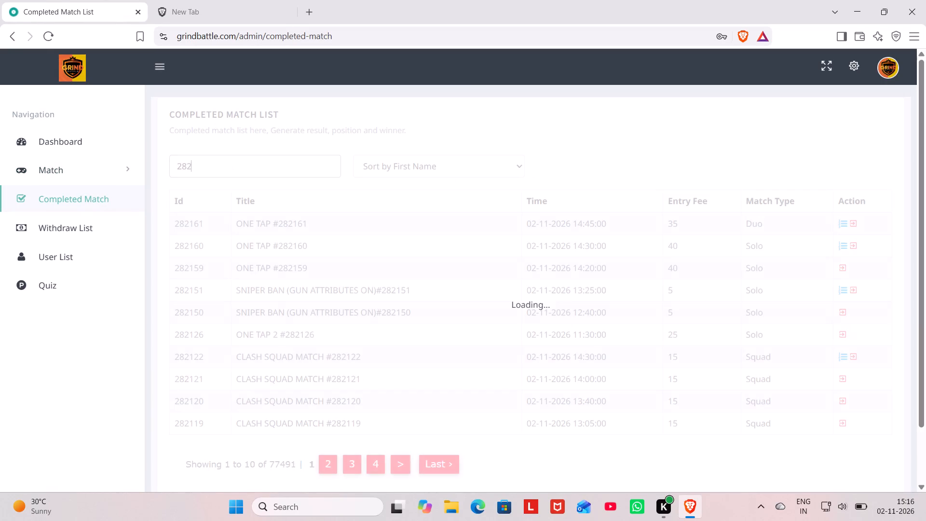
Find match 282085 in the completed match list and open its result entry page.
text(085)
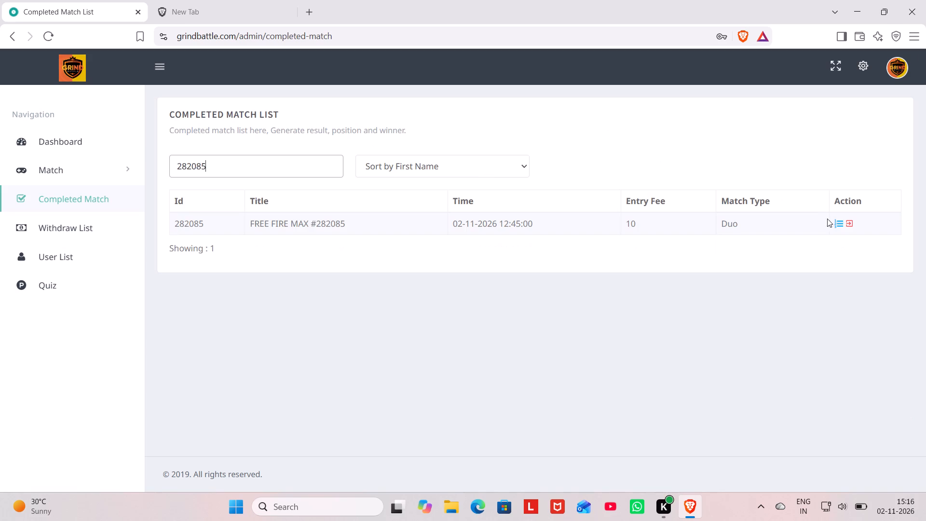
click(837, 223)
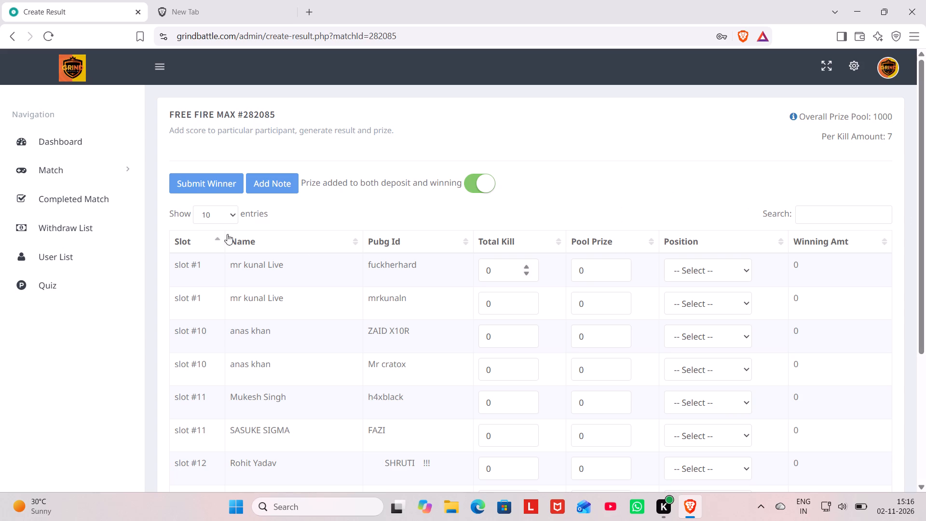
Set the participant table to show 50 entries.
click(213, 218)
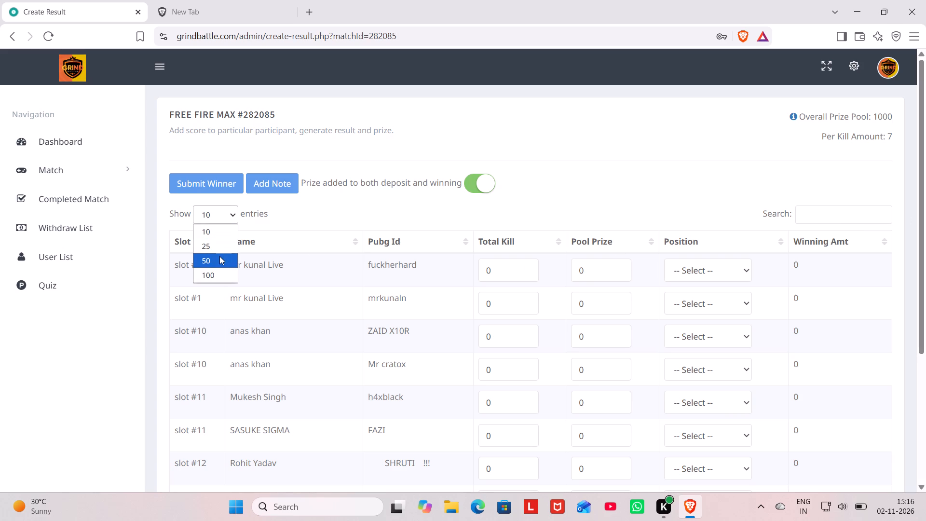
click(219, 256)
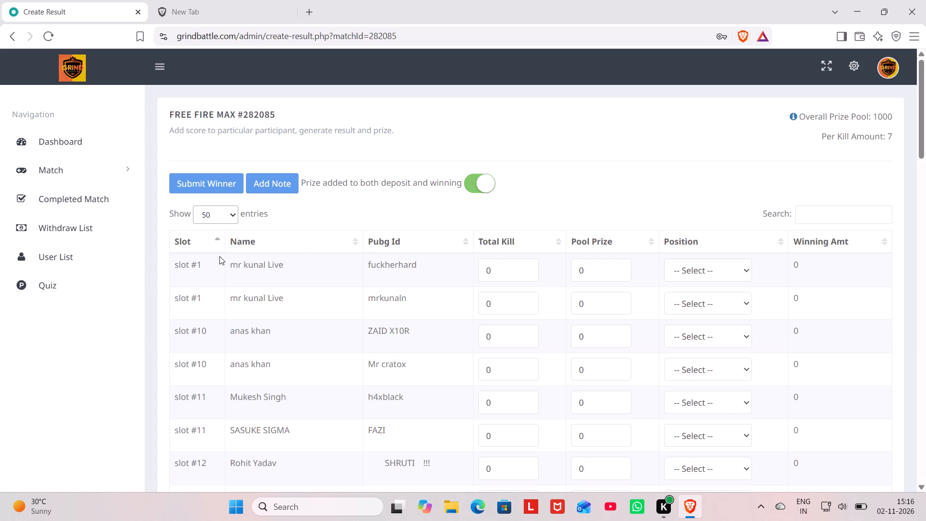
click(815, 217)
text(rff)
click(506, 276)
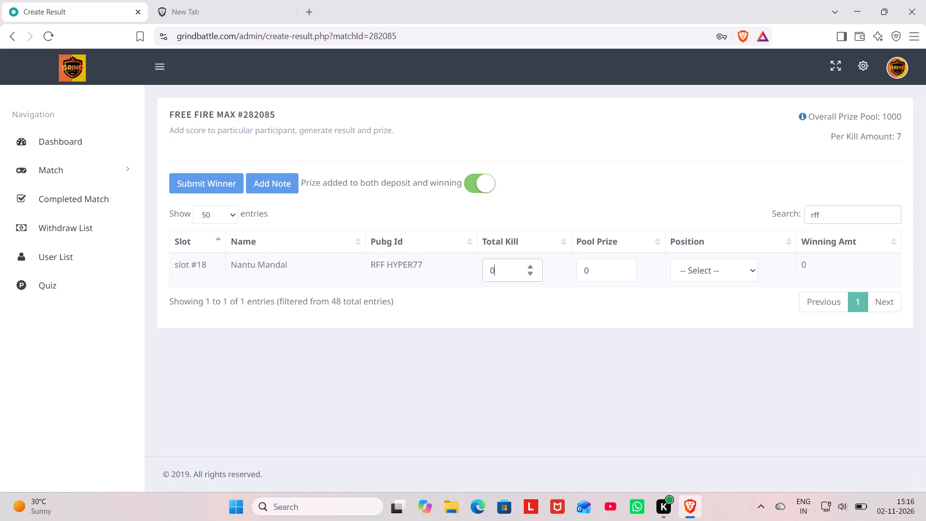
key(7)
key(Tab)
text(20)
key(Tab)
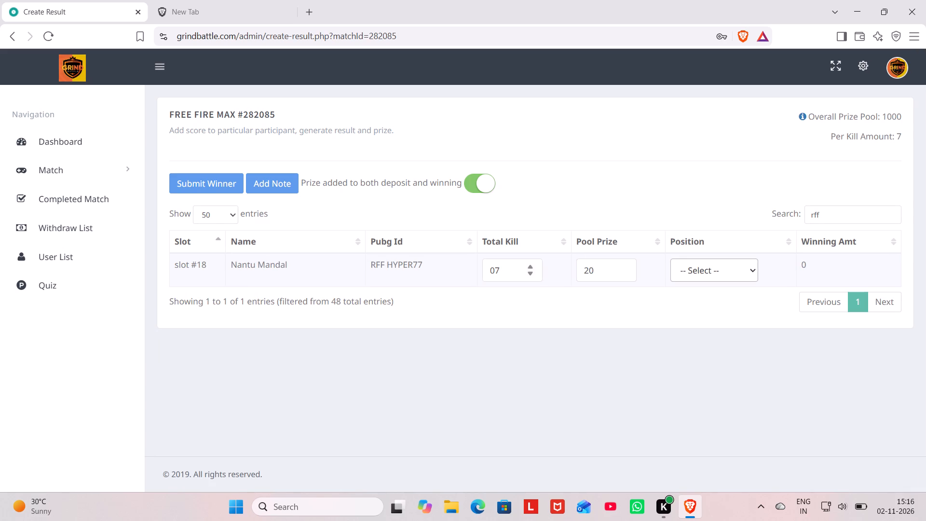
key(Down)
key(Tab)
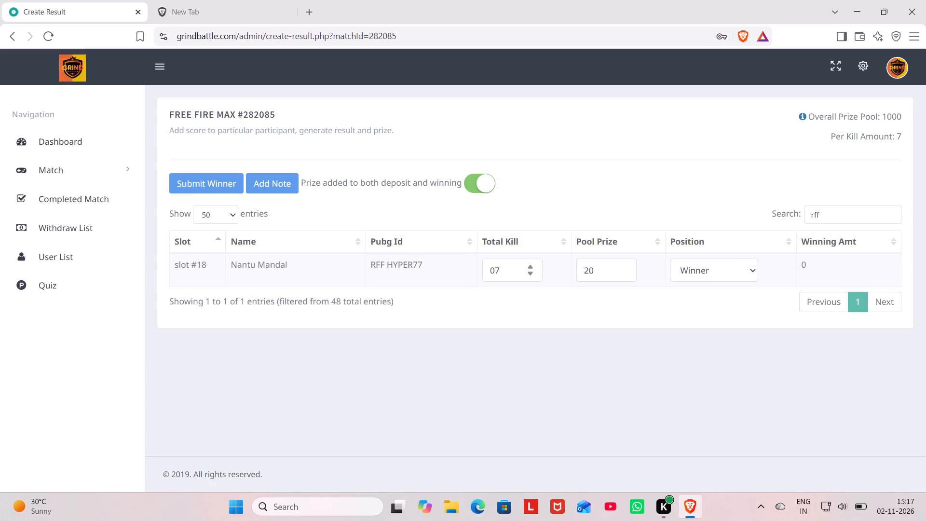
Replace the participant search with "sak" to look for the next player, and clear it again.
click(826, 217)
key(BackSpace)
key(BackSpace)
key(BackSpace)
key(BackSpace)
text(sak)
key(BackSpace)
key(BackSpace)
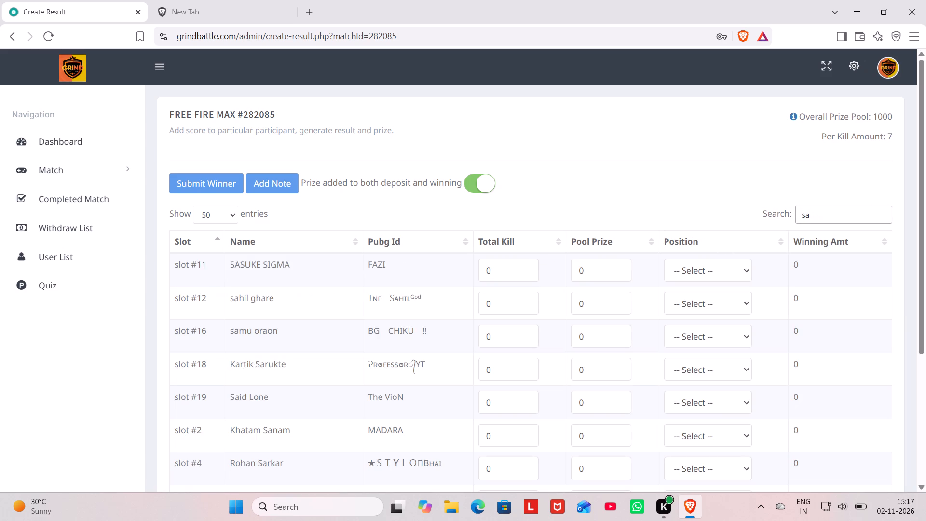
key(BackSpace)
key(BackSpace)
text(dee)
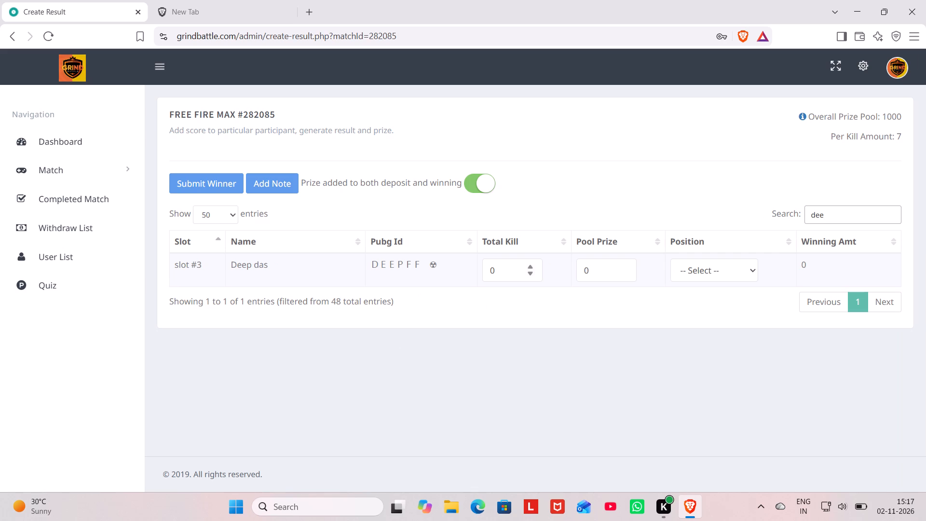
click(517, 265)
key(2)
key(Tab)
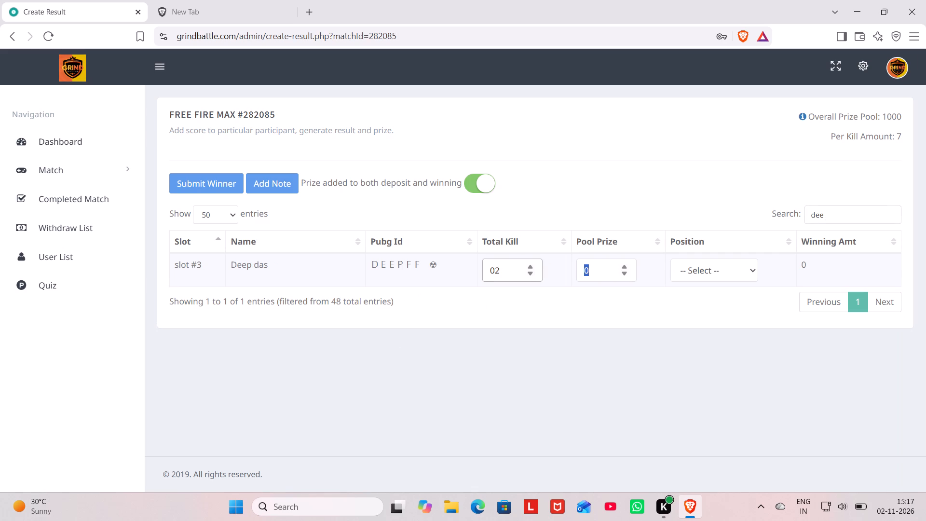
key(5)
key(Tab)
key(Down)
key(Down)
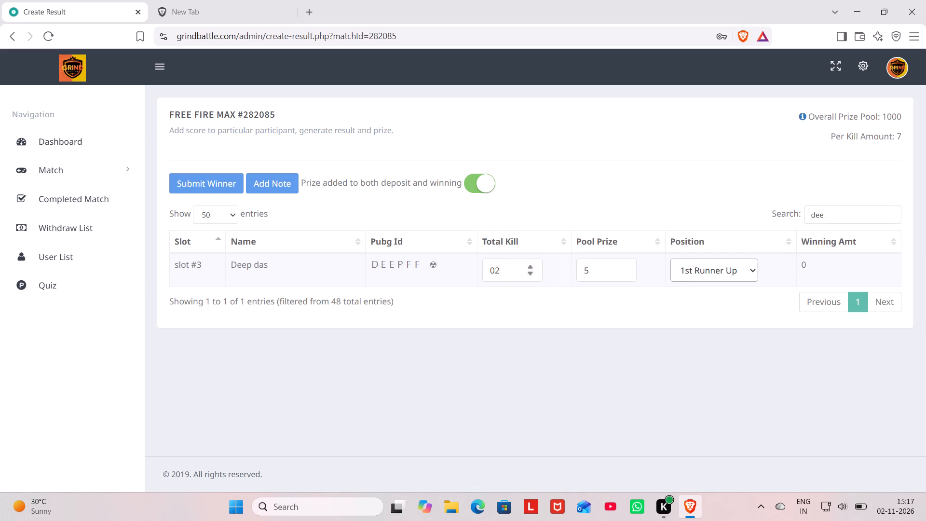
key(Tab)
Clear the participant search and look through the full list of slots for the remaining players' Pubg Ids.
click(827, 219)
key(BackSpace)
key(BackSpace)
key(BackSpace)
scroll(613, 319, down, 1)
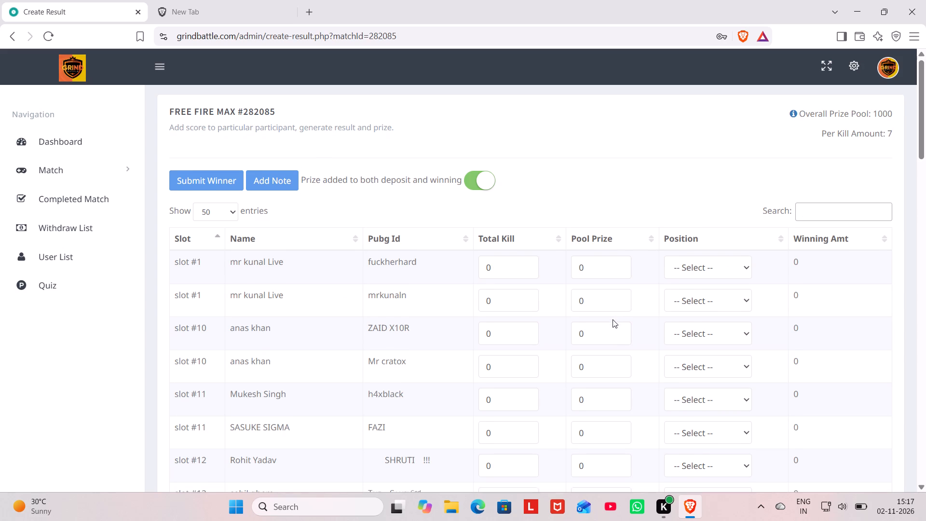
scroll(613, 319, down, 9)
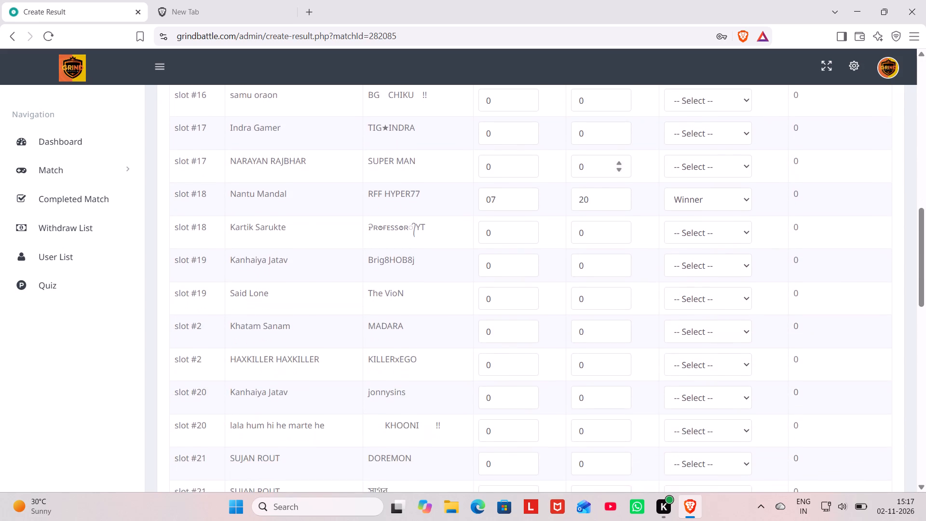
scroll(613, 319, down, 1)
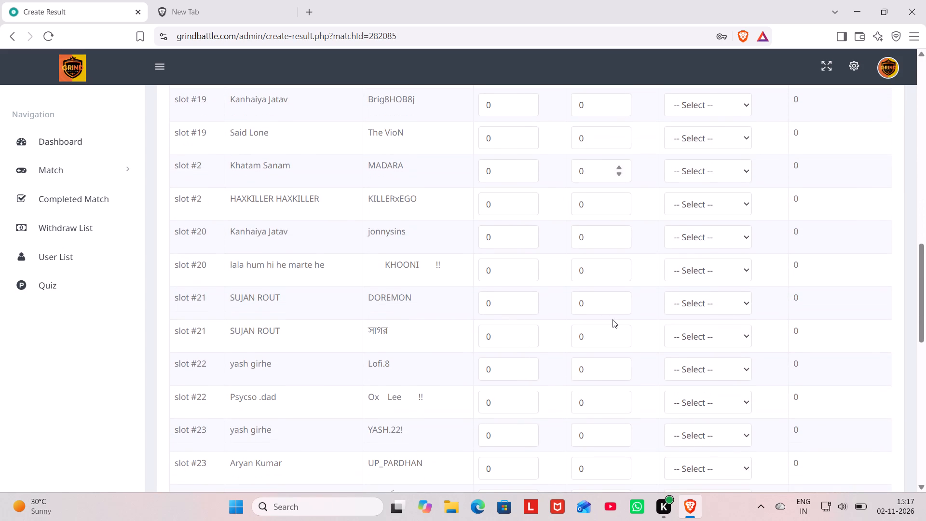
scroll(613, 319, down, 2)
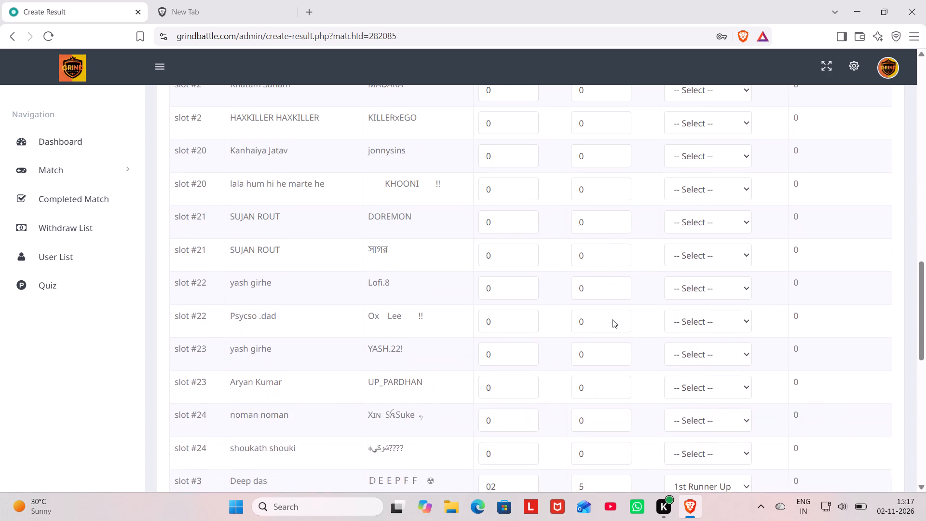
scroll(613, 319, down, 3)
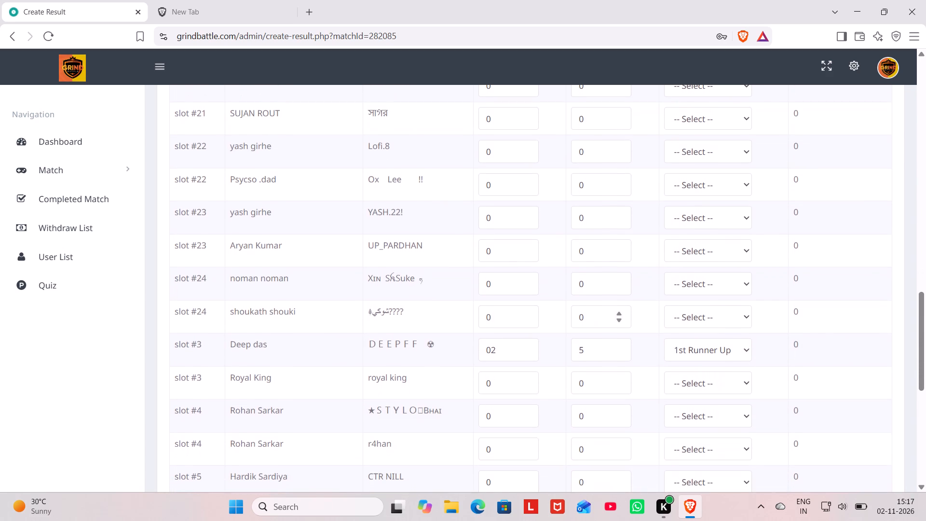
scroll(613, 319, down, 3)
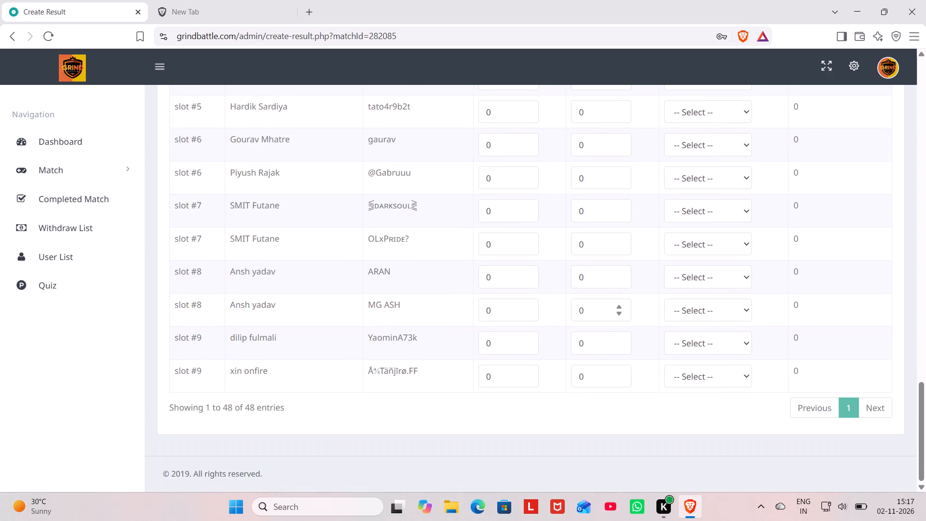
scroll(413, 253, up, 2)
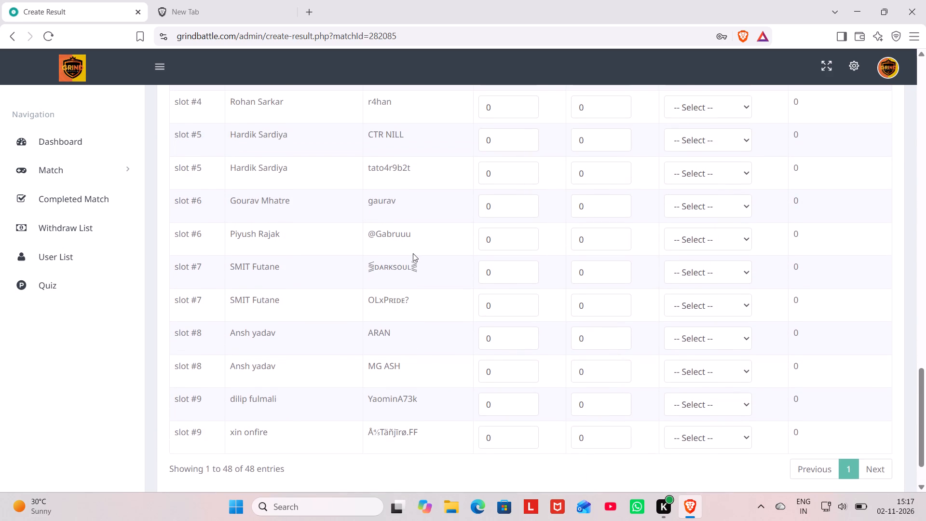
scroll(413, 253, up, 6)
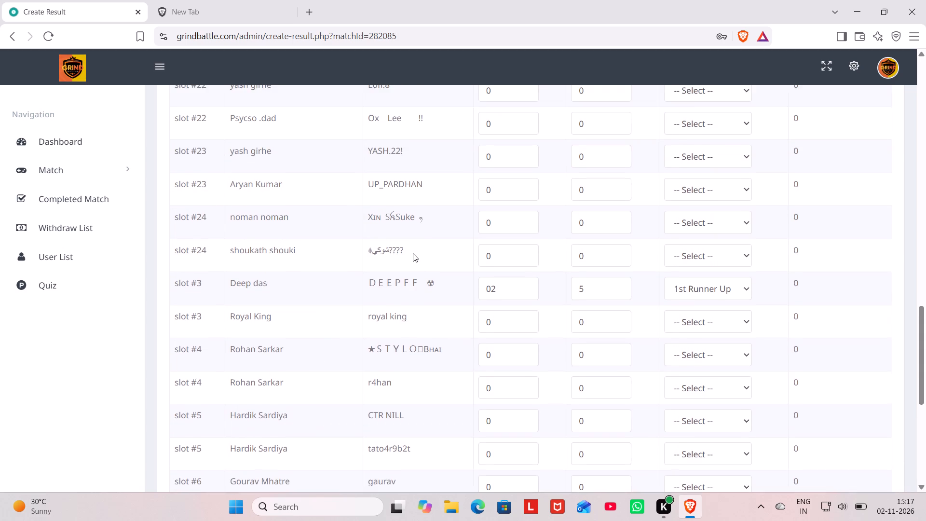
scroll(413, 253, up, 5)
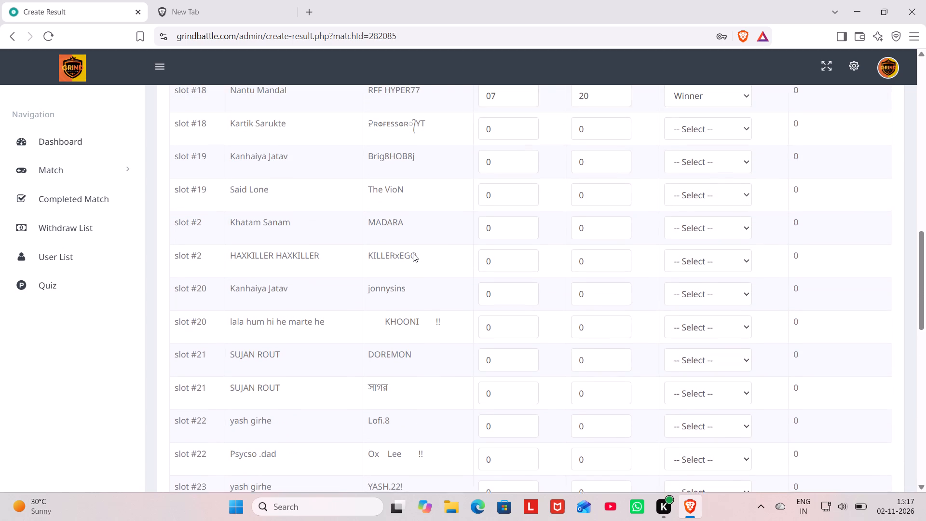
scroll(413, 253, up, 5)
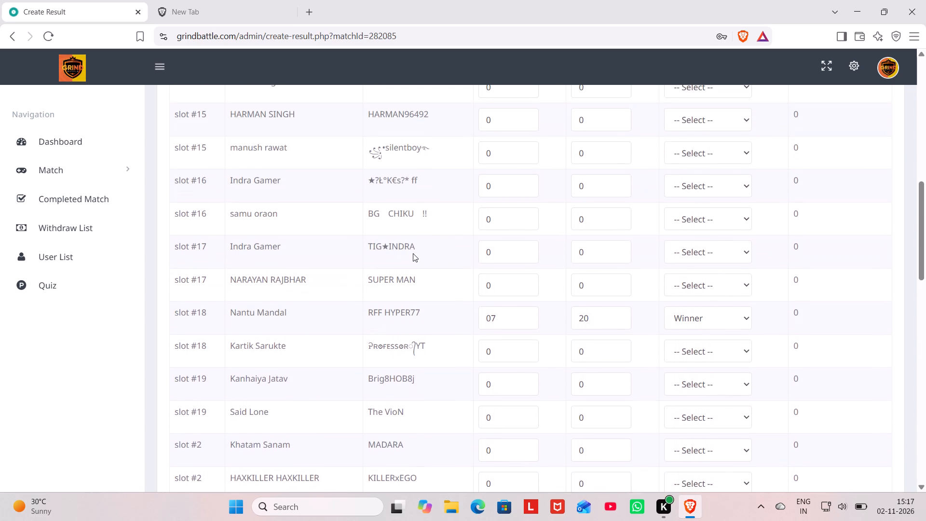
scroll(413, 253, up, 5)
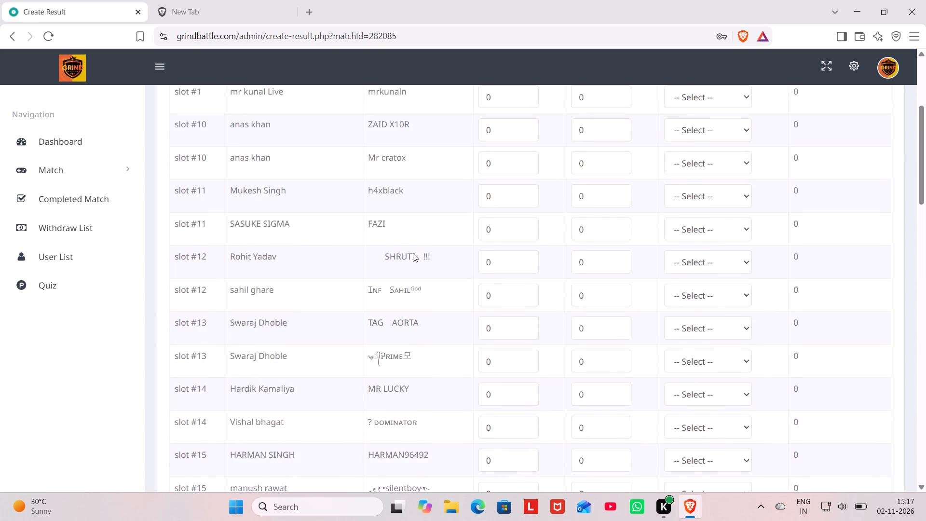
scroll(413, 253, up, 2)
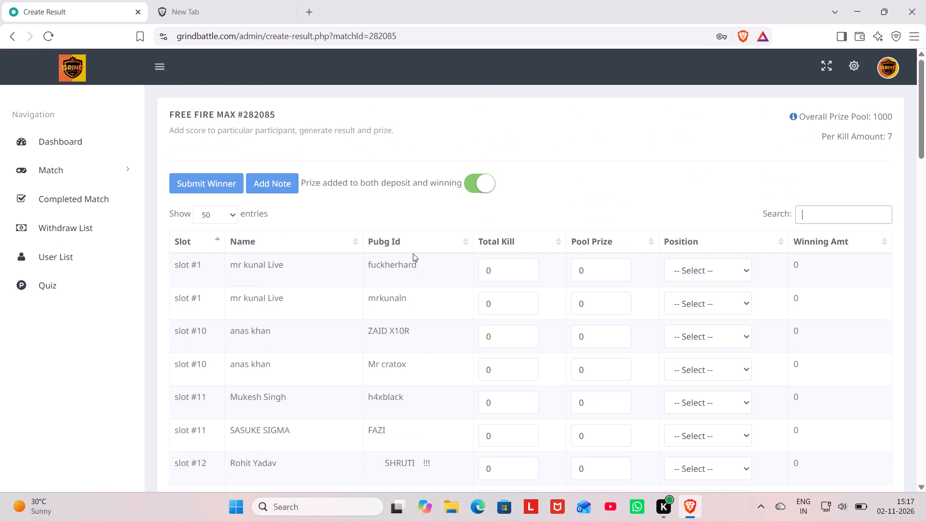
text(jo)
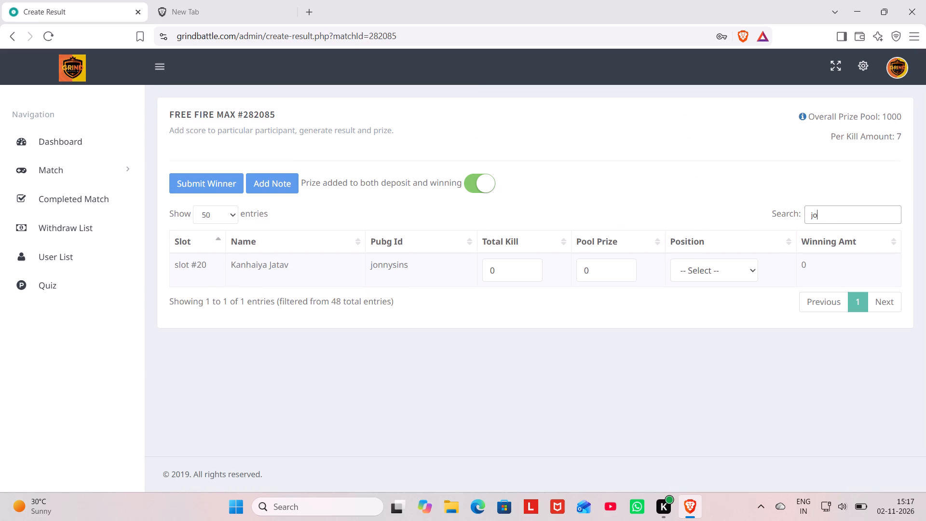
click(515, 264)
key(1)
key(Tab)
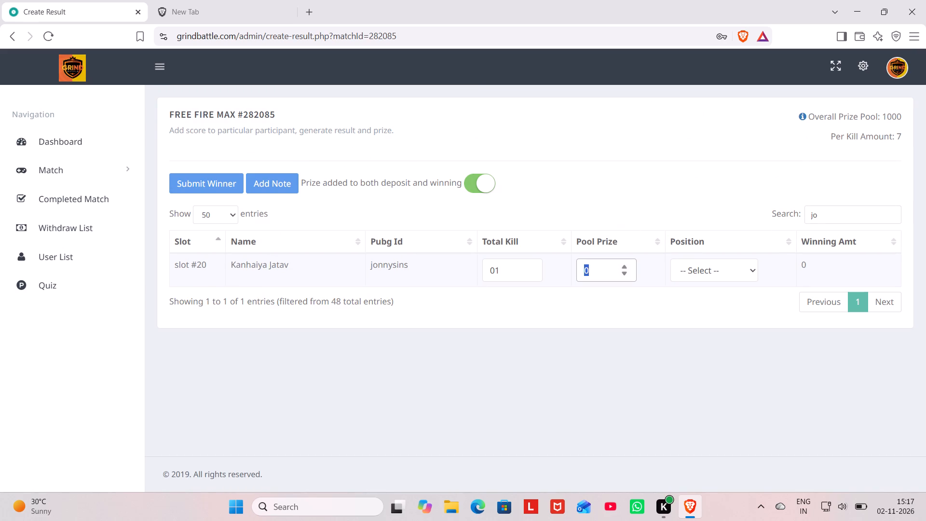
Search the participants for "mh" and for "ob" to locate the next player.
click(835, 214)
key(BackSpace)
key(BackSpace)
key(BackSpace)
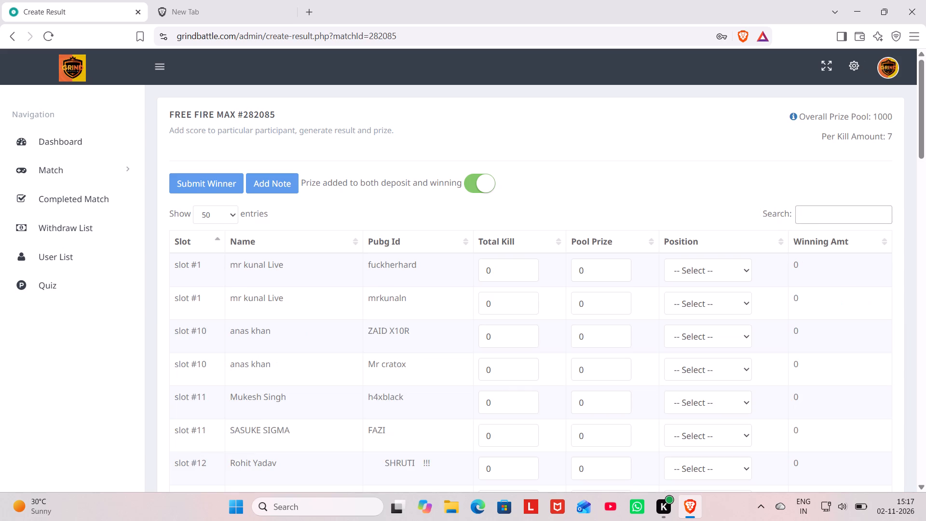
text(mh)
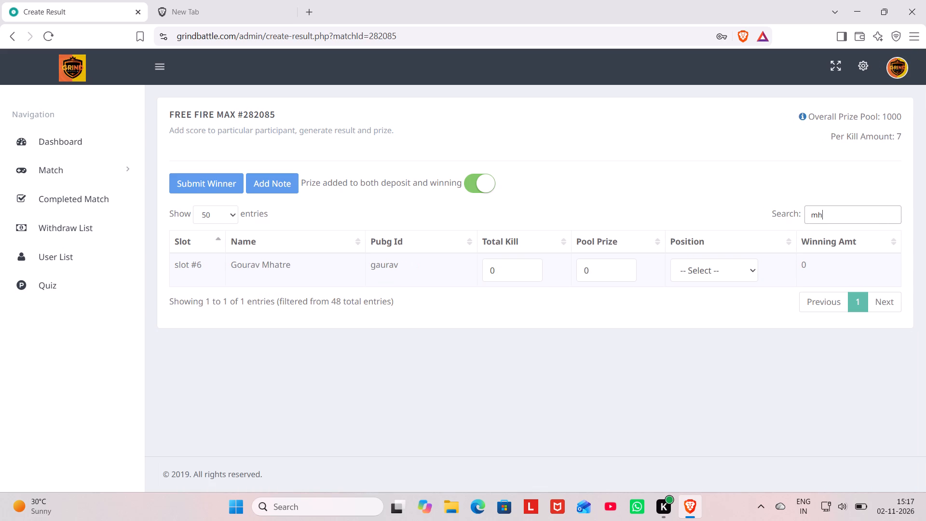
key(BackSpace)
key(BackSpace)
key(BackSpace)
key(BackSpace)
text(ob)
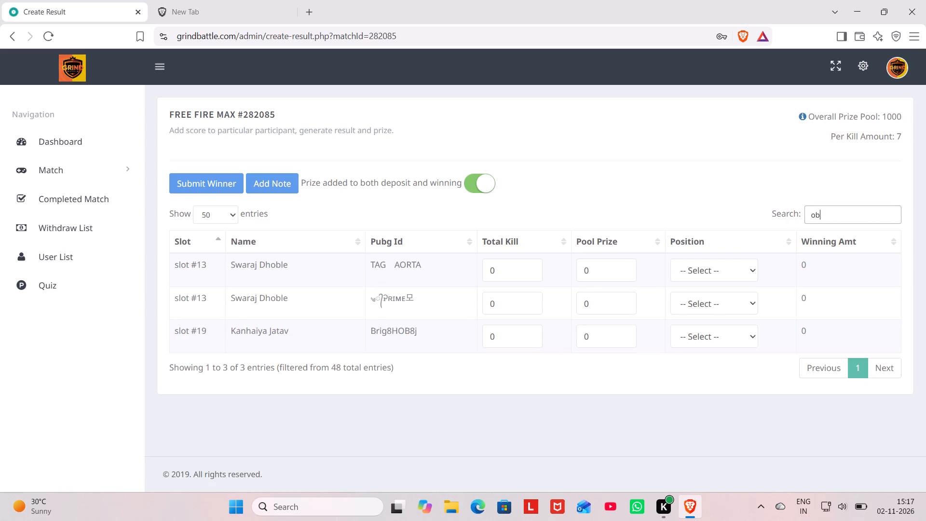
Clear the participant search and look through the full slot list, down and back up, for the next player's Pubg Id.
key(BackSpace)
key(BackSpace)
key(BackSpace)
key(BackSpace)
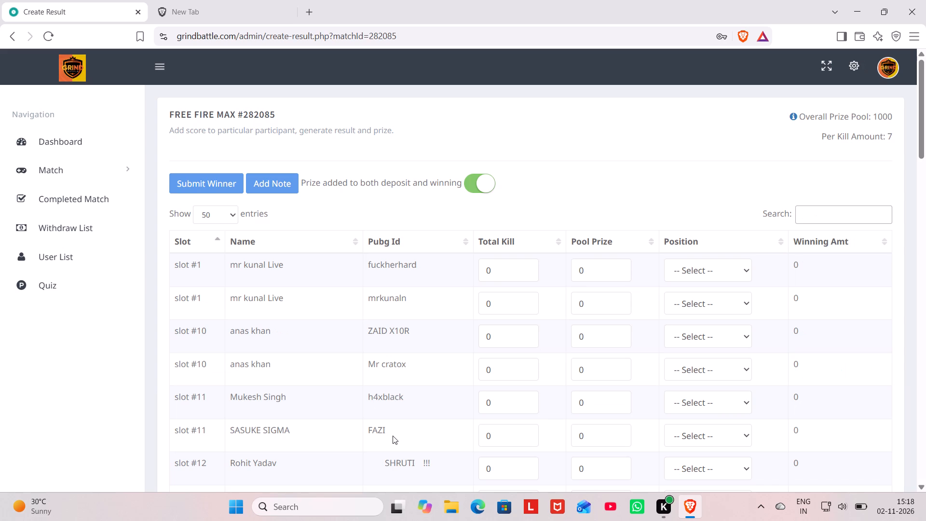
scroll(435, 420, down, 3)
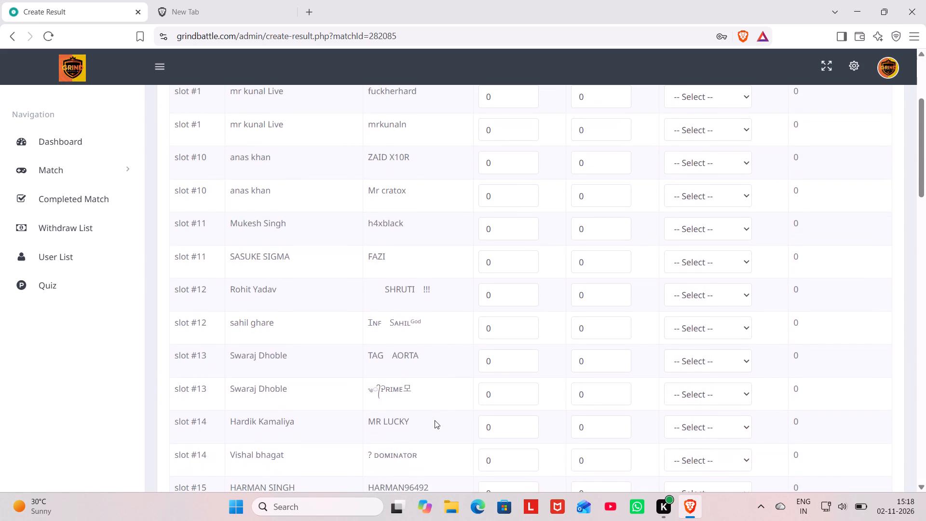
scroll(435, 420, down, 3)
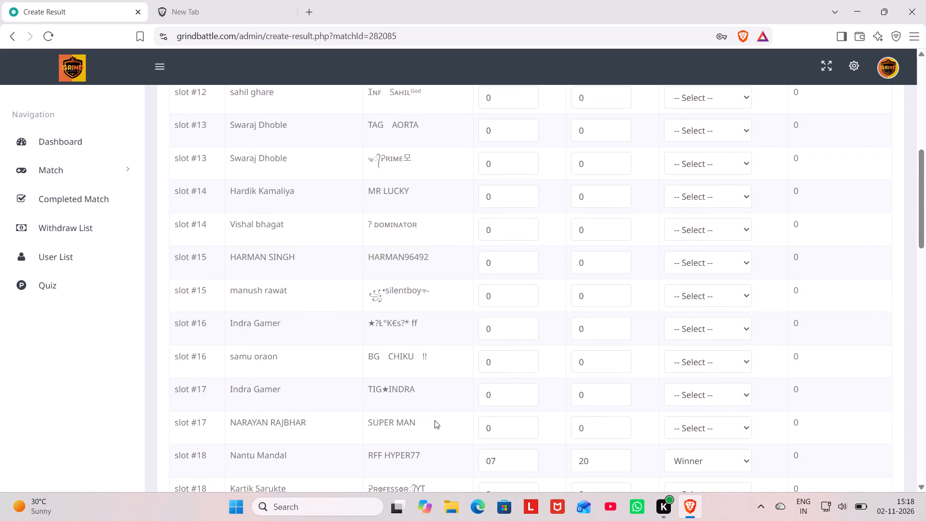
scroll(435, 420, down, 4)
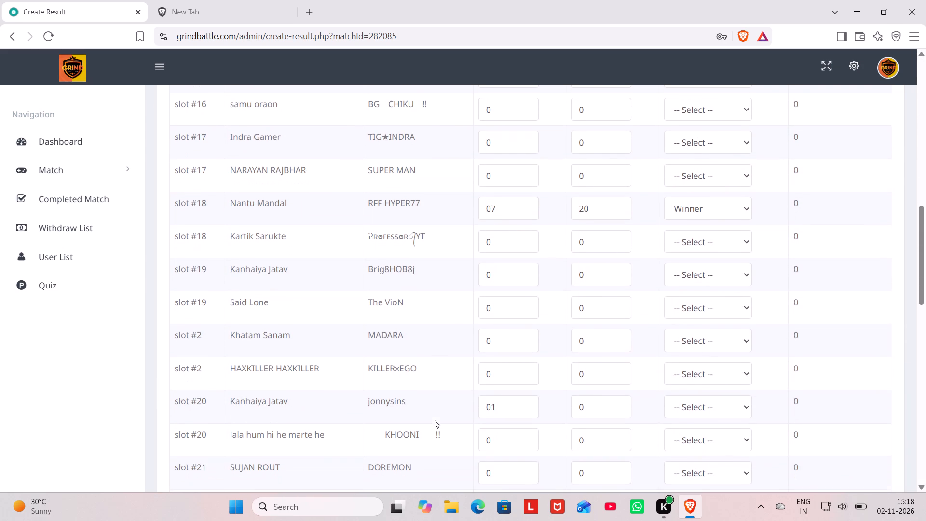
scroll(435, 420, down, 6)
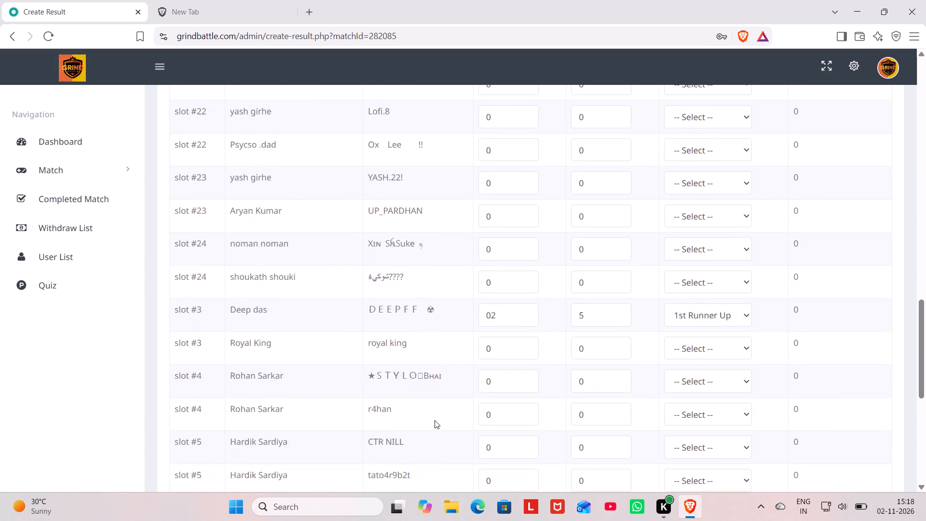
scroll(435, 420, down, 2)
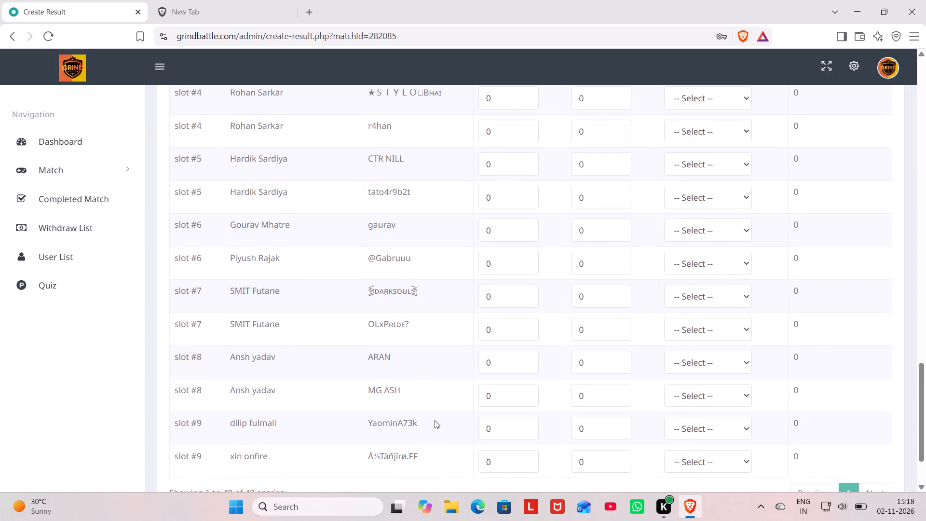
scroll(435, 420, down, 1)
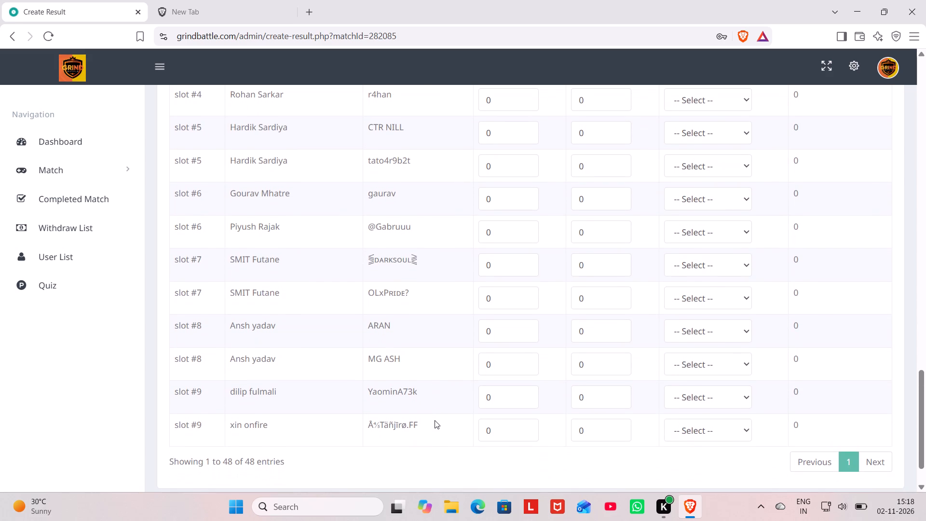
scroll(425, 300, up, 1)
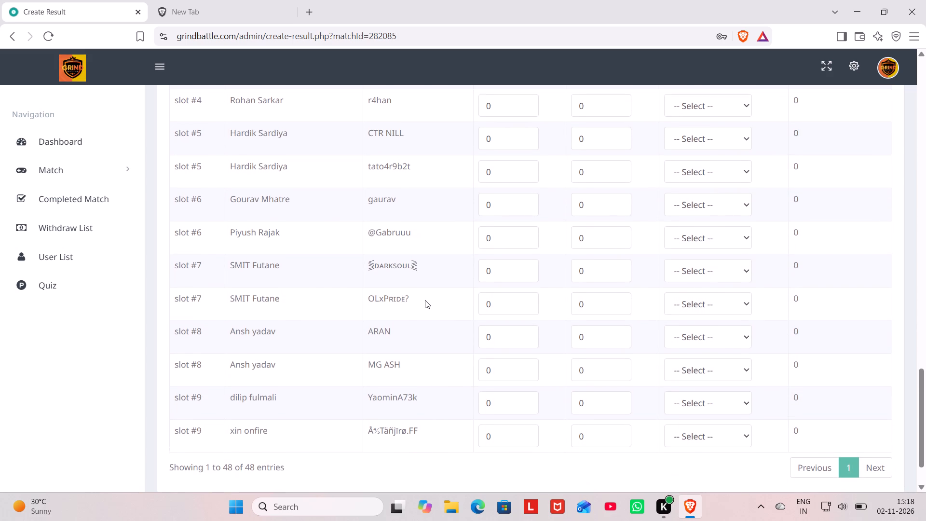
scroll(425, 300, up, 3)
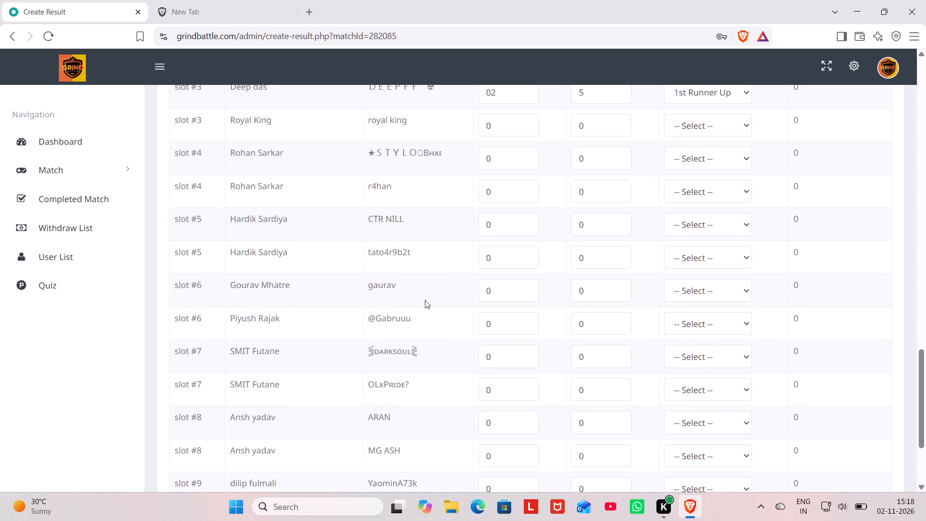
scroll(425, 300, up, 2)
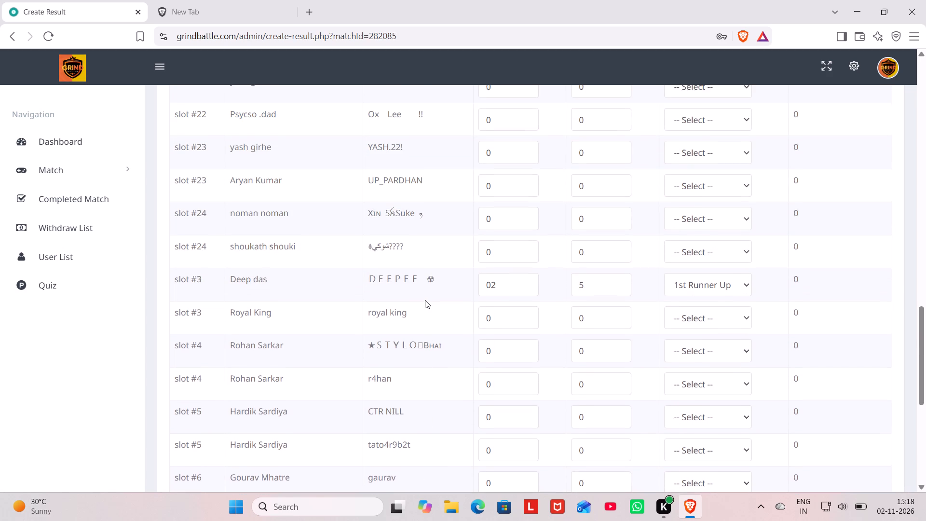
scroll(425, 300, up, 6)
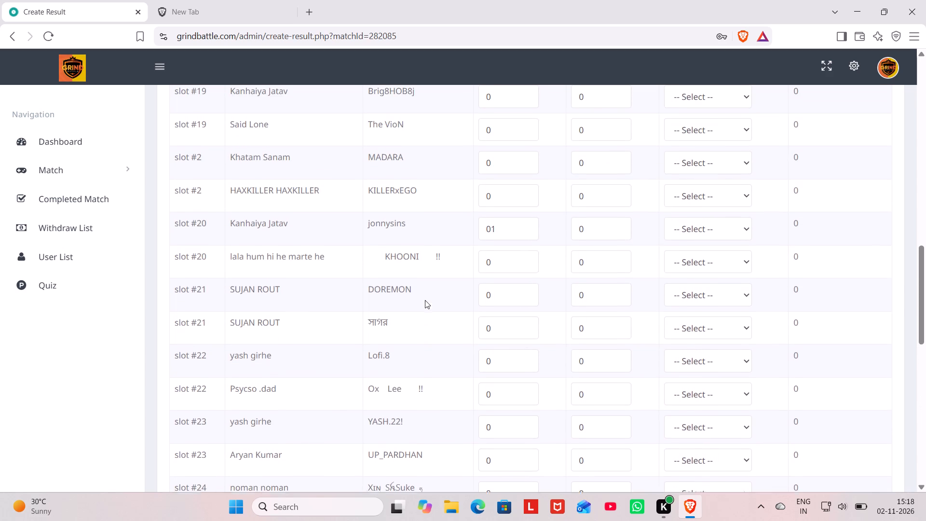
scroll(425, 300, up, 5)
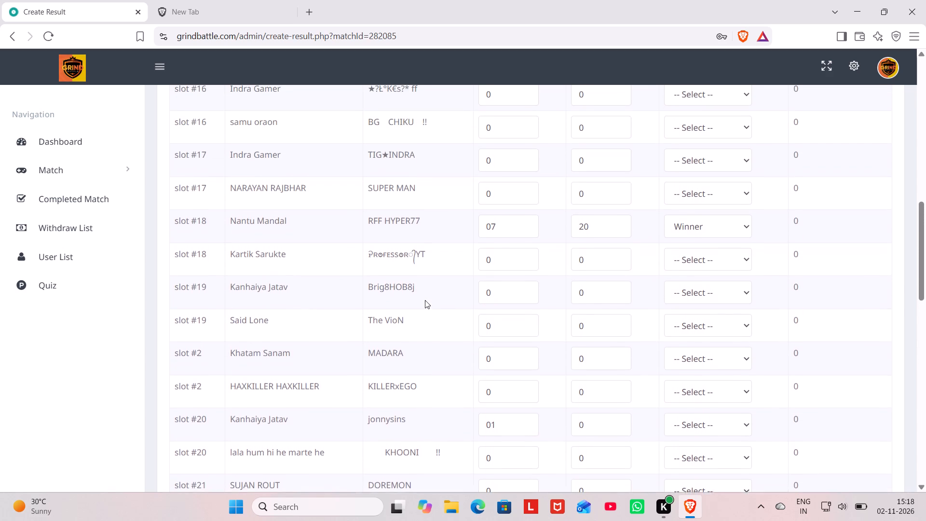
scroll(425, 300, up, 5)
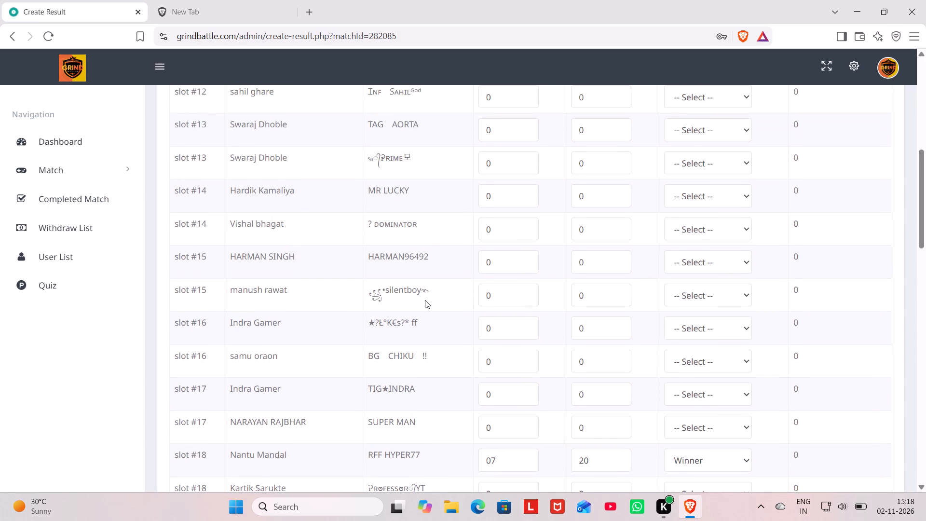
scroll(425, 300, up, 5)
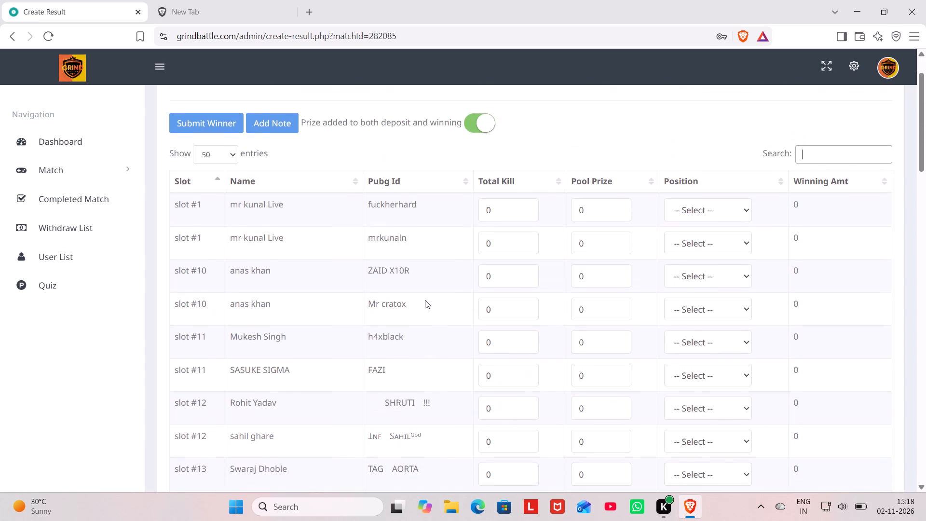
scroll(425, 300, up, 4)
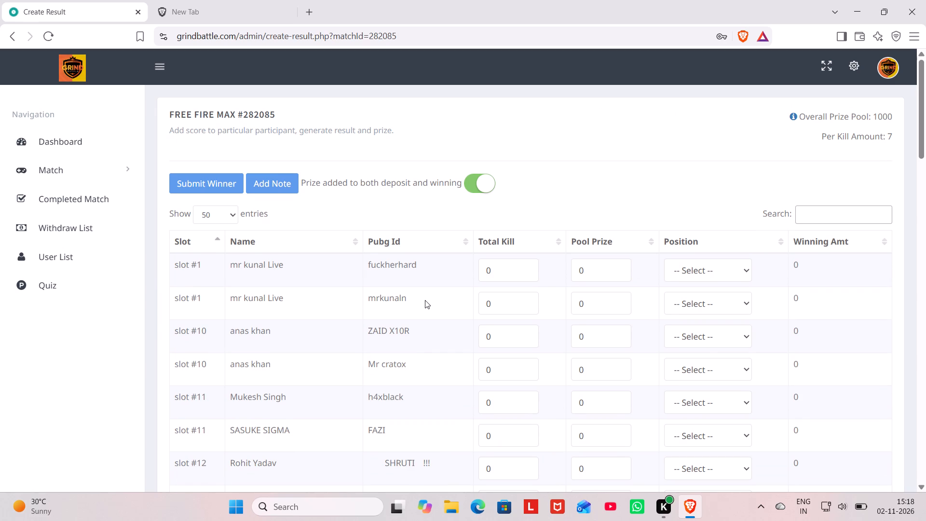
Review the full participant list again from slot #1 through slot #9, checking the Pubg Ids against the entered kills, prizes and positions.
scroll(425, 300, down, 1)
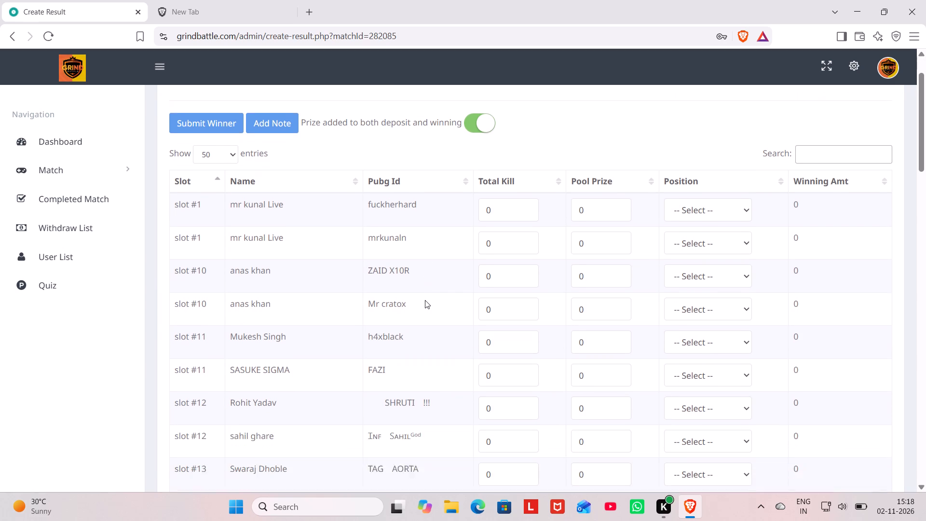
scroll(425, 300, down, 4)
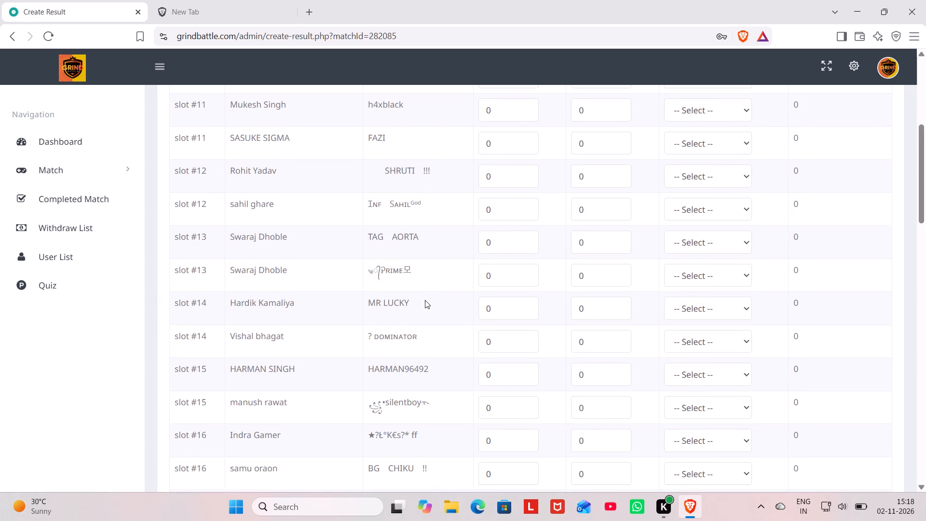
scroll(425, 300, down, 3)
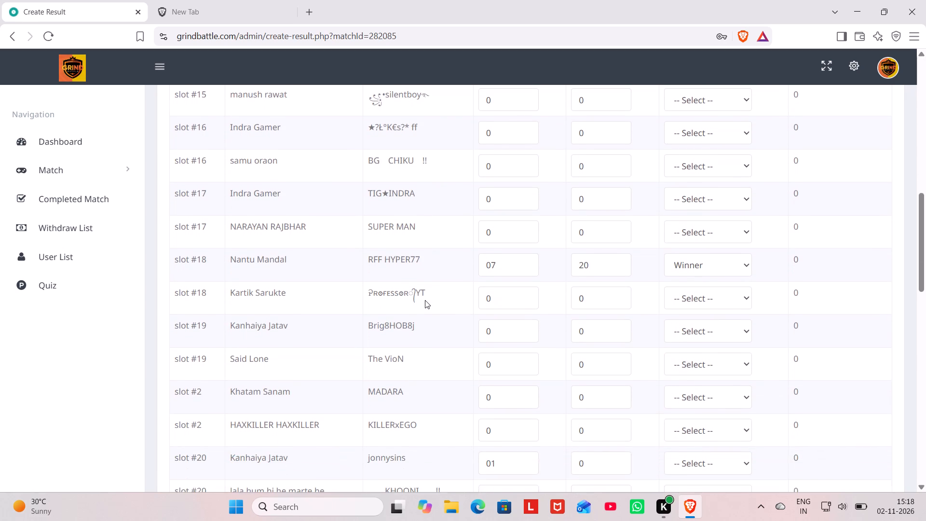
scroll(425, 300, down, 3)
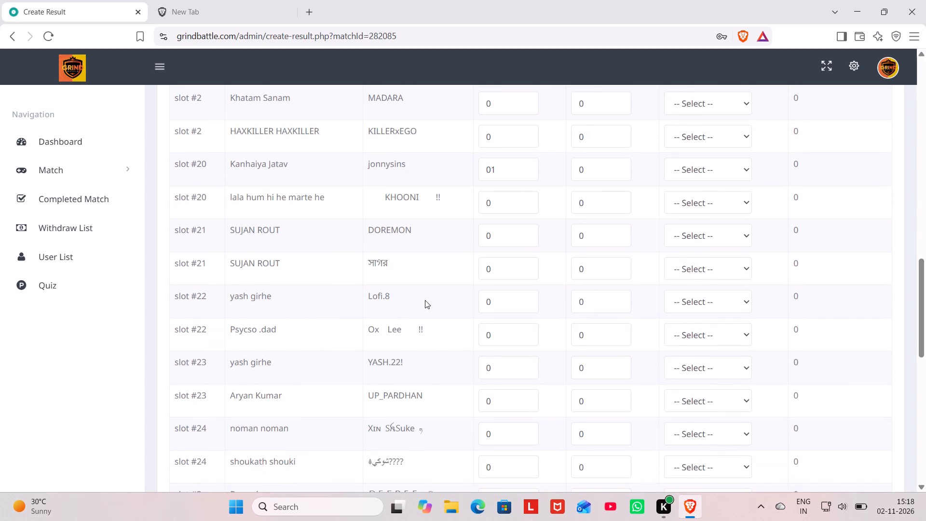
scroll(425, 300, down, 3)
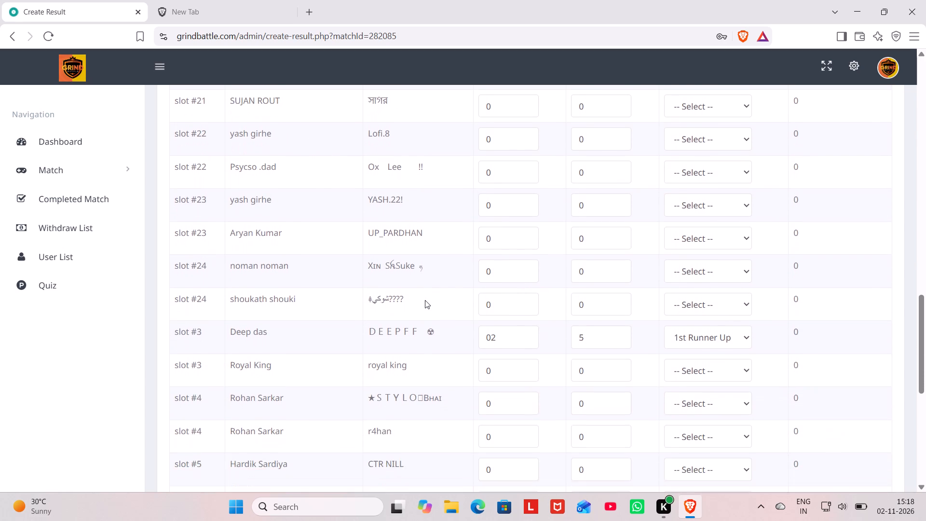
scroll(425, 300, down, 4)
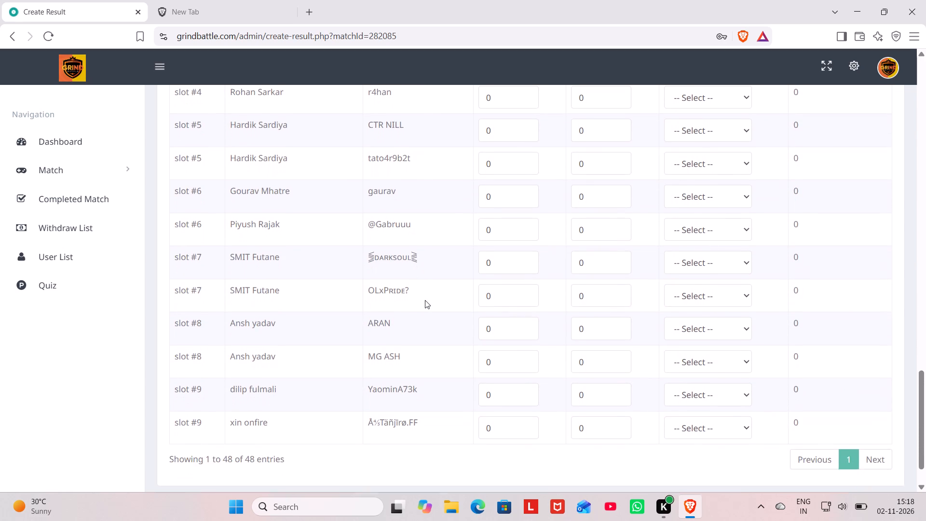
scroll(425, 300, down, 1)
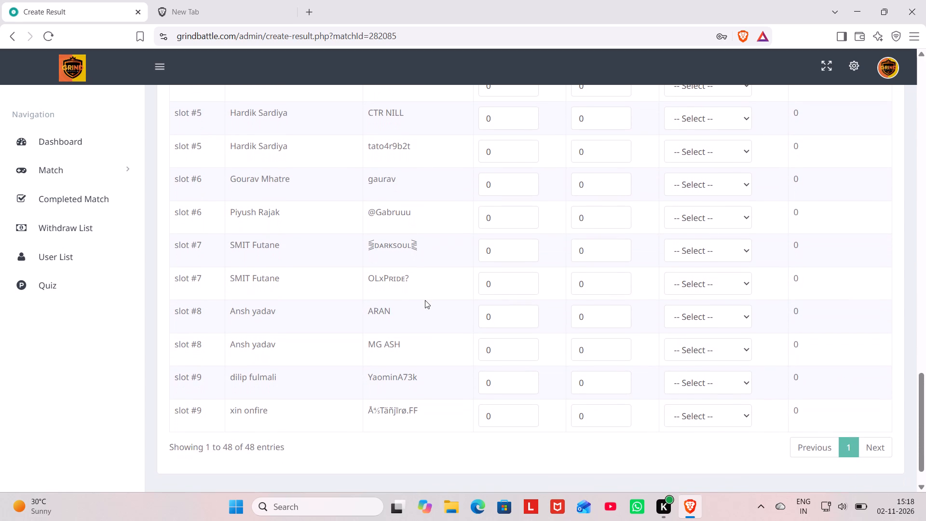
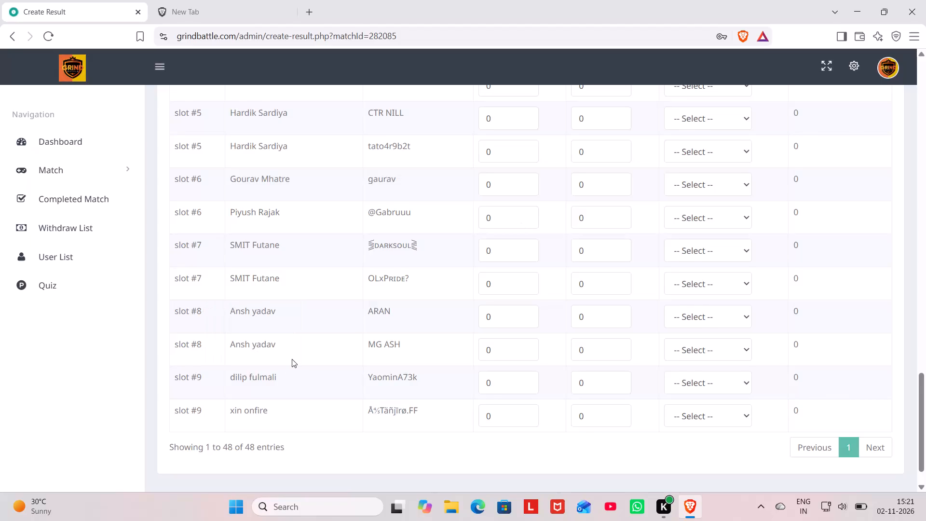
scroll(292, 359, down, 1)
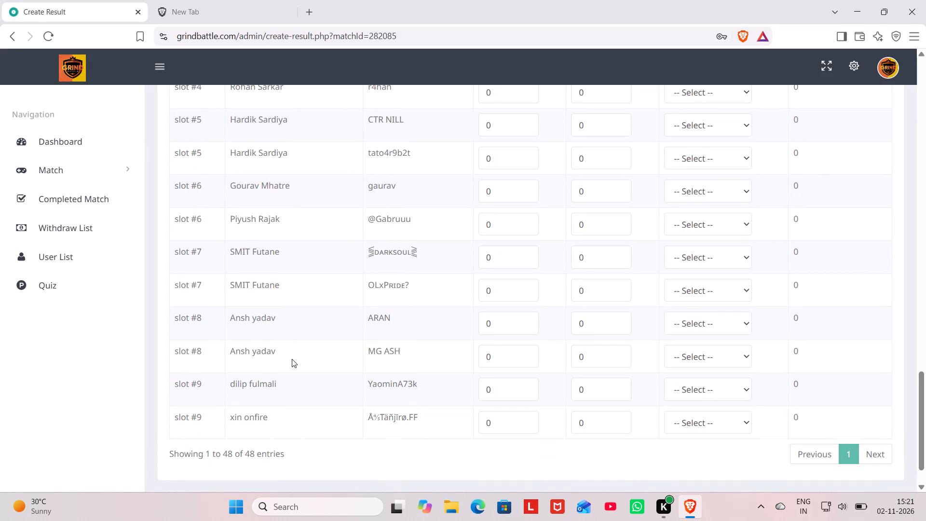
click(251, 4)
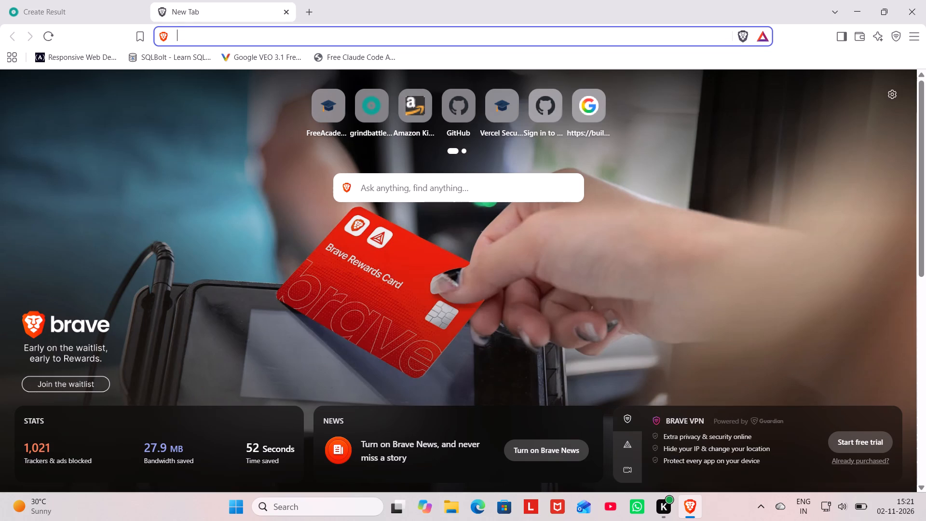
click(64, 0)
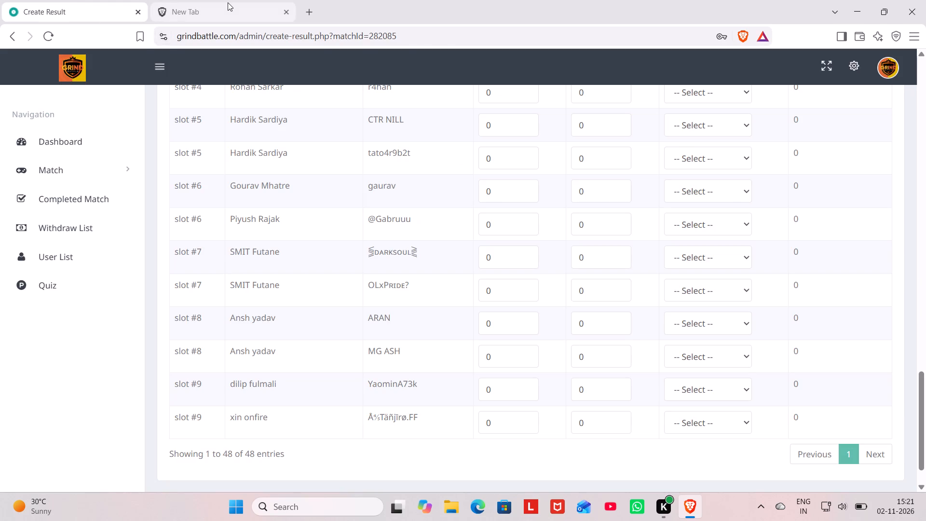
Open the grindbattle.com completed match list in the empty second browser tab.
click(228, 2)
text(gr)
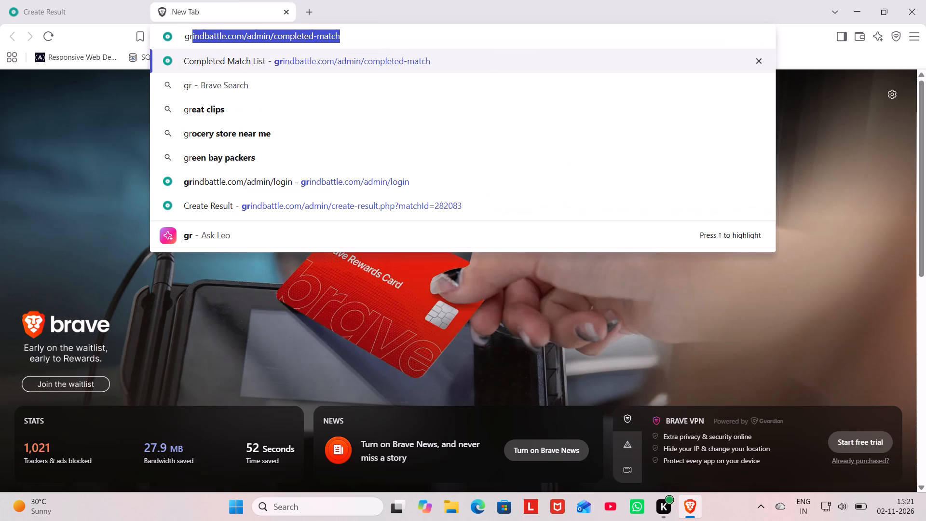
key(Return)
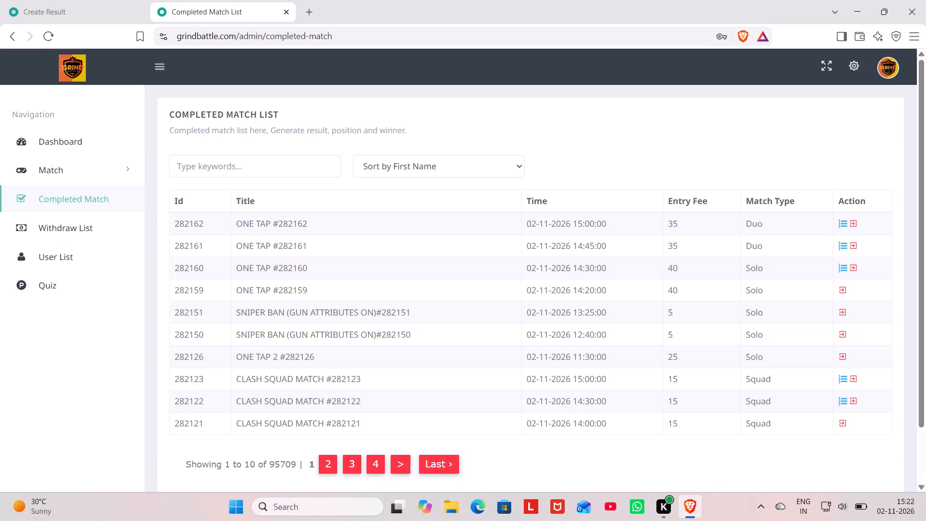
Search the completed matches for 282111 and open the result form of FREE FIRE MAX 2 #282111.
click(276, 168)
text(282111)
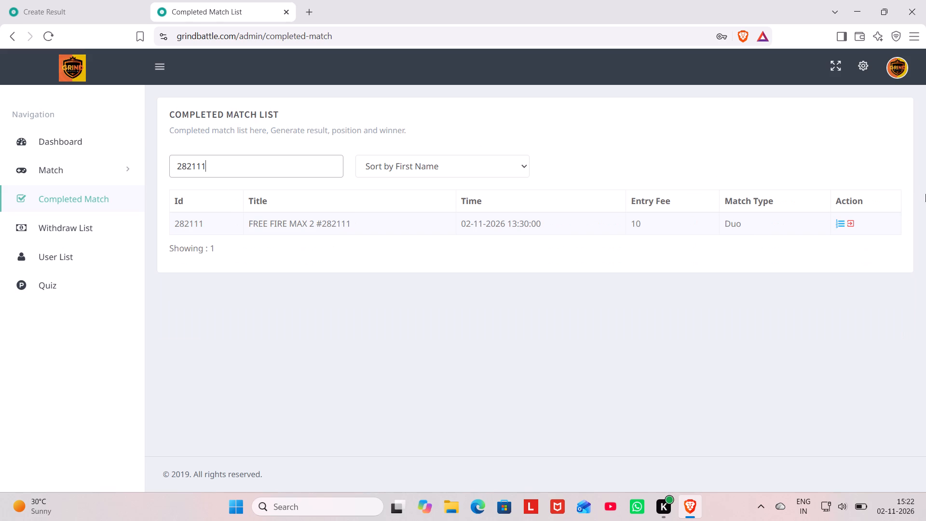
click(842, 220)
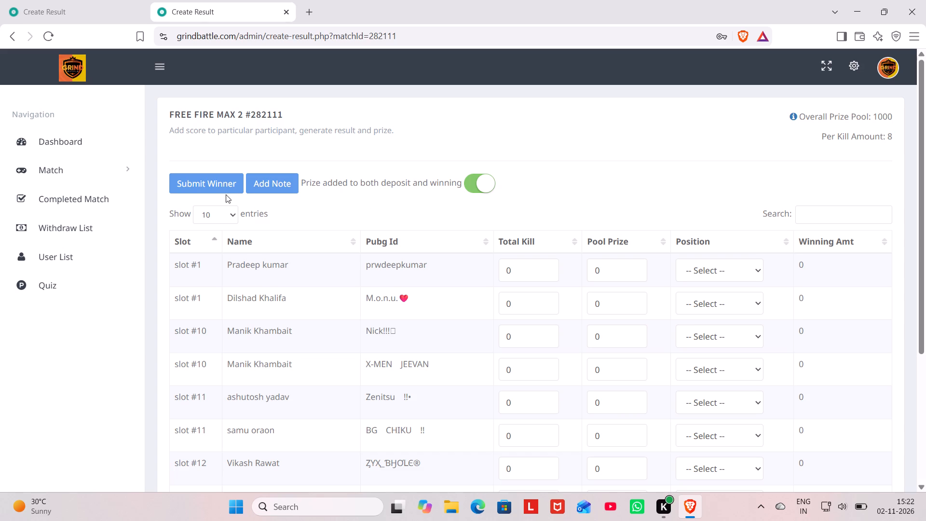
Show 50 entries per page in the participant list of match #282111.
click(214, 211)
click(215, 267)
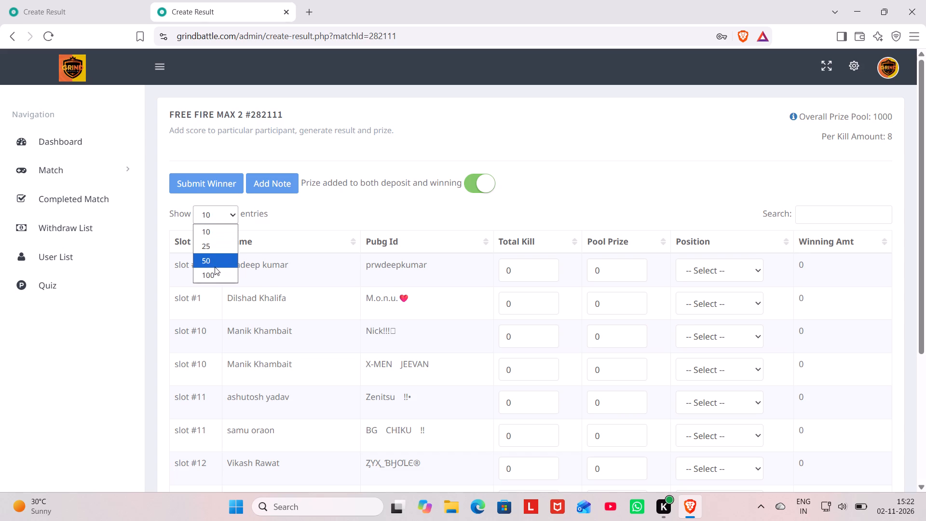
click(839, 214)
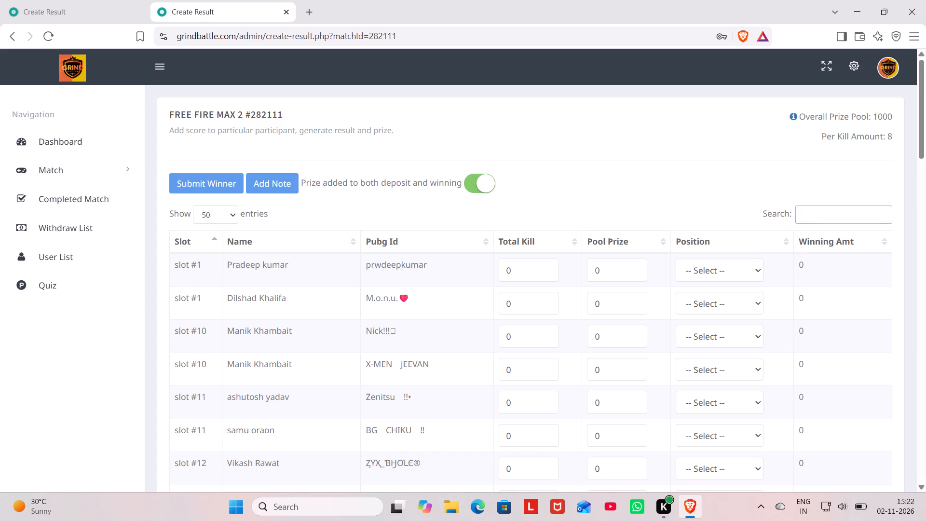
text(dg)
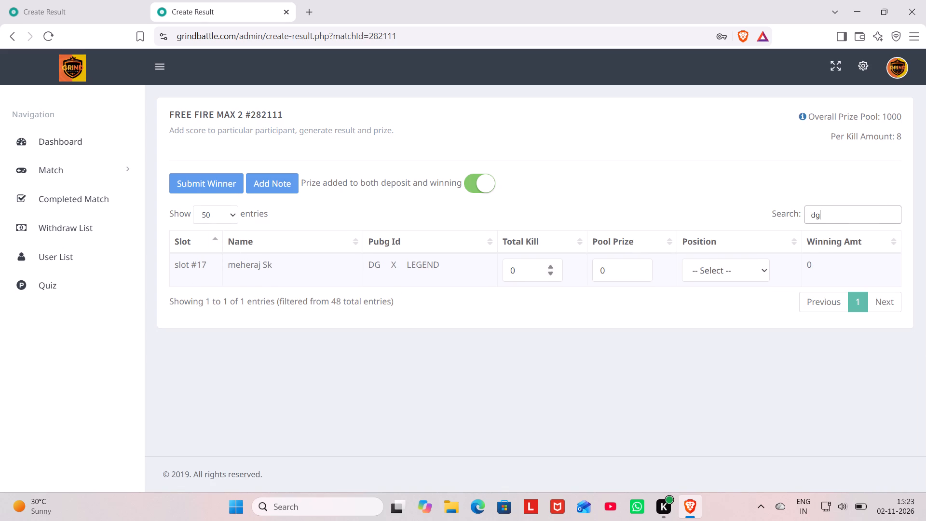
click(531, 275)
key(4)
key(Tab)
text(30)
key(Tab)
key(Down)
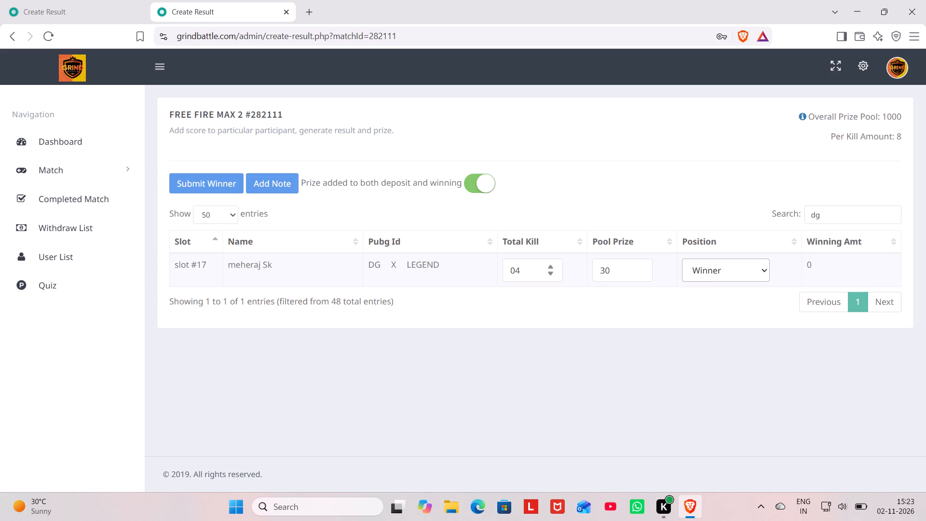
key(Tab)
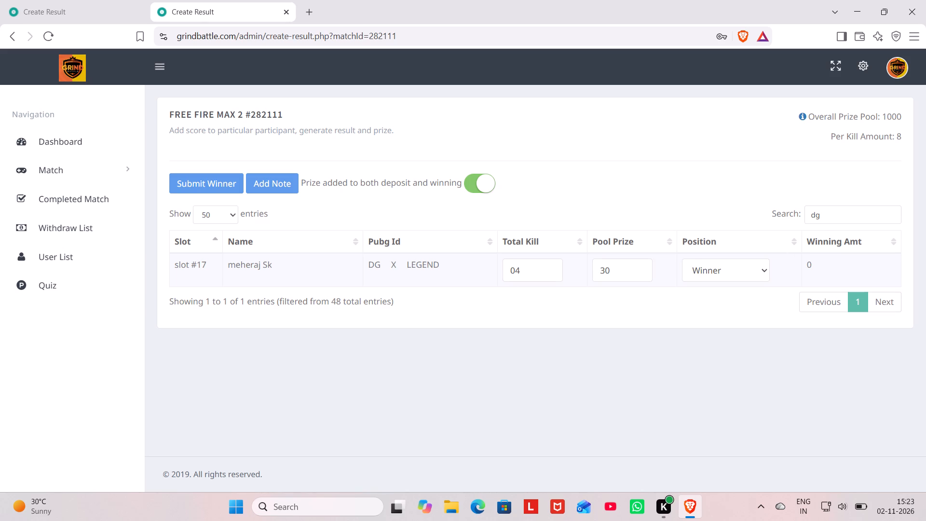
Search participants for "no" and give the slot #7 player whose Pubg Id ends in "STAR?!!!" 4 kills, pool prize 30 and position Winner.
click(832, 220)
key(BackSpace)
key(BackSpace)
key(m)
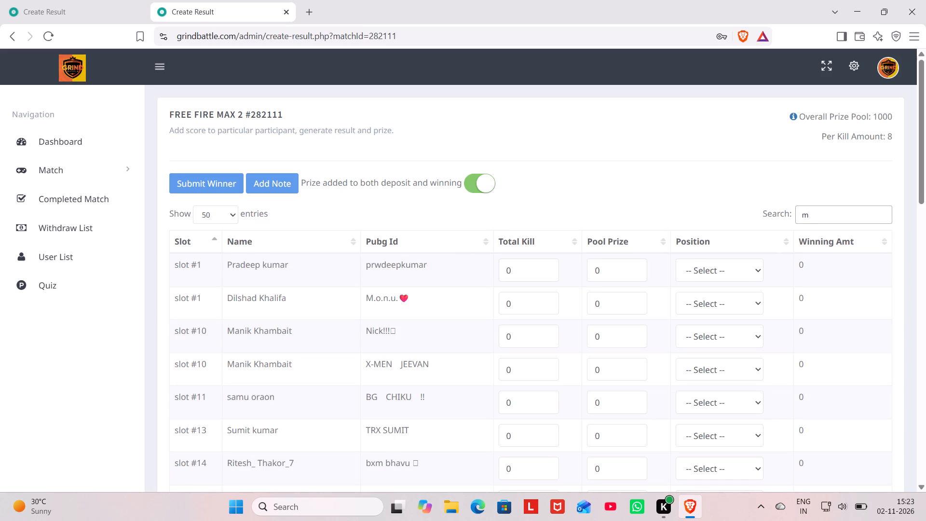
key(BackSpace)
text(np)
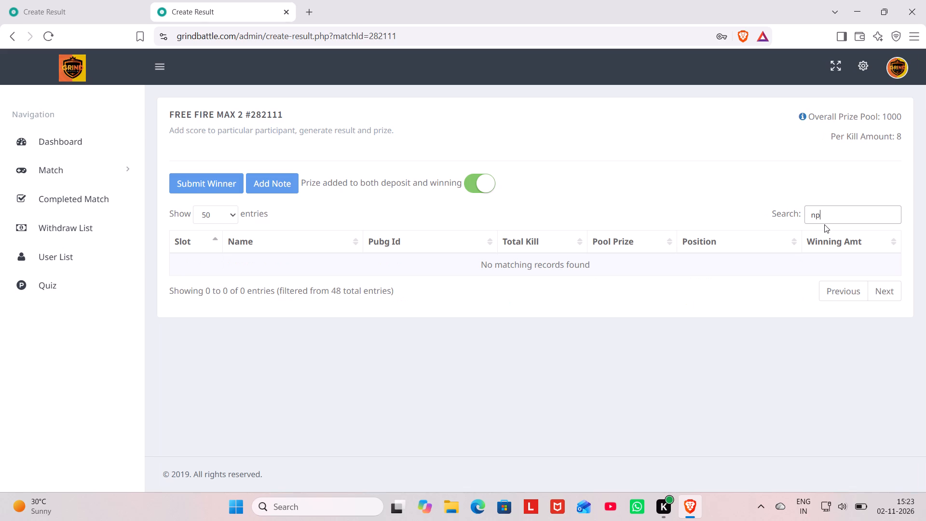
key(BackSpace)
key(o)
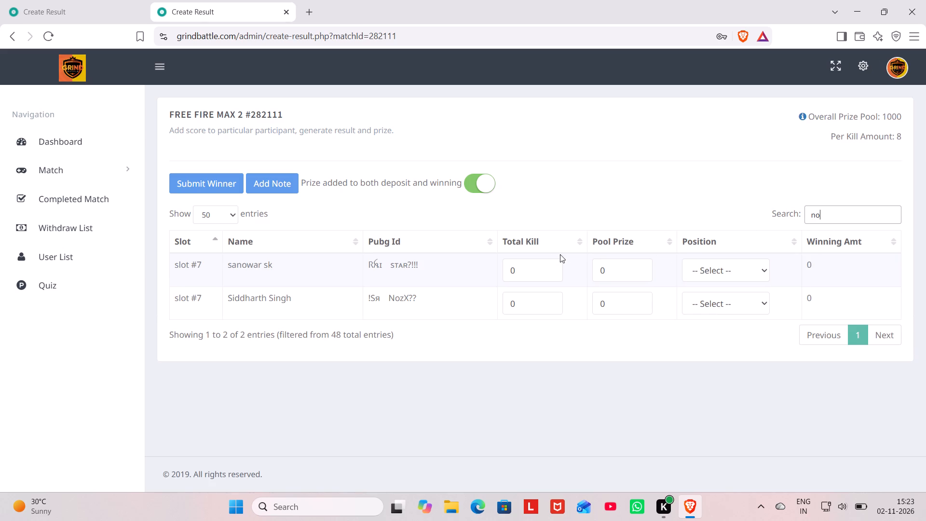
click(539, 265)
key(4)
key(Tab)
text(30)
key(Tab)
key(Down)
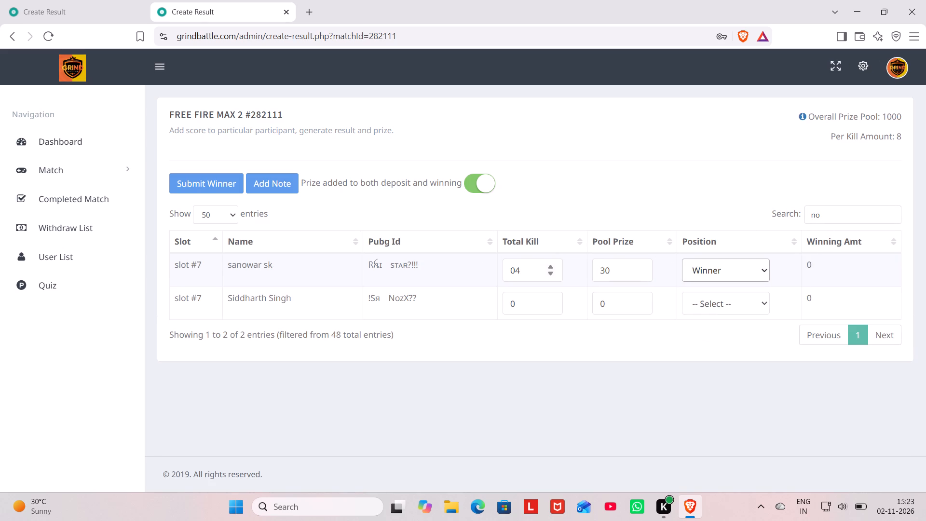
key(Tab)
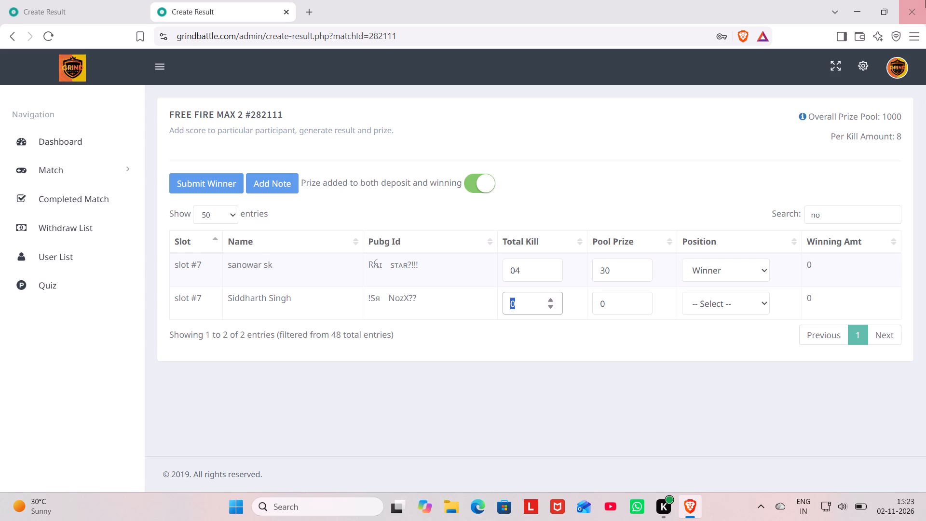
Search participants for "gau" and set the total kills of Gautam in slot #3 to 6.
click(826, 211)
key(BackSpace)
key(BackSpace)
key(BackSpace)
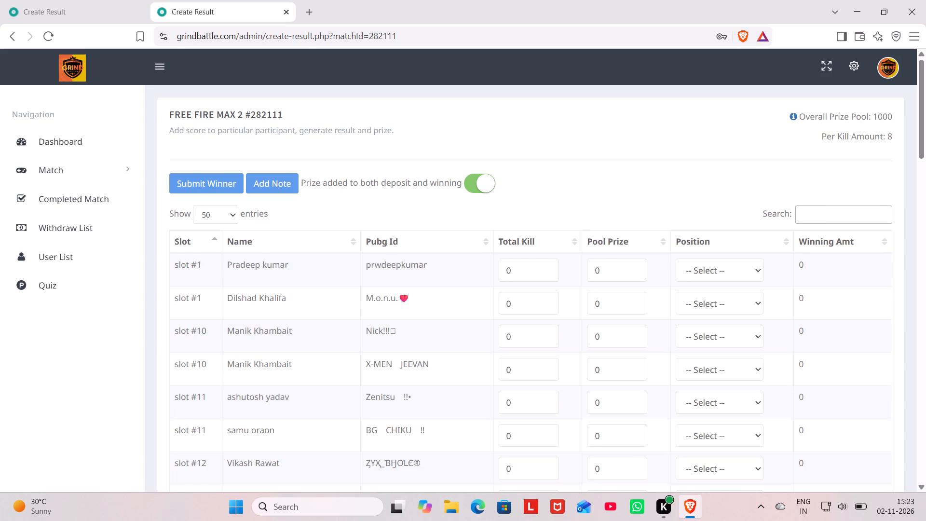
text(gau)
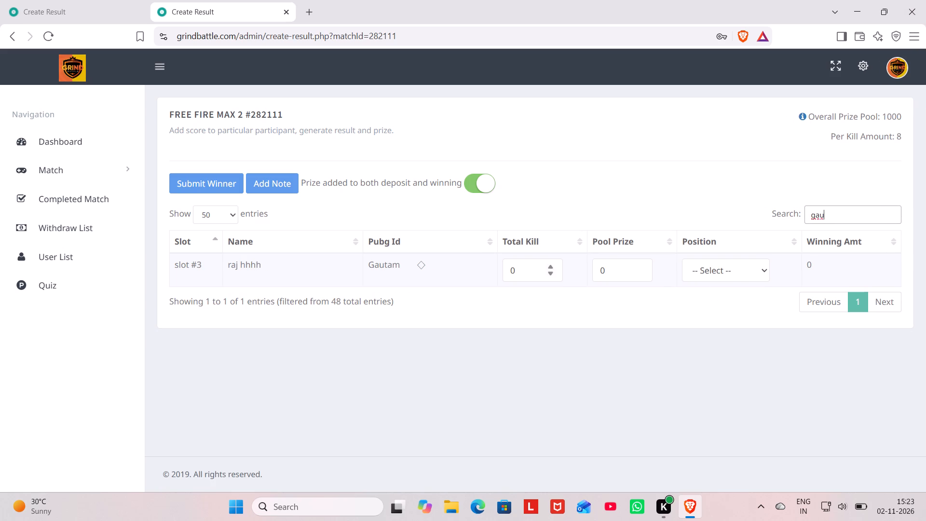
click(540, 267)
key(6)
key(Tab)
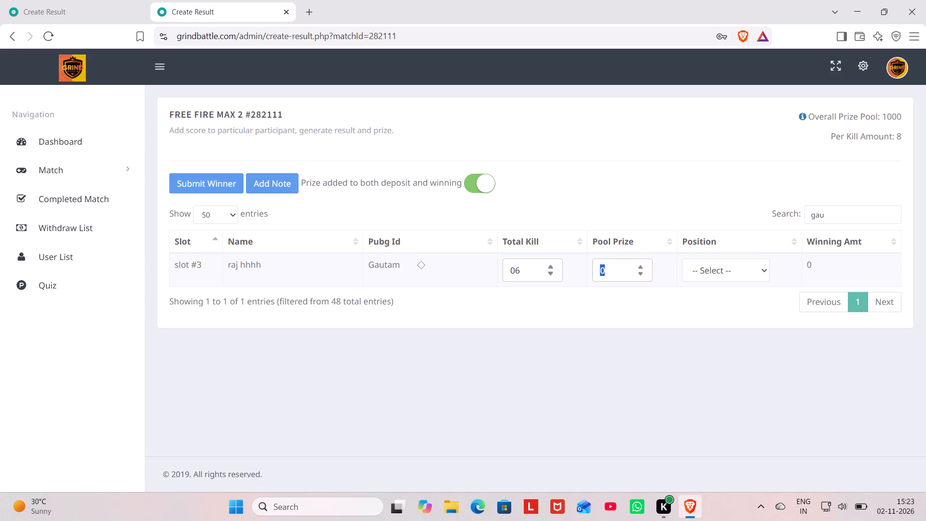
Search participants for "baj" and set the total kills of Bajrangi in slot #3 to 4.
click(851, 213)
key(BackSpace)
key(BackSpace)
key(BackSpace)
key(BackSpace)
key(BackSpace)
text(baj)
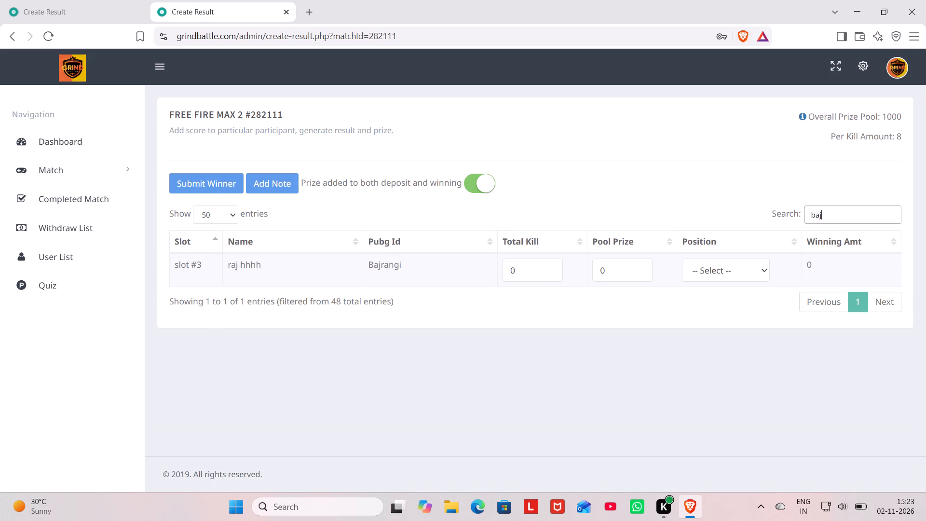
click(538, 263)
key(4)
key(Tab)
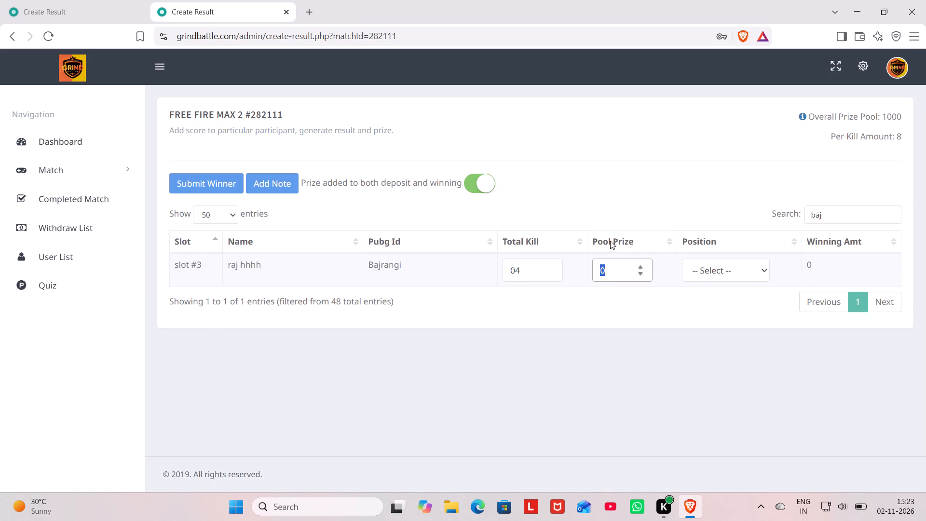
Search participants for "og" and set the total kills of OG FOLD in slot #8 to 3.
click(847, 219)
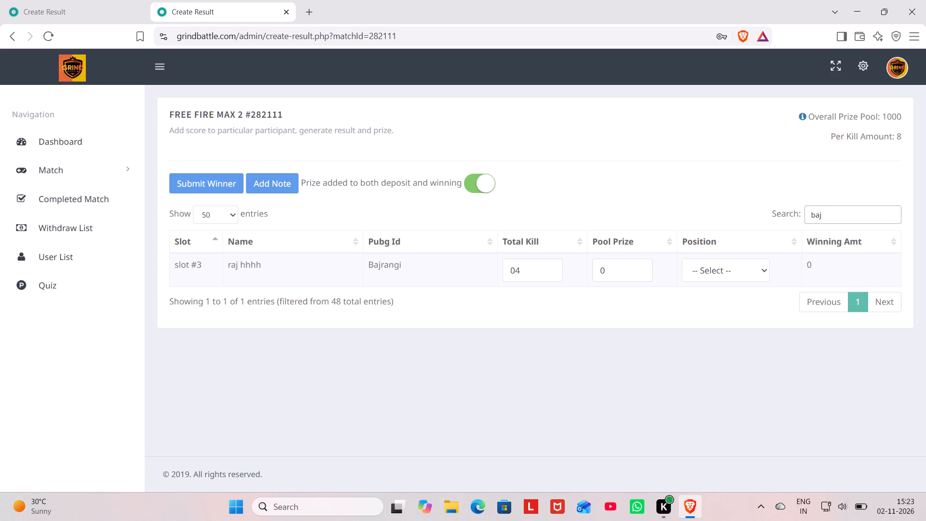
key(BackSpace)
key(BackSpace)
key(BackSpace)
key(BackSpace)
key(BackSpace)
key(BackSpace)
key(BackSpace)
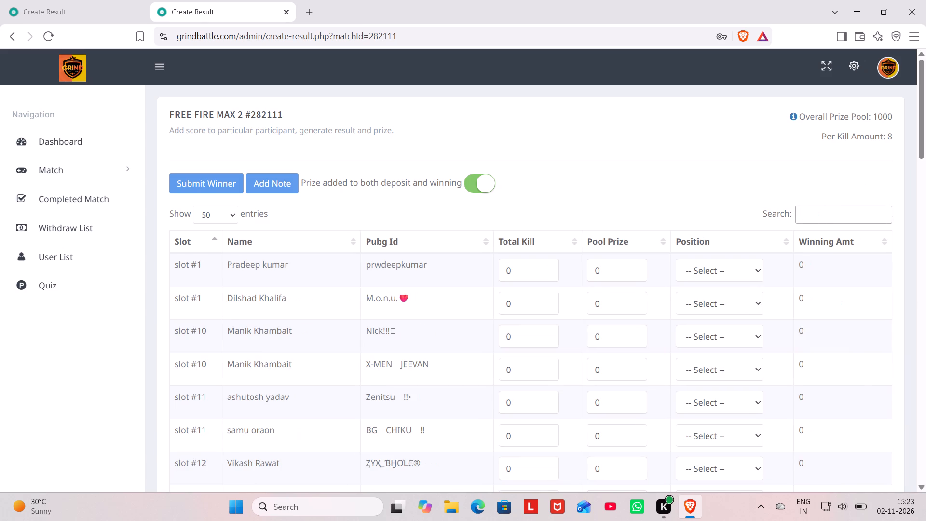
text(og)
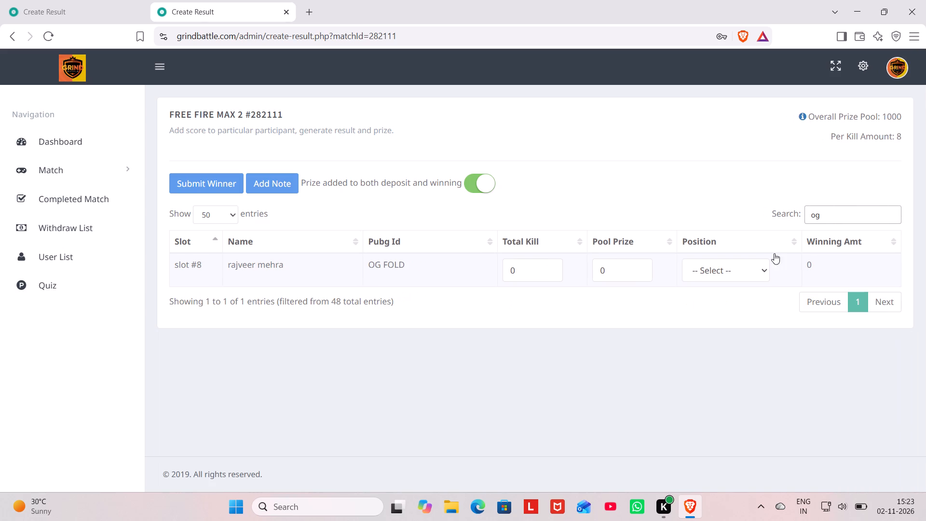
click(528, 266)
key(3)
key(Tab)
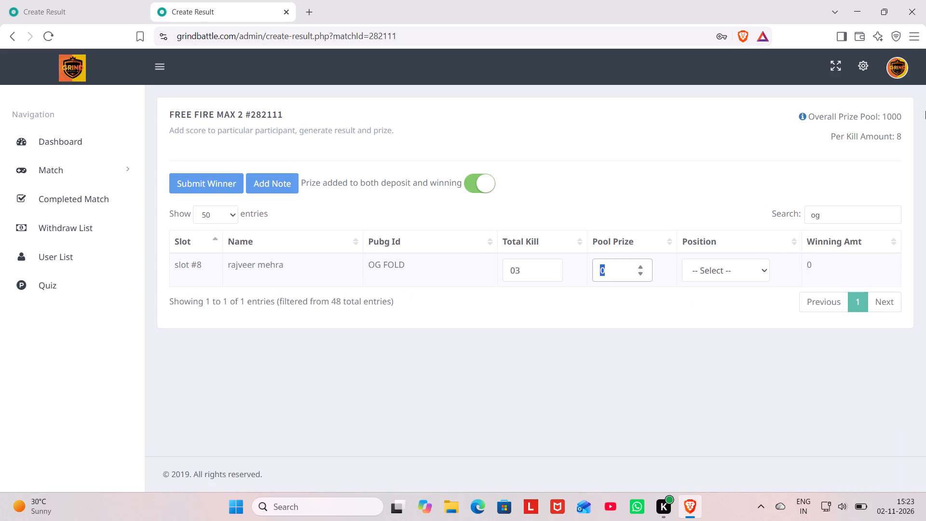
click(847, 211)
key(BackSpace)
key(BackSpace)
key(BackSpace)
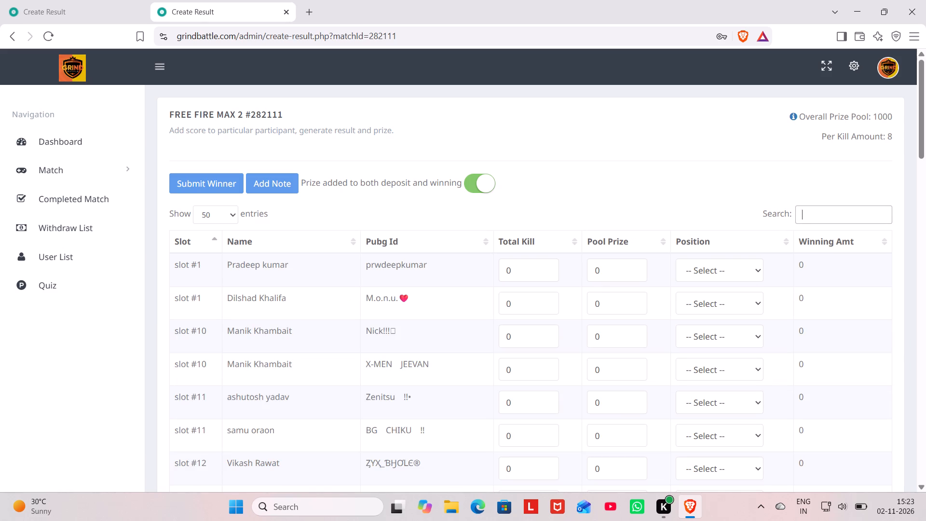
text(bra)
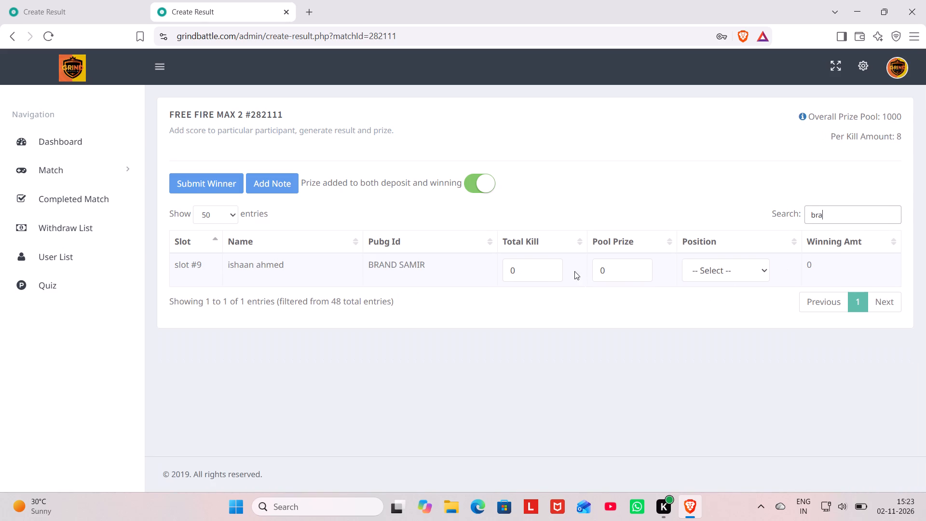
click(540, 273)
key(4)
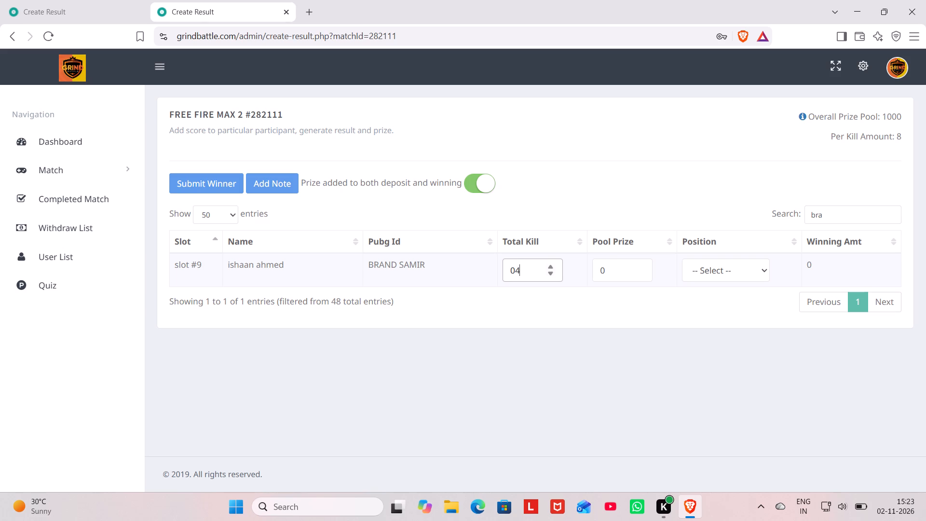
key(Tab)
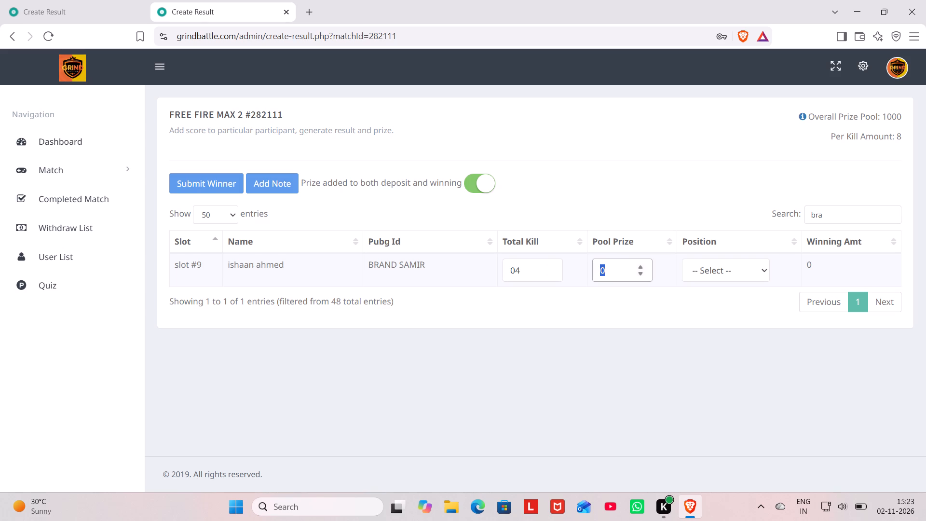
Search participants for "rds" and set the total kills of RDS SUPER in slot #16 to 2.
click(853, 215)
key(BackSpace)
key(BackSpace)
key(BackSpace)
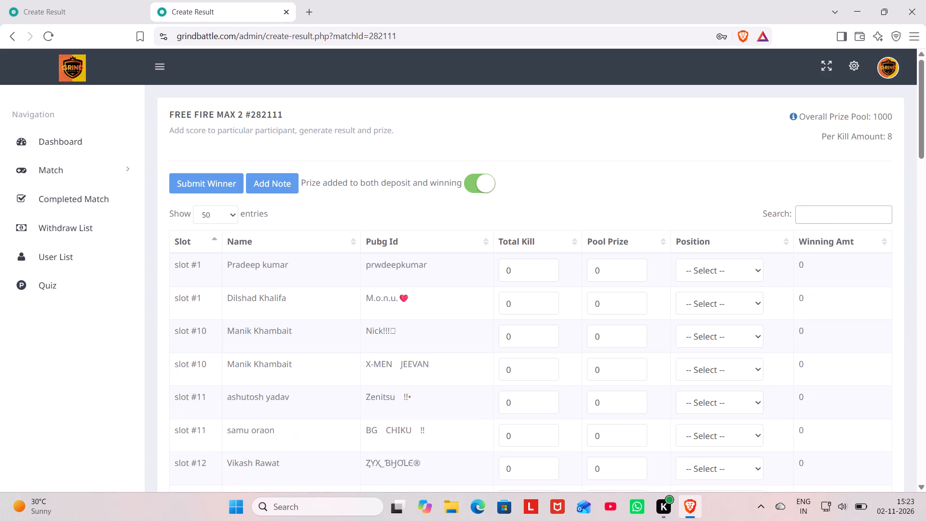
text(rds)
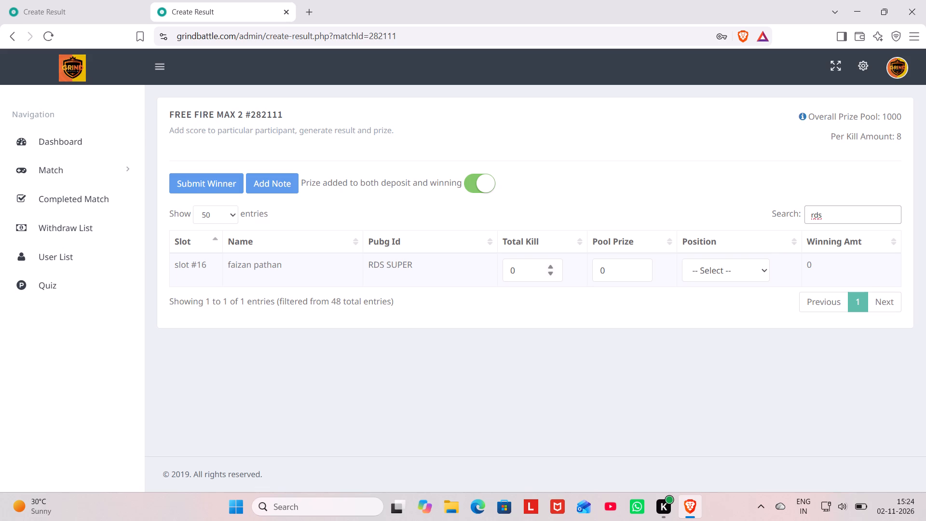
click(527, 275)
key(2)
Search participants for "zx" and set the total kills of ZX ZORO in slot #16 to 3.
click(862, 217)
key(BackSpace)
key(BackSpace)
key(BackSpace)
key(BackSpace)
key(BackSpace)
key(BackSpace)
text(zx)
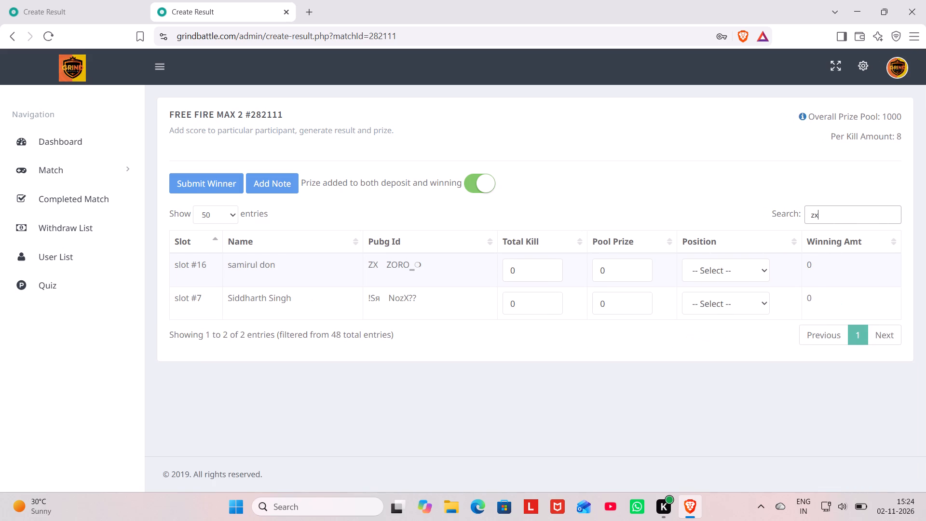
click(527, 273)
key(3)
key(Tab)
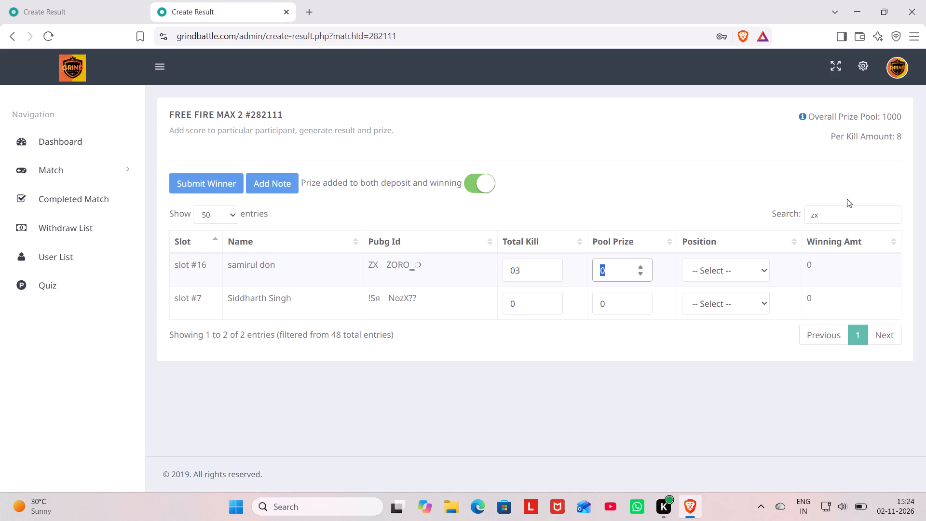
click(833, 217)
key(BackSpace)
key(BackSpace)
key(BackSpace)
key(BackSpace)
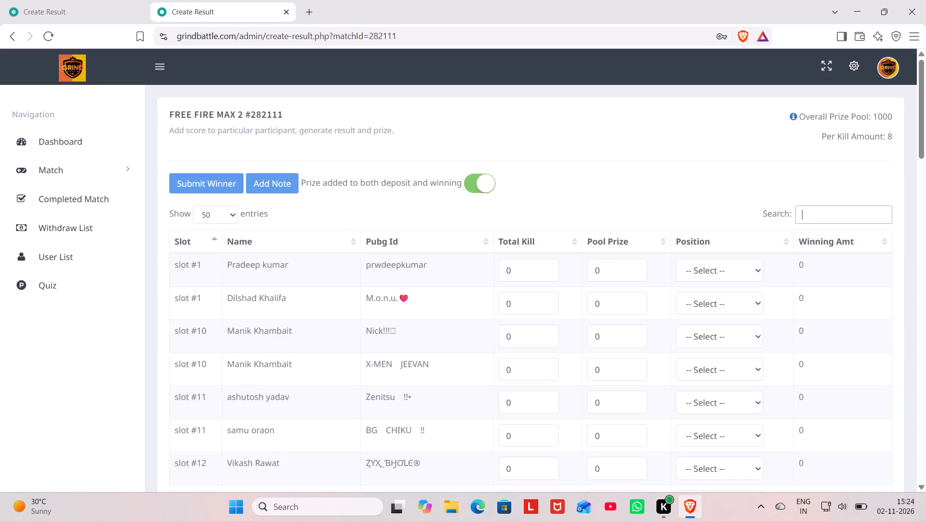
text(jee)
click(535, 273)
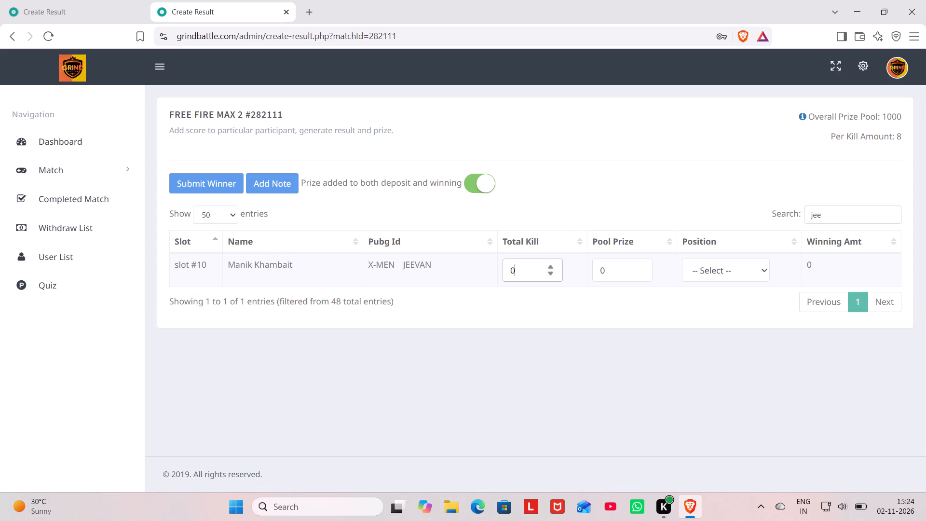
key(2)
key(Tab)
Search participants for "ni" and set the total kills of Nick!!! in slot #10 to 2.
click(854, 212)
key(BackSpace)
key(BackSpace)
key(BackSpace)
key(BackSpace)
key(BackSpace)
text(ni)
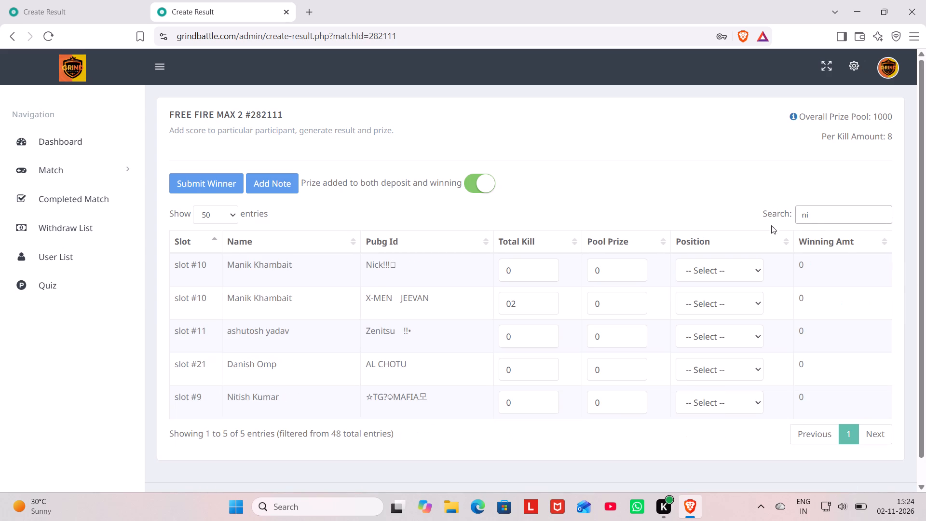
click(532, 266)
key(2)
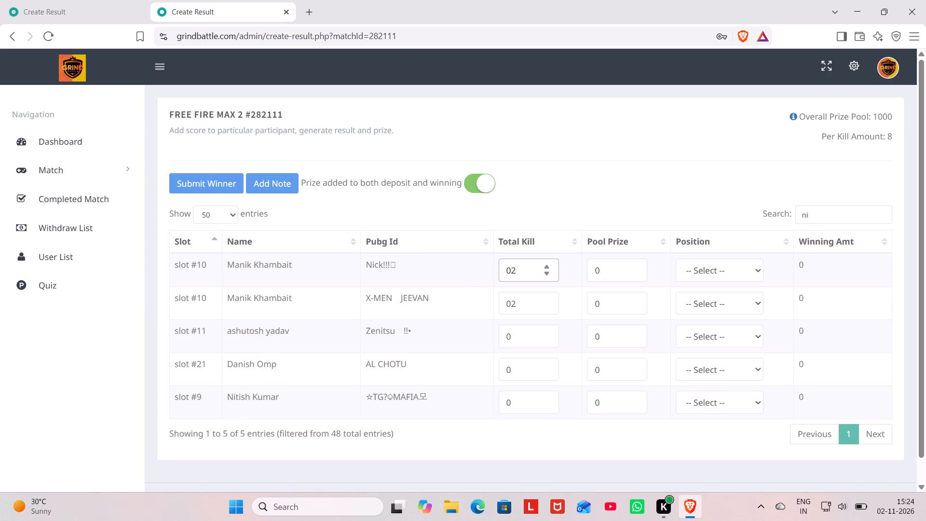
key(Tab)
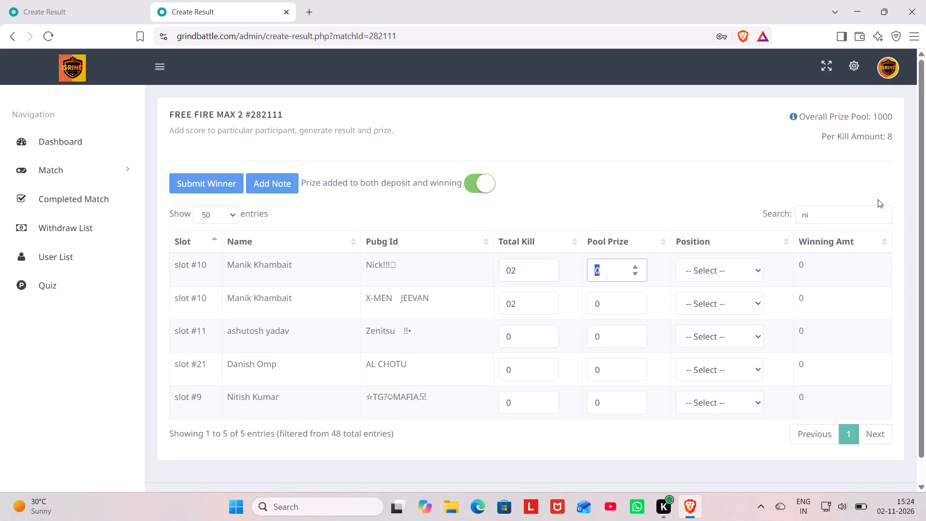
click(860, 218)
key(BackSpace)
key(BackSpace)
key(BackSpace)
key(BackSpace)
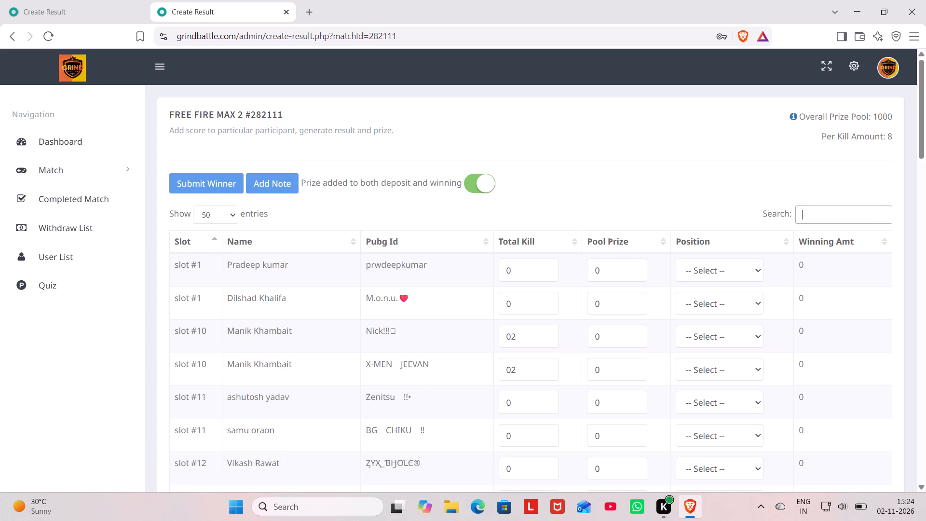
text(zee)
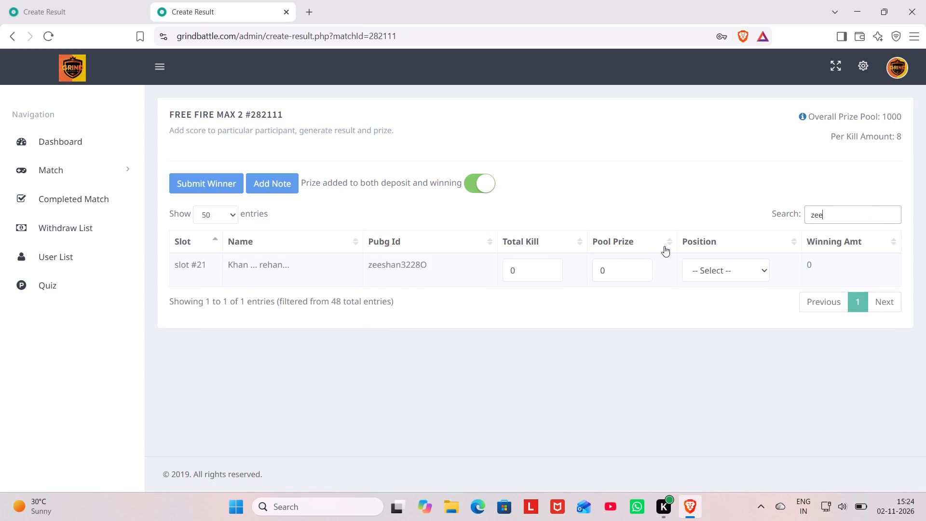
click(525, 271)
key(2)
key(Tab)
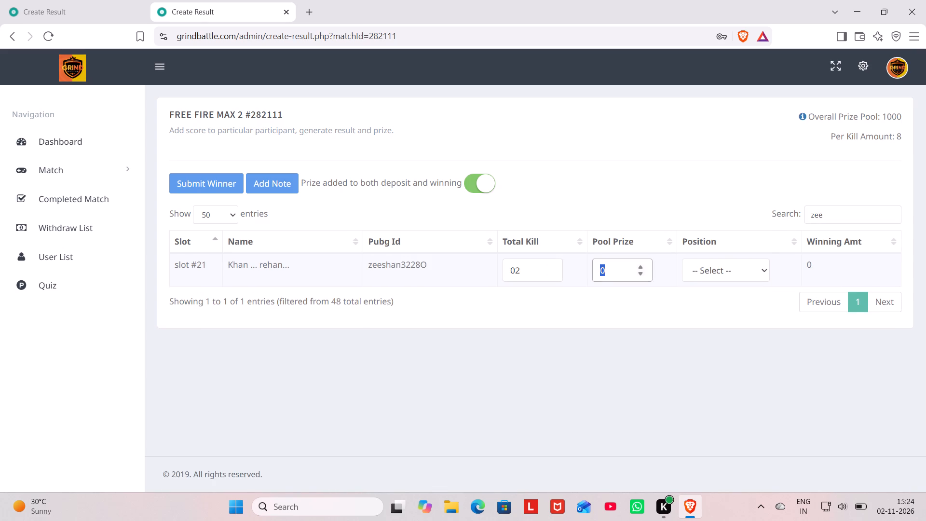
click(858, 215)
key(BackSpace)
key(BackSpace)
key(BackSpace)
key(BackSpace)
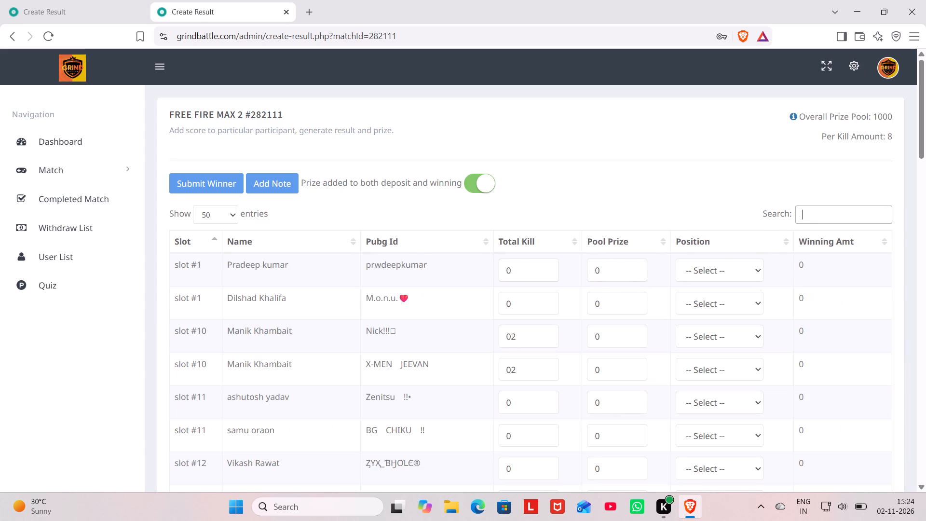
text(ok)
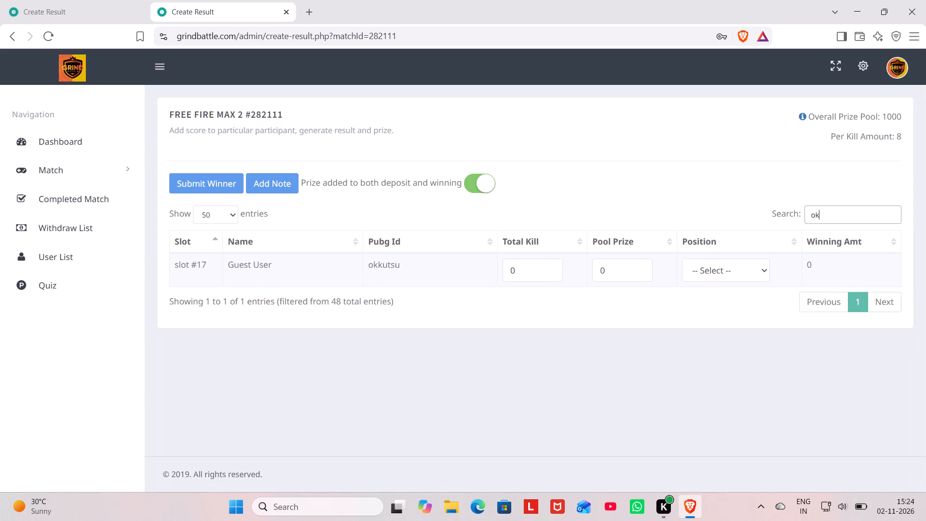
click(519, 278)
key(1)
key(Tab)
click(823, 210)
key(BackSpace)
key(BackSpace)
key(BackSpace)
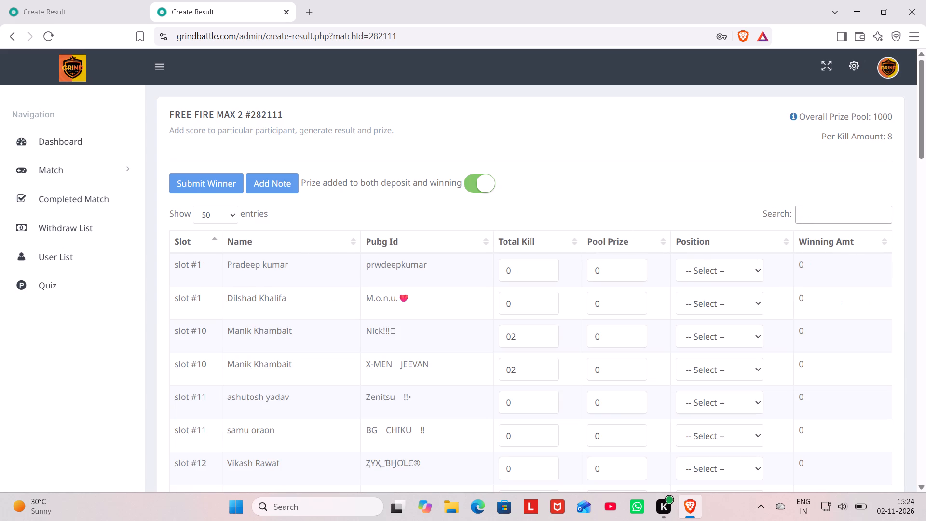
text(tr)
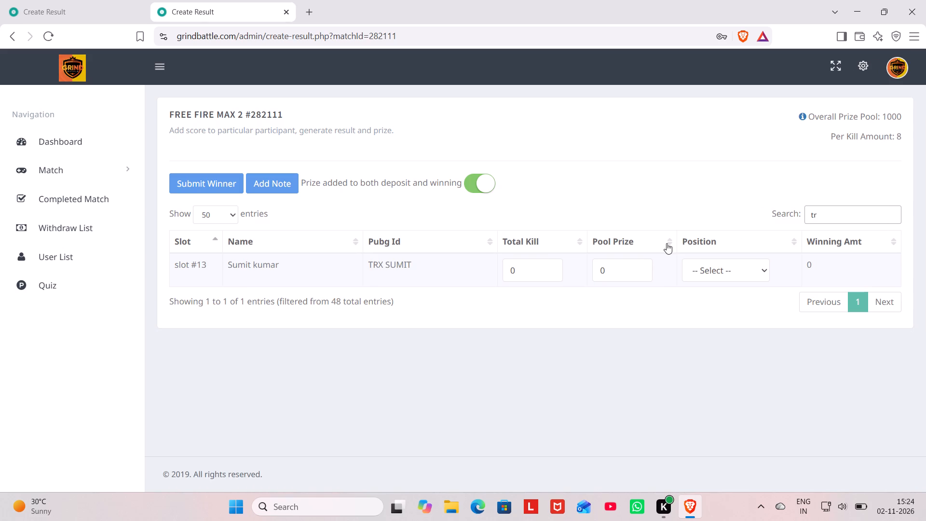
click(526, 275)
key(2)
key(Tab)
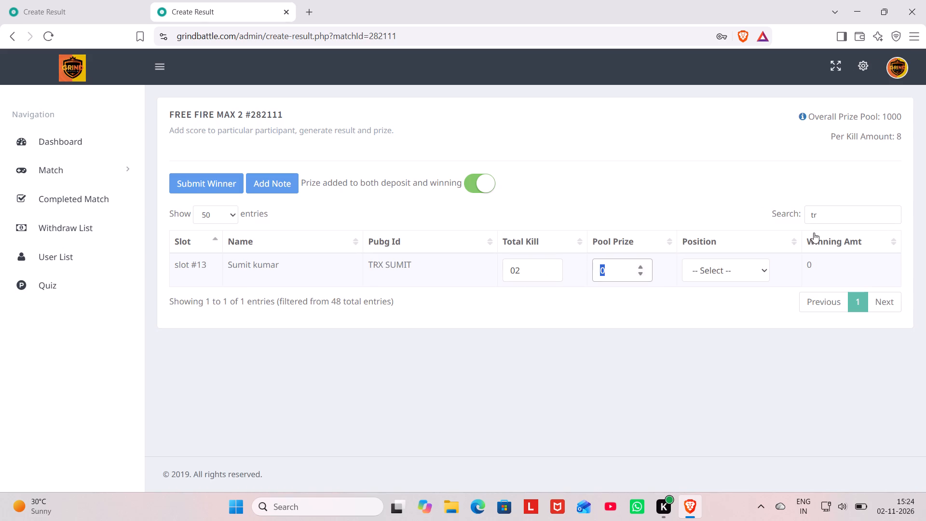
Search participants for "au" and clear the search to list all participants again.
click(841, 211)
key(BackSpace)
key(BackSpace)
key(BackSpace)
key(BackSpace)
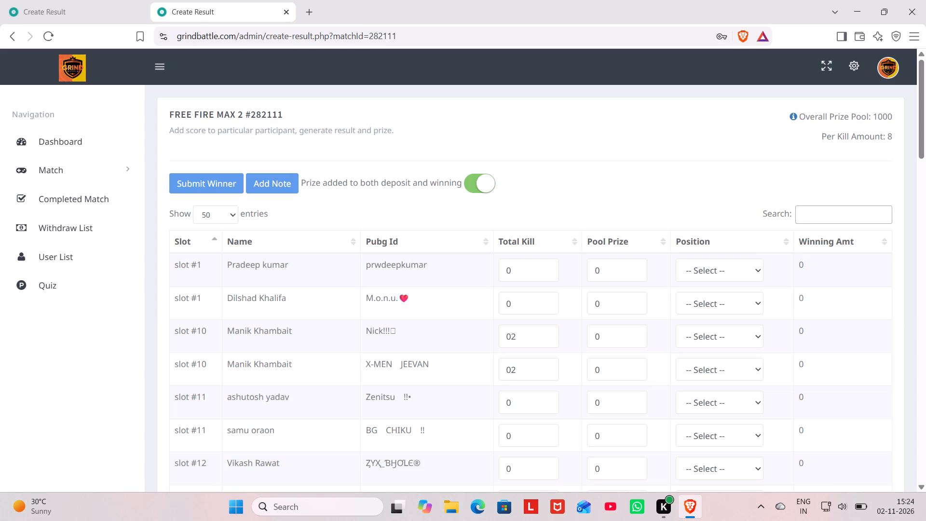
text(au)
key(BackSpace)
key(BackSpace)
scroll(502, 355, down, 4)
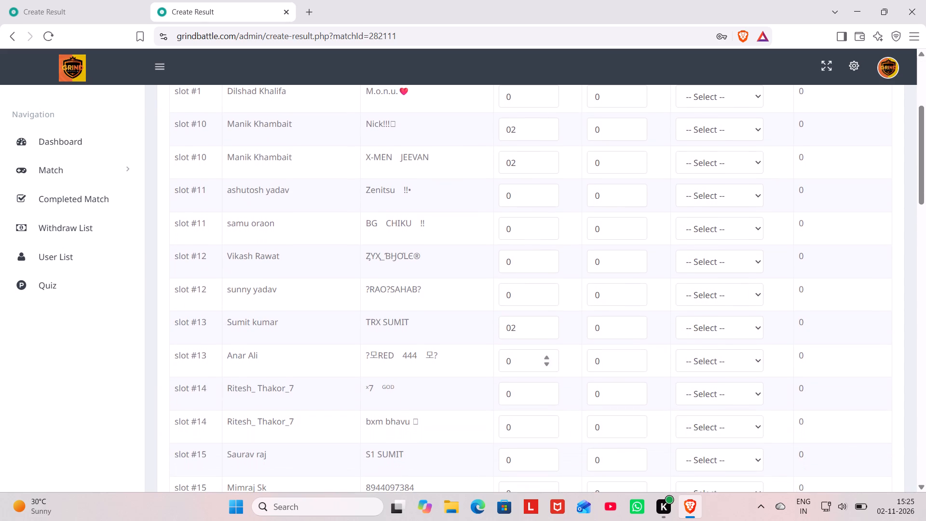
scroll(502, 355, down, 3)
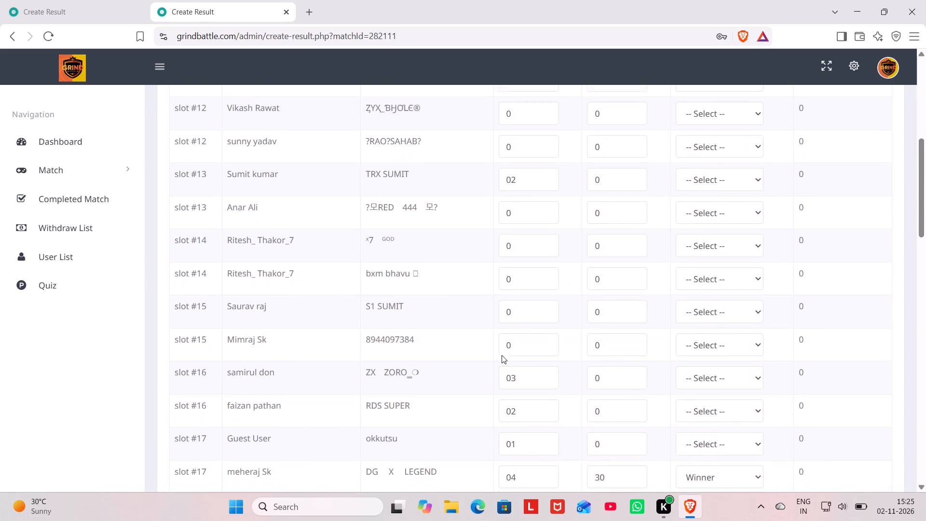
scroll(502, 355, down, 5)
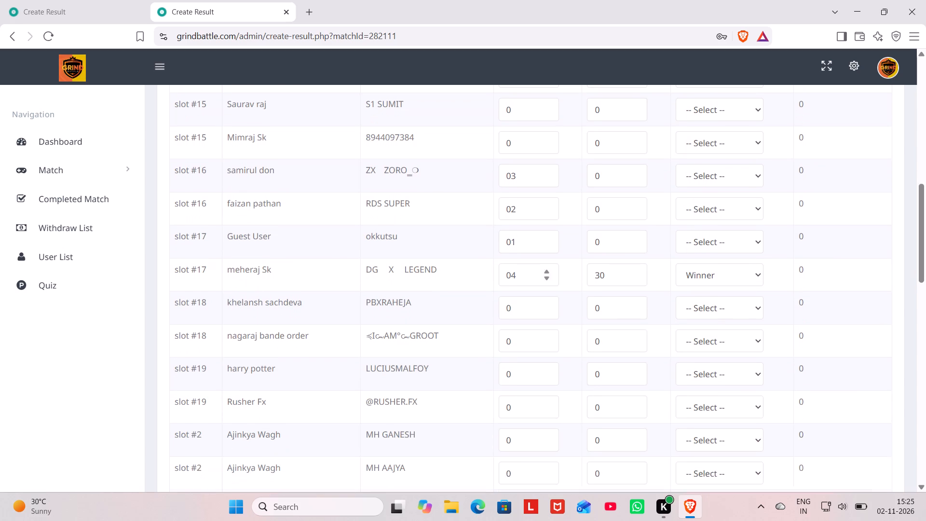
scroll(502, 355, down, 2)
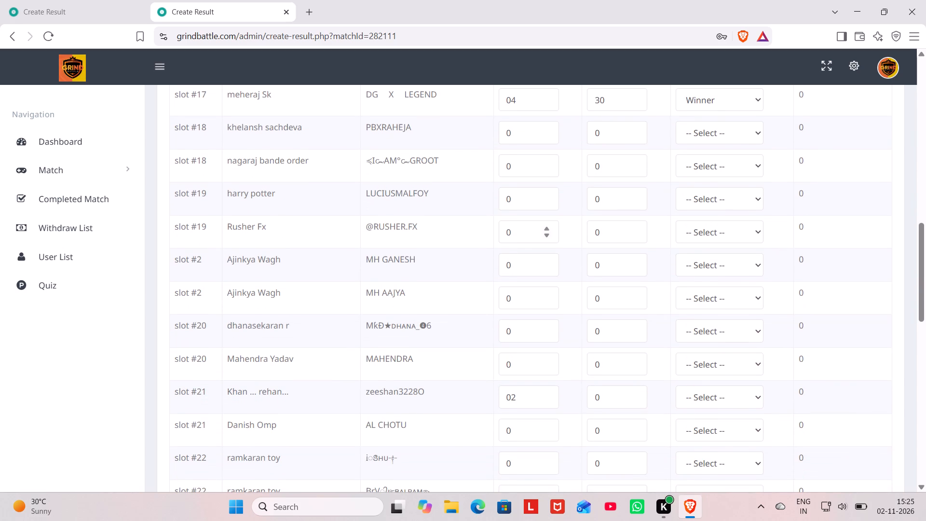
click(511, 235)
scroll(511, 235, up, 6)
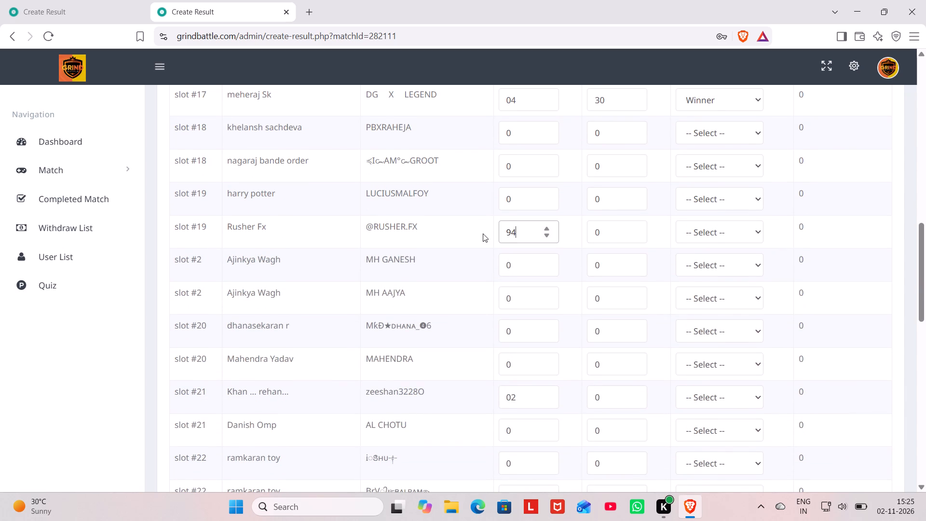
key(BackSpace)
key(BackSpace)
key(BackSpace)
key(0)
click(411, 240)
scroll(411, 240, up, 7)
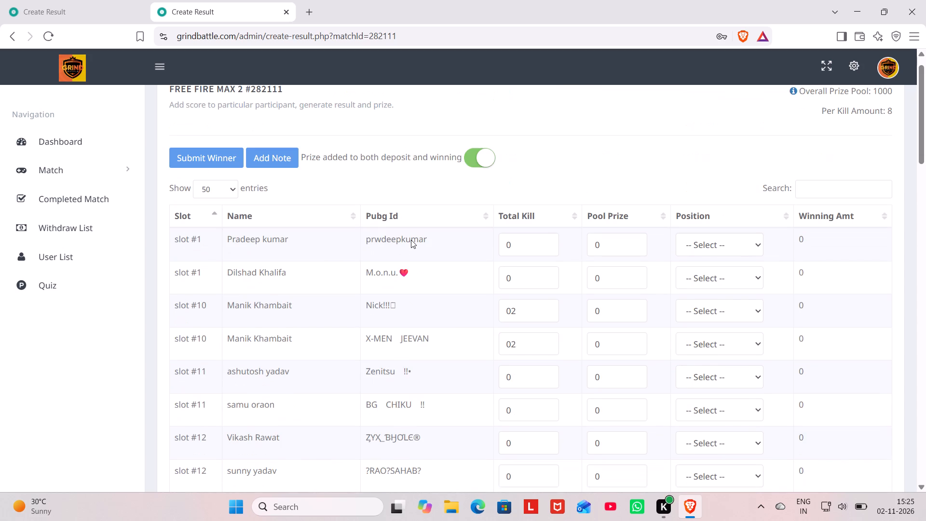
scroll(485, 411, down, 6)
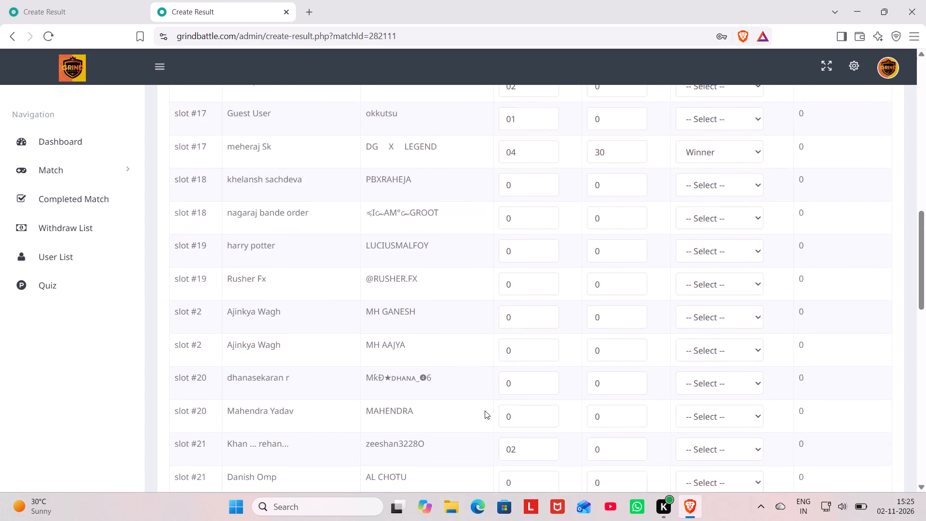
scroll(485, 411, down, 2)
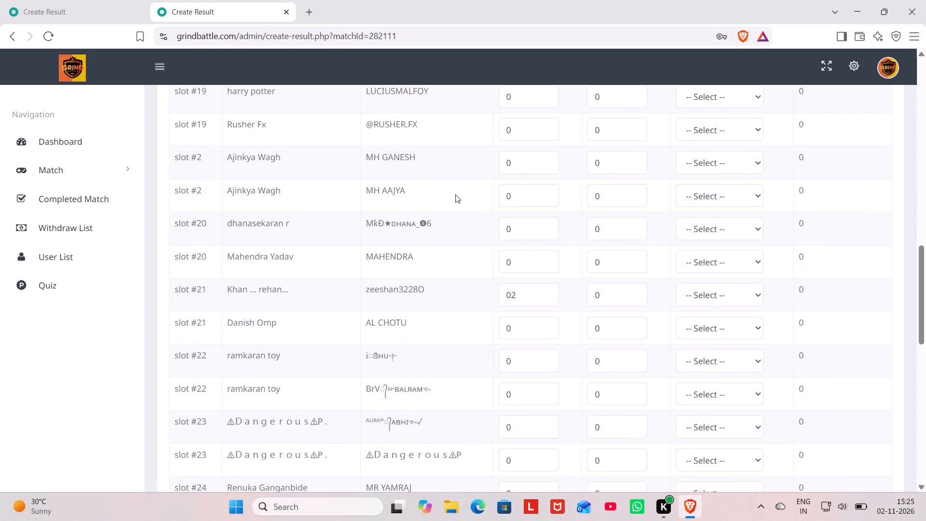
scroll(455, 194, up, 1)
click(520, 153)
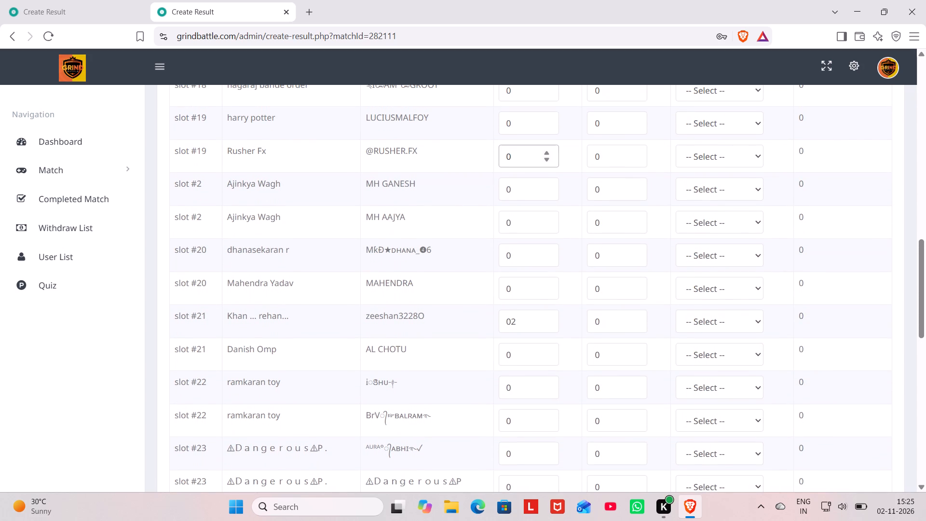
key(4)
key(Tab)
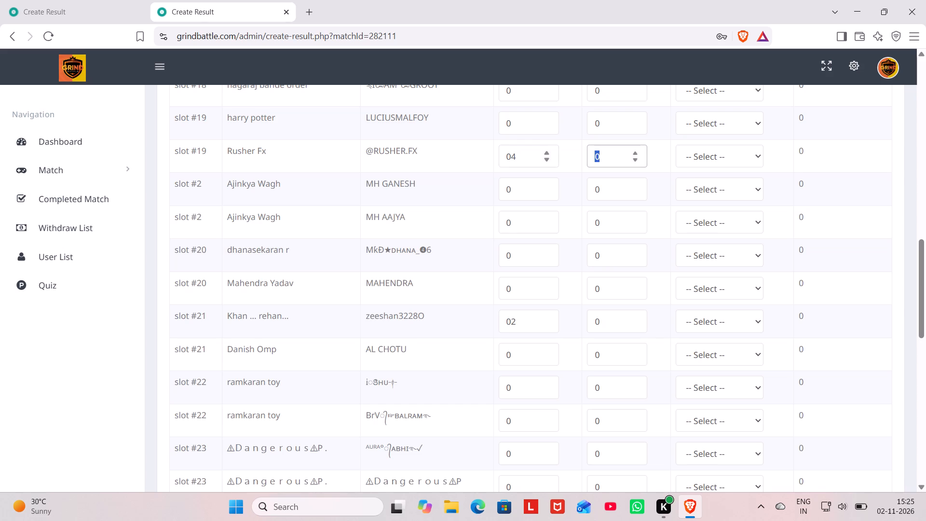
Set the total kills of MH AAJYA in slot #2 to 1.
click(516, 219)
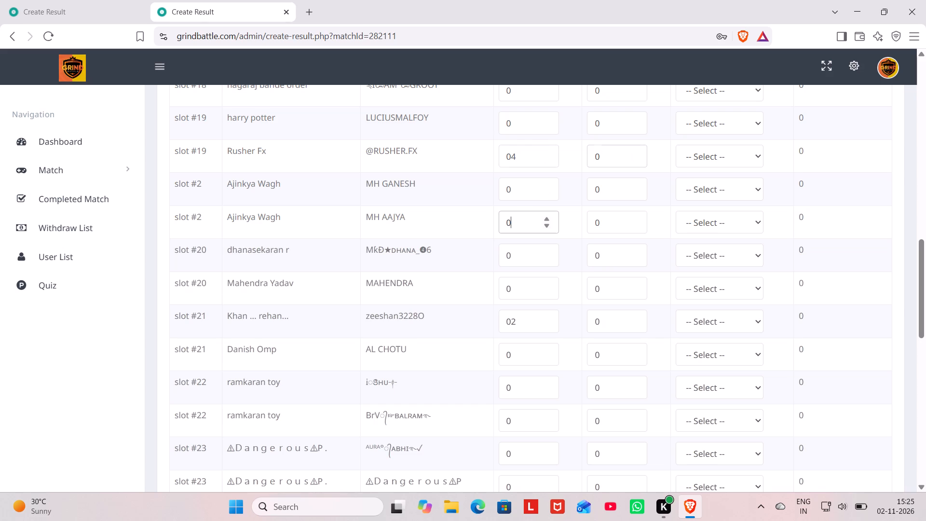
key(1)
key(Tab)
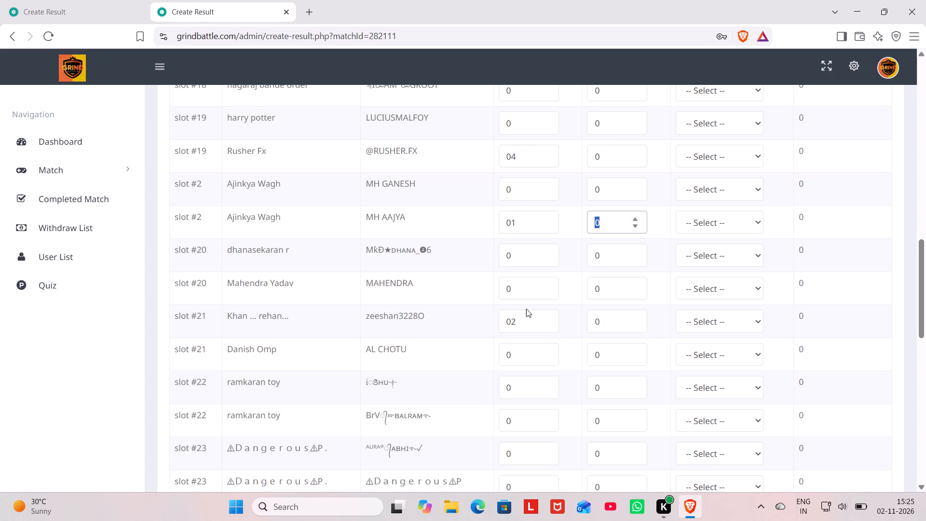
Set the total kills of the ABHI player in slot #23 to 1.
scroll(520, 368, down, 2)
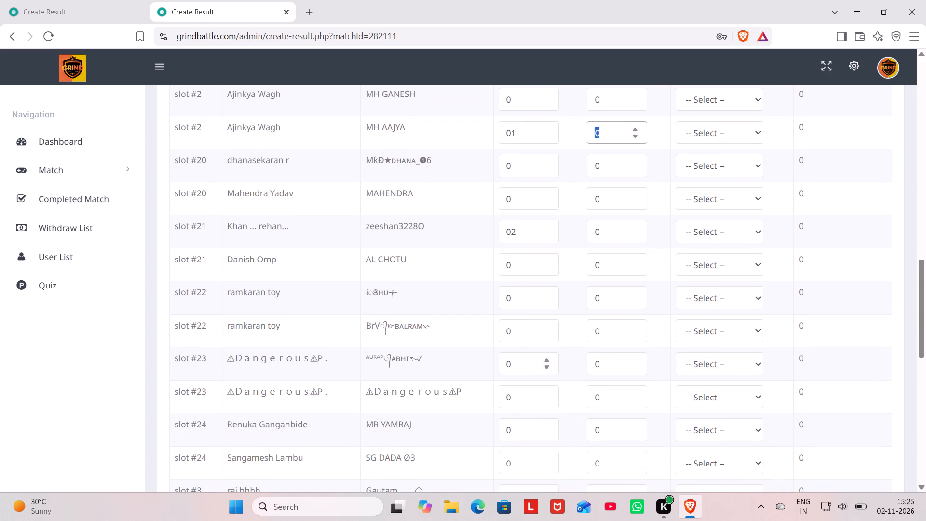
click(521, 367)
key(Tab)
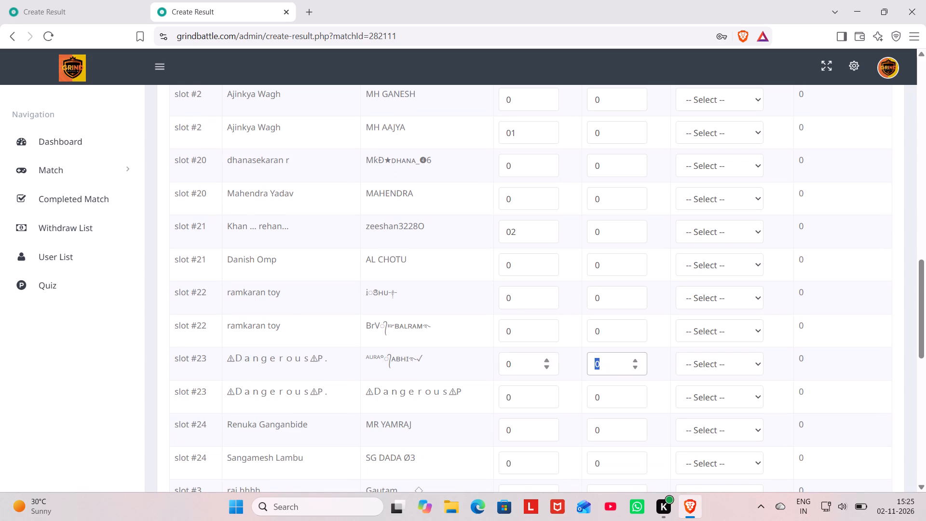
click(521, 367)
key(1)
key(Tab)
Submit the winners for match FREE FIRE MAX 2 #282111 with the entered kills.
scroll(521, 367, up, 7)
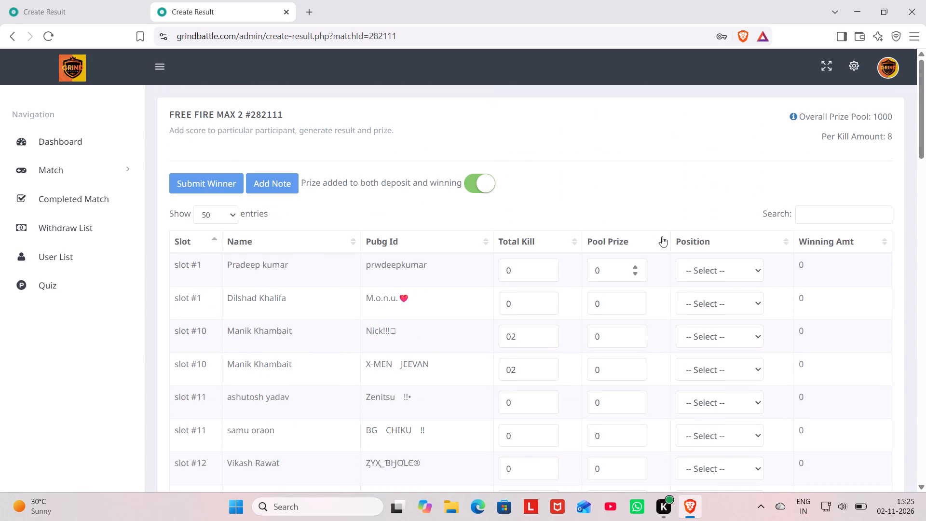
click(606, 176)
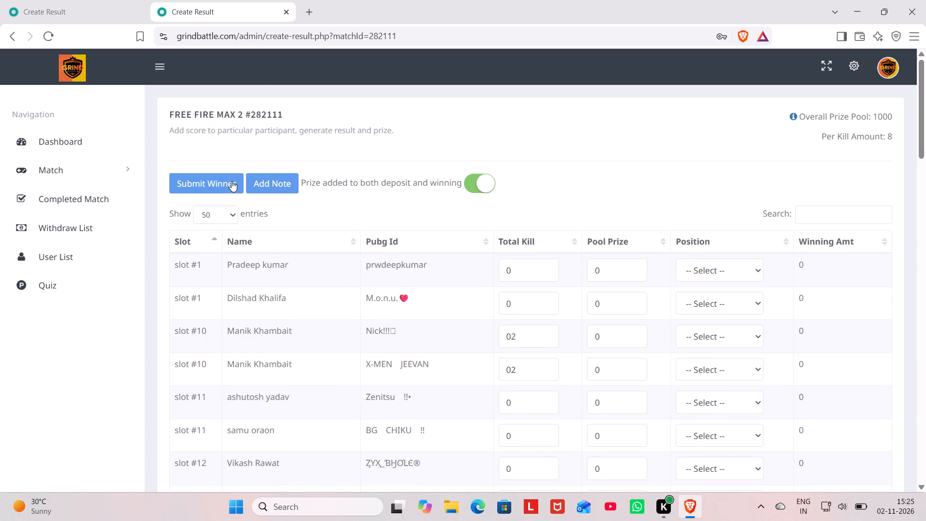
click(230, 182)
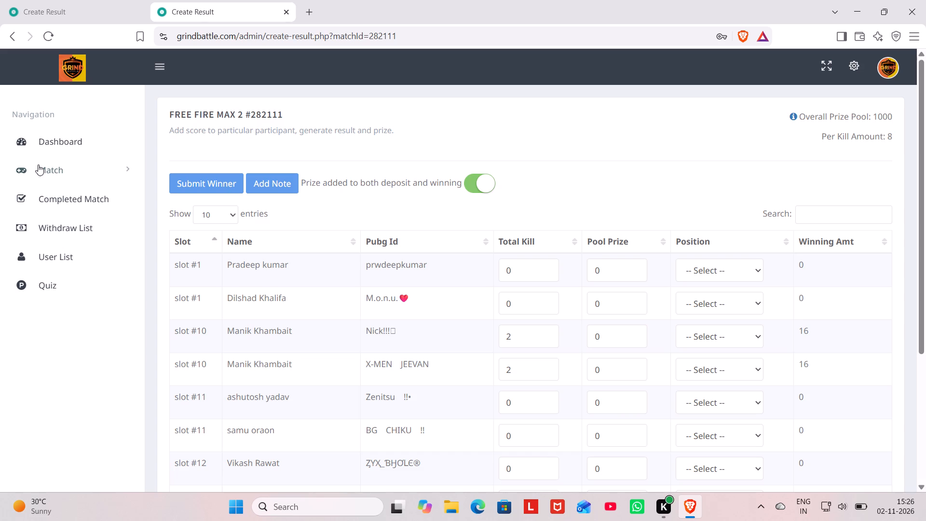
Open the list of completed matches.
click(68, 202)
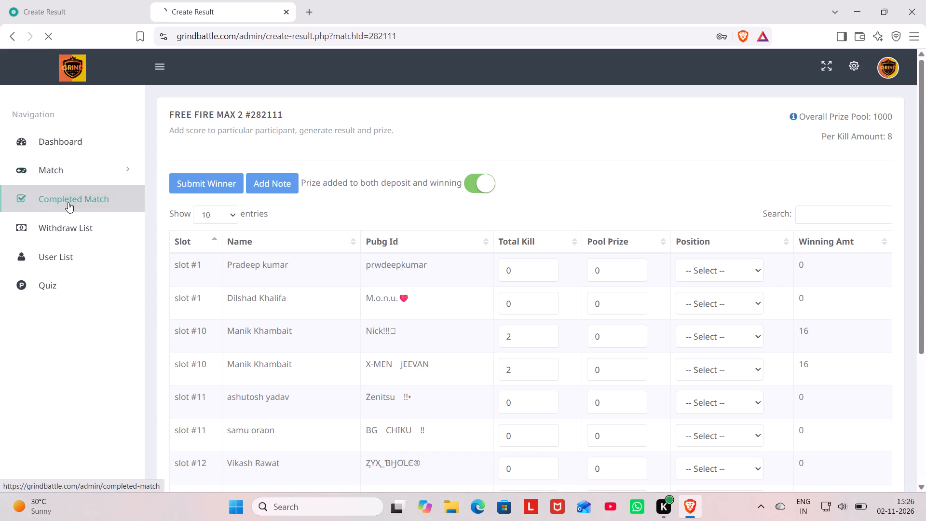
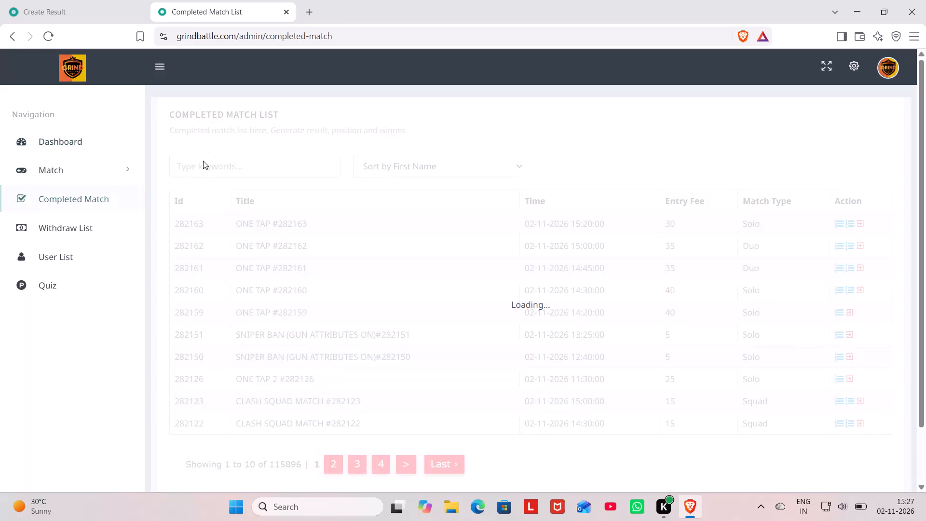
Find match 282086 in the completed match list and open its result entry page.
click(203, 162)
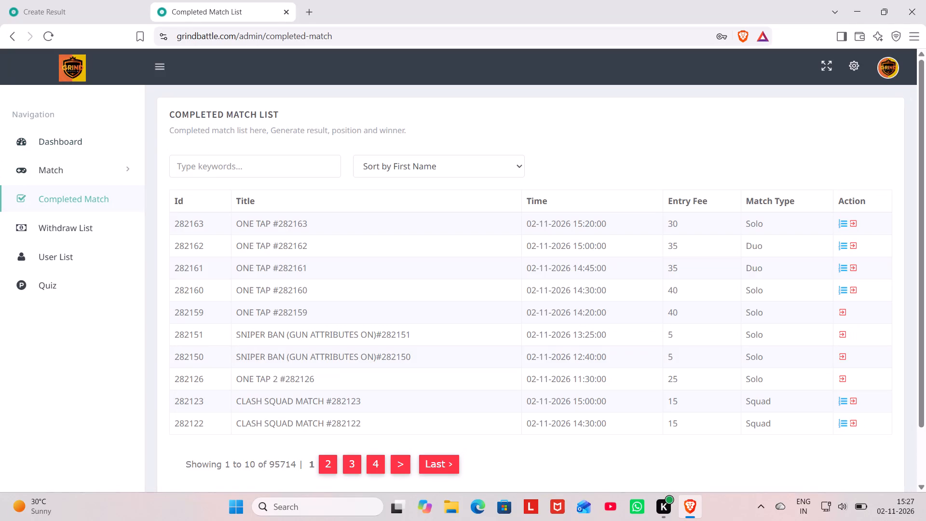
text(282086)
click(203, 162)
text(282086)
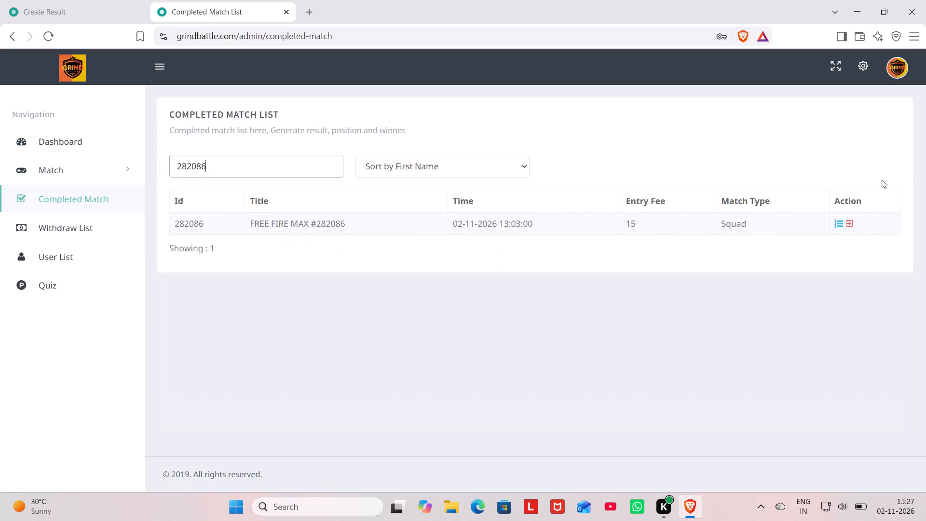
click(837, 225)
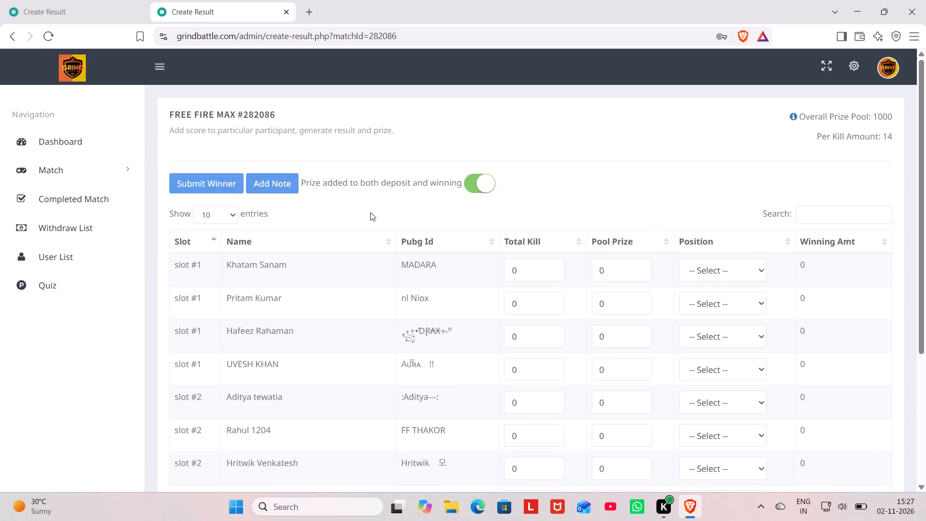
Show 50 entries per page in the participant table.
click(217, 214)
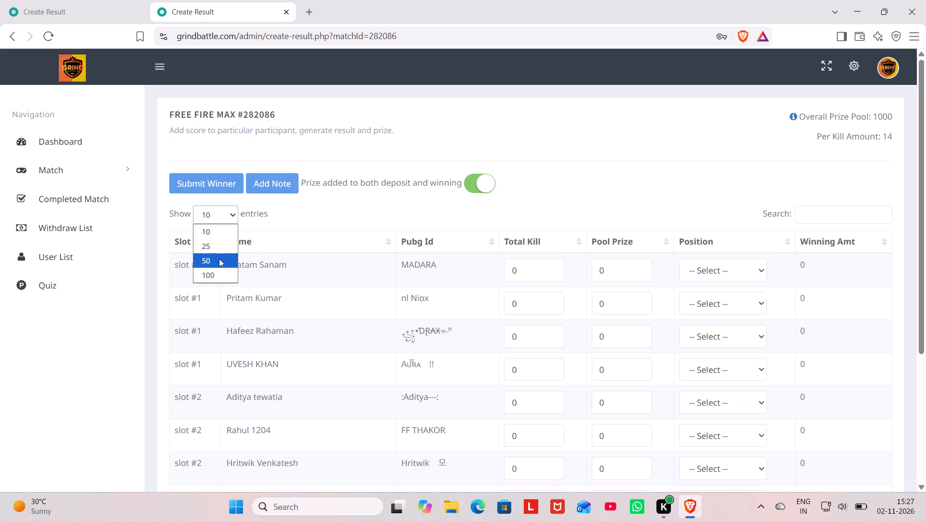
click(219, 259)
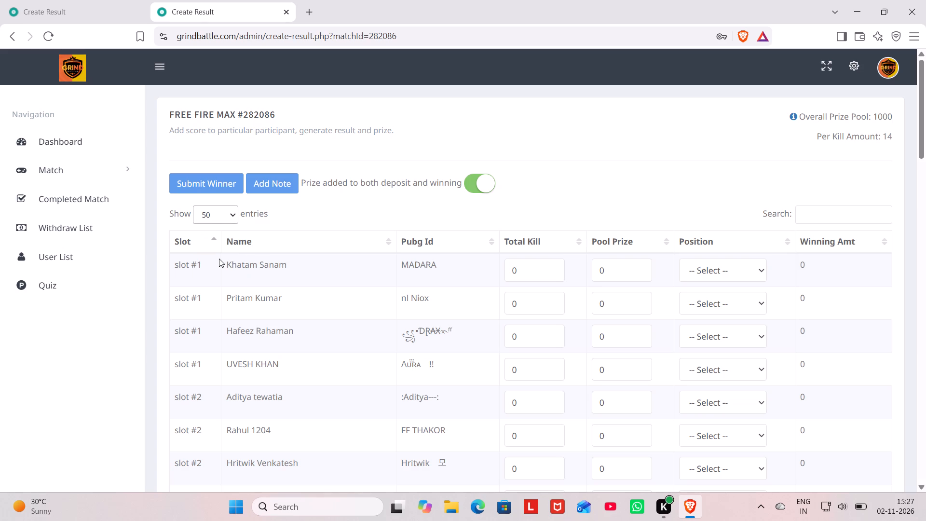
In slot #2, set the total kills of Hritwik to 4 and of the PHONIX player to 5.
scroll(361, 323, down, 2)
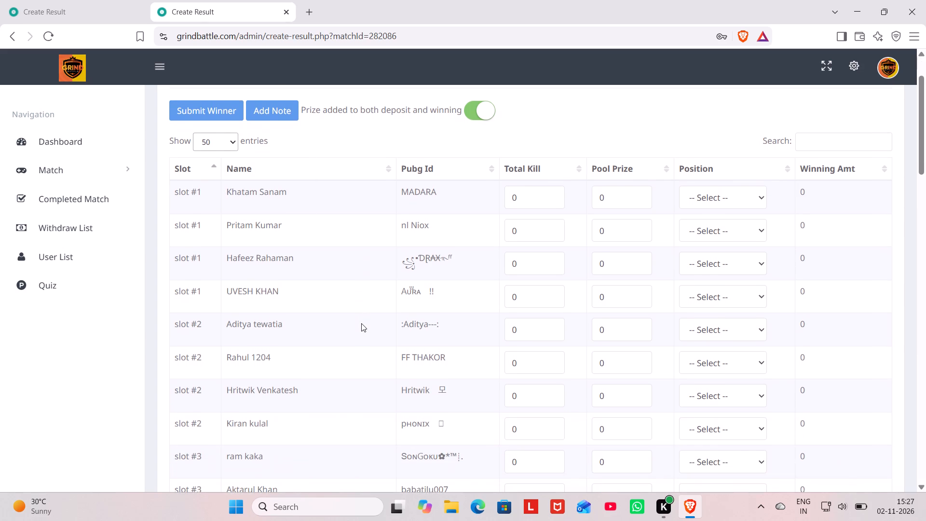
click(531, 395)
key(4)
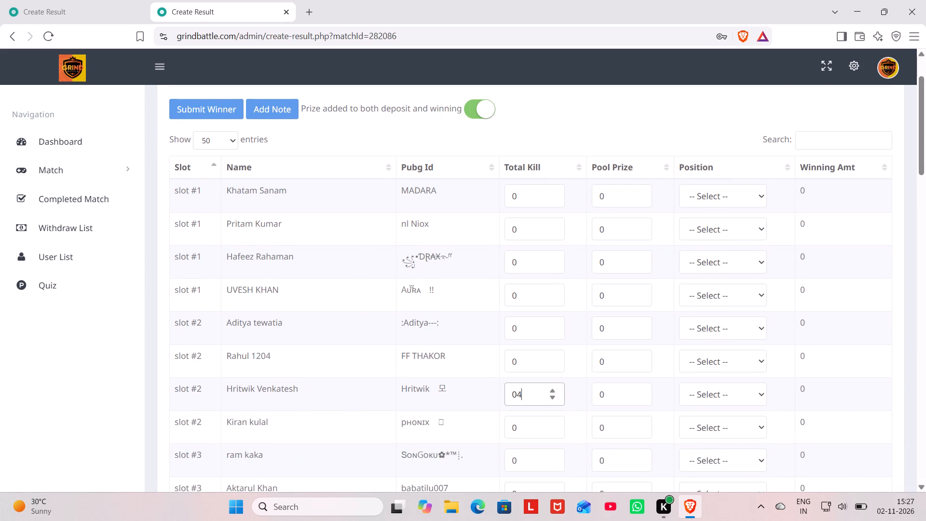
key(Tab)
click(533, 426)
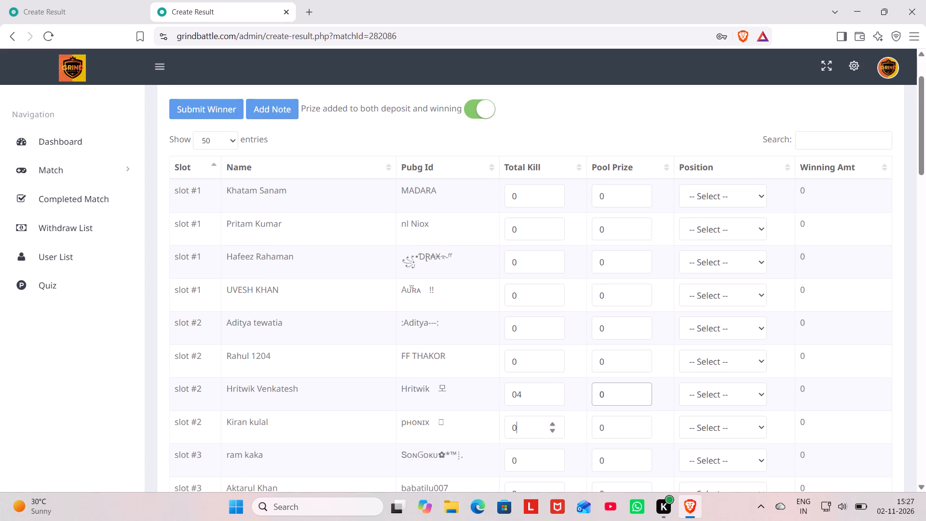
key(5)
key(Tab)
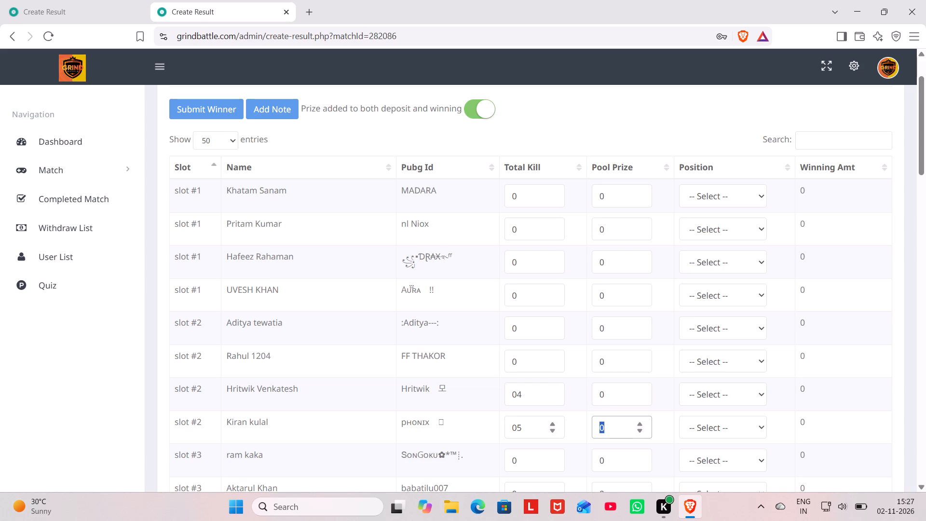
scroll(459, 446, down, 4)
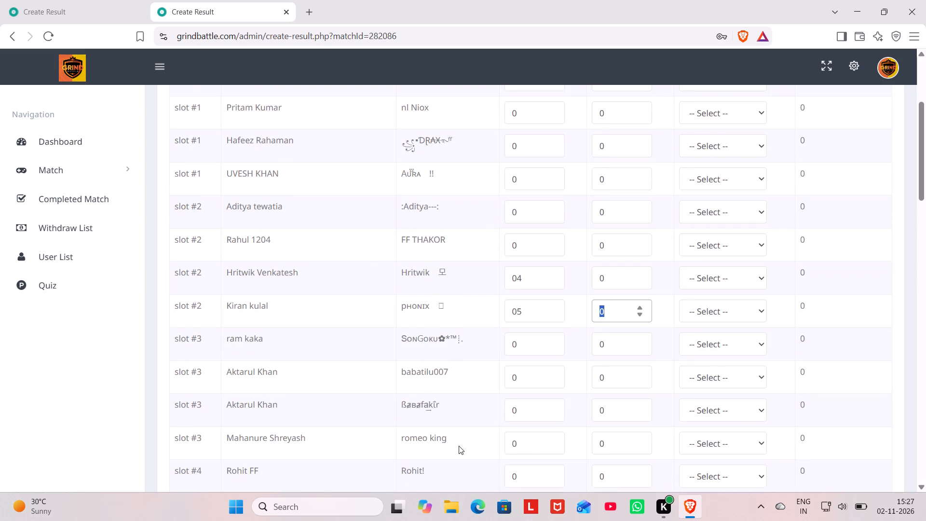
scroll(459, 446, down, 2)
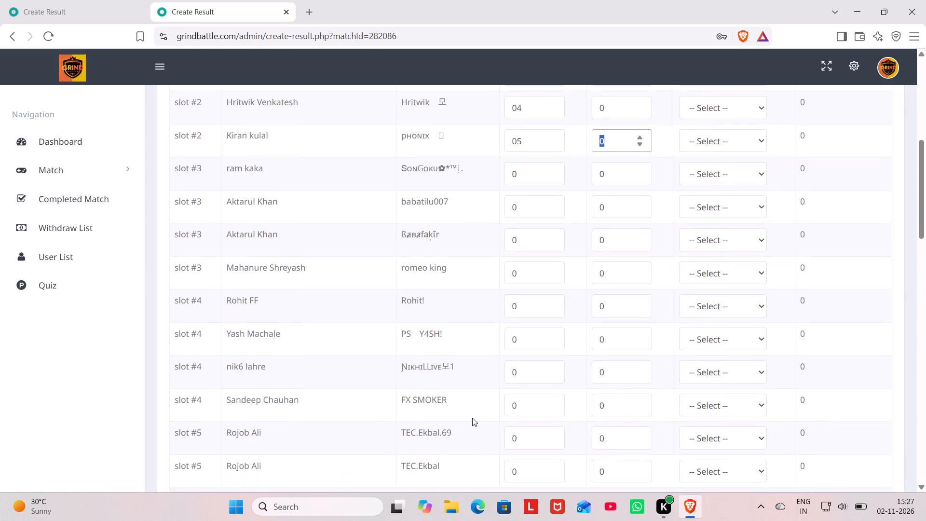
scroll(472, 418, down, 3)
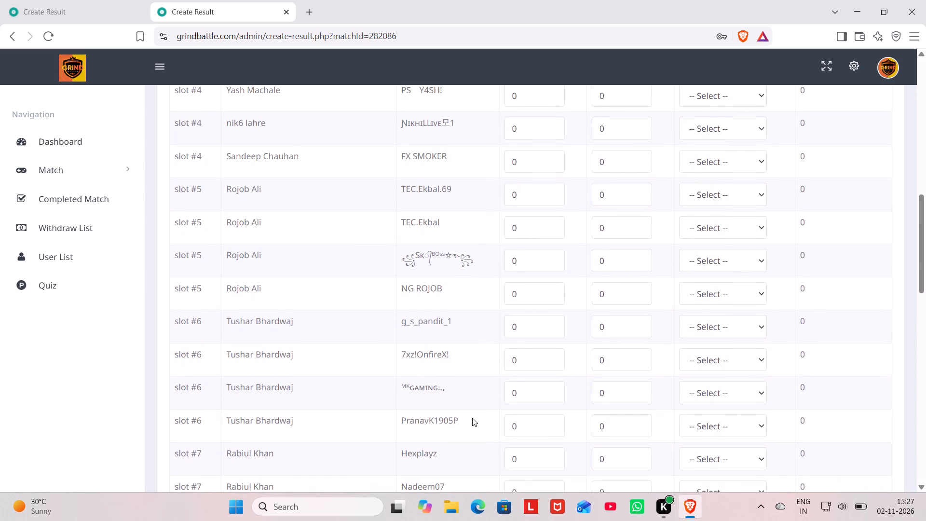
scroll(472, 418, down, 2)
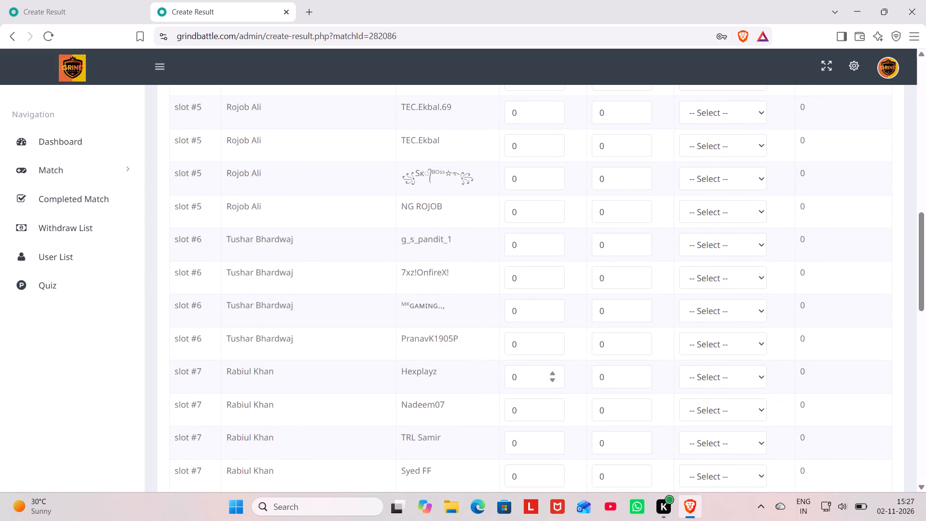
click(530, 369)
key(2)
key(Tab)
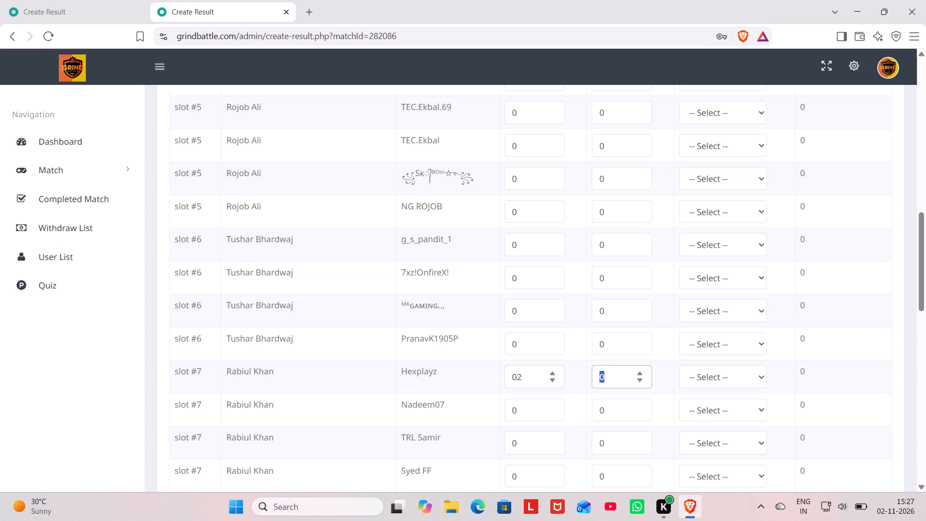
scroll(537, 382, down, 2)
click(537, 382)
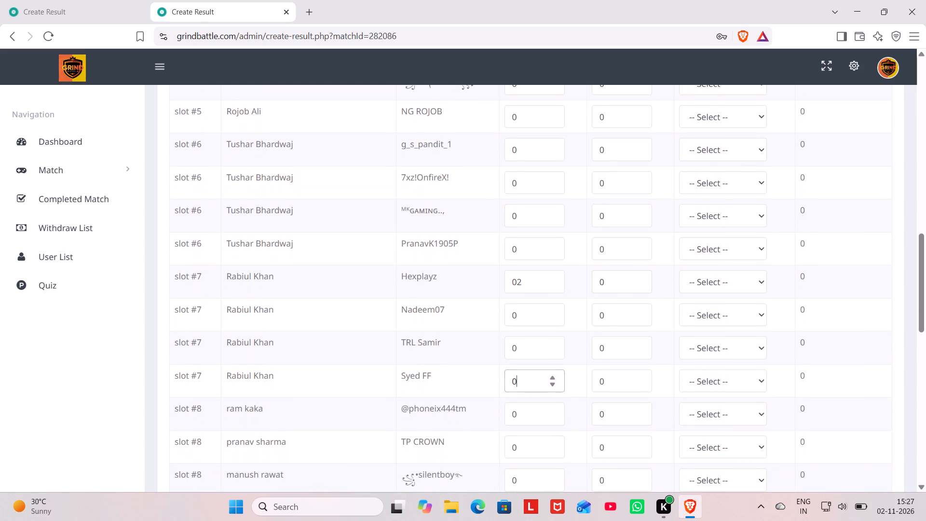
key(1)
key(Tab)
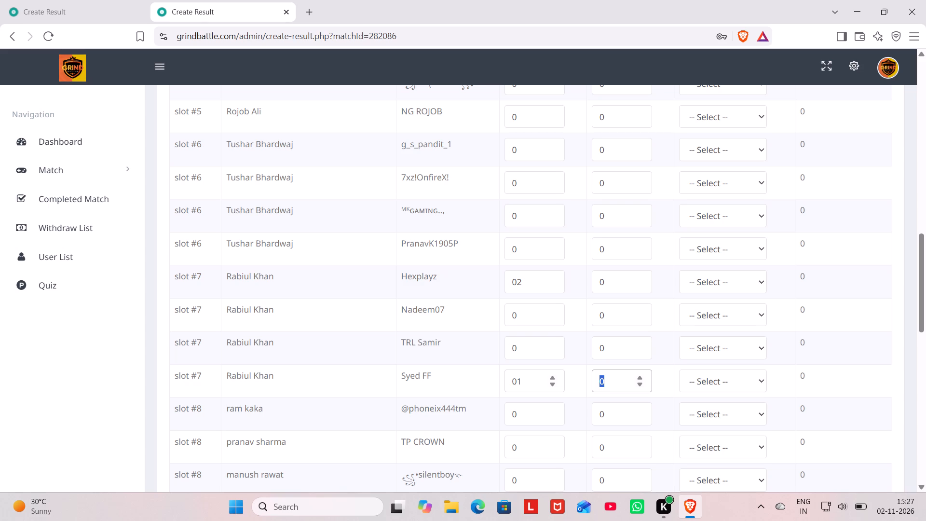
scroll(450, 389, down, 2)
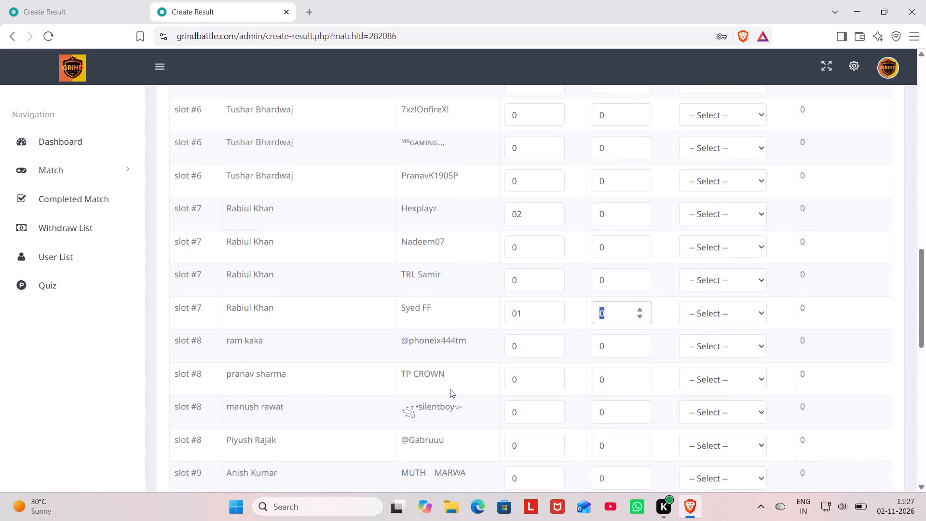
scroll(450, 389, down, 3)
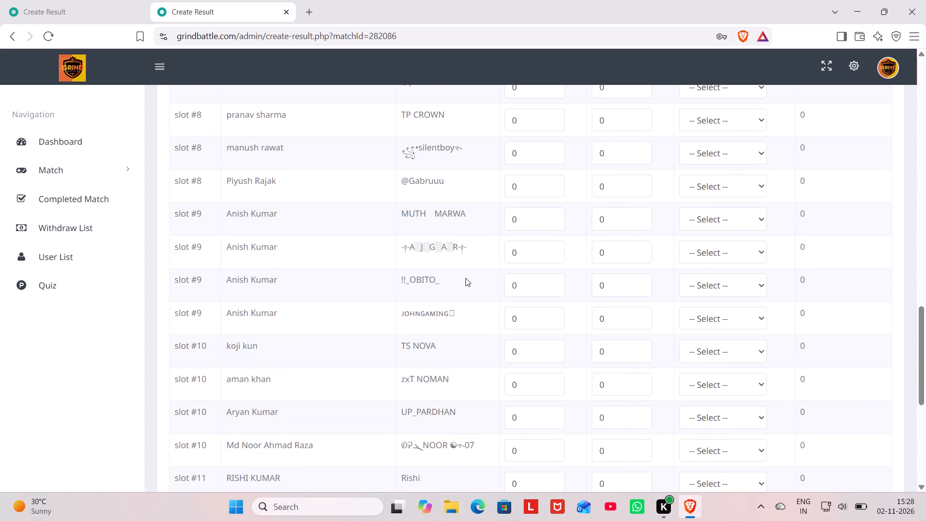
scroll(465, 278, down, 3)
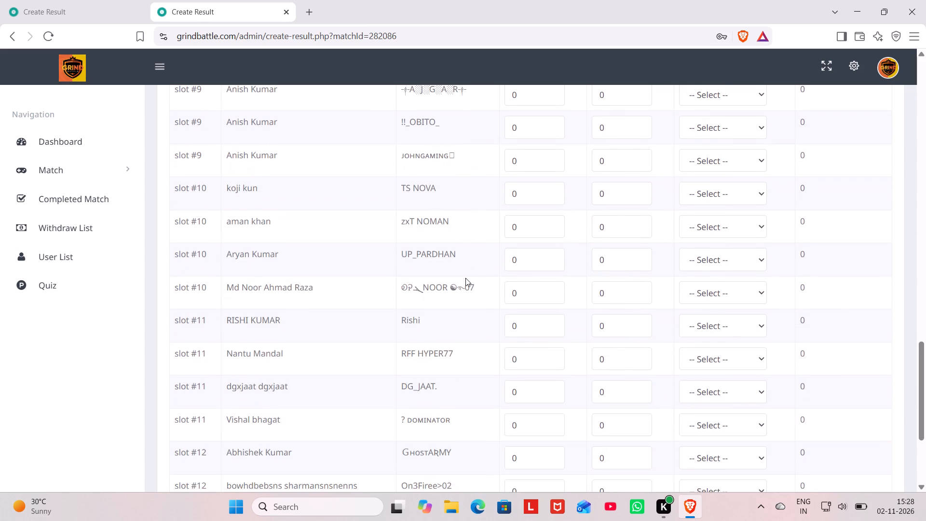
scroll(465, 278, down, 1)
scroll(465, 278, up, 1)
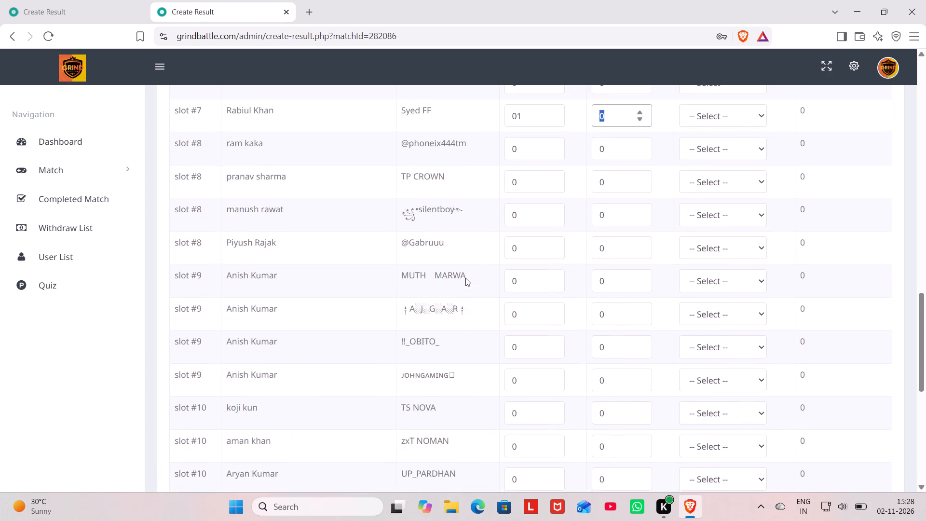
scroll(465, 278, up, 2)
scroll(465, 278, down, 1)
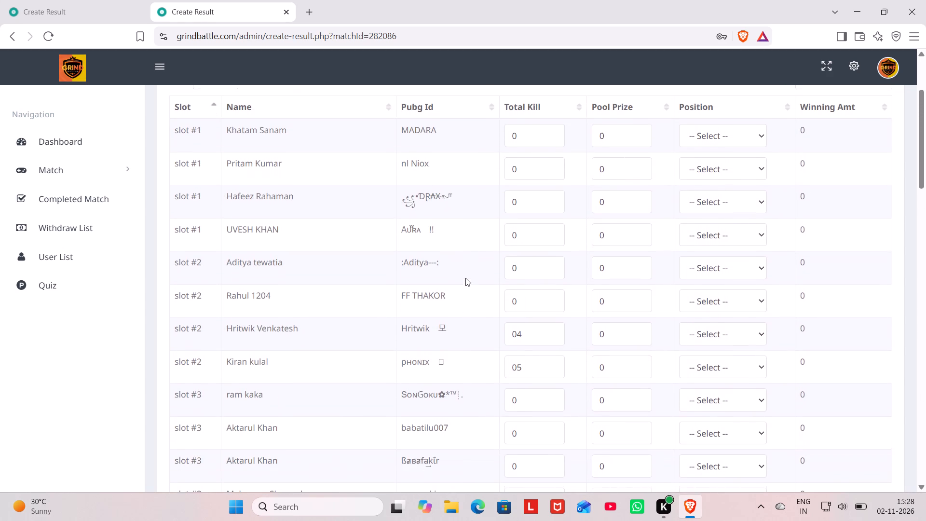
scroll(465, 278, down, 5)
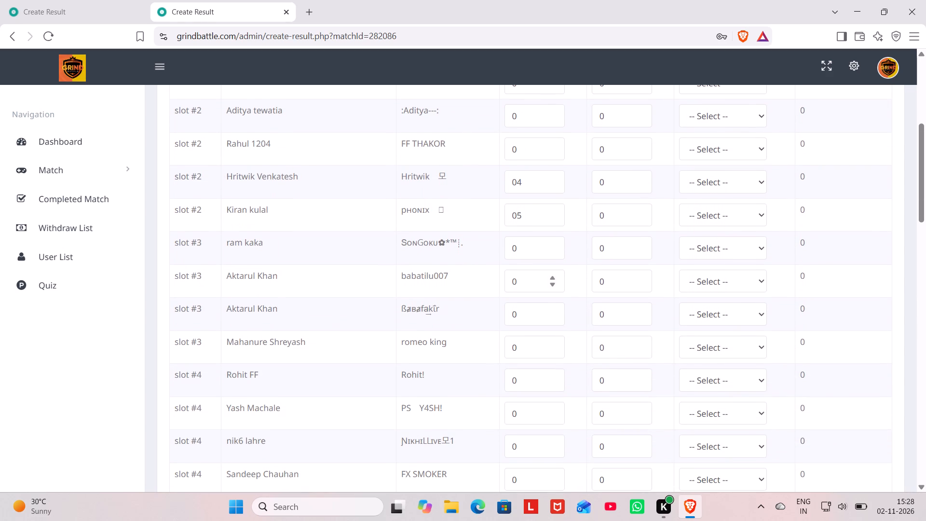
click(522, 283)
key(1)
key(Tab)
key(Tab)
key(Tab)
key(Tab)
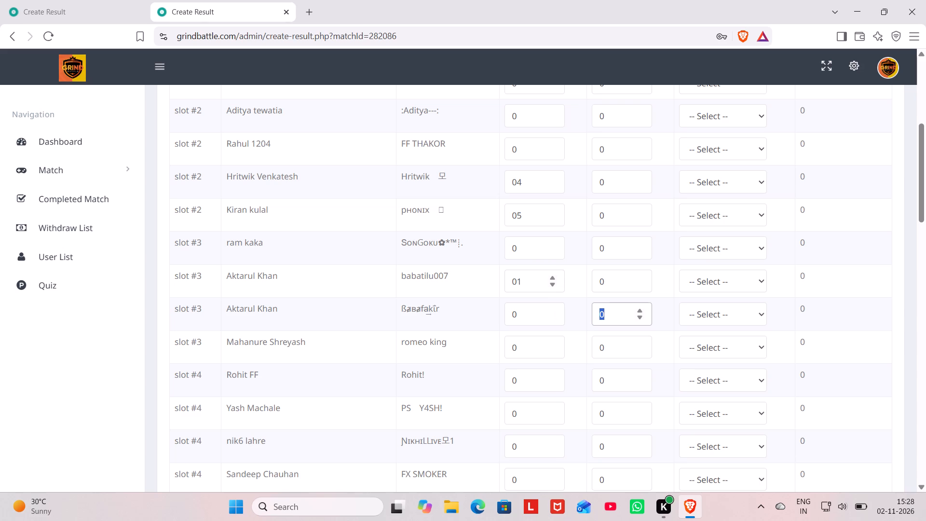
key(shift+Tab)
text(01)
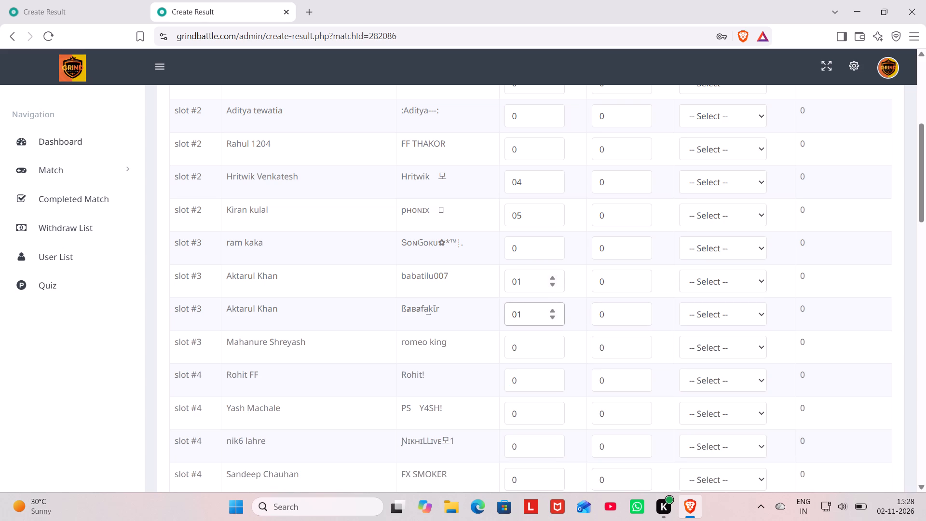
key(Tab)
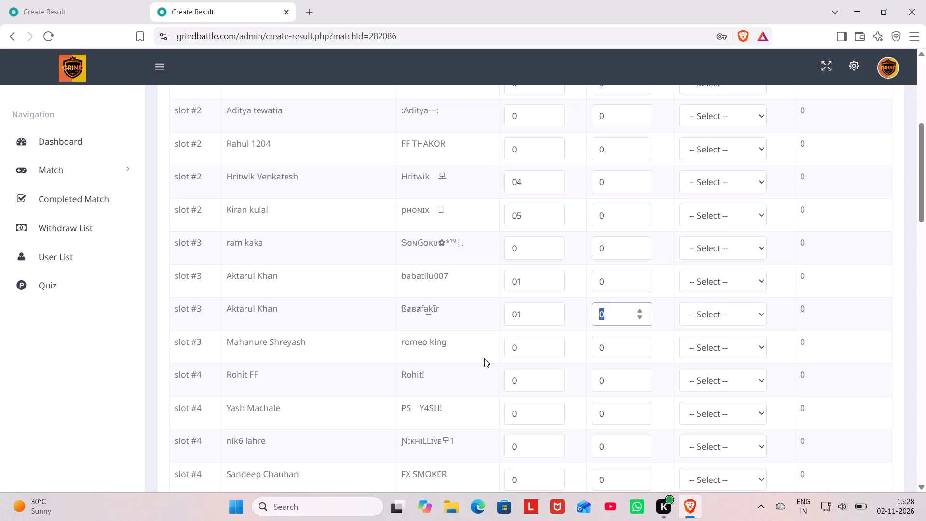
scroll(484, 358, up, 2)
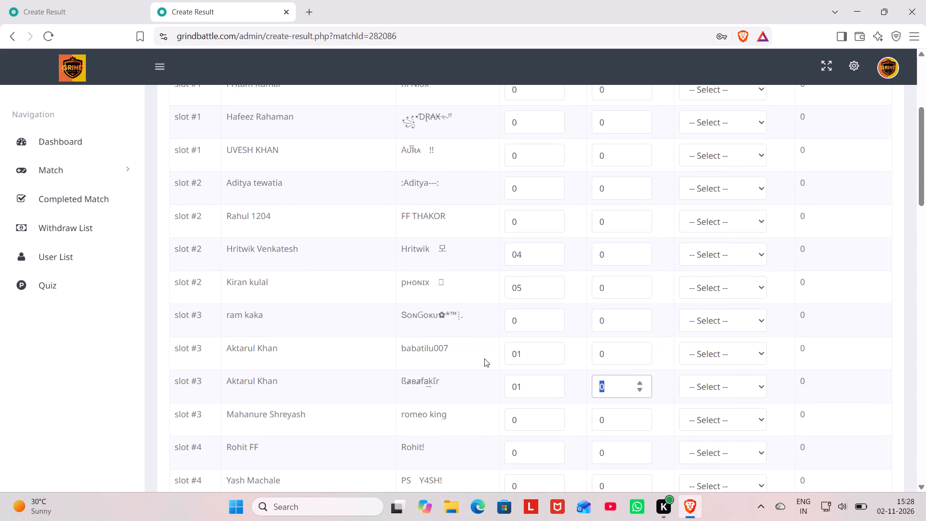
scroll(484, 358, up, 1)
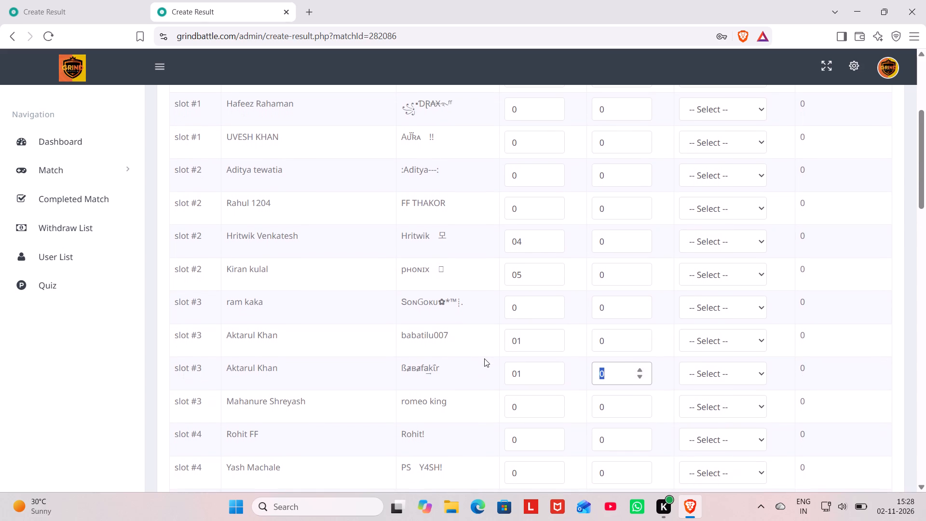
scroll(484, 358, up, 2)
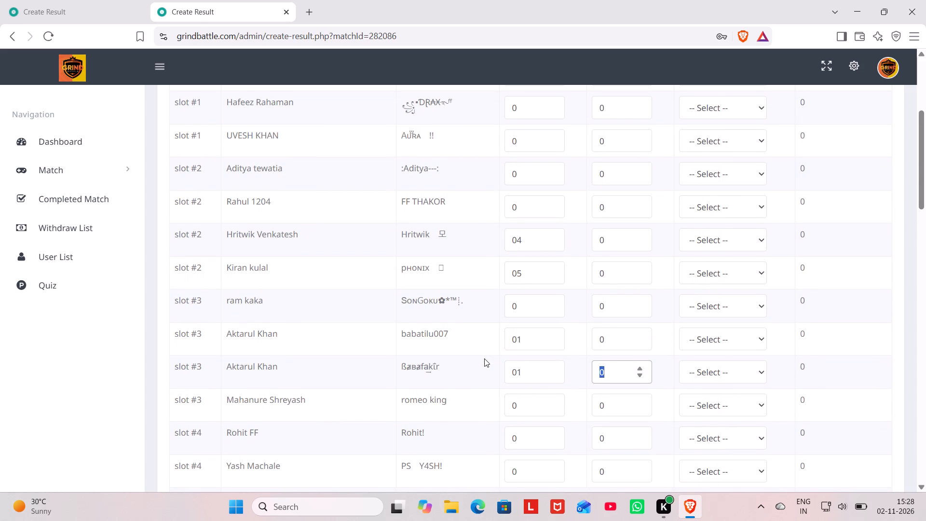
scroll(484, 358, up, 1)
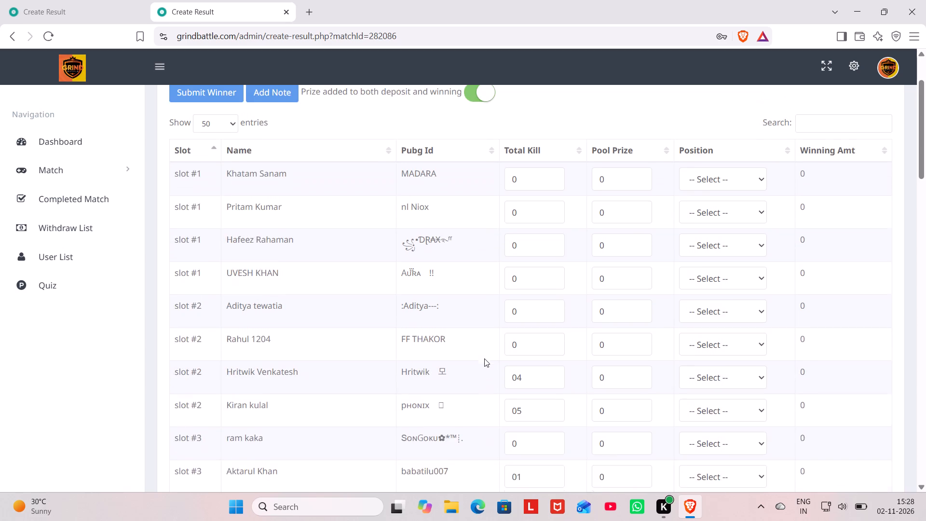
scroll(484, 358, up, 1)
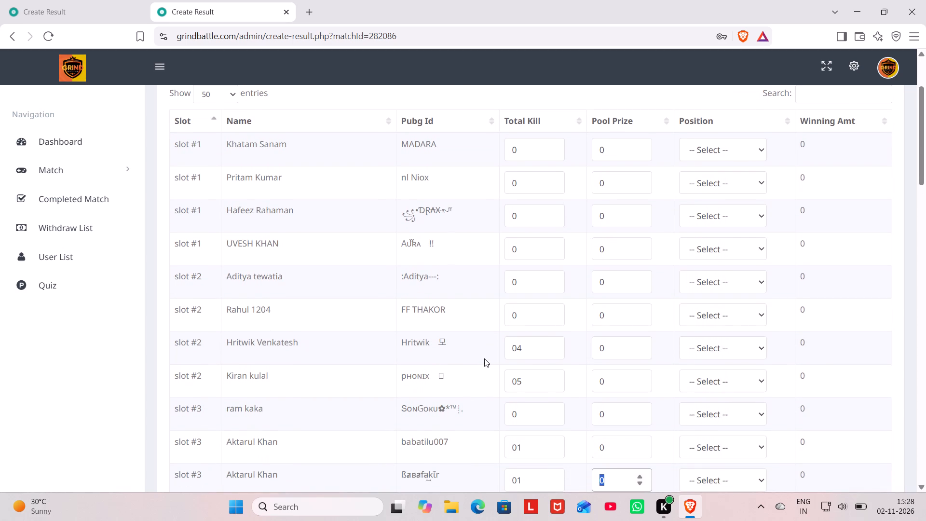
scroll(484, 358, down, 1)
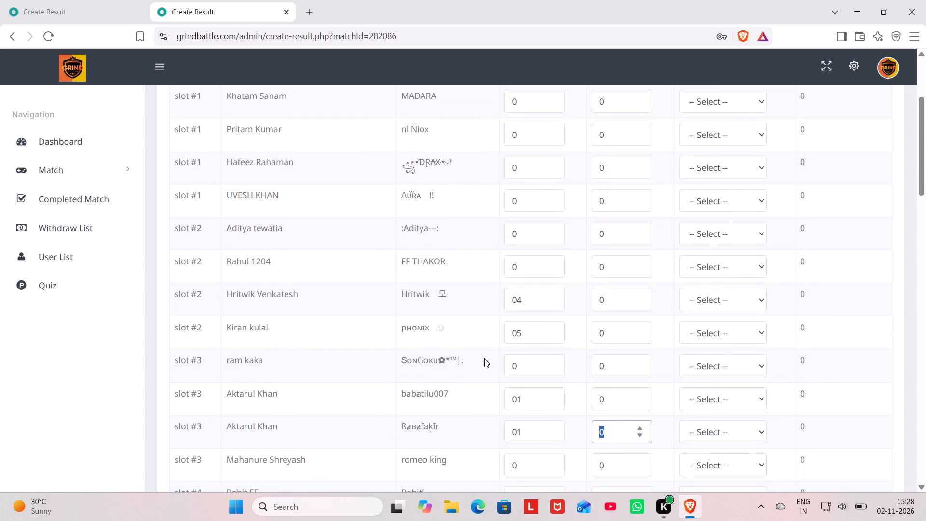
scroll(484, 358, down, 3)
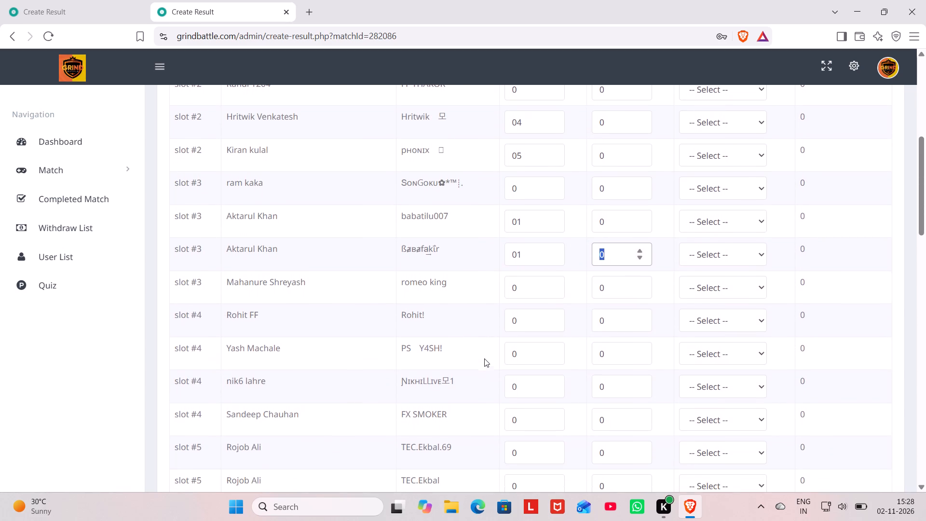
scroll(484, 358, down, 5)
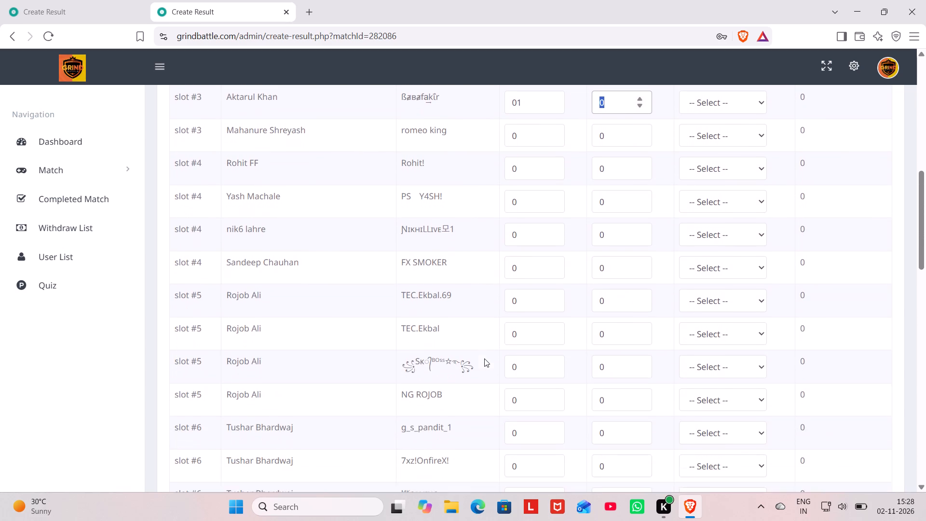
scroll(484, 358, down, 5)
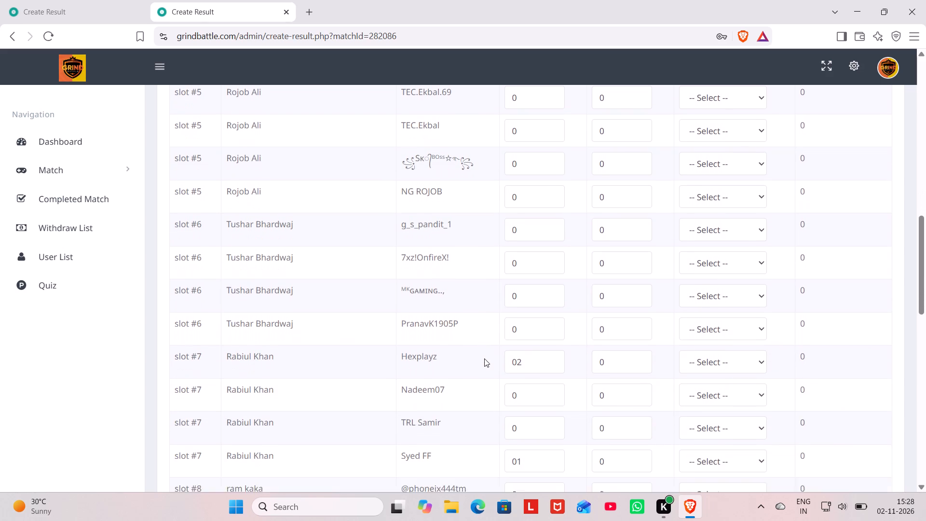
scroll(484, 358, down, 3)
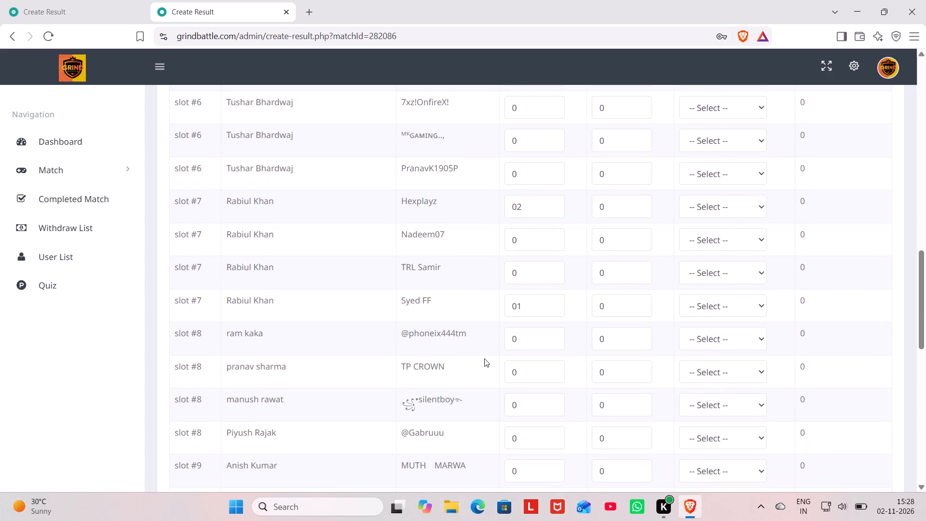
scroll(484, 358, down, 3)
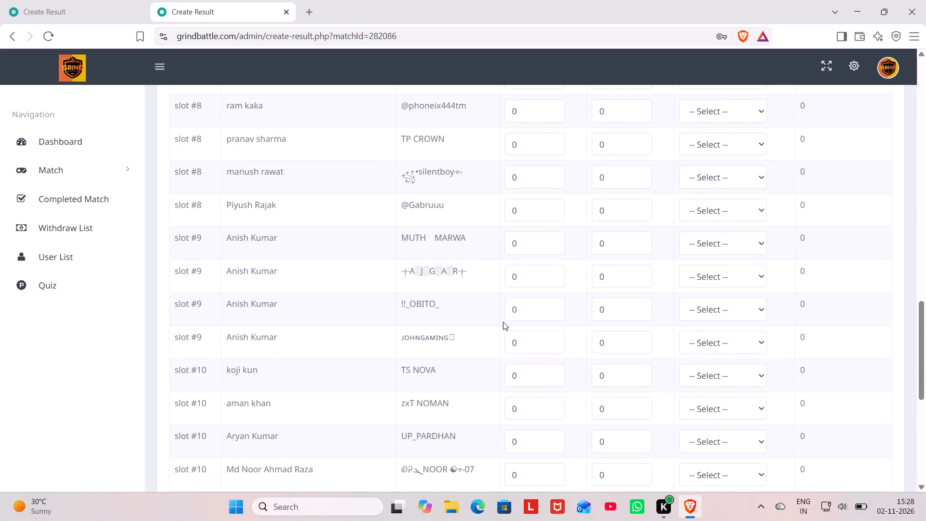
click(523, 306)
key(1)
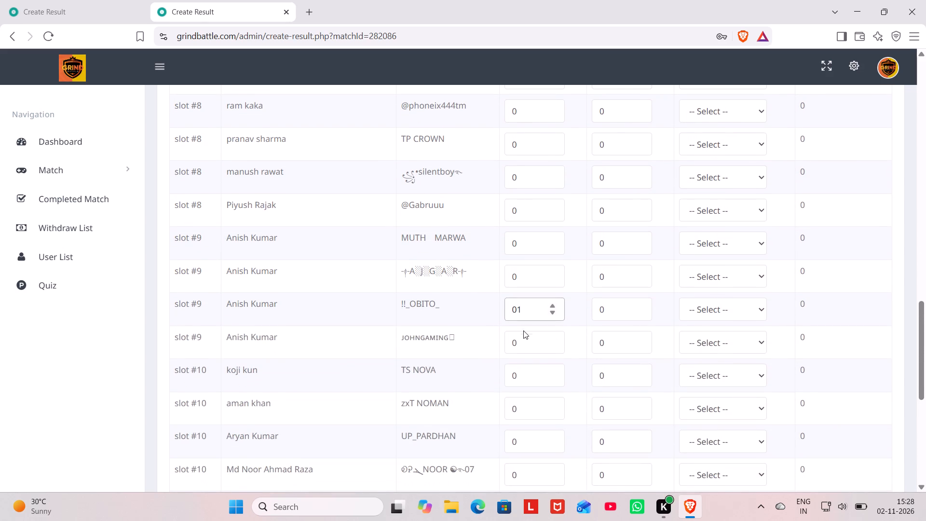
click(525, 339)
key(4)
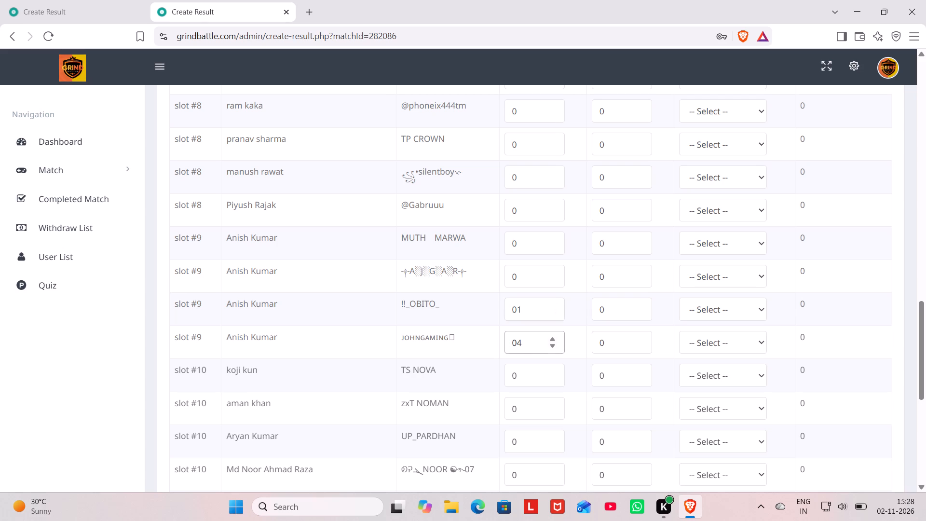
In slot #12, set the total kills of GhostARMY to 1.
scroll(519, 409, down, 1)
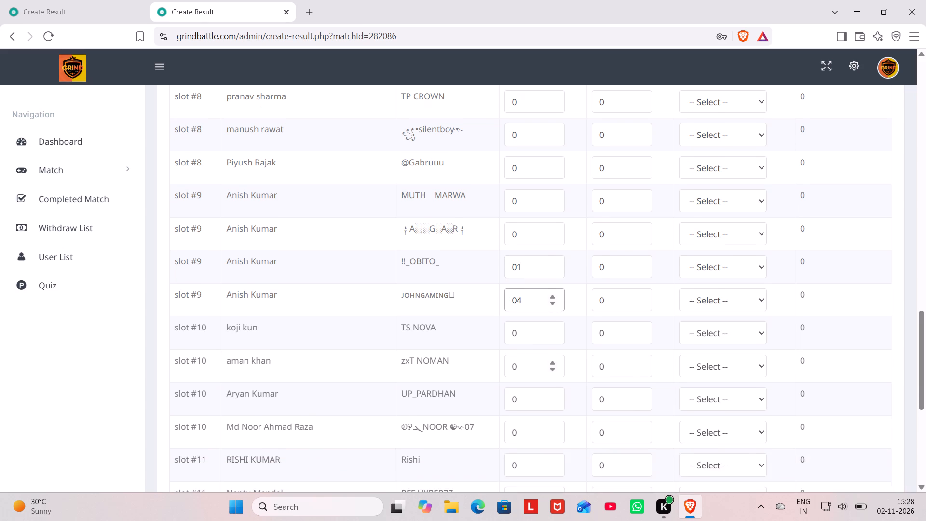
scroll(519, 409, down, 4)
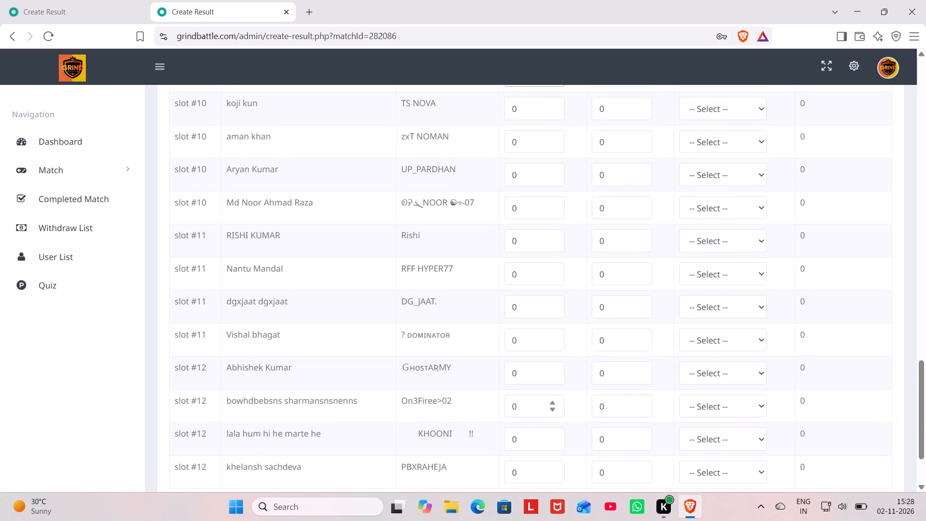
key(1)
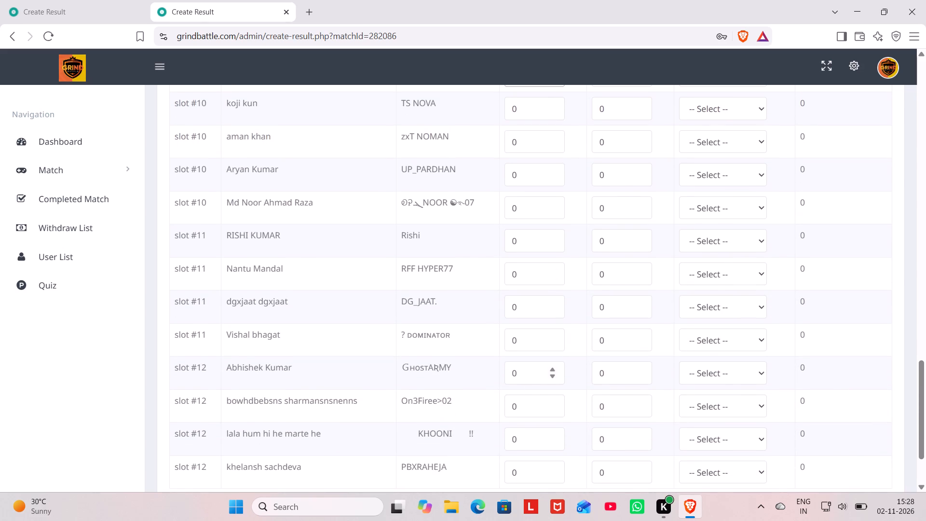
click(527, 378)
key(1)
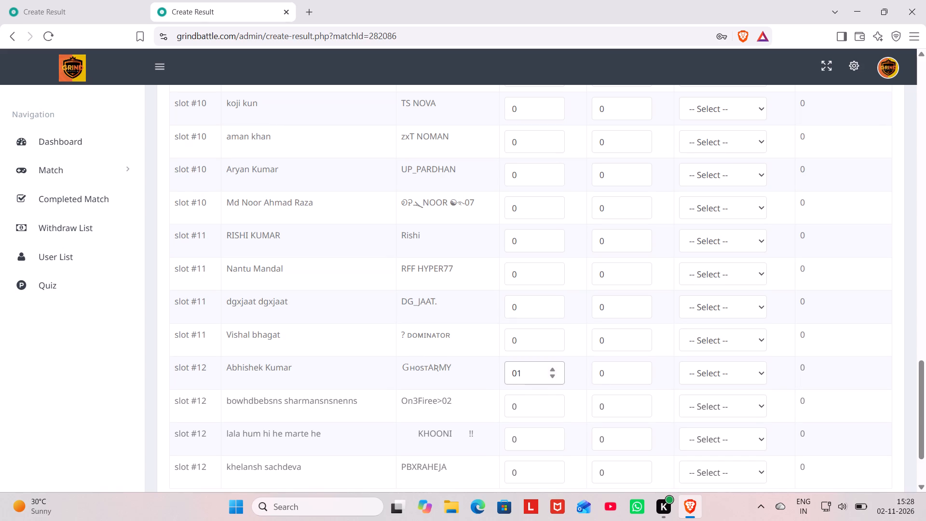
key(Tab)
scroll(527, 378, up, 5)
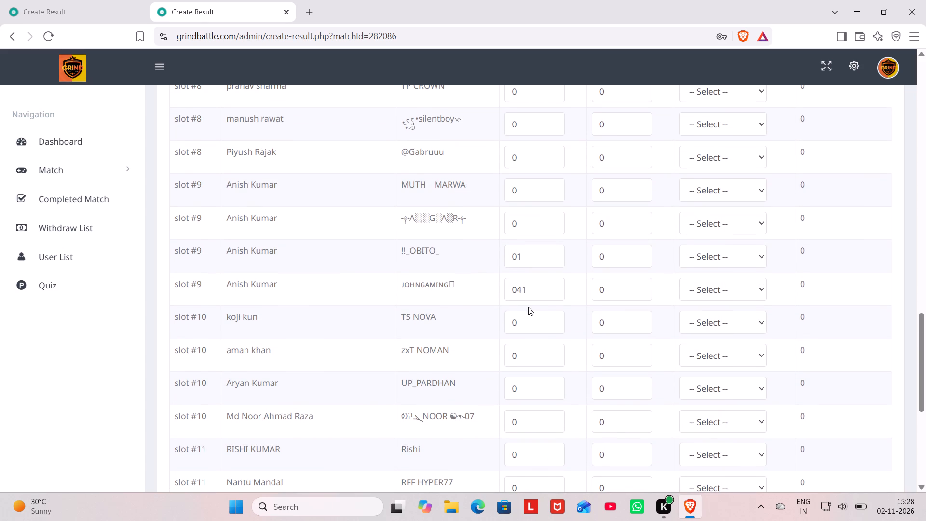
click(529, 292)
key(BackSpace)
key(Tab)
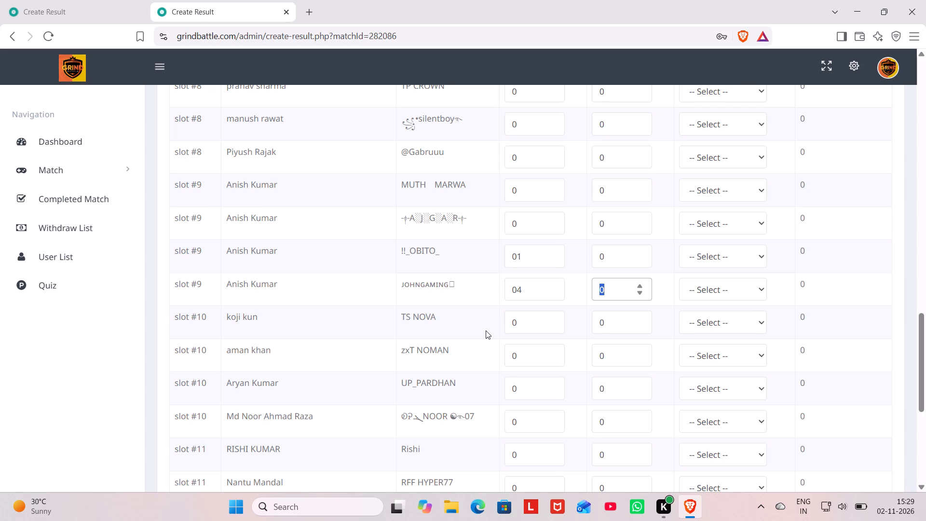
click(522, 355)
key(2)
key(Tab)
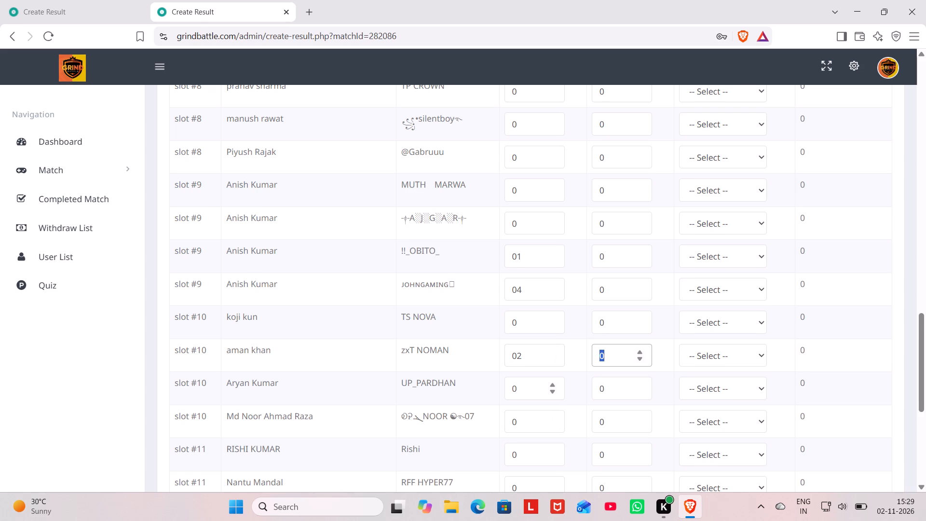
scroll(516, 396, down, 3)
scroll(516, 396, right, 1)
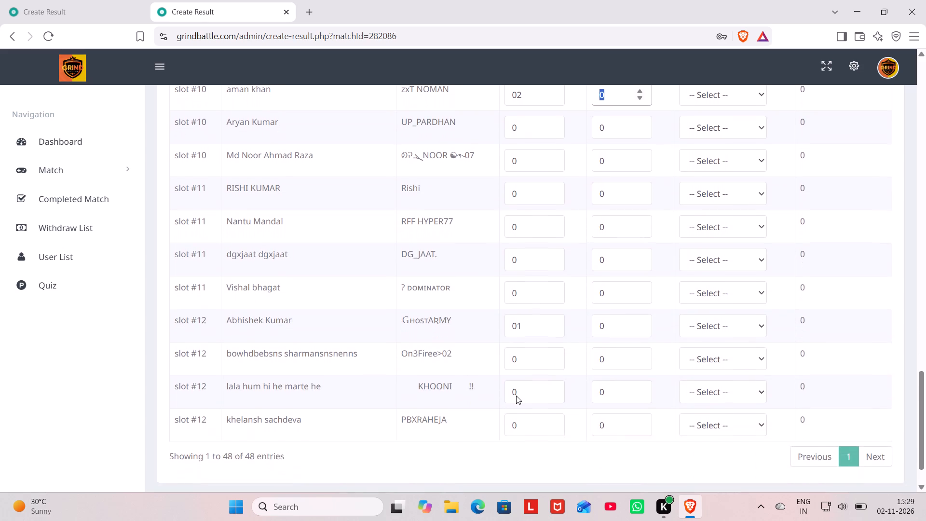
scroll(516, 396, right, 1)
scroll(516, 396, up, 4)
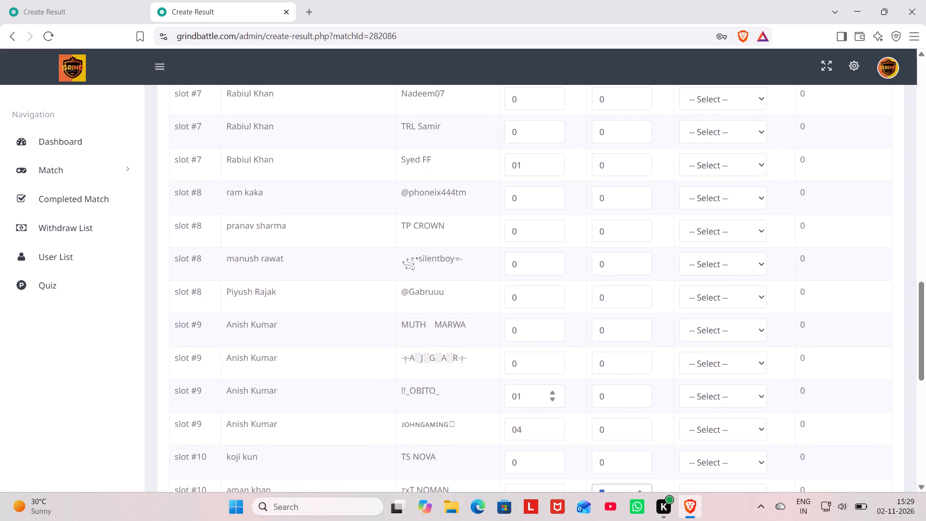
scroll(516, 396, up, 4)
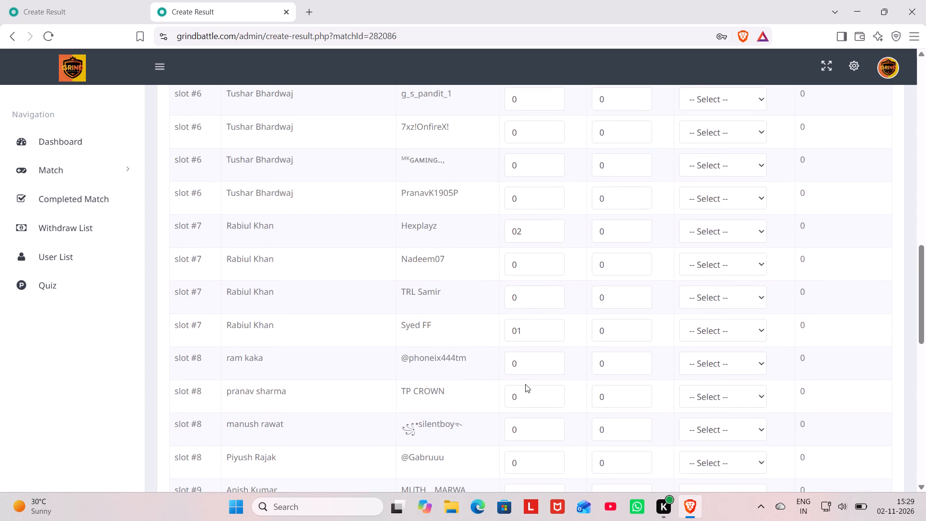
click(528, 368)
key(2)
key(Tab)
In slot #1, set the total kills of the AURA player to 5.
scroll(528, 368, up, 5)
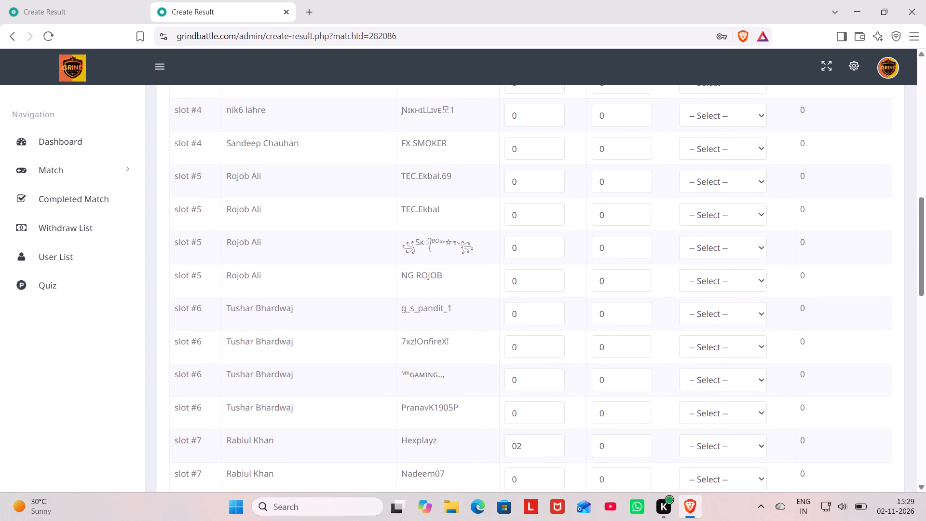
scroll(528, 368, up, 4)
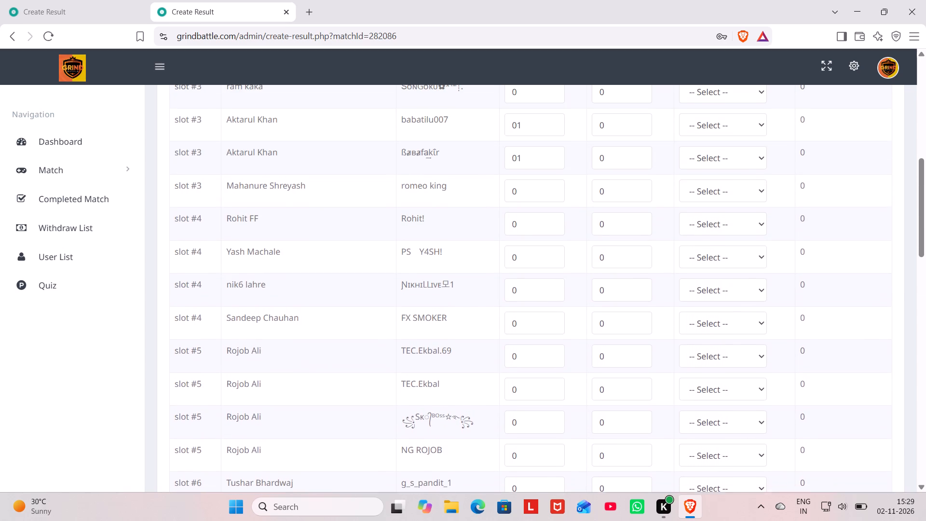
scroll(528, 368, up, 4)
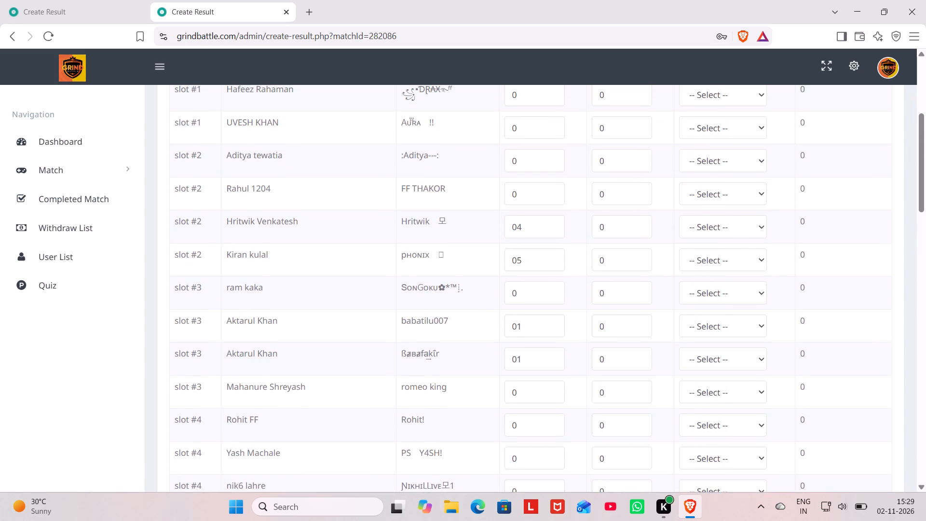
scroll(528, 368, up, 2)
click(526, 160)
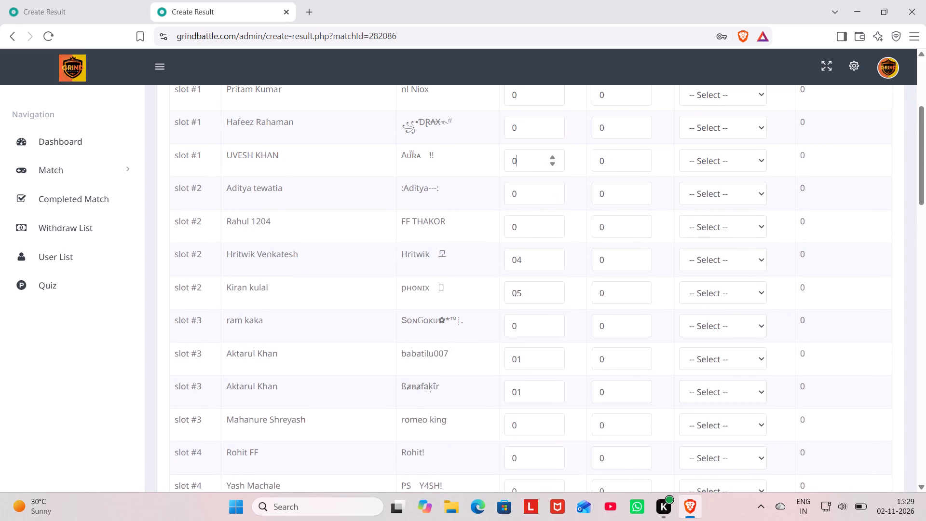
key(5)
key(Tab)
In slot #1, set MADARA's total kills to 5, keeping the AURA player's pool prize at 0.
scroll(526, 160, up, 4)
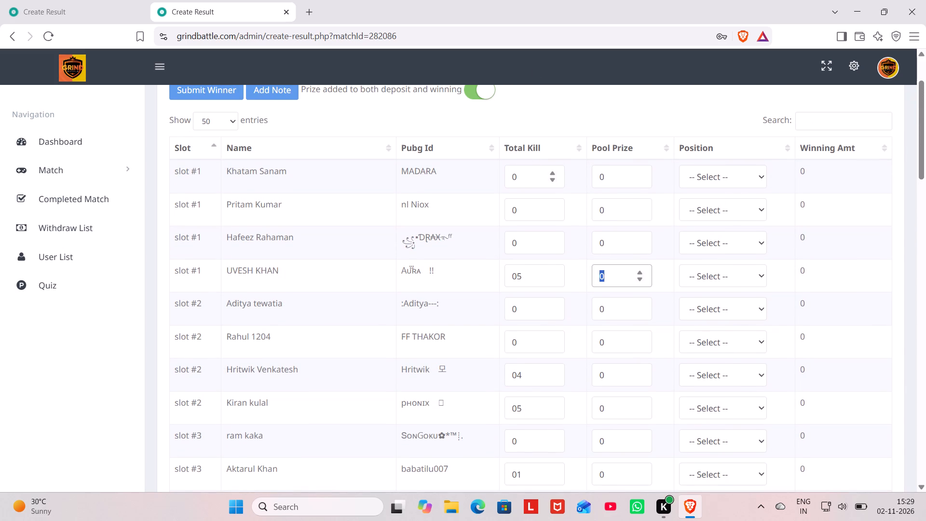
key(5)
click(519, 173)
key(BackSpace)
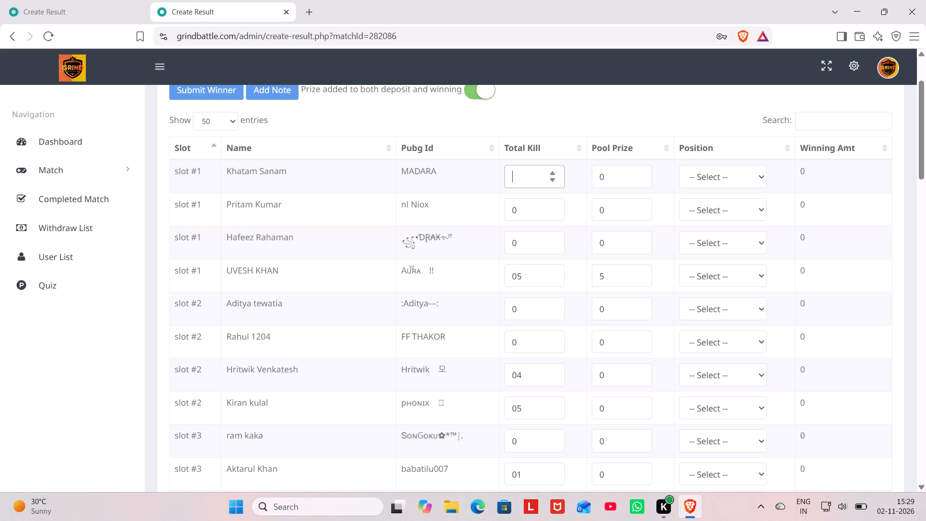
click(615, 276)
key(BackSpace)
key(0)
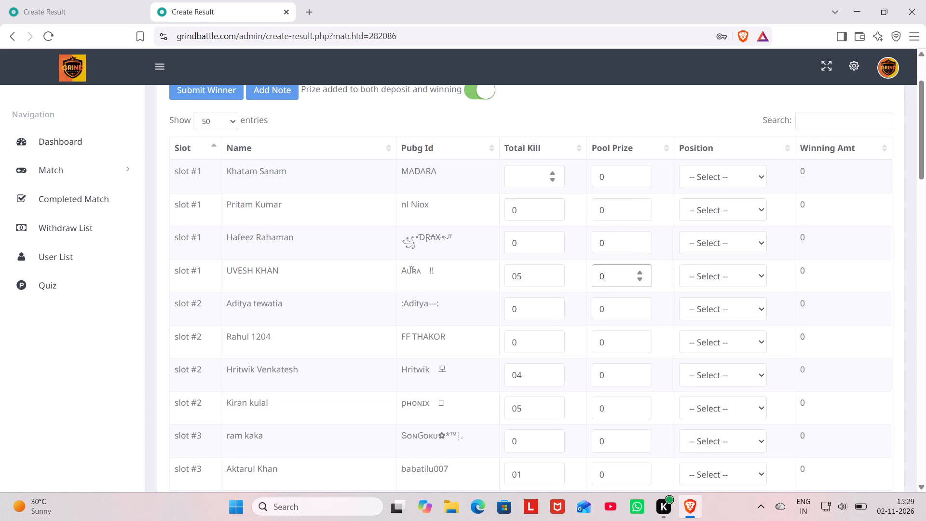
click(533, 182)
text(05)
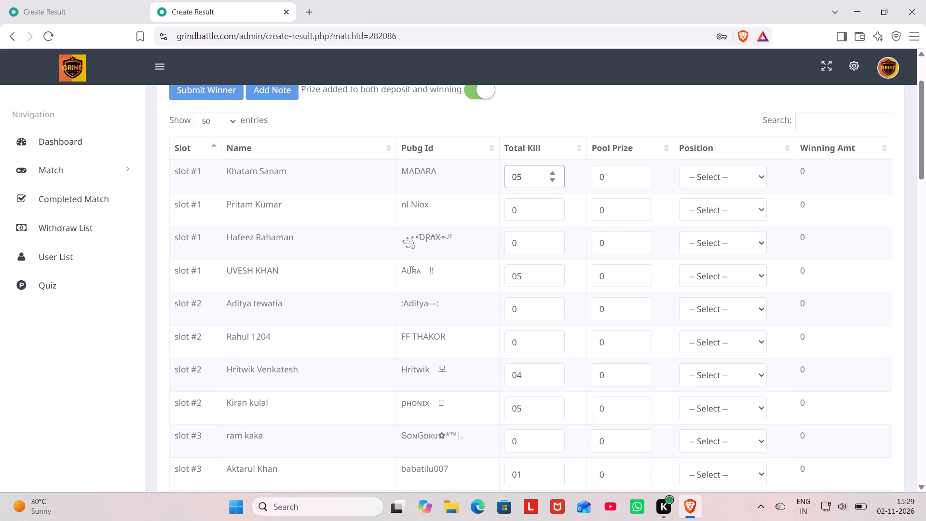
key(Tab)
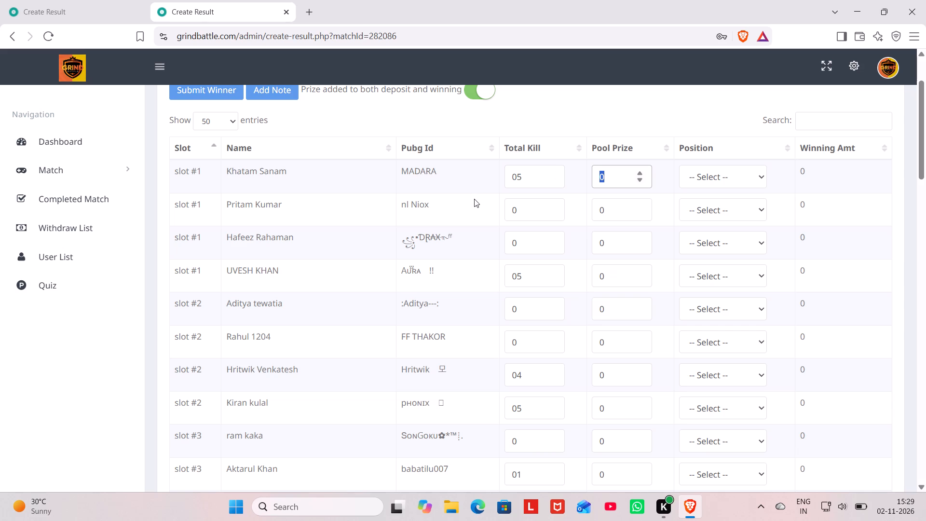
scroll(478, 376, down, 2)
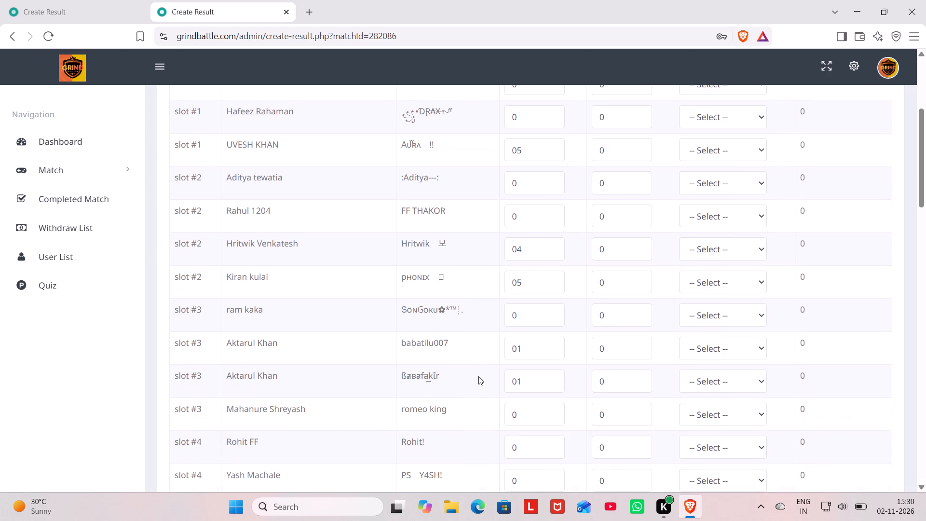
scroll(478, 376, down, 6)
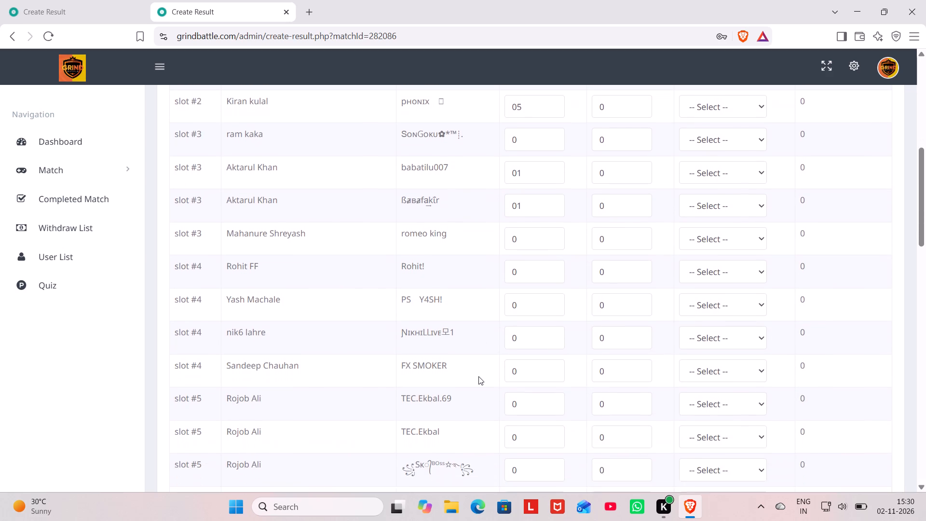
scroll(478, 376, down, 3)
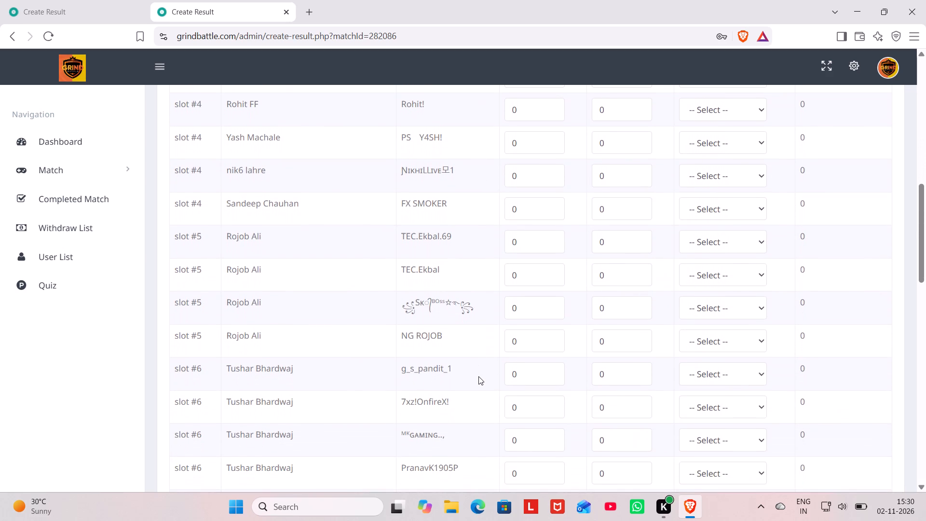
scroll(478, 376, down, 1)
click(522, 365)
key(1)
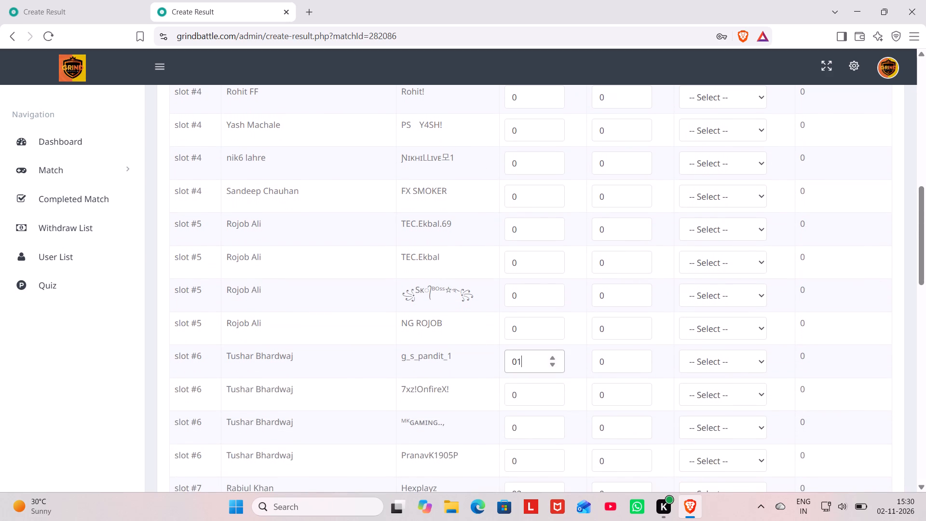
click(527, 397)
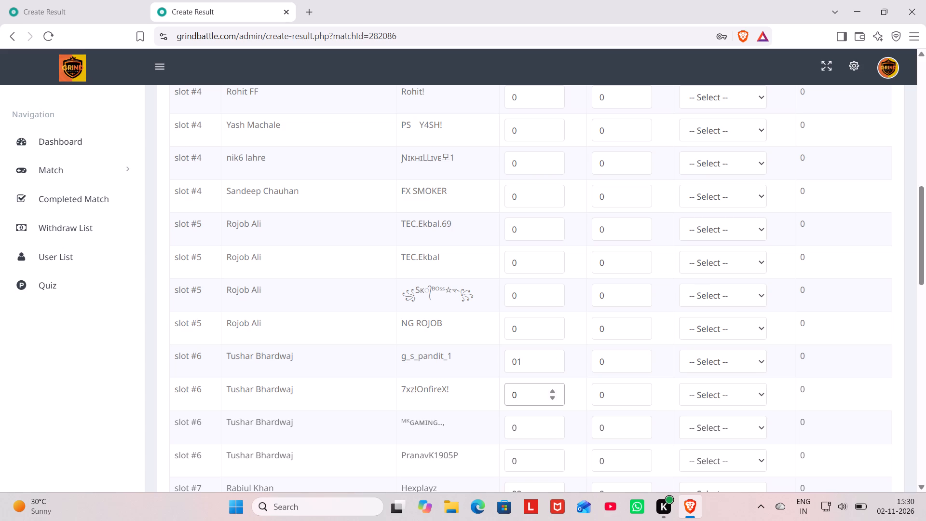
key(2)
click(526, 432)
key(2)
key(Tab)
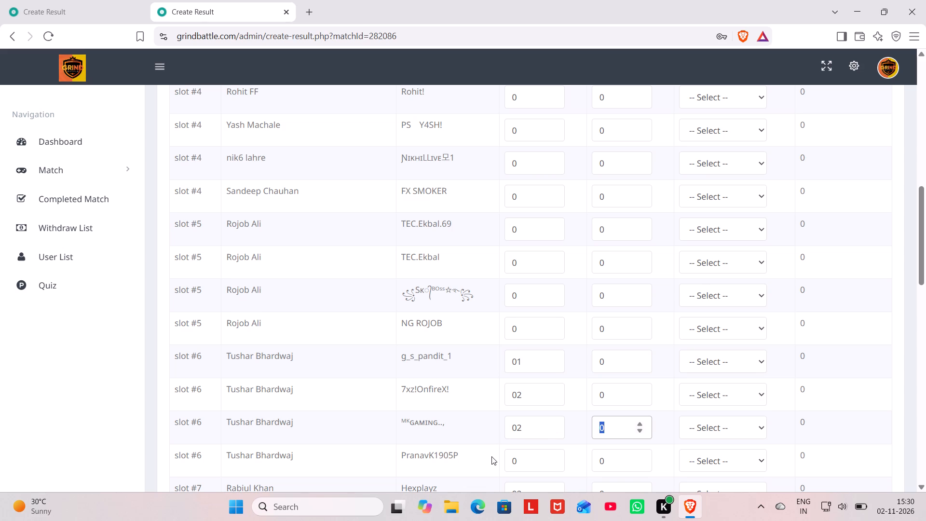
In slot #11, set the total kills of the DOMINATOR player to 1.
scroll(491, 456, down, 4)
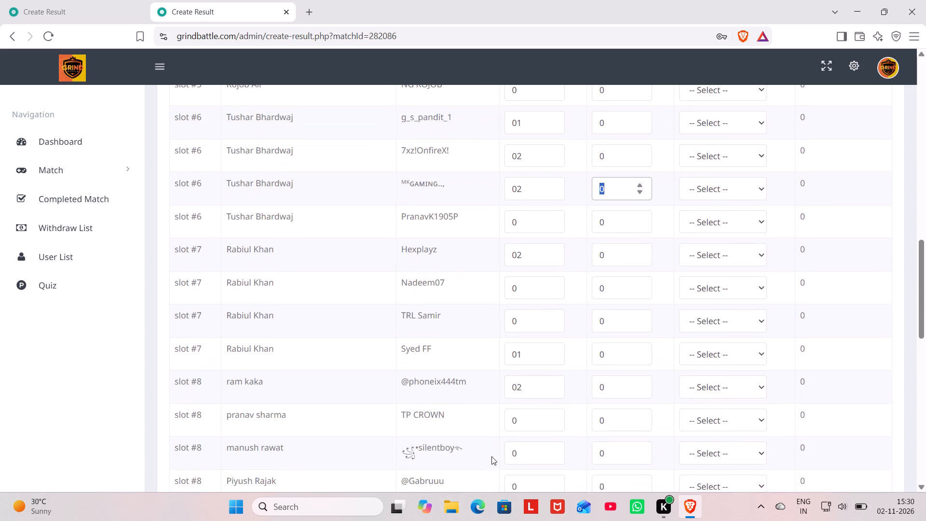
scroll(491, 456, down, 1)
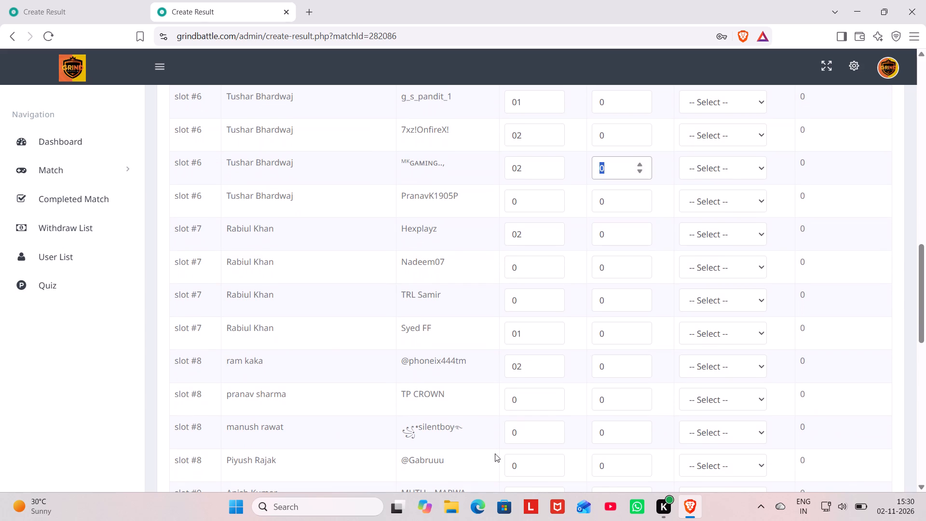
scroll(512, 431, down, 3)
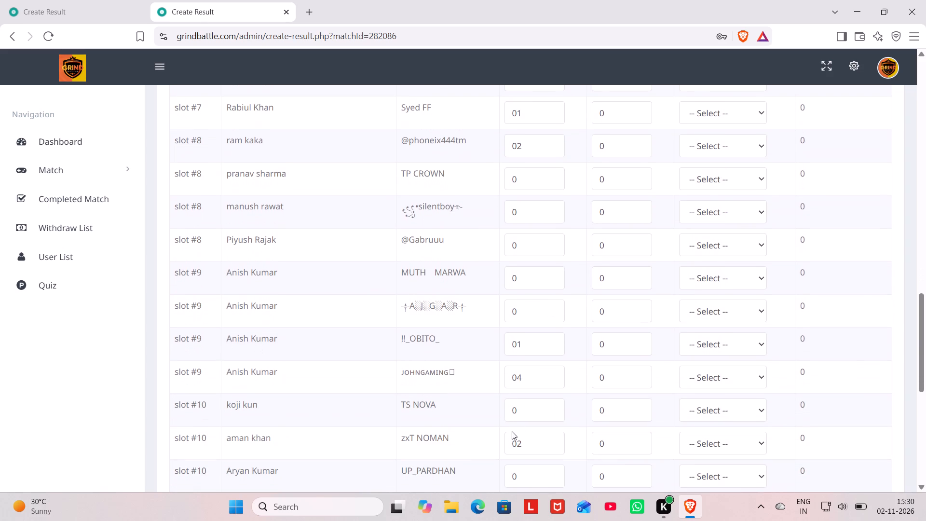
scroll(521, 412, down, 2)
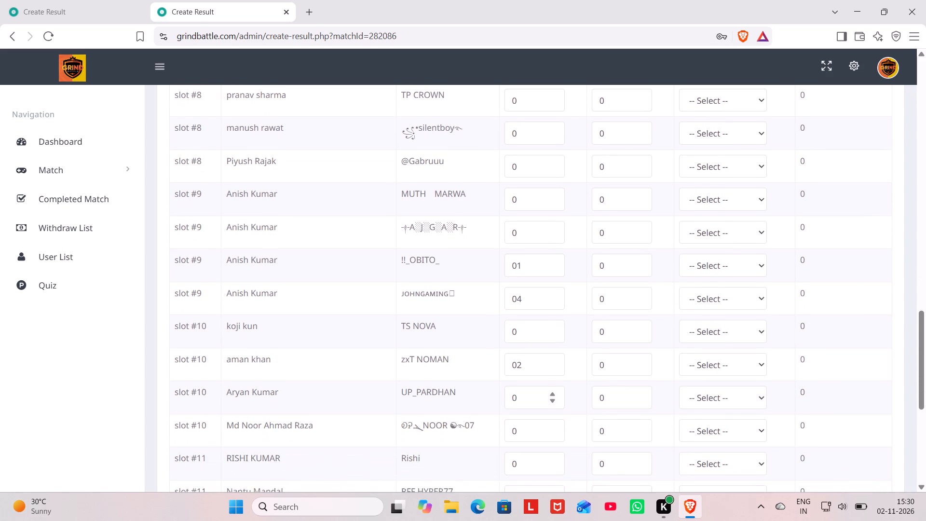
scroll(521, 412, down, 2)
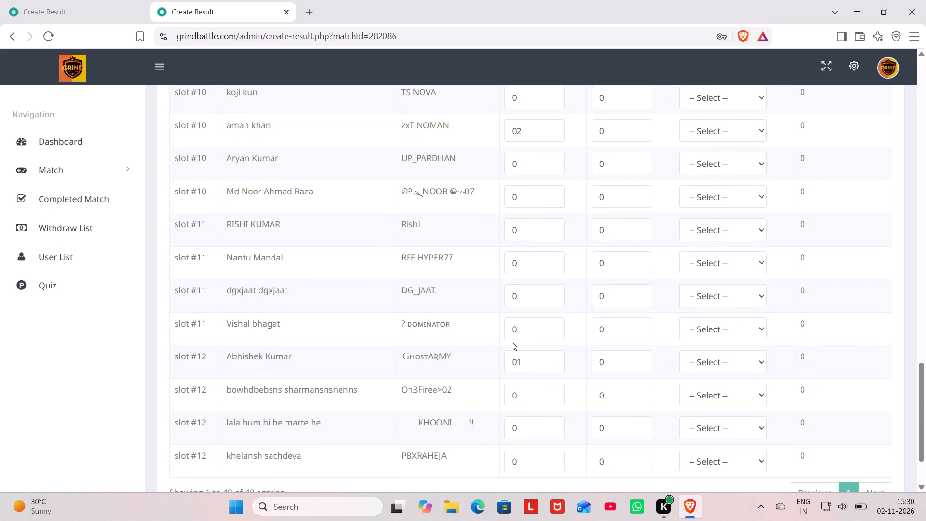
click(518, 336)
key(1)
key(Tab)
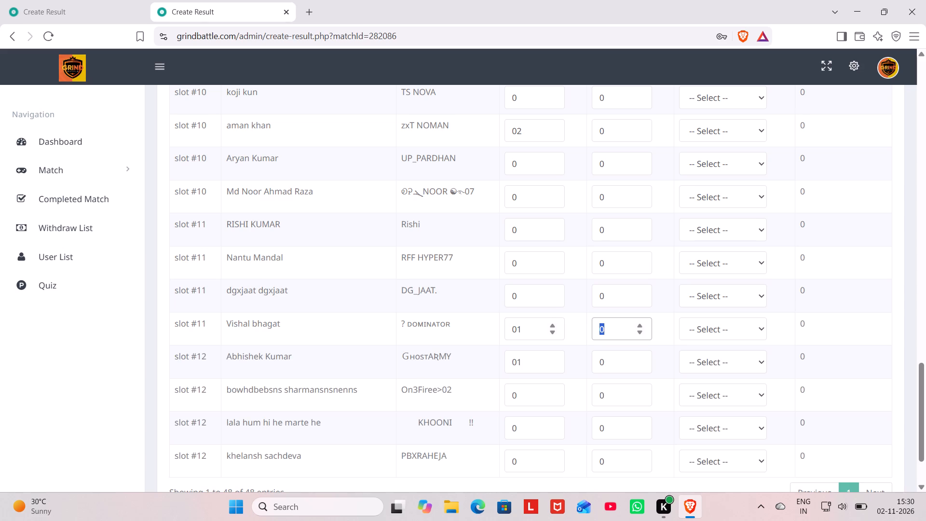
click(522, 387)
key(1)
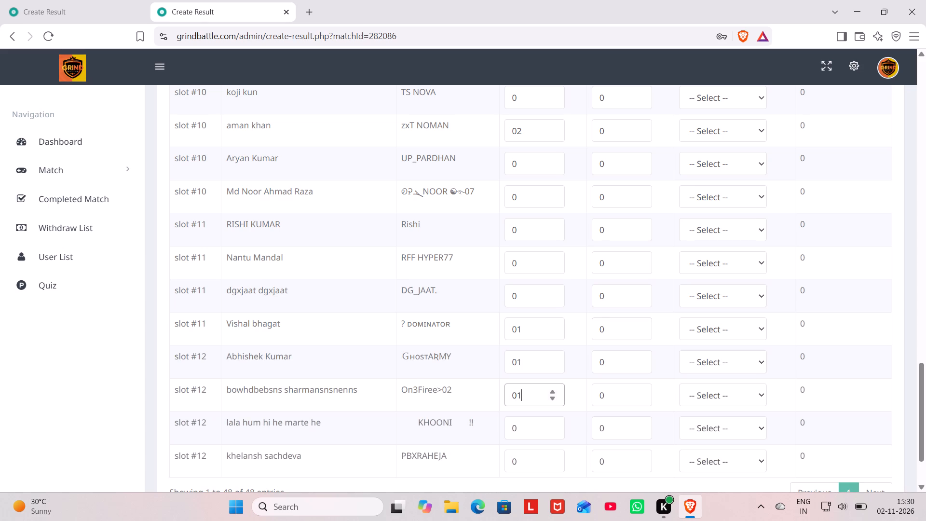
key(Tab)
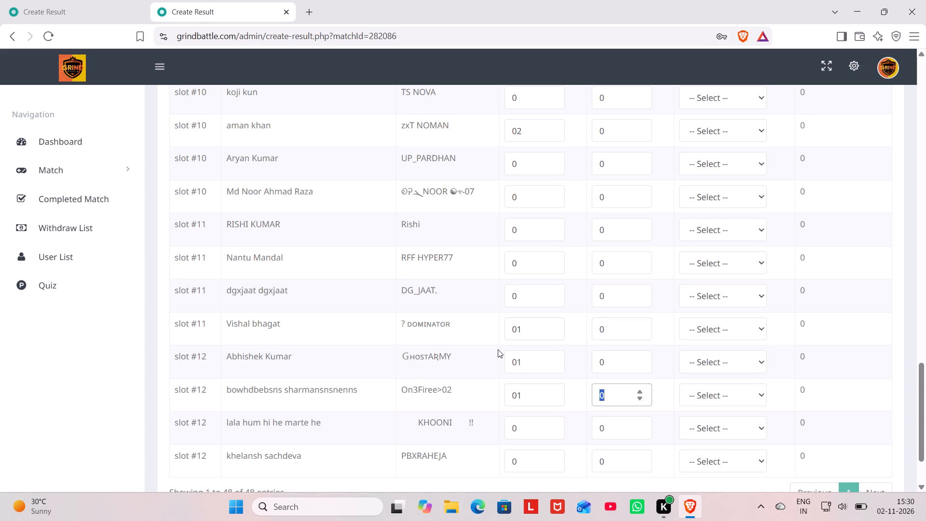
scroll(527, 425, right, 2)
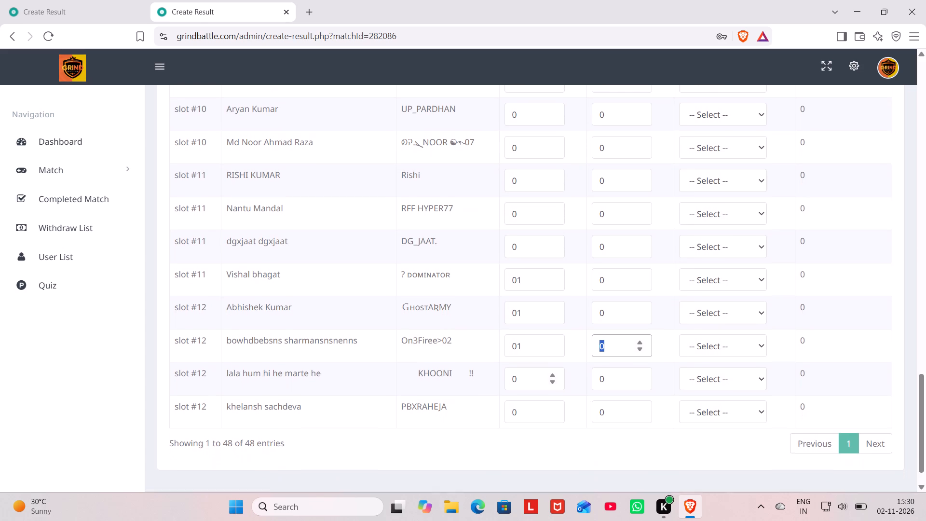
scroll(527, 425, right, 1)
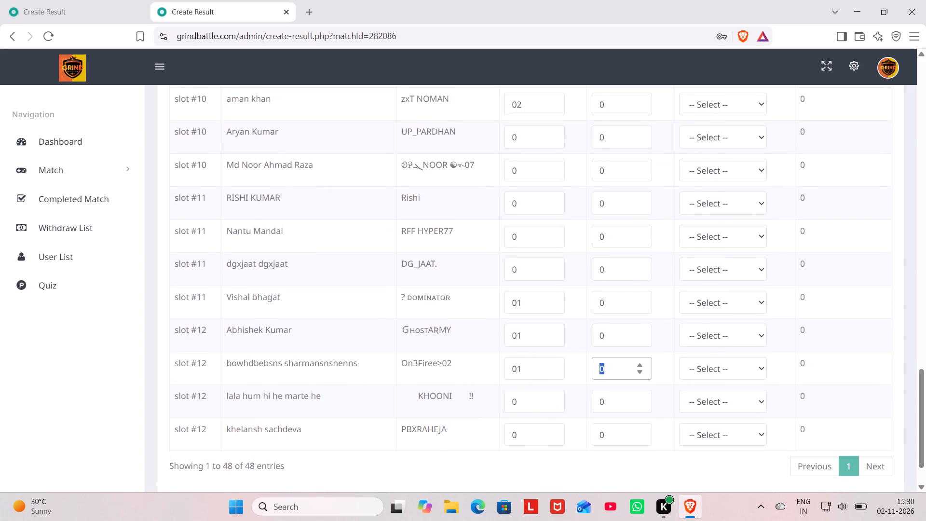
scroll(529, 343, up, 1)
click(529, 309)
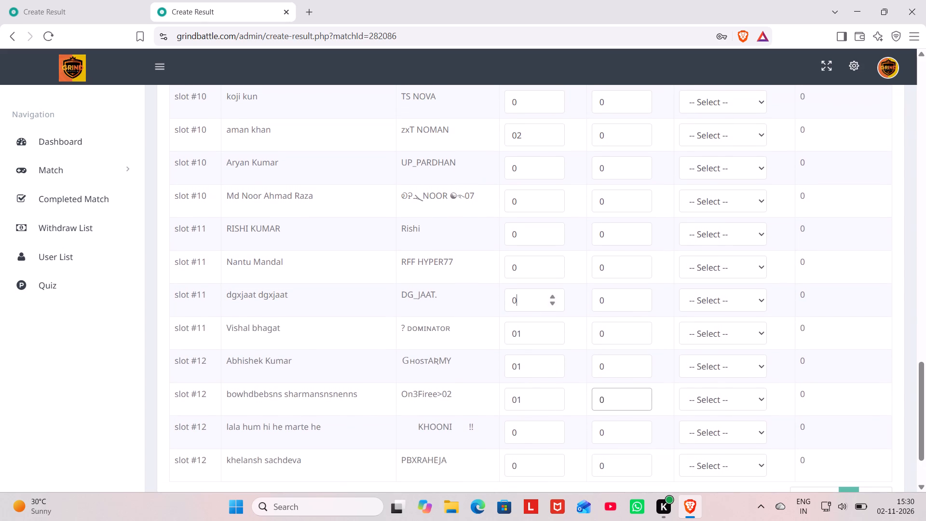
key(2)
key(Tab)
scroll(529, 309, up, 1)
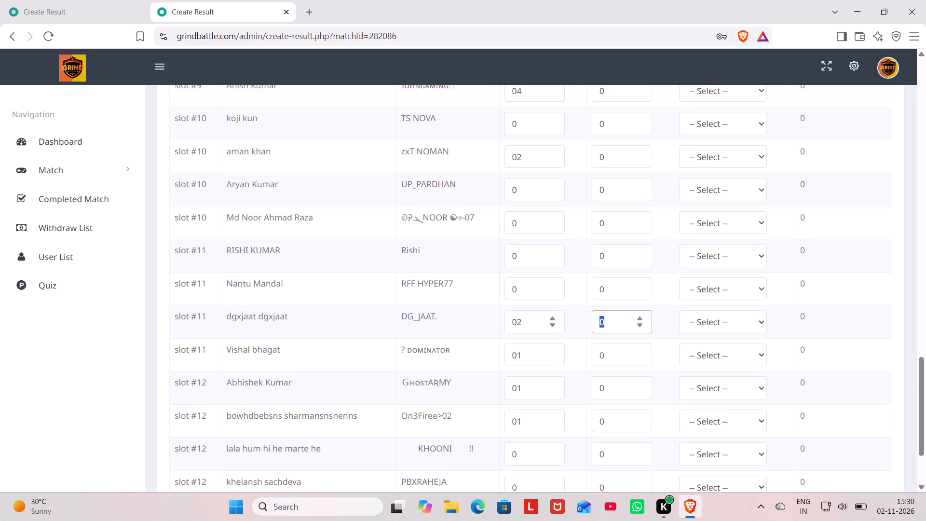
scroll(529, 309, up, 4)
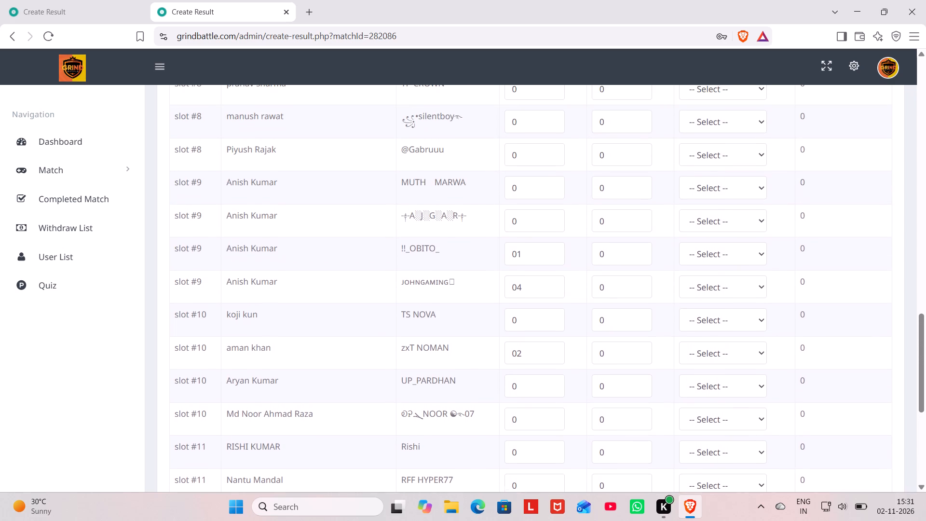
scroll(529, 309, up, 4)
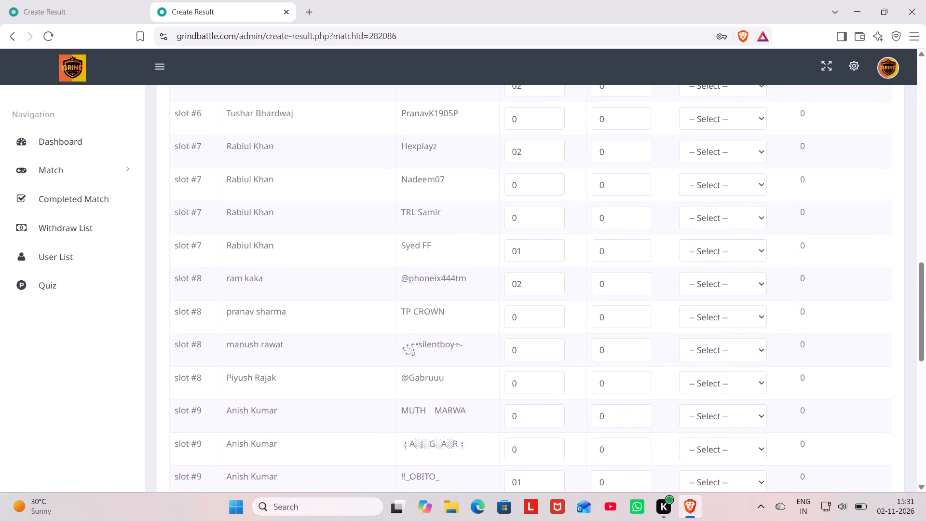
scroll(529, 309, up, 4)
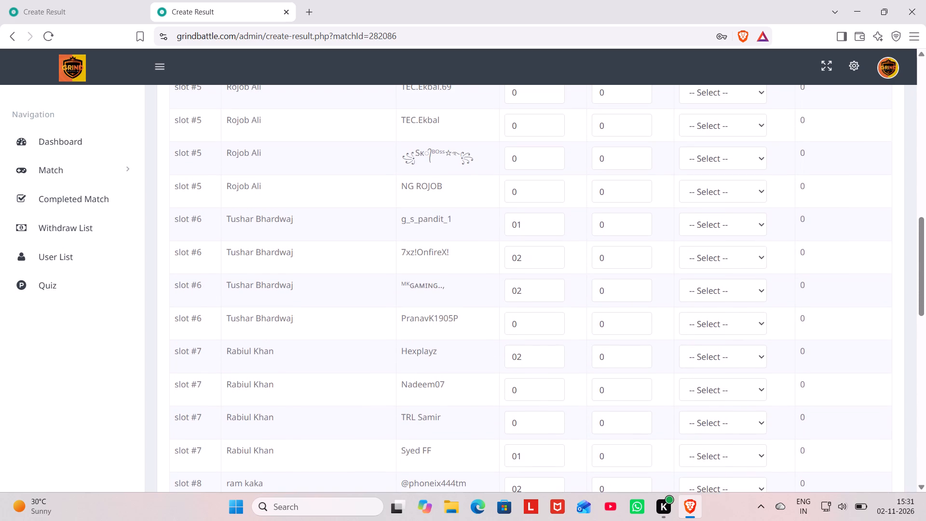
scroll(529, 309, up, 4)
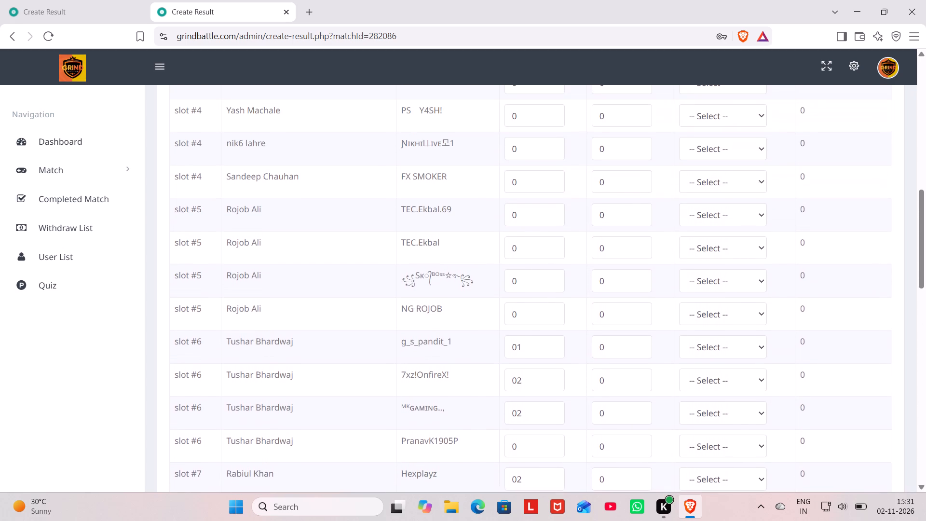
scroll(529, 309, up, 3)
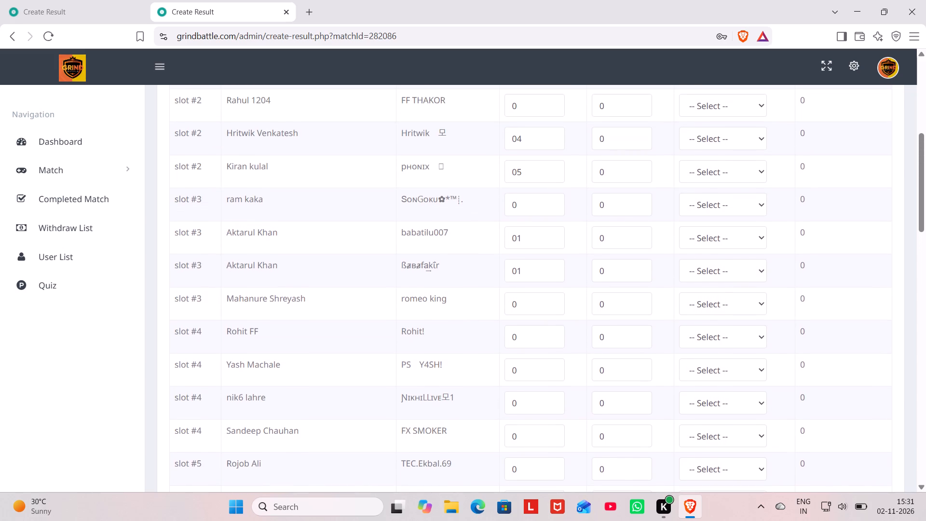
scroll(529, 309, up, 3)
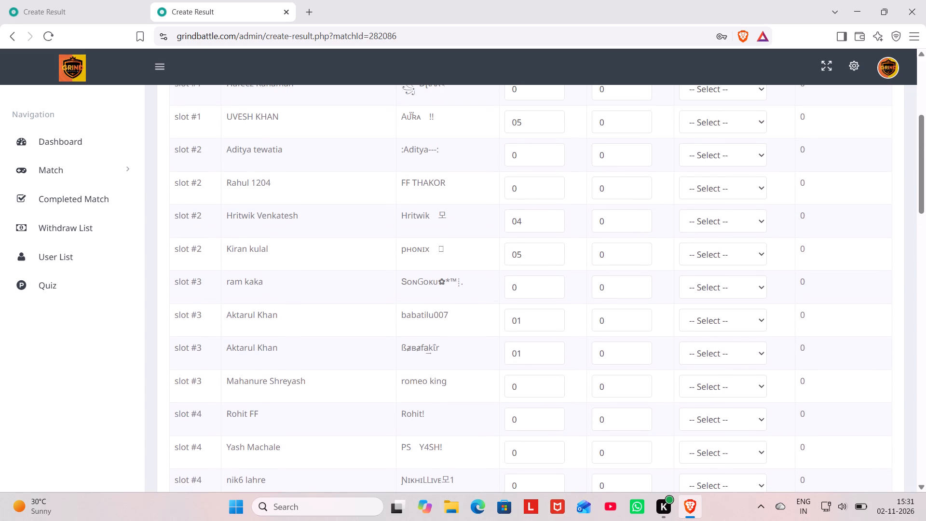
scroll(529, 309, up, 3)
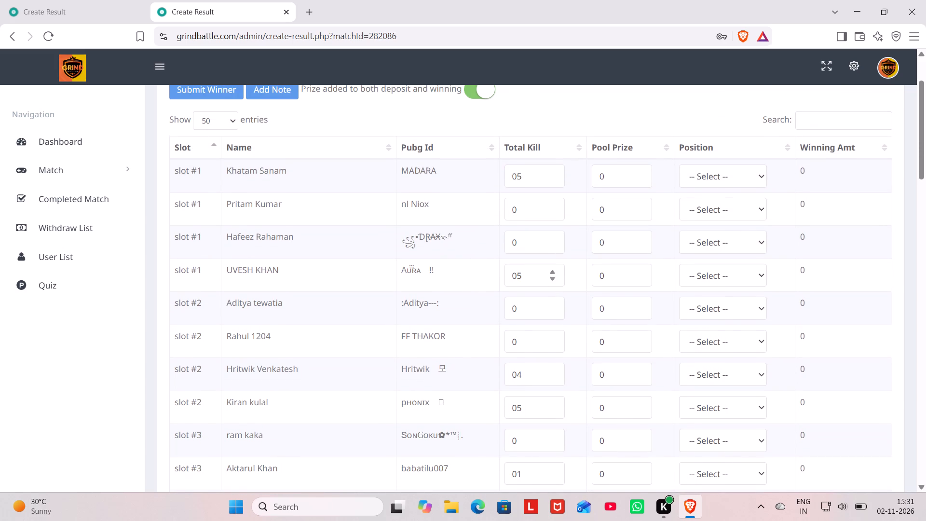
click(532, 219)
key(2)
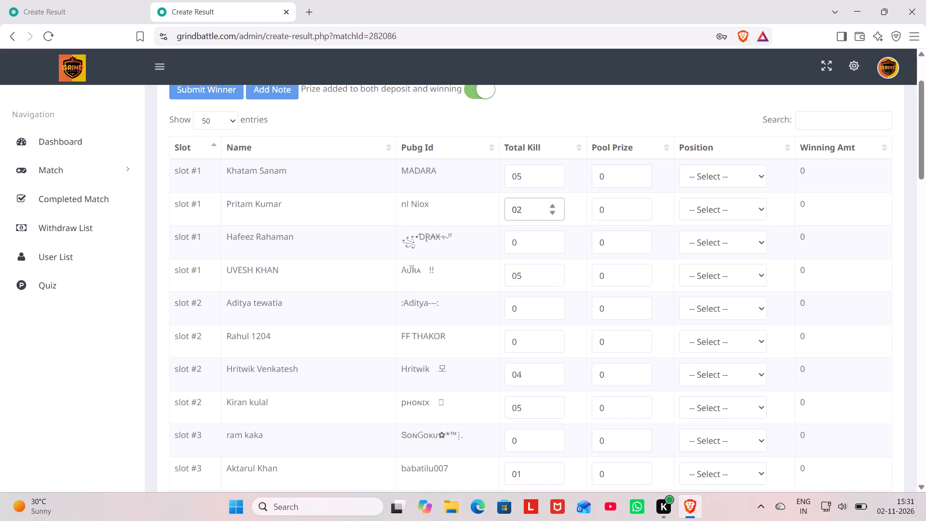
key(Tab)
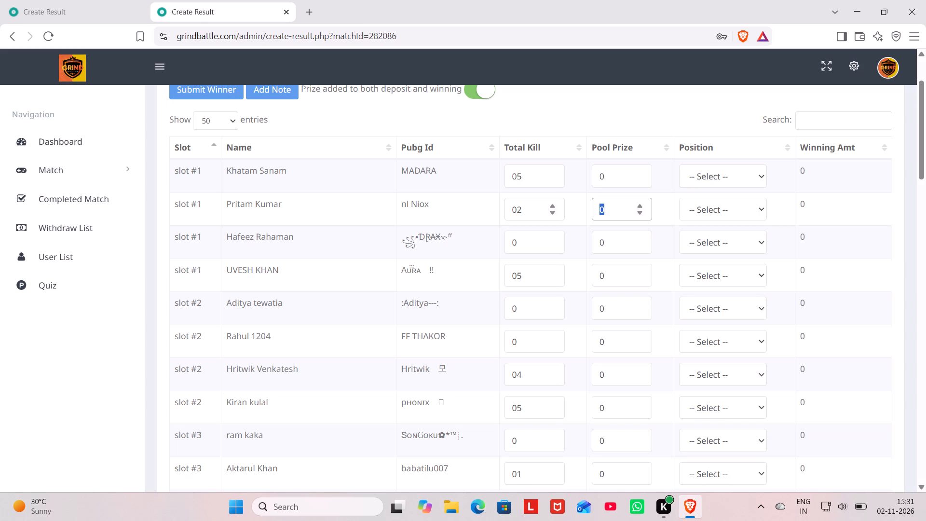
Submit the winners of match FREE FIRE MAX #282086 with the entered kills.
scroll(471, 170, up, 3)
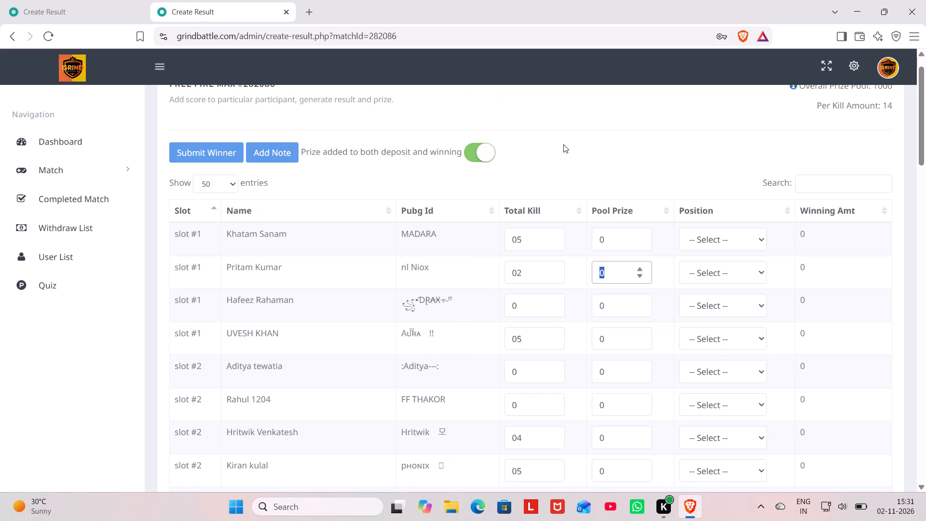
click(563, 144)
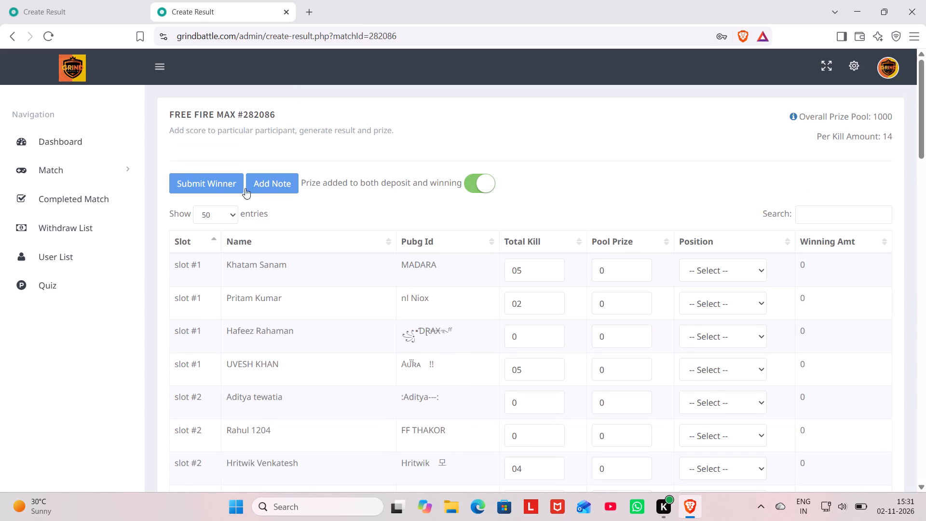
click(219, 184)
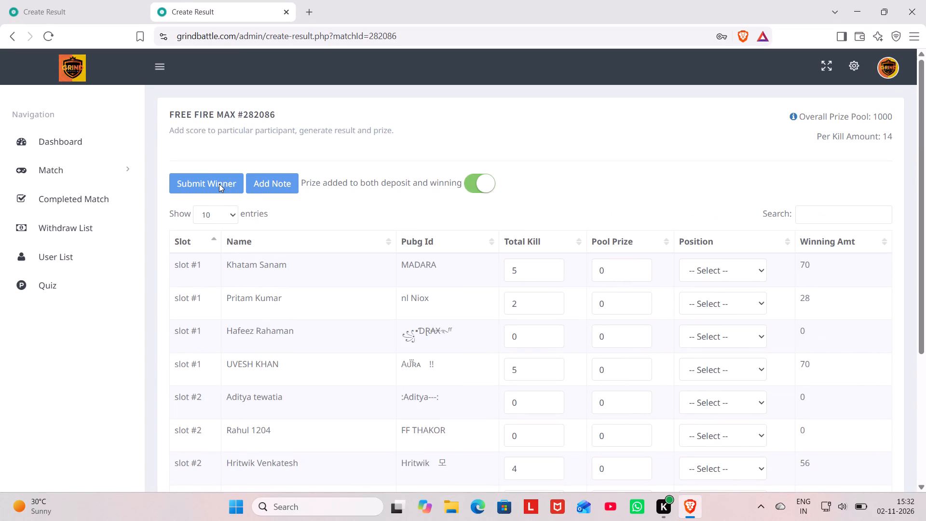
Find completed match 282087 in the completed match list and open its result entry page.
click(41, 197)
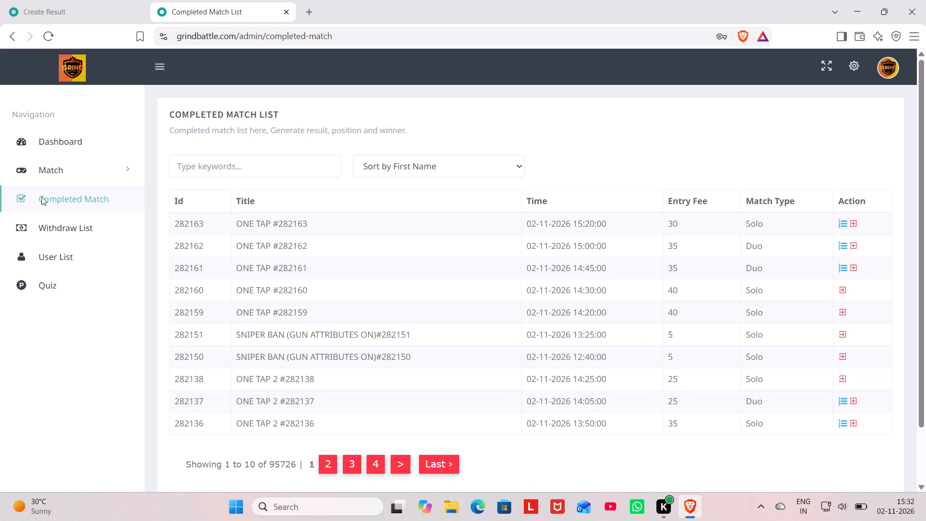
click(211, 169)
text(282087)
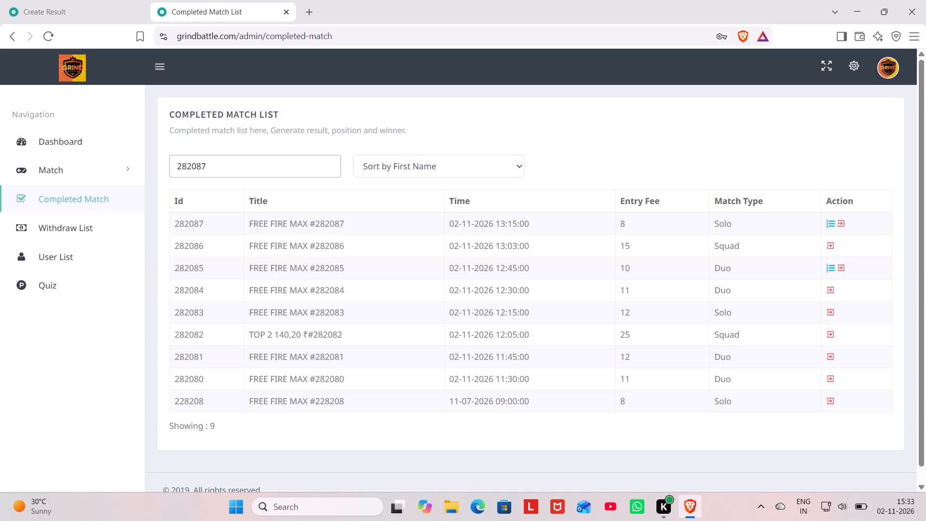
click(827, 223)
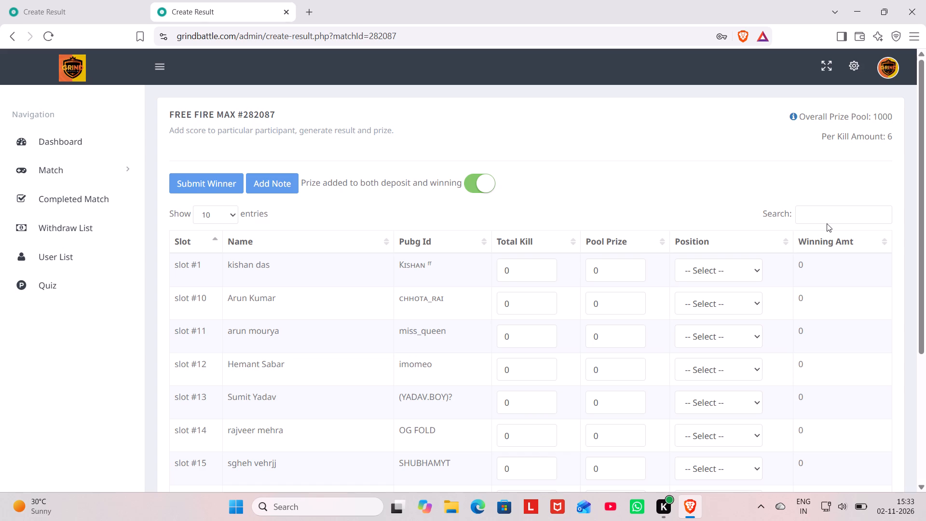
Show 50 participant entries per page for match #282087.
click(225, 211)
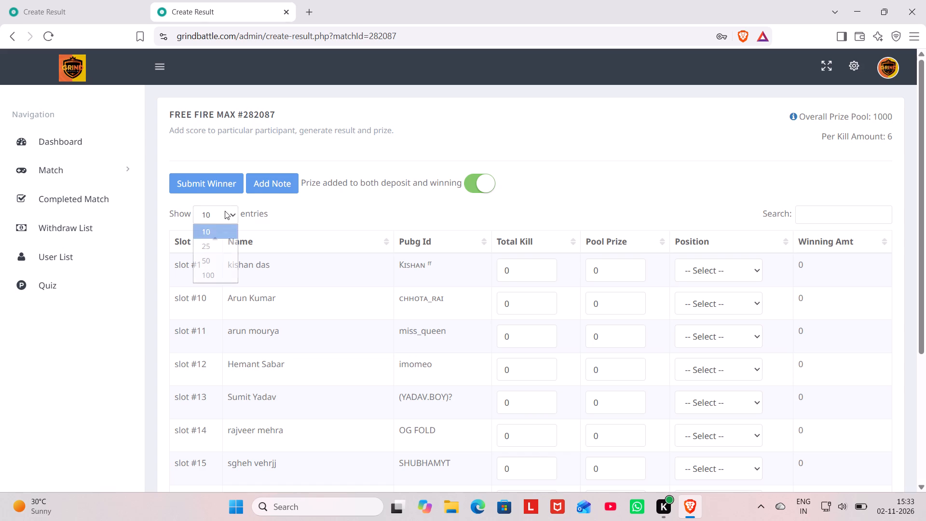
click(219, 257)
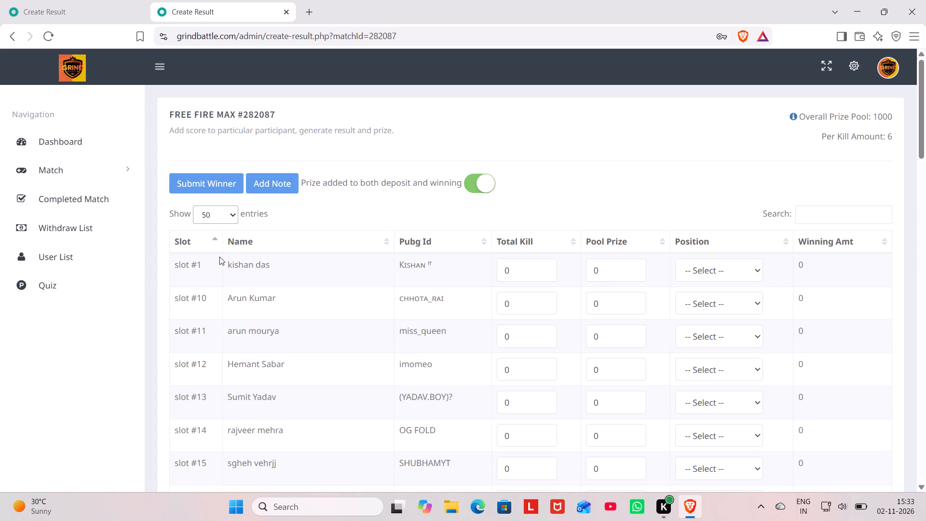
click(817, 218)
text(sh)
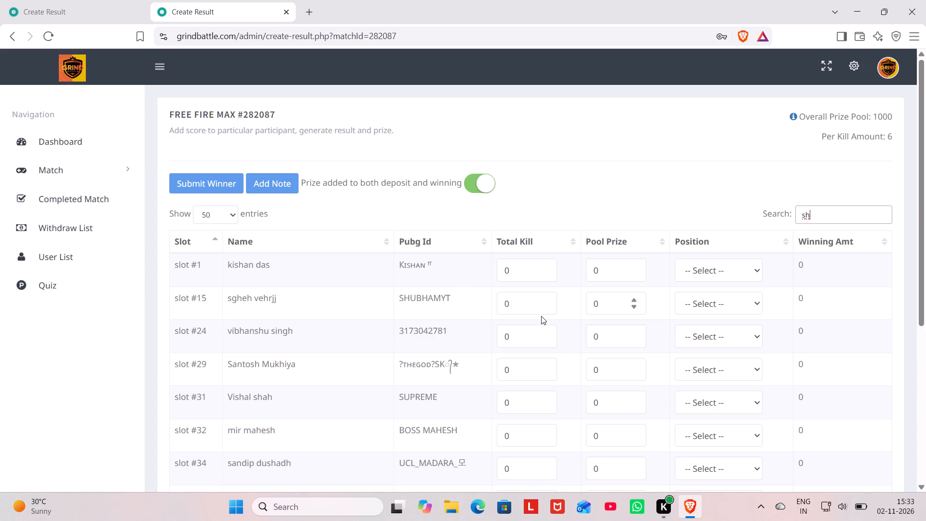
click(528, 298)
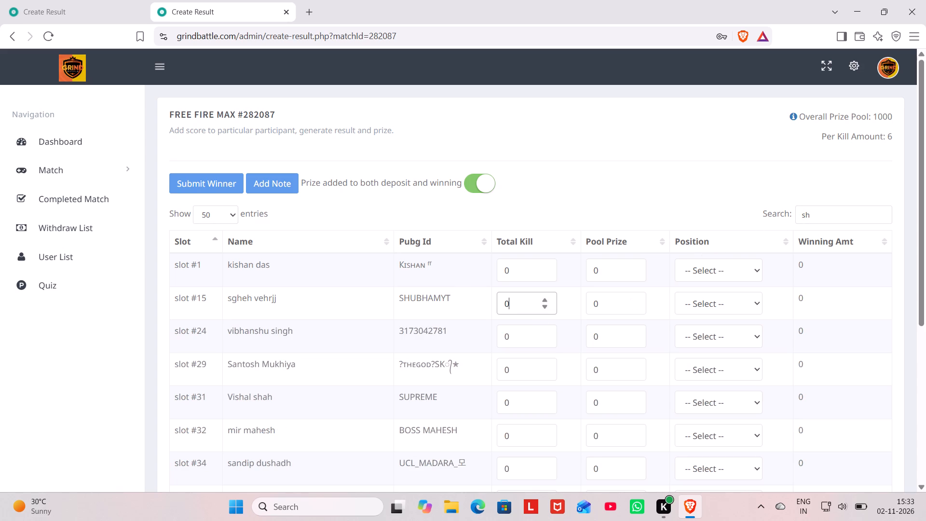
key(4)
key(Tab)
text(20)
key(Tab)
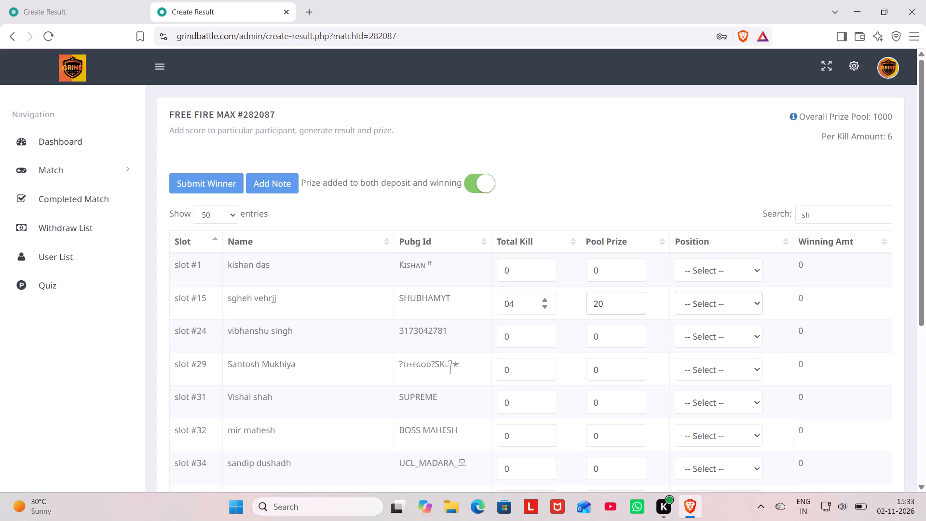
key(Down)
key(Tab)
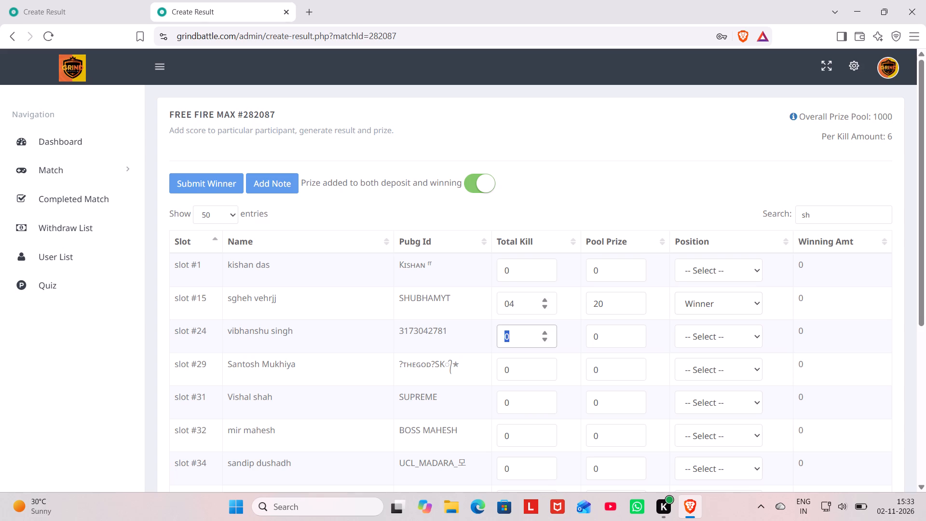
Filter participants by "no" and give the slot #8 player 2 total kills, a pool prize of 10 and position 1st Runner Up.
click(864, 214)
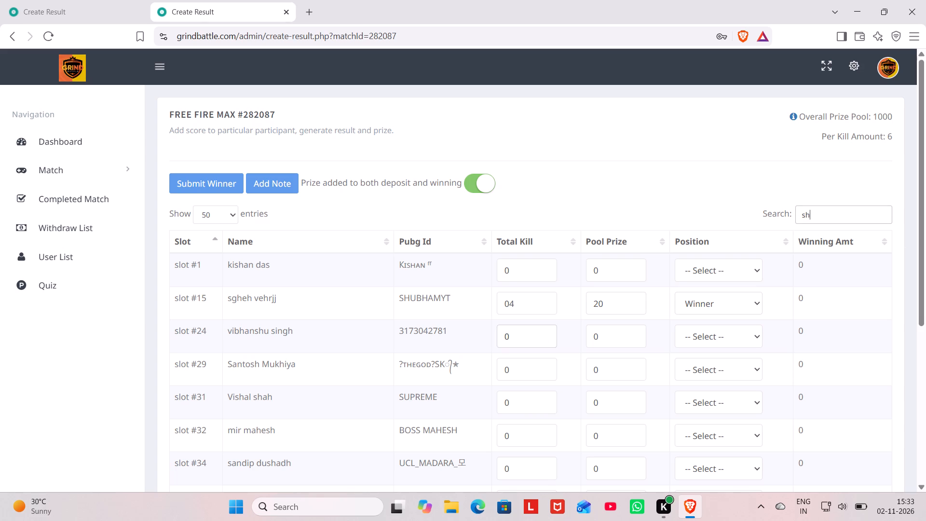
key(BackSpace)
key(BackSpace)
key(BackSpace)
text(no)
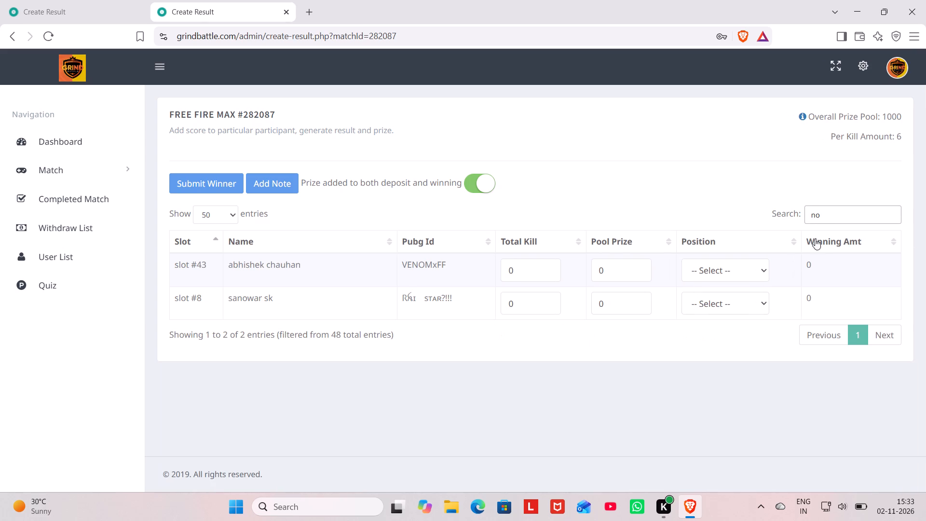
click(534, 303)
key(2)
key(Tab)
text(10)
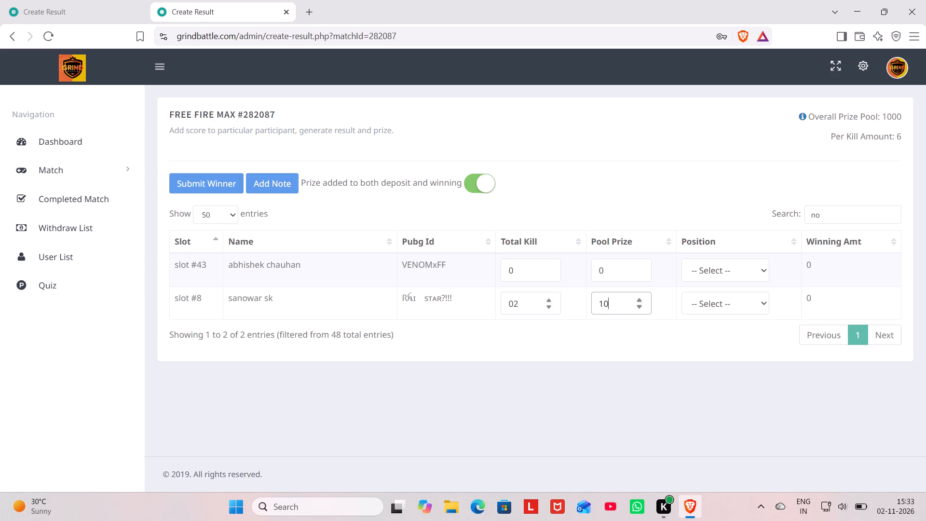
key(Tab)
key(Down)
key(Down)
key(Tab)
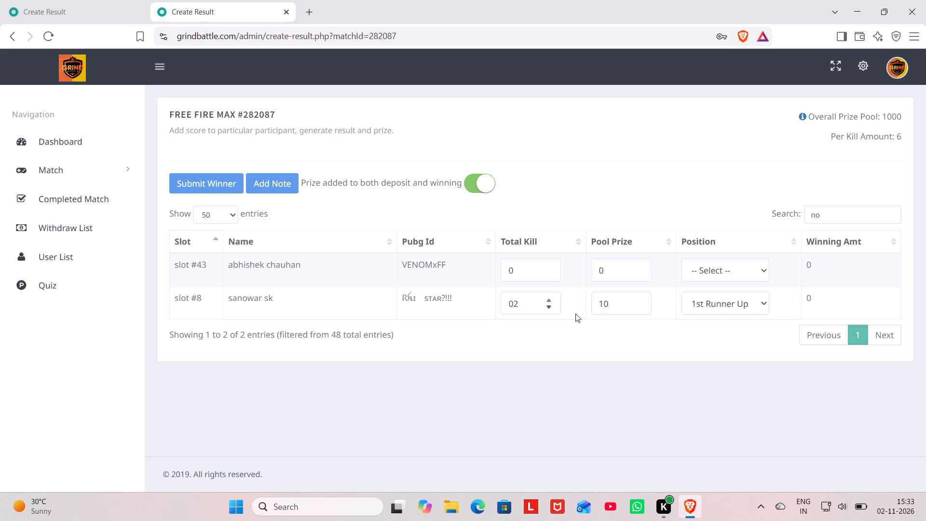
click(827, 219)
key(BackSpace)
key(BackSpace)
key(BackSpace)
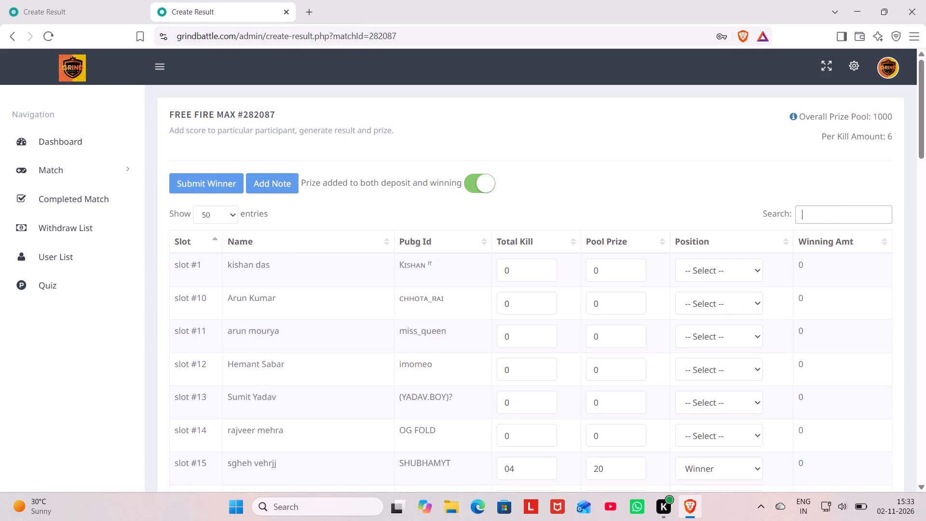
text(ath)
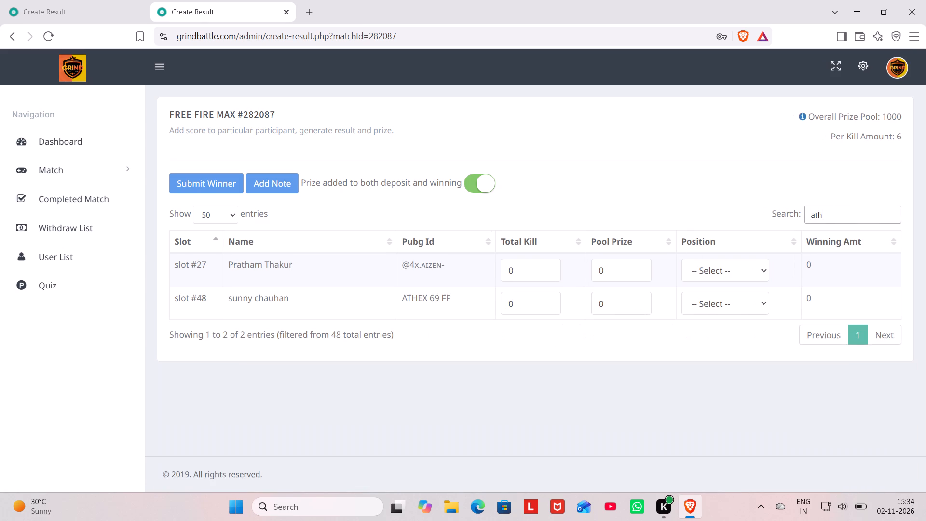
click(539, 310)
key(5)
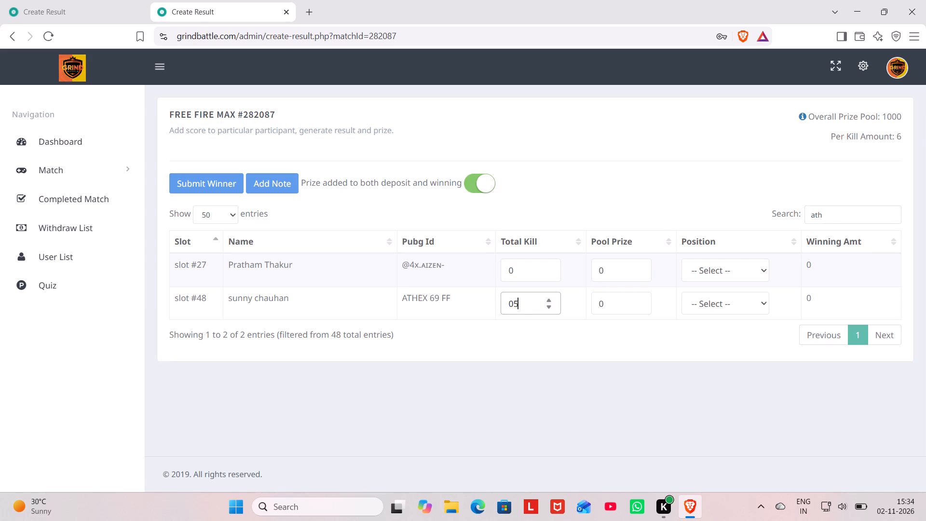
key(Tab)
click(833, 213)
key(BackSpace)
key(BackSpace)
key(BackSpace)
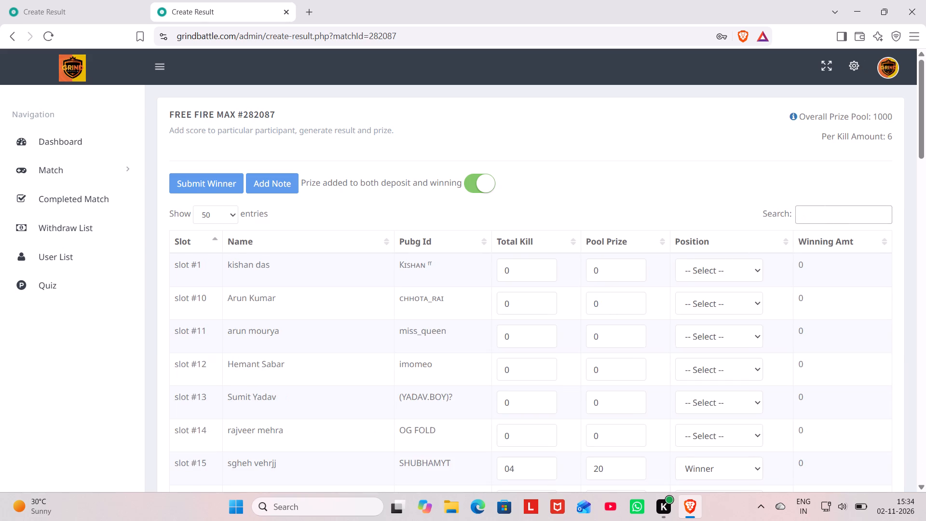
text(sem)
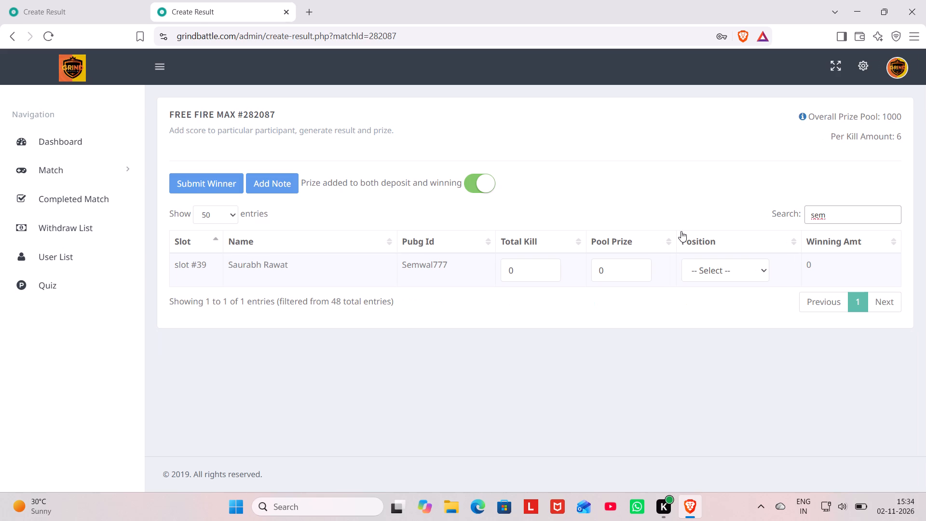
click(523, 277)
key(1)
key(Tab)
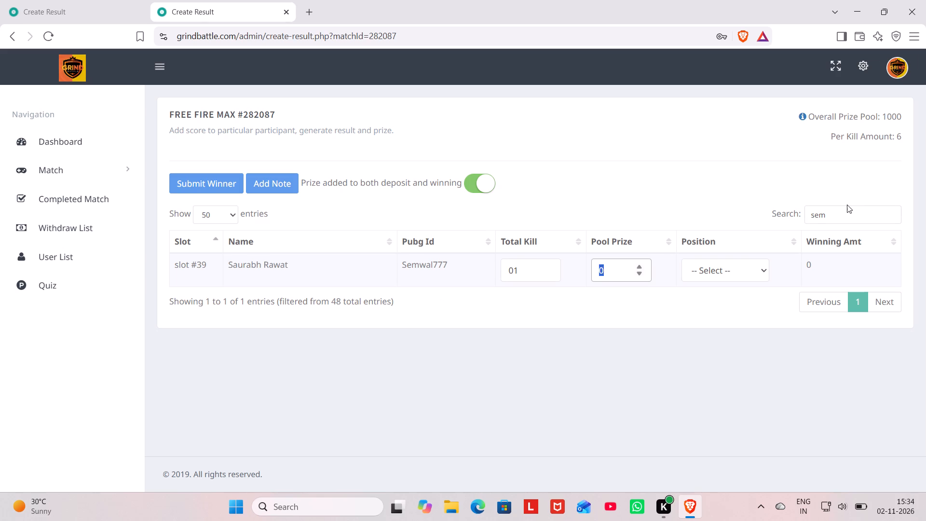
click(843, 214)
key(BackSpace)
key(BackSpace)
key(BackSpace)
key(BackSpace)
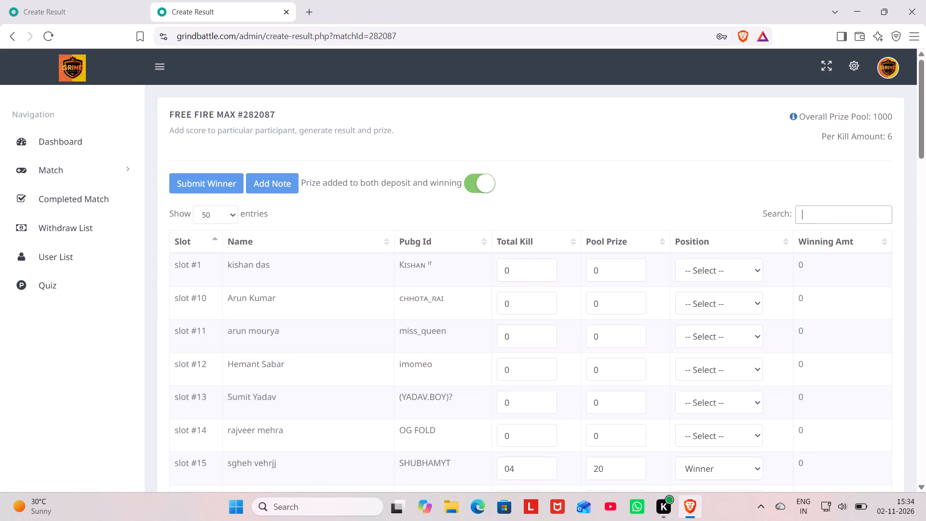
text(hy)
key(BackSpace)
key(BackSpace)
key(BackSpace)
text(sah)
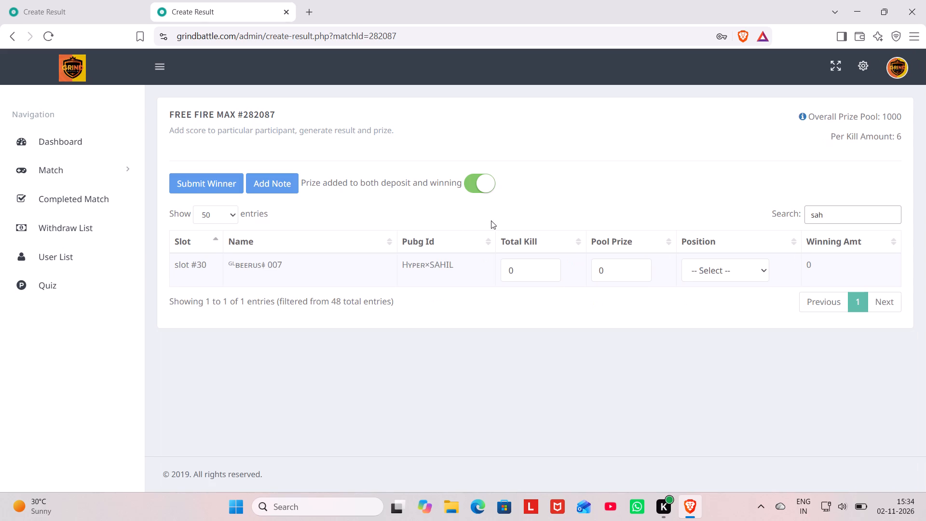
click(540, 272)
key(2)
key(Tab)
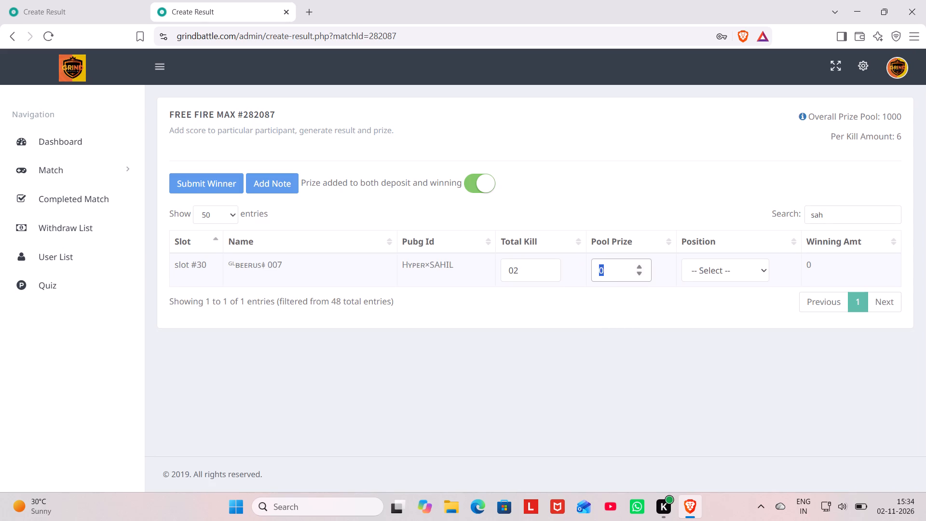
click(843, 216)
key(BackSpace)
key(BackSpace)
key(BackSpace)
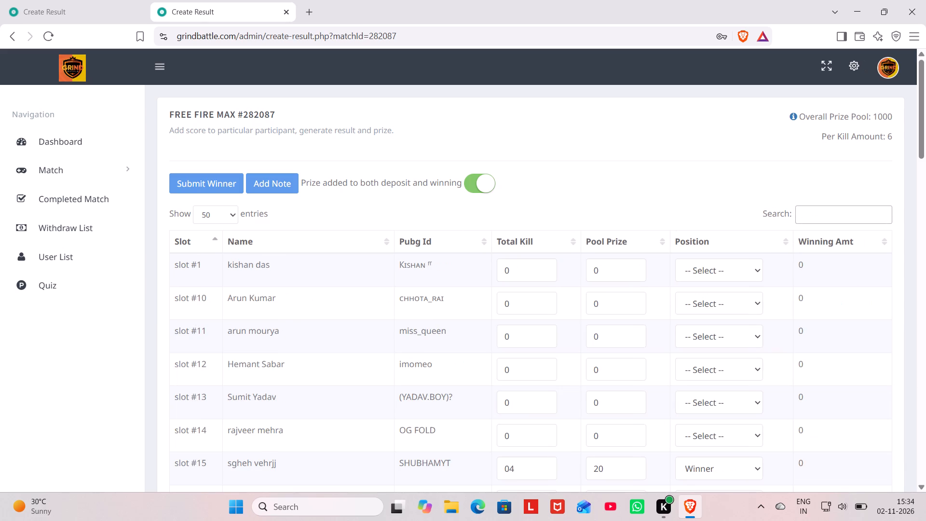
key(e)
key(r)
key(4)
key(BackSpace)
key(BackSpace)
key(BackSpace)
text(ye)
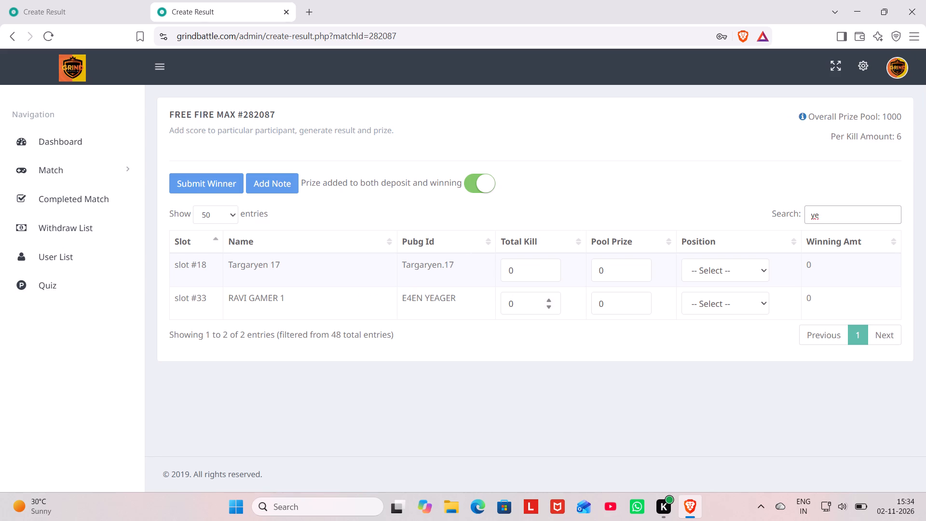
click(520, 302)
key(5)
key(Tab)
click(845, 211)
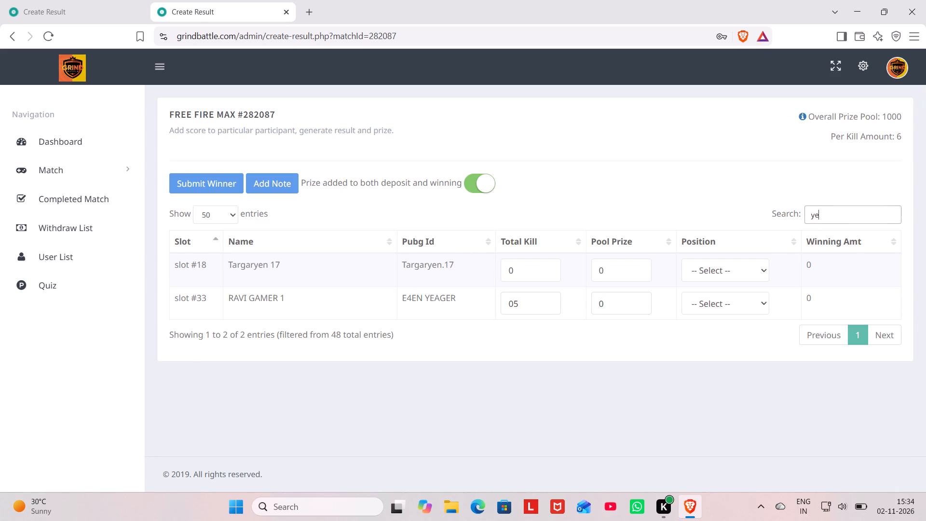
key(BackSpace)
key(BackSpace)
text(fle)
click(528, 275)
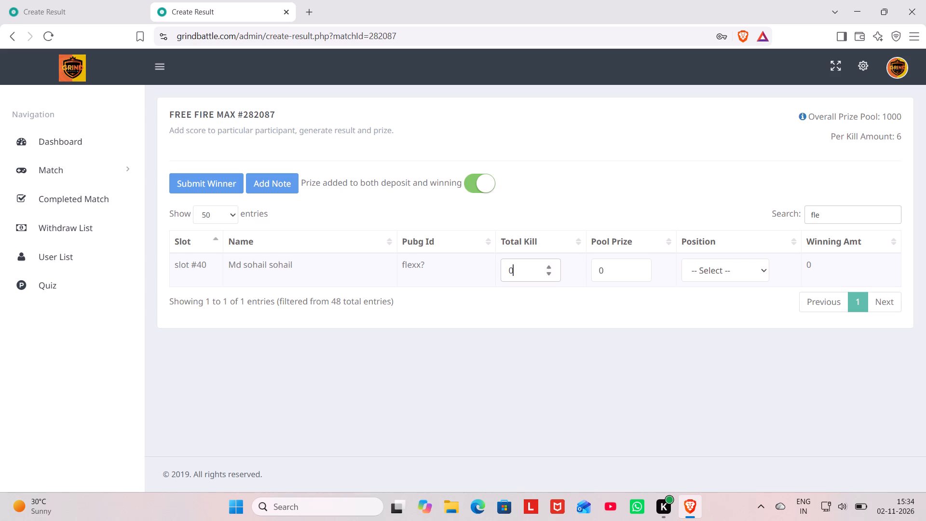
key(1)
key(Tab)
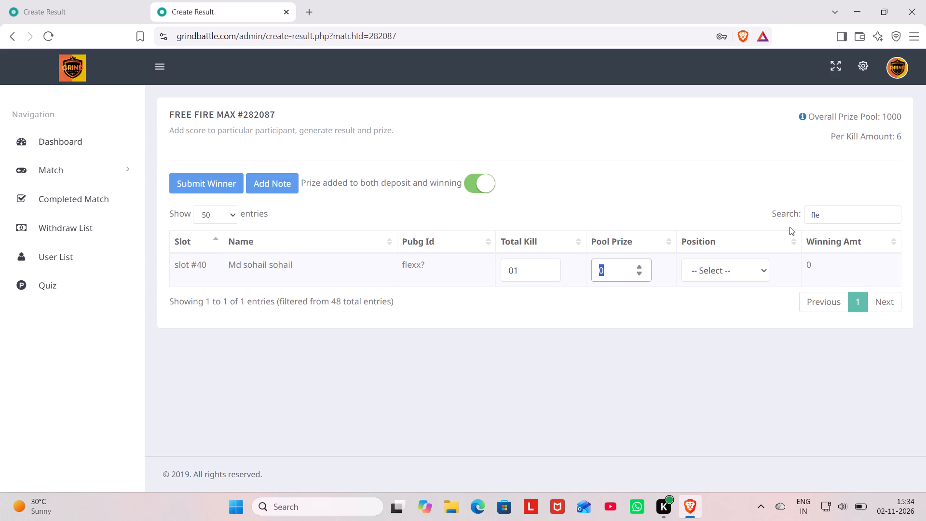
click(821, 223)
key(BackSpace)
key(BackSpace)
key(BackSpace)
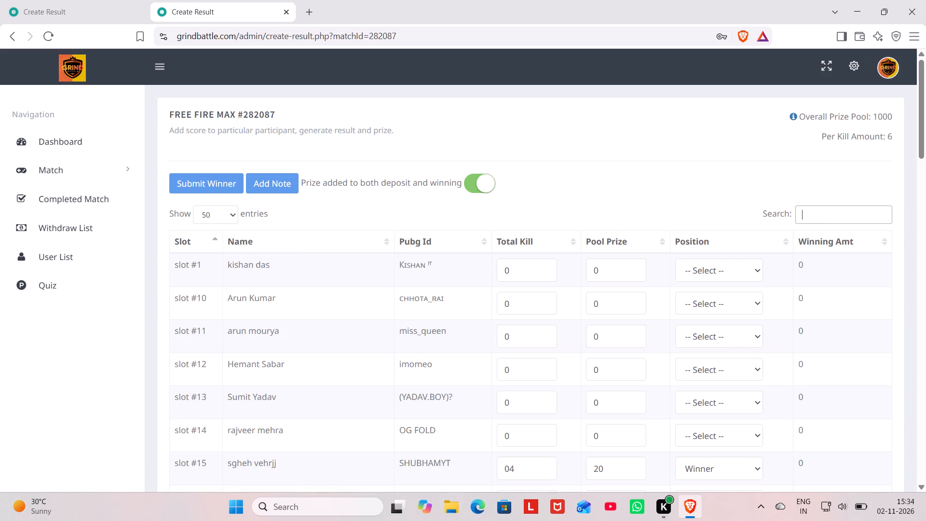
text(xr)
key(BackSpace)
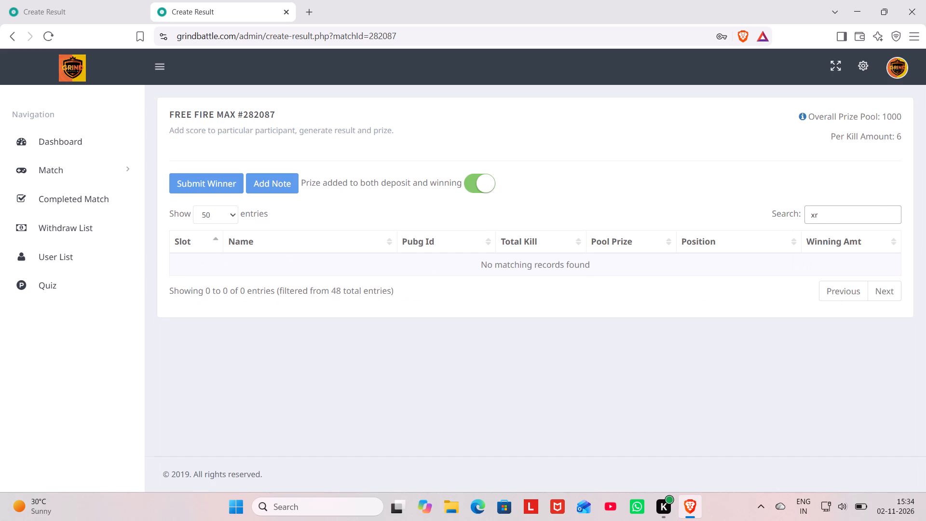
key(t)
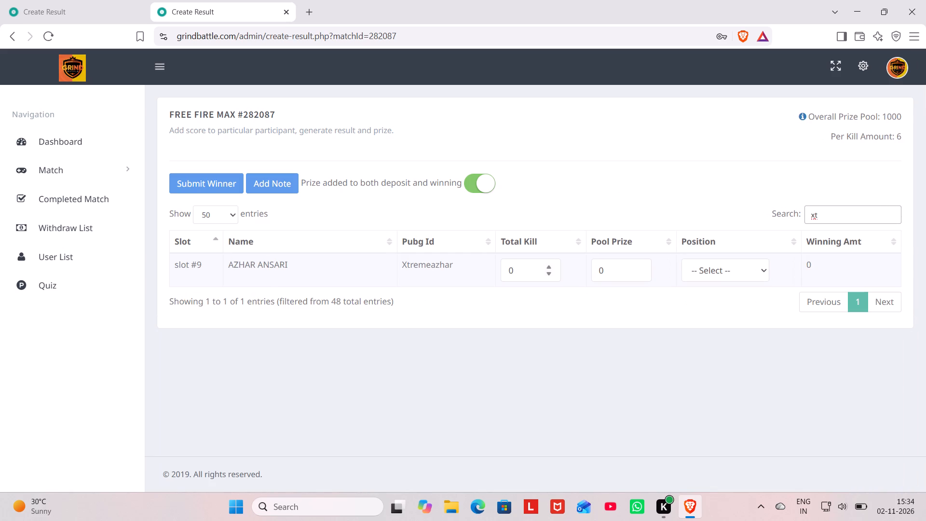
click(527, 273)
key(1)
key(Tab)
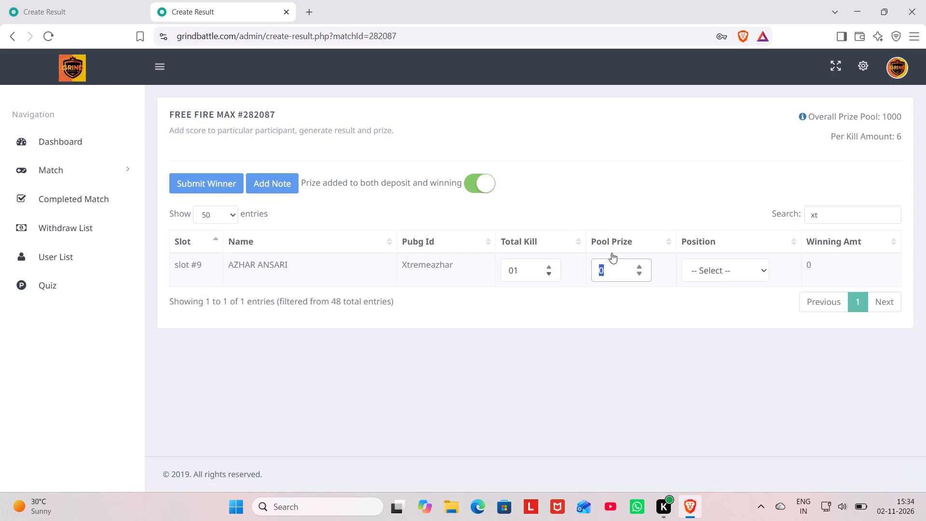
click(826, 222)
key(BackSpace)
key(BackSpace)
key(BackSpace)
key(BackSpace)
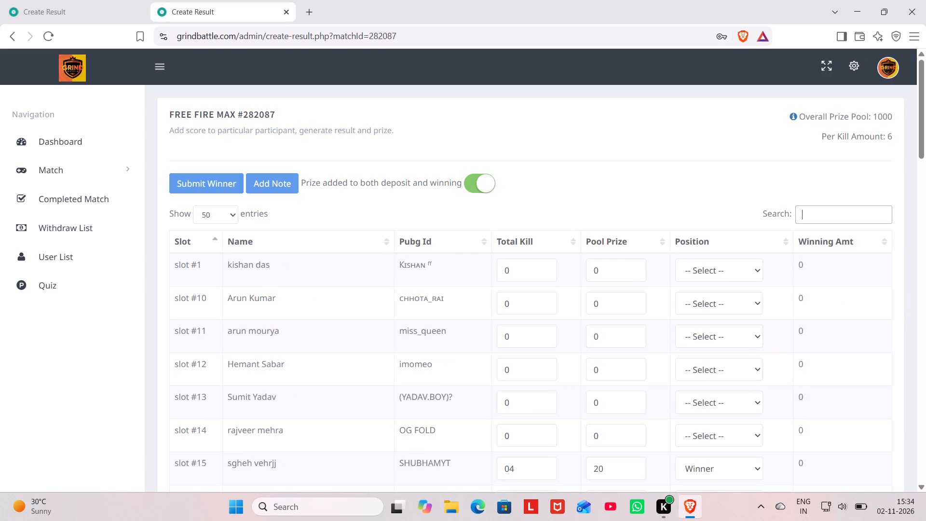
text(bo)
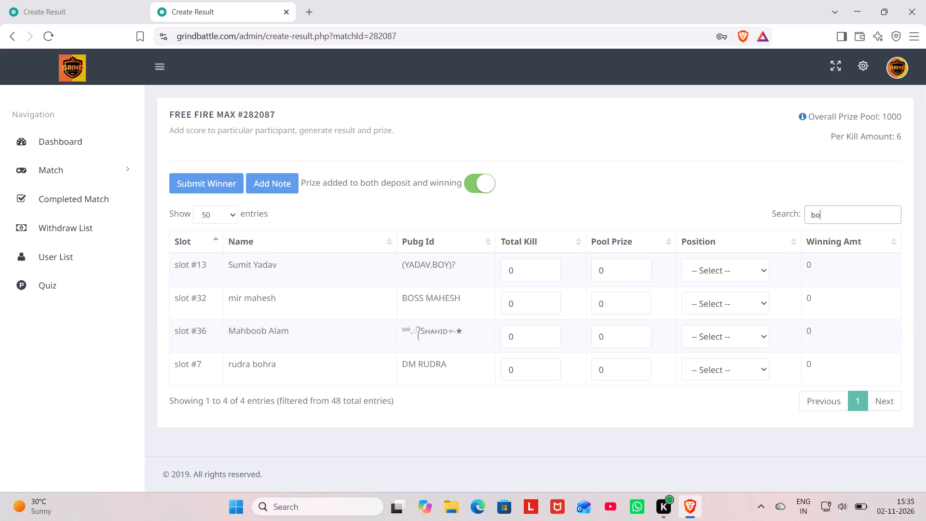
click(528, 306)
key(2)
key(Tab)
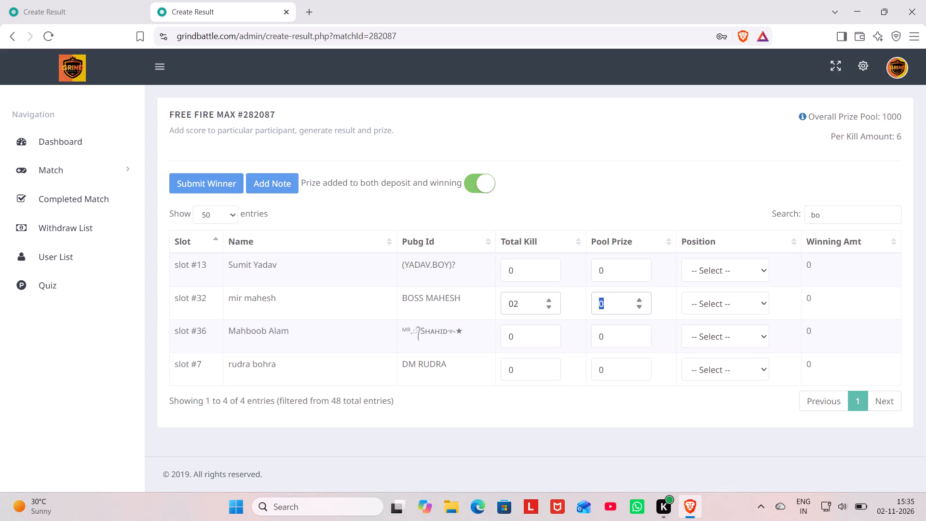
click(866, 213)
key(BackSpace)
key(BackSpace)
key(BackSpace)
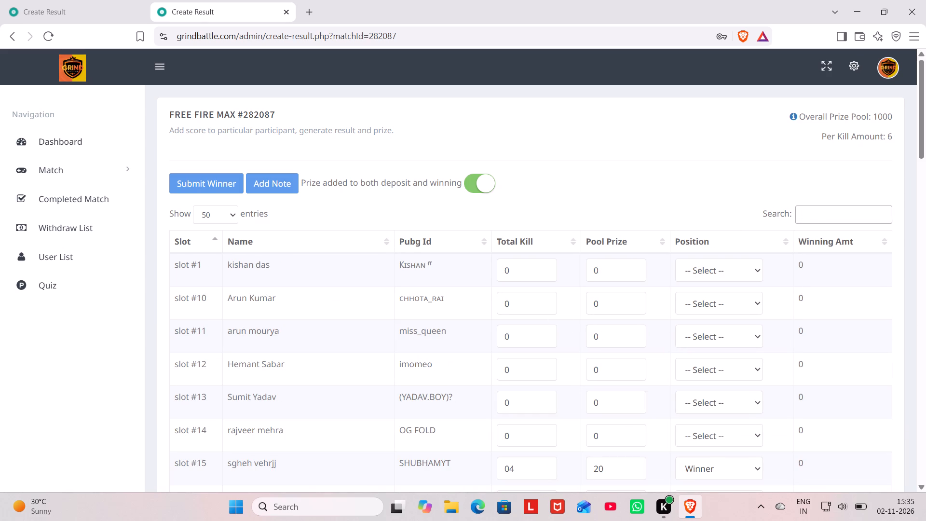
key(shift+at)
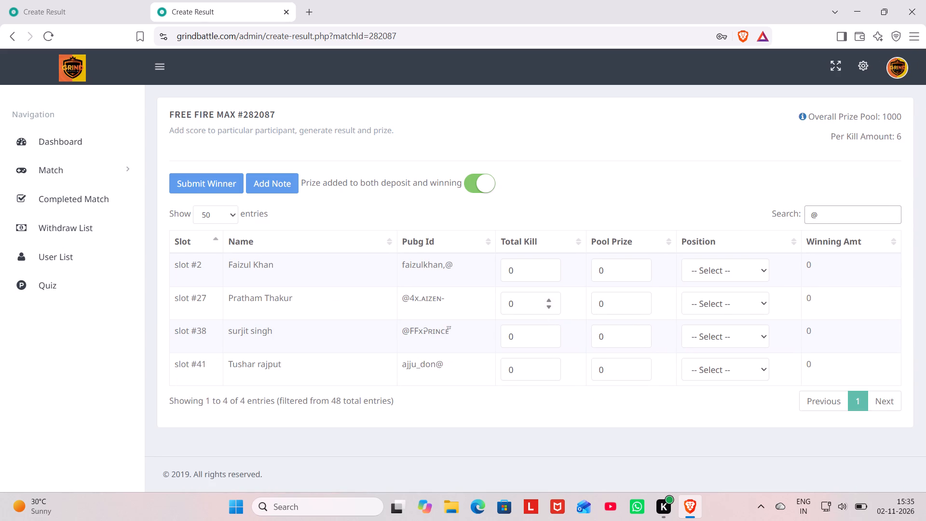
click(541, 303)
key(6)
key(Tab)
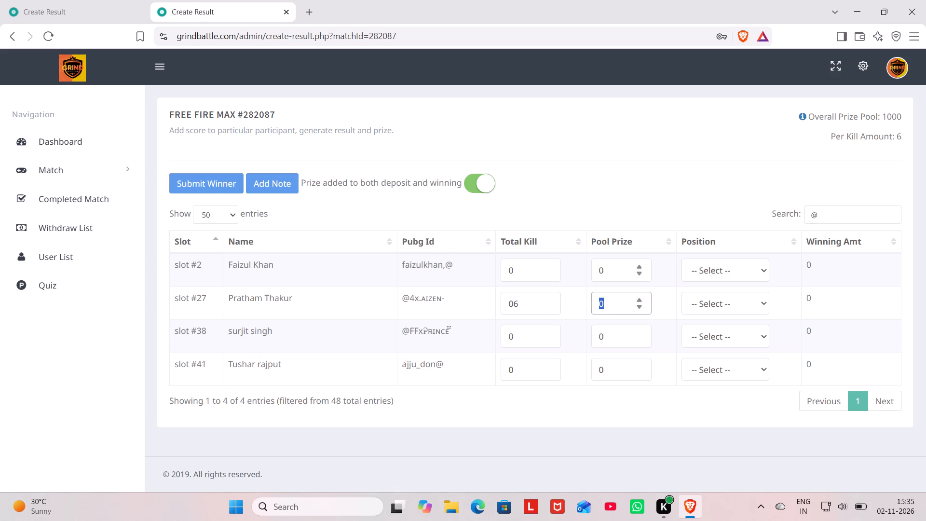
Find the participant in slot #2 and set their total kills to 1.
click(829, 218)
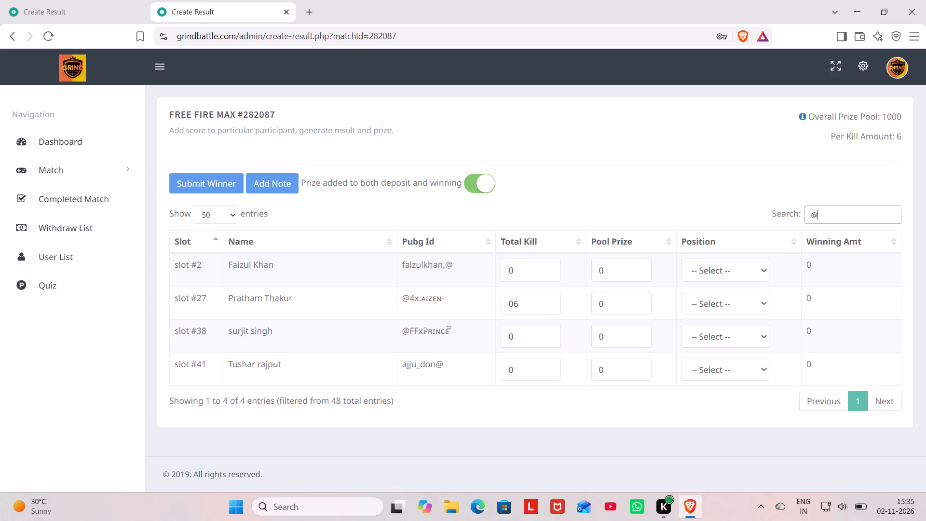
key(BackSpace)
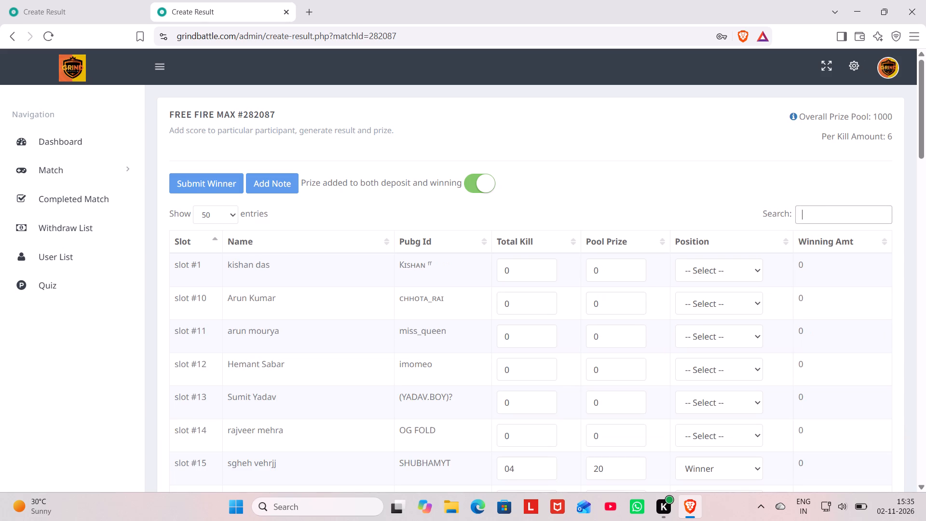
text(fa)
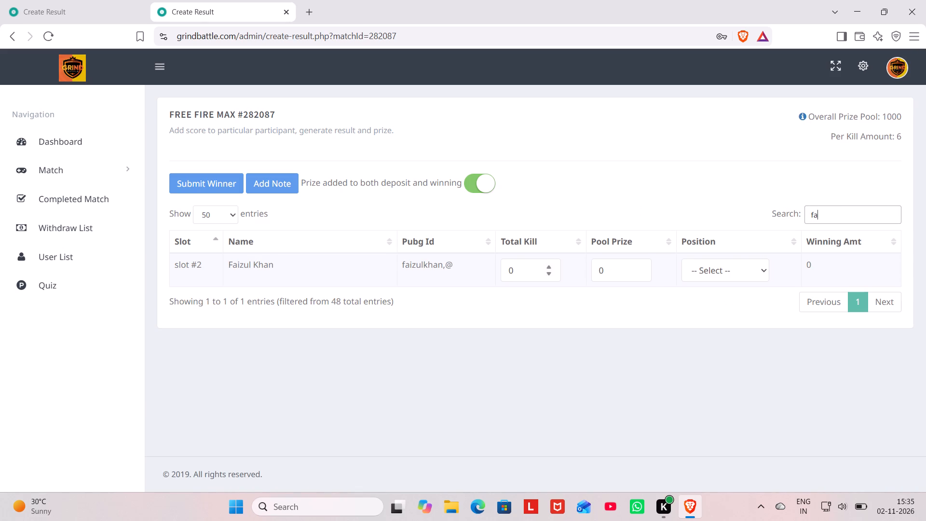
click(524, 264)
key(1)
key(Tab)
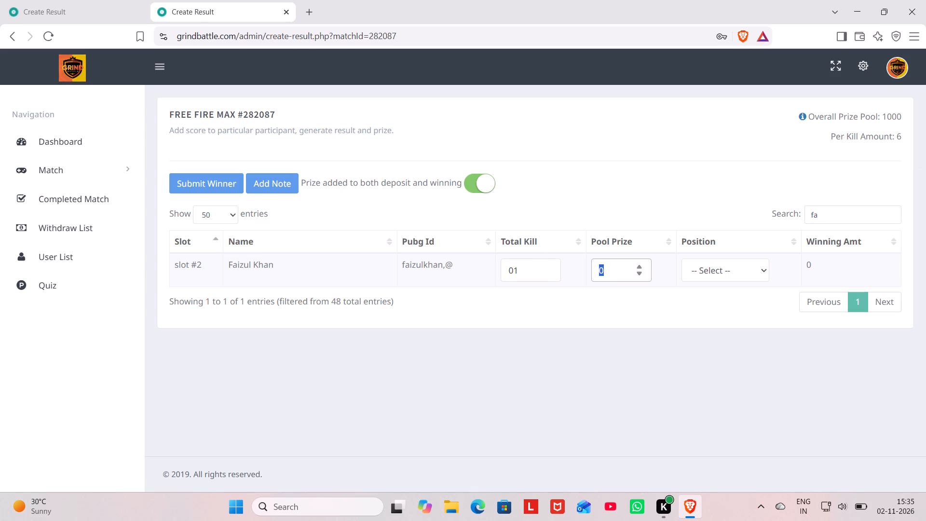
click(847, 209)
key(BackSpace)
key(BackSpace)
key(BackSpace)
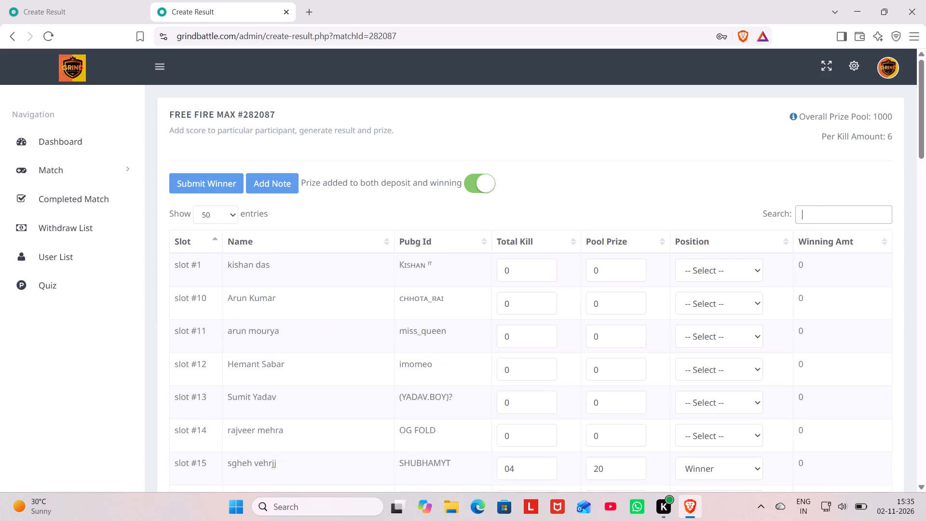
key(v)
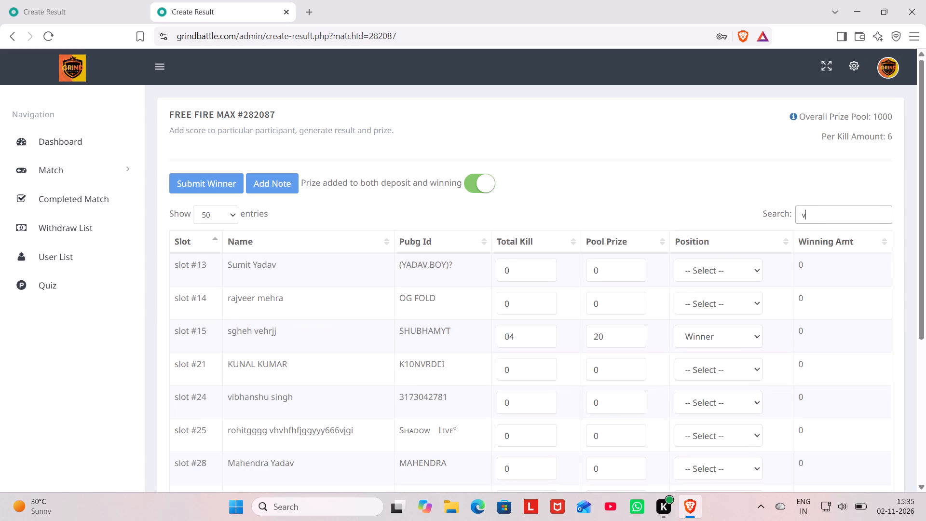
text(en)
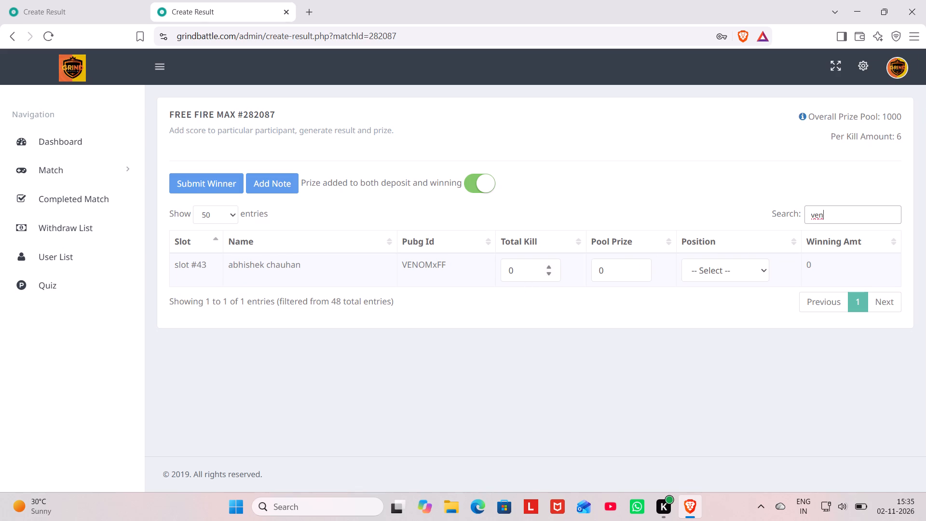
click(534, 267)
key(3)
key(Tab)
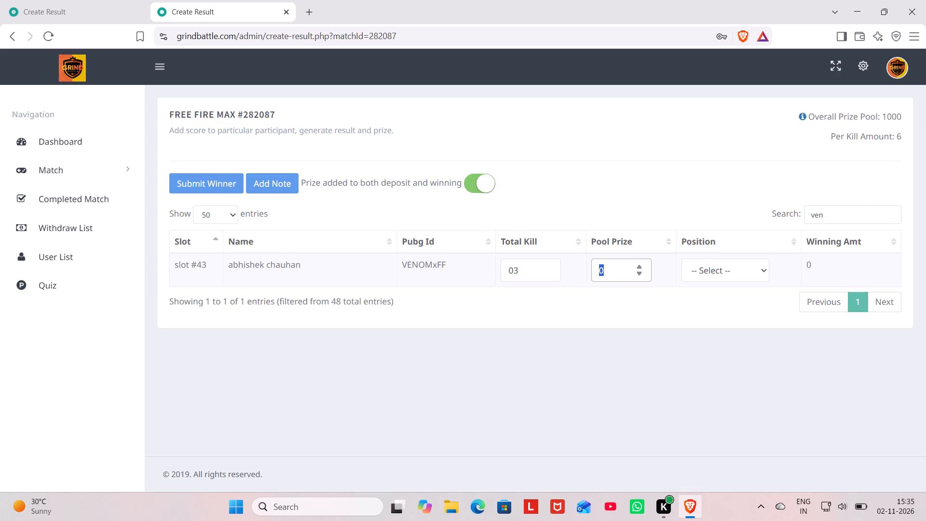
In slot #14, set the total kills of OG FOLD to 2.
click(839, 211)
key(BackSpace)
key(BackSpace)
key(BackSpace)
key(BackSpace)
key(BackSpace)
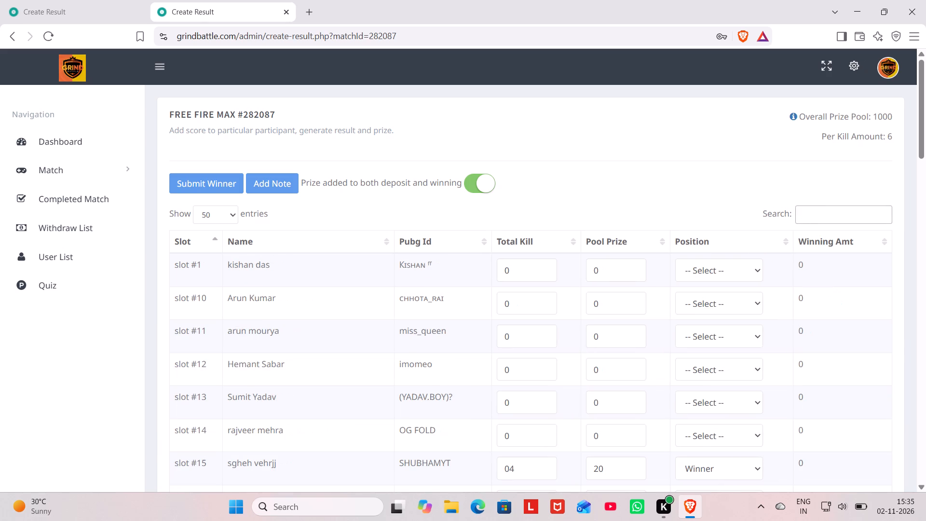
text(og)
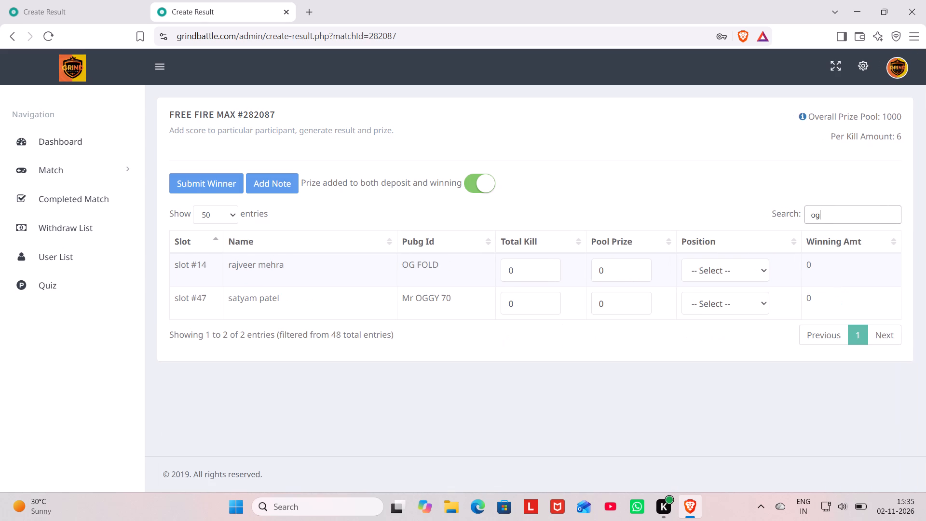
click(542, 266)
key(2)
key(Tab)
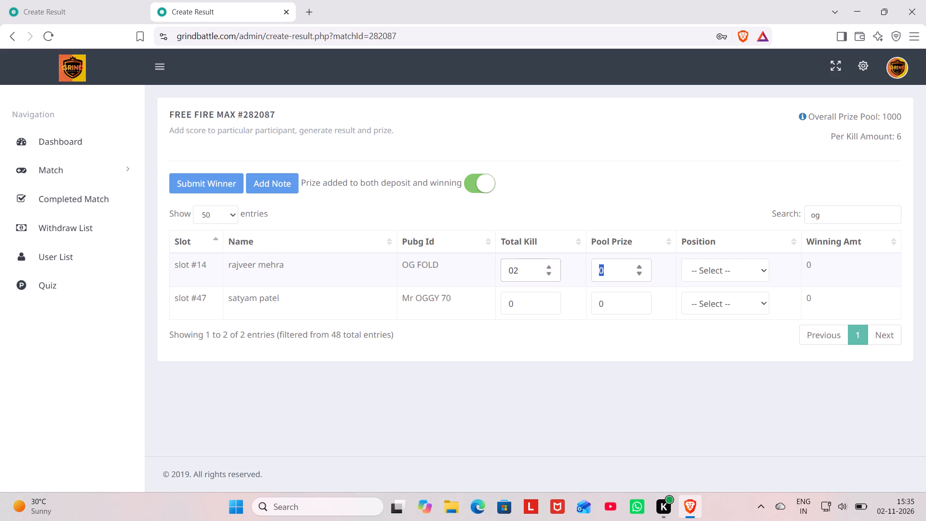
click(836, 209)
key(BackSpace)
key(BackSpace)
key(BackSpace)
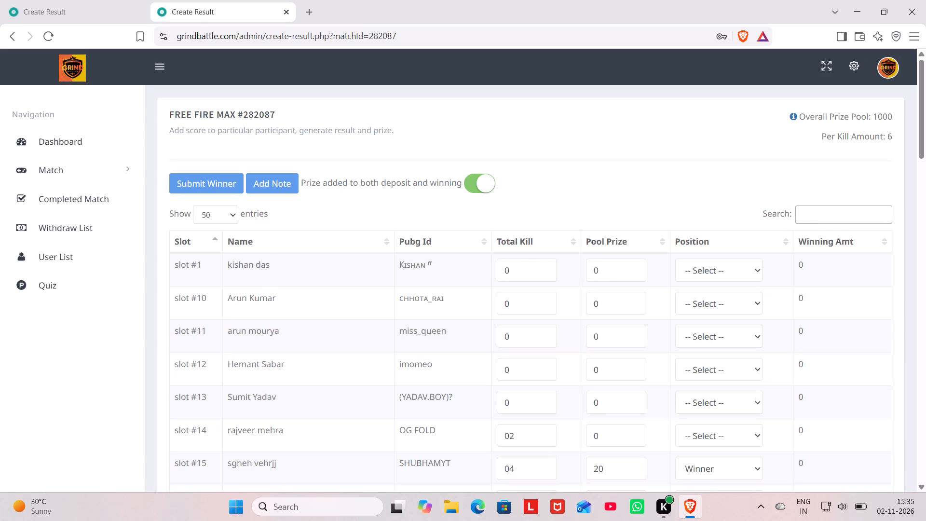
text(ox)
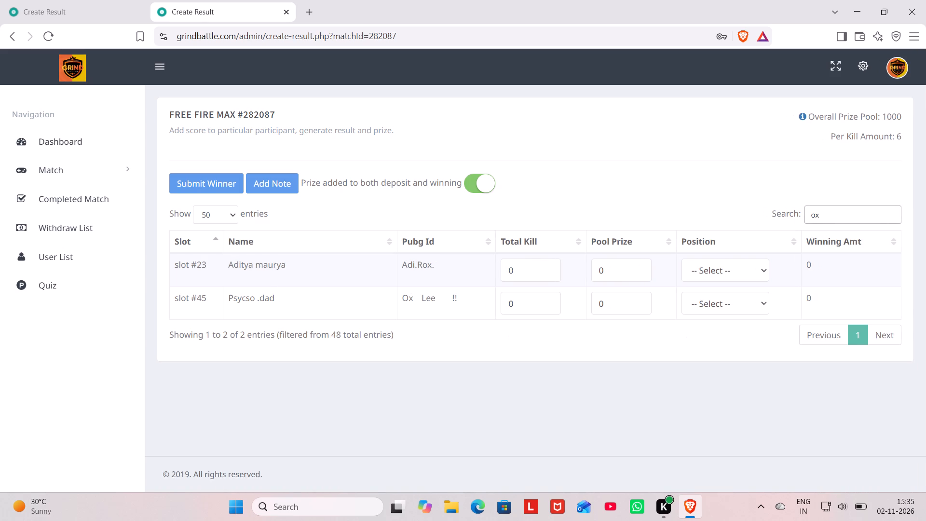
click(535, 307)
key(1)
key(Tab)
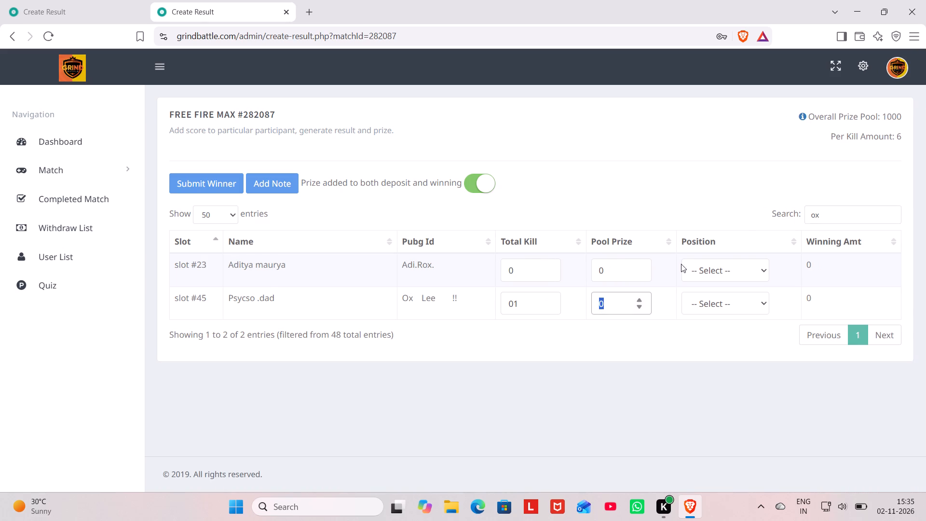
In slot #6, set the total kills of SHOAIB to 1.
click(838, 214)
key(BackSpace)
key(BackSpace)
key(BackSpace)
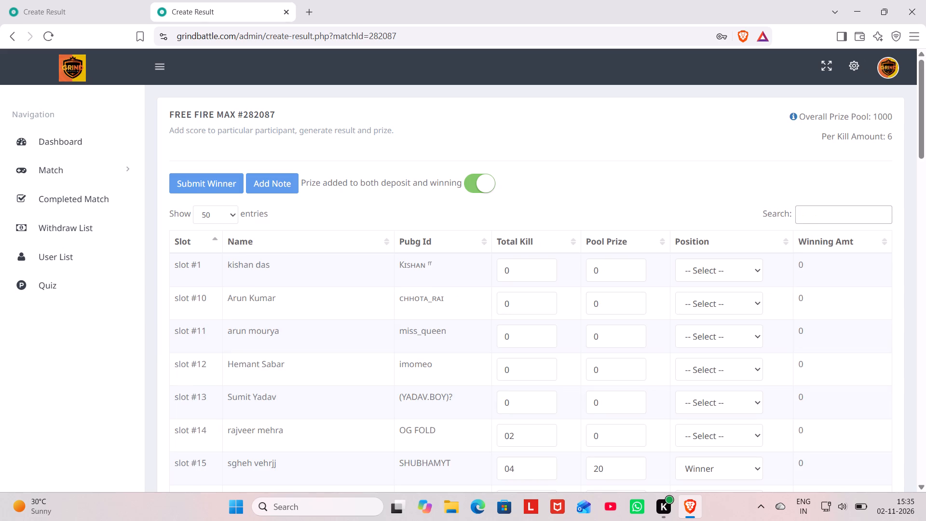
text(sh)
key(o)
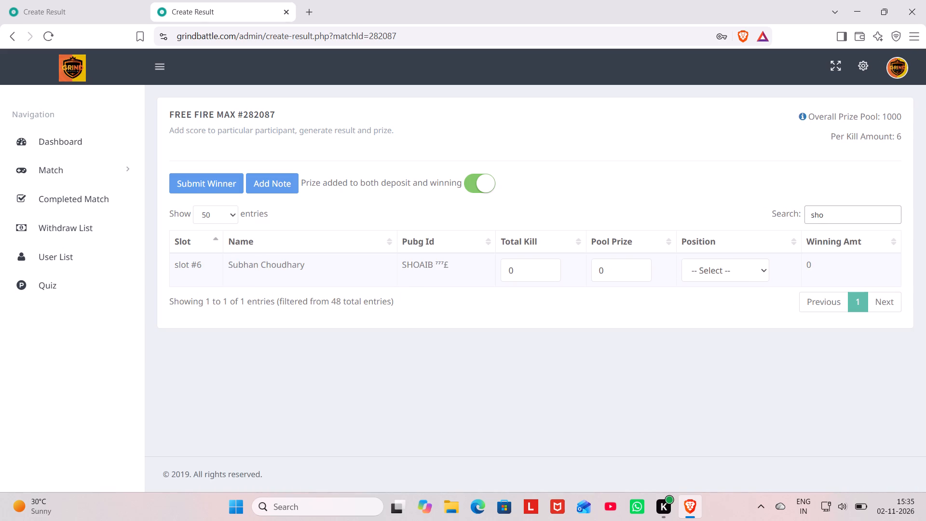
click(535, 263)
key(1)
key(Tab)
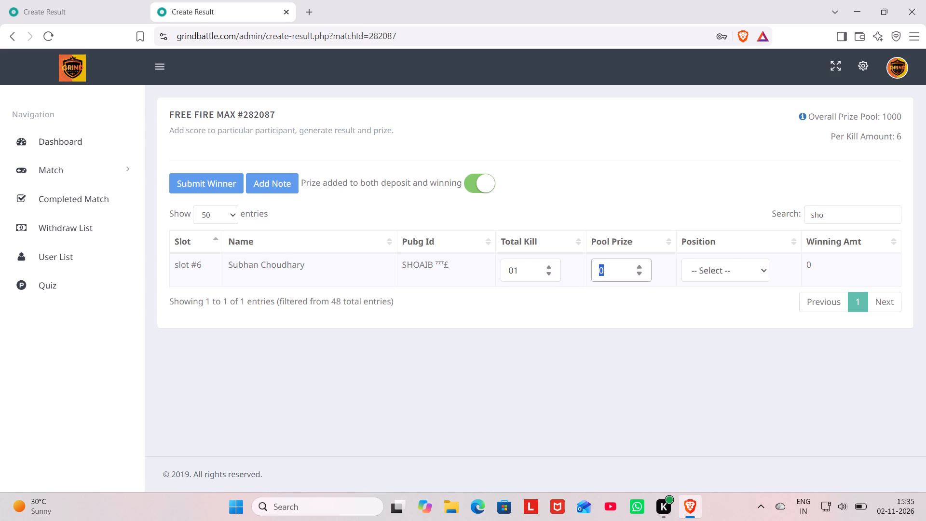
In slot #42, set the total kills of WILD_ONE to 1.
click(832, 211)
key(BackSpace)
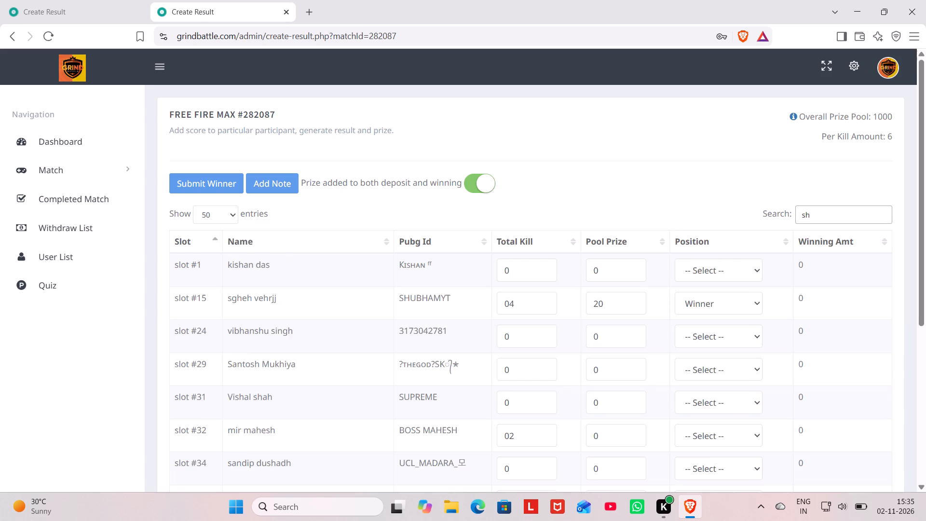
key(BackSpace)
key(BackSpace)
key(BackSpace)
text(wl)
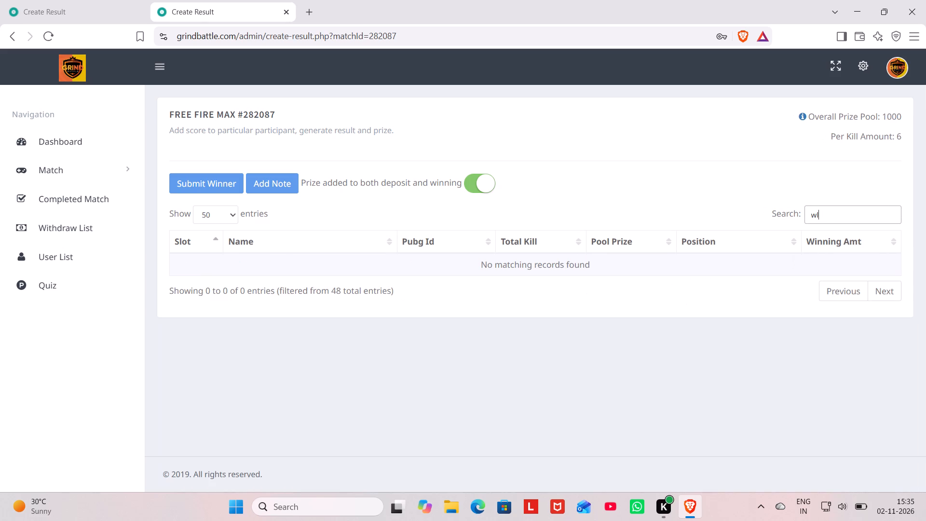
key(BackSpace)
text(il)
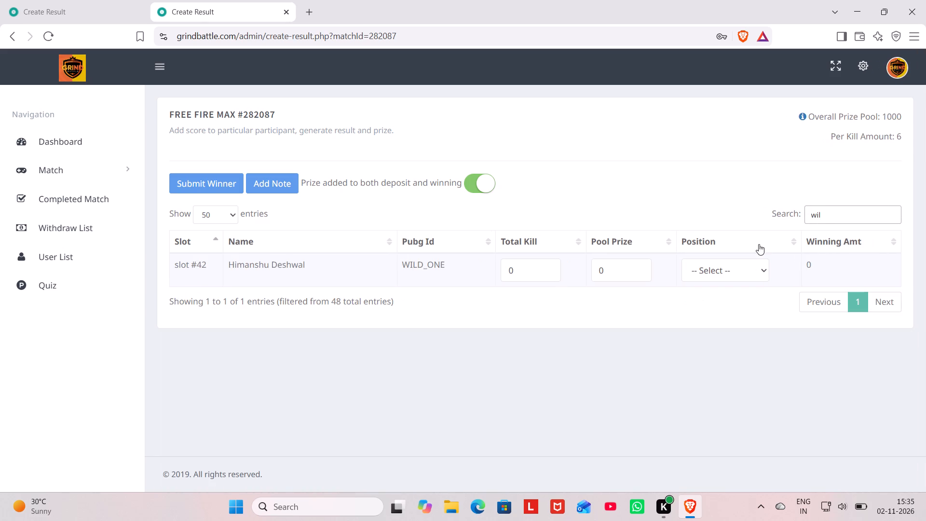
click(543, 265)
key(1)
key(Tab)
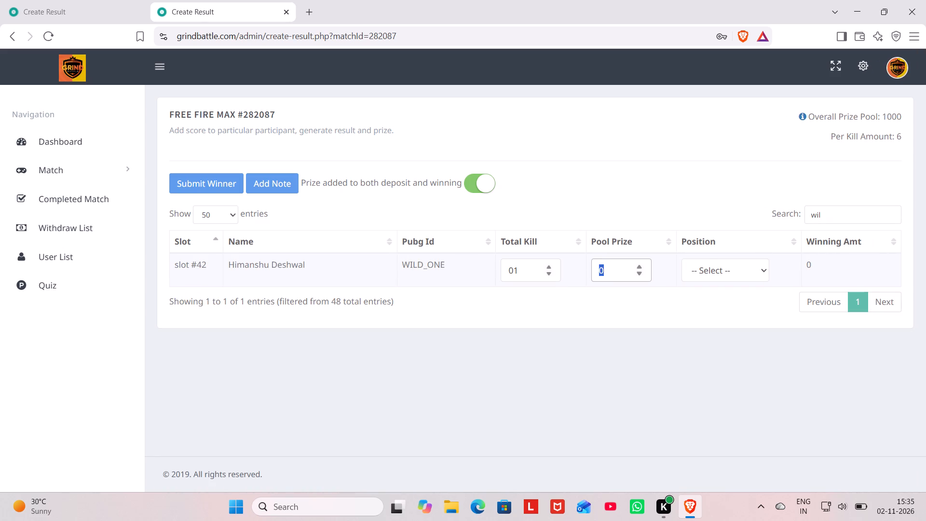
click(828, 219)
key(BackSpace)
key(BackSpace)
key(BackSpace)
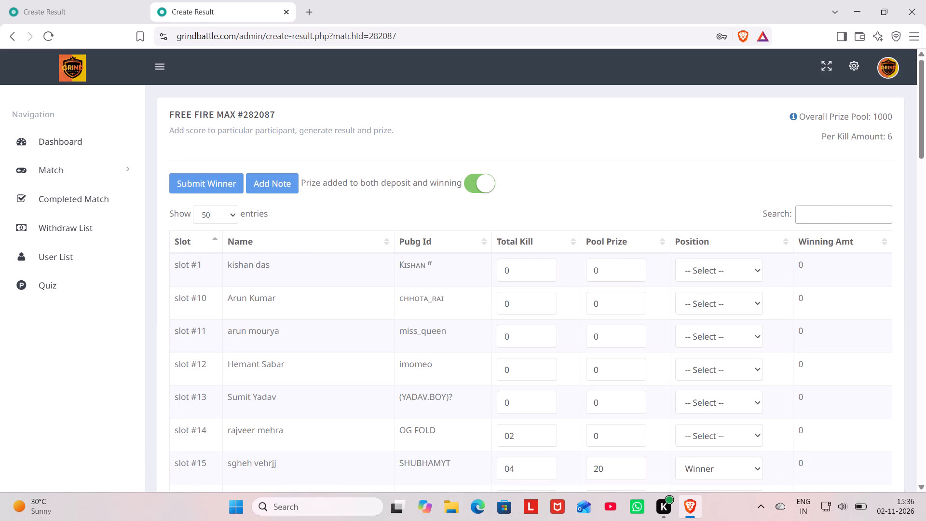
text(om)
click(538, 269)
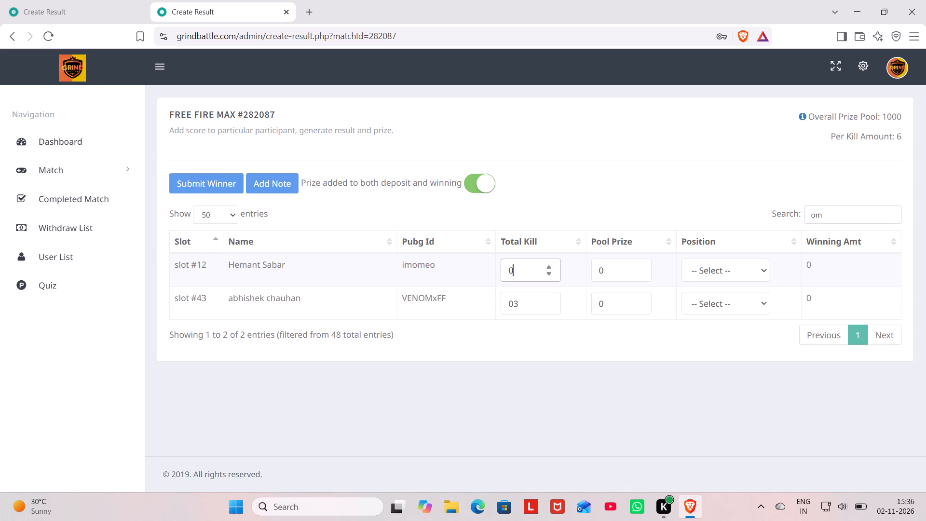
key(2)
key(Tab)
click(862, 219)
key(BackSpace)
key(BackSpace)
key(BackSpace)
key(BackSpace)
key(BackSpace)
key(BackSpace)
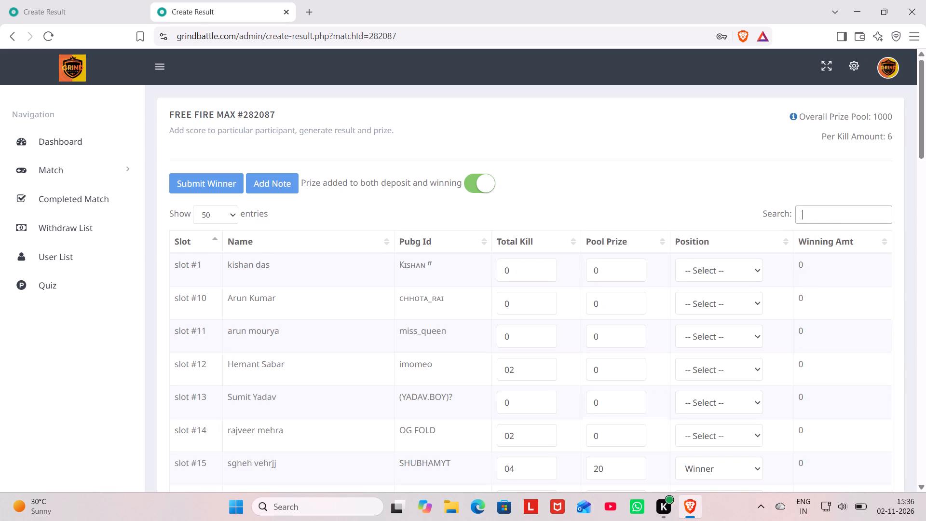
text(fx)
key(BackSpace)
key(BackSpace)
text(ne)
key(h)
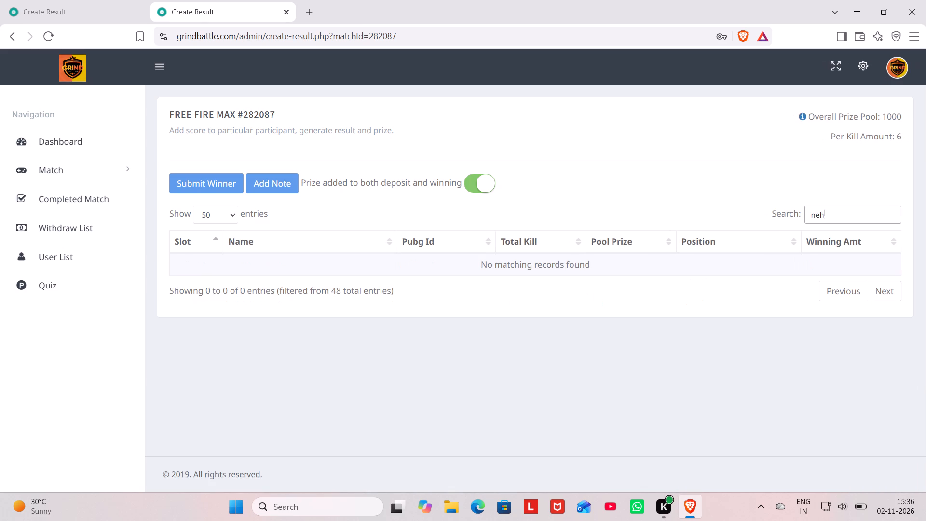
key(BackSpace)
key(BackSpace)
key(BackSpace)
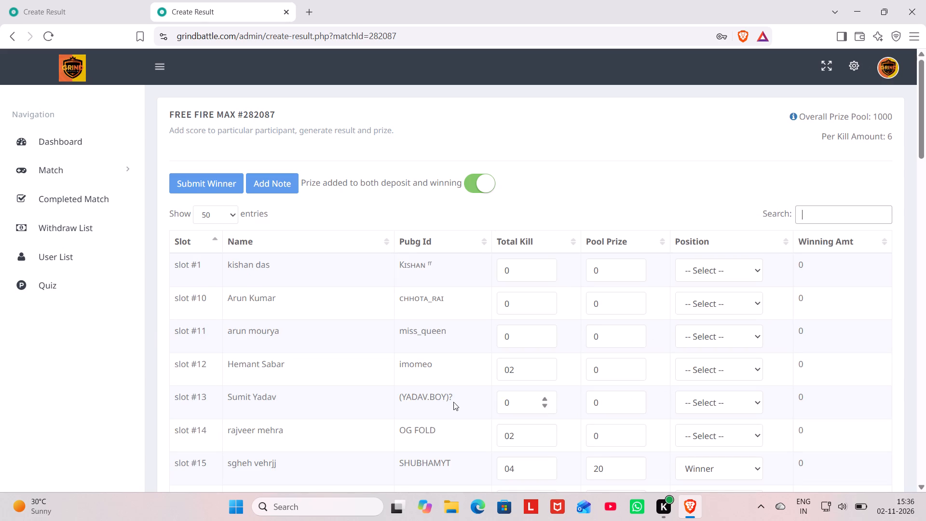
scroll(453, 402, down, 3)
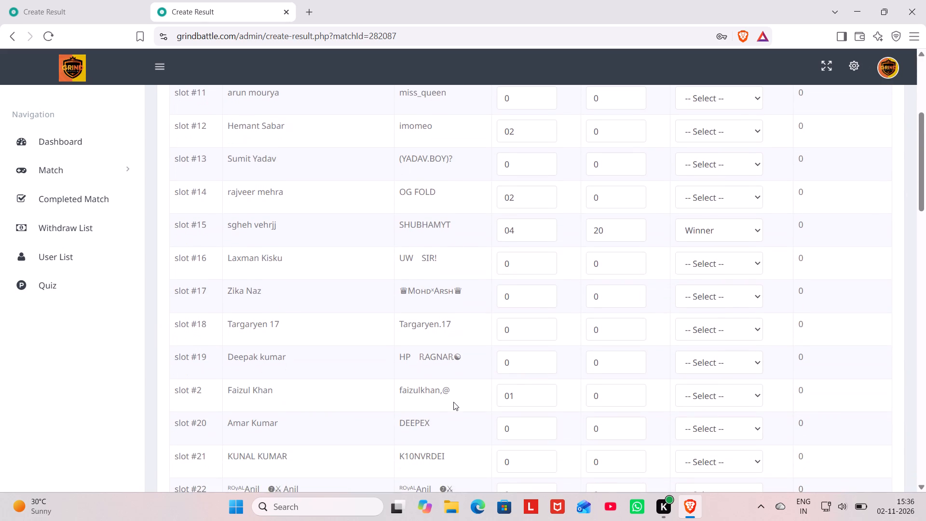
scroll(453, 402, down, 3)
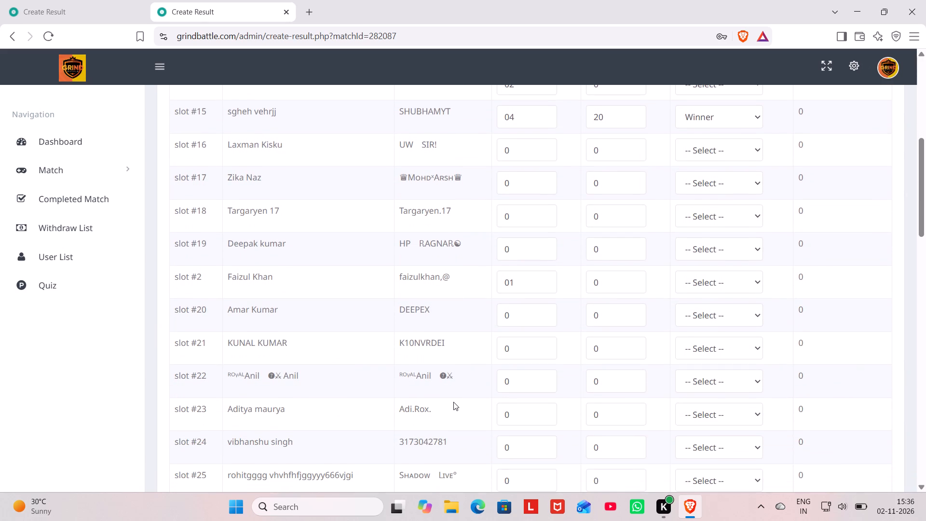
scroll(453, 402, down, 3)
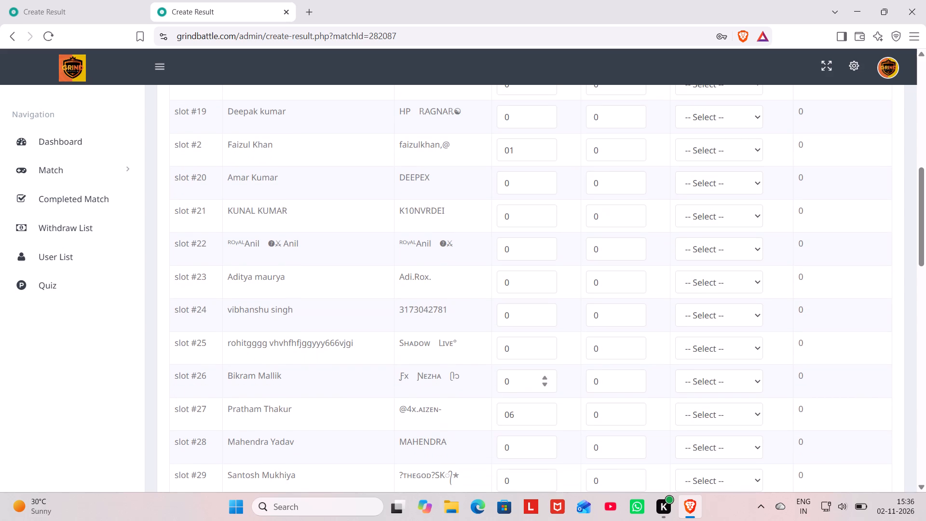
click(517, 378)
key(2)
key(Tab)
scroll(517, 378, up, 4)
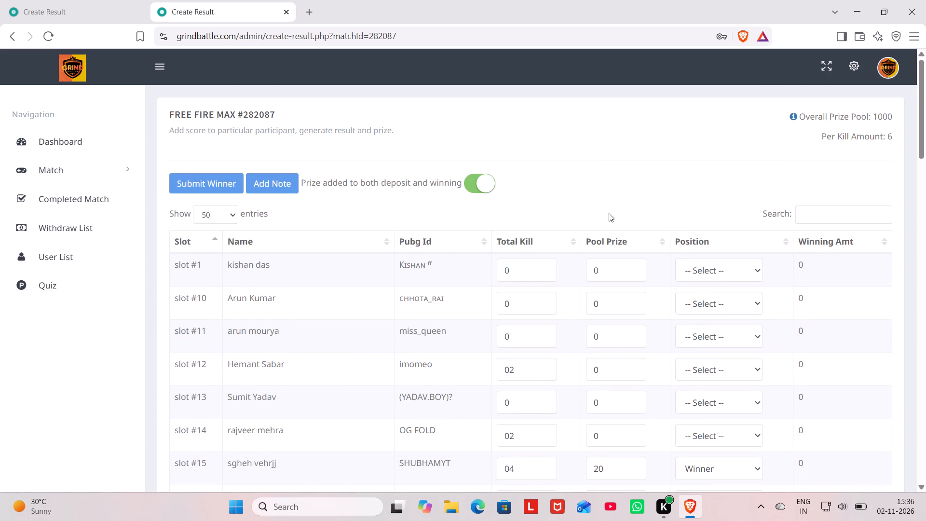
scroll(609, 213, down, 5)
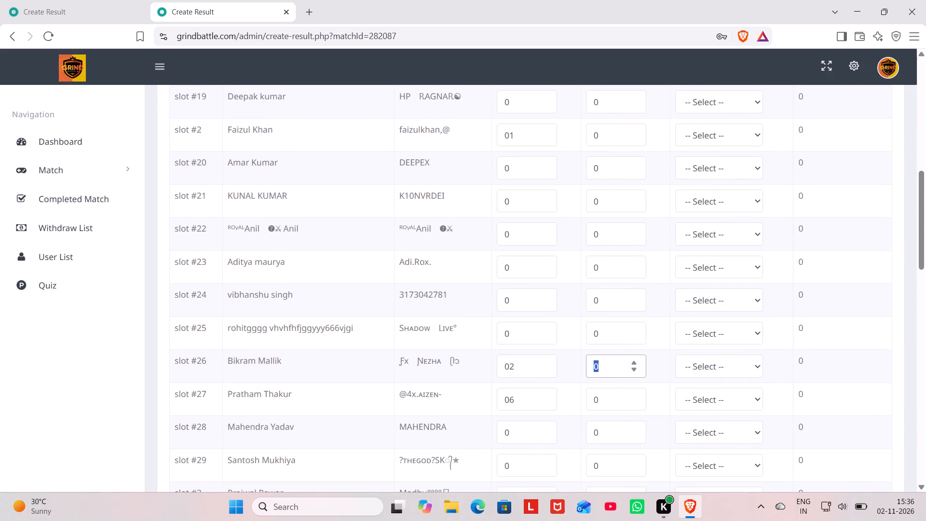
click(440, 259)
scroll(440, 259, up, 6)
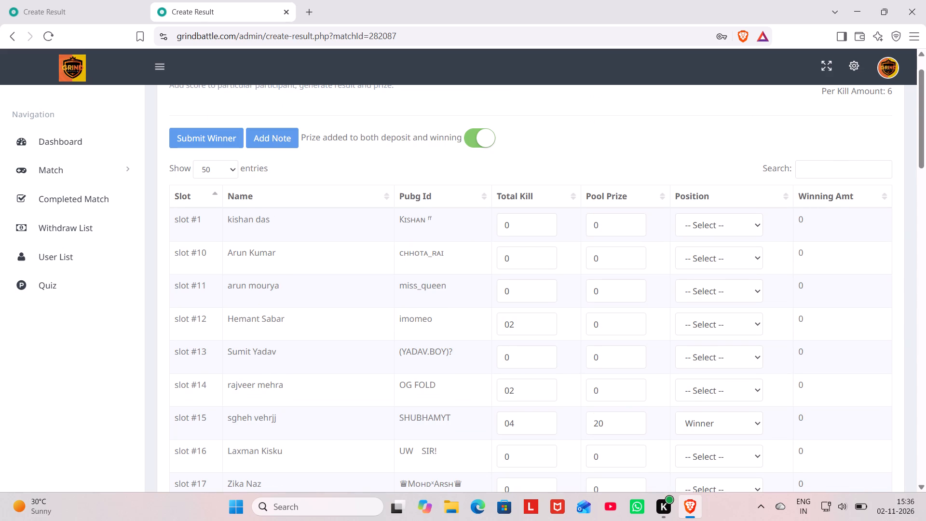
Find P1_Fighter in slot #46 and set that player's total kills to 1.
click(826, 213)
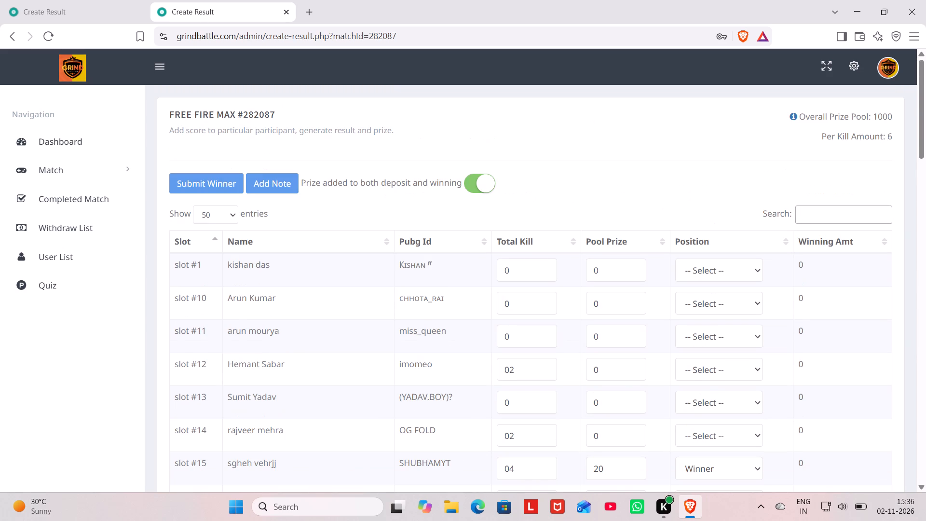
text(p1)
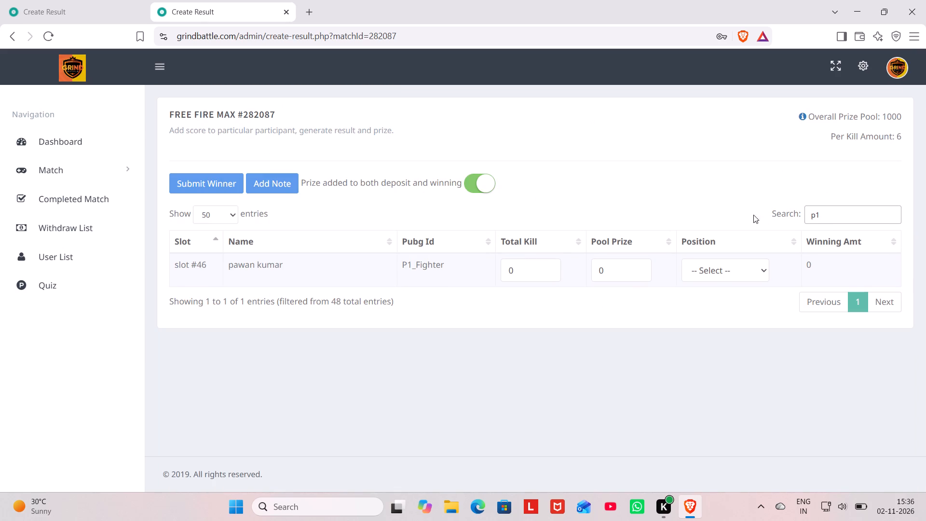
click(538, 273)
key(1)
key(Tab)
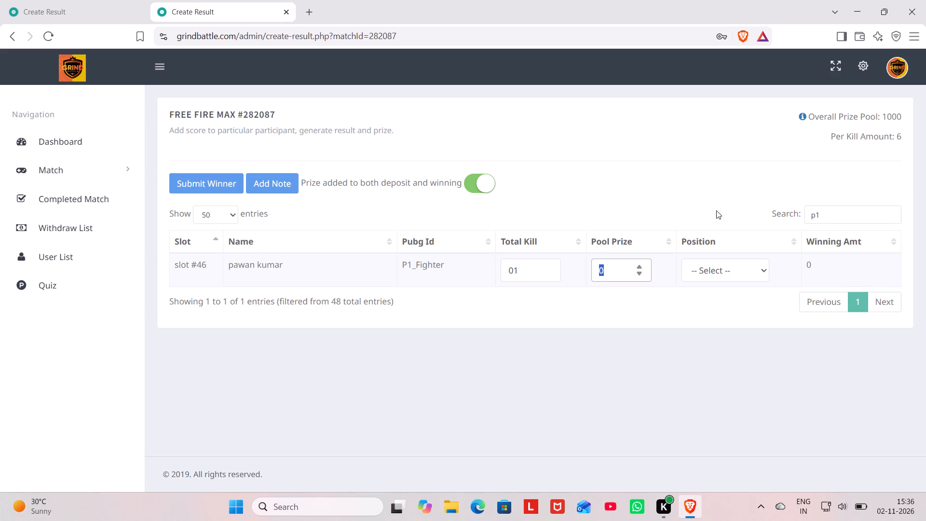
click(858, 212)
key(BackSpace)
key(BackSpace)
key(BackSpace)
key(BackSpace)
text(sha)
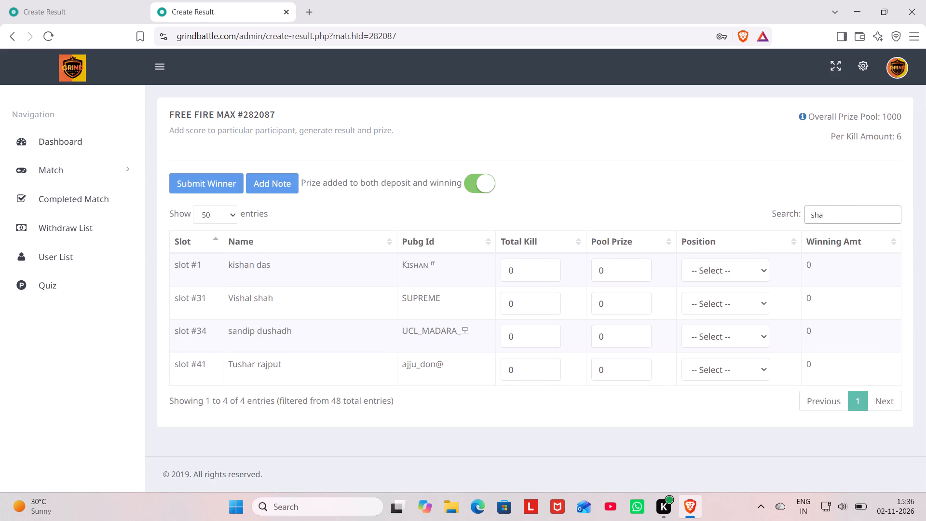
key(BackSpace)
key(BackSpace)
key(BackSpace)
key(BackSpace)
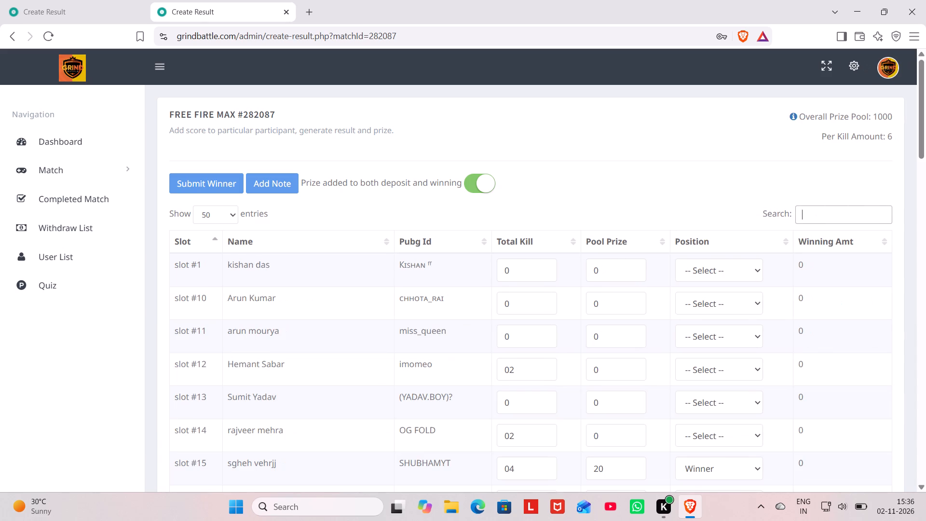
text(li)
key(BackSpace)
key(BackSpace)
key(BackSpace)
scroll(473, 378, down, 4)
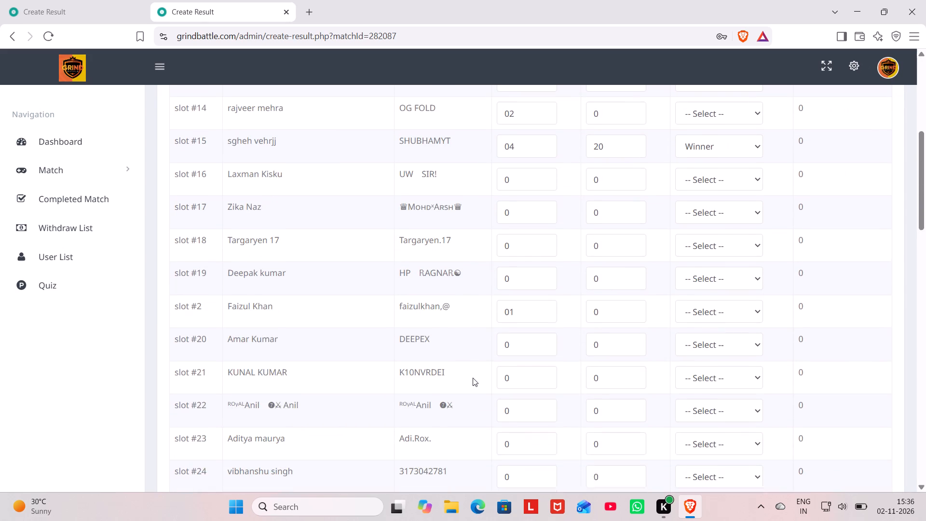
scroll(473, 378, down, 4)
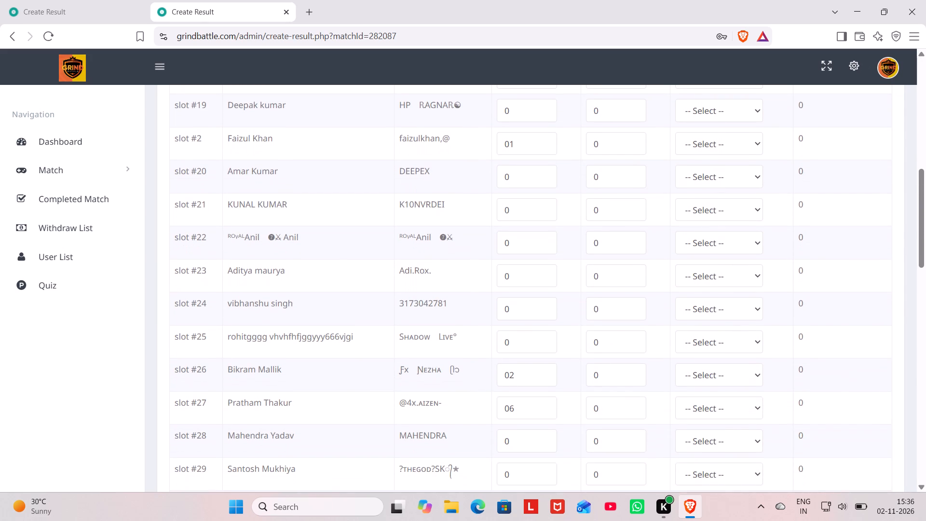
click(525, 337)
key(1)
key(Tab)
click(449, 338)
Start another participant search in the match #282087 results table.
scroll(449, 338, up, 7)
click(846, 211)
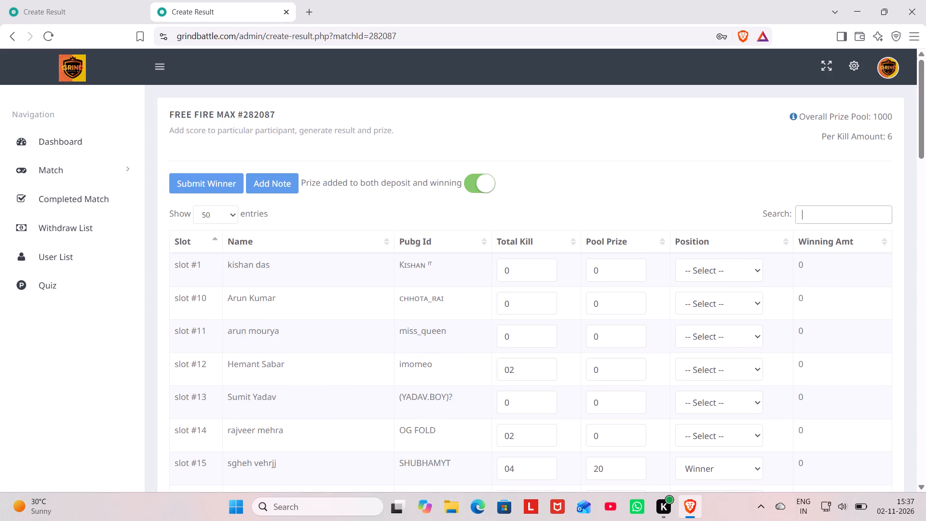
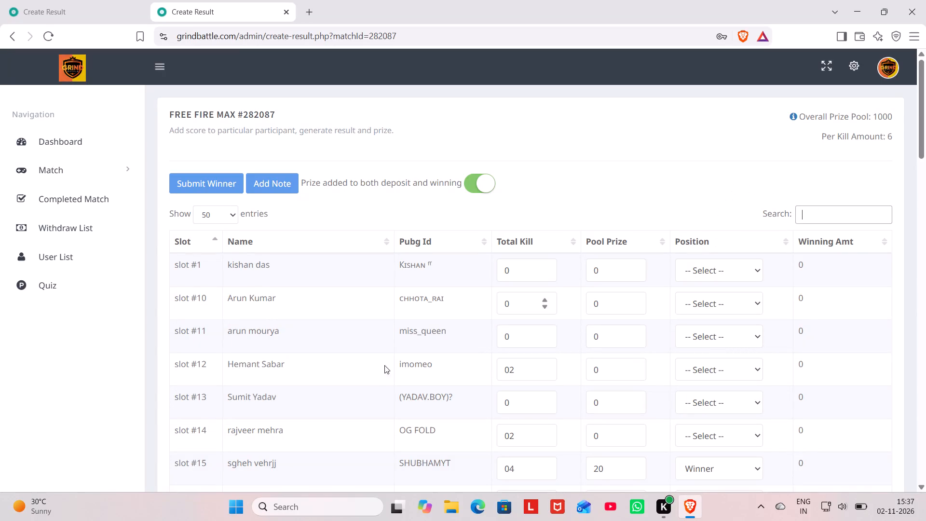
Review the entered kills, pool prizes and positions of all participants in match #282087.
scroll(347, 399, down, 5)
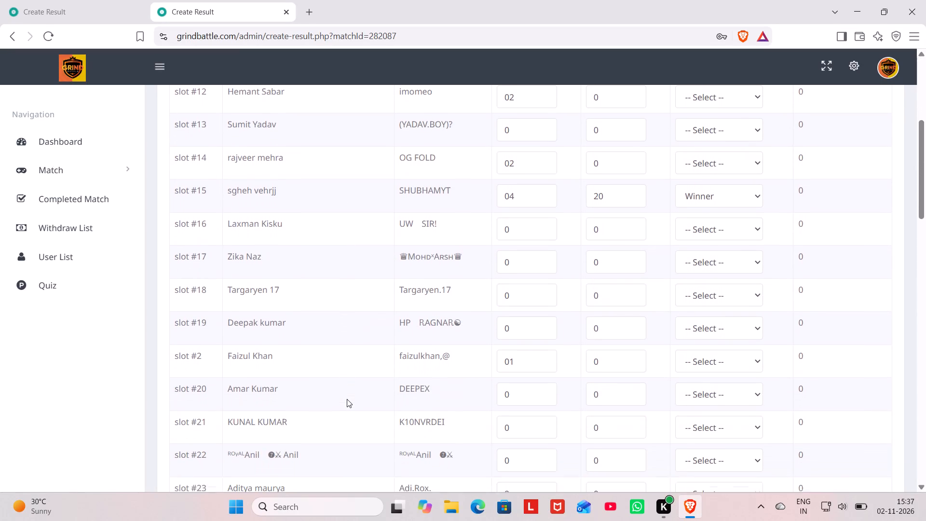
scroll(347, 399, down, 6)
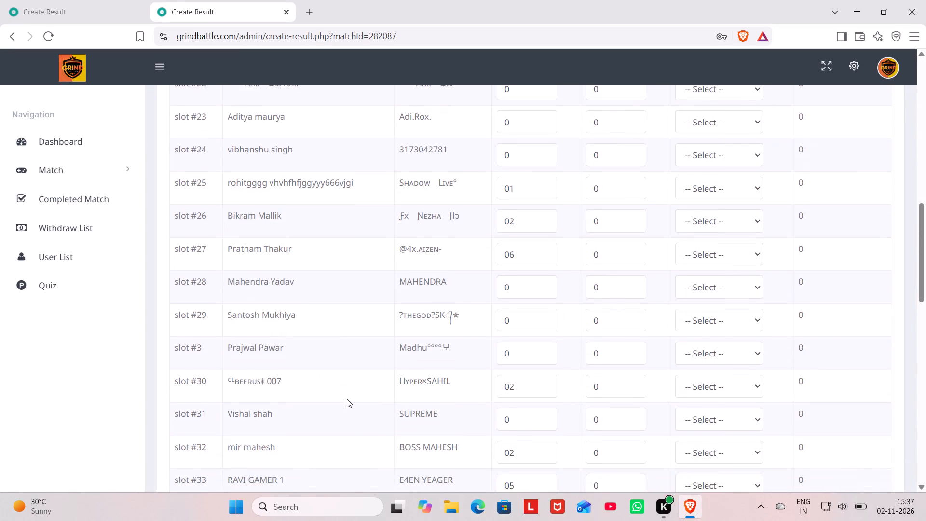
scroll(347, 399, down, 2)
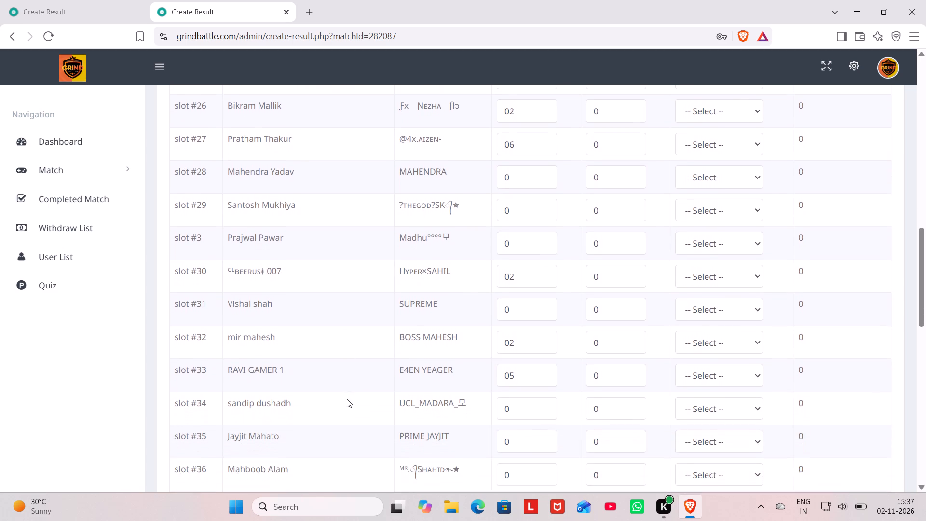
scroll(347, 399, down, 3)
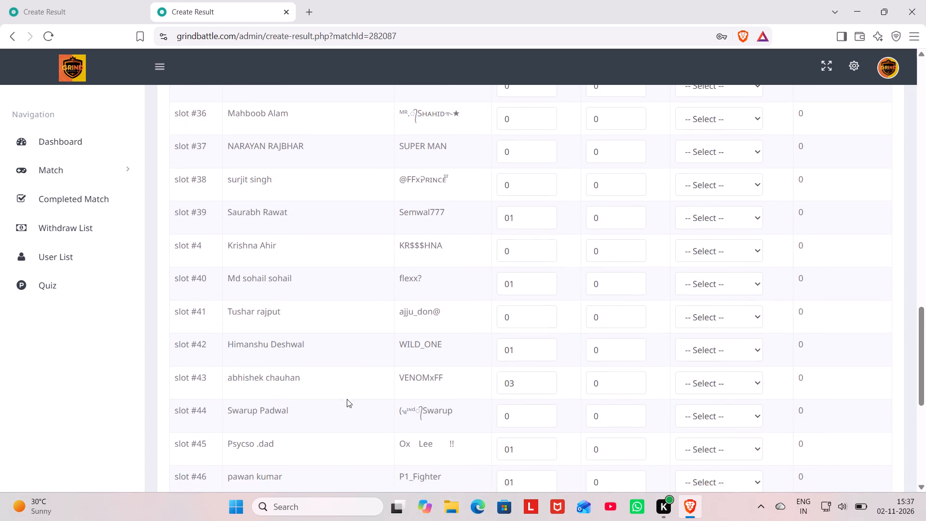
scroll(347, 399, down, 5)
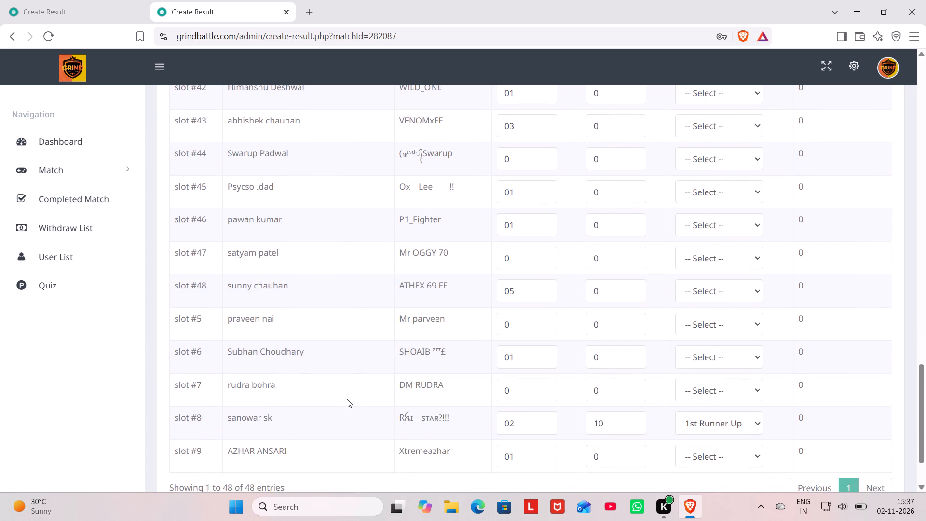
scroll(347, 399, down, 1)
scroll(347, 399, up, 6)
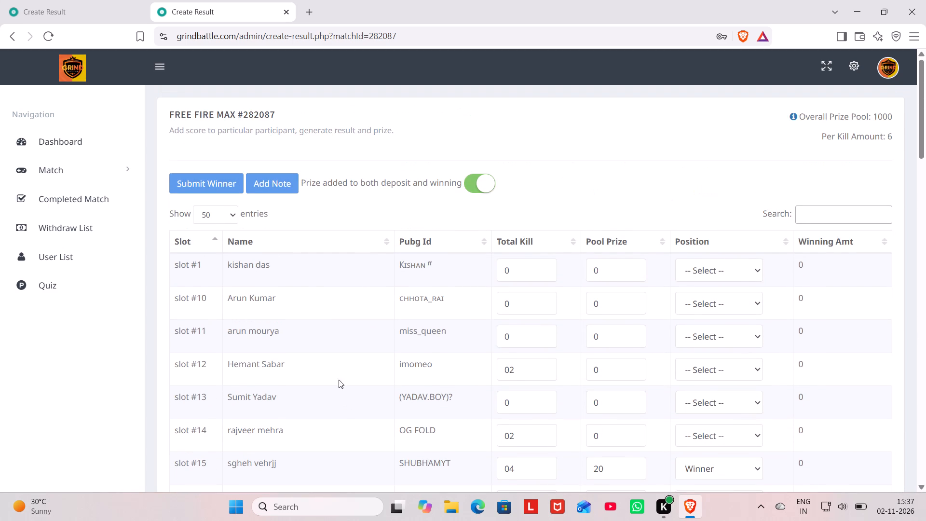
Submit the winners of match #282087.
click(469, 142)
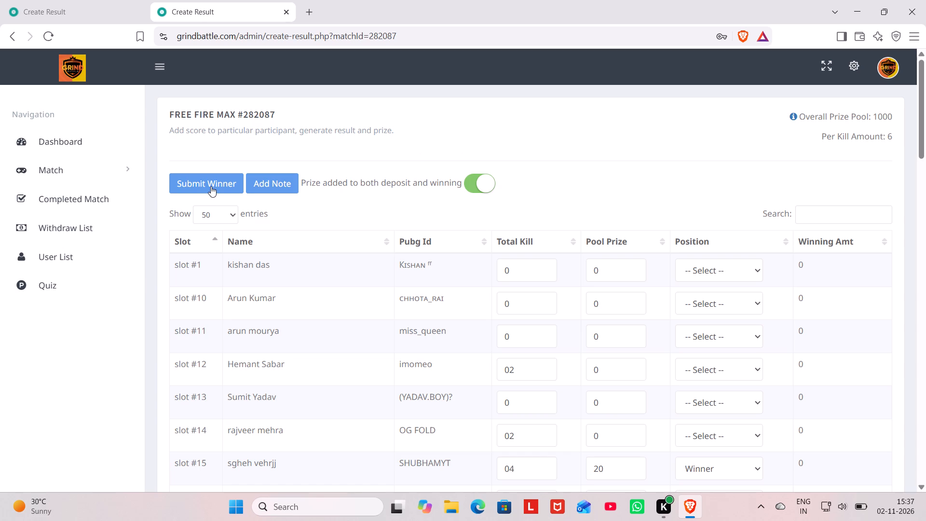
click(211, 186)
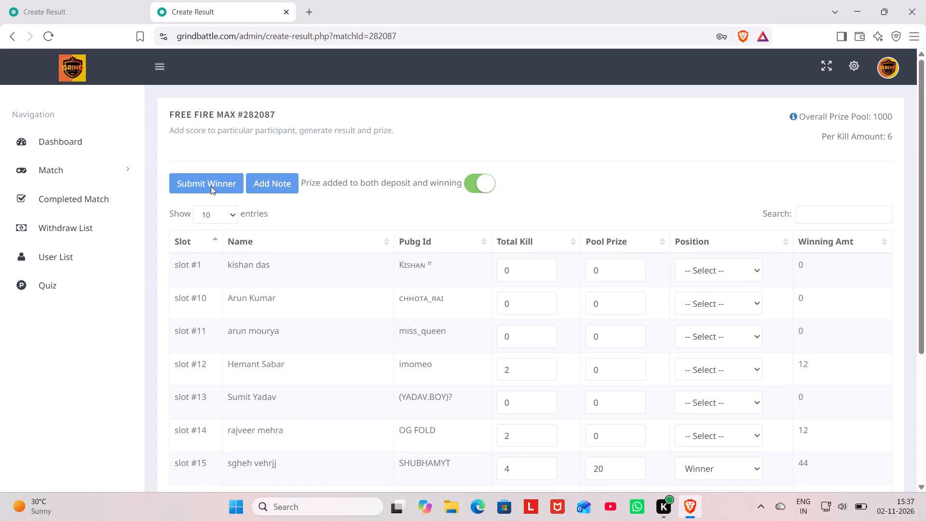
Find completed match 282088, open its result generation page and show 50 entries in the participant table.
click(112, 197)
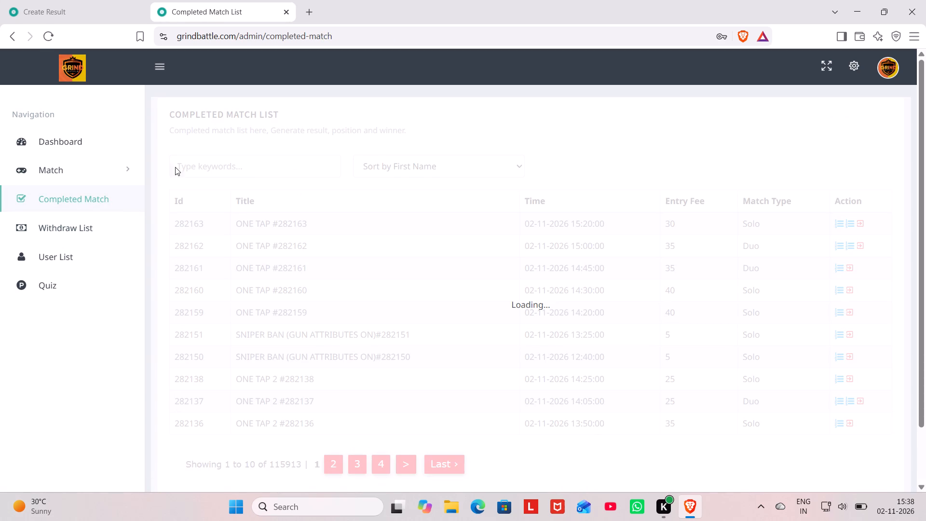
click(190, 167)
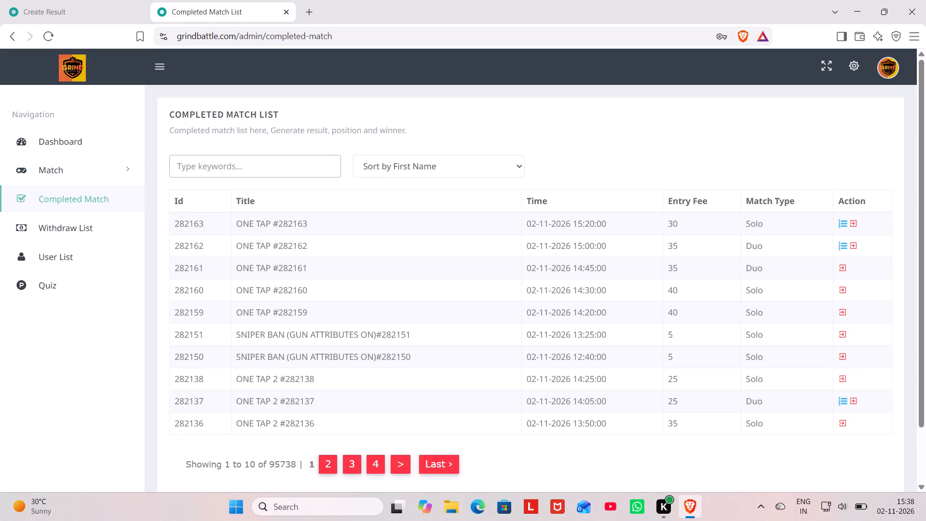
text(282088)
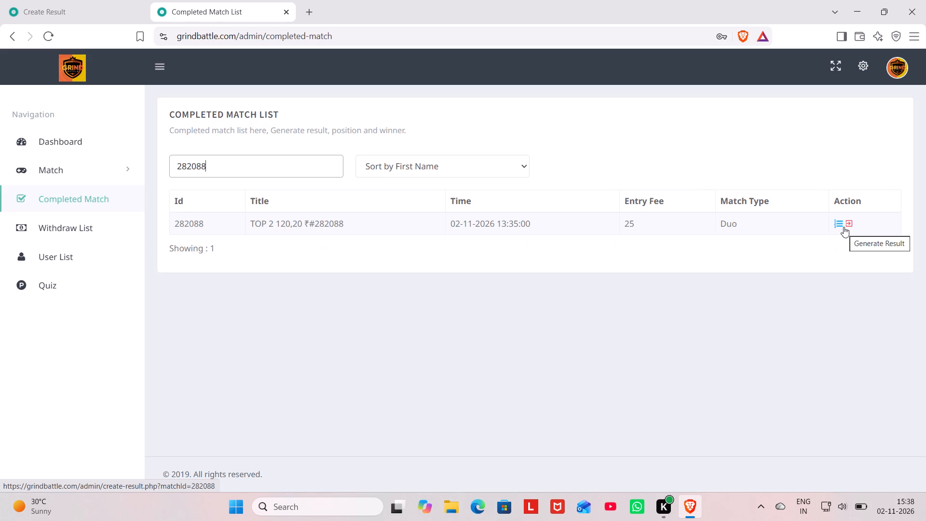
click(839, 225)
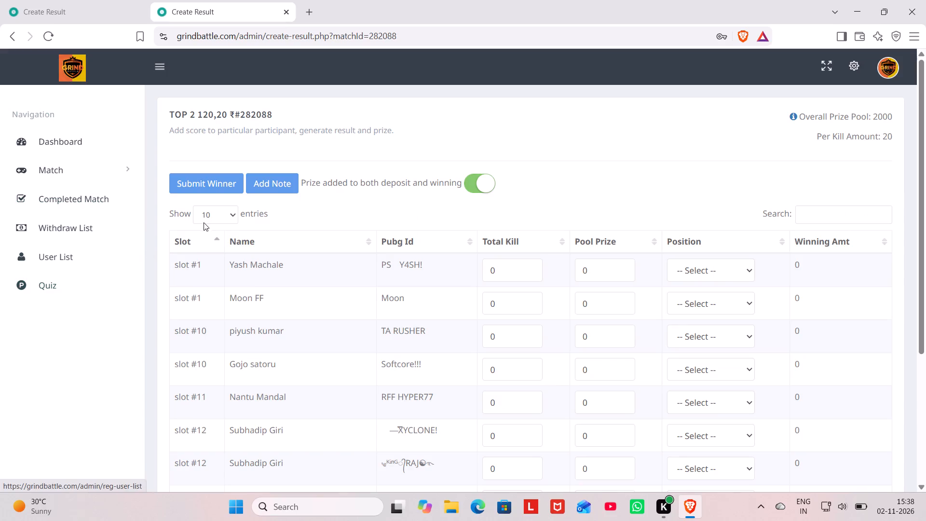
click(227, 221)
click(227, 260)
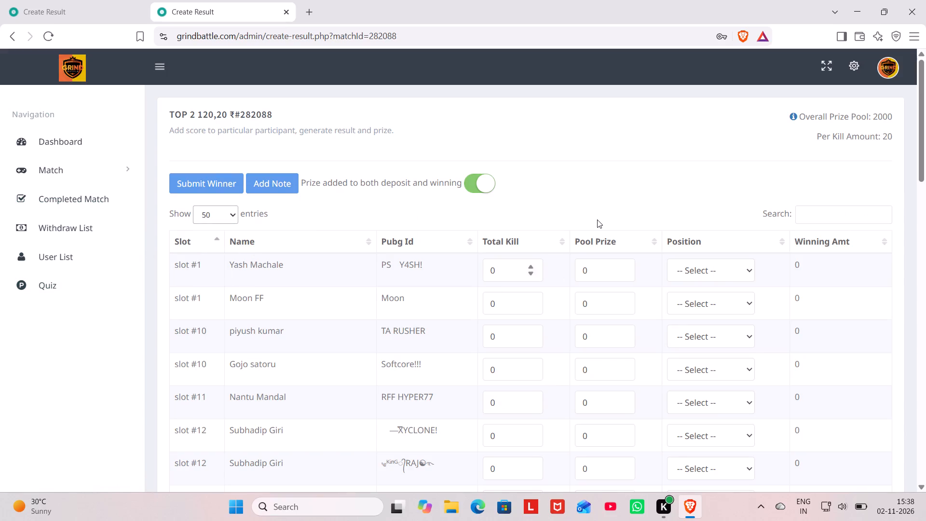
click(826, 221)
text(jo)
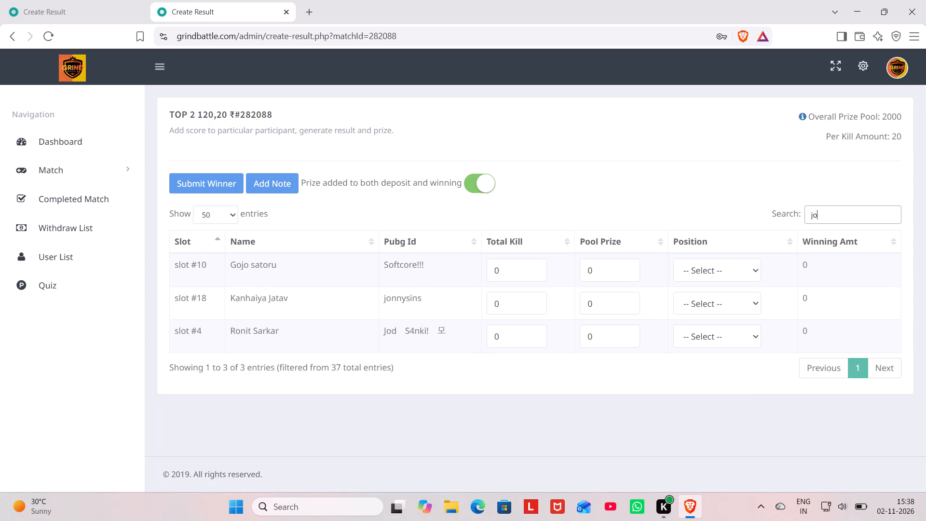
click(516, 302)
key(1)
key(Tab)
text(60)
key(Tab)
key(Down)
key(Tab)
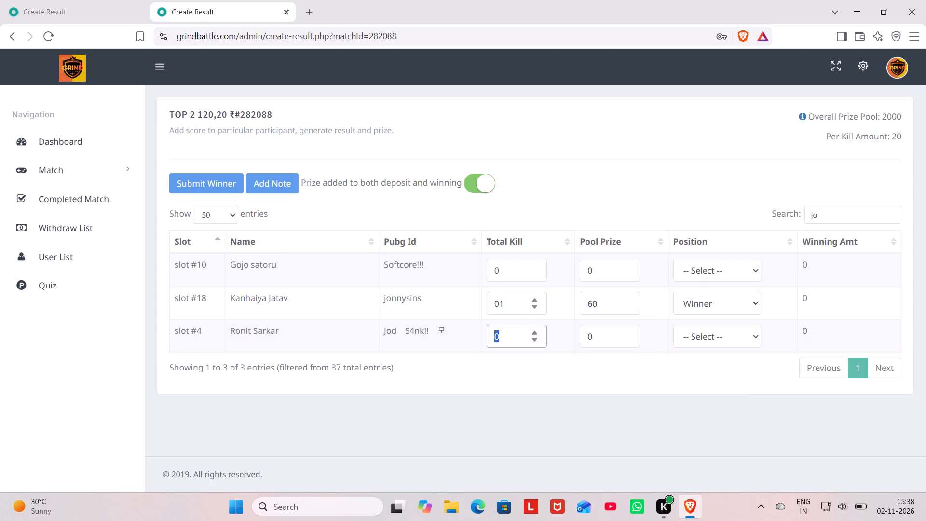
click(831, 211)
key(BackSpace)
key(BackSpace)
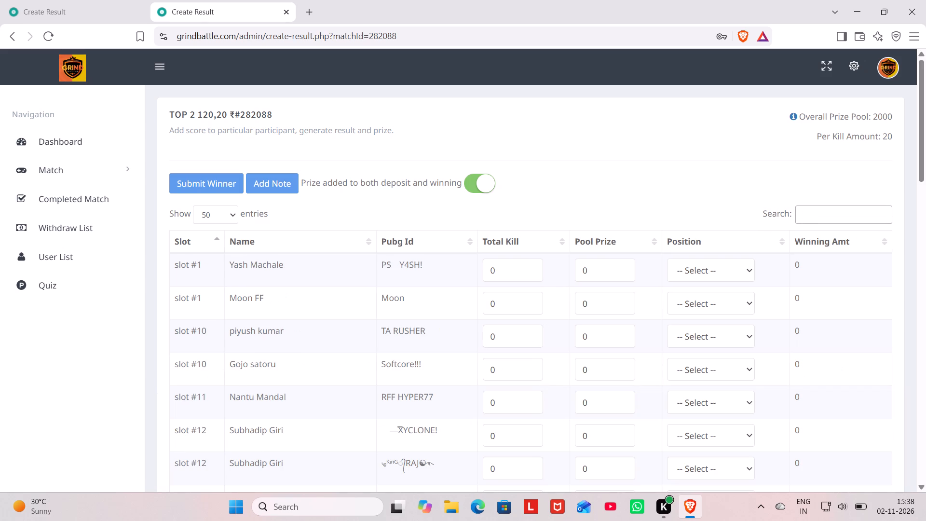
key(BackSpace)
key(BackSpace)
text(bri)
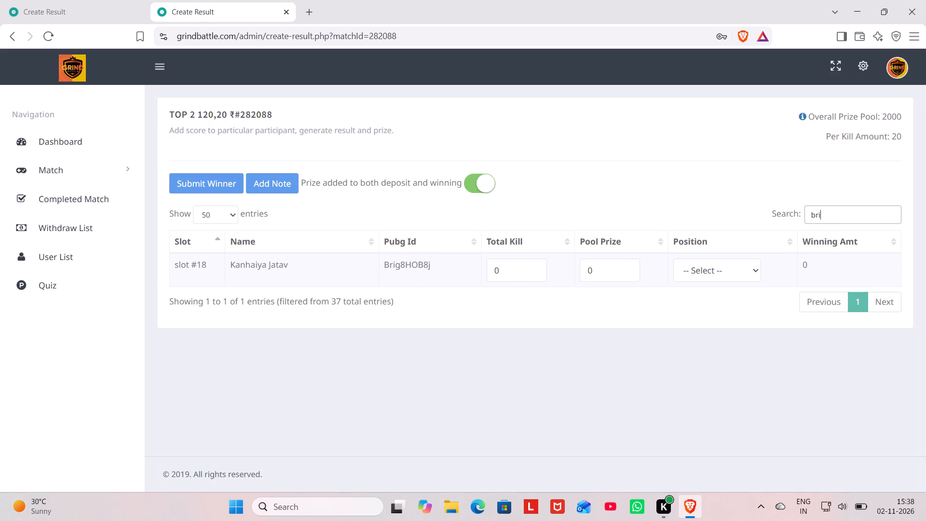
click(503, 273)
key(1)
key(Tab)
text(60)
key(Tab)
key(Down)
key(Tab)
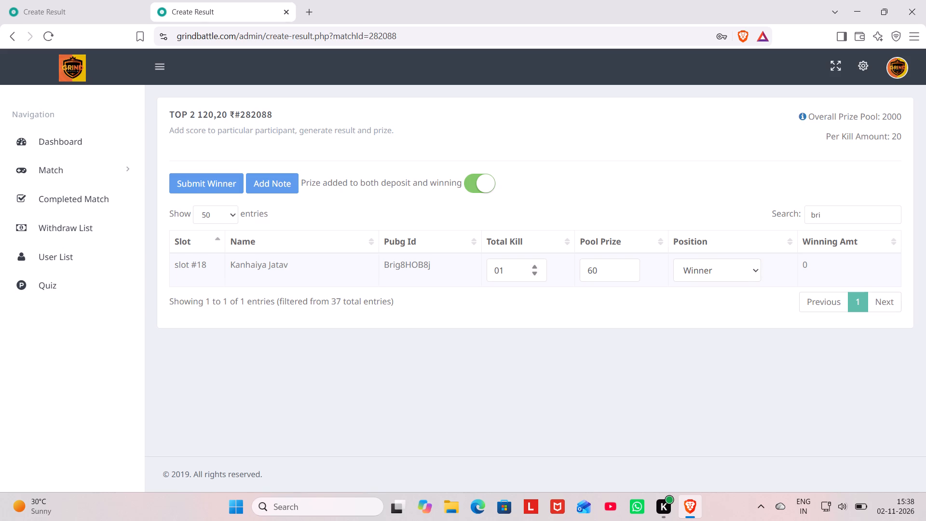
Find the slot #6 player whose Pubg Id starts with Dev and set 3 kills, pool prize 10 and position 1st Runner Up.
click(836, 210)
key(BackSpace)
key(BackSpace)
key(BackSpace)
key(BackSpace)
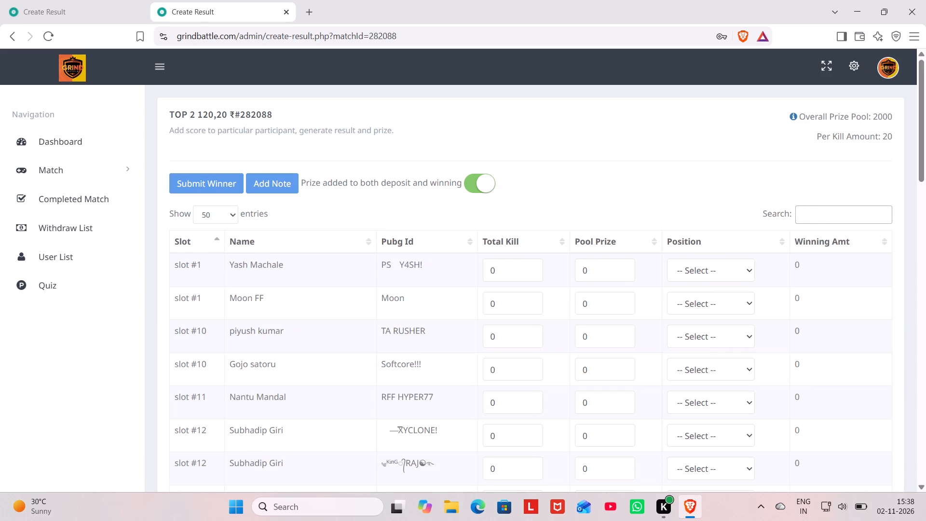
text(de)
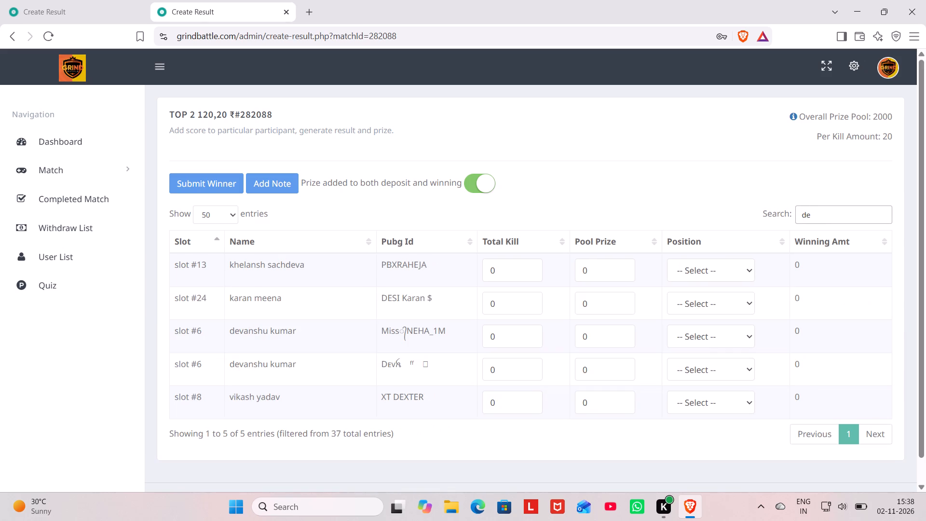
click(505, 368)
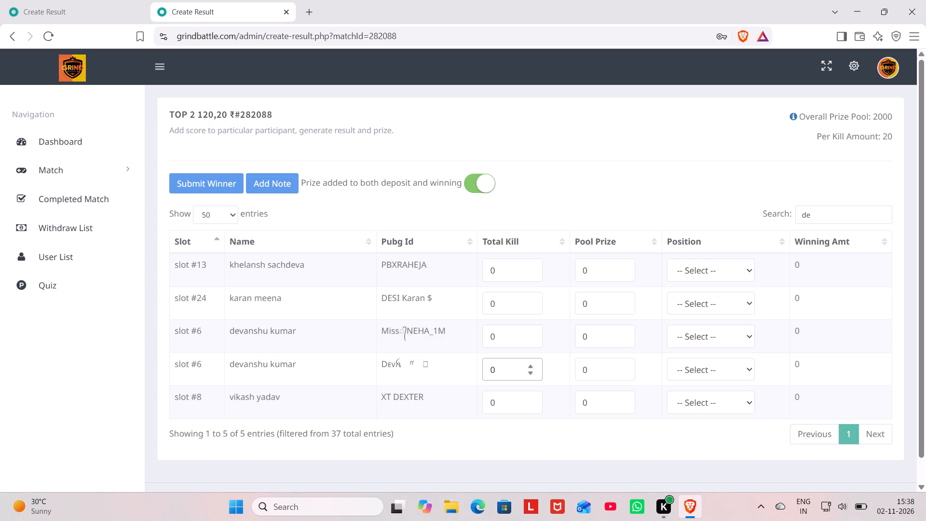
key(3)
key(Tab)
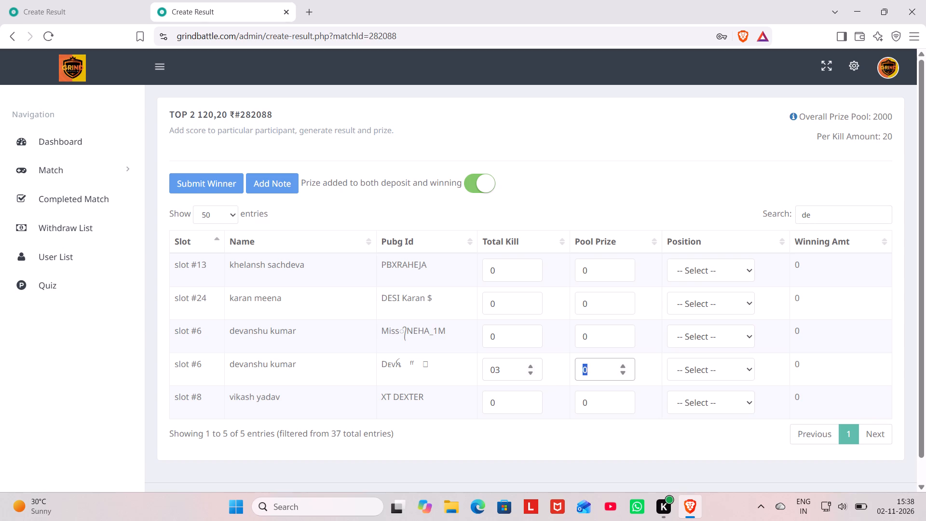
key(Tab)
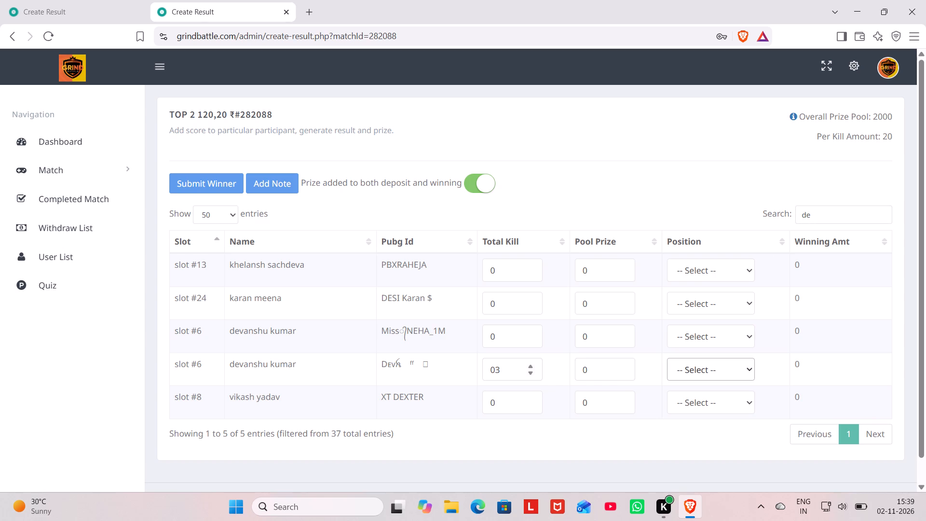
click(613, 374)
text(10)
key(Tab)
key(Down)
key(Down)
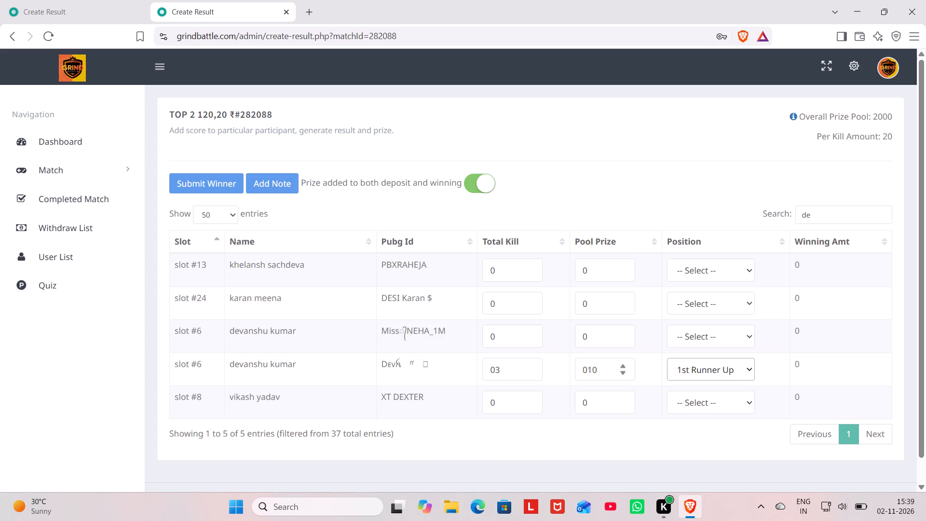
key(Tab)
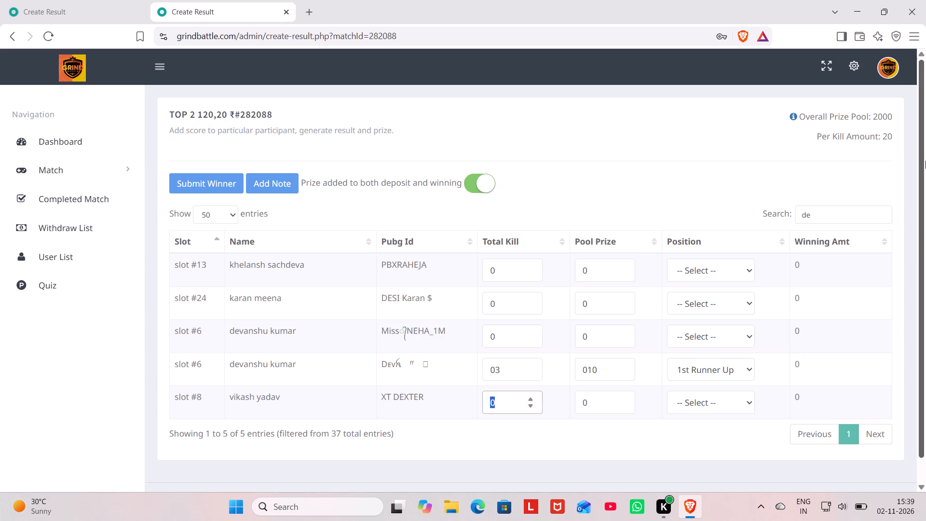
click(816, 217)
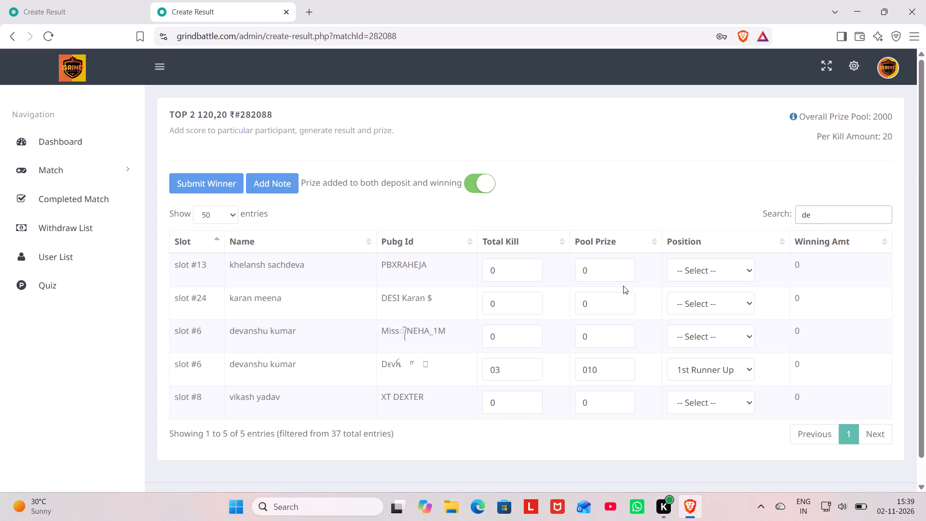
click(513, 338)
key(3)
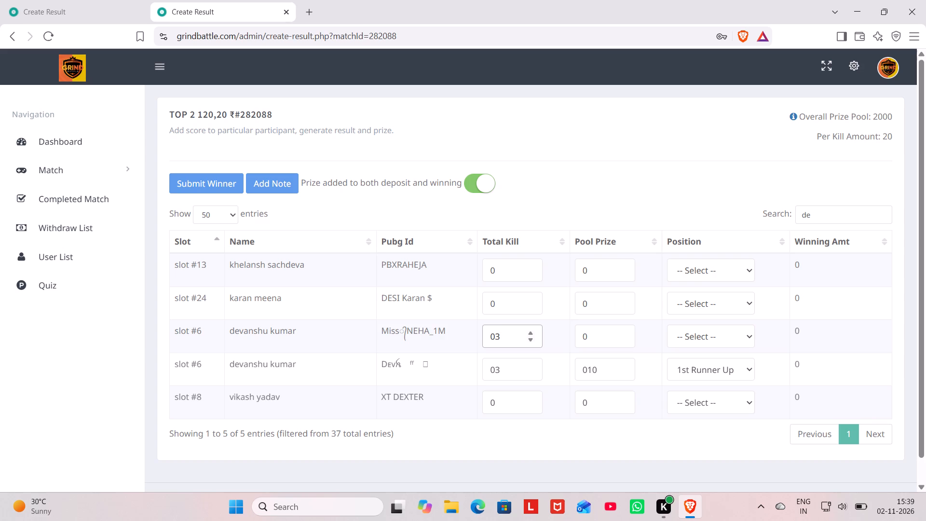
key(Tab)
text(10)
key(Tab)
key(Down)
key(Down)
key(Tab)
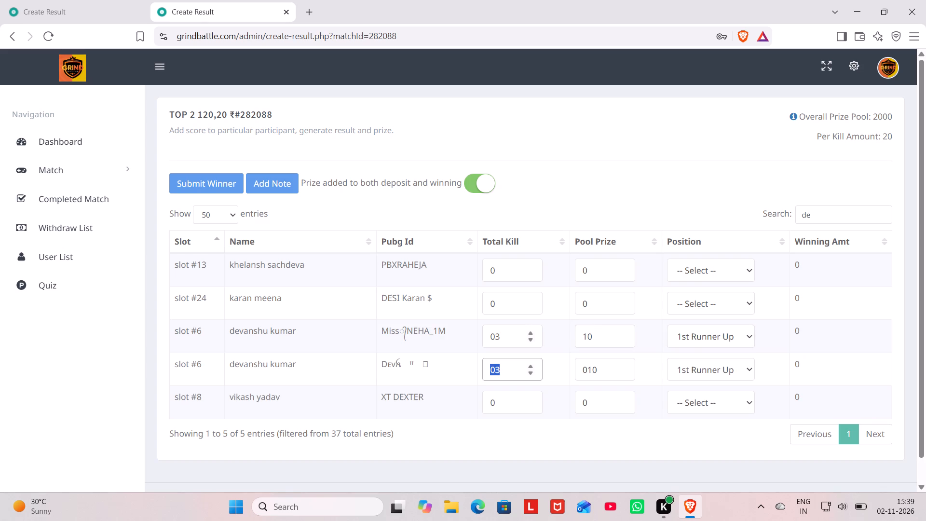
click(757, 190)
click(813, 210)
key(BackSpace)
key(BackSpace)
key(BackSpace)
key(BackSpace)
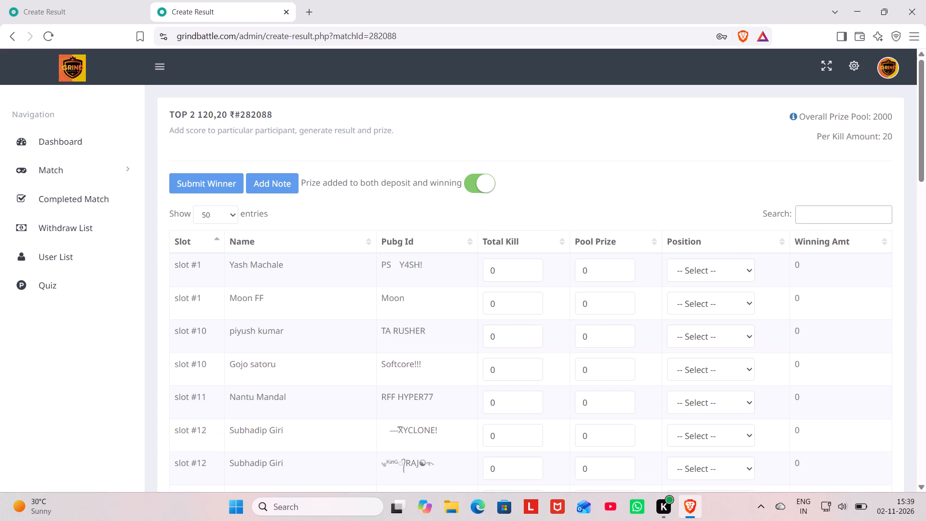
text(rs)
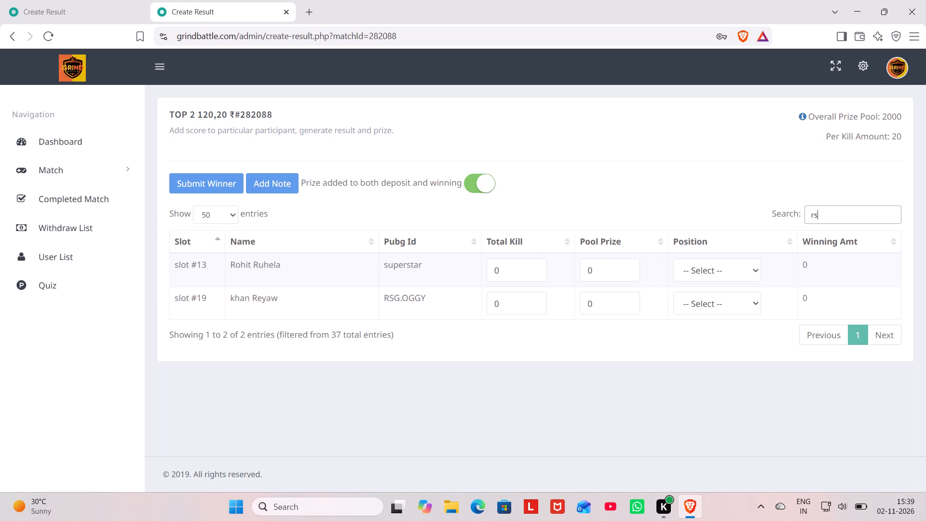
click(516, 298)
key(3)
key(Tab)
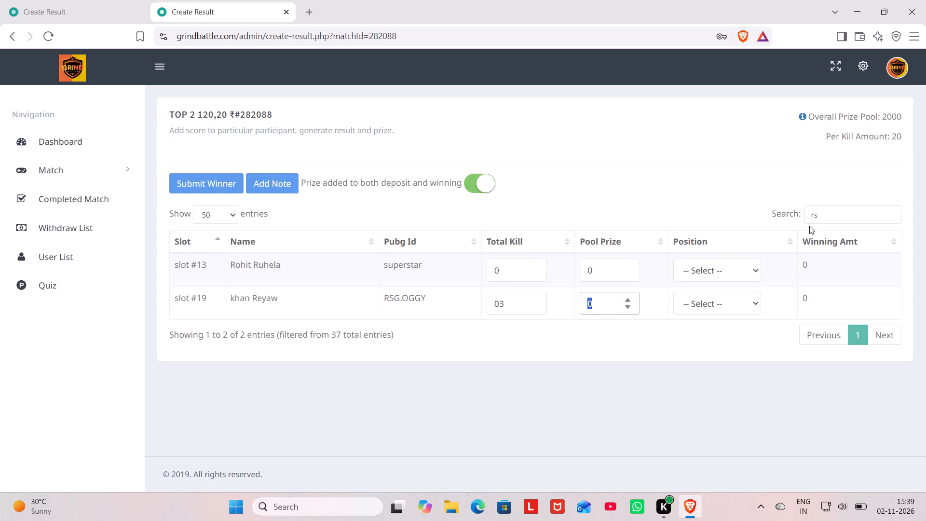
Find #DRQGON#RK in slot #7 and set the total kills to 4.
click(834, 222)
key(BackSpace)
key(BackSpace)
key(BackSpace)
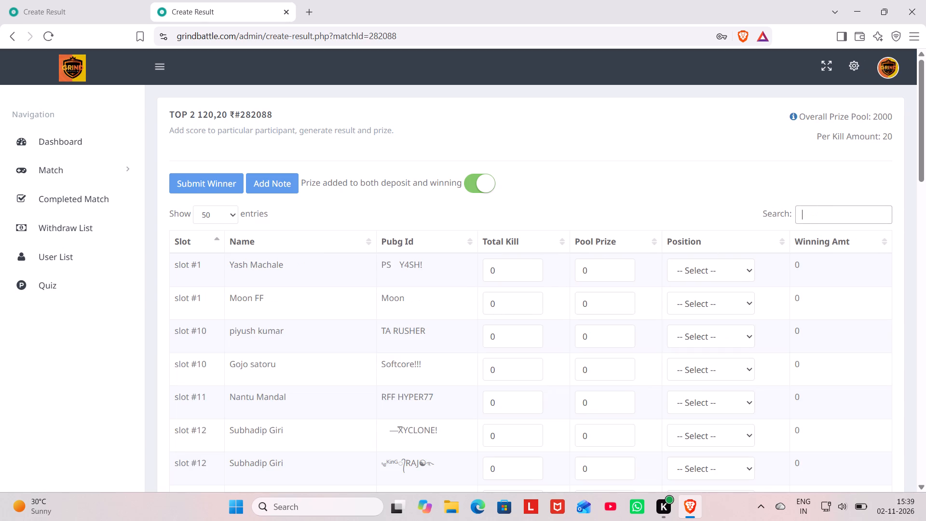
text(dra)
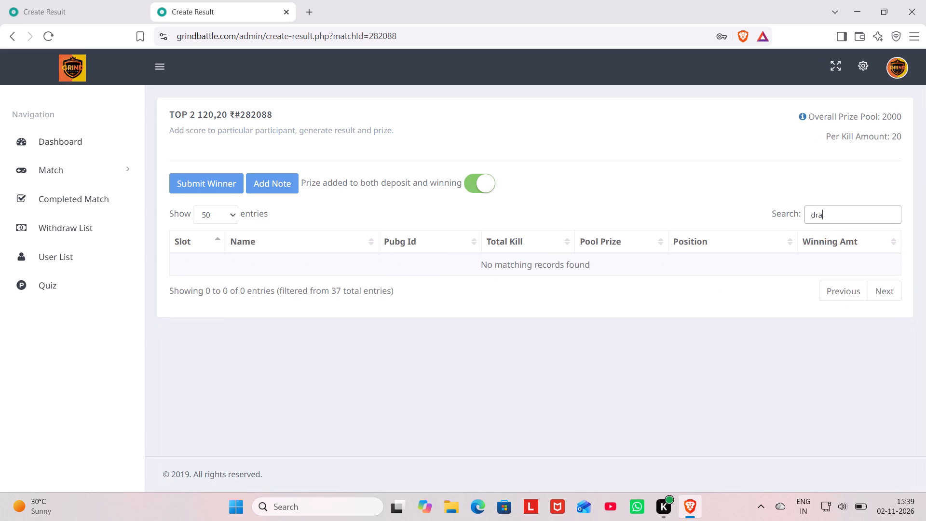
key(BackSpace)
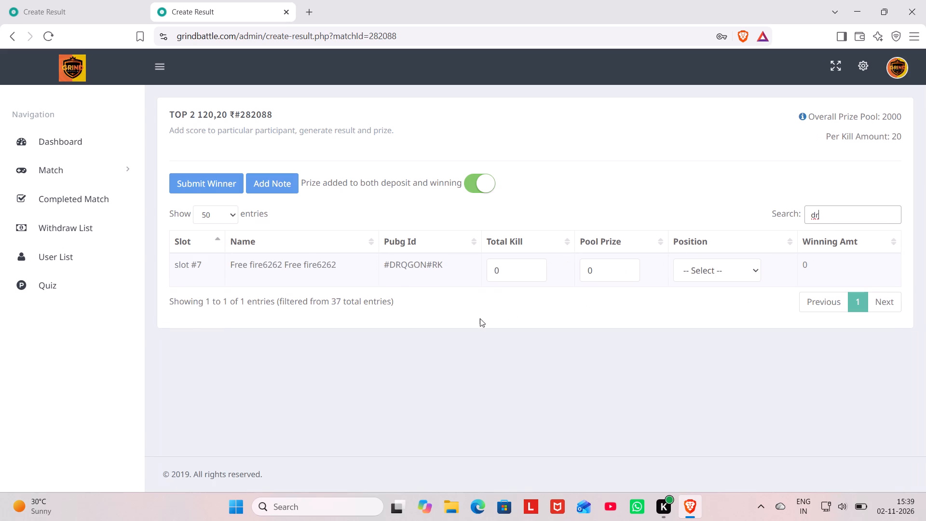
click(516, 271)
key(4)
key(Tab)
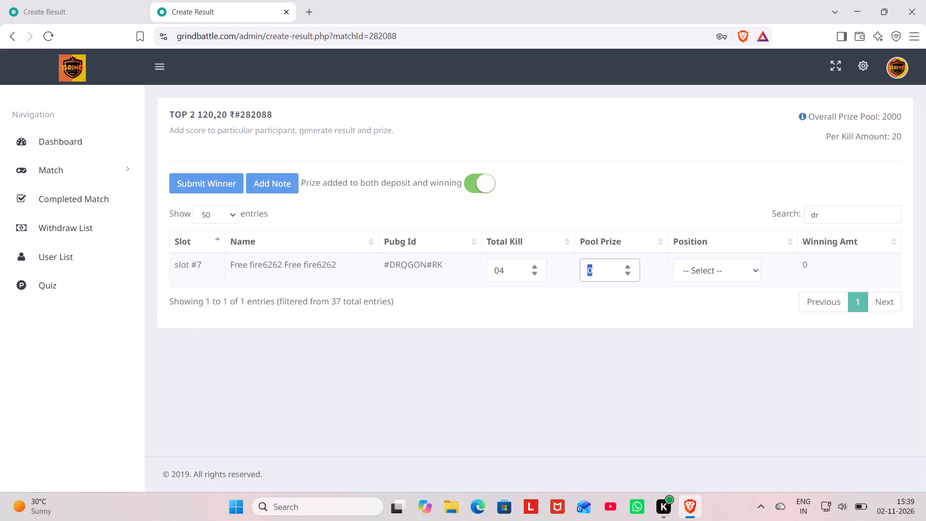
click(827, 215)
key(BackSpace)
key(BackSpace)
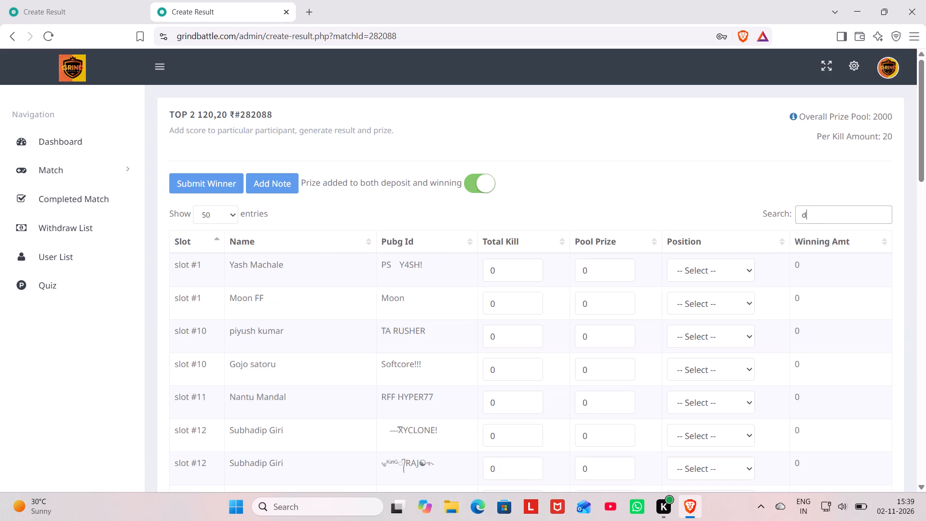
key(BackSpace)
text(sil)
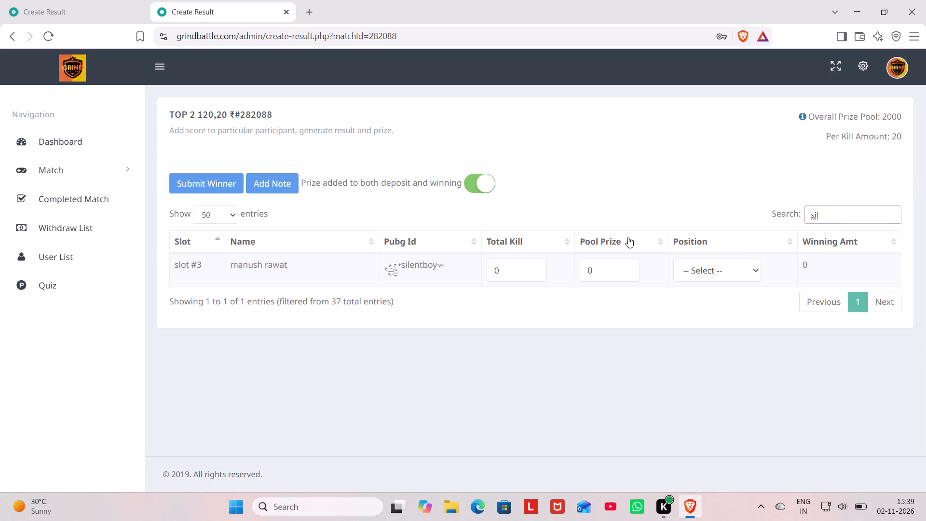
click(519, 268)
key(1)
key(Tab)
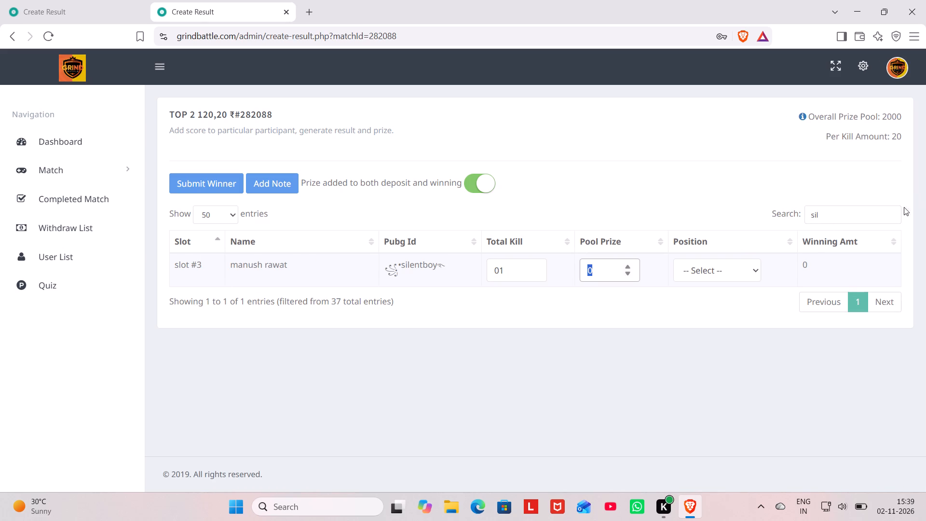
click(860, 212)
key(BackSpace)
key(BackSpace)
key(BackSpace)
key(BackSpace)
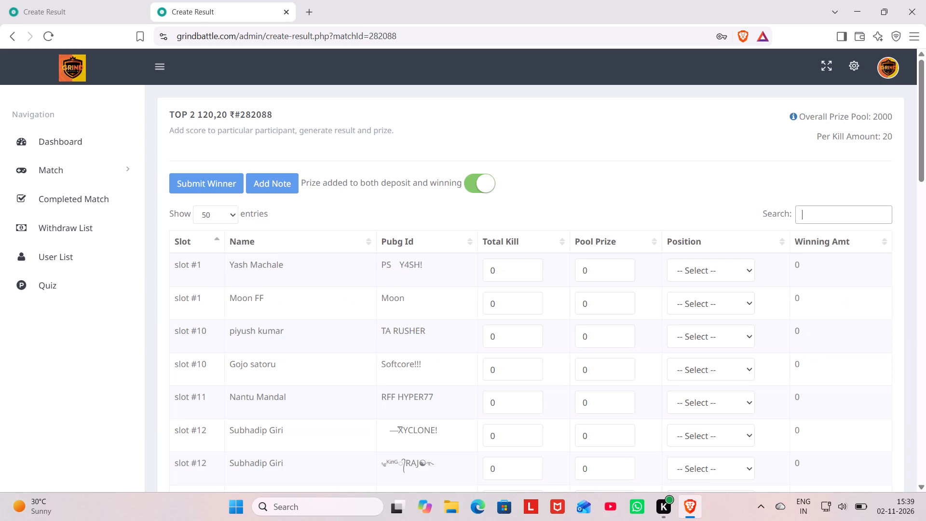
text(ps)
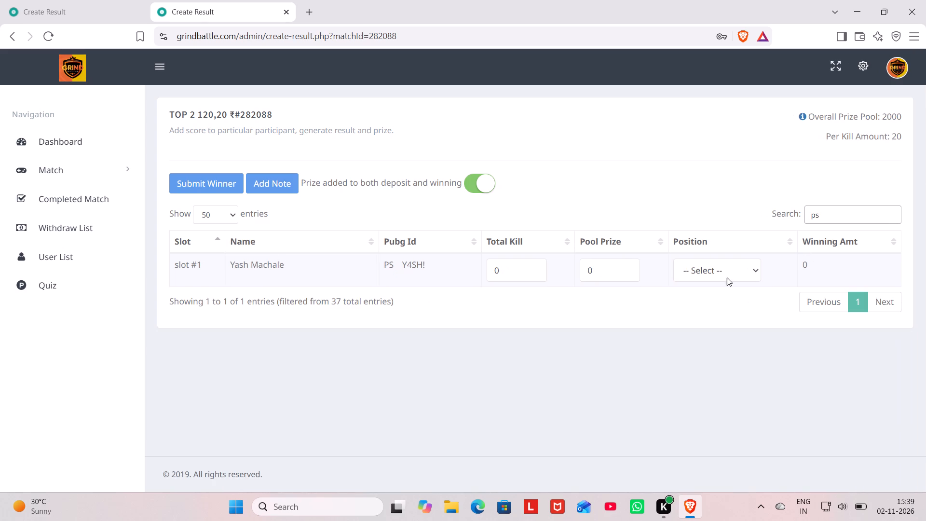
click(522, 274)
key(3)
key(Tab)
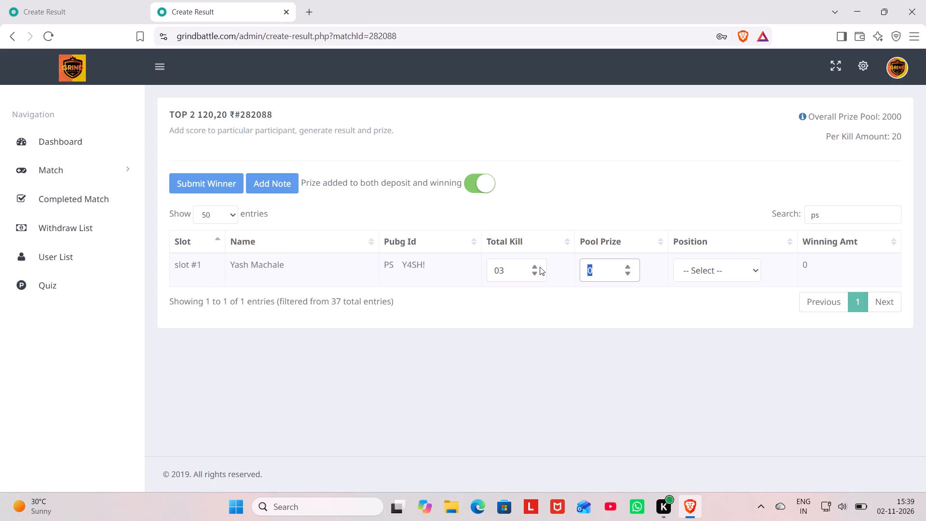
click(821, 212)
key(BackSpace)
key(BackSpace)
key(BackSpace)
key(BackSpace)
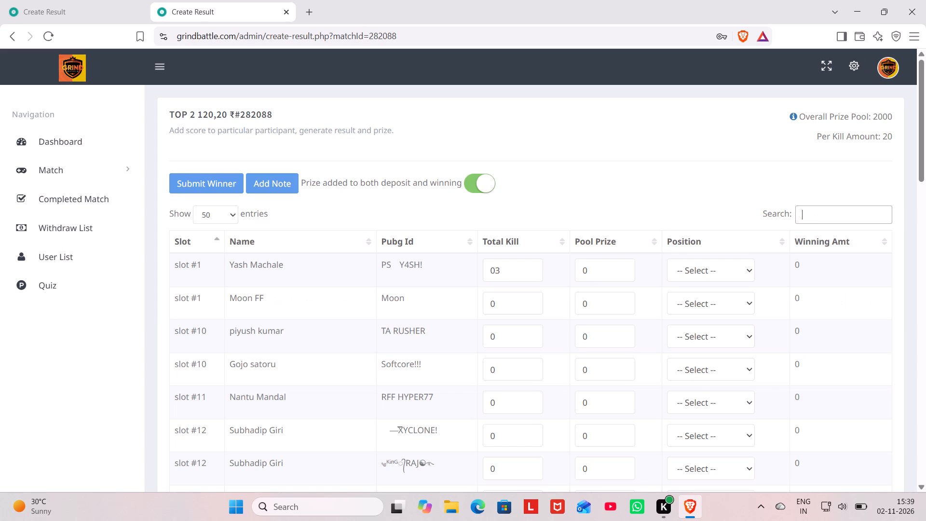
text(su)
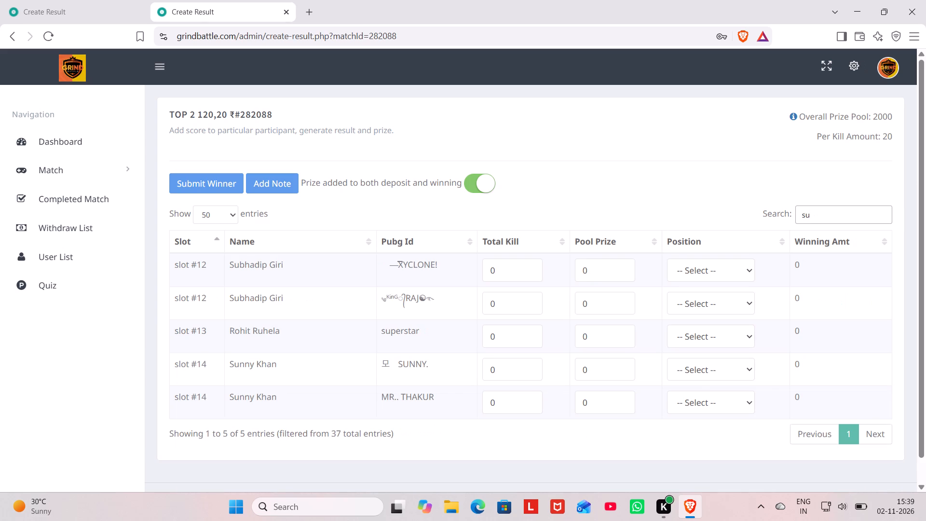
click(504, 332)
key(3)
key(Tab)
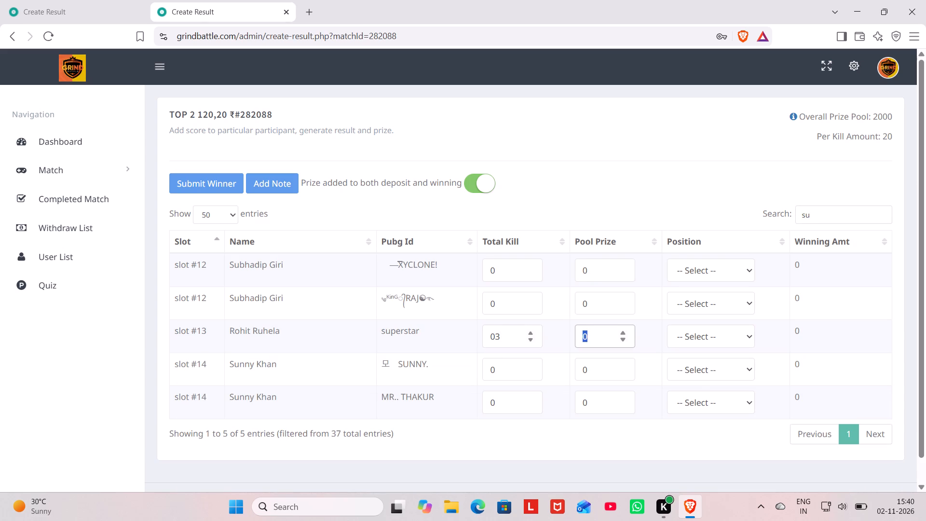
Find the slot #14 player whose Pubg Id contains SUNNY and set the total kills to 2.
click(824, 219)
key(BackSpace)
key(BackSpace)
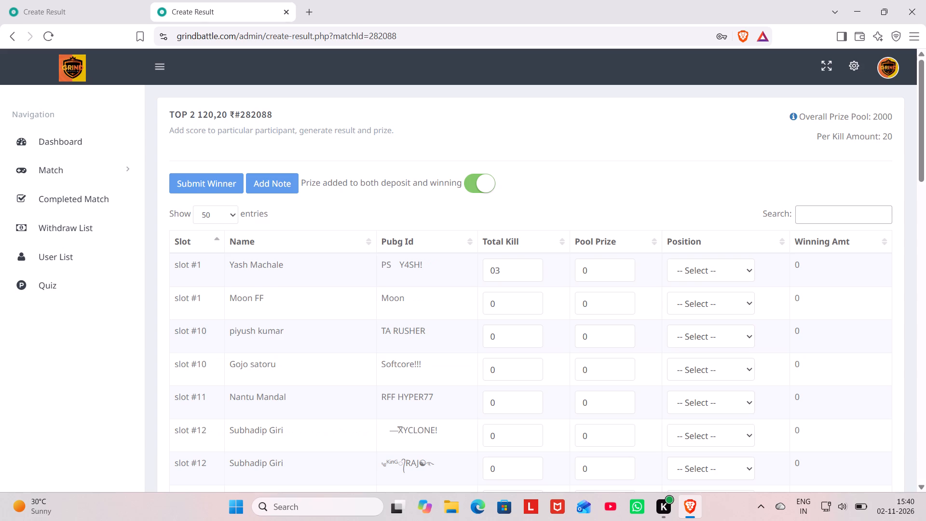
text(sunn)
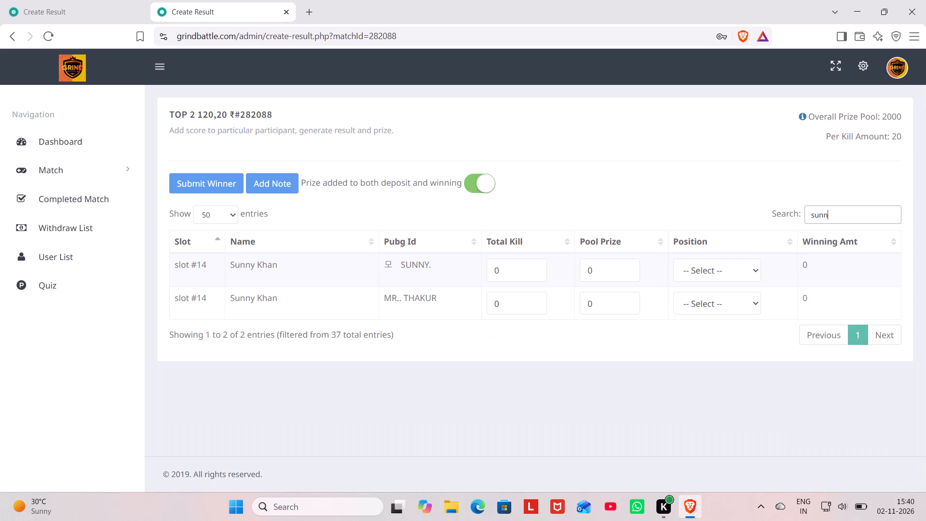
click(525, 273)
key(2)
key(Tab)
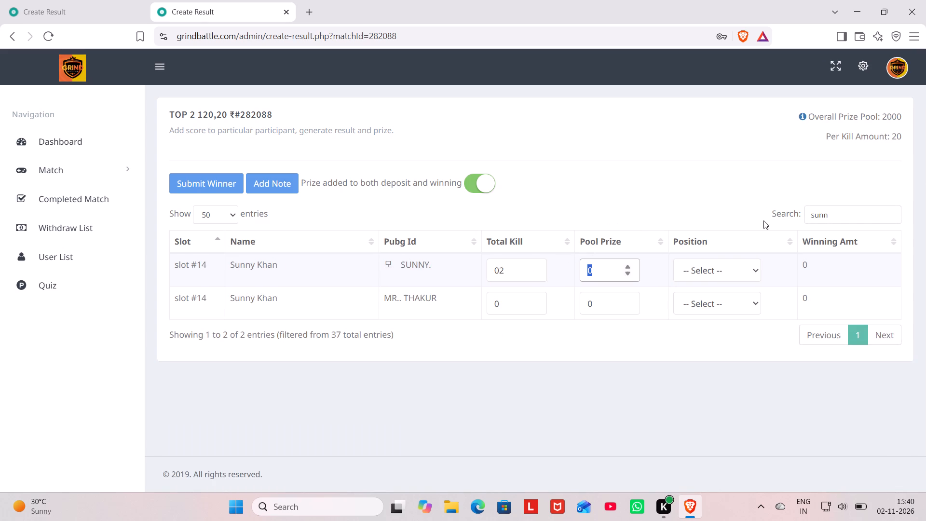
Find XT DEXTER in slot #8 and set 1 total kill.
click(846, 213)
key(BackSpace)
key(BackSpace)
key(BackSpace)
key(BackSpace)
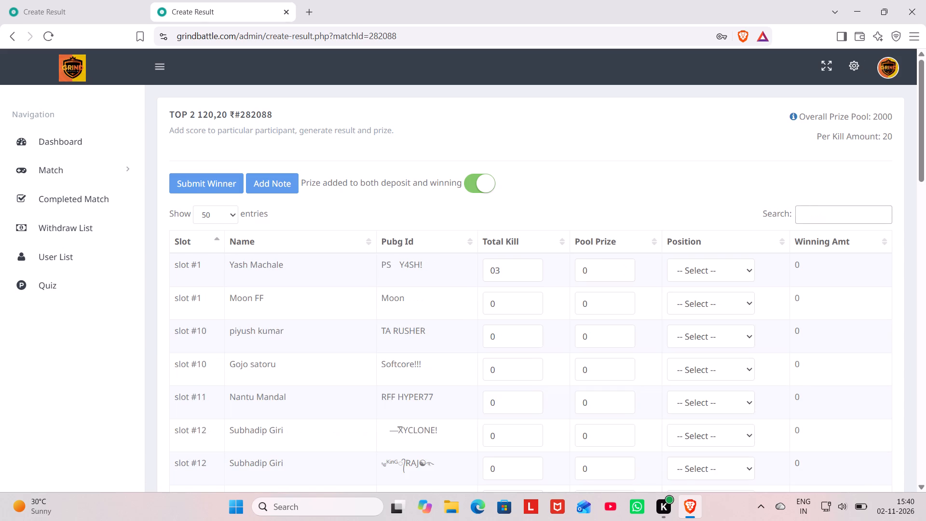
text(xt)
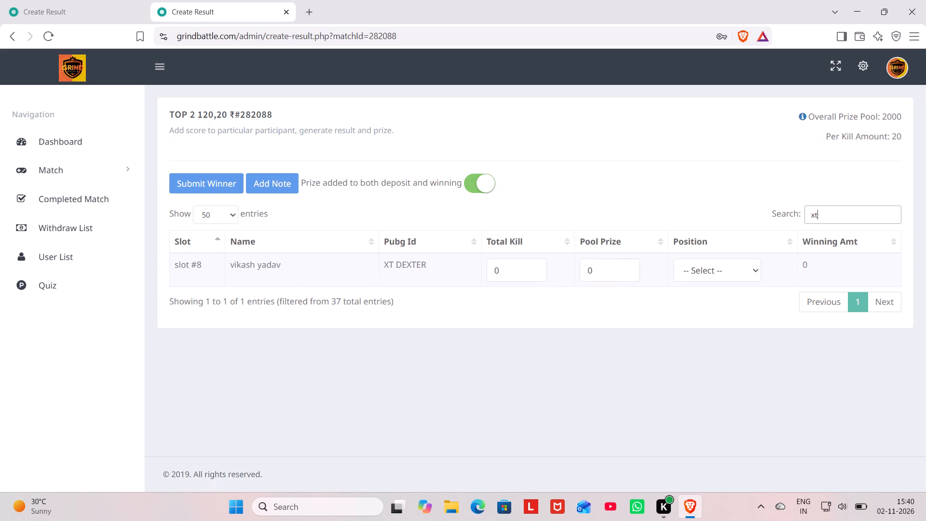
click(526, 271)
key(1)
key(Tab)
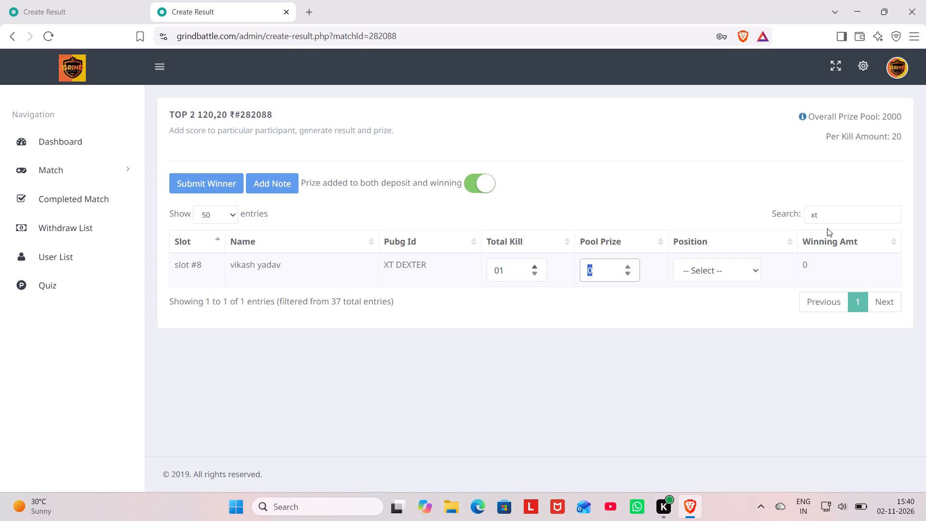
Find TX-FLEX in slot #5 and set the total kills to 2.
click(835, 214)
key(BackSpace)
key(BackSpace)
key(BackSpace)
key(BackSpace)
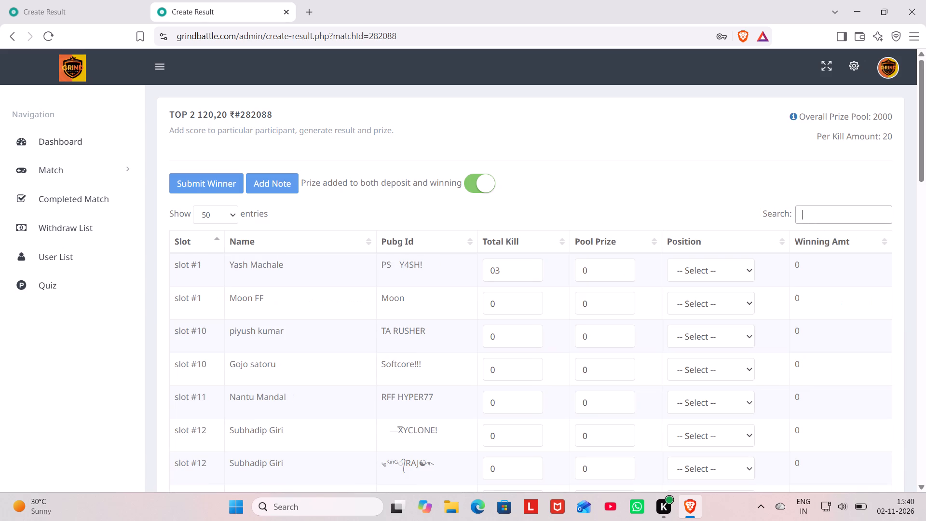
text(fle)
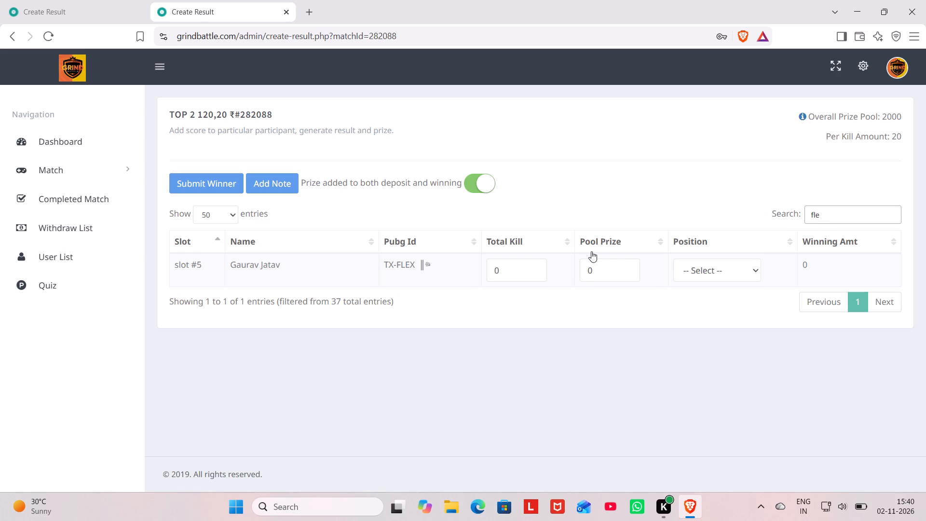
click(513, 272)
key(2)
key(Tab)
Find the slot #24 player whose Pubg Id starts with DESI and set the total kills to 2.
click(839, 214)
key(BackSpace)
key(BackSpace)
key(BackSpace)
key(BackSpace)
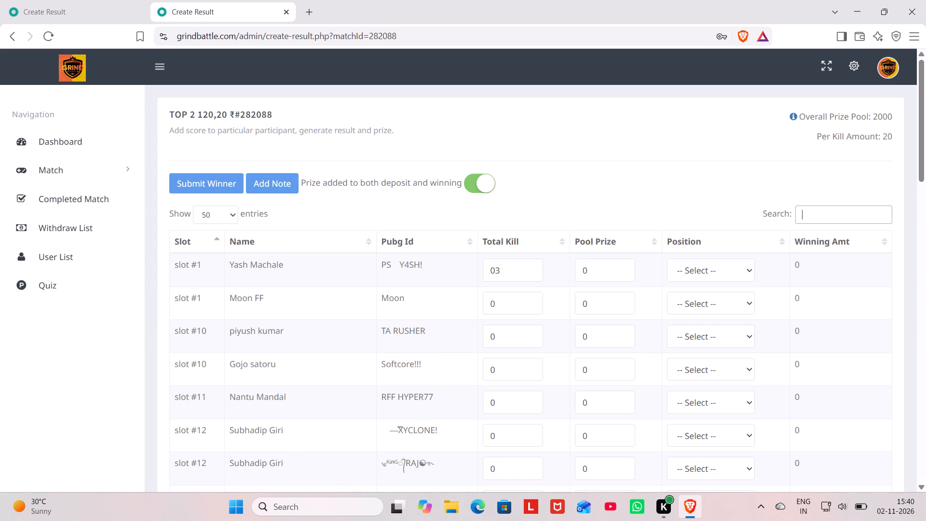
text(des)
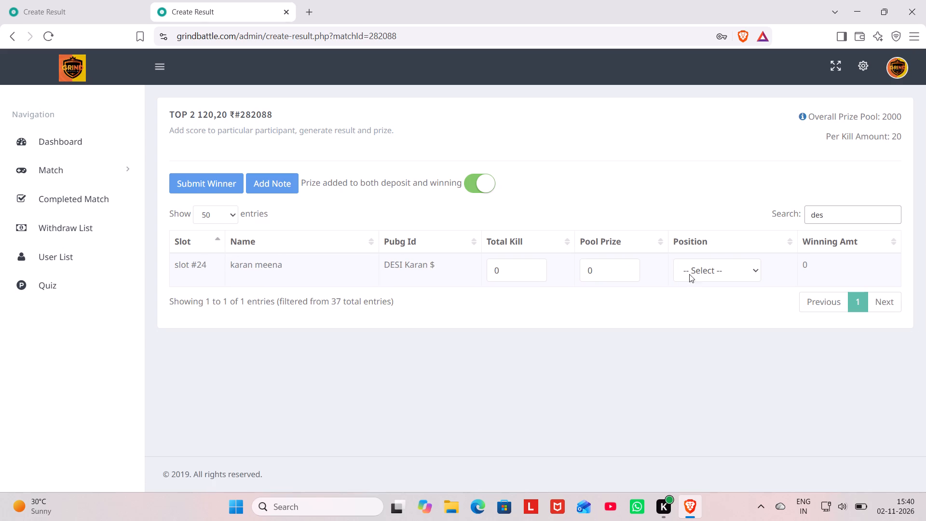
click(505, 270)
key(2)
key(Tab)
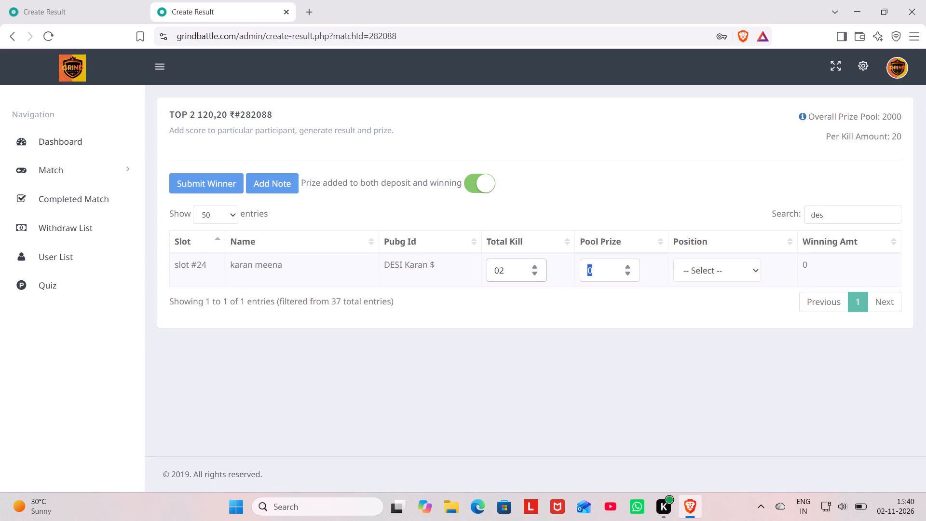
click(850, 214)
key(BackSpace)
key(BackSpace)
key(BackSpace)
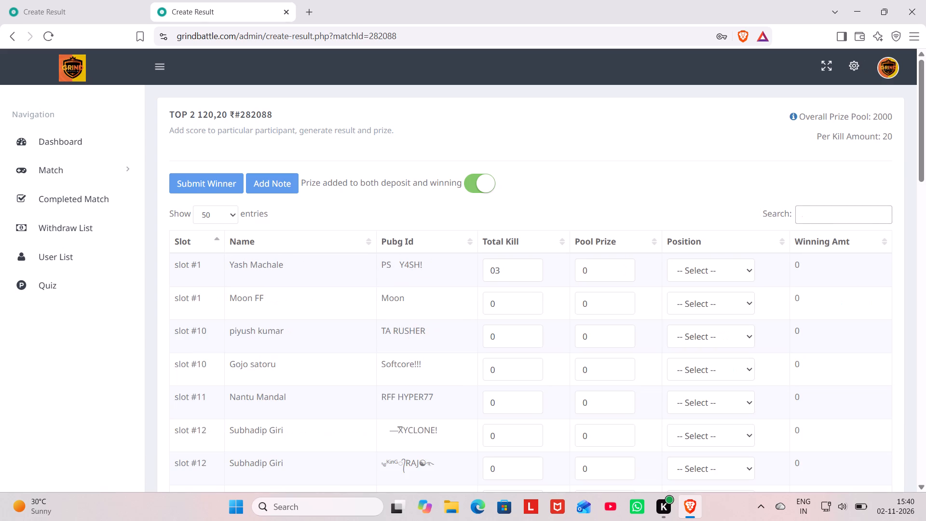
key(BackSpace)
text(soft)
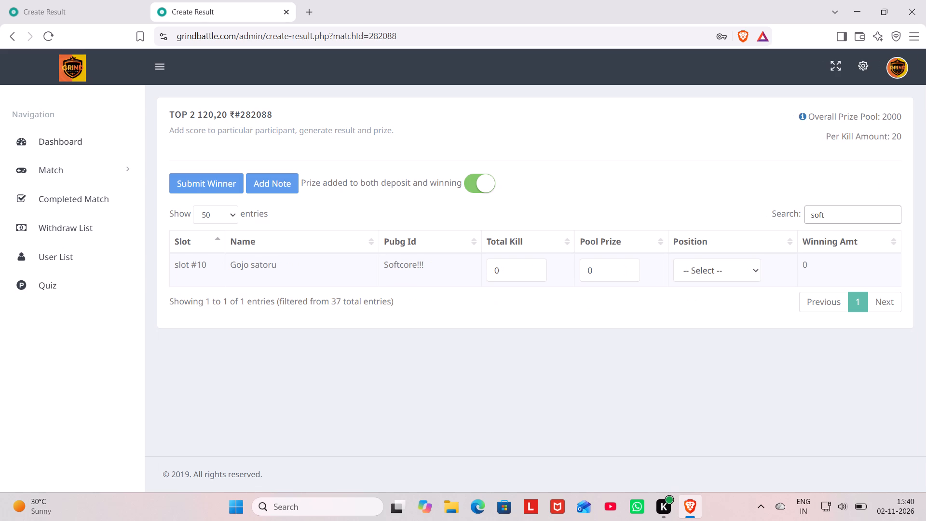
click(516, 275)
key(1)
key(Tab)
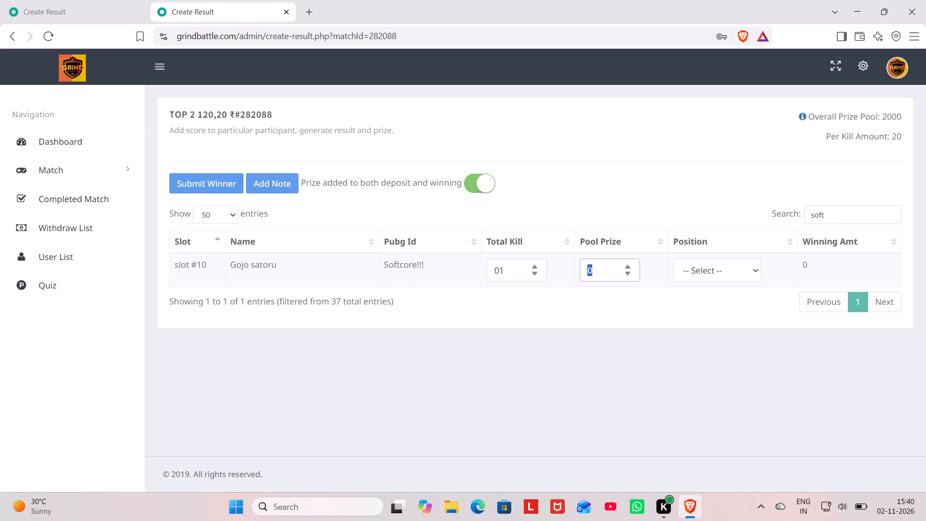
Clear the player search and set the total kills of MADARA in slot #9 to 4.
click(870, 213)
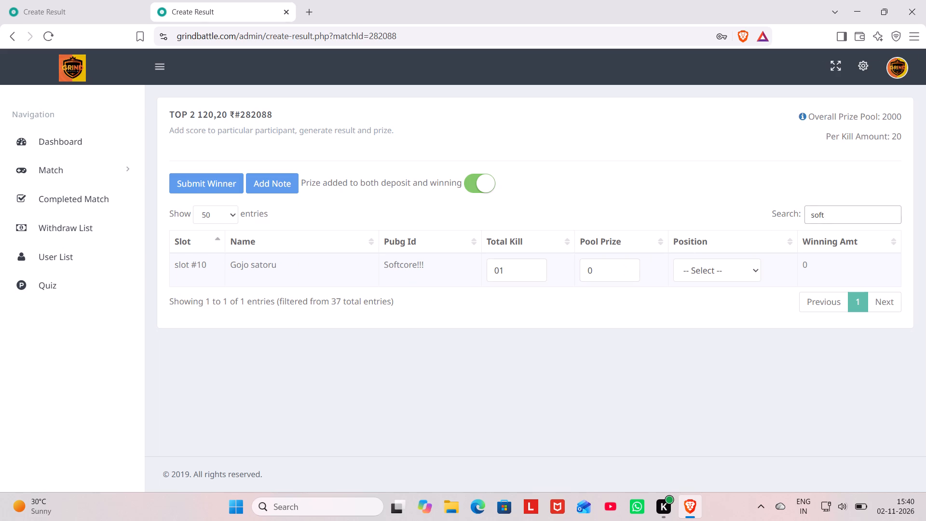
key(BackSpace)
key(BackSpace)
key(BackSpace)
key(BackSpace)
key(BackSpace)
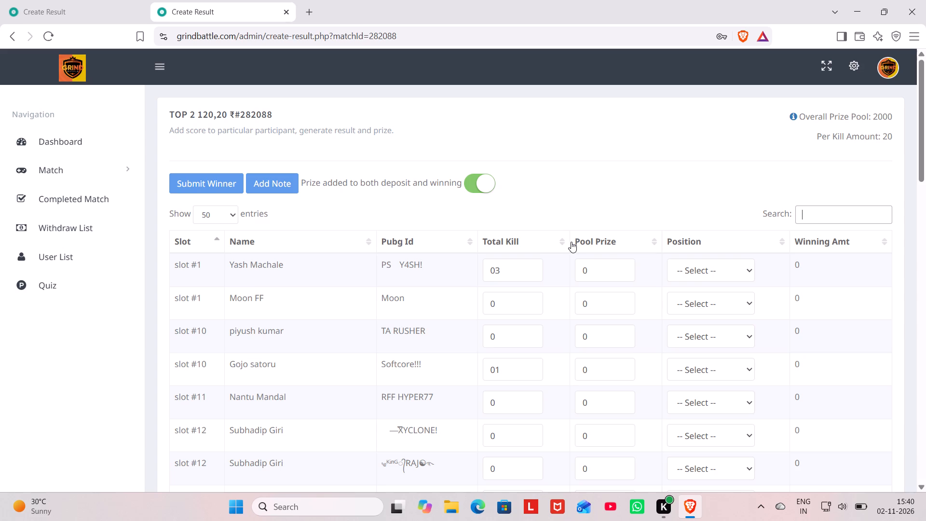
scroll(458, 350, down, 8)
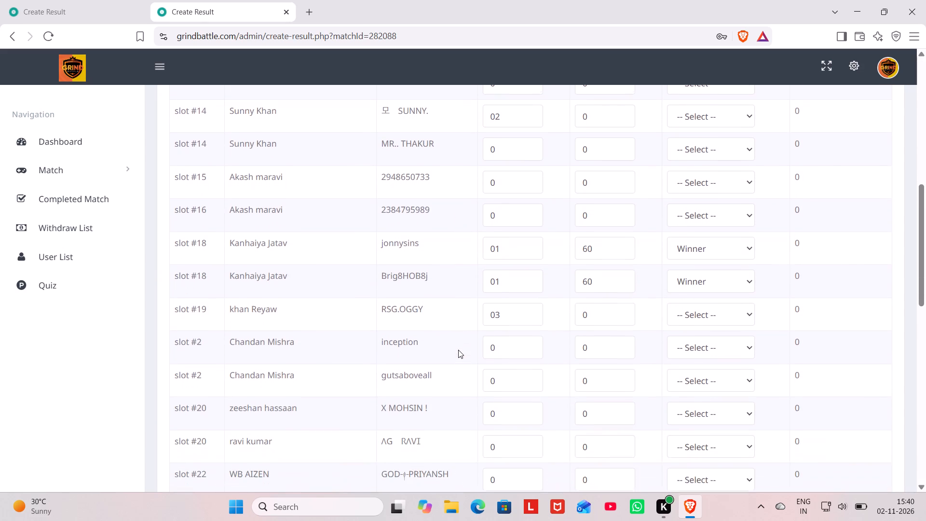
scroll(458, 350, down, 3)
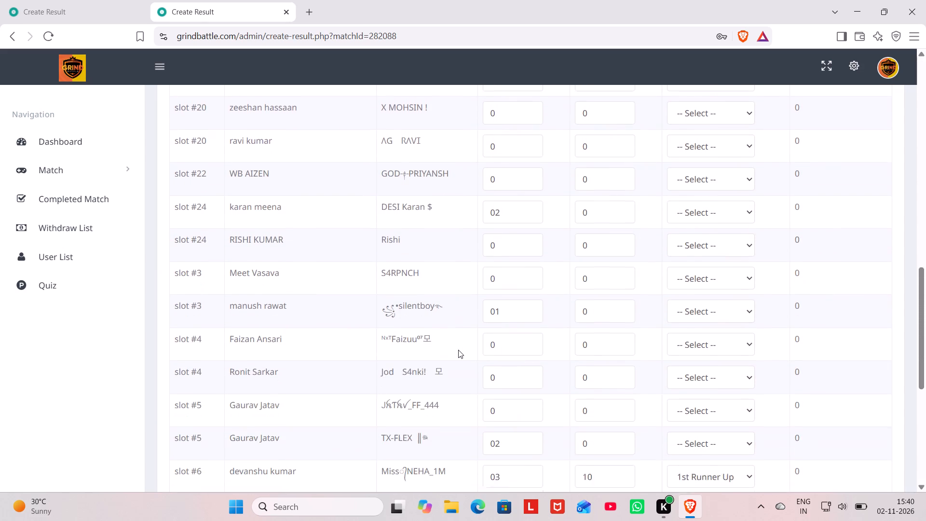
scroll(458, 350, down, 3)
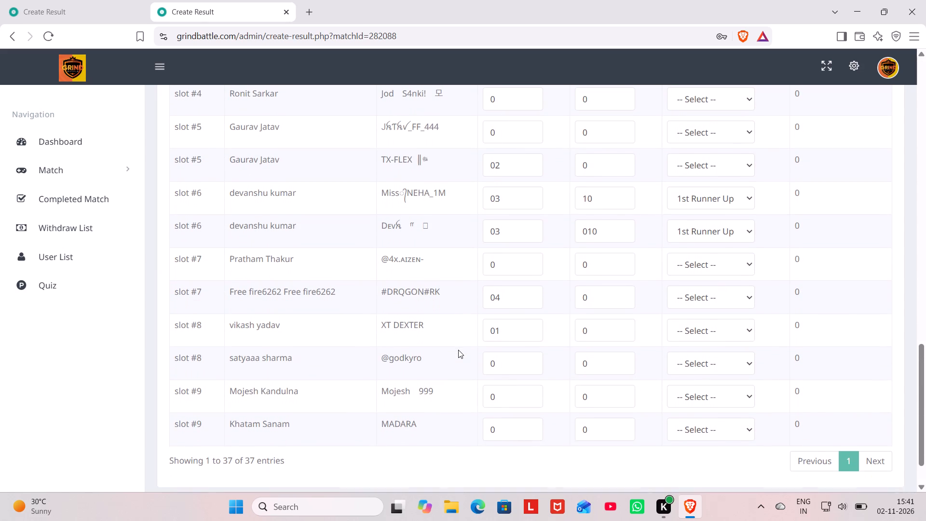
click(518, 432)
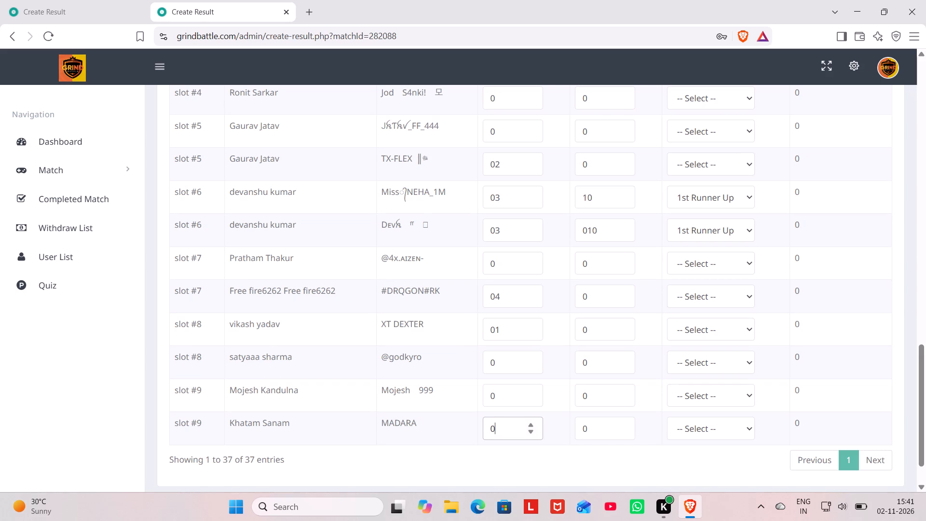
key(4)
key(Tab)
Look back over the entered results for match #282088 and submit the winners.
scroll(511, 431, up, 7)
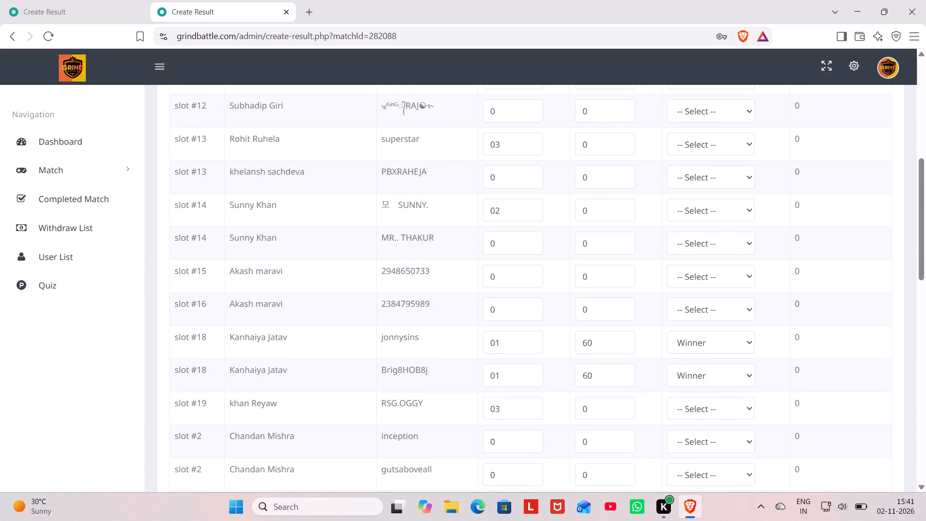
scroll(511, 431, up, 6)
click(628, 209)
scroll(628, 209, down, 2)
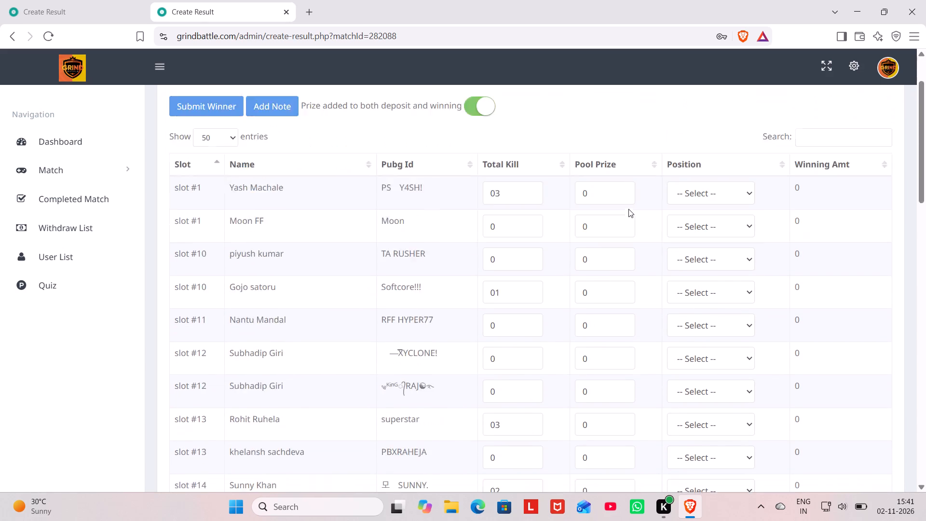
scroll(589, 430, up, 3)
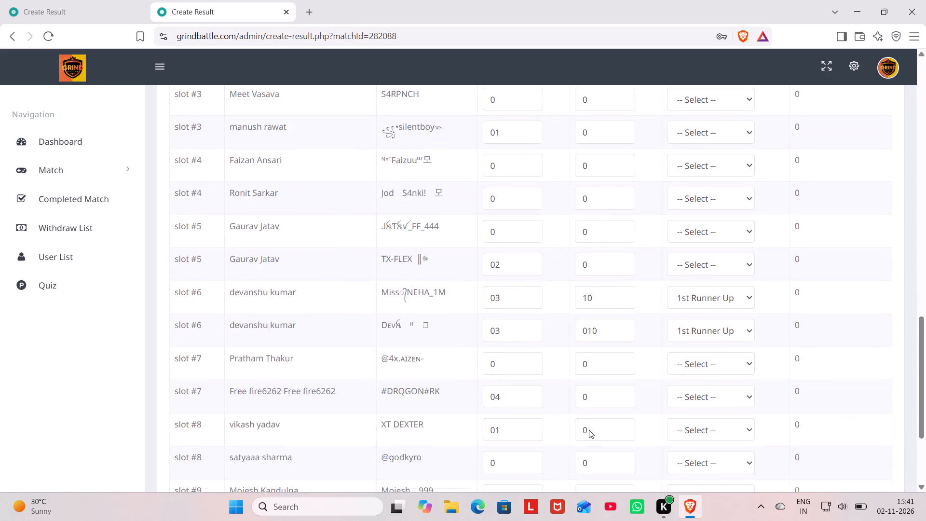
scroll(405, 302, up, 6)
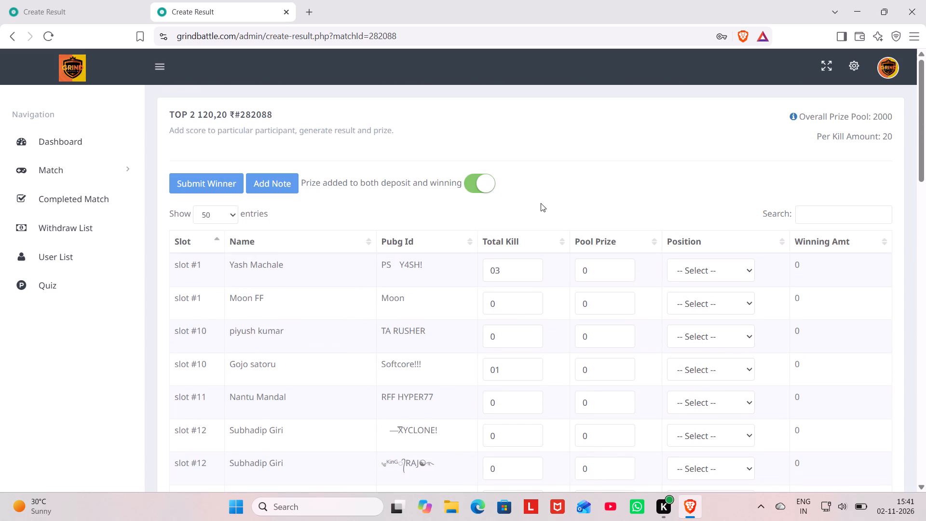
click(198, 181)
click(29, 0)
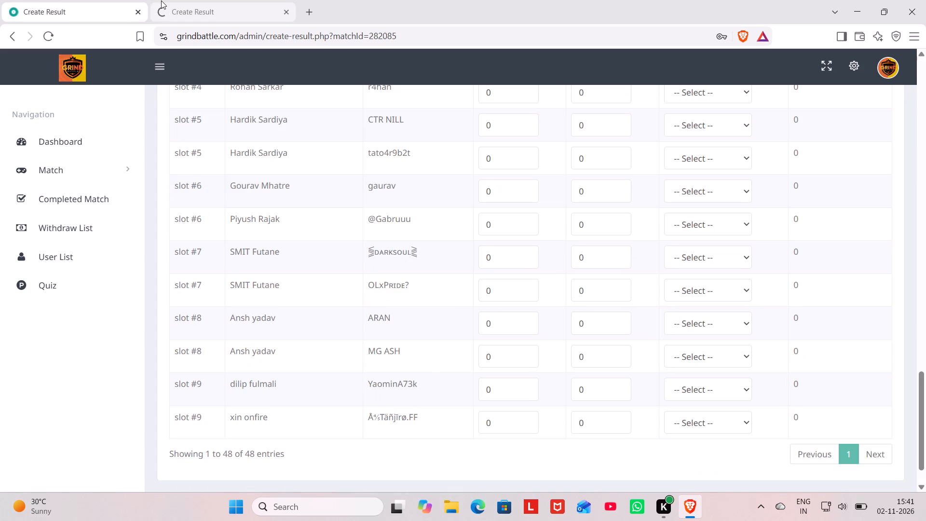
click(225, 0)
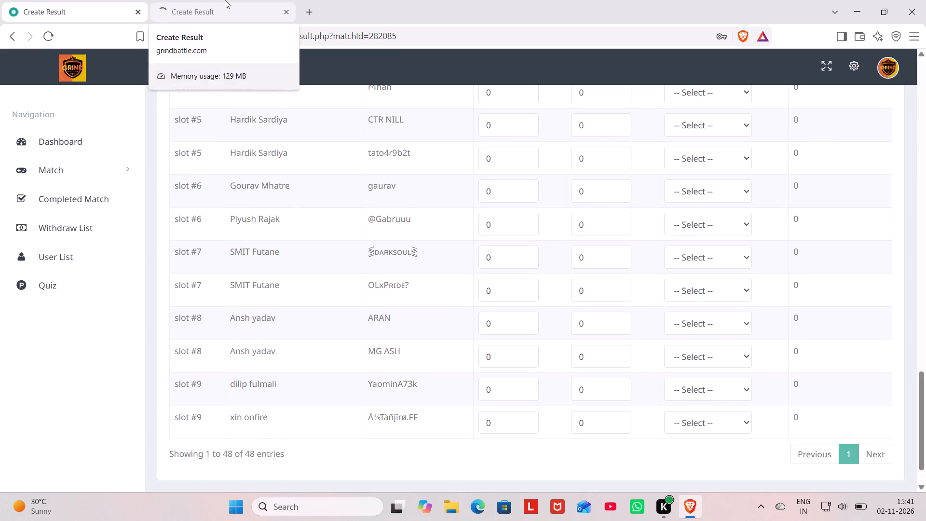
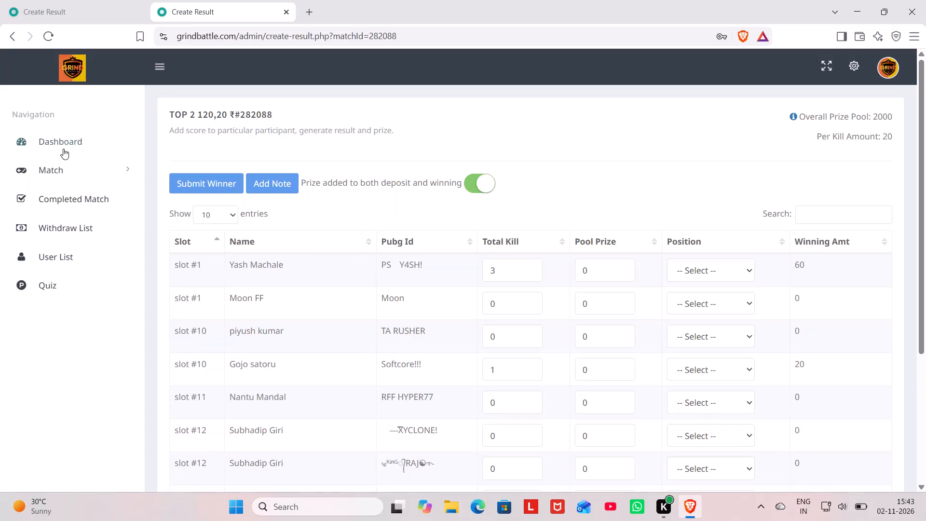
Find completed match 282091, open its result entry page and show 50 entries per page.
click(79, 203)
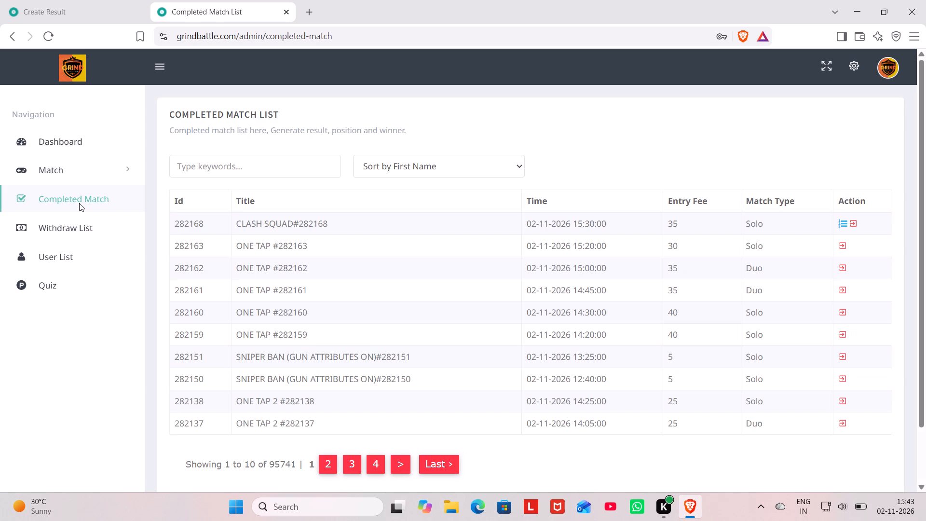
click(225, 167)
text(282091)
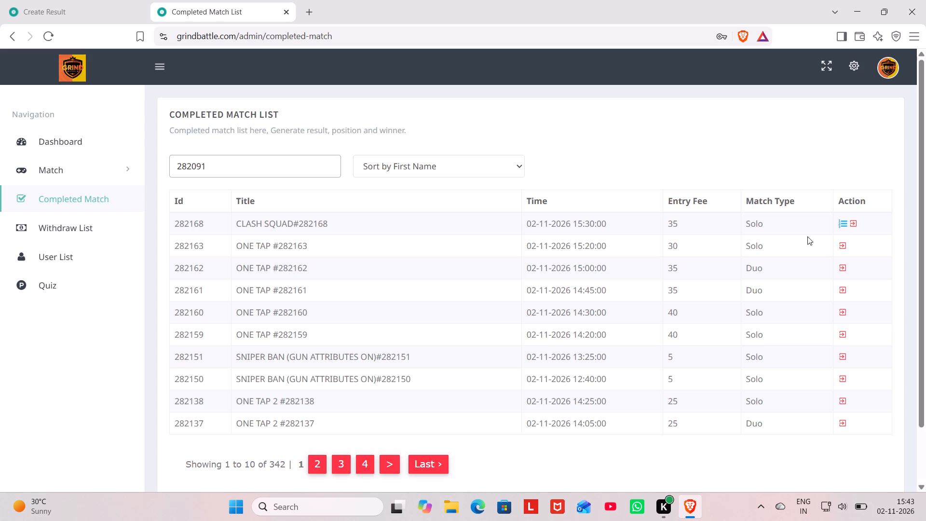
click(838, 223)
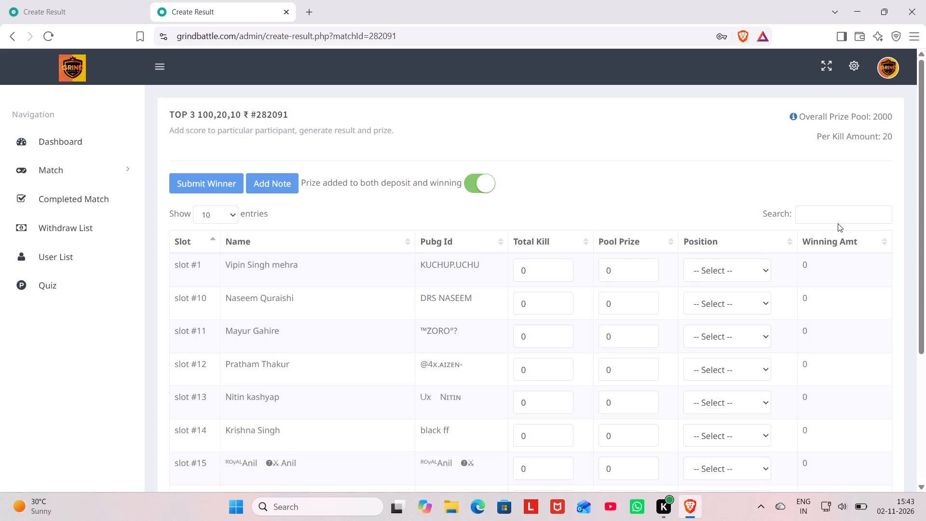
click(222, 210)
click(217, 261)
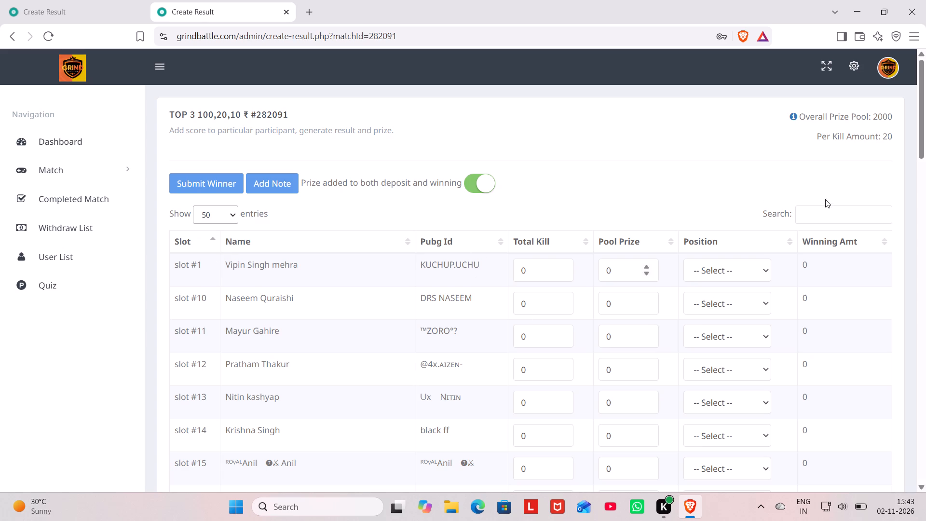
click(821, 212)
text(ar)
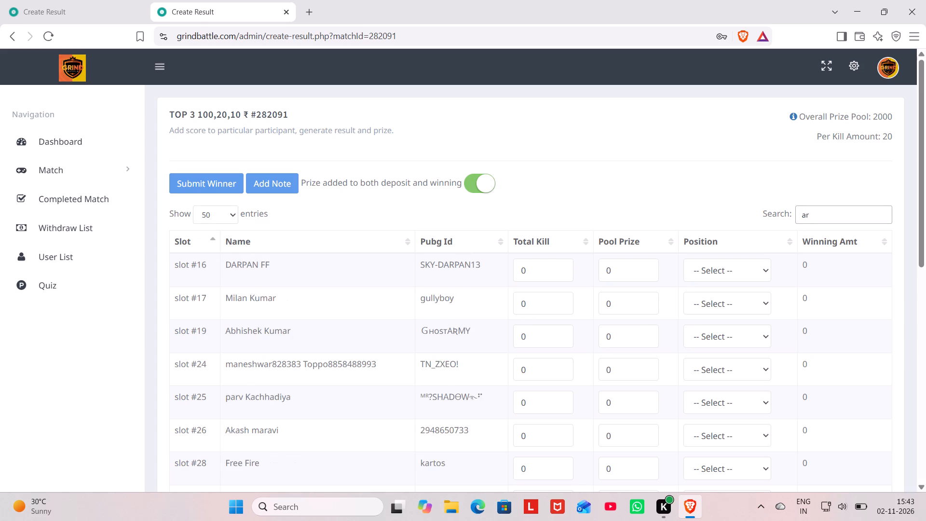
click(540, 344)
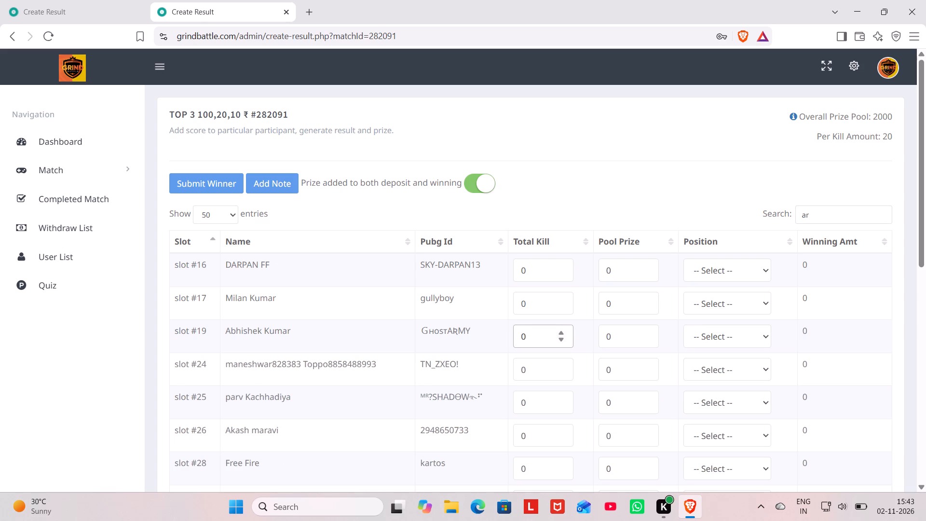
key(5)
key(Tab)
text(100)
key(Tab)
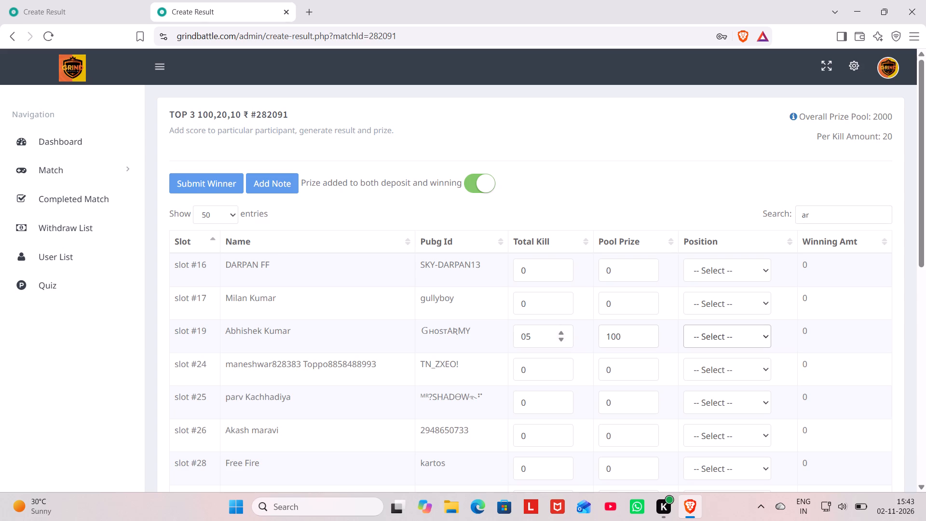
key(Down)
key(Tab)
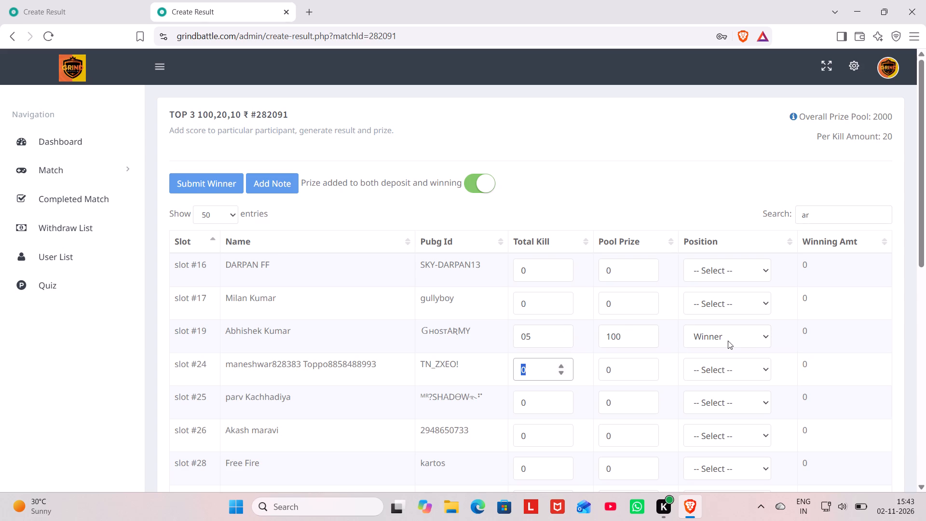
click(836, 221)
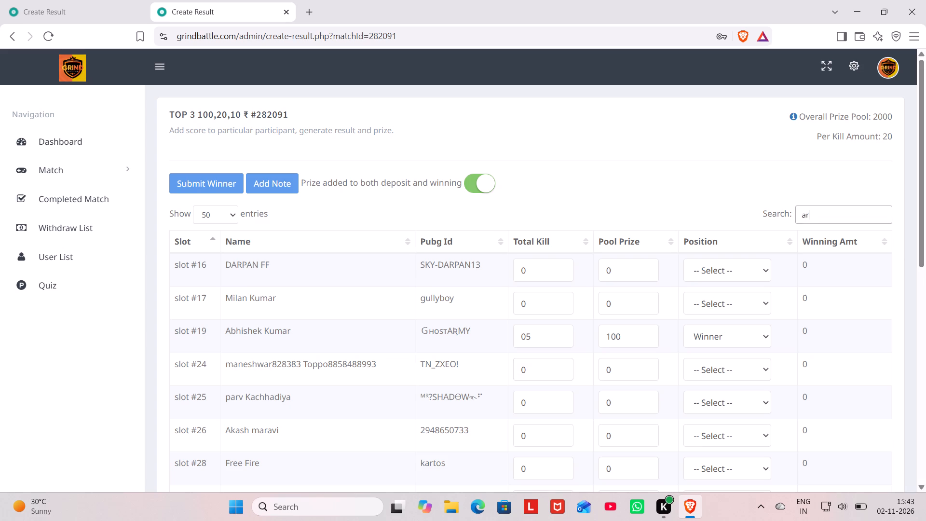
key(BackSpace)
key(BackSpace)
key(BackSpace)
text(dm)
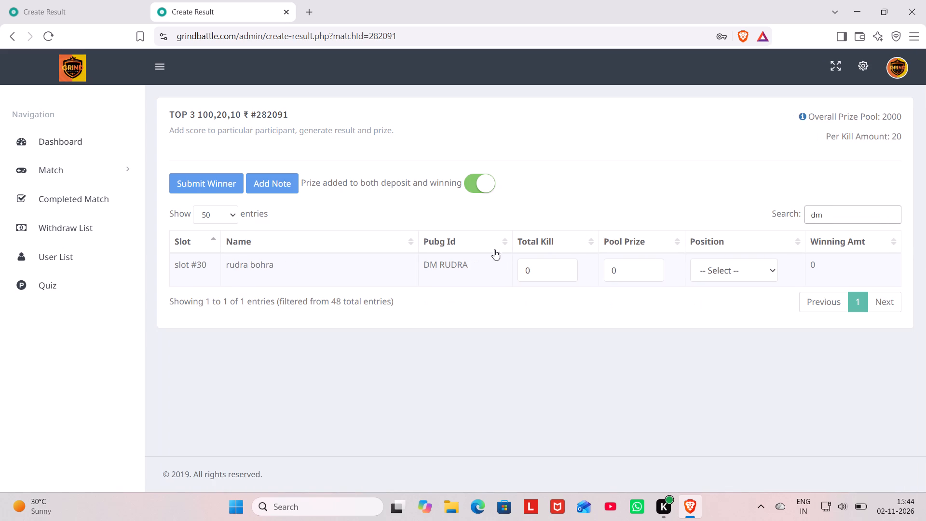
click(558, 270)
key(2)
key(Tab)
text(20)
key(Tab)
key(Down)
key(Down)
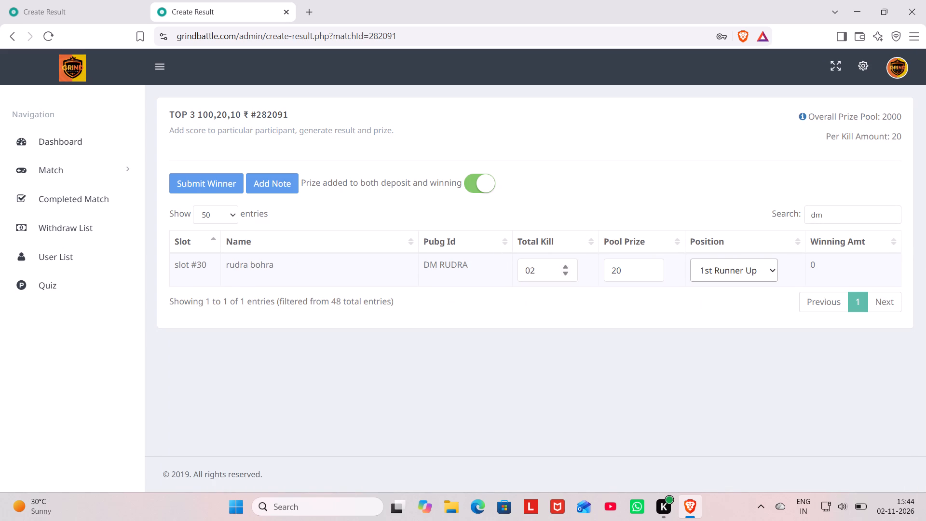
key(Tab)
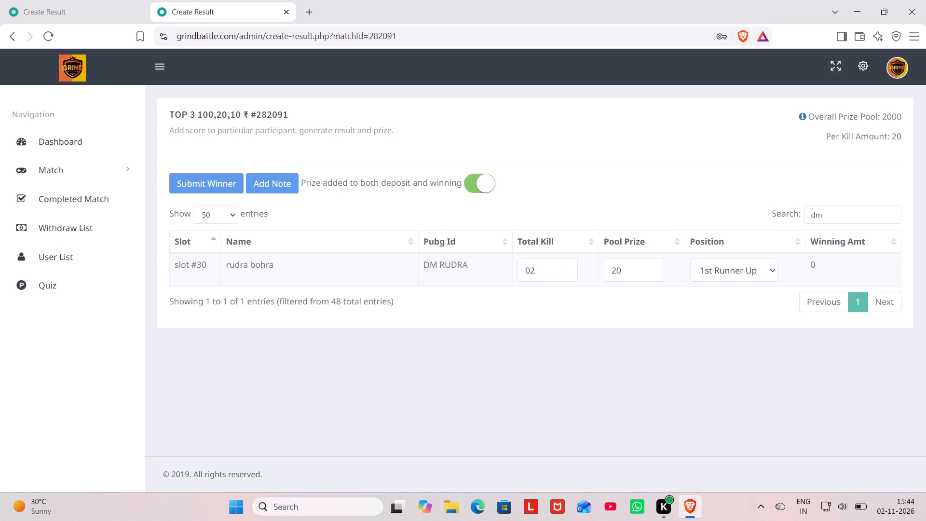
click(825, 215)
key(BackSpace)
key(g)
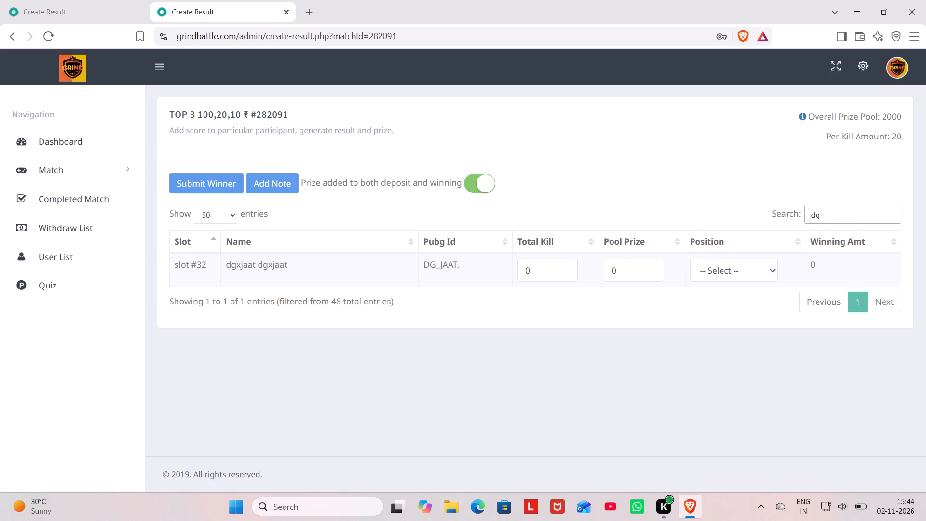
click(542, 268)
key(3)
key(Tab)
text(10)
key(Tab)
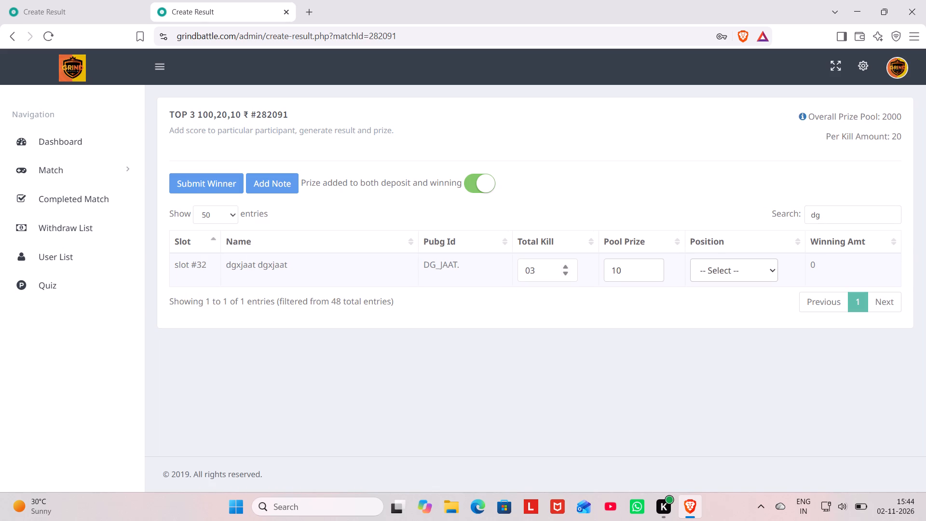
key(Down)
key(Down)
key(Tab)
click(739, 265)
click(722, 335)
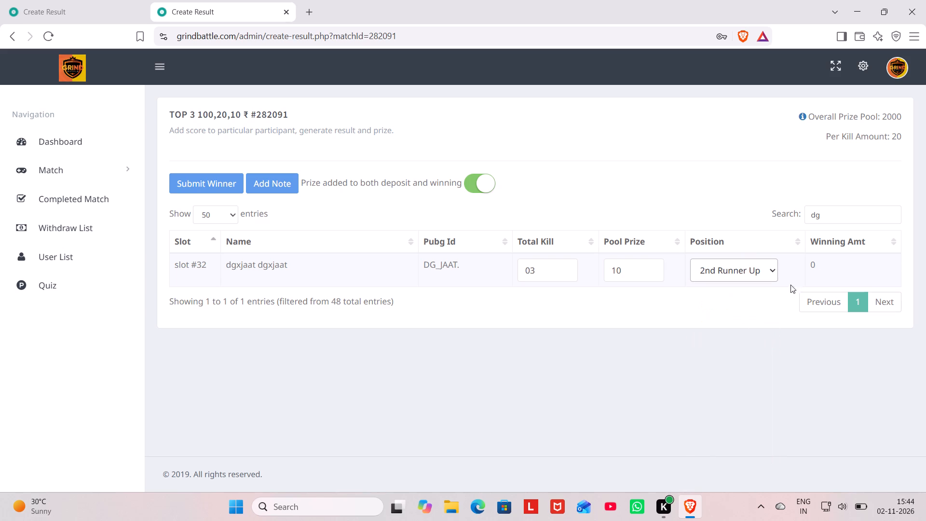
click(845, 219)
key(BackSpace)
key(BackSpace)
key(BackSpace)
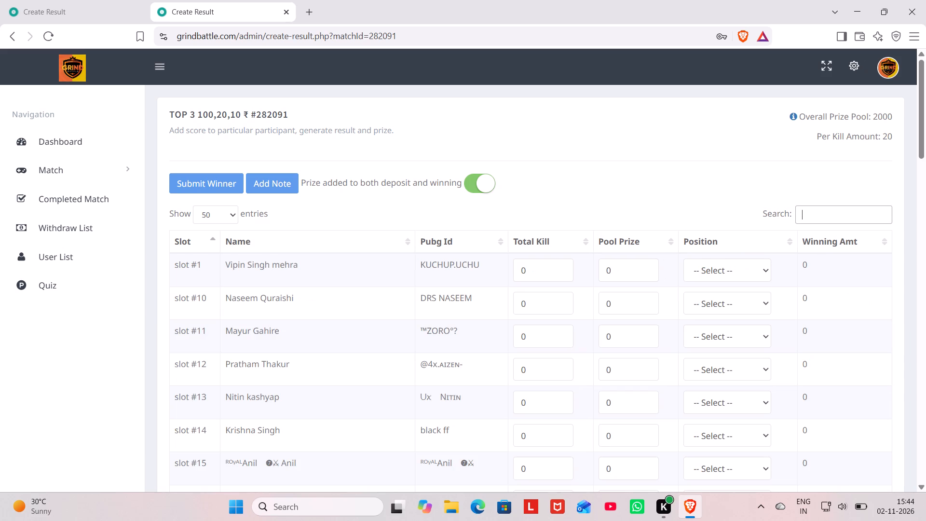
text(al)
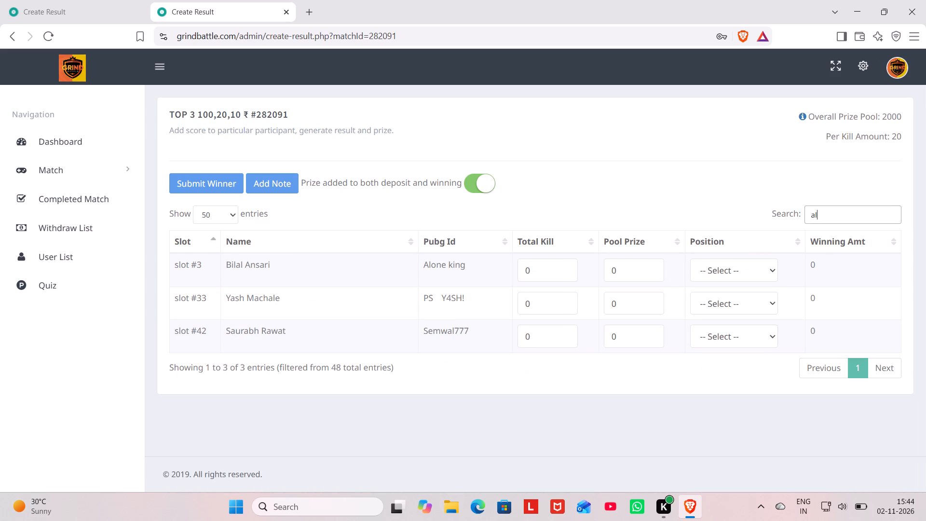
click(535, 265)
key(2)
key(Tab)
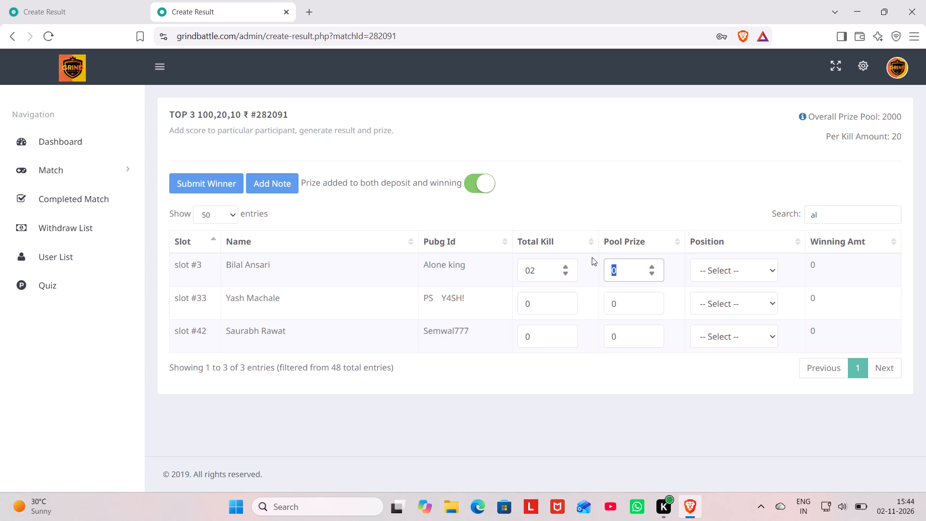
click(836, 206)
key(BackSpace)
key(BackSpace)
key(BackSpace)
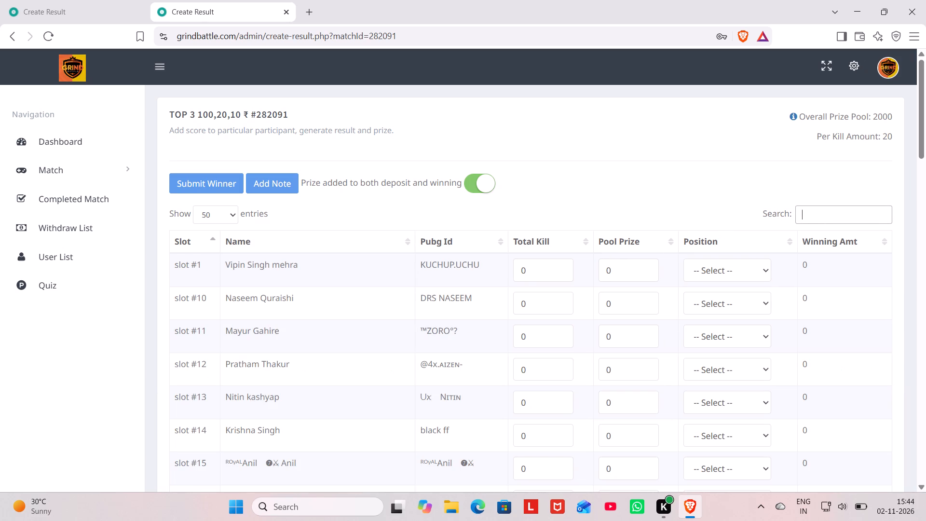
text(the)
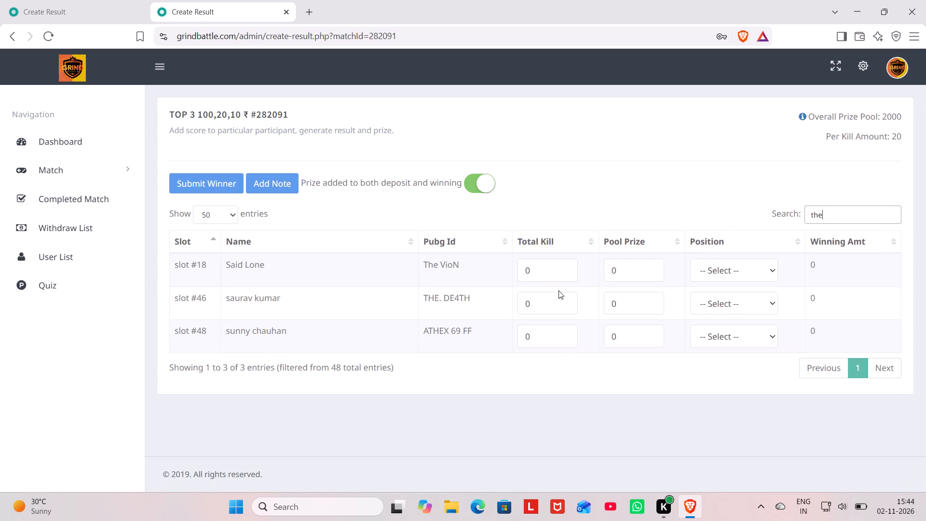
click(532, 300)
key(2)
key(Tab)
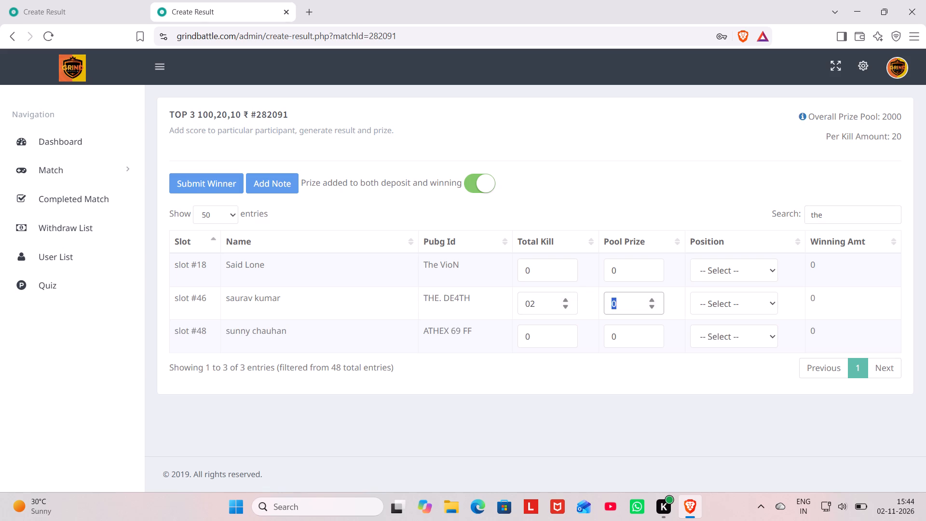
click(851, 212)
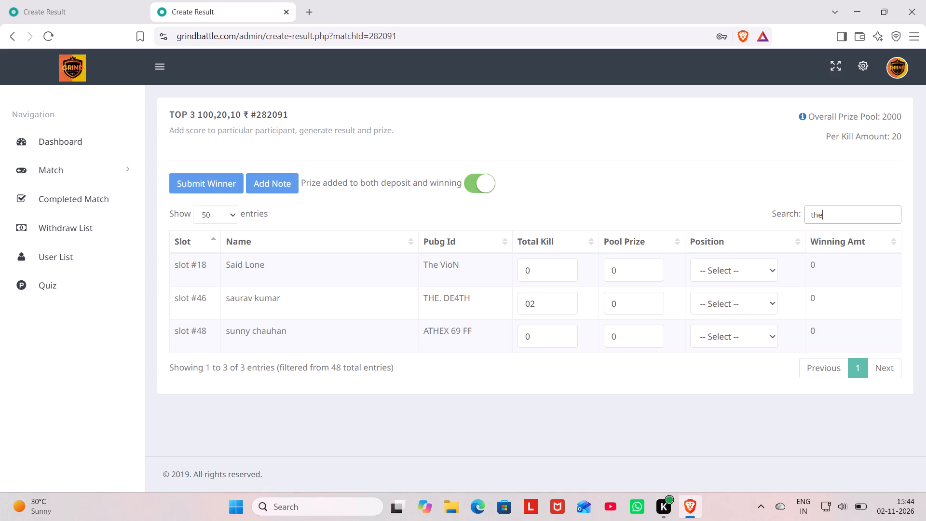
key(BackSpace)
key(BackSpace)
key(BackSpace)
key(BackSpace)
text(av)
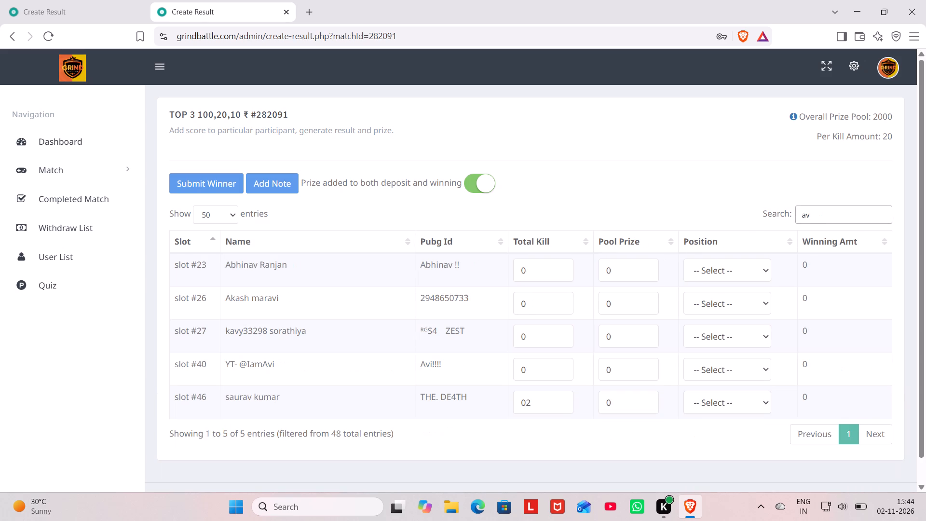
key(i)
click(545, 301)
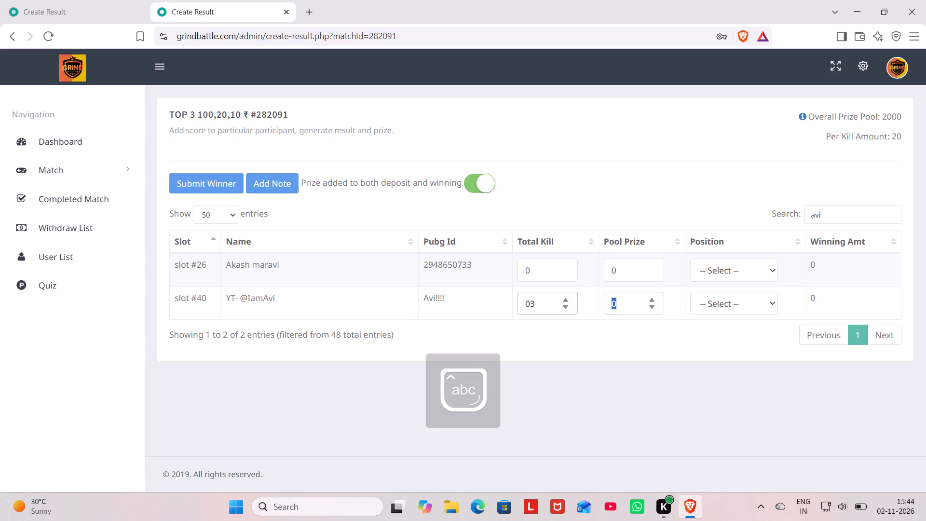
Find ROHIL in slot #35 and set 1 total kill.
click(840, 217)
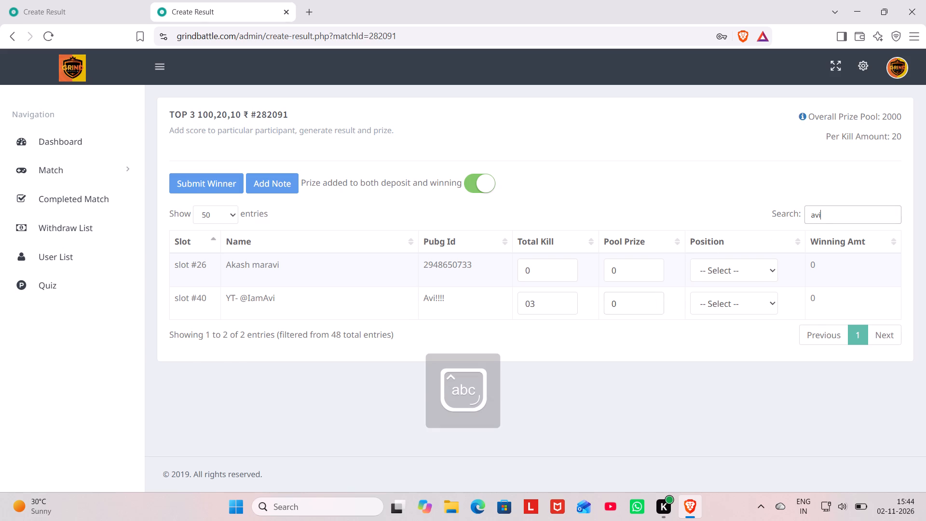
key(BackSpace)
key(BackSpace)
key(BackSpace)
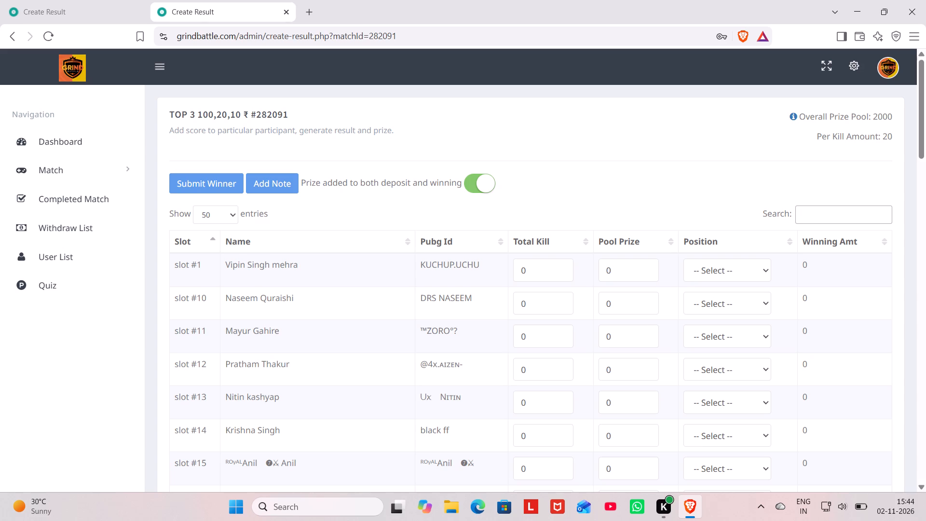
text(ro)
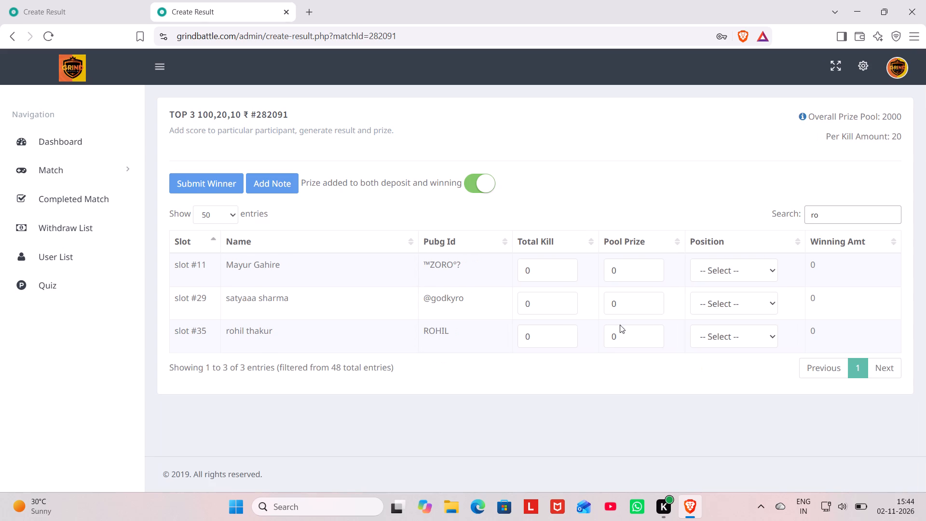
click(539, 333)
key(1)
key(Tab)
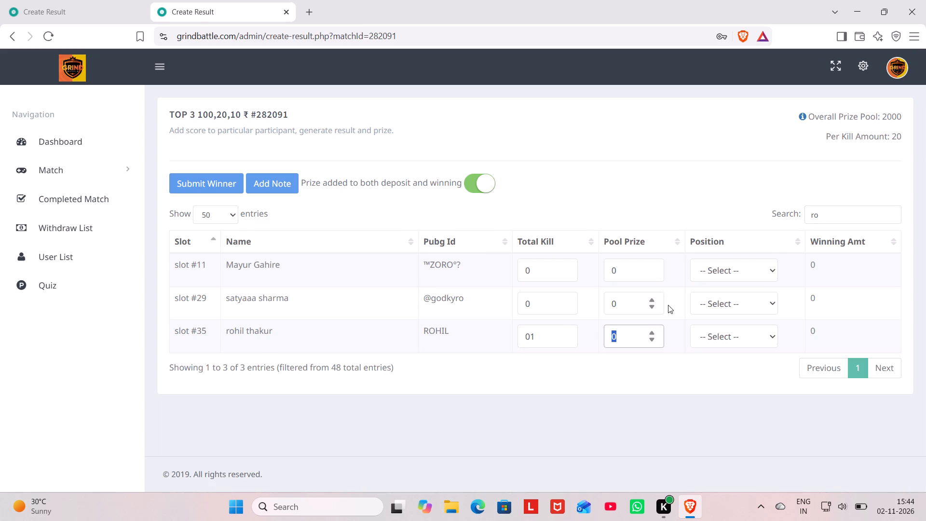
Find Ac.04 in slot #31 and set the total kills to 4.
click(850, 222)
key(BackSpace)
key(BackSpace)
key(BackSpace)
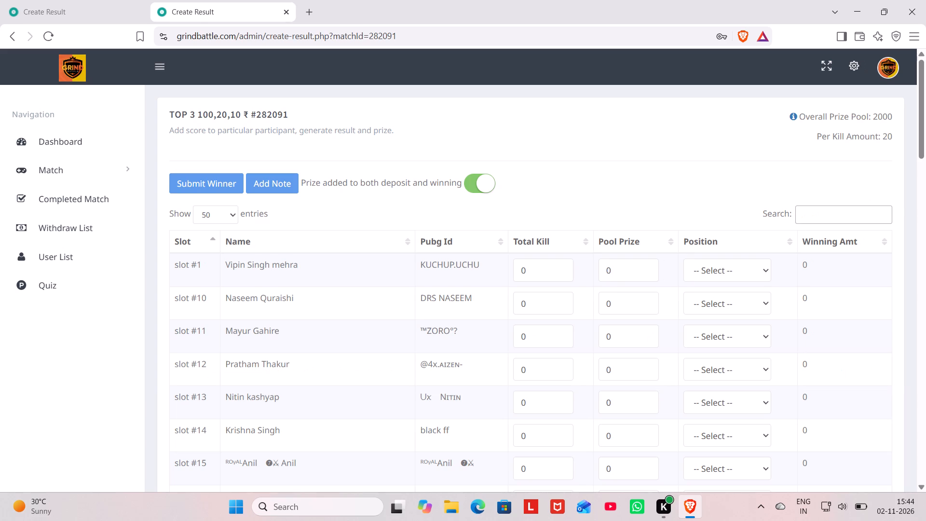
text(ac)
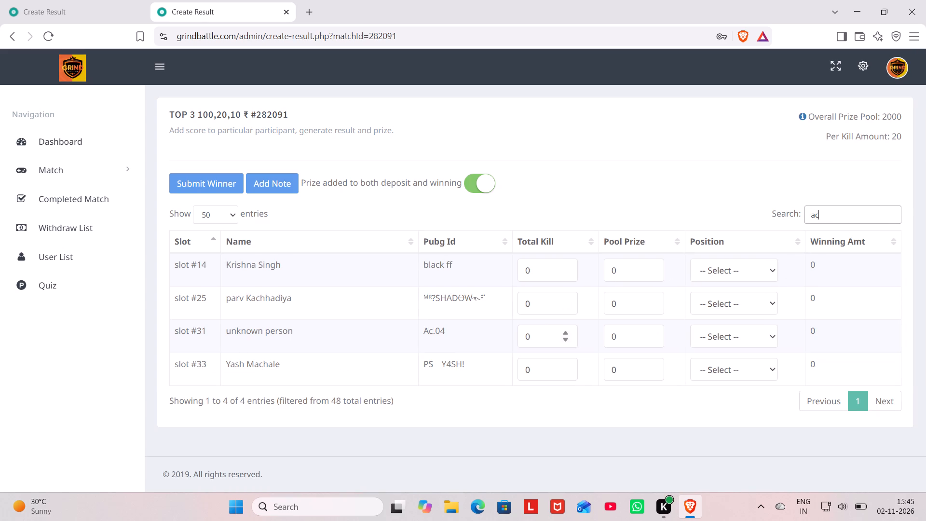
click(538, 325)
key(4)
key(Tab)
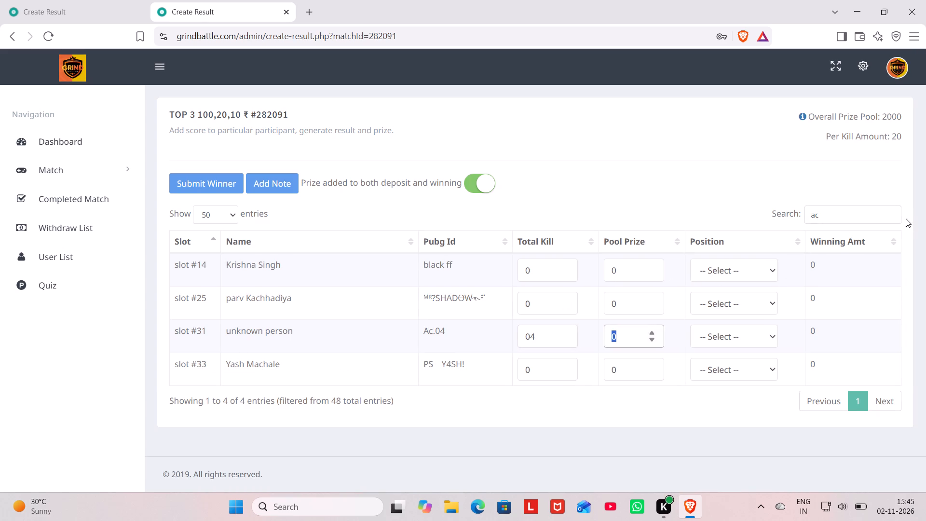
click(881, 214)
key(BackSpace)
key(BackSpace)
key(BackSpace)
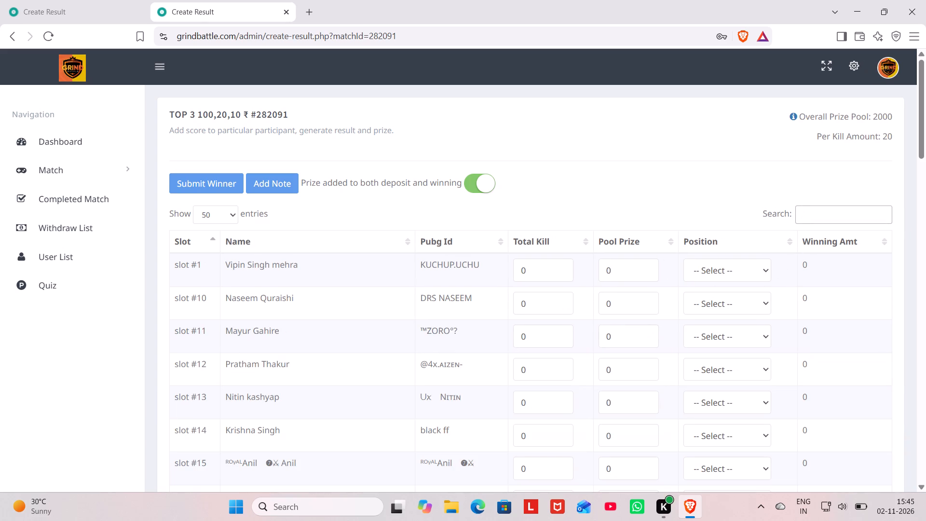
text(le)
key(t)
click(550, 273)
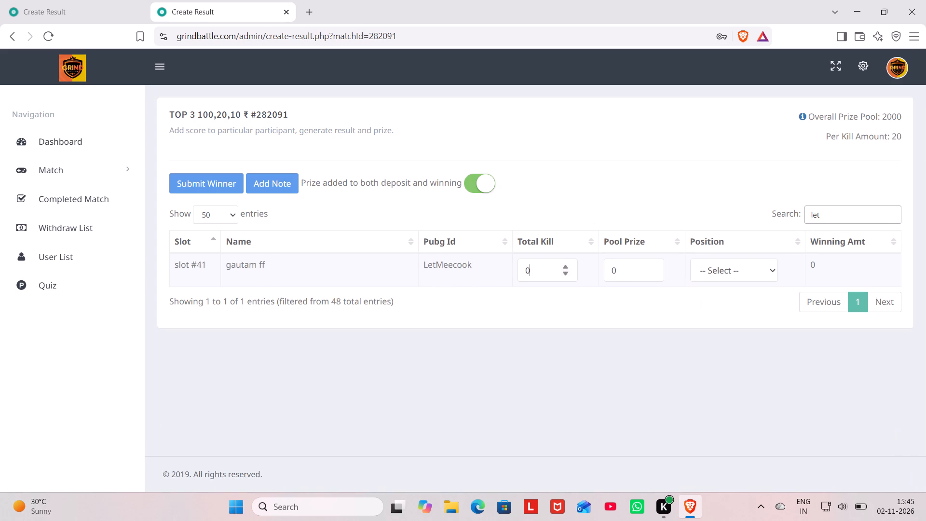
key(1)
key(Tab)
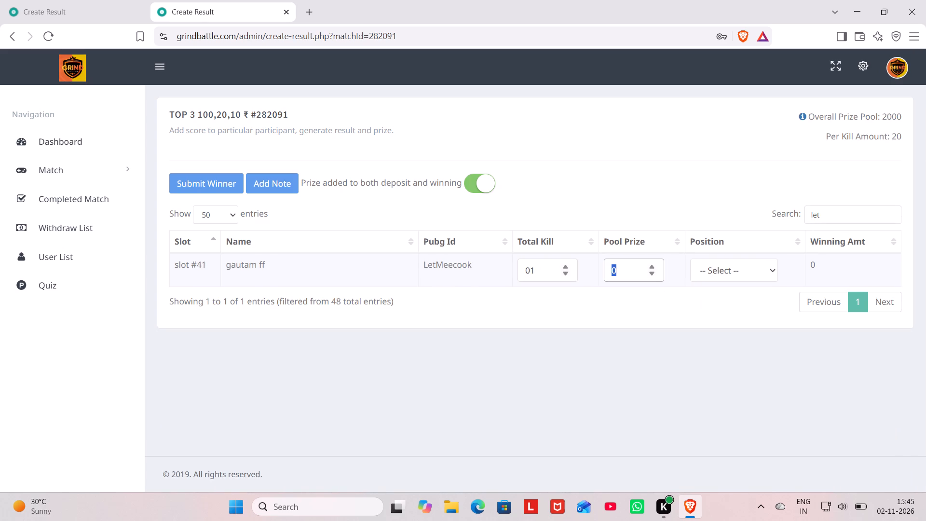
click(830, 211)
key(BackSpace)
key(BackSpace)
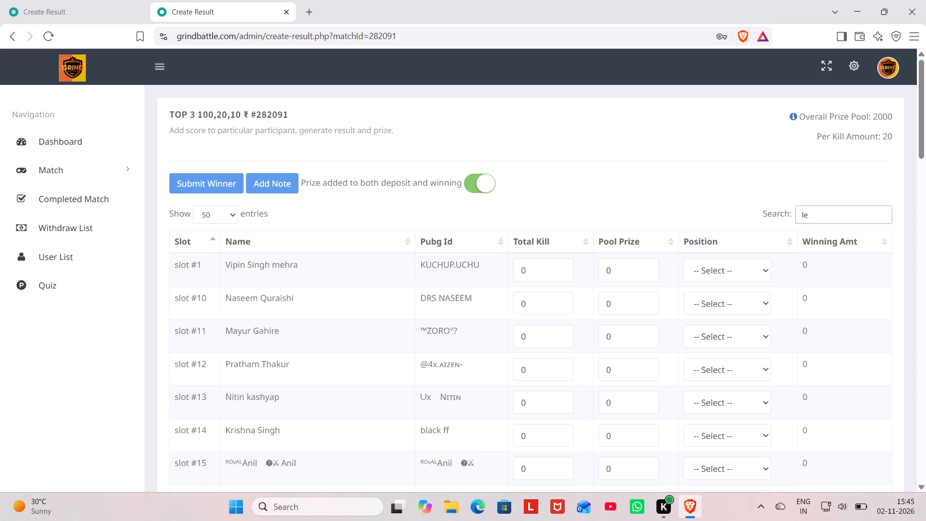
key(BackSpace)
key(BackSpace)
key(1)
key(n)
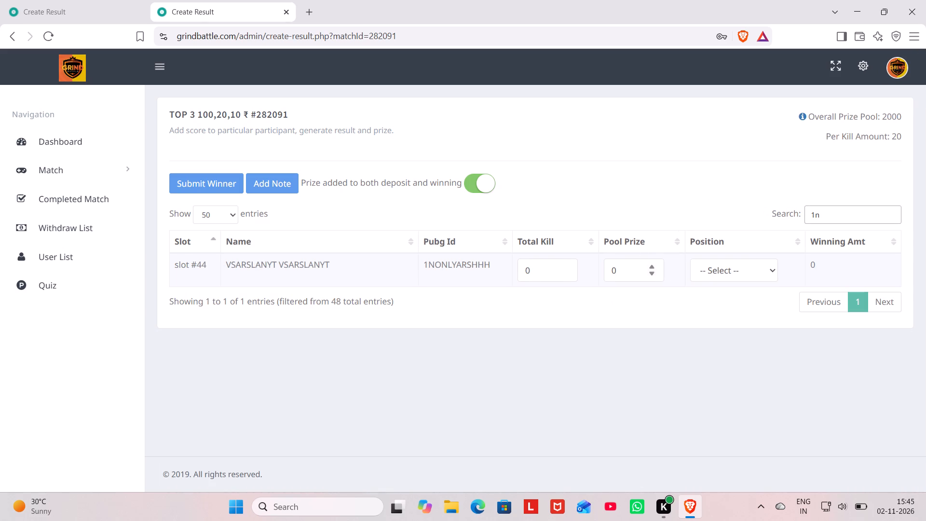
click(561, 269)
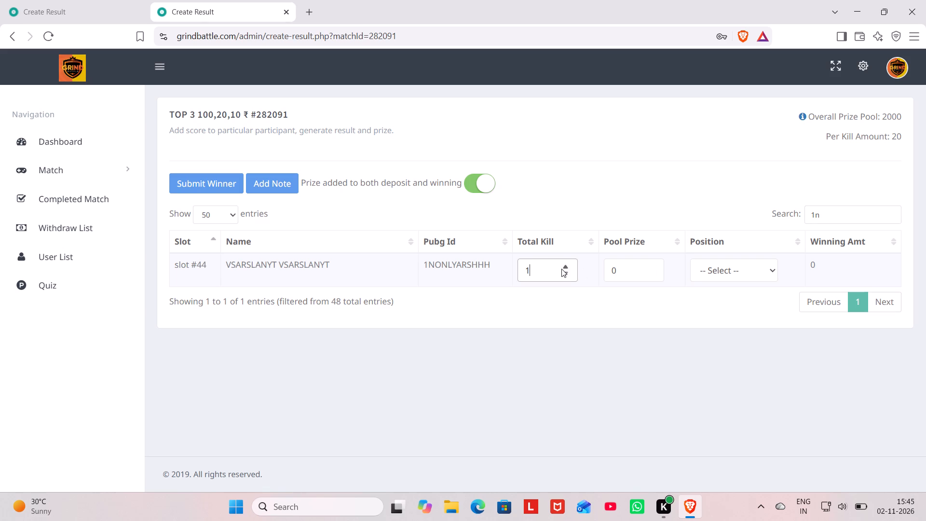
click(561, 269)
key(Tab)
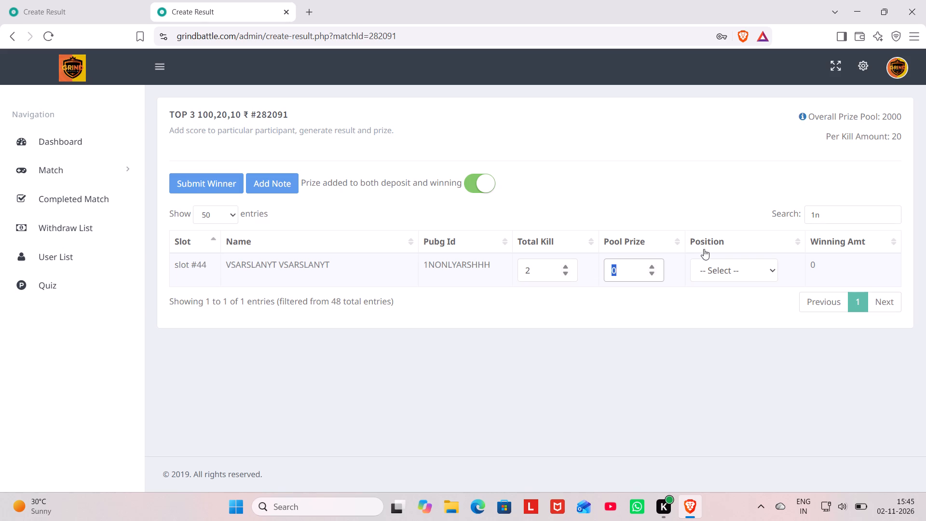
click(834, 219)
key(BackSpace)
key(BackSpace)
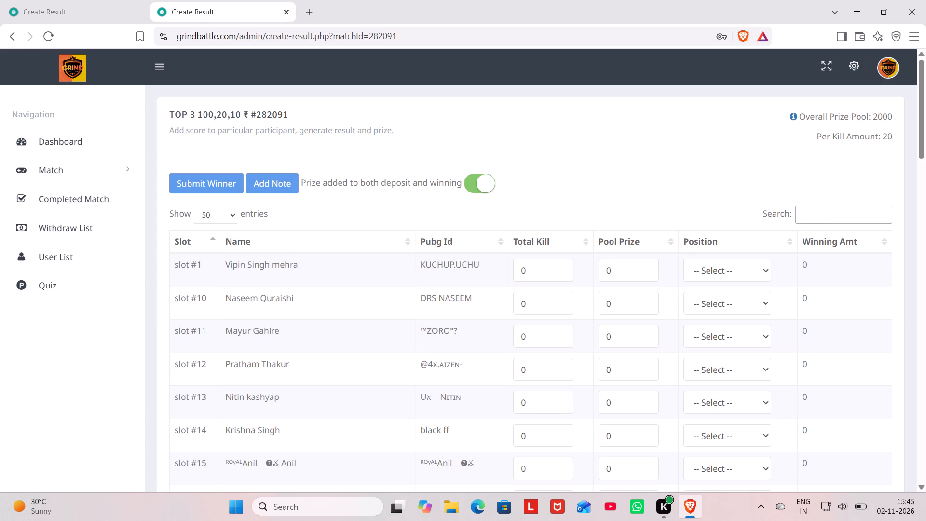
text(ps)
click(542, 273)
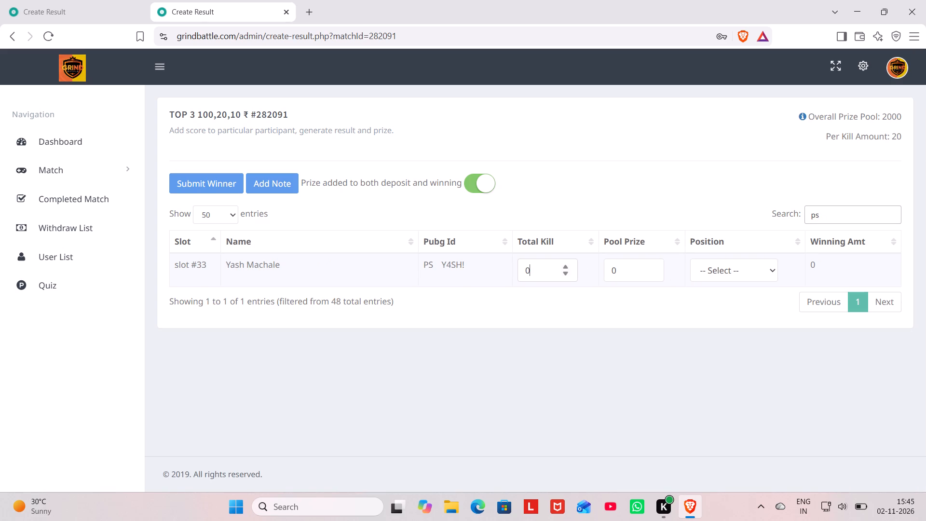
key(1)
key(Tab)
click(868, 208)
key(BackSpace)
key(BackSpace)
key(BackSpace)
key(BackSpace)
key(BackSpace)
key(BackSpace)
text(spi)
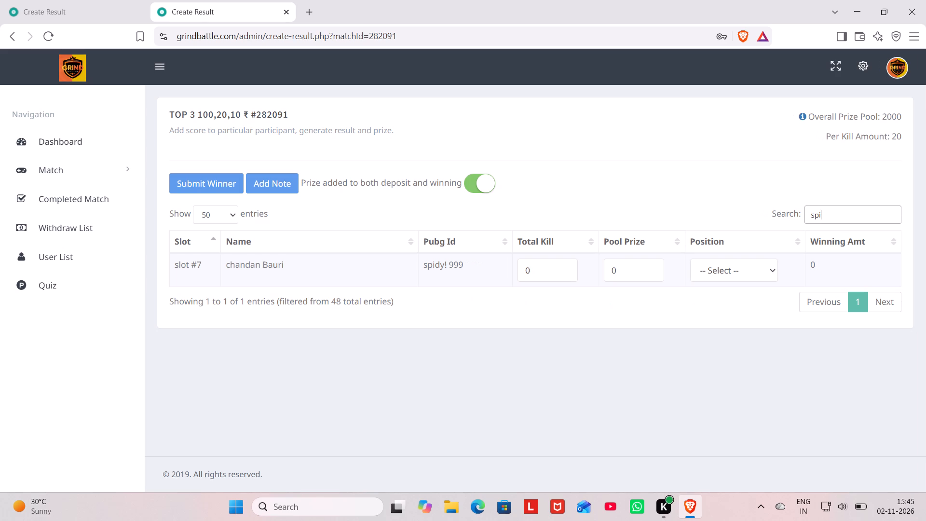
click(545, 275)
key(1)
key(Tab)
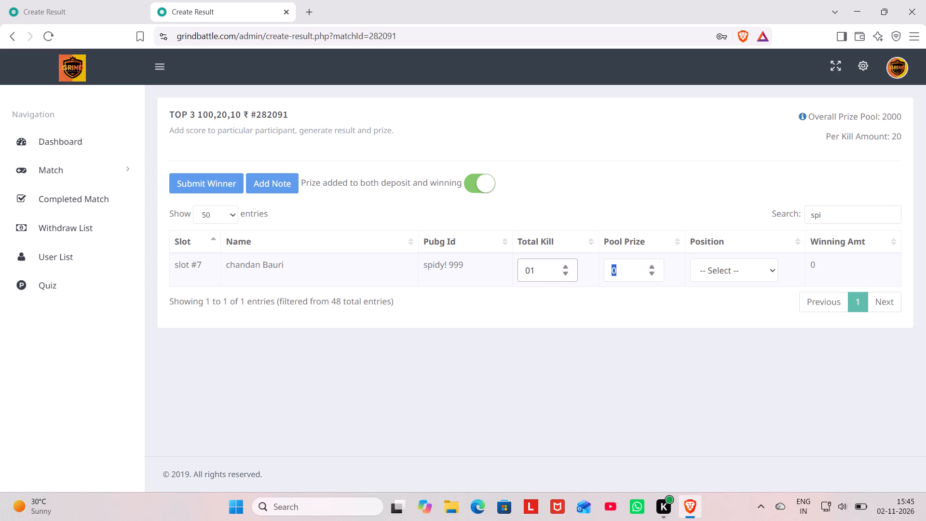
click(873, 217)
key(BackSpace)
key(BackSpace)
key(BackSpace)
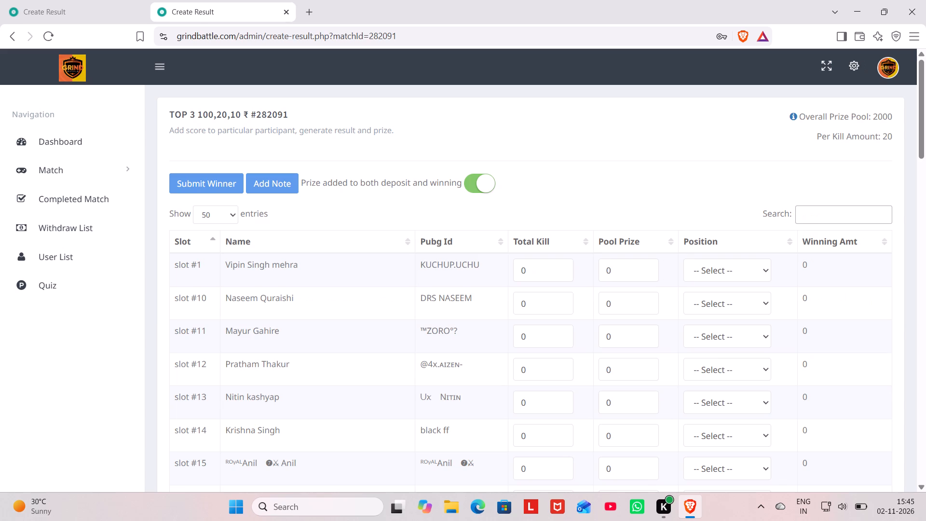
text(xp)
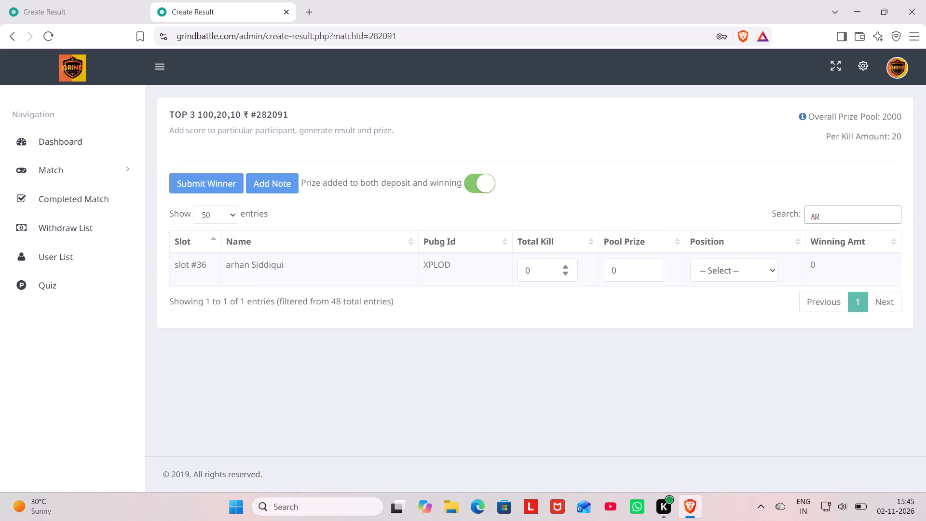
click(548, 273)
key(1)
key(Tab)
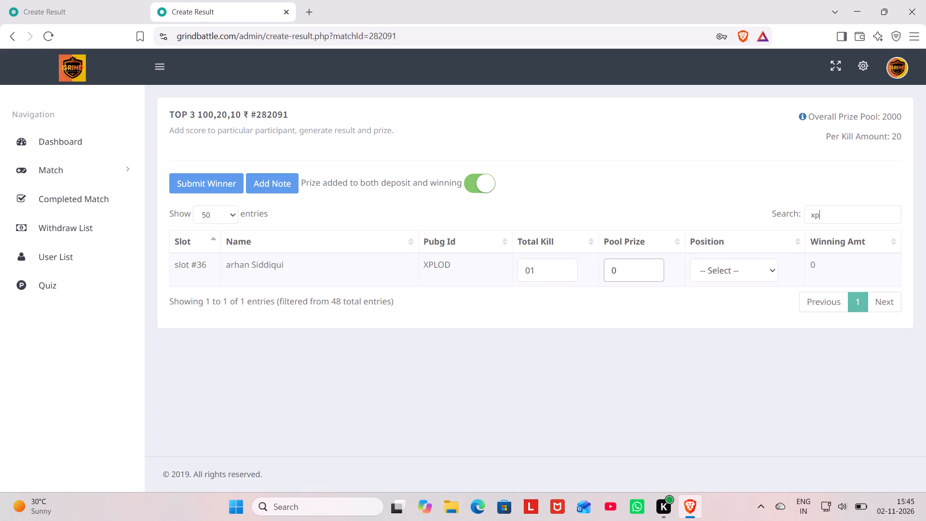
click(881, 206)
key(BackSpace)
key(BackSpace)
key(BackSpace)
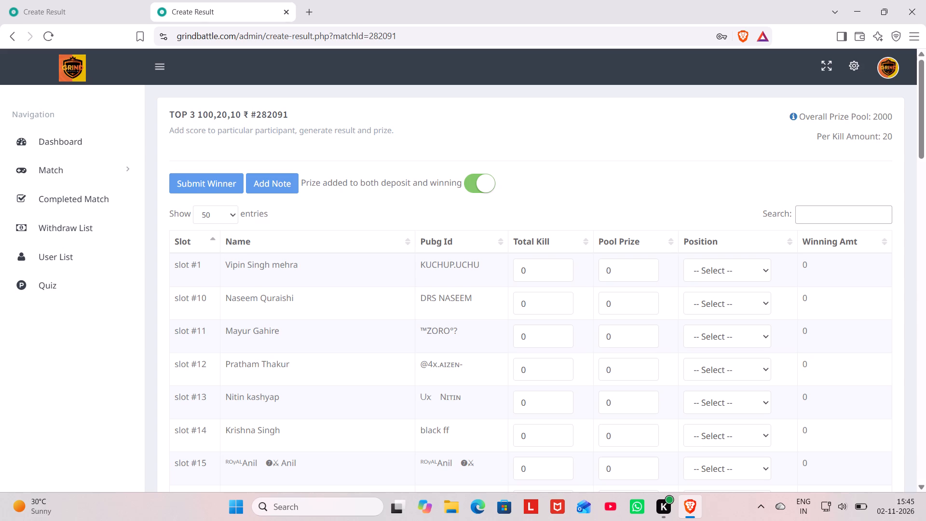
scroll(646, 310, down, 3)
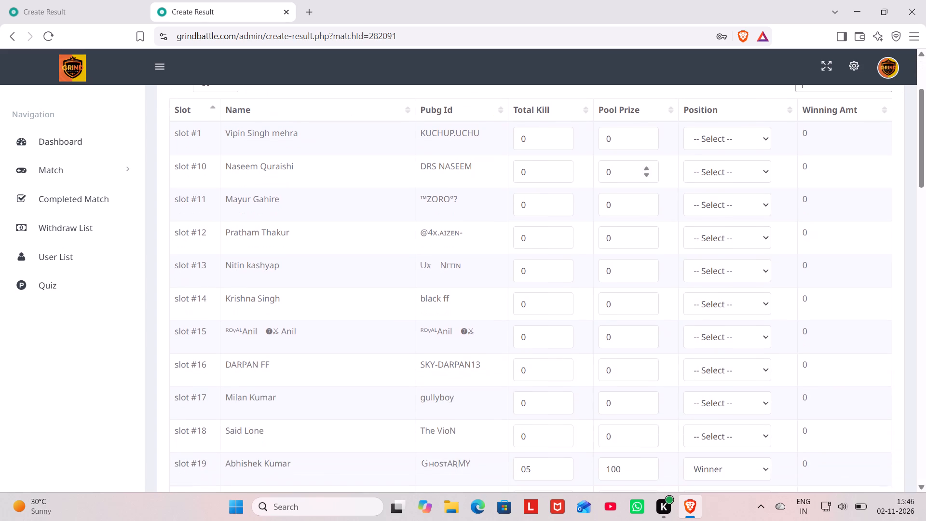
scroll(646, 310, down, 3)
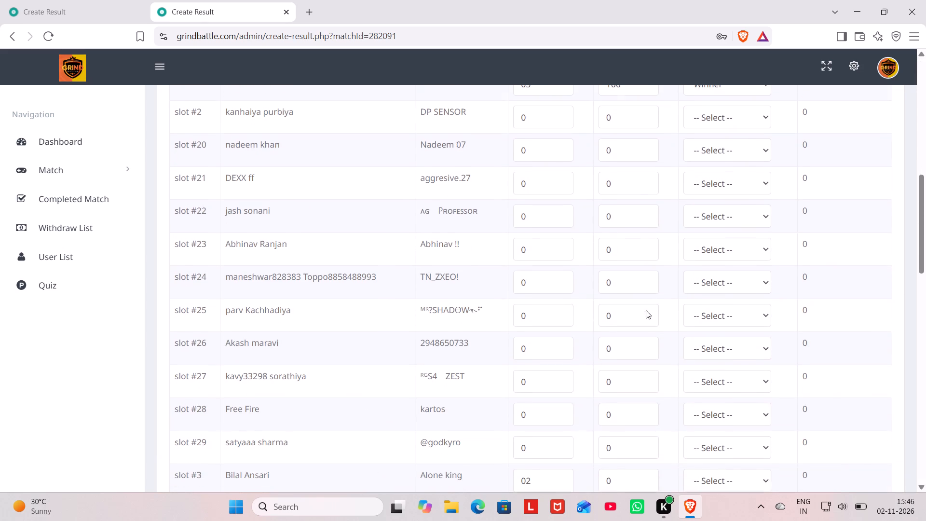
scroll(646, 310, down, 5)
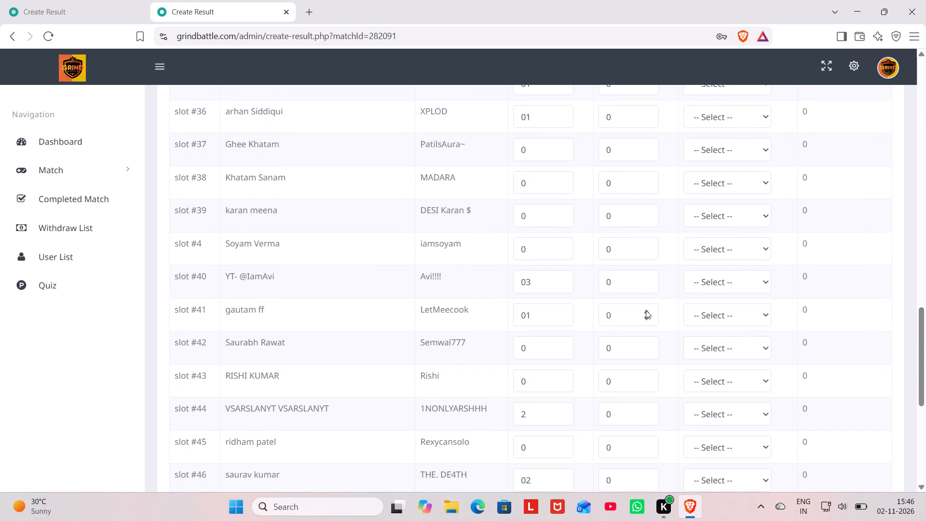
scroll(646, 310, down, 5)
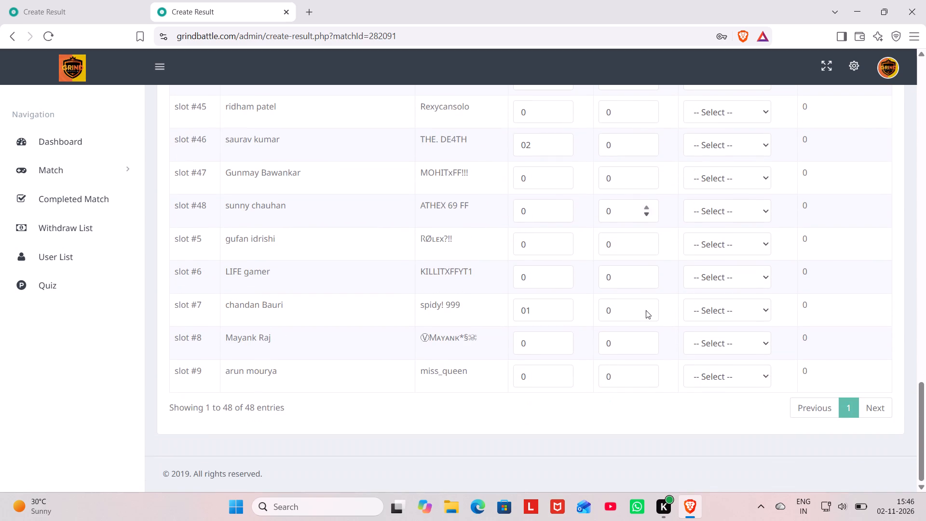
scroll(454, 326, up, 3)
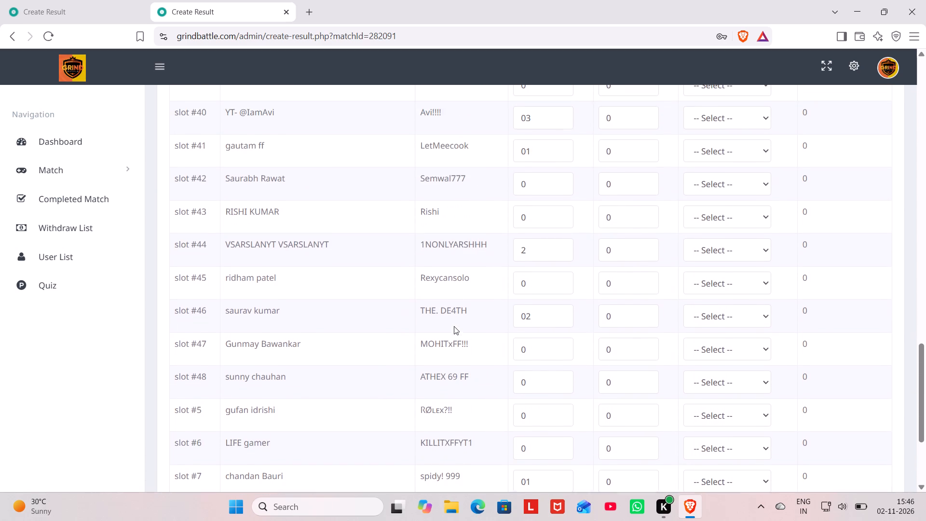
scroll(454, 326, up, 6)
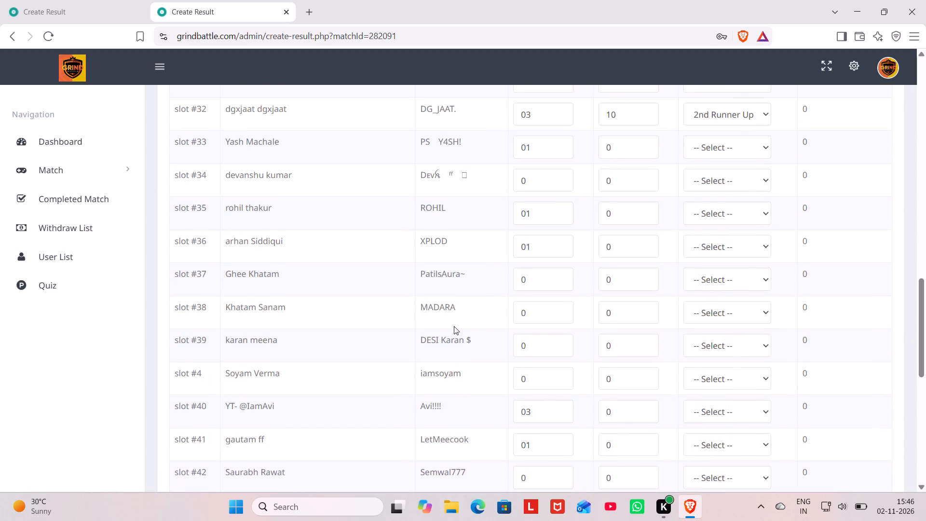
click(529, 316)
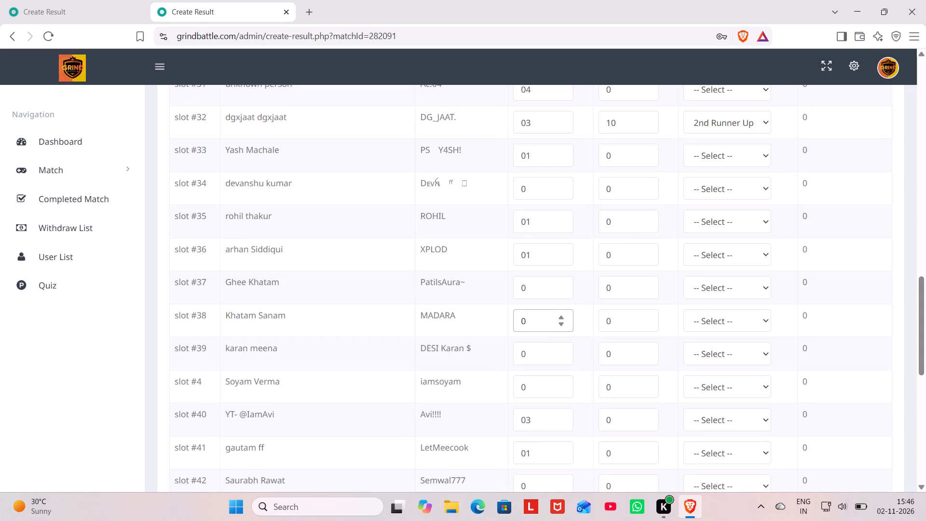
key(5)
key(Tab)
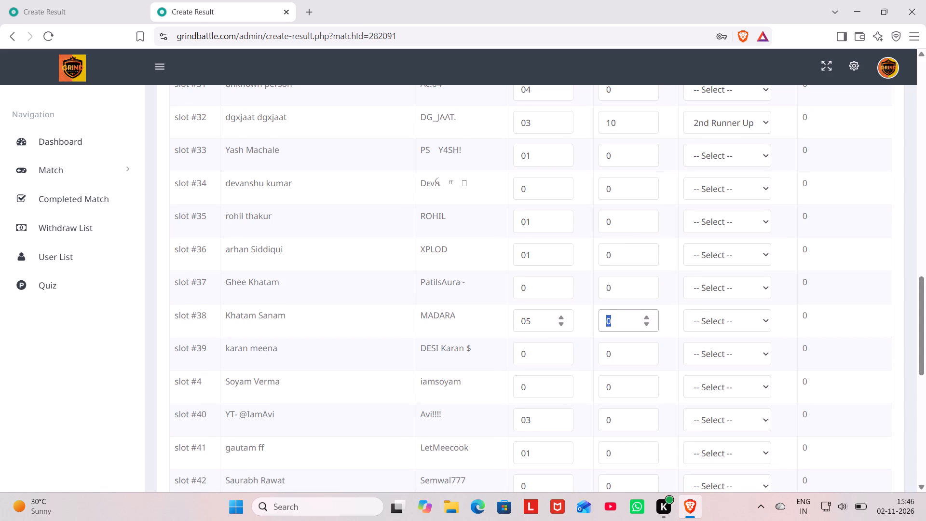
click(460, 323)
Submit the winners for match #282091.
scroll(460, 323, up, 4)
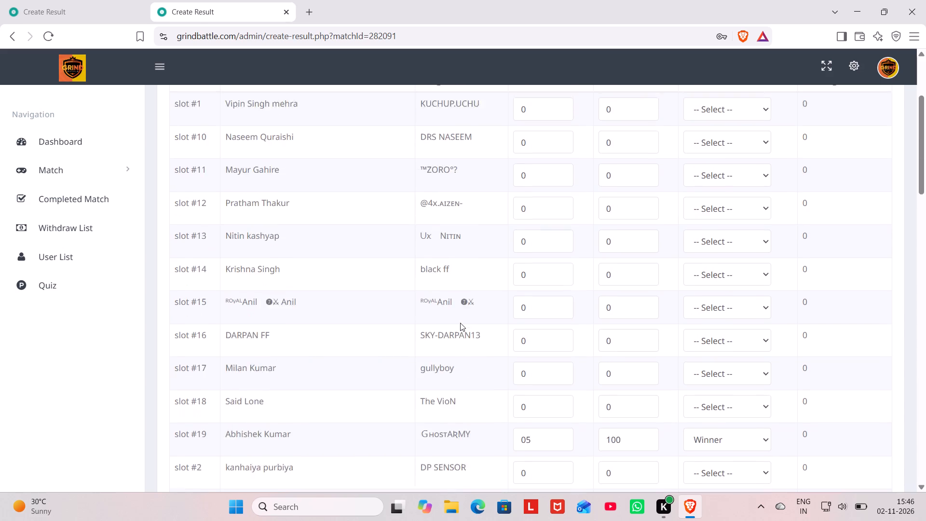
scroll(460, 323, up, 2)
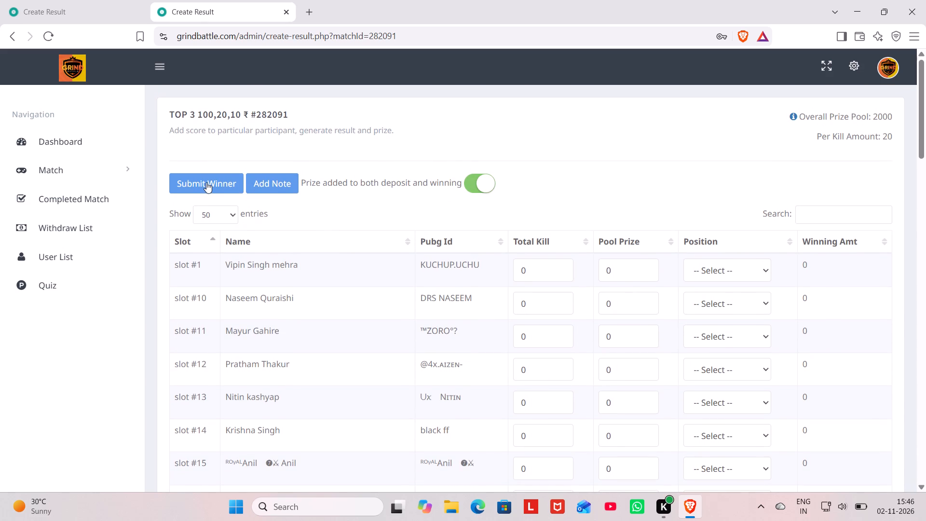
click(206, 182)
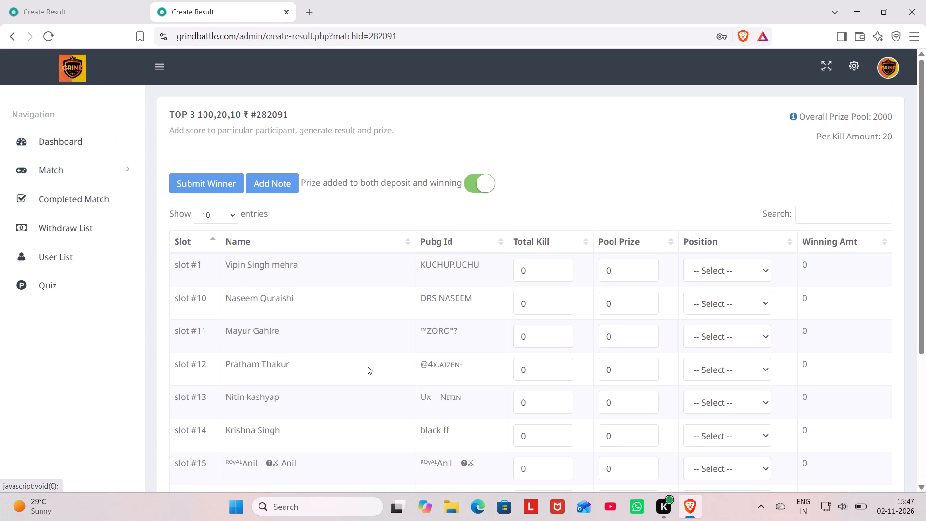
scroll(368, 366, down, 3)
scroll(368, 366, up, 3)
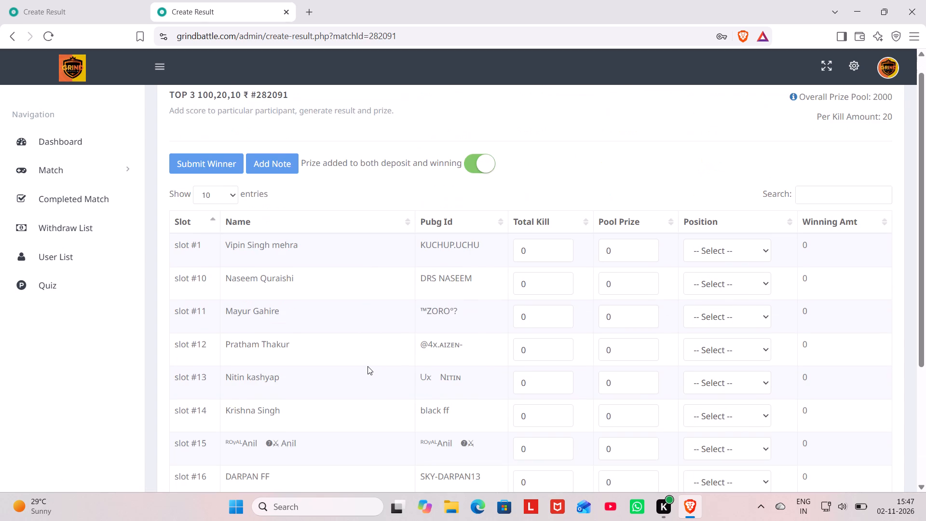
Open the result entry for completed match #282112 and show 50 entries in the player list.
click(85, 199)
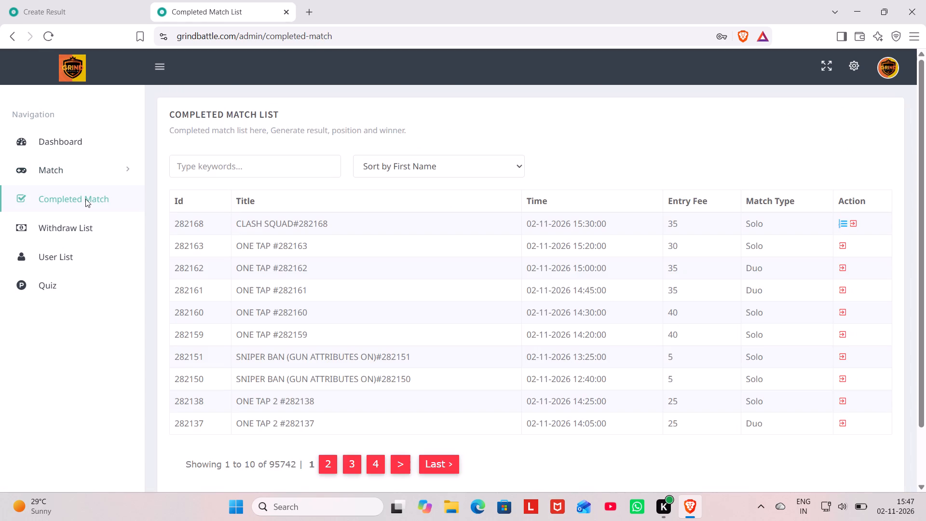
click(226, 171)
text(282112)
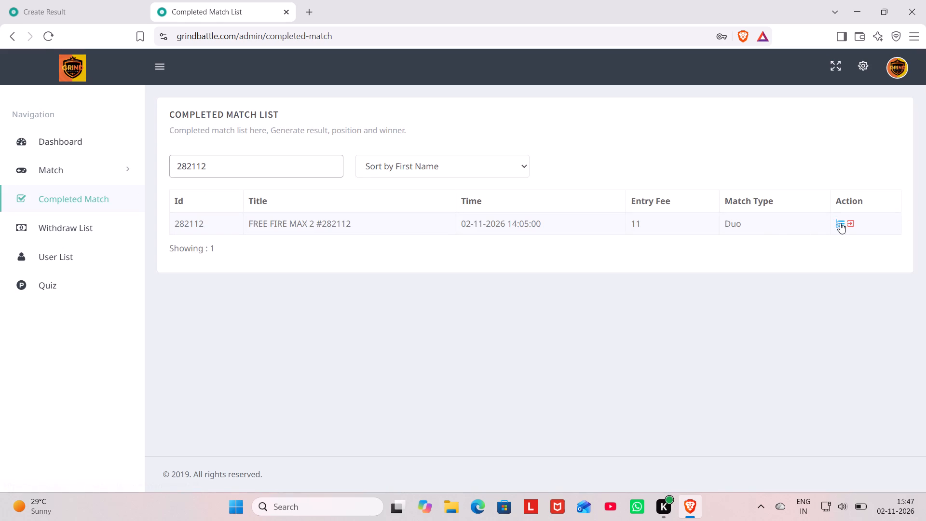
click(840, 223)
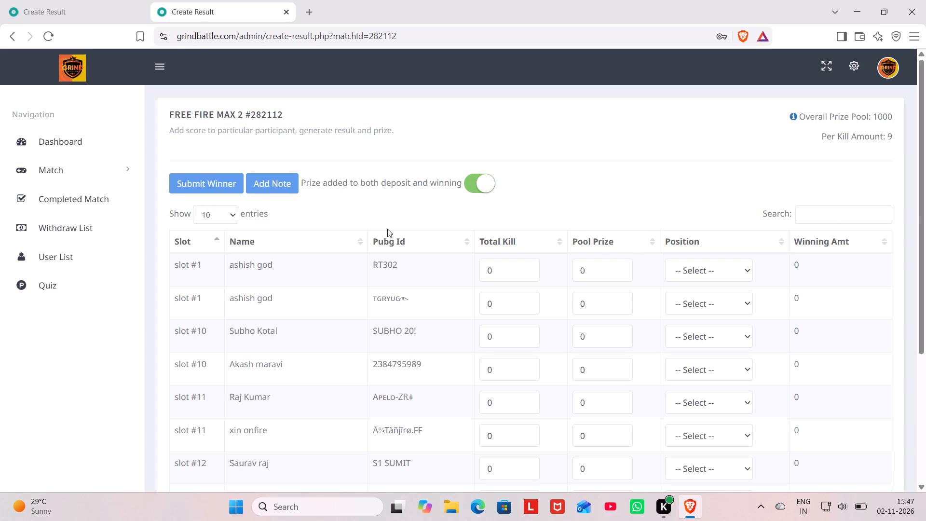
click(222, 224)
drag(227, 220, 225, 272)
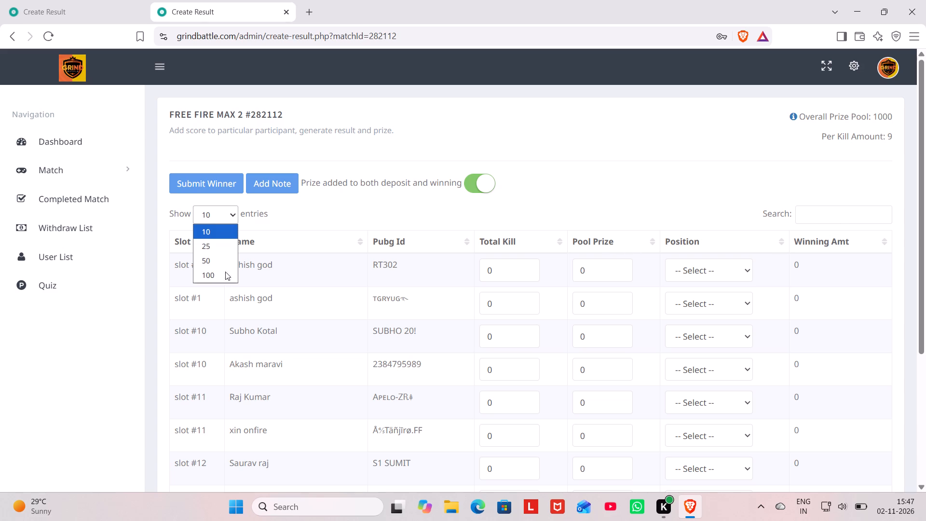
drag(225, 272, 243, 252)
click(218, 258)
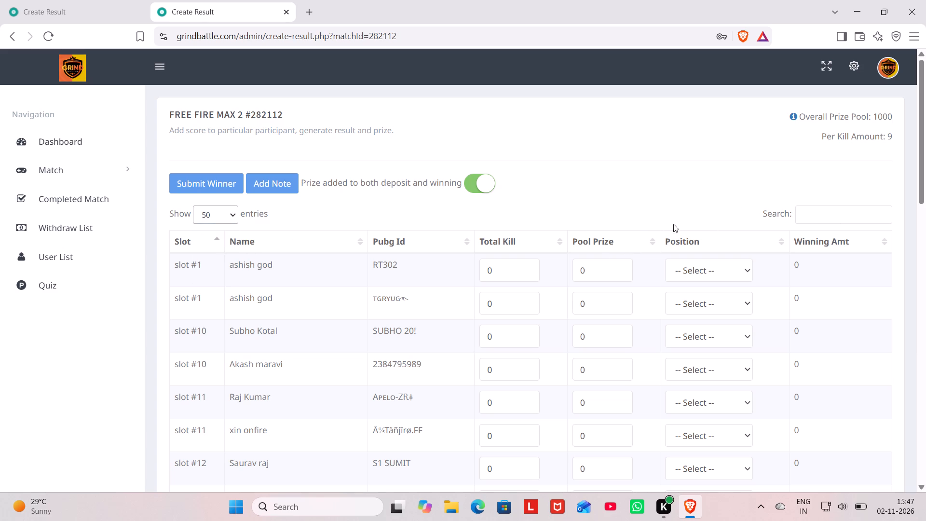
click(815, 217)
text(cm)
key(BackSpace)
key(BackSpace)
key(BackSpace)
key(s)
key(u)
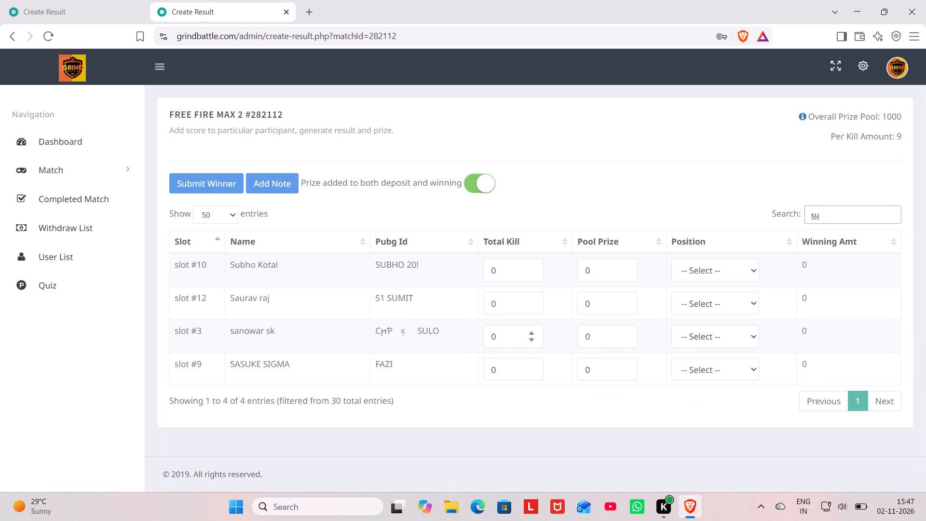
click(516, 342)
key(4)
key(Tab)
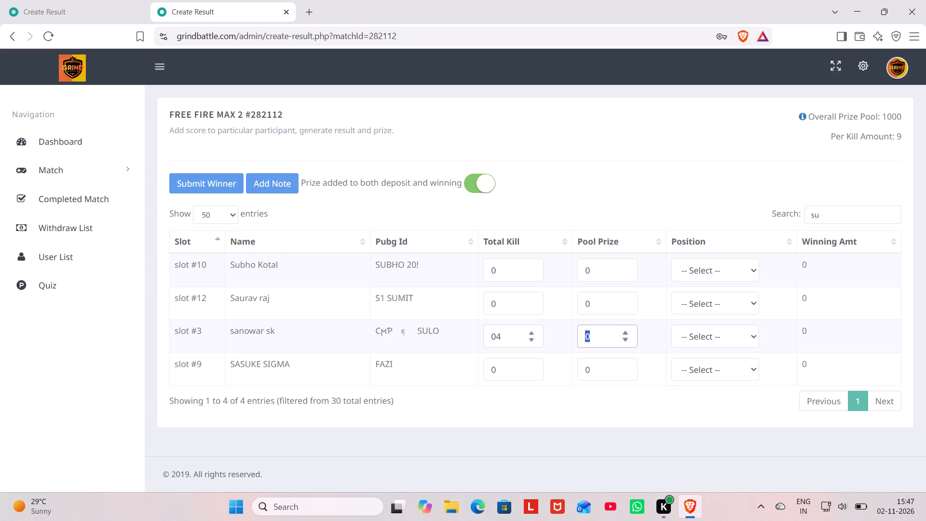
text(14)
key(BackSpace)
key(5)
key(Tab)
key(Down)
key(Tab)
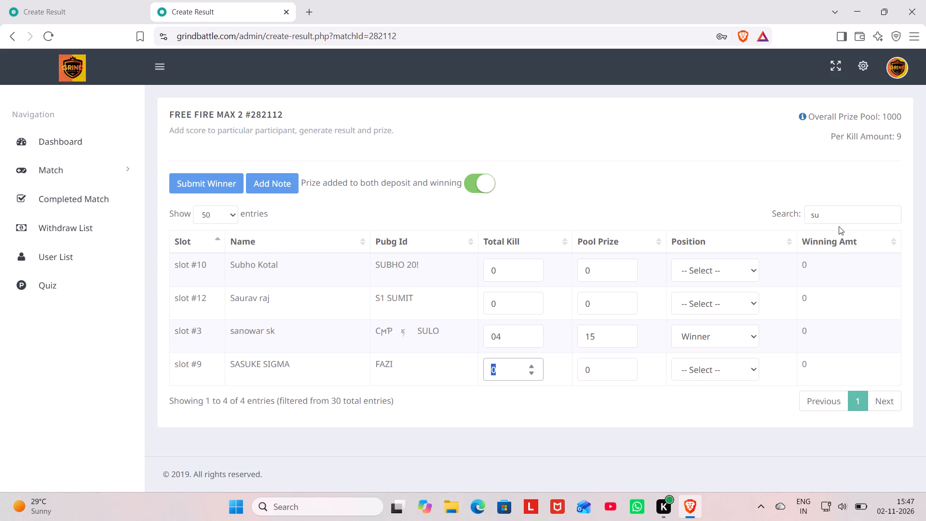
click(841, 214)
key(BackSpace)
key(BackSpace)
key(BackSpace)
key(BackSpace)
key(BackSpace)
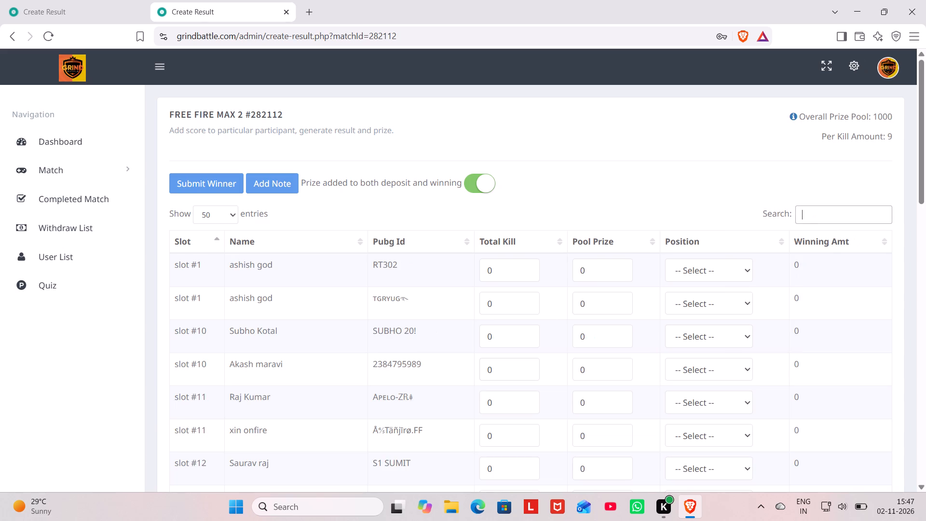
text(le)
key(g)
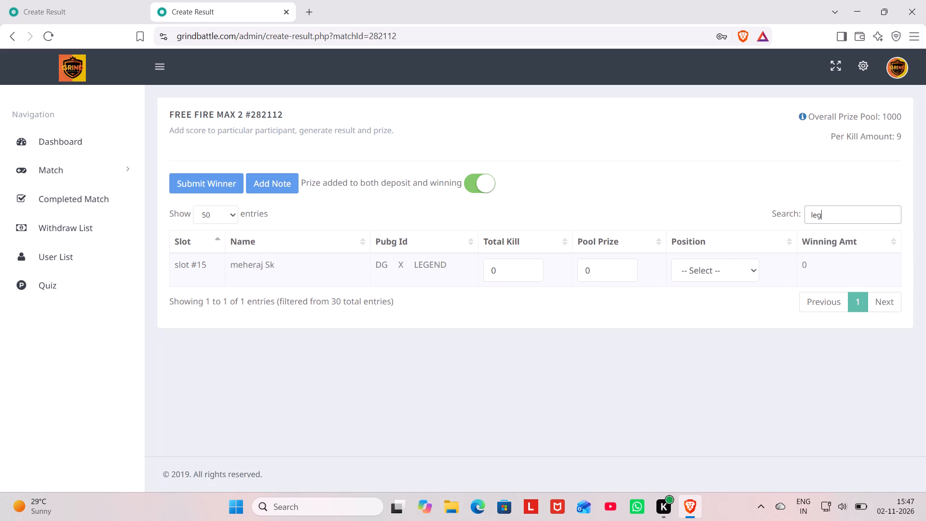
click(506, 273)
key(5)
key(Tab)
text(15)
key(Tab)
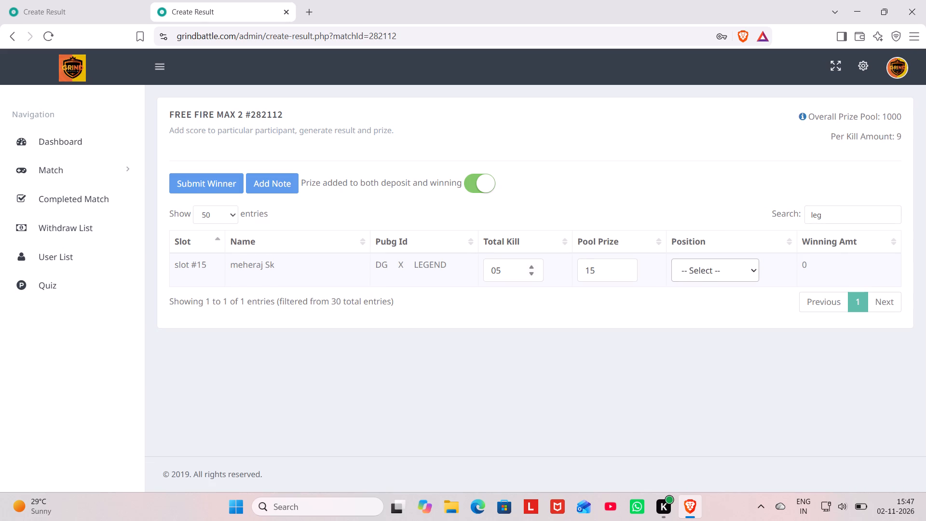
key(Down)
key(Tab)
Clear the player search, locate CRIMINAL:2 in slot #7 and set 1 total kill, pool prize 5 and position 1st Runner Up.
click(827, 215)
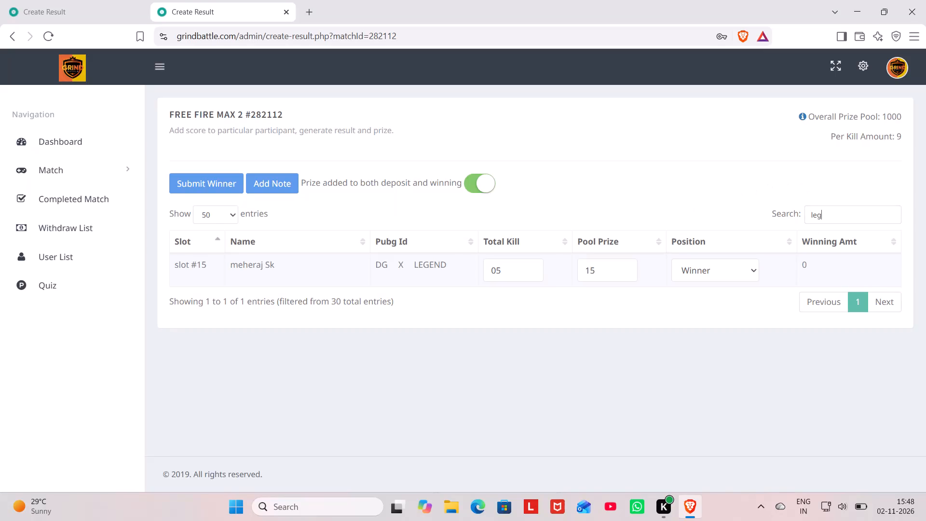
key(BackSpace)
key(BackSpace)
key(BackSpace)
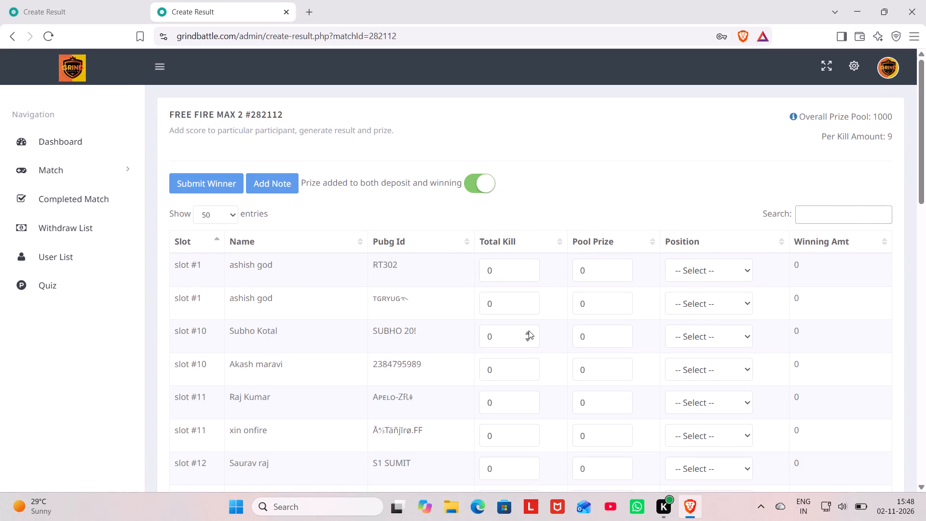
scroll(458, 374, down, 4)
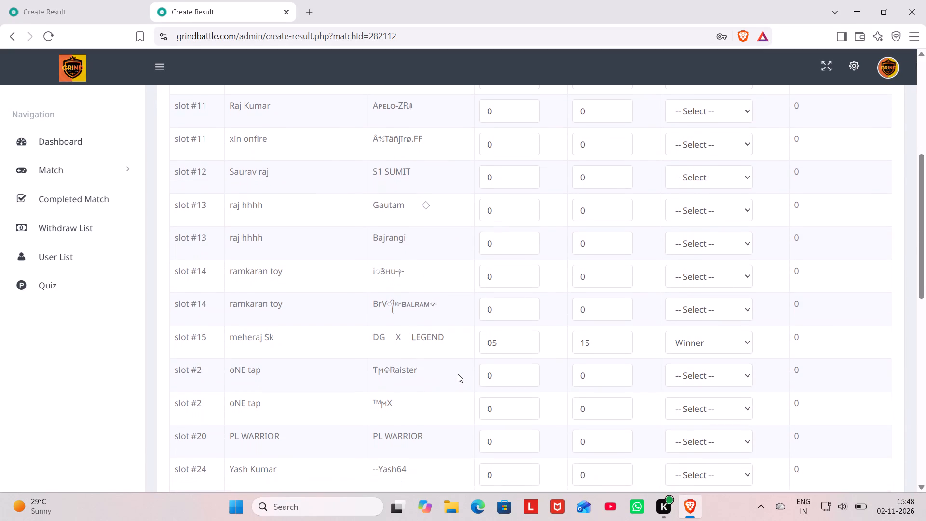
scroll(458, 374, down, 2)
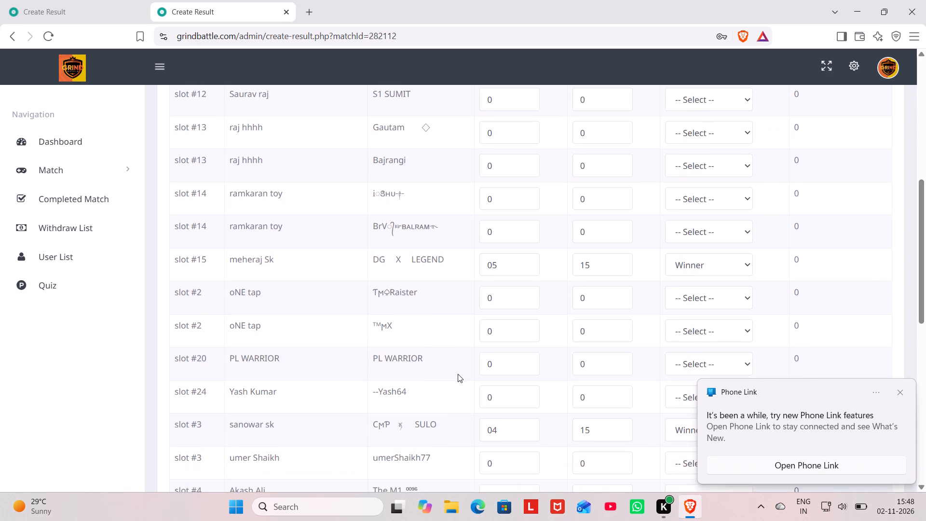
scroll(458, 374, down, 1)
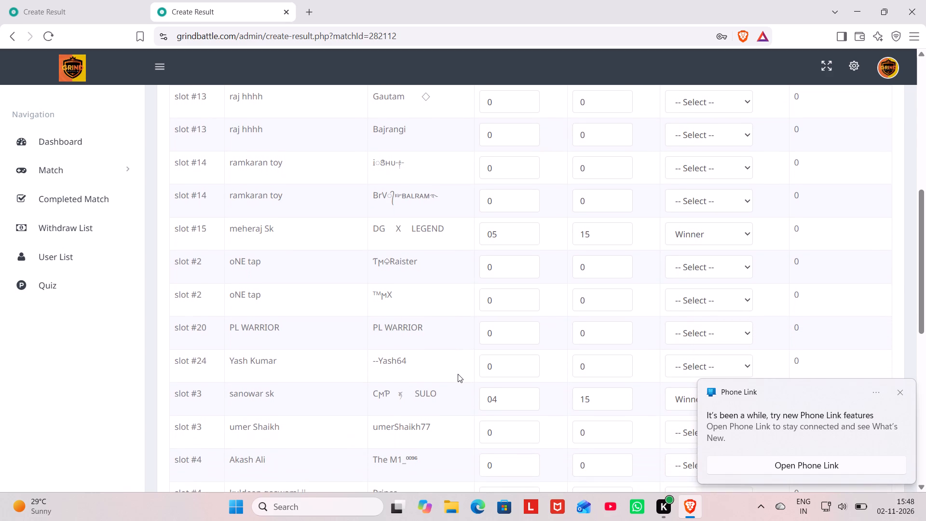
scroll(458, 374, down, 5)
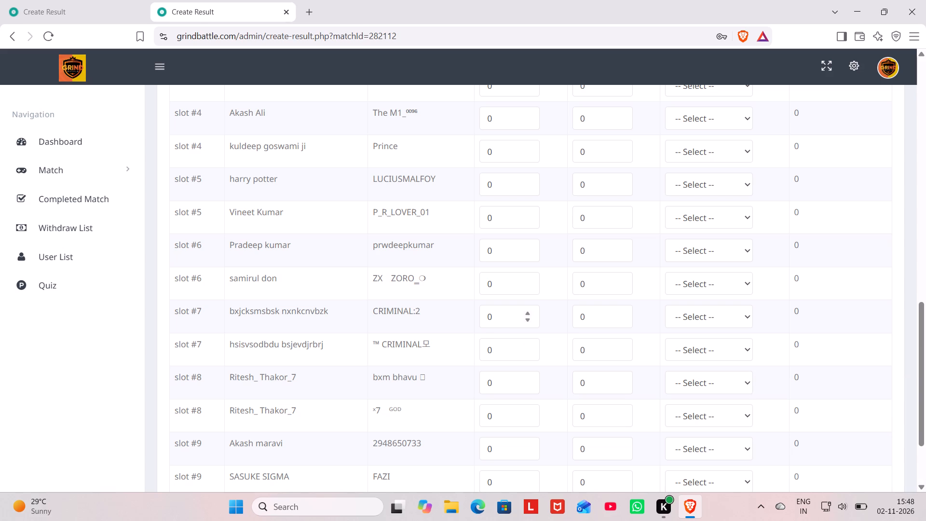
click(504, 316)
key(1)
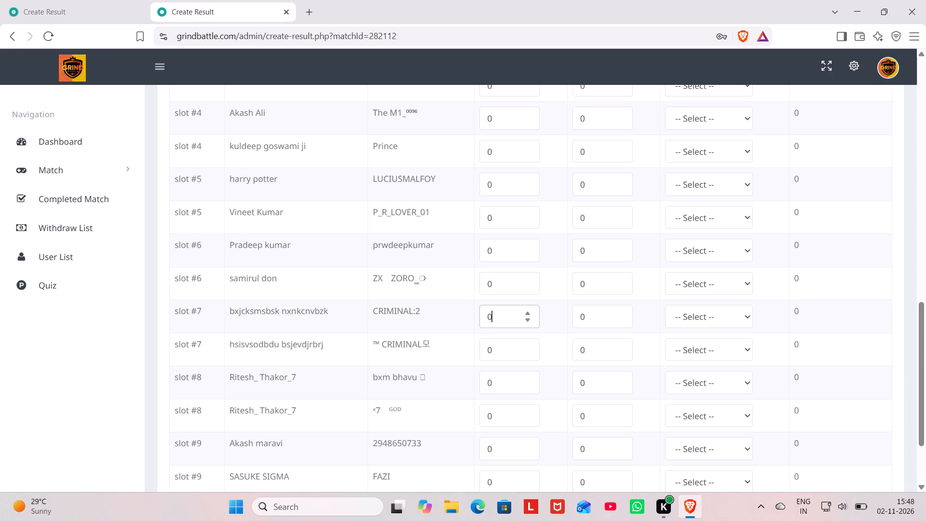
key(Tab)
key(5)
key(Tab)
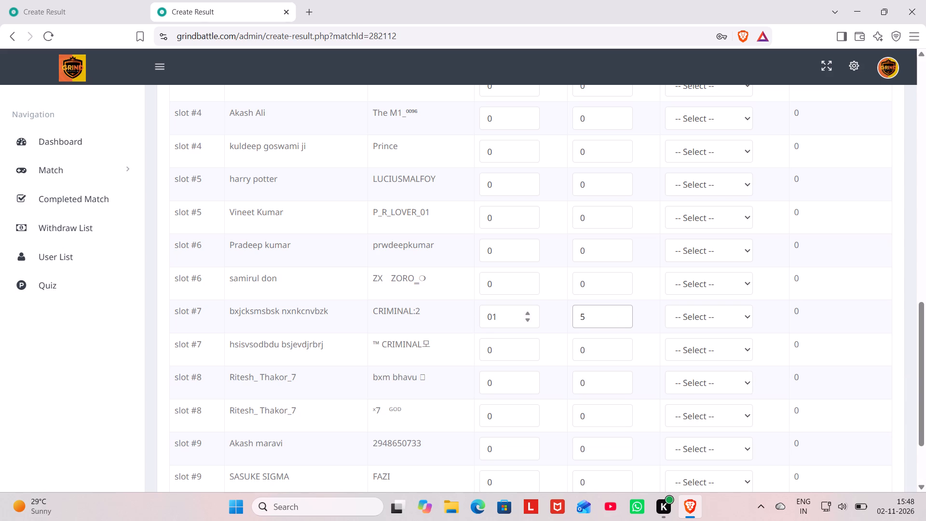
key(Down)
key(Down)
key(Tab)
Set pool prize 5 and position 1st Runner Up for the other CRIMINAL player in slot #7.
key(Tab)
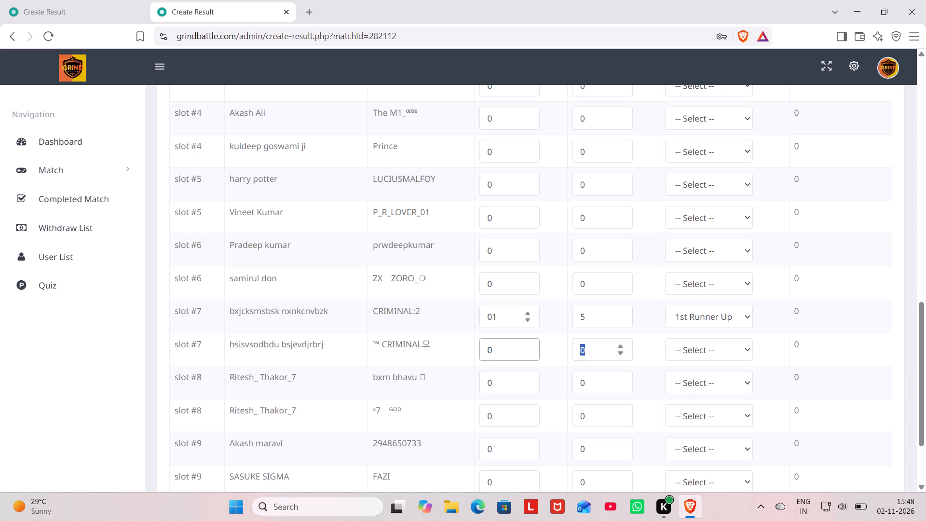
key(5)
key(Tab)
key(Down)
key(Down)
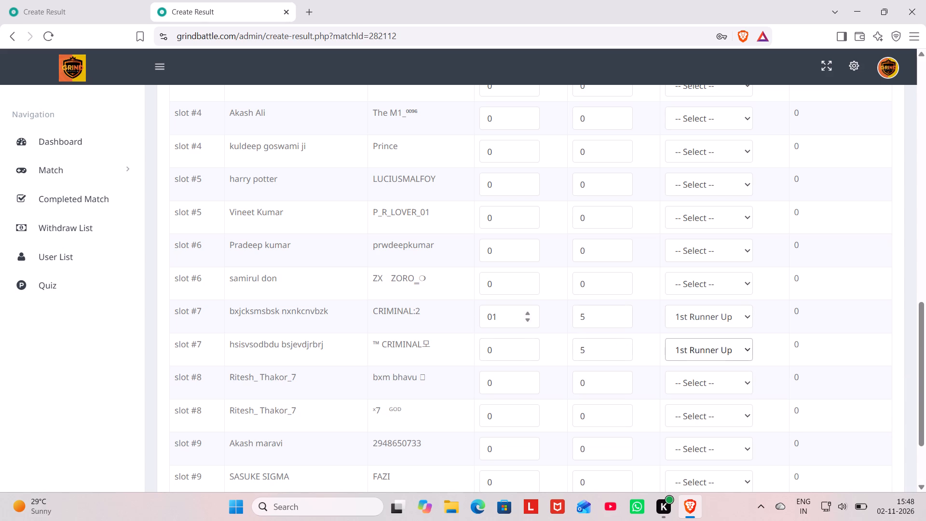
key(Tab)
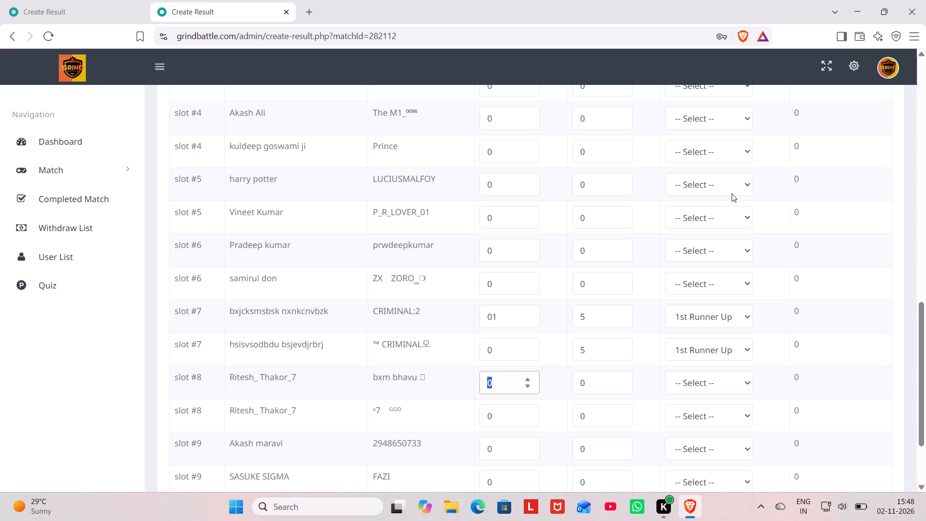
click(803, 192)
scroll(803, 192, up, 8)
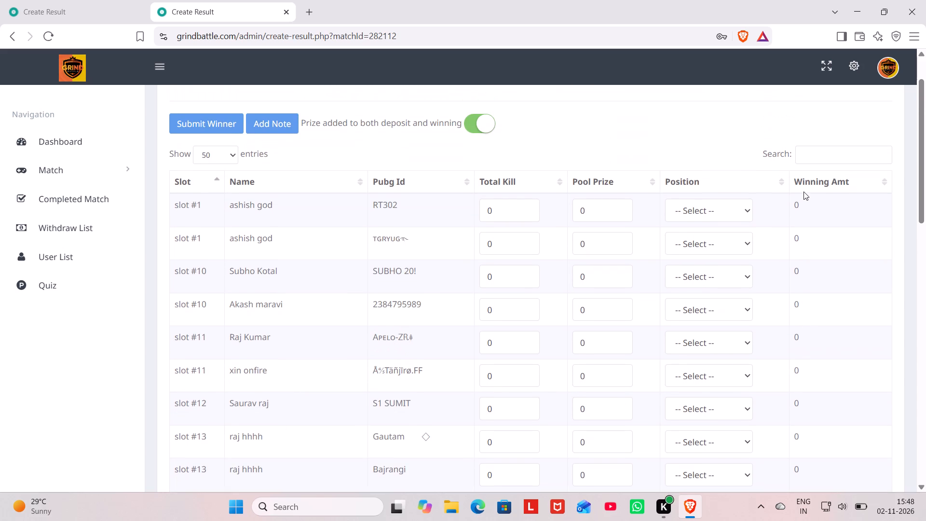
click(822, 224)
click(828, 213)
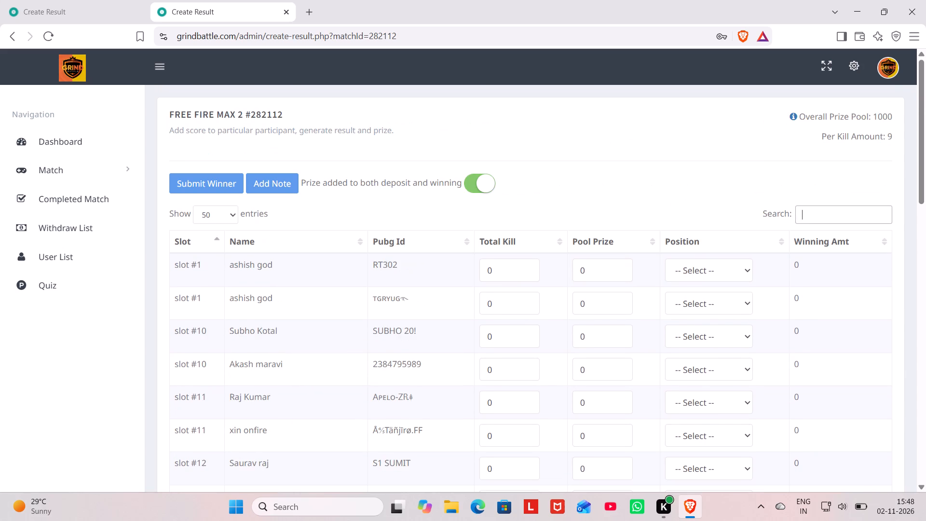
text(tm)
key(BackSpace)
key(BackSpace)
key(BackSpace)
text(ra)
key(i)
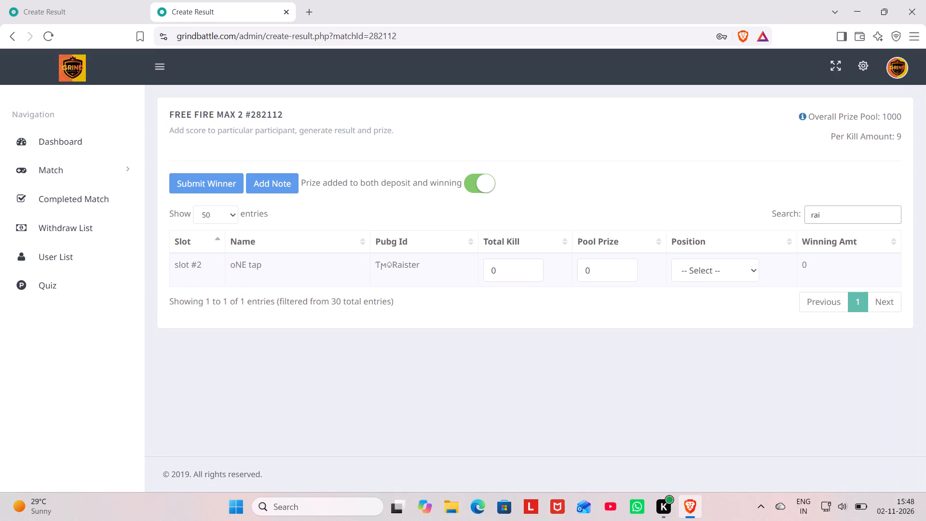
click(505, 266)
key(2)
key(Tab)
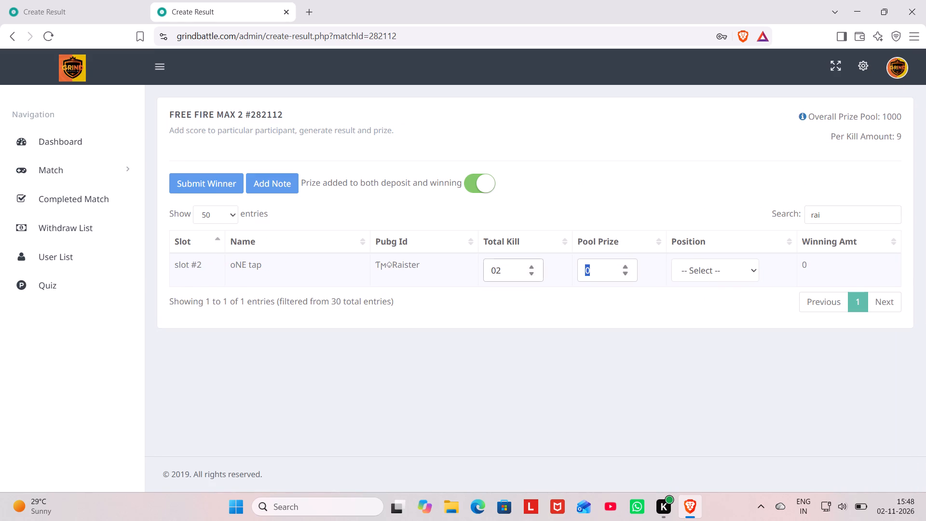
click(863, 219)
key(BackSpace)
key(BackSpace)
key(BackSpace)
key(BackSpace)
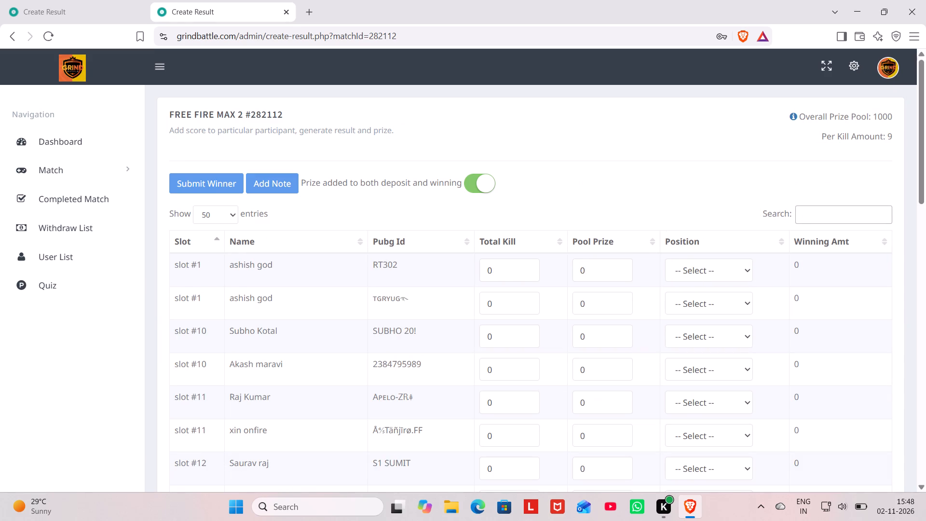
key(BackSpace)
key(a)
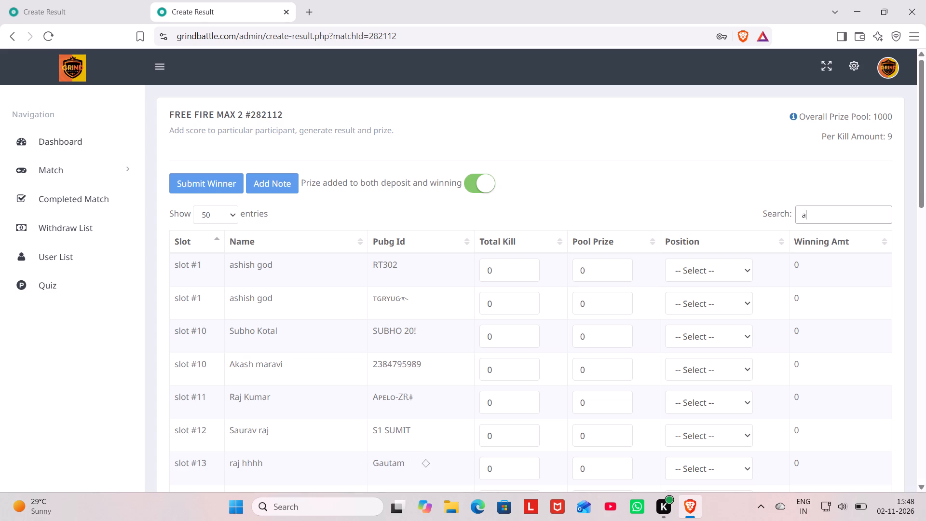
scroll(461, 438, down, 3)
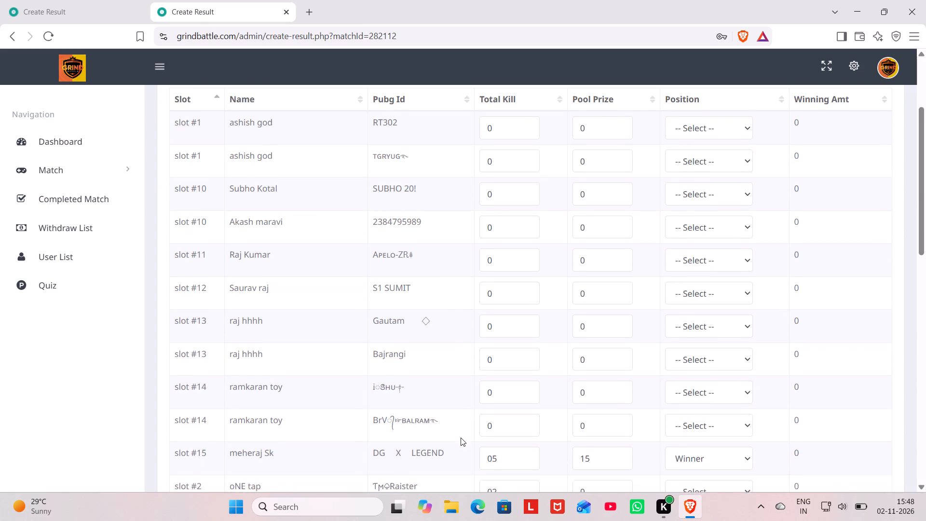
scroll(461, 438, down, 5)
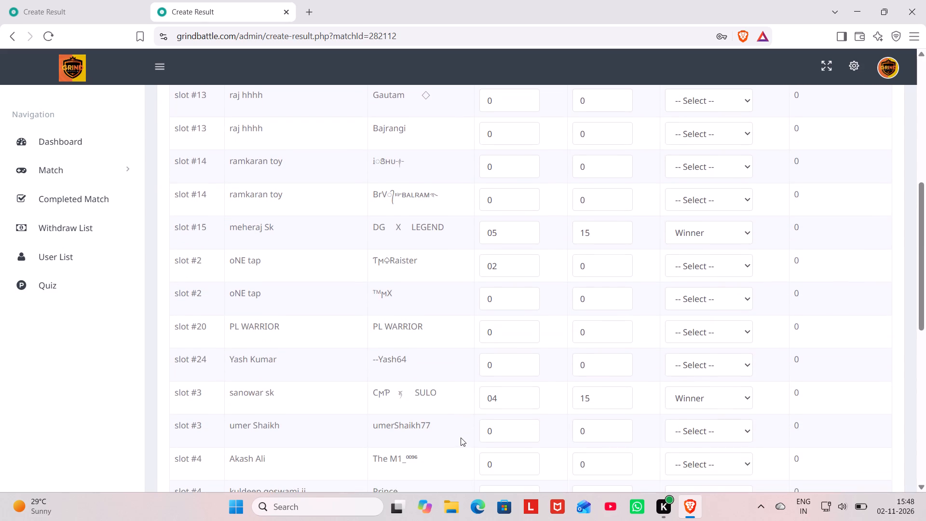
scroll(461, 438, down, 4)
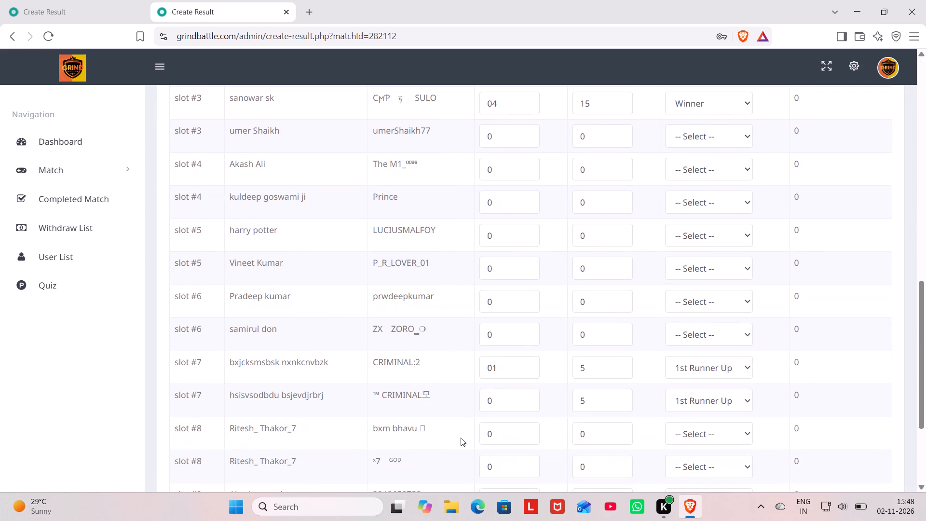
scroll(461, 438, down, 2)
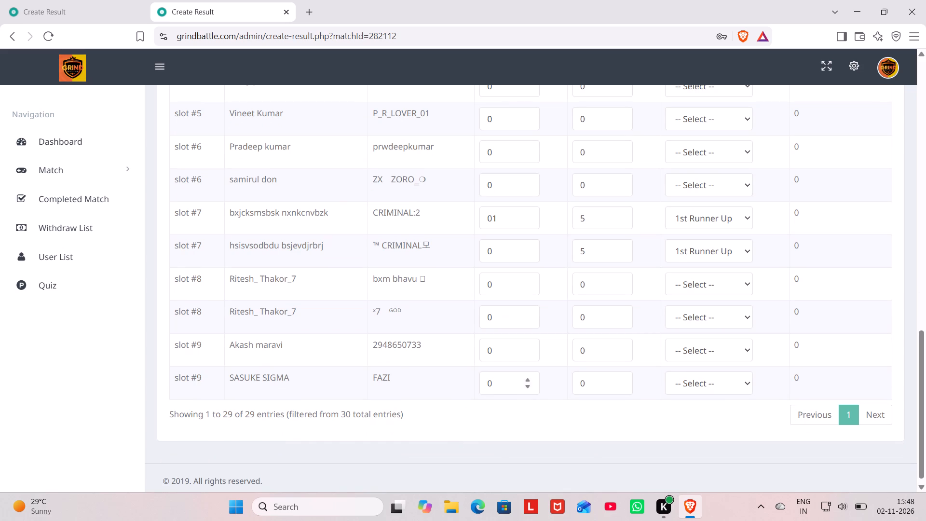
click(514, 382)
key(2)
key(Tab)
Clear the player search and set 1 total kill for the player in slot #11 whose ID ends in .FF.
scroll(514, 382, up, 5)
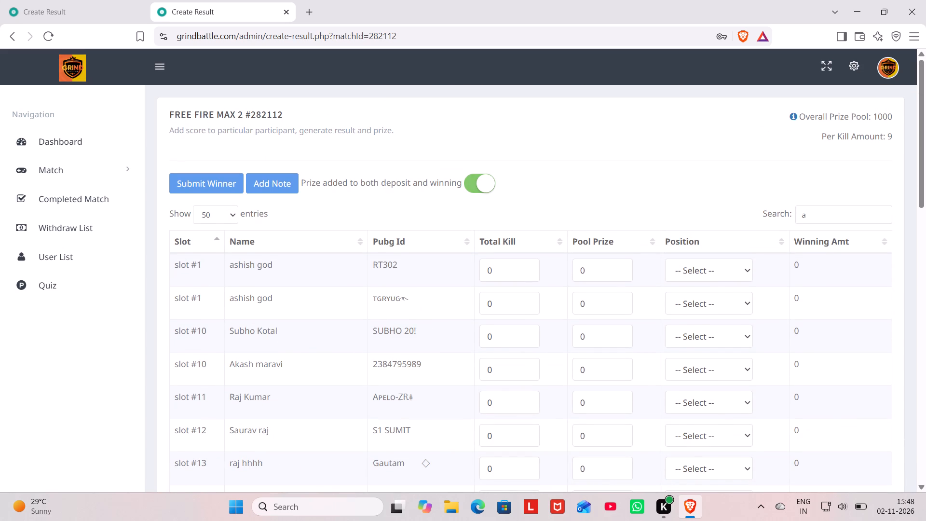
click(828, 208)
key(BackSpace)
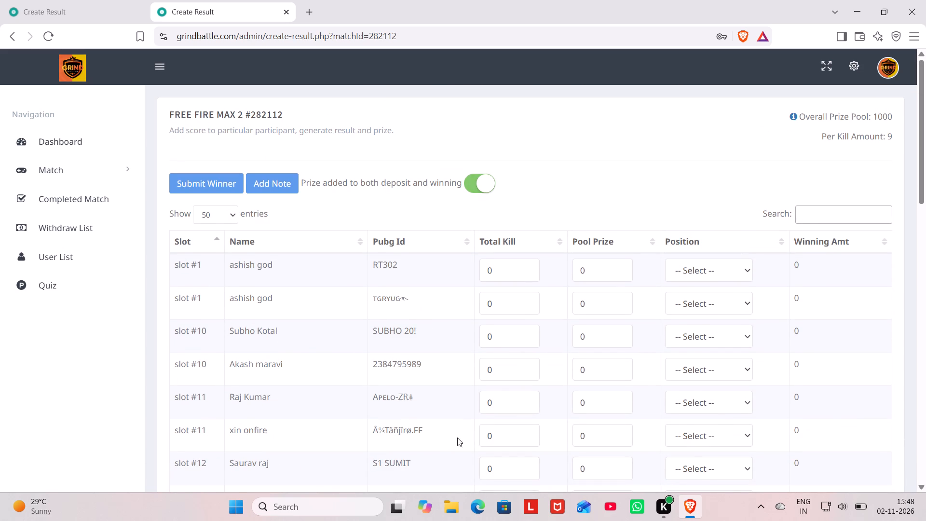
click(507, 427)
key(1)
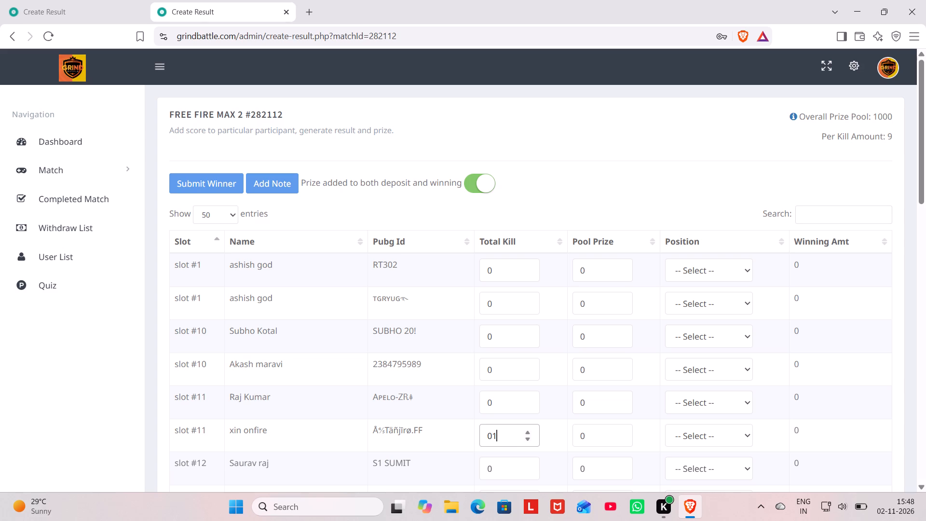
key(Tab)
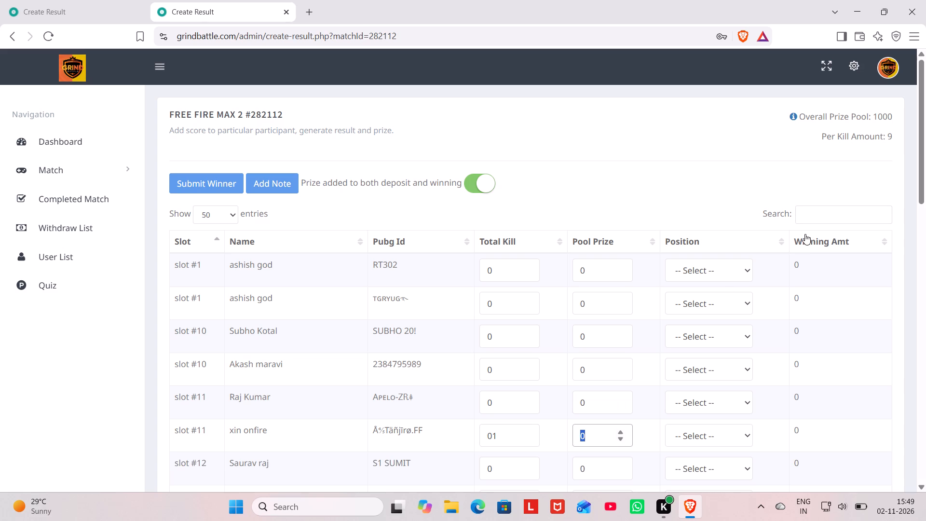
click(824, 213)
text(su)
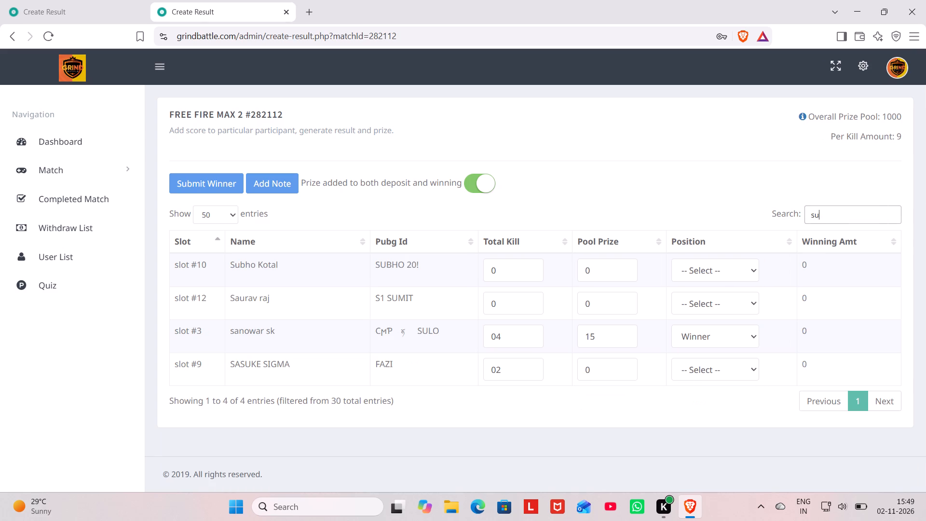
click(518, 278)
key(4)
key(Tab)
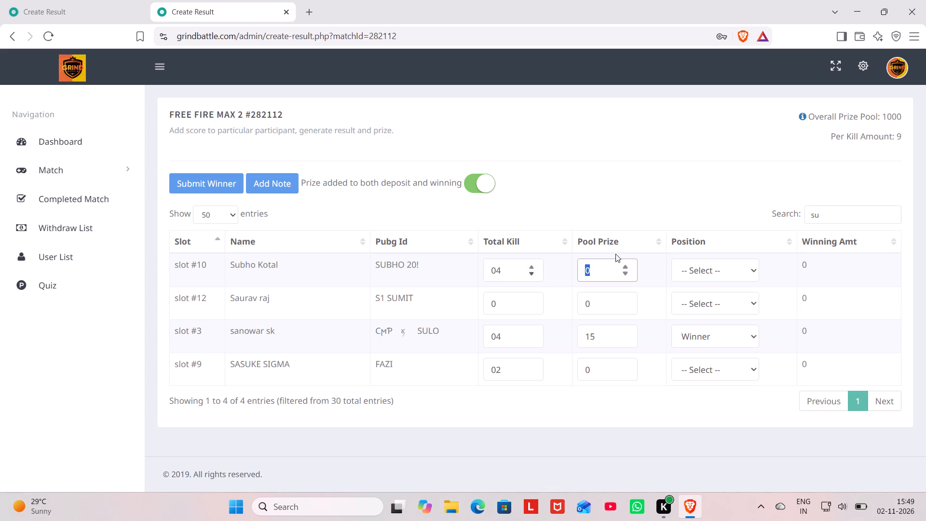
Replace the player search with "pl" and set 2 total kills for PL WARRIOR in slot #20.
click(824, 210)
key(BackSpace)
key(BackSpace)
key(BackSpace)
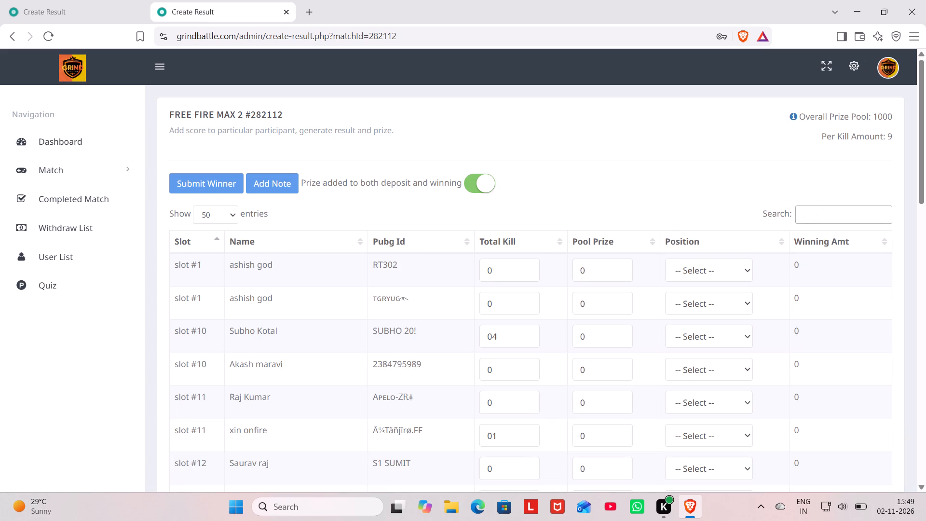
text(pl)
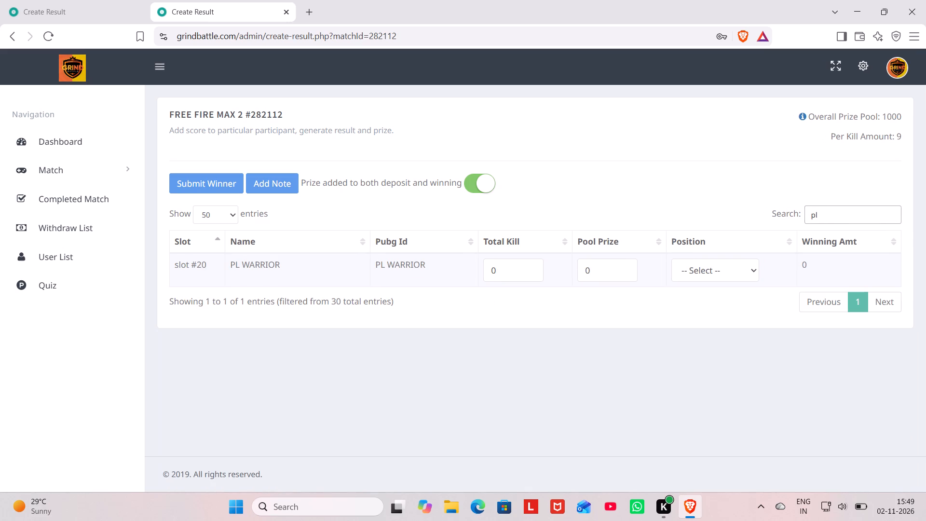
click(525, 268)
key(2)
key(Tab)
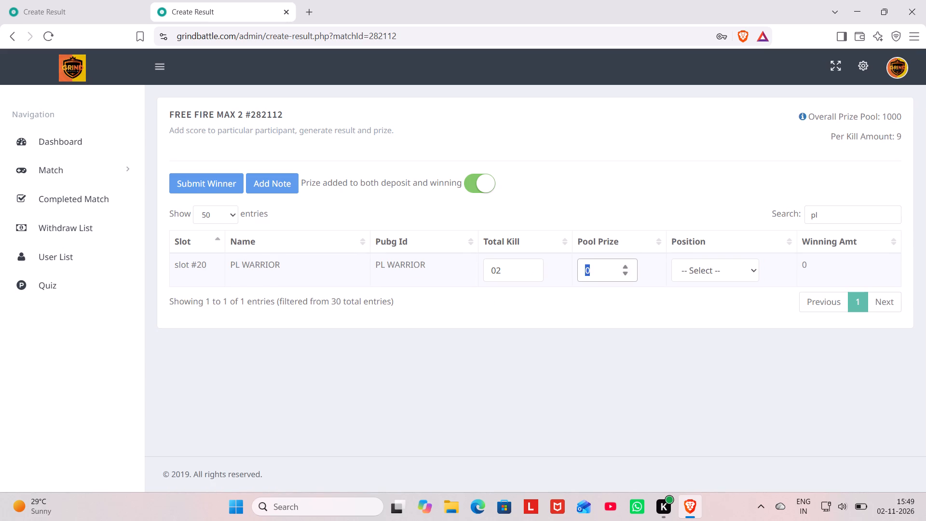
Replace the player search with "ga" and set 1 total kill for Gautam in slot #13.
click(838, 219)
key(BackSpace)
key(BackSpace)
key(BackSpace)
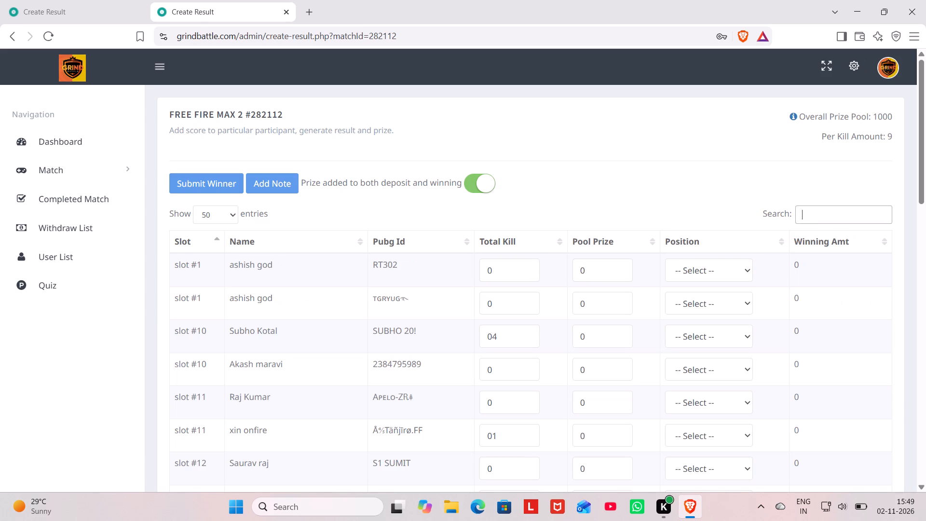
text(ga)
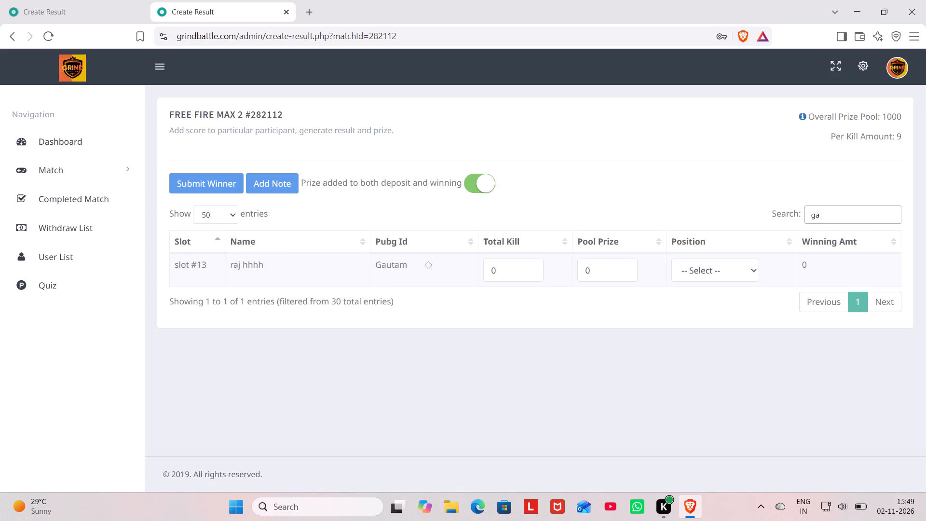
click(508, 272)
key(1)
key(Tab)
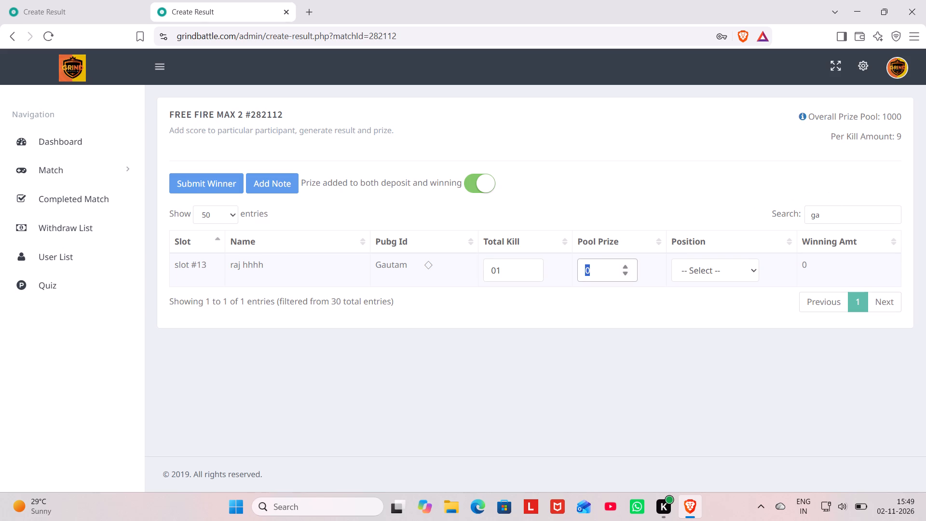
Replace the player search with "ba" and set 1 total kill for Bajrangi in slot #13.
click(818, 222)
key(BackSpace)
key(BackSpace)
key(BackSpace)
text(ba)
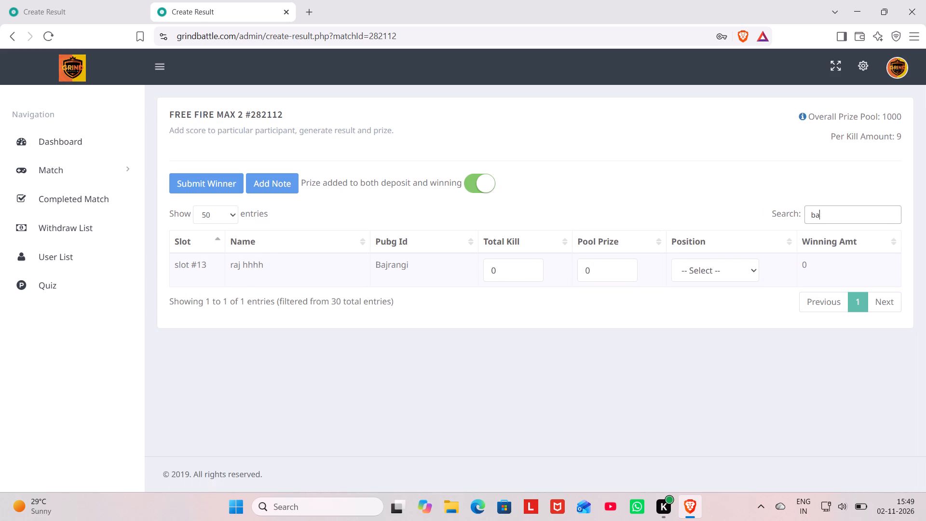
click(509, 276)
key(1)
key(Tab)
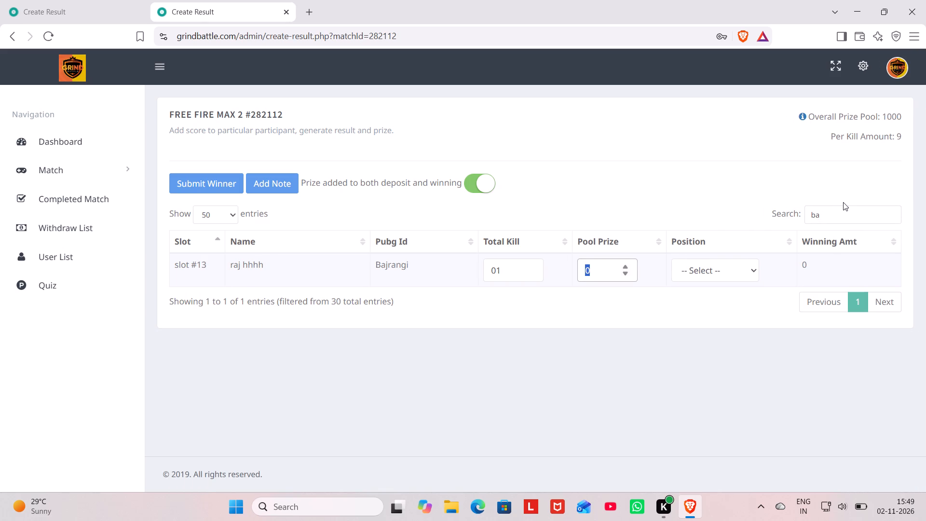
Search the match participants for "x" and for "go", and clear the search to list all players.
click(837, 213)
key(BackSpace)
key(BackSpace)
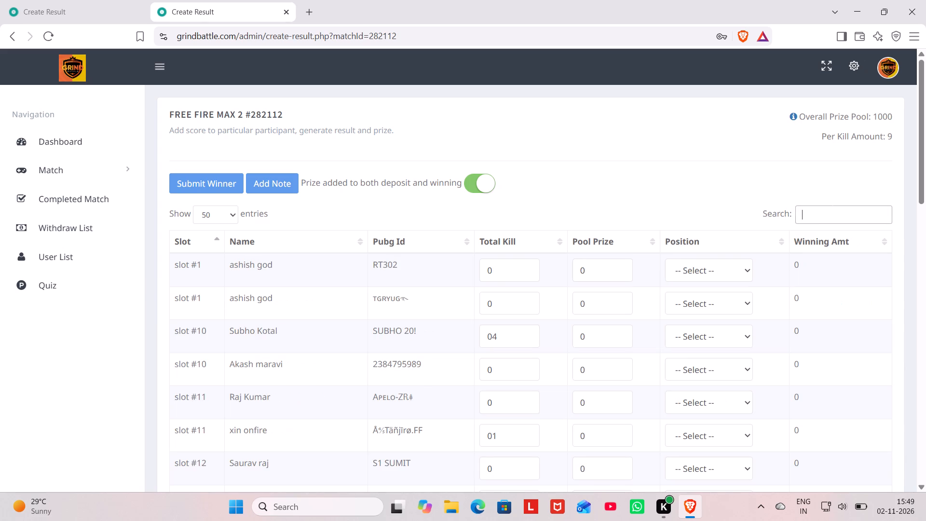
key(x)
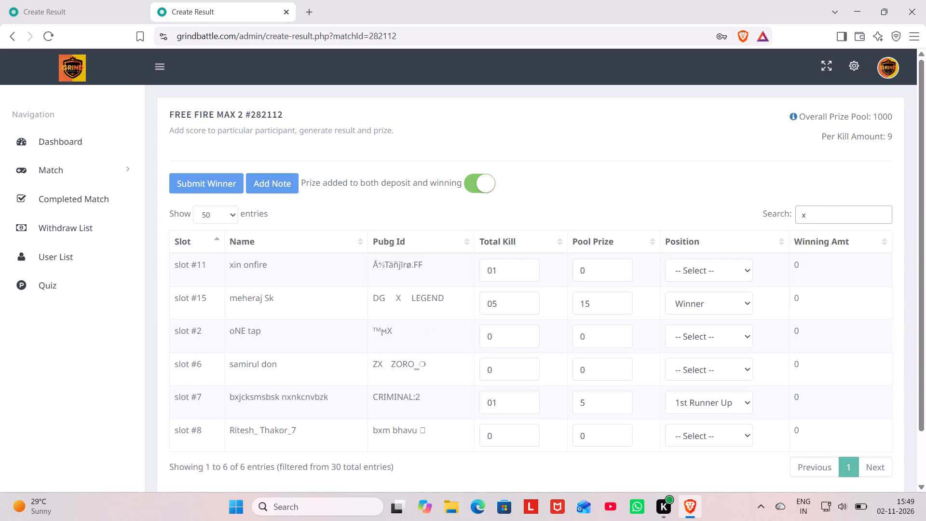
key(BackSpace)
key(BackSpace)
text(go)
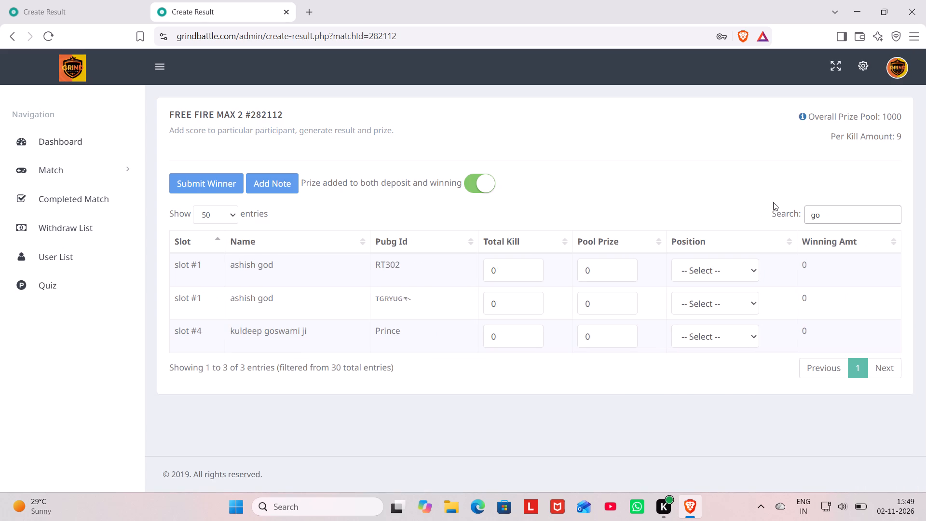
key(BackSpace)
key(BackSpace)
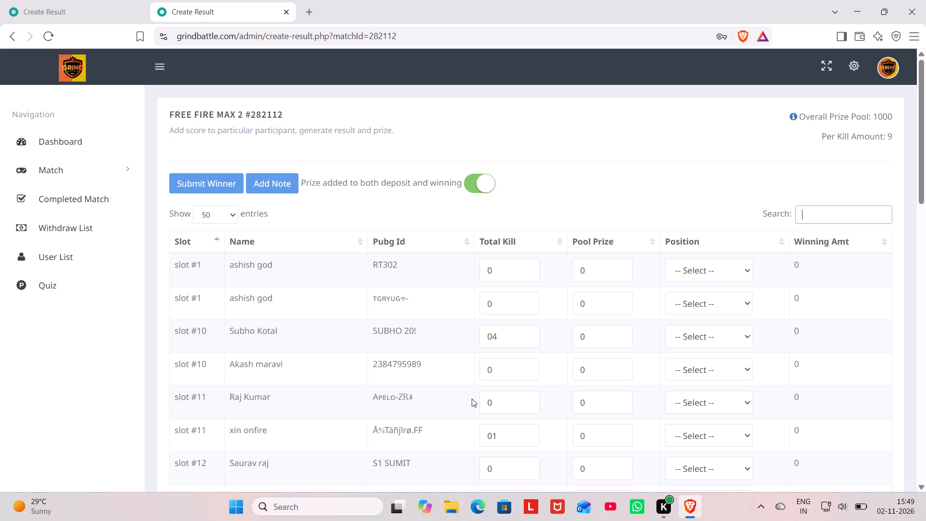
Set 2 total kills for the player whose Pubg Id ends in GOD in slot #8.
scroll(369, 415, down, 2)
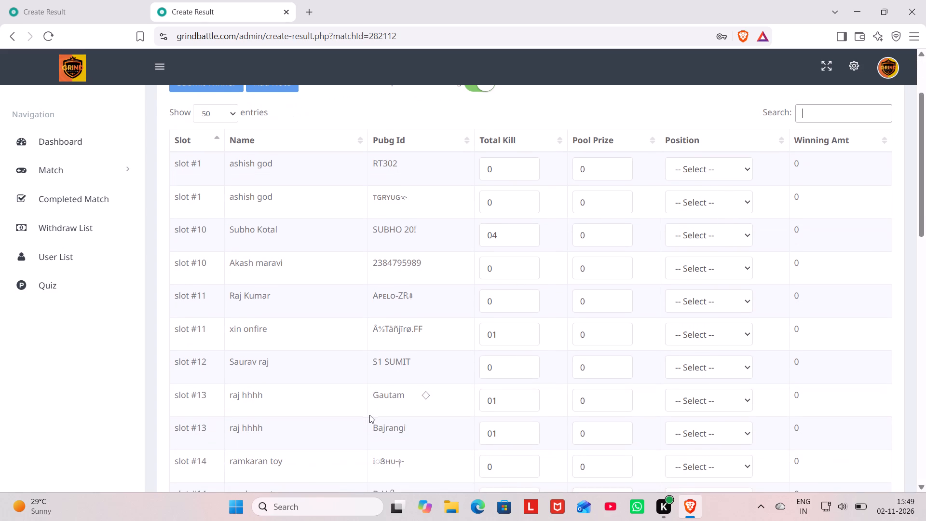
scroll(369, 415, down, 1)
scroll(369, 415, right, 2)
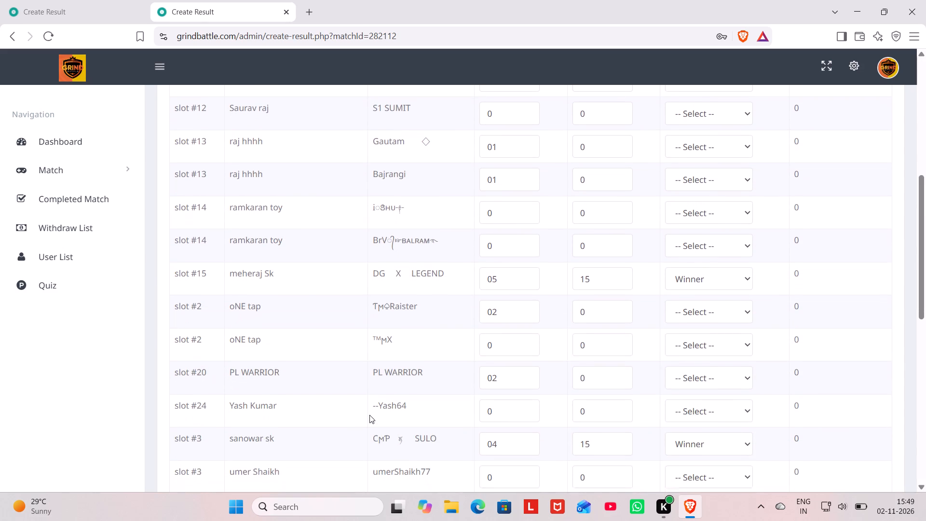
scroll(369, 415, down, 3)
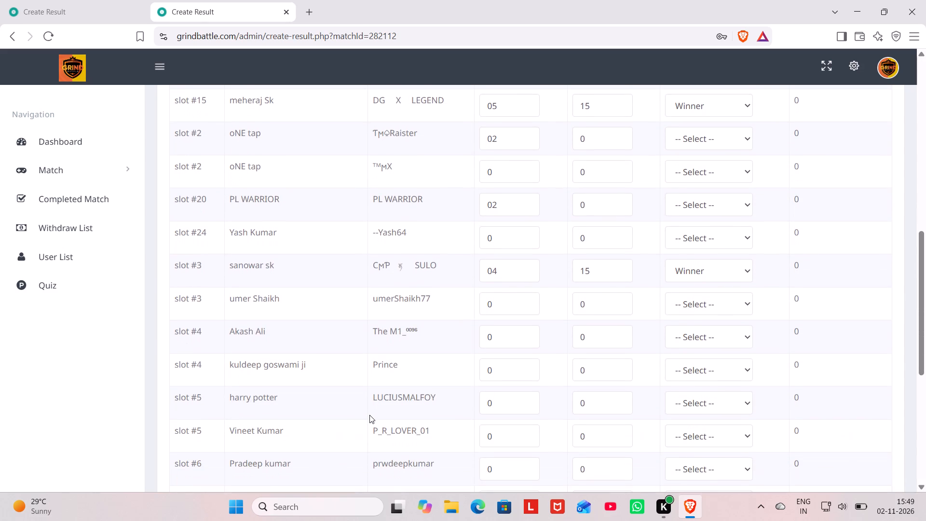
scroll(369, 415, down, 6)
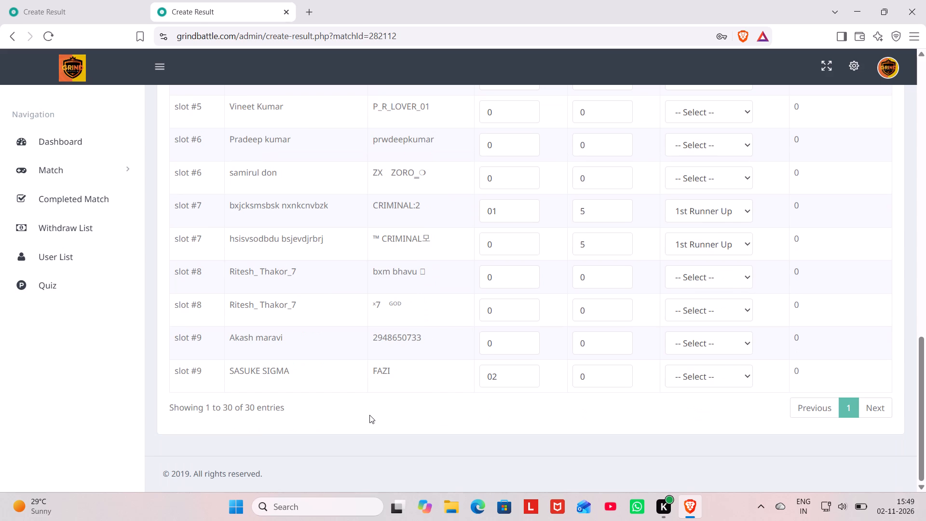
click(500, 302)
key(2)
key(Tab)
click(463, 425)
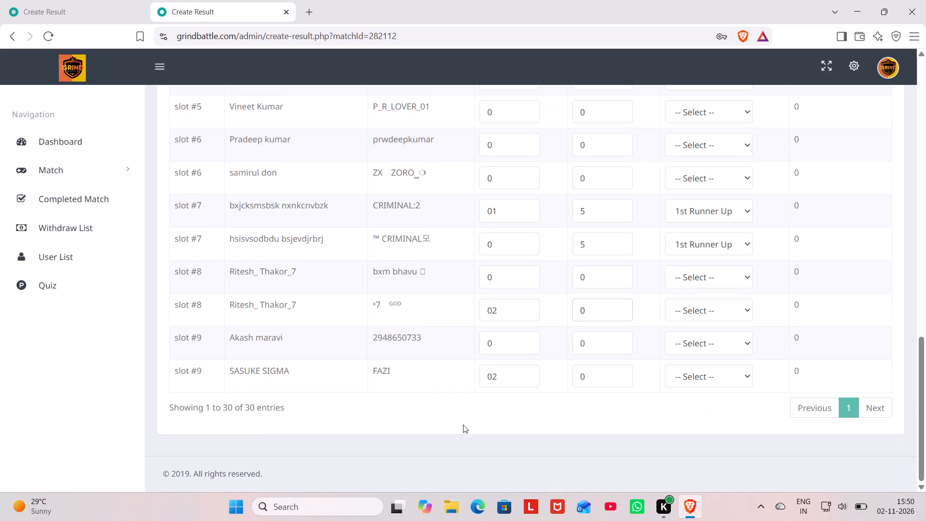
Submit the winners for match #282112.
scroll(463, 425, up, 6)
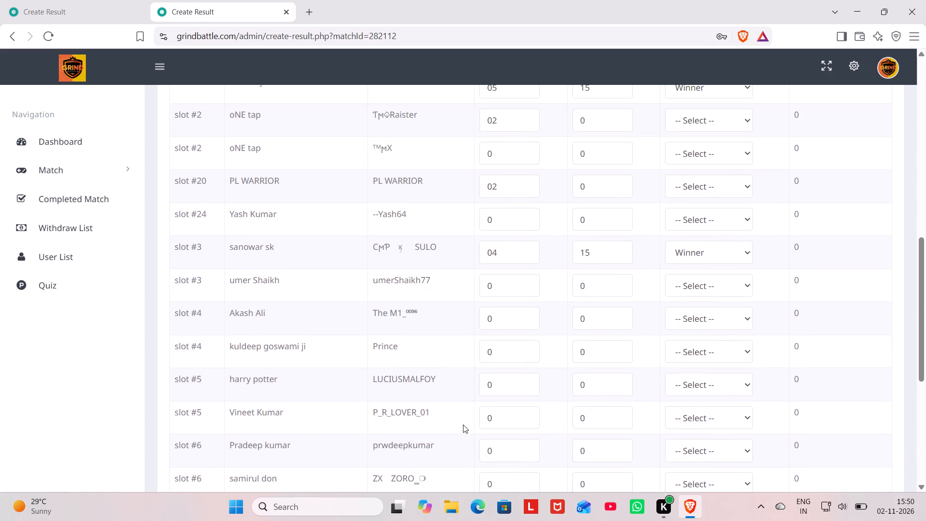
scroll(463, 425, up, 5)
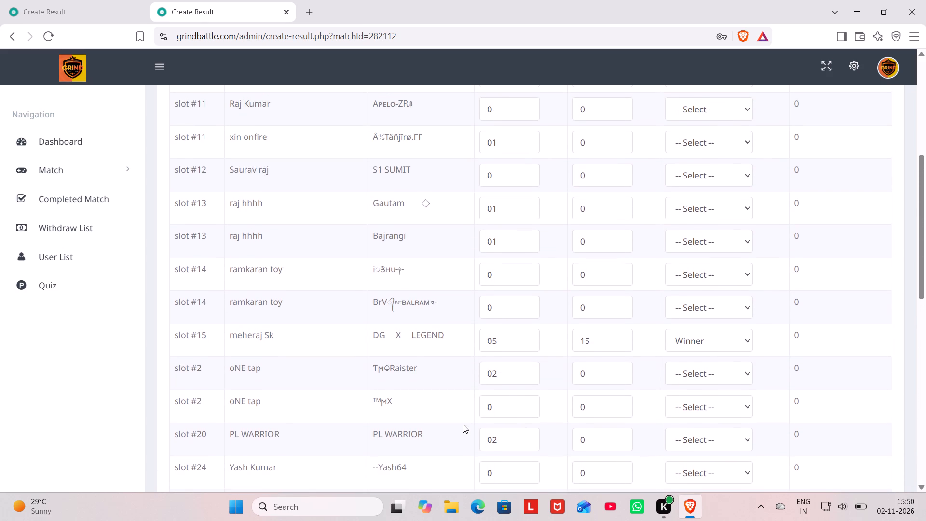
scroll(463, 425, up, 5)
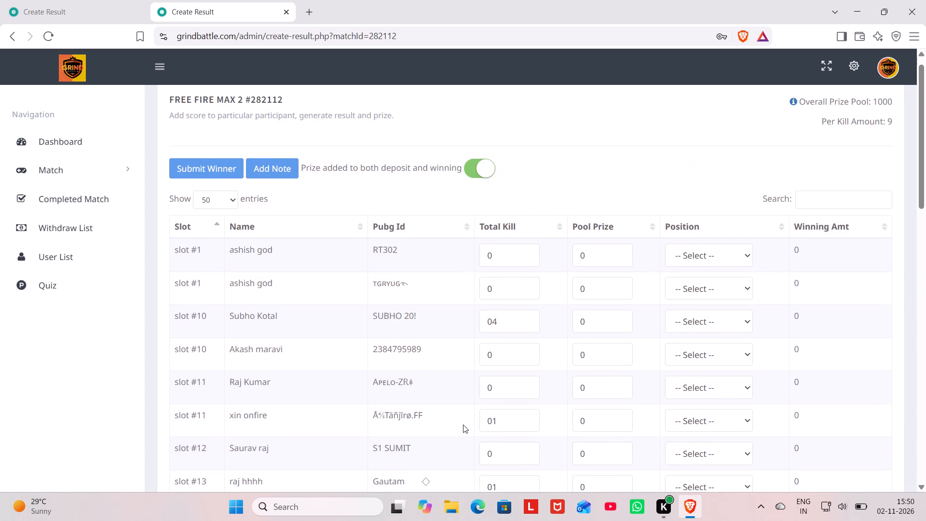
scroll(463, 425, up, 1)
click(628, 128)
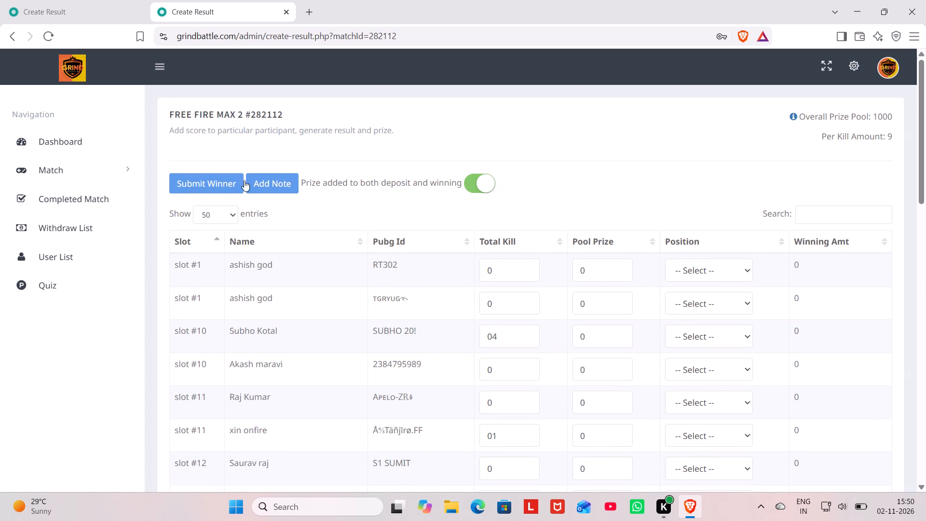
click(224, 184)
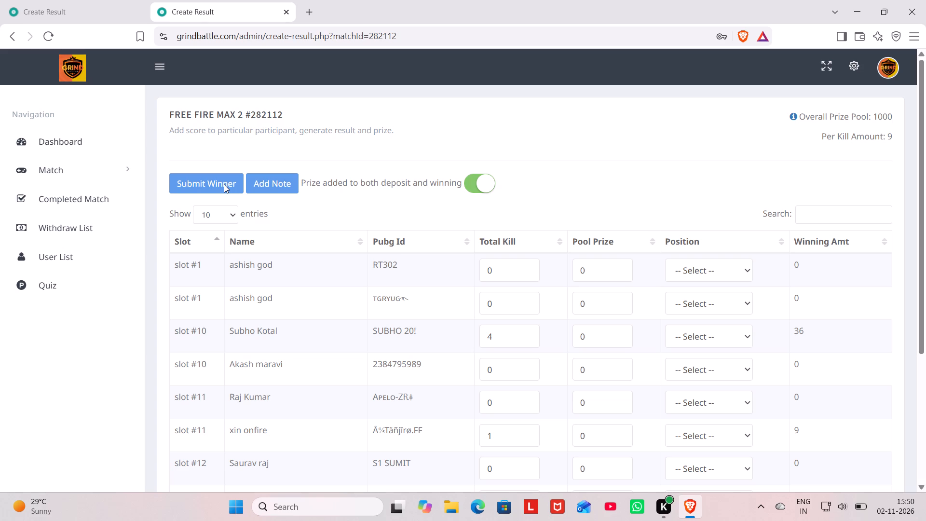
Open the list of completed matches.
click(62, 197)
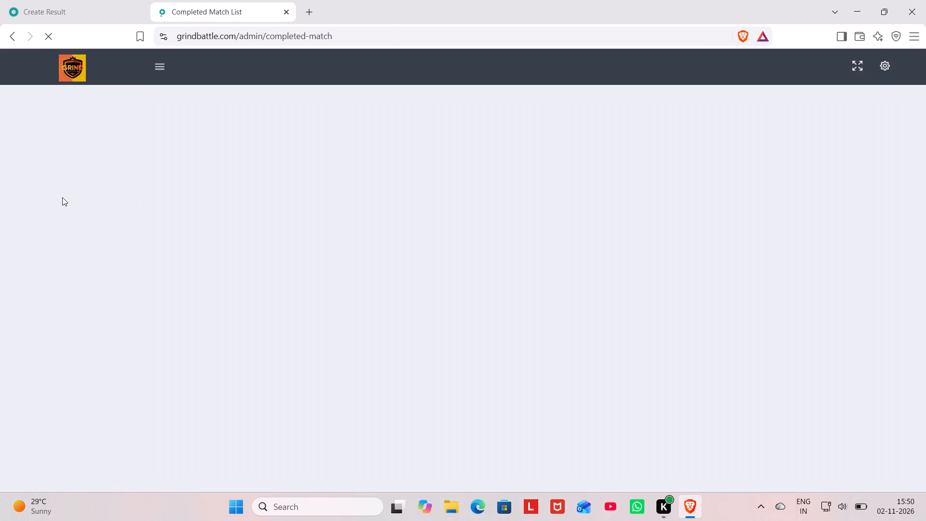
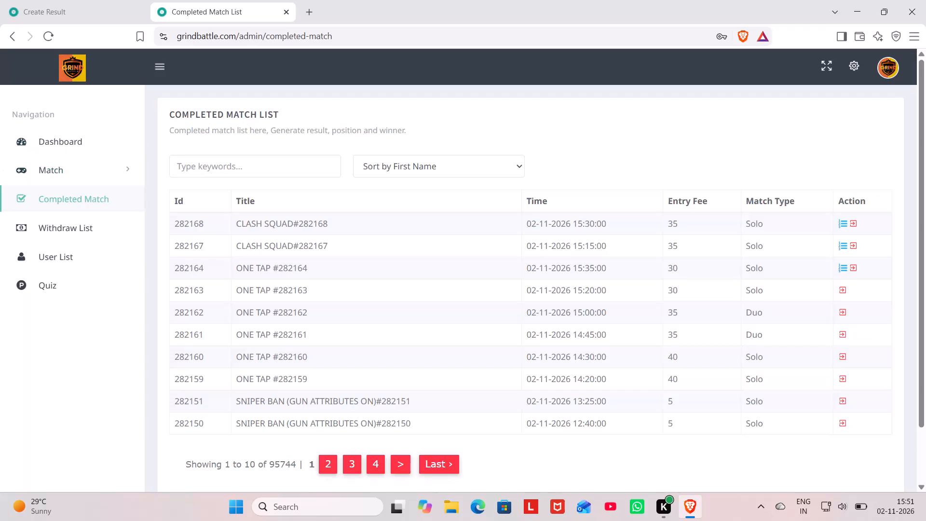
Search the completed matches for 282089 and open the result entry page of FREE FIRE MAX #282089.
click(257, 172)
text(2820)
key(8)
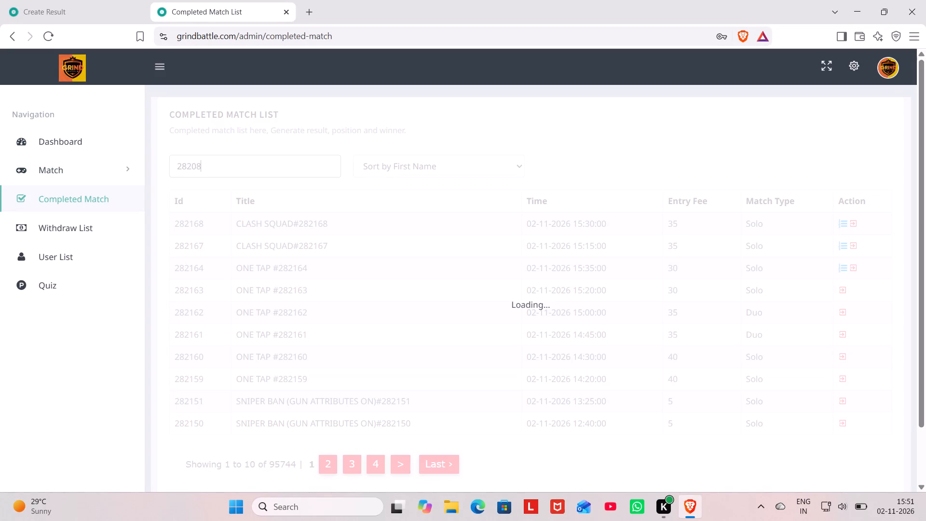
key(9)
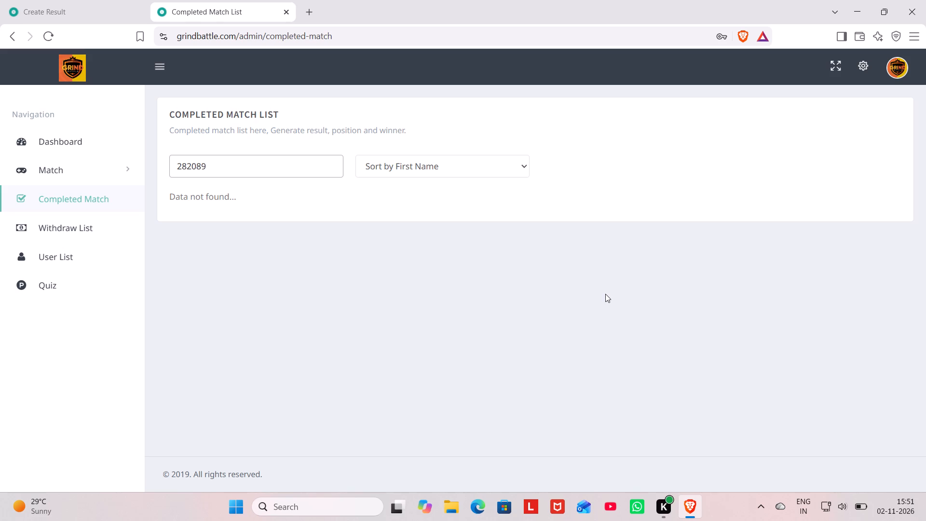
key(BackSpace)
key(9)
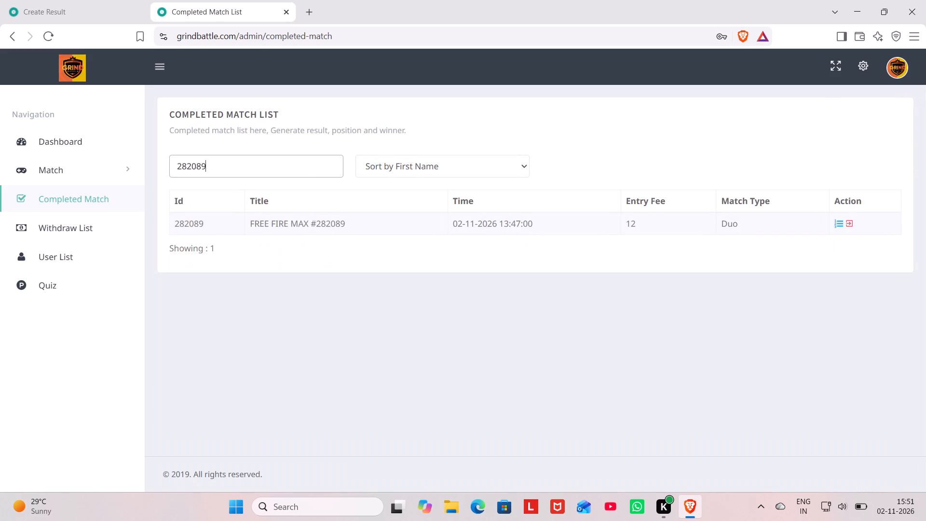
click(836, 225)
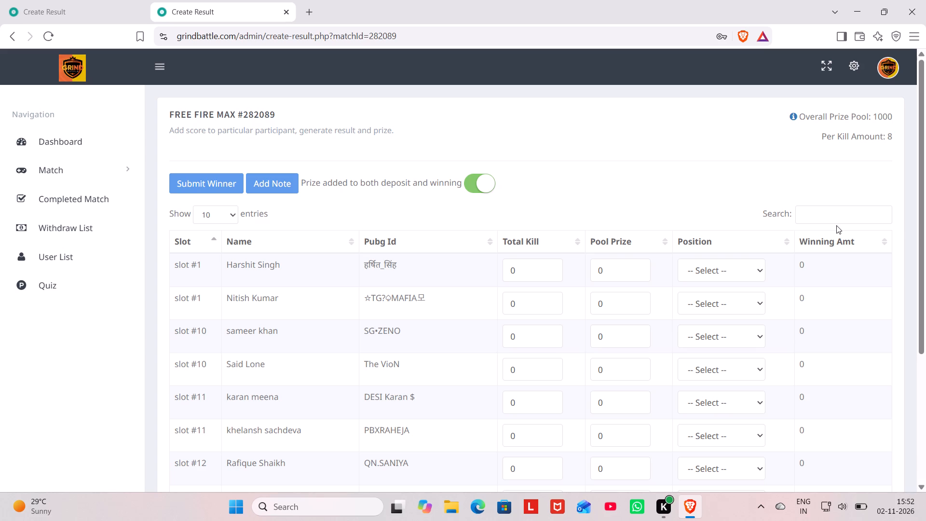
Set the participant table of match #282089 to show 50 entries.
drag(222, 218, 222, 249)
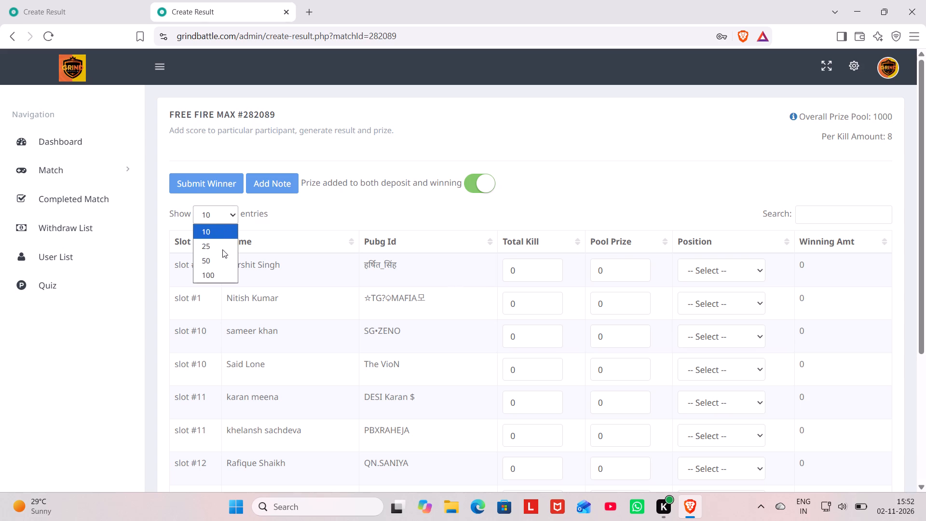
drag(222, 249, 220, 258)
click(220, 258)
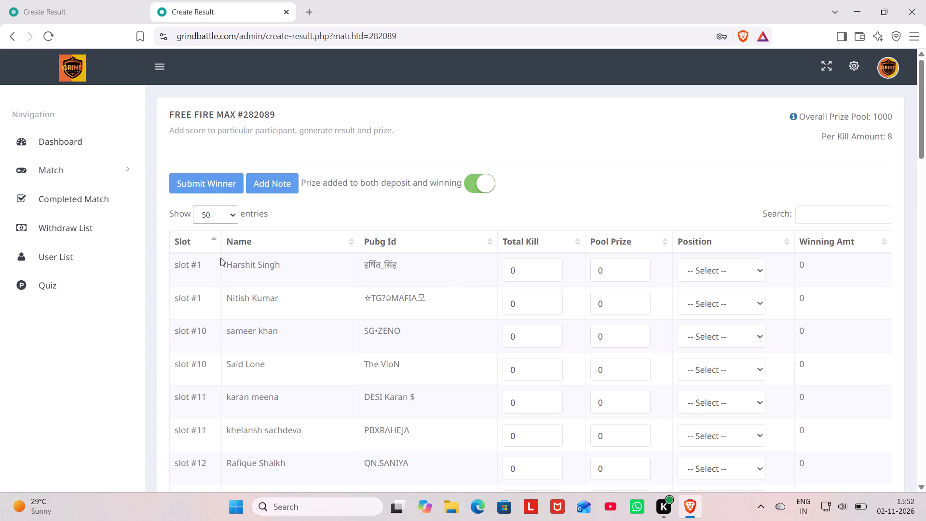
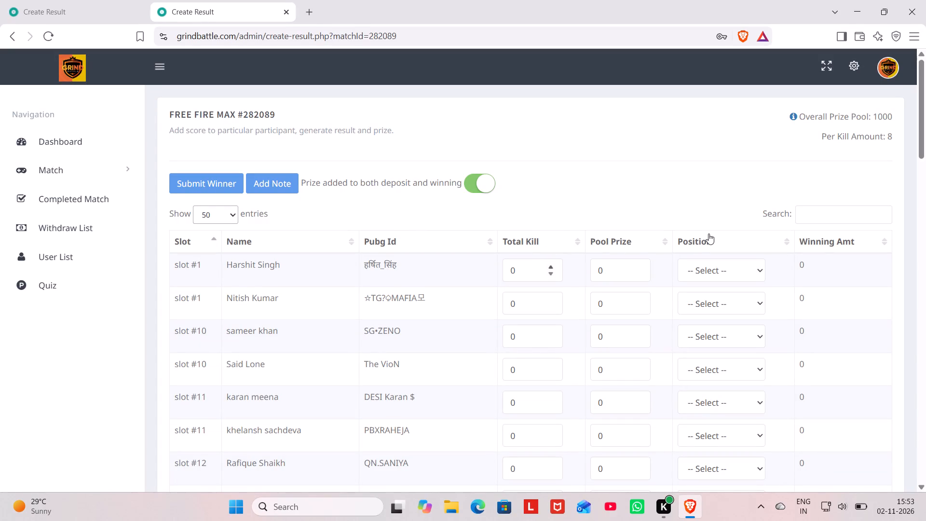
click(801, 213)
text(sub)
click(520, 273)
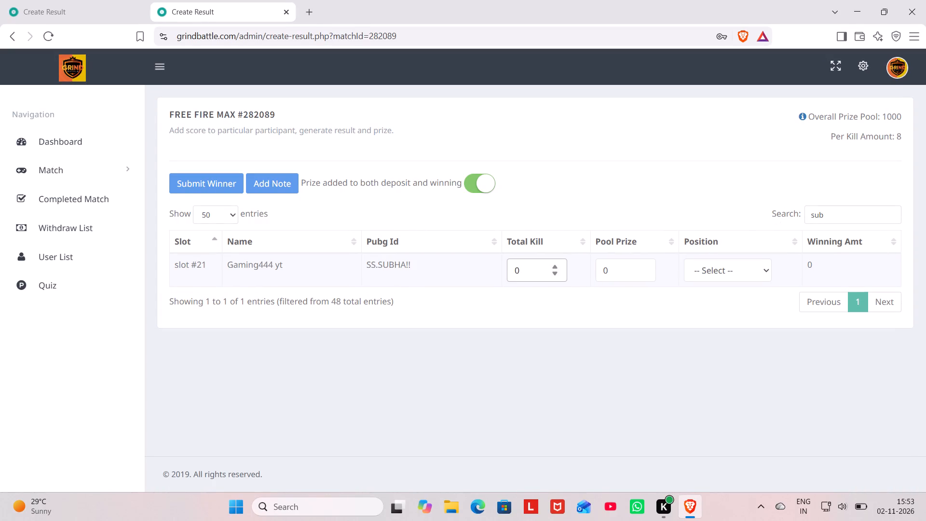
key(1)
key(Tab)
text(20)
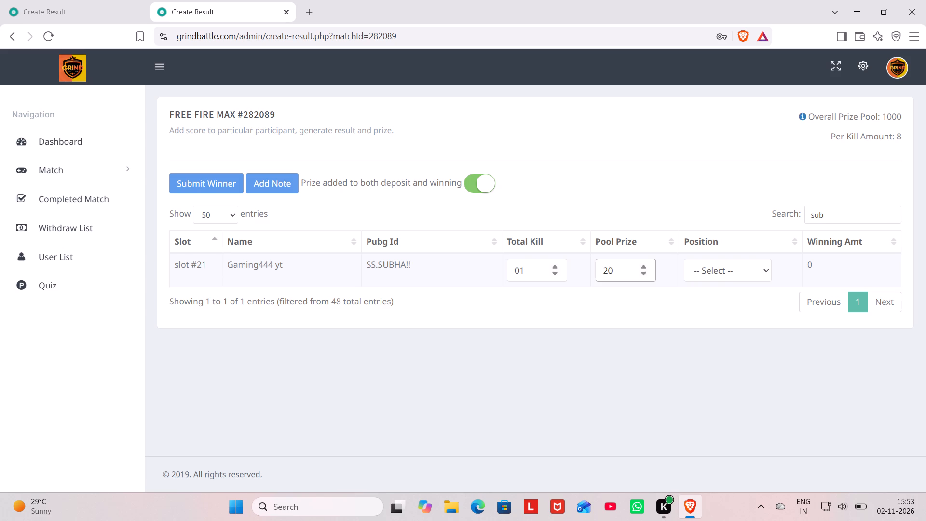
key(Tab)
key(Down)
key(Tab)
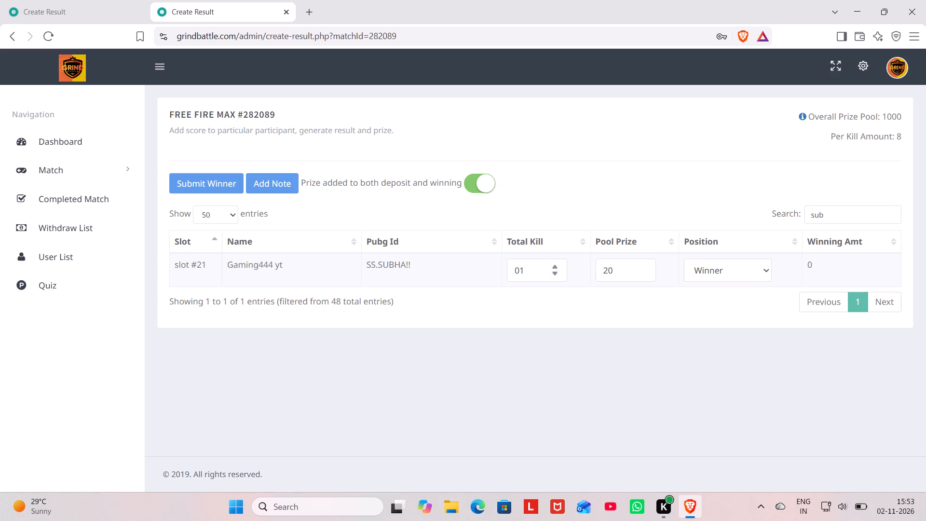
click(836, 223)
key(BackSpace)
key(BackSpace)
key(BackSpace)
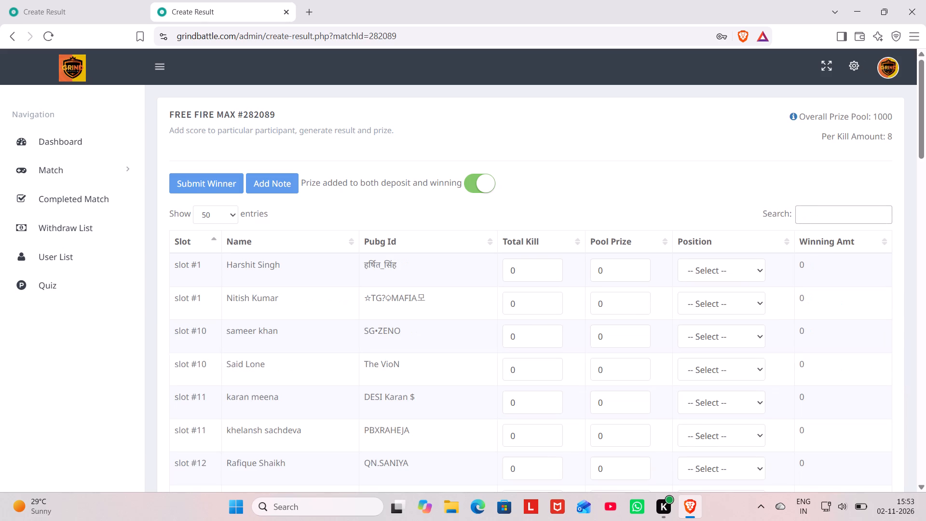
key(BackSpace)
text(444)
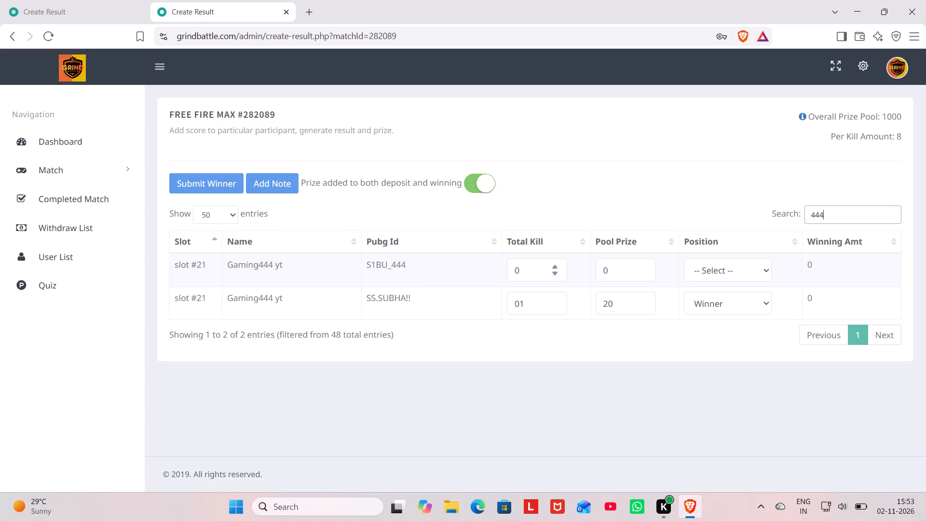
click(544, 271)
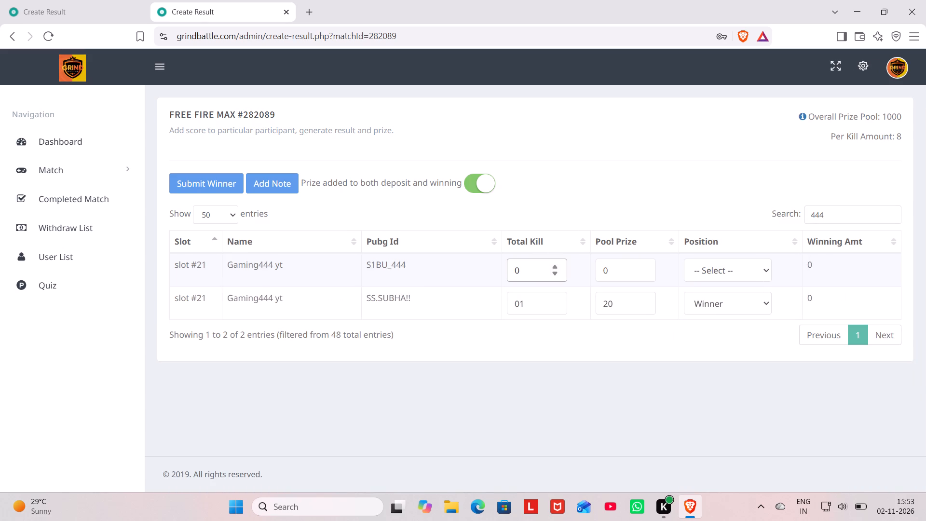
key(6)
key(Tab)
text(20)
key(Tab)
key(Down)
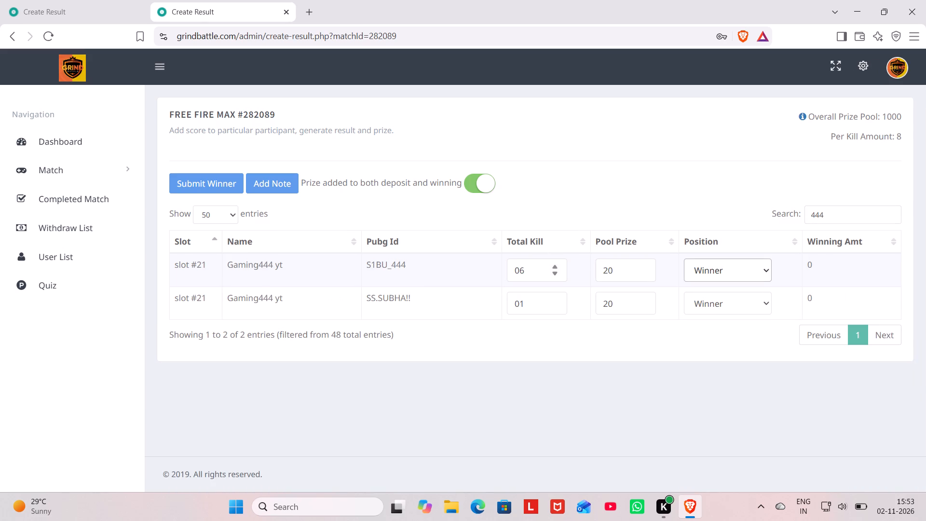
key(Tab)
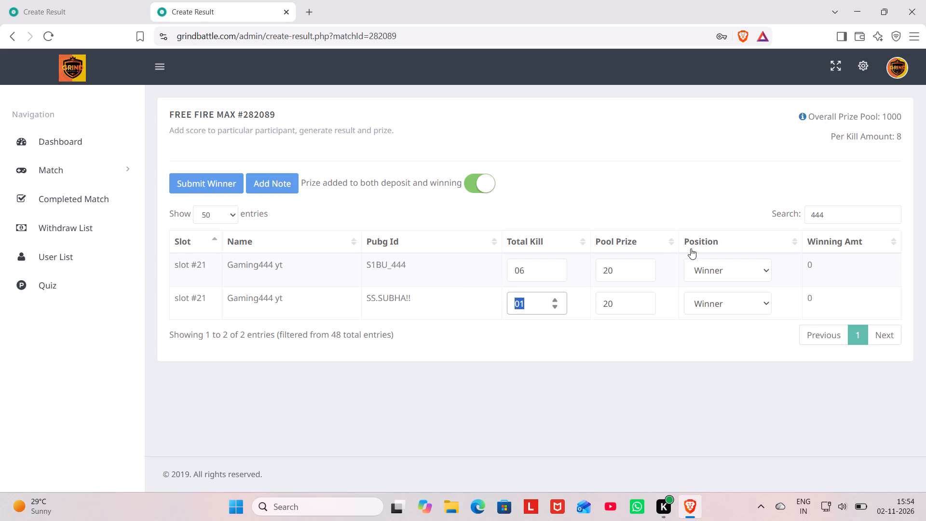
key(Tab)
key(Tab)
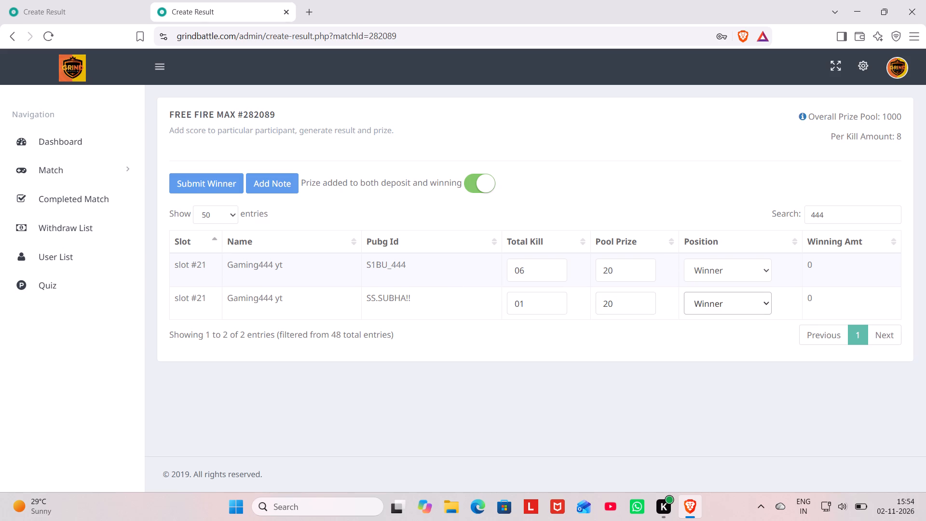
Replace the participant search with "1n".
click(860, 219)
key(BackSpace)
key(BackSpace)
key(BackSpace)
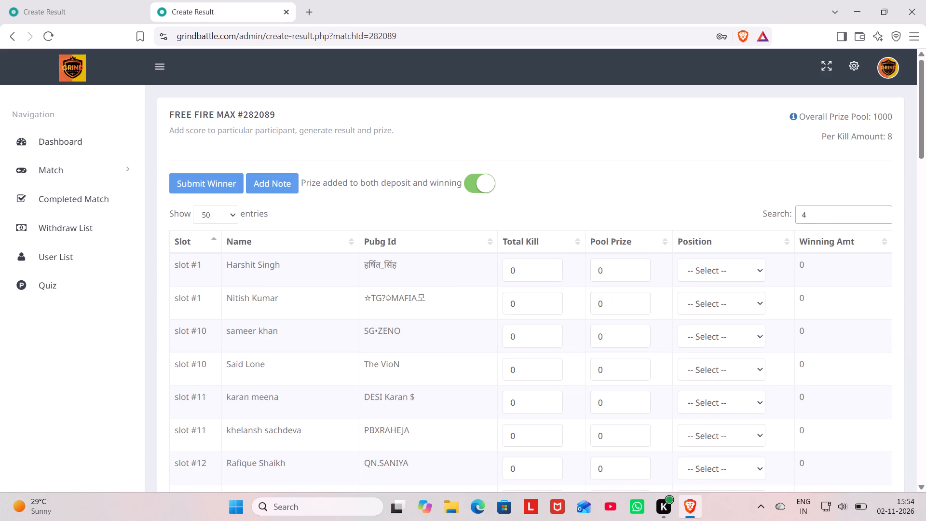
key(BackSpace)
text(1n)
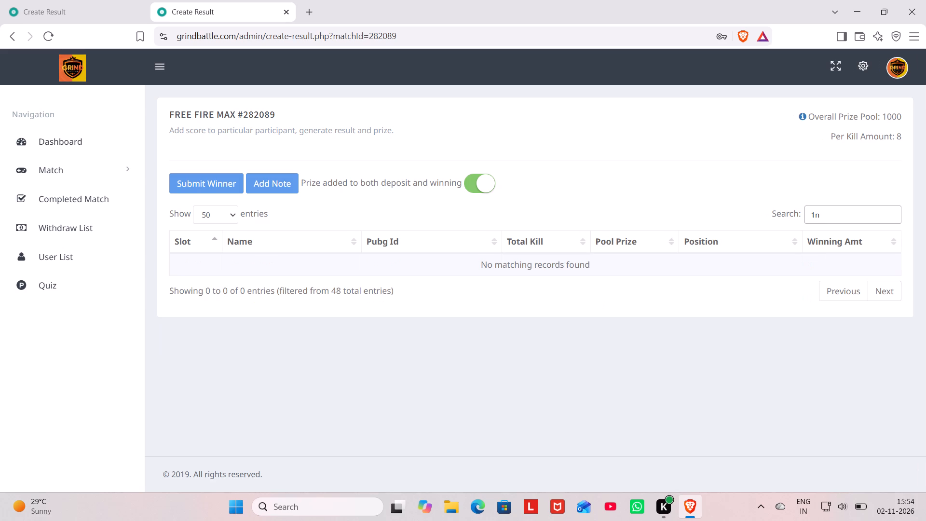
Clear the participant search and look through the Pubg Ids of all slots in match #282089.
key(BackSpace)
key(BackSpace)
key(BackSpace)
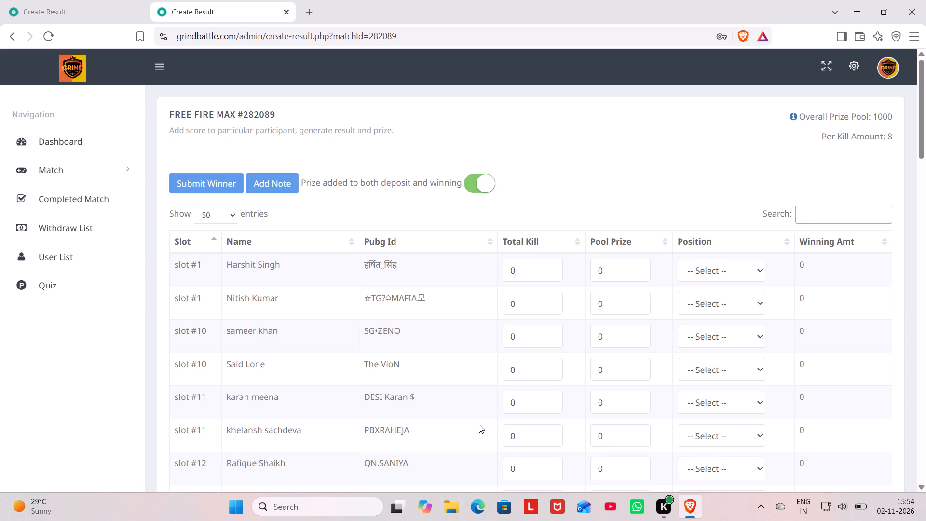
scroll(479, 425, down, 4)
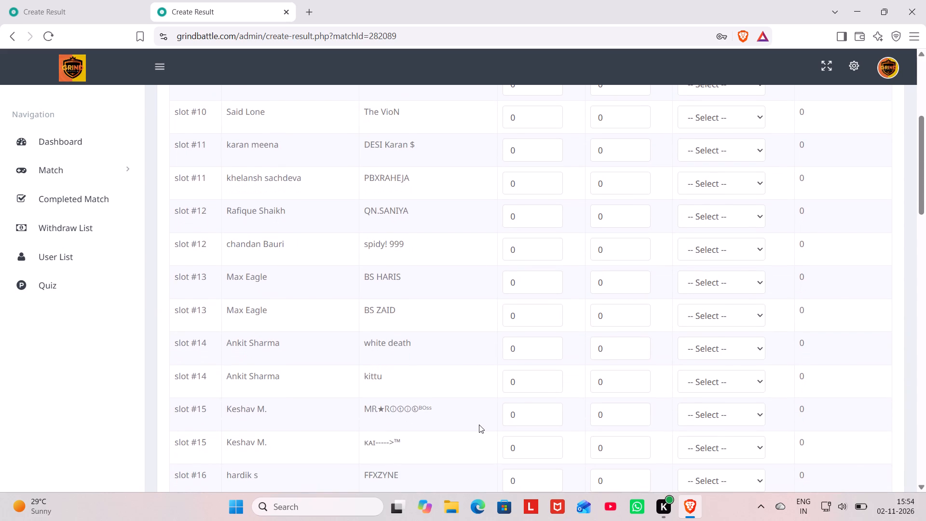
scroll(479, 425, down, 2)
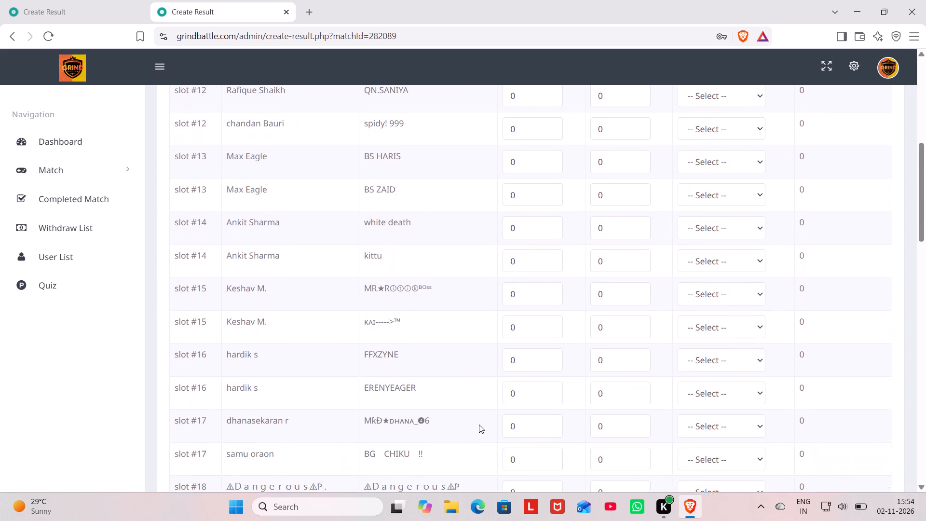
scroll(479, 425, down, 3)
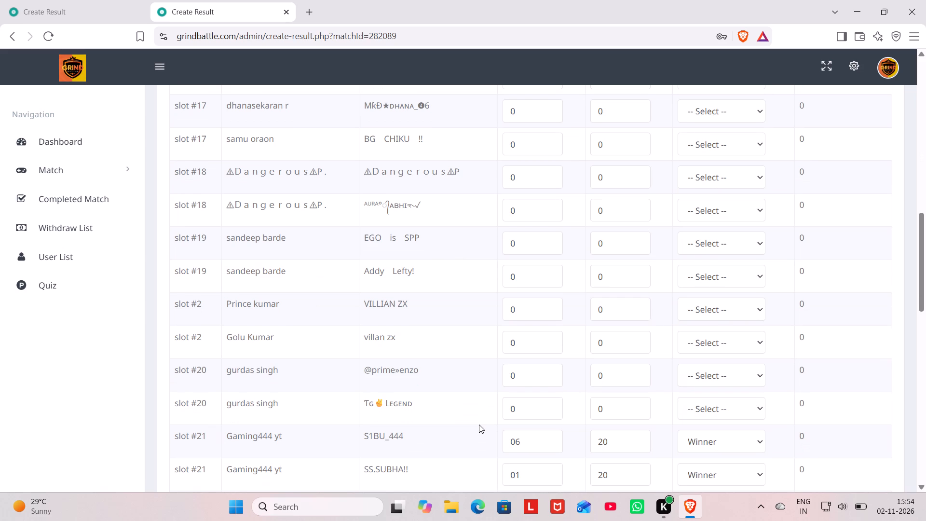
scroll(479, 425, down, 3)
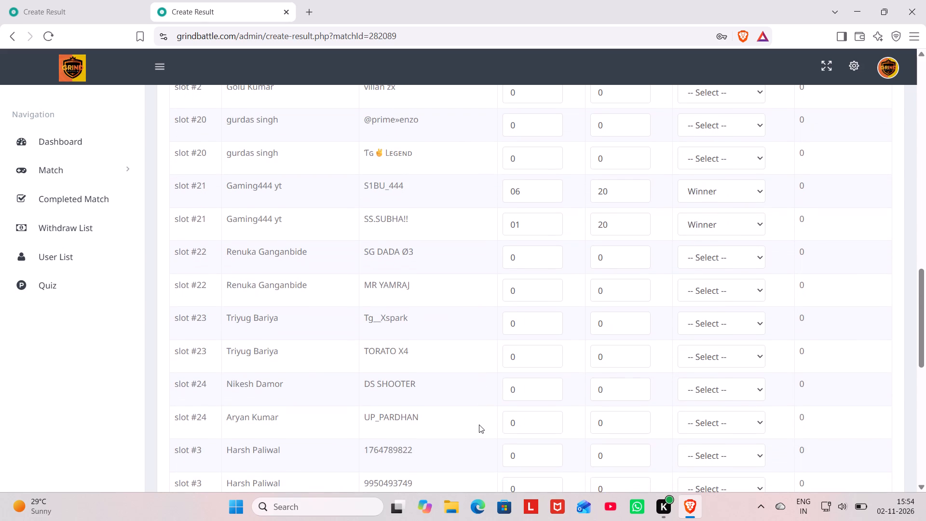
scroll(479, 425, down, 4)
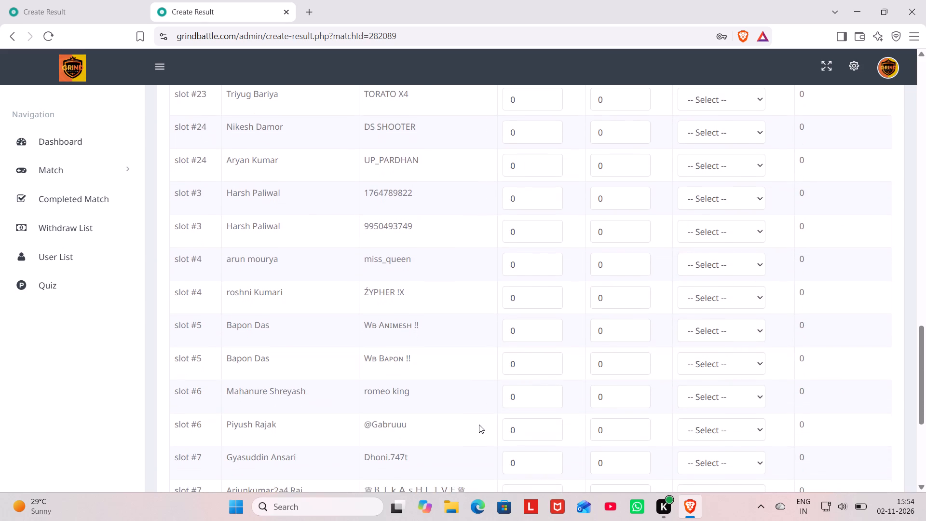
scroll(479, 425, down, 2)
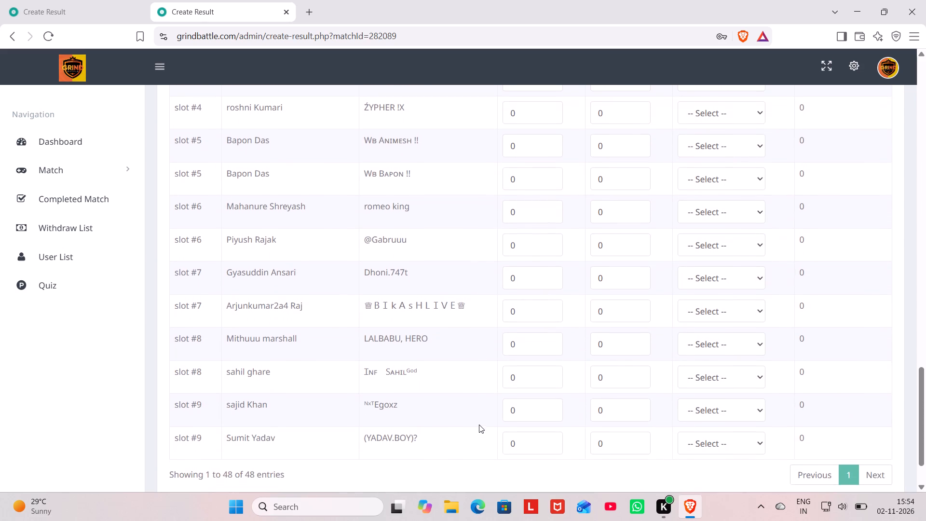
scroll(479, 425, down, 1)
scroll(479, 425, up, 2)
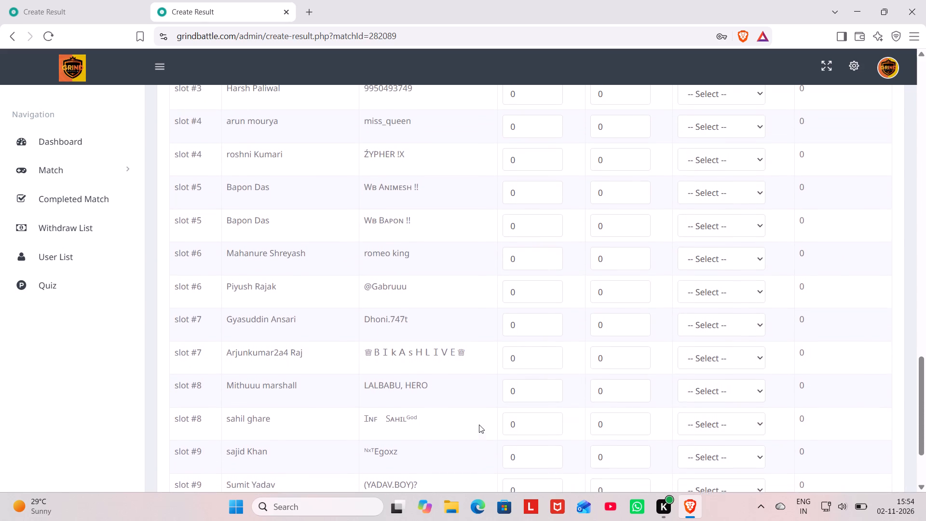
scroll(479, 425, up, 5)
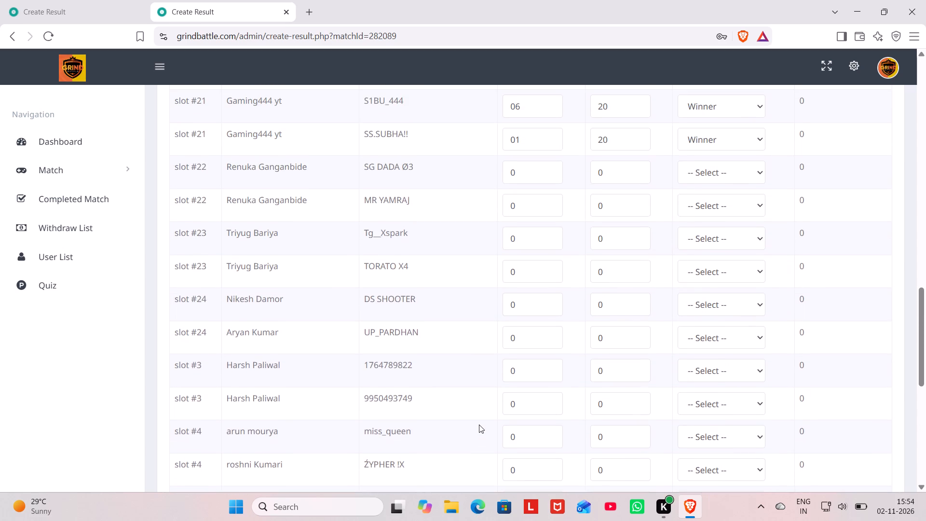
scroll(479, 425, up, 7)
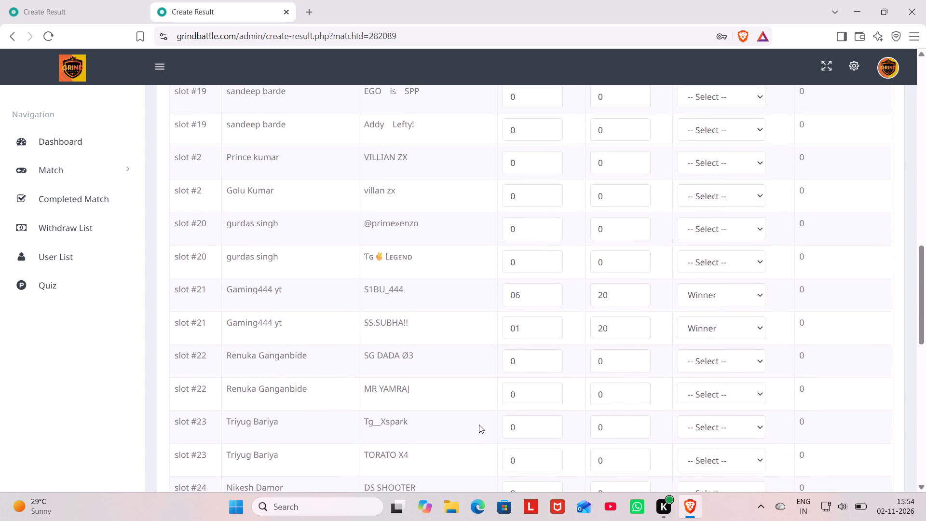
scroll(479, 425, up, 6)
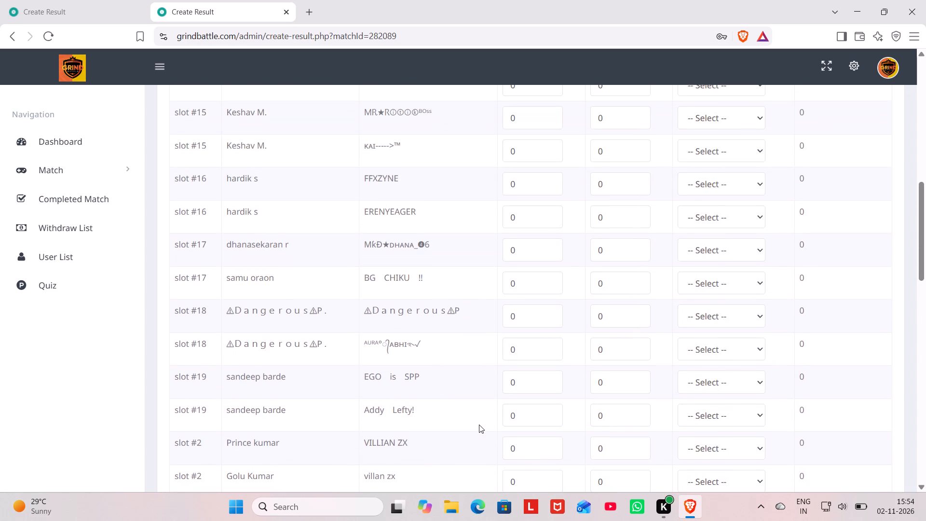
scroll(479, 425, up, 6)
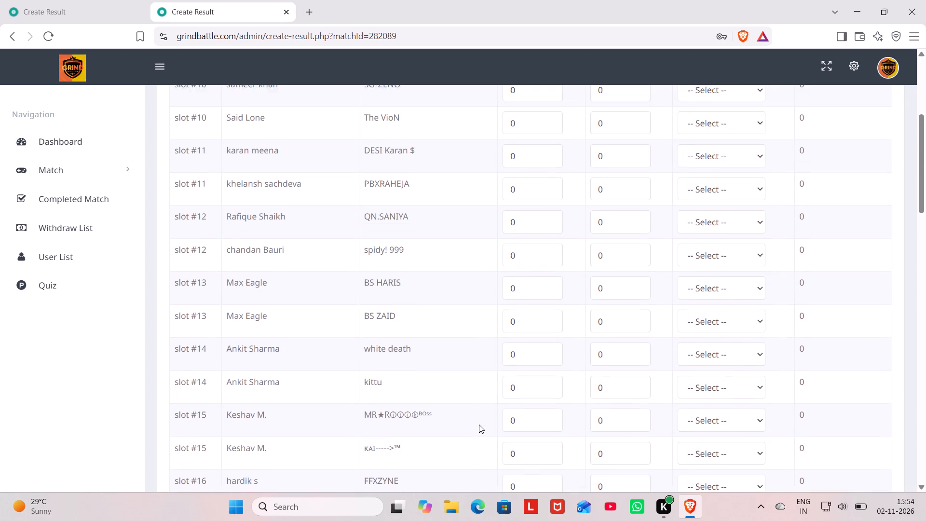
scroll(479, 425, up, 4)
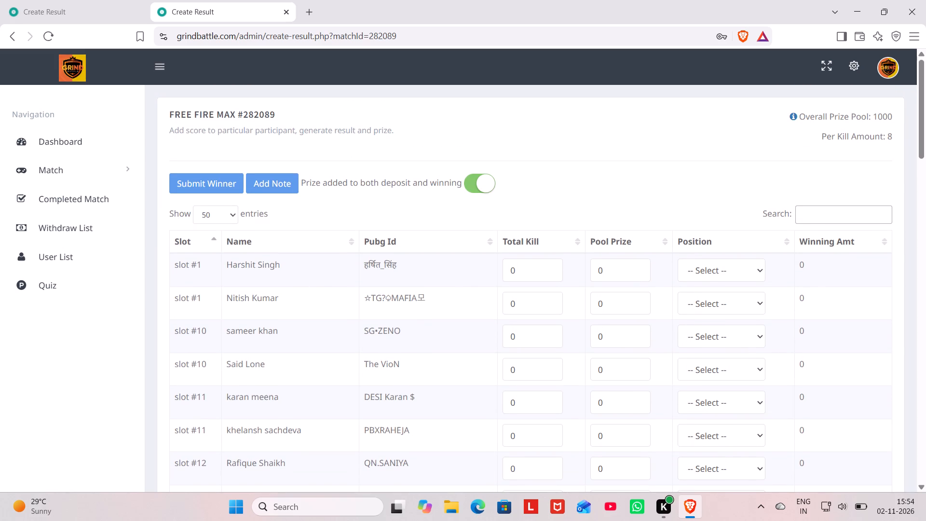
Search the participants for "ds" and set the total kills of DS SHOOTER in slot #24 to 2.
text(ds)
click(527, 267)
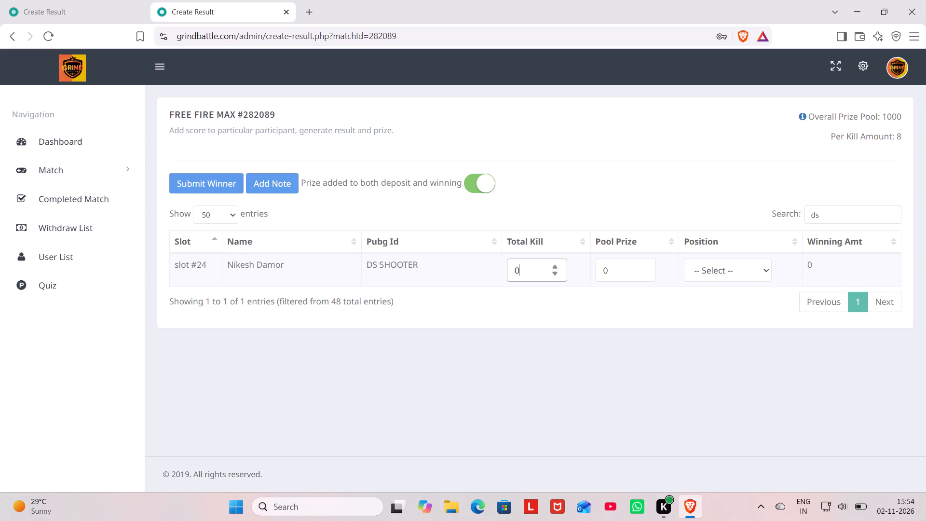
key(2)
key(Tab)
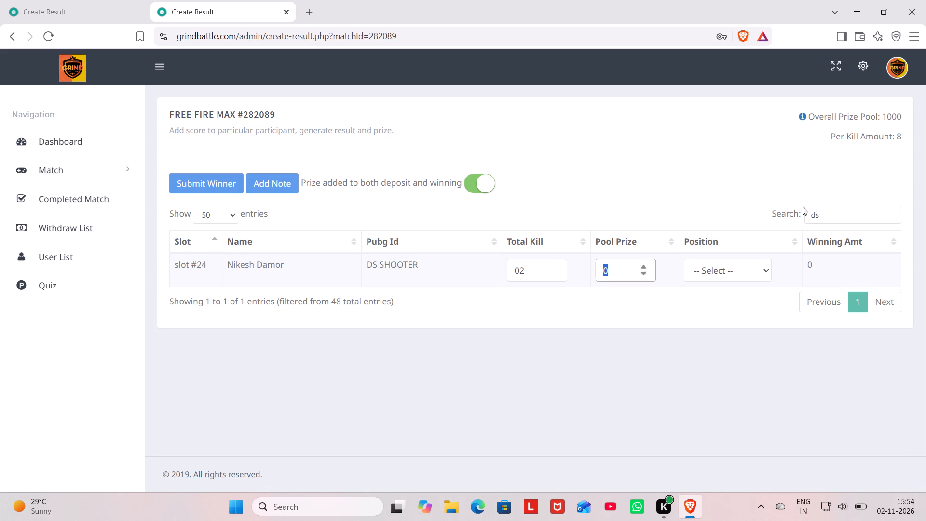
click(837, 214)
key(BackSpace)
key(BackSpace)
key(BackSpace)
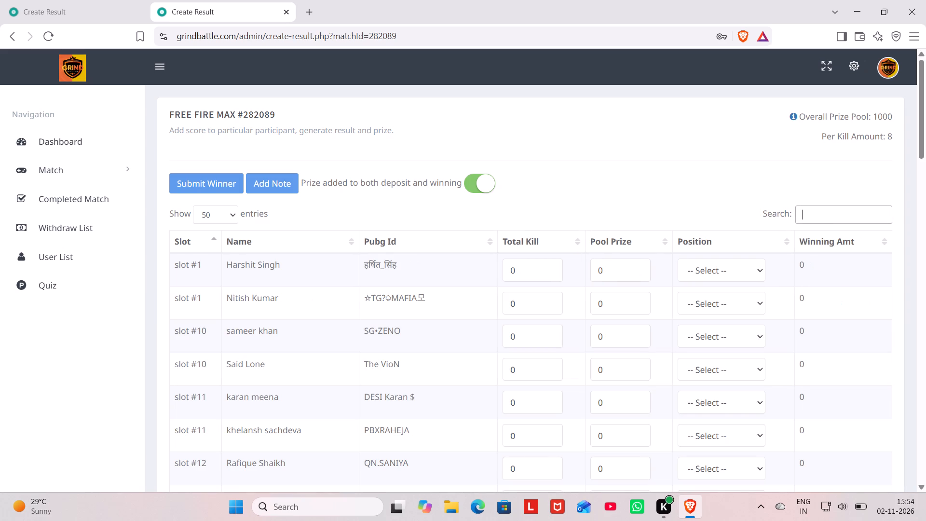
text(bg)
click(526, 268)
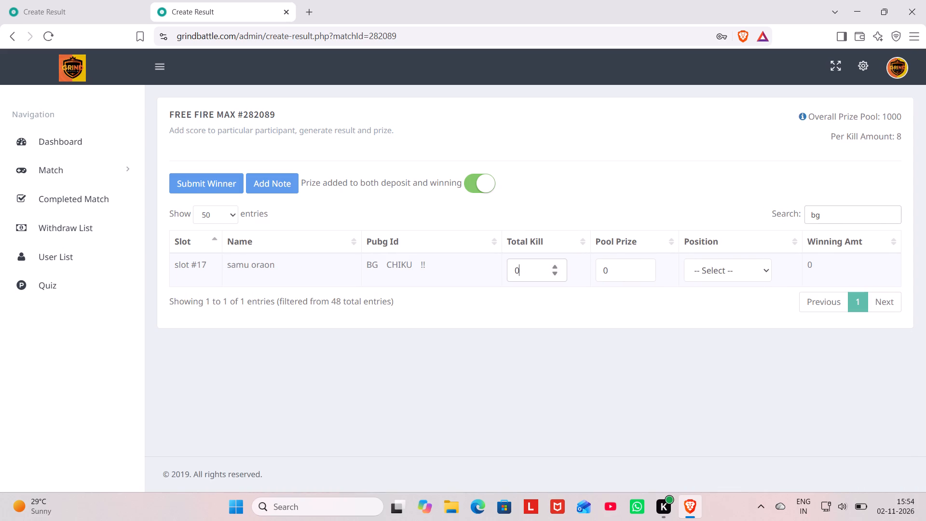
key(2)
key(Tab)
click(869, 217)
key(BackSpace)
key(BackSpace)
key(BackSpace)
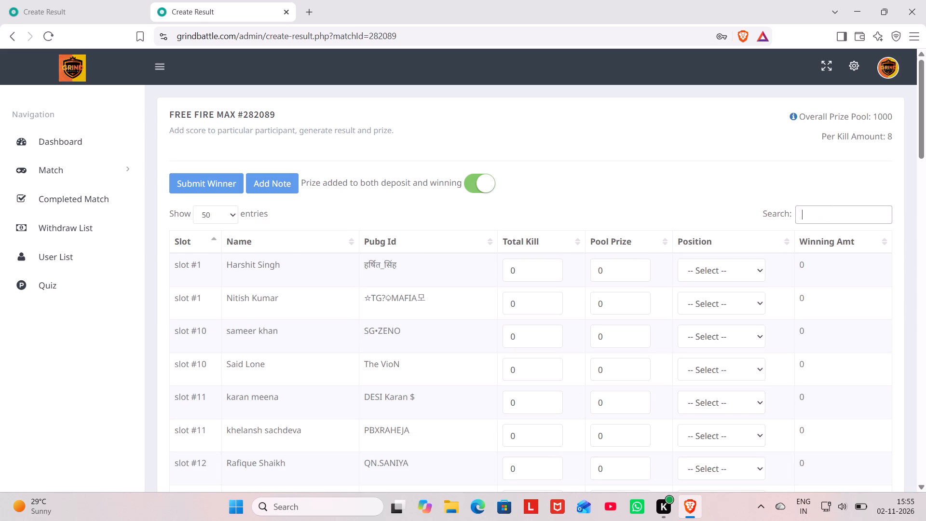
key(shift+at)
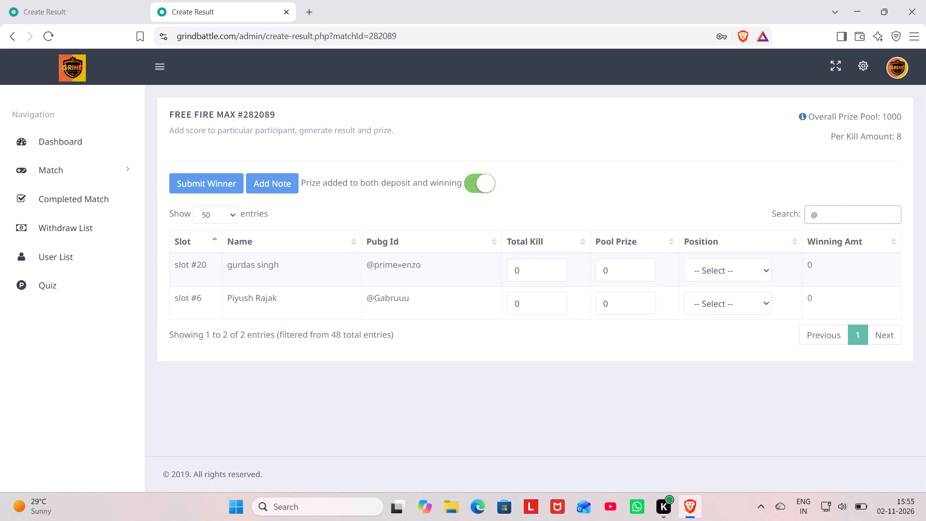
click(532, 313)
key(3)
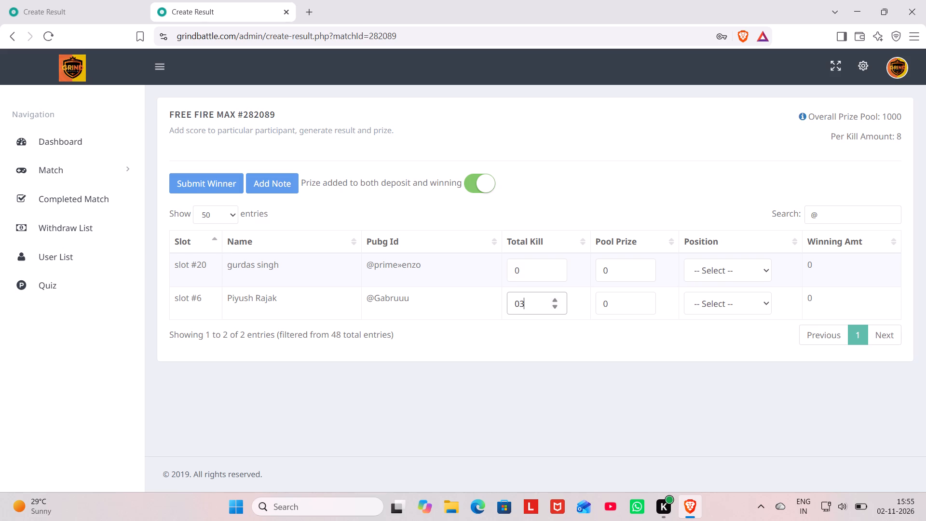
key(Tab)
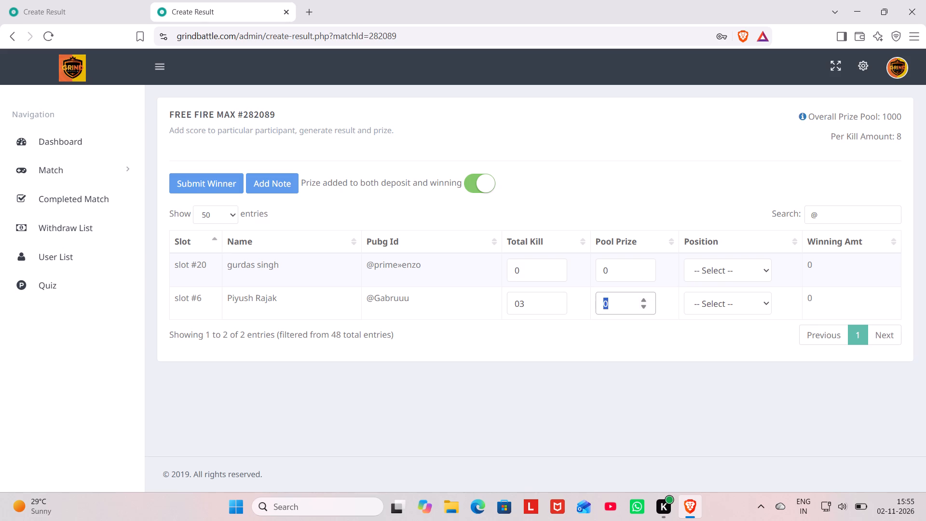
Search the participants for "up" and look through the Pubg Ids in the list.
click(868, 217)
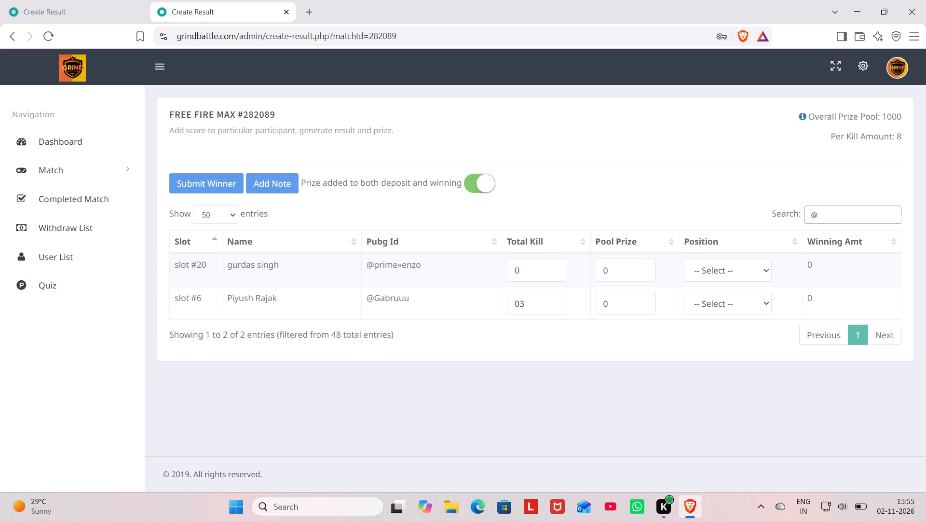
key(BackSpace)
key(BackSpace)
key(u)
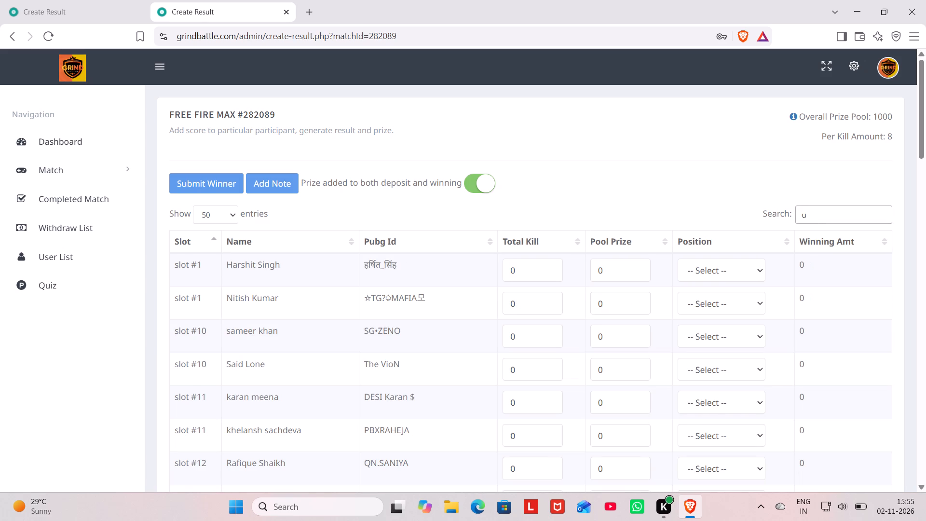
key(p)
scroll(545, 315, down, 4)
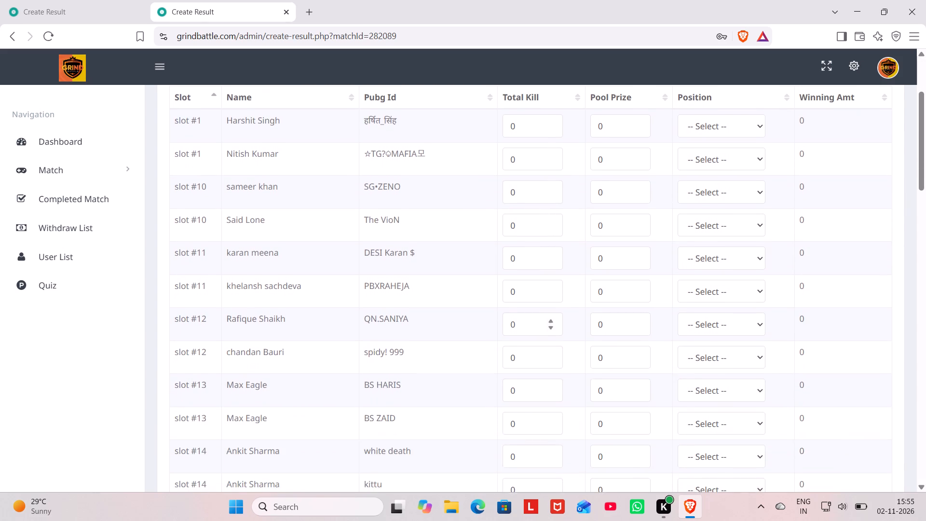
scroll(545, 315, down, 6)
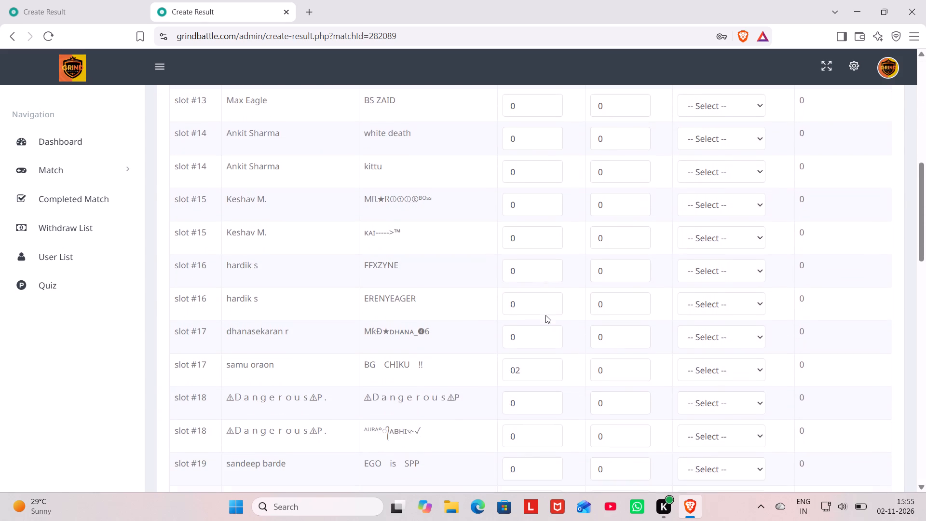
scroll(545, 315, down, 1)
scroll(545, 315, up, 3)
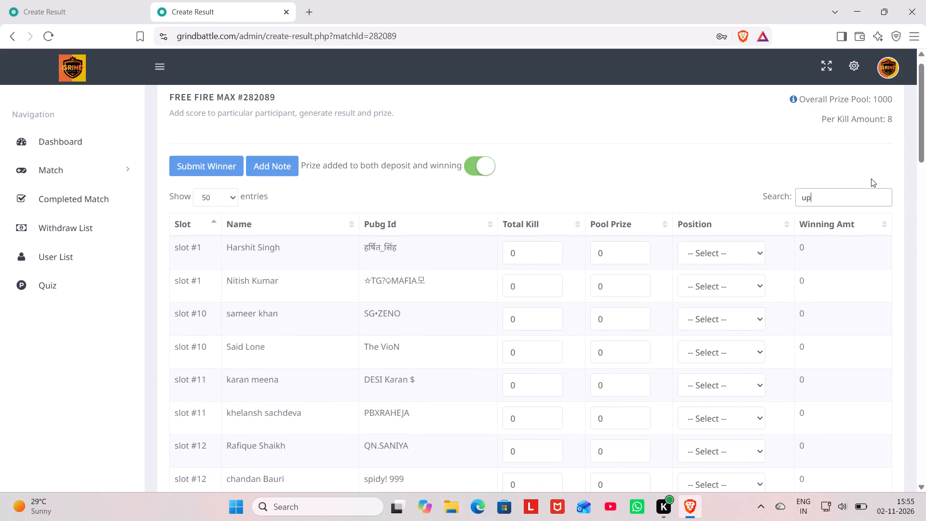
key(BackSpace)
key(BackSpace)
key(BackSpace)
text(pra)
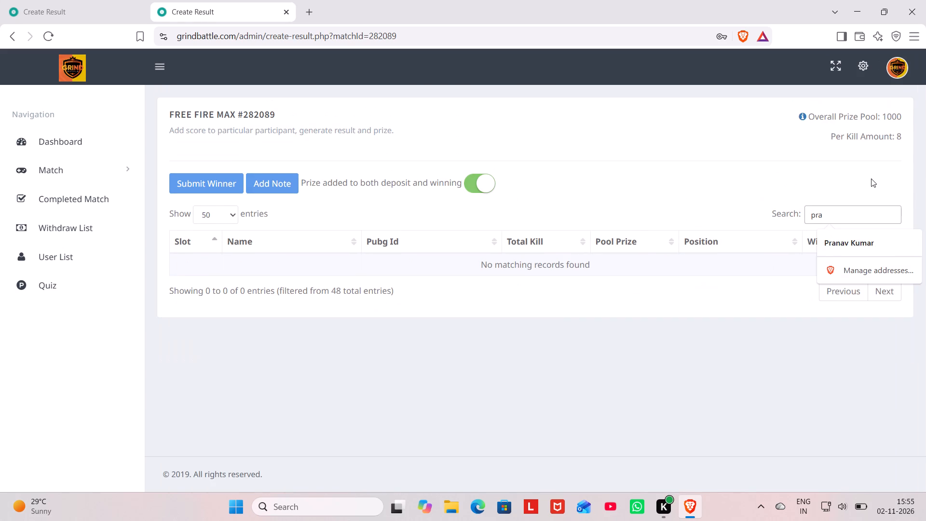
key(BackSpace)
key(BackSpace)
key(BackSpace)
key(BackSpace)
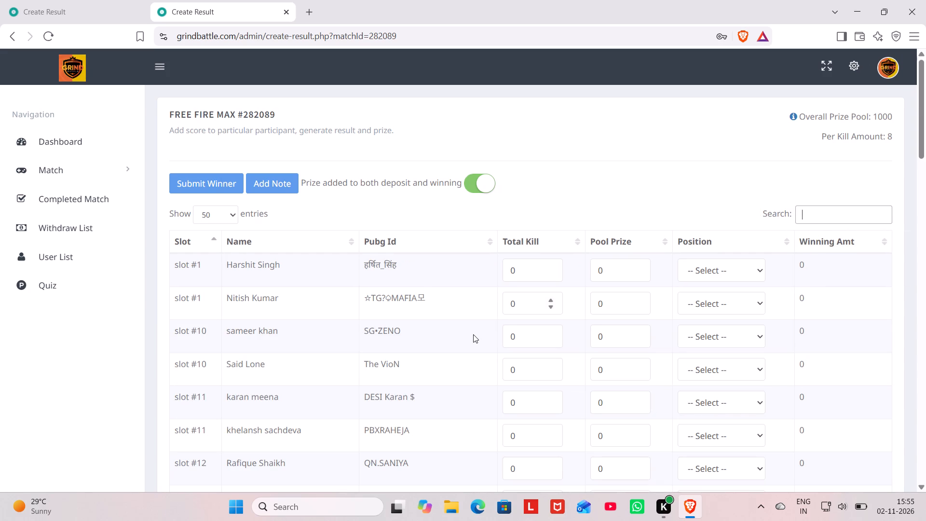
scroll(473, 334, down, 6)
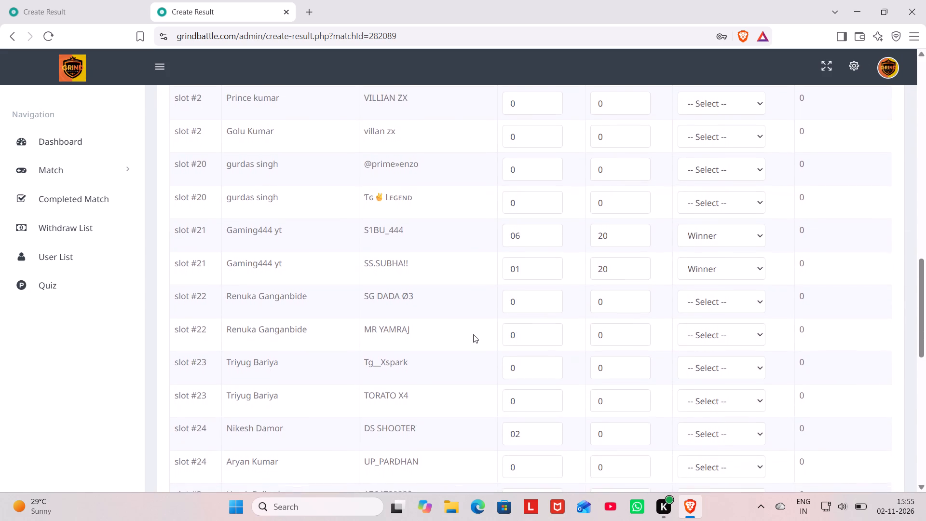
scroll(473, 334, down, 1)
click(521, 396)
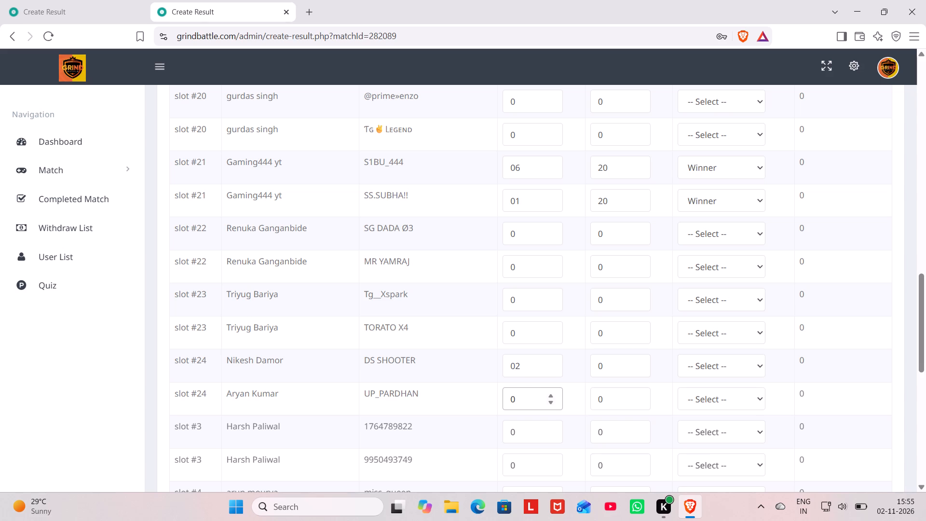
click(474, 395)
scroll(506, 320, down, 5)
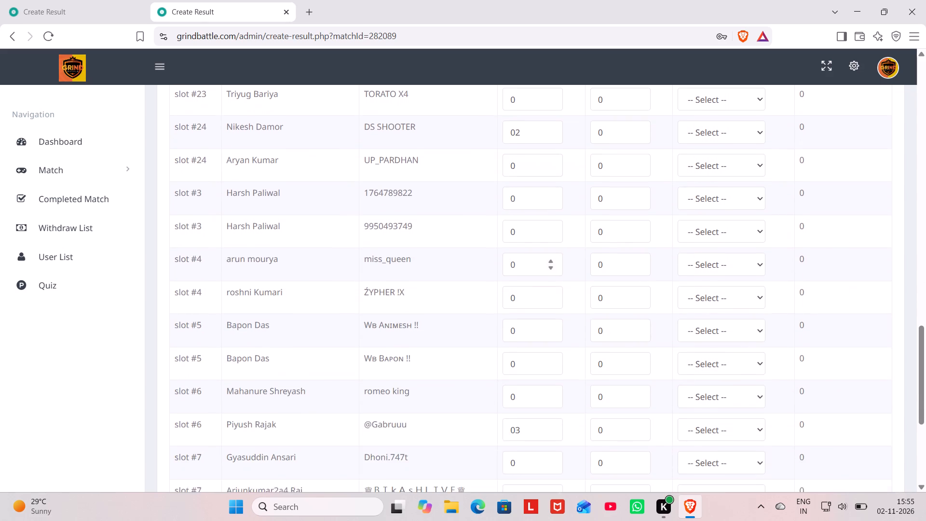
scroll(506, 320, down, 1)
scroll(506, 320, up, 1)
scroll(506, 320, down, 1)
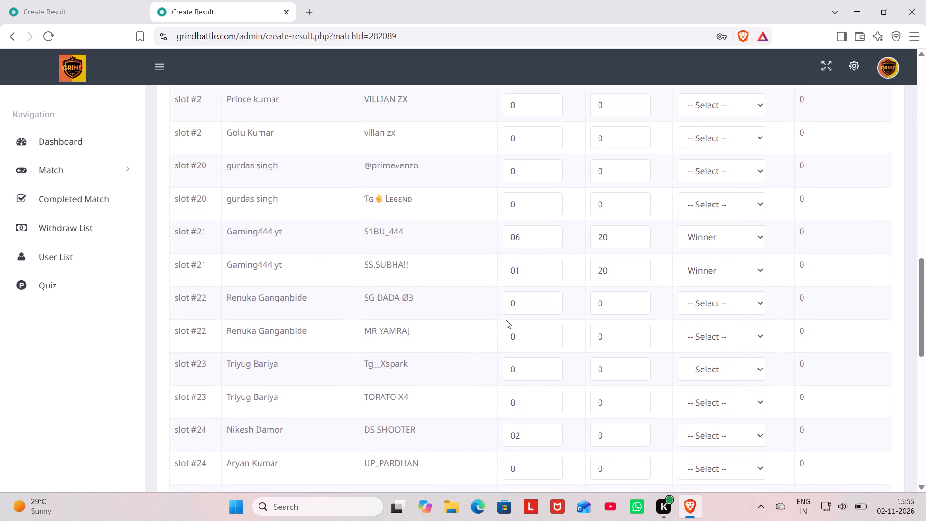
scroll(506, 320, down, 3)
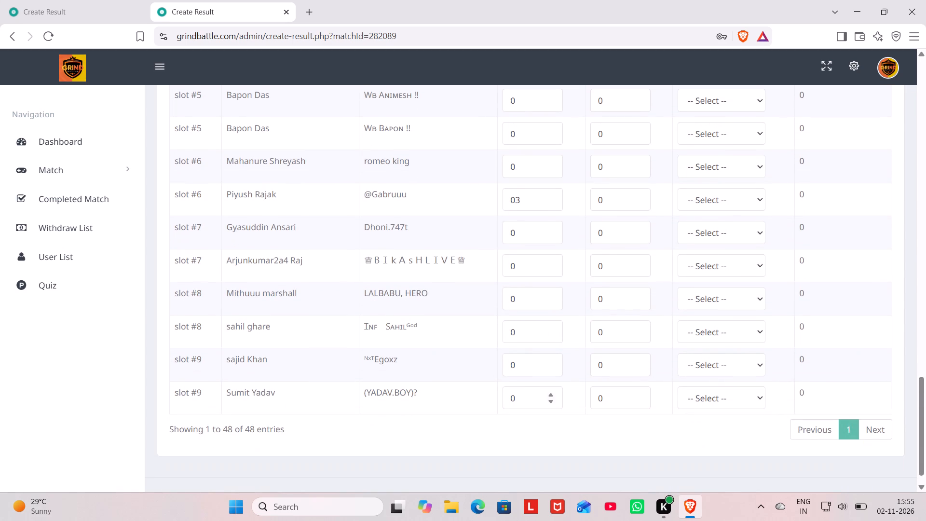
click(529, 391)
key(1)
key(Tab)
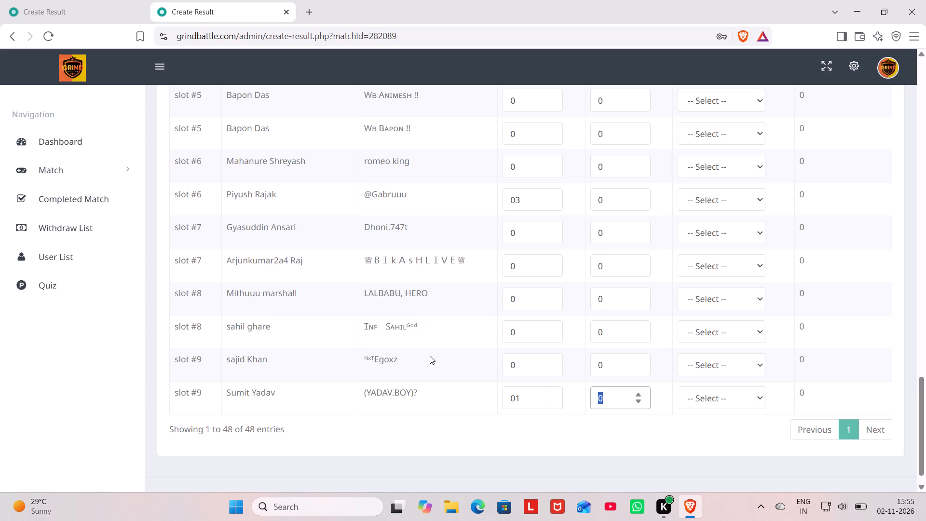
drag(483, 346, 532, 304)
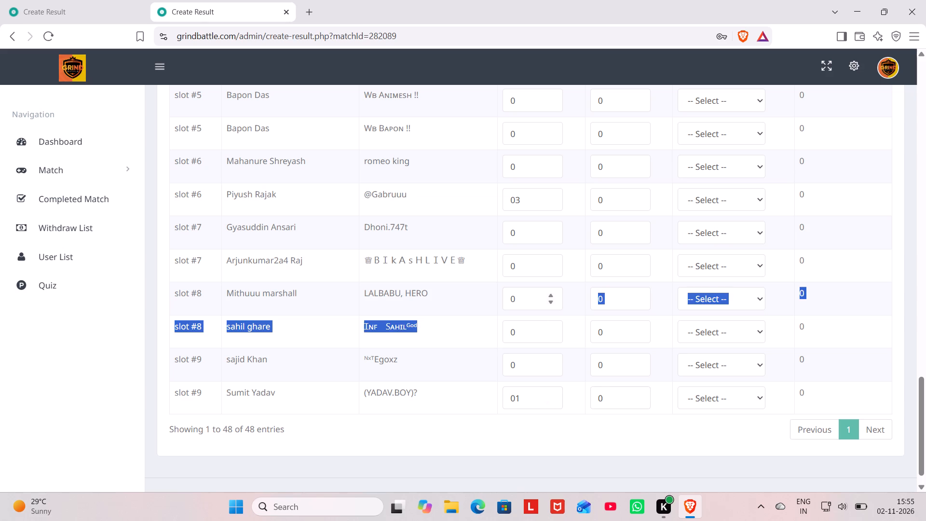
drag(532, 304, 532, 303)
click(532, 303)
key(1)
key(Tab)
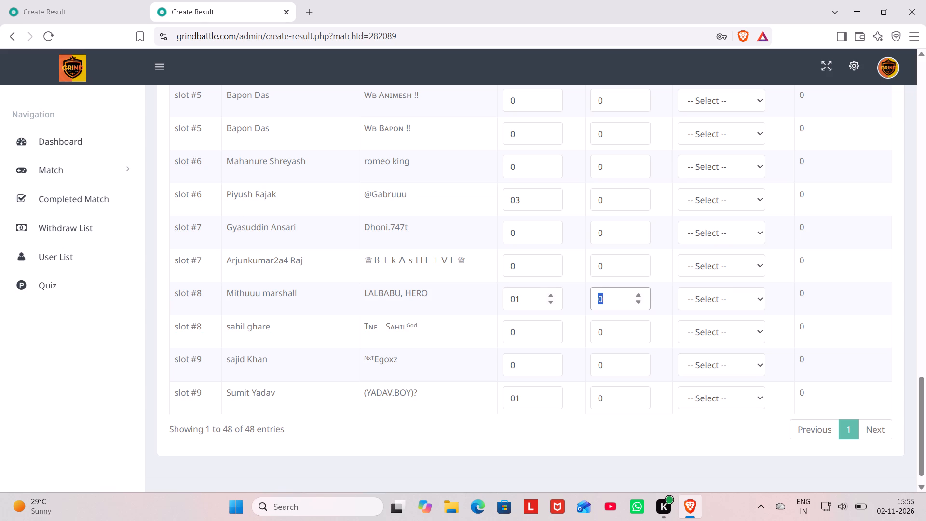
click(531, 303)
scroll(531, 303, up, 1)
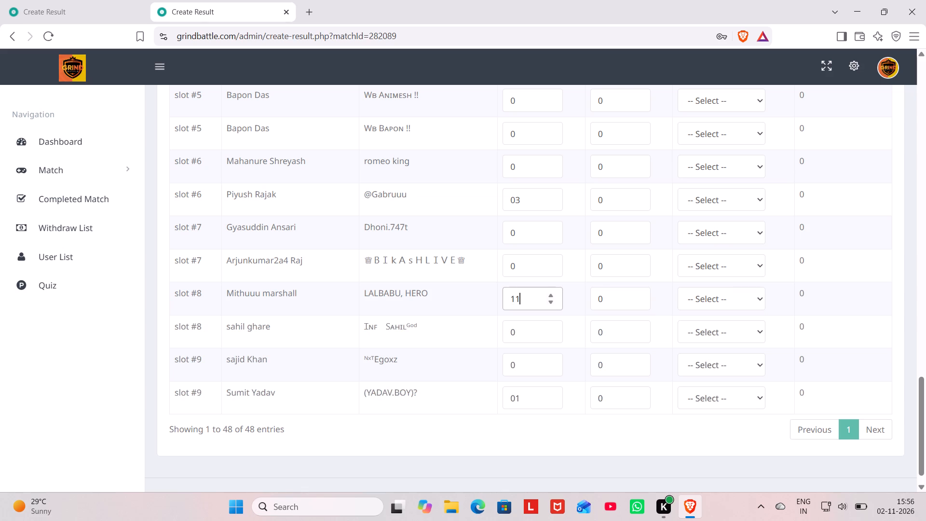
key(BackSpace)
key(BackSpace)
text(01)
key(Tab)
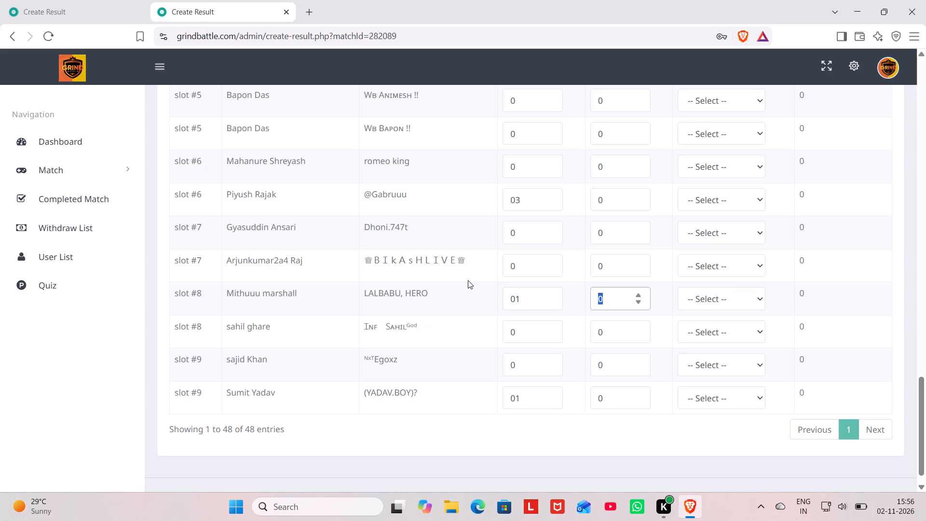
click(468, 280)
scroll(468, 280, up, 4)
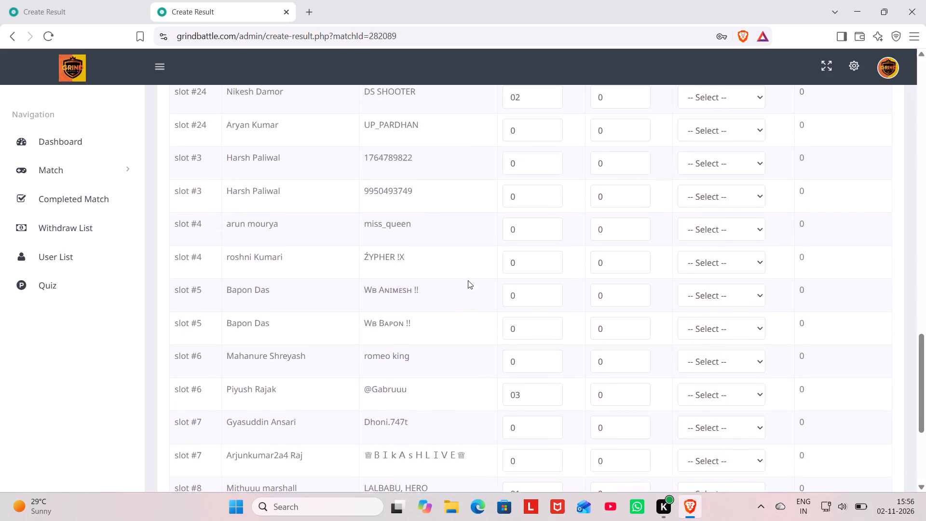
scroll(468, 280, up, 6)
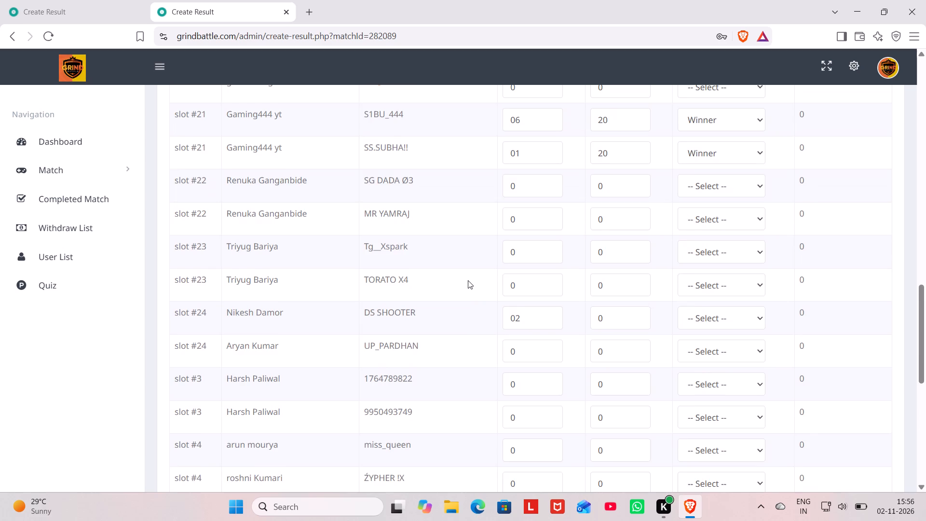
scroll(468, 280, up, 6)
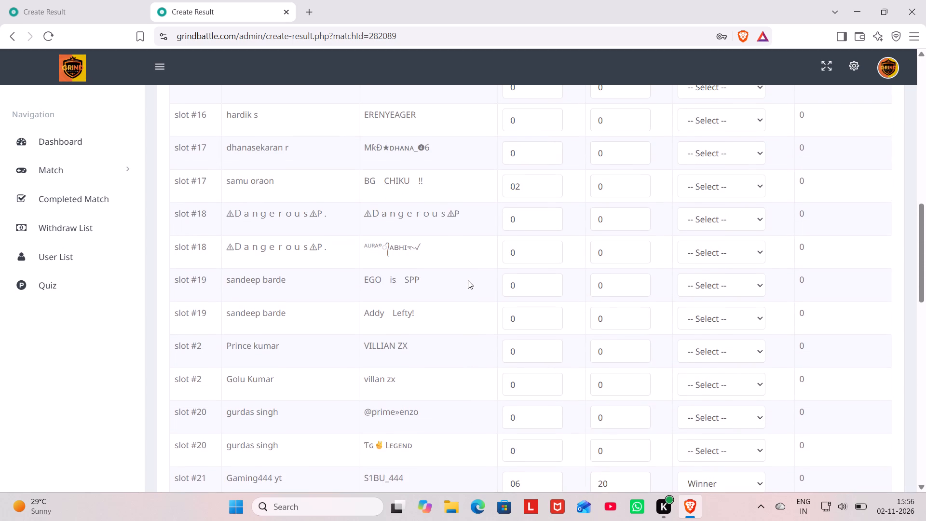
scroll(468, 280, up, 4)
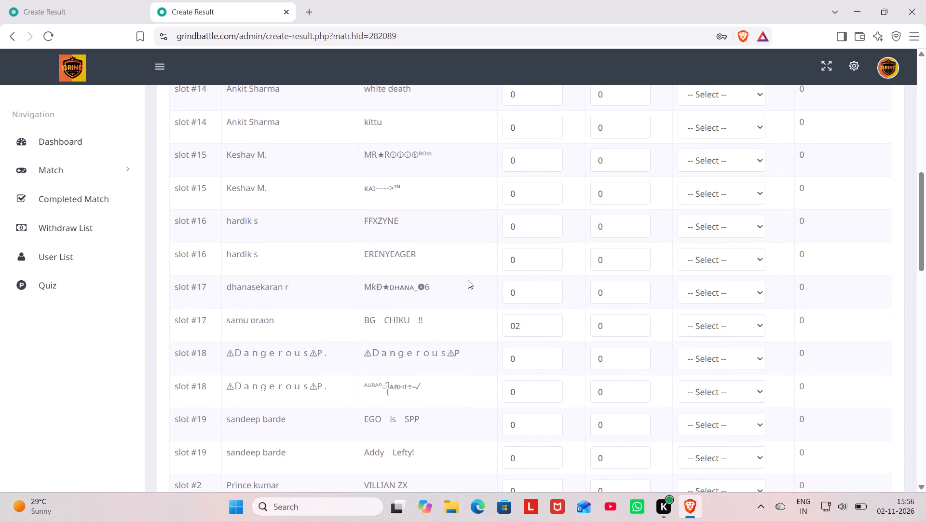
scroll(468, 280, up, 5)
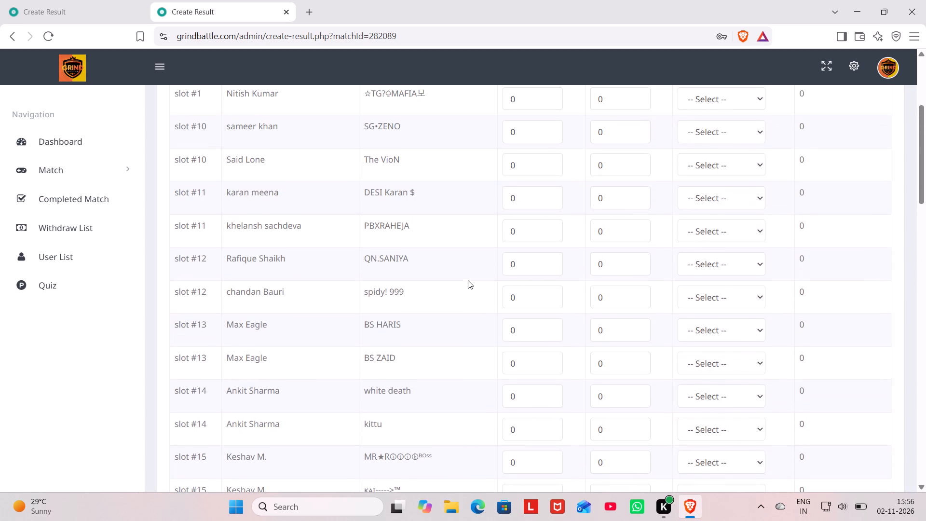
scroll(468, 280, up, 1)
click(524, 232)
key(4)
key(Tab)
click(437, 232)
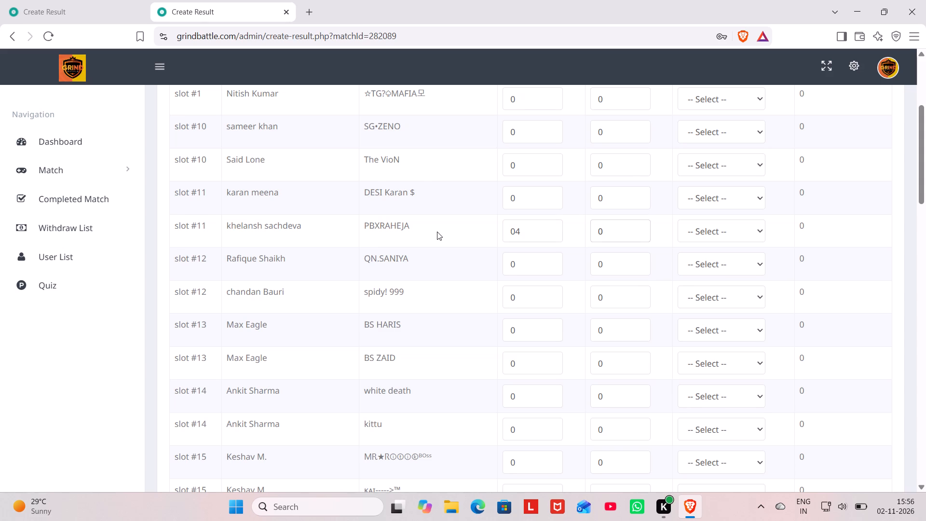
Search the participants for "bs" and set the total kills in slot #13 to 3 for BS HARIS and 2 for BS ZAID.
scroll(437, 232, up, 7)
click(816, 214)
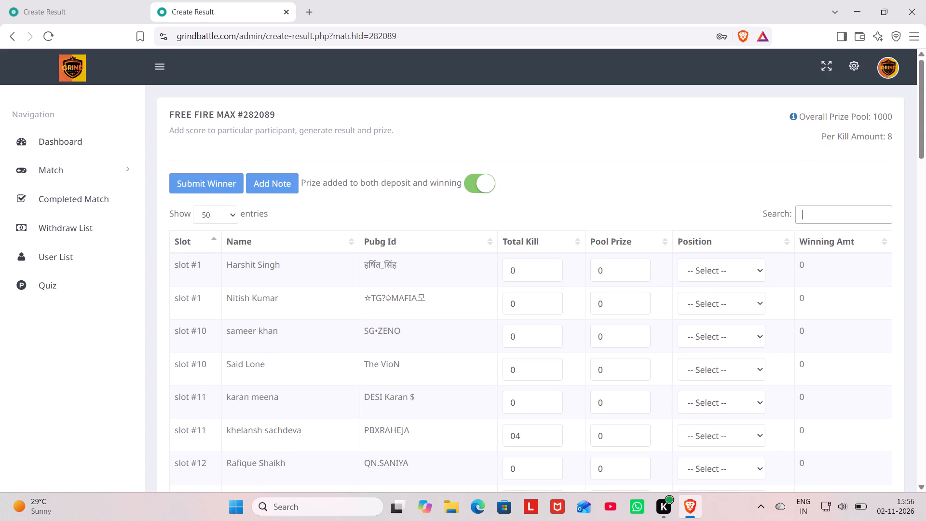
text(bs)
click(539, 269)
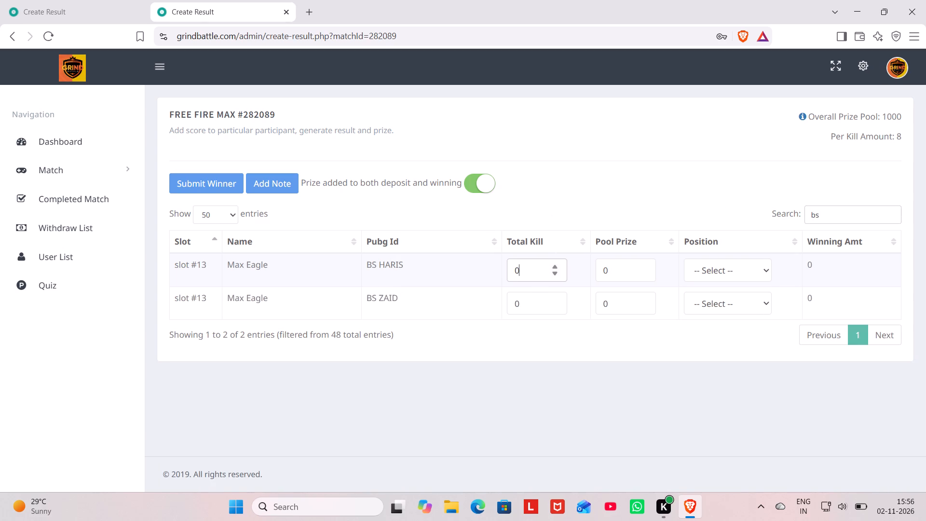
key(3)
key(Tab)
key(Tab)
key(Tab)
text(01)
key(BackSpace)
key(2)
key(Tab)
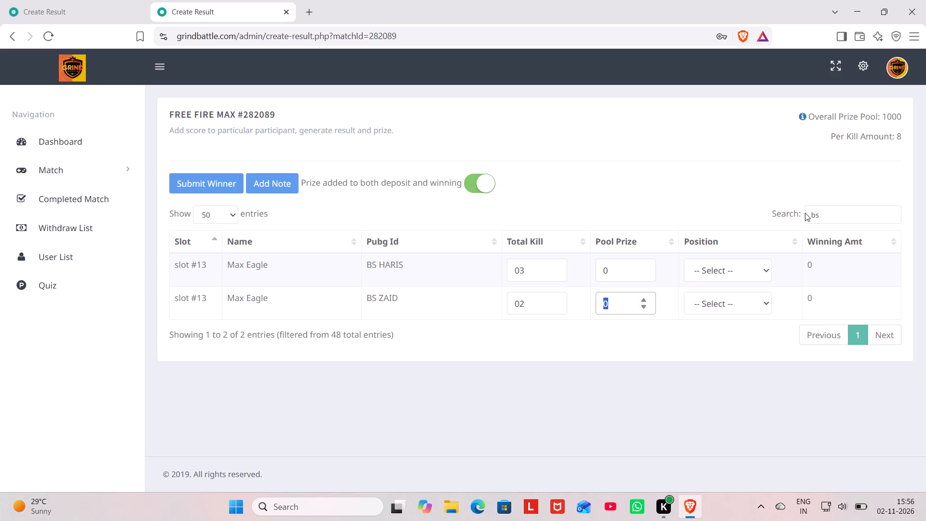
click(829, 207)
key(BackSpace)
key(BackSpace)
key(BackSpace)
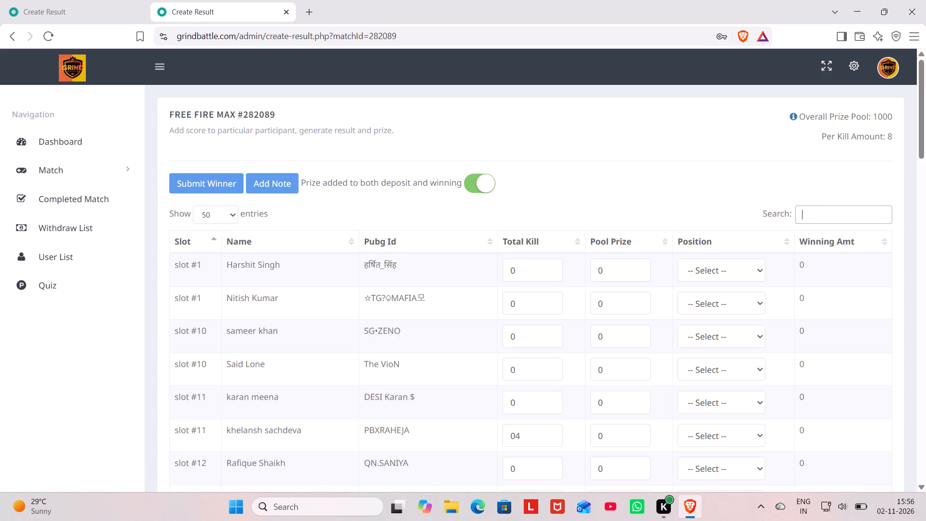
text(ba)
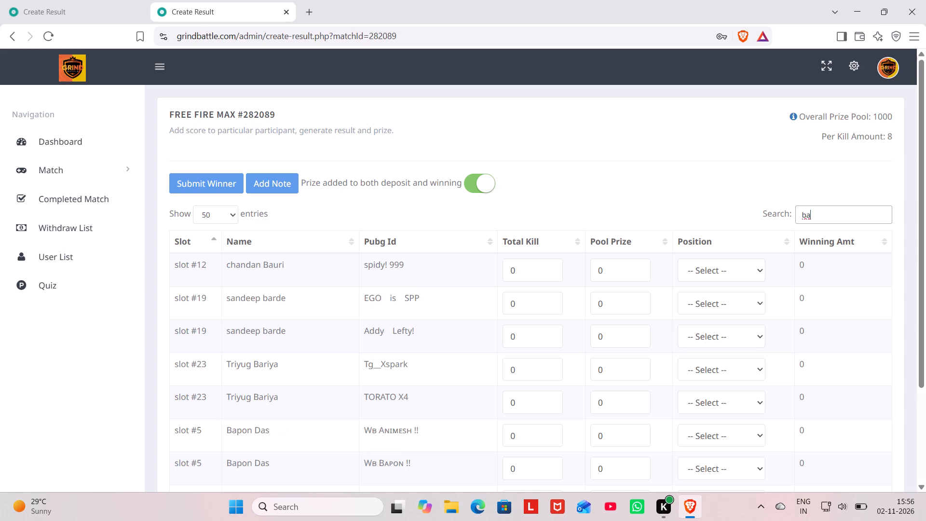
click(530, 440)
key(2)
click(532, 461)
key(1)
key(Tab)
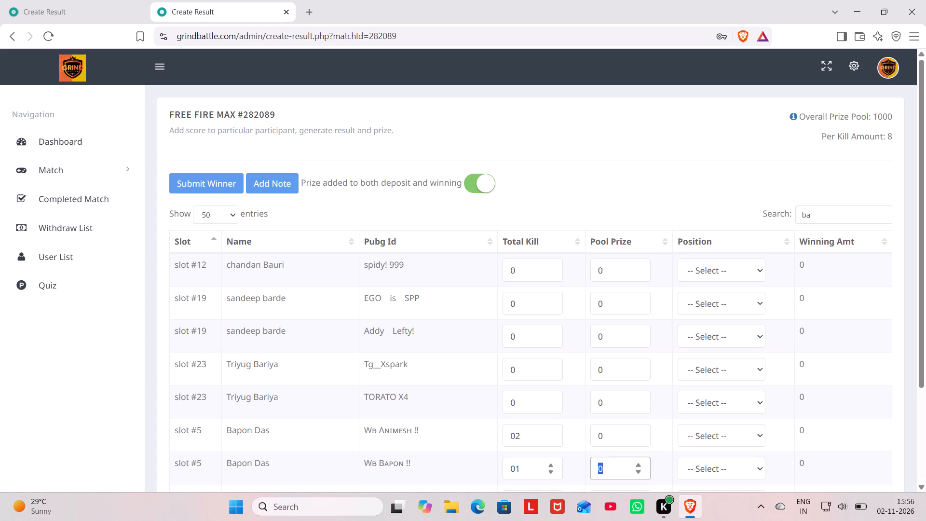
click(842, 223)
key(BackSpace)
key(BackSpace)
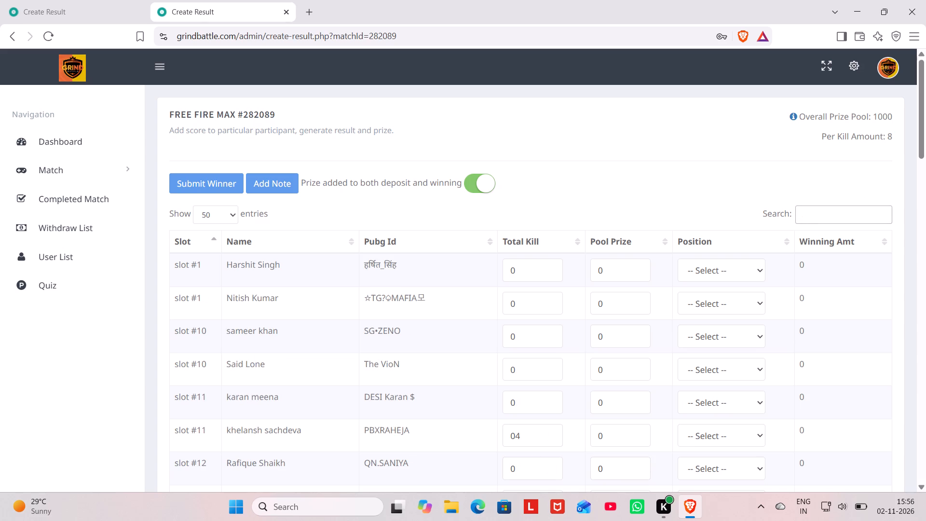
key(BackSpace)
text(tg)
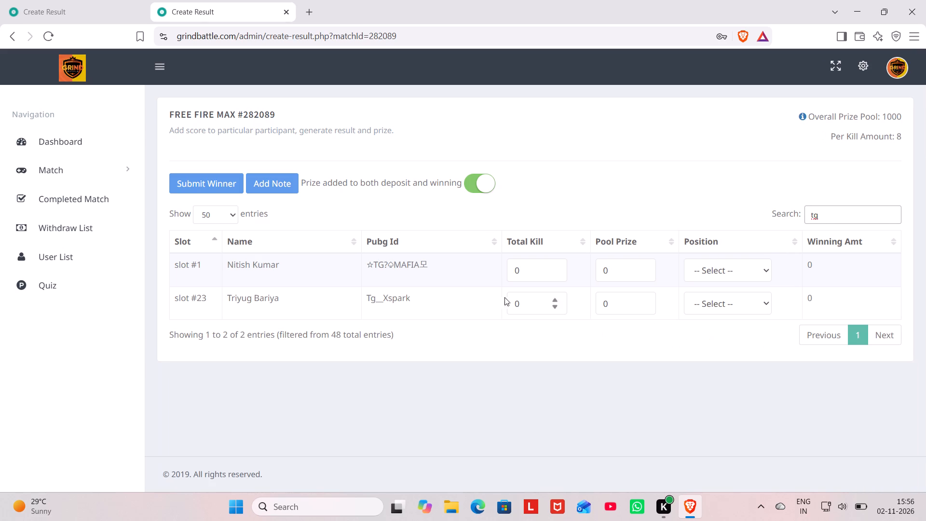
click(530, 305)
key(1)
key(Tab)
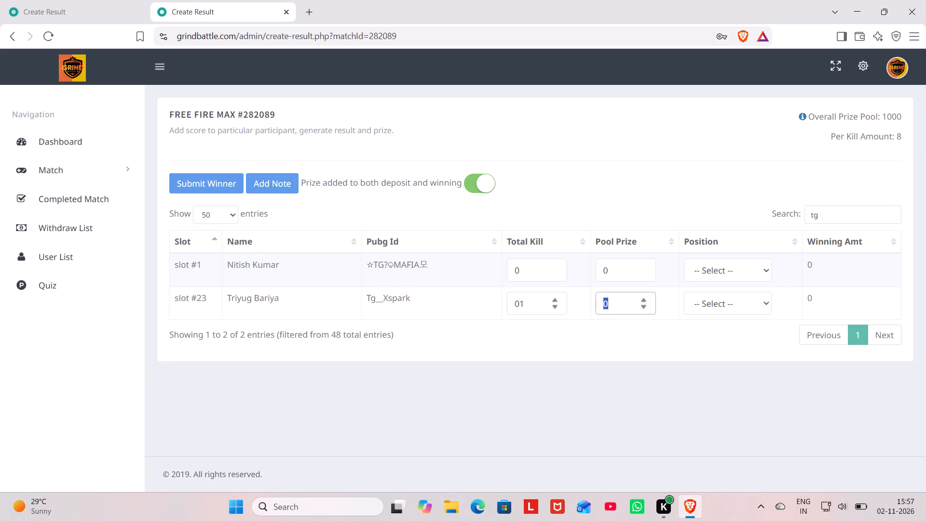
drag(864, 205, 850, 214)
click(850, 214)
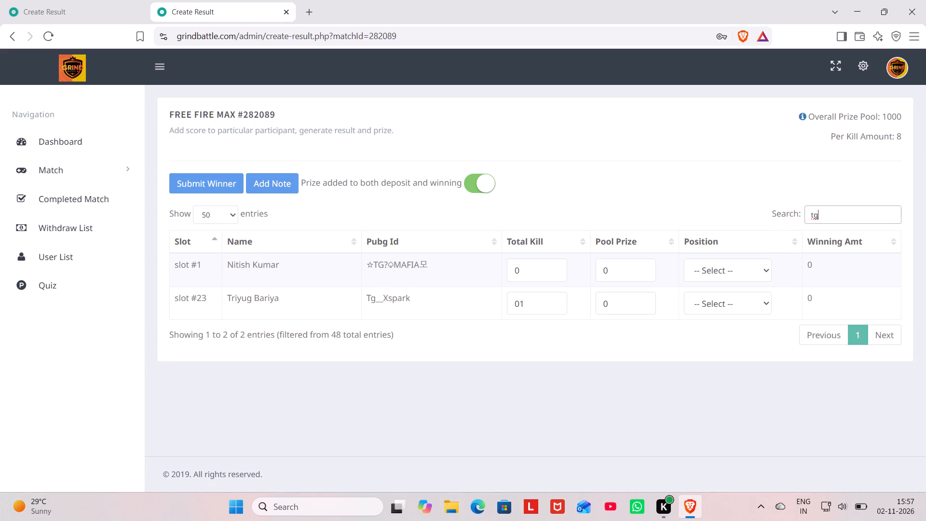
key(BackSpace)
key(BackSpace)
key(BackSpace)
key(BackSpace)
text(x4)
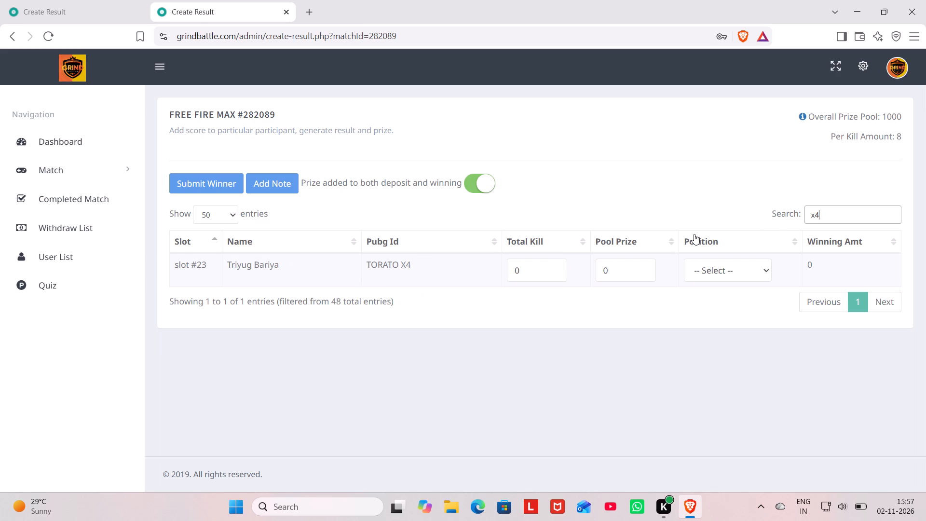
click(547, 264)
key(1)
key(Tab)
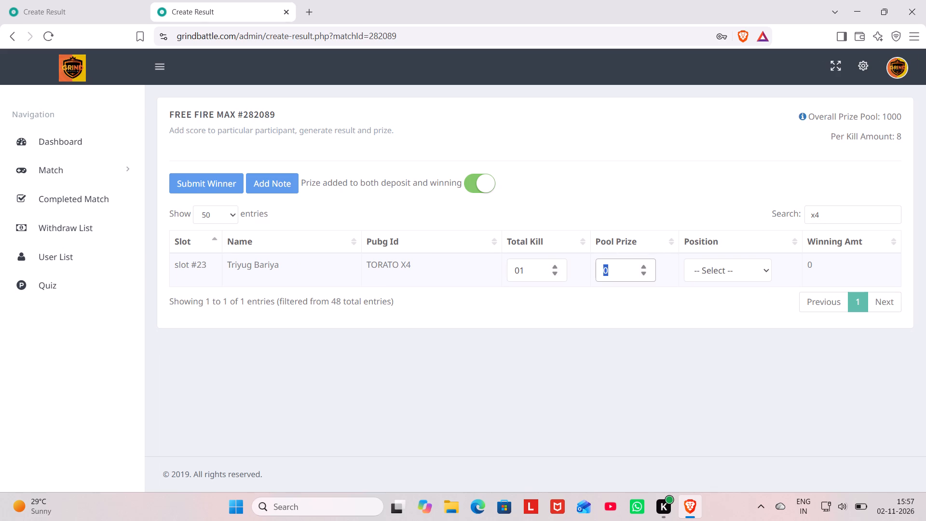
click(843, 213)
key(BackSpace)
key(BackSpace)
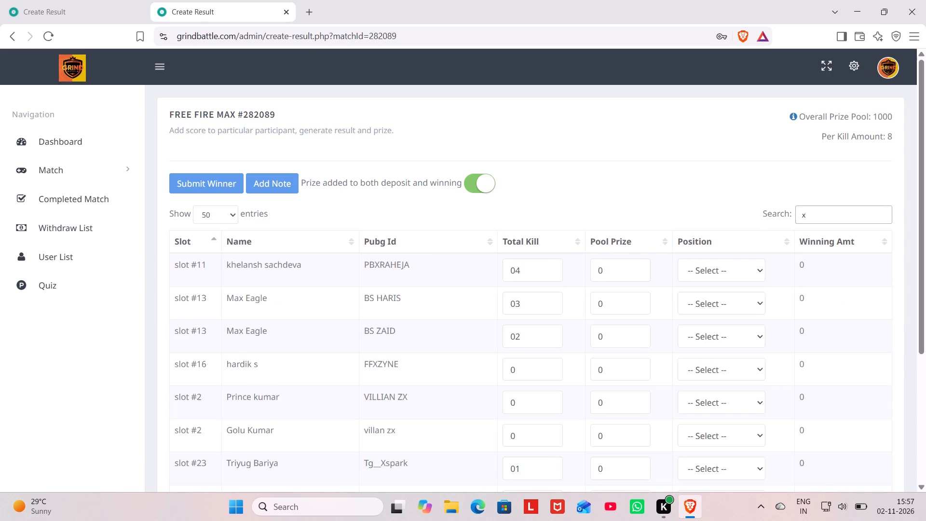
key(BackSpace)
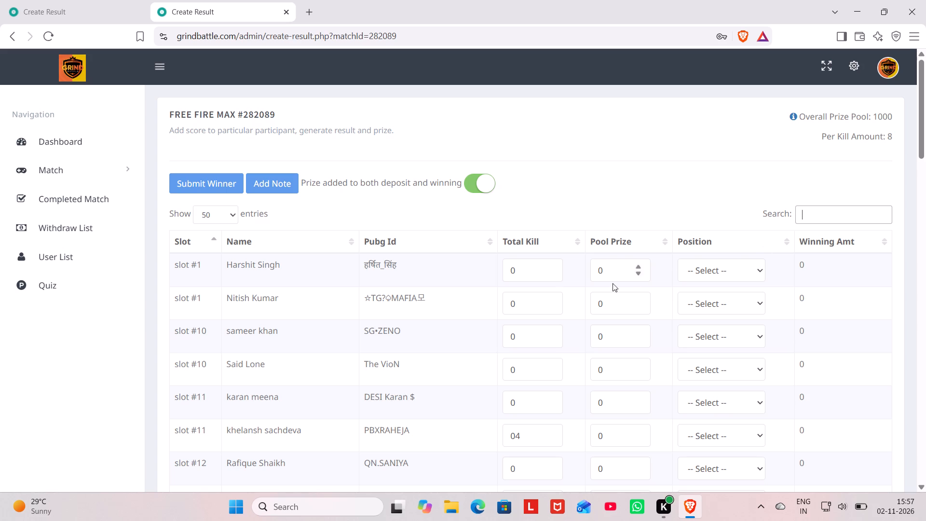
scroll(457, 336, down, 4)
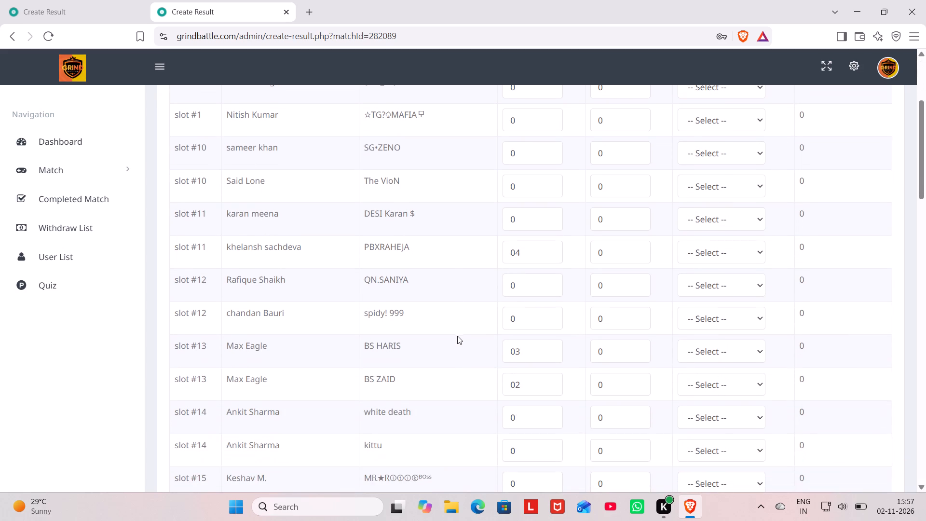
scroll(457, 336, down, 1)
scroll(478, 298, down, 2)
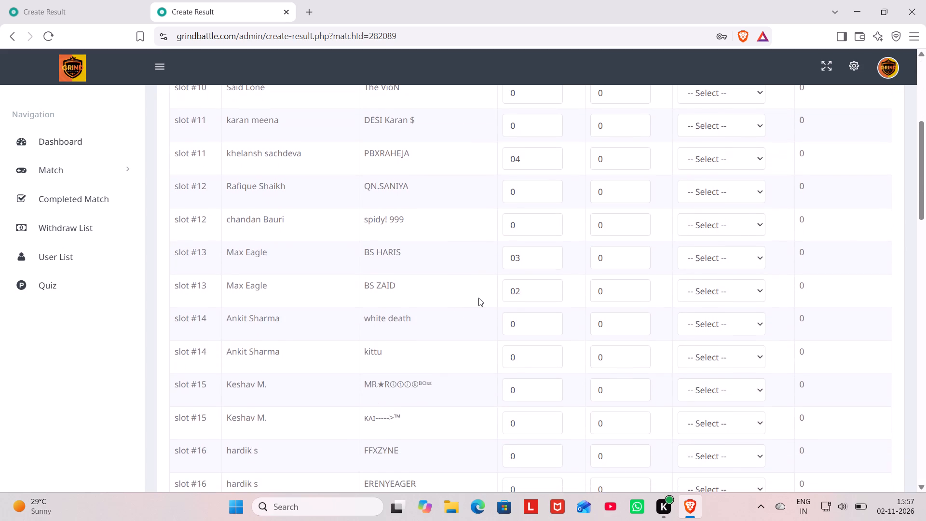
scroll(478, 298, down, 5)
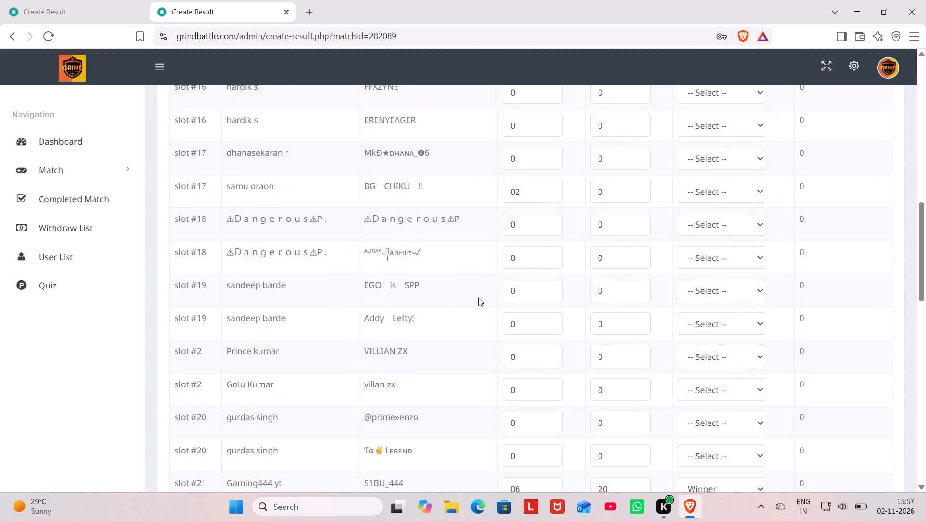
scroll(478, 298, down, 3)
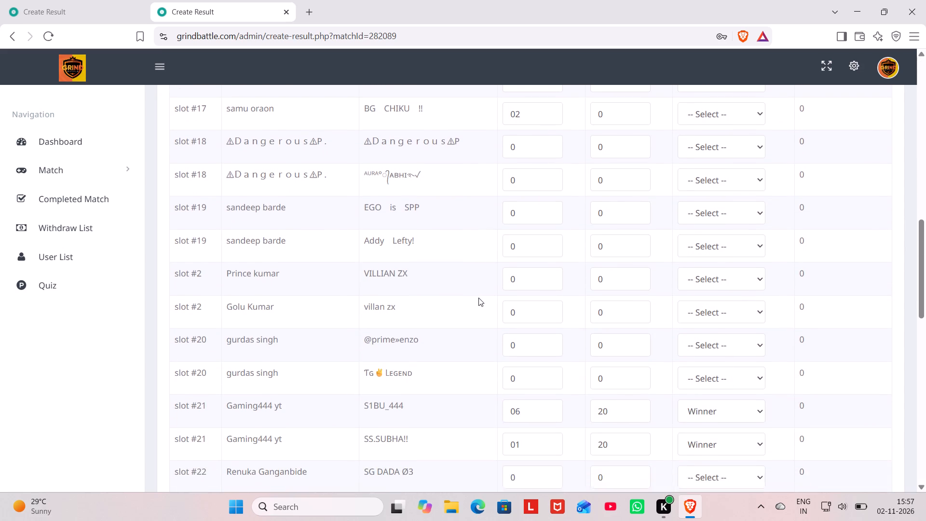
scroll(478, 298, down, 4)
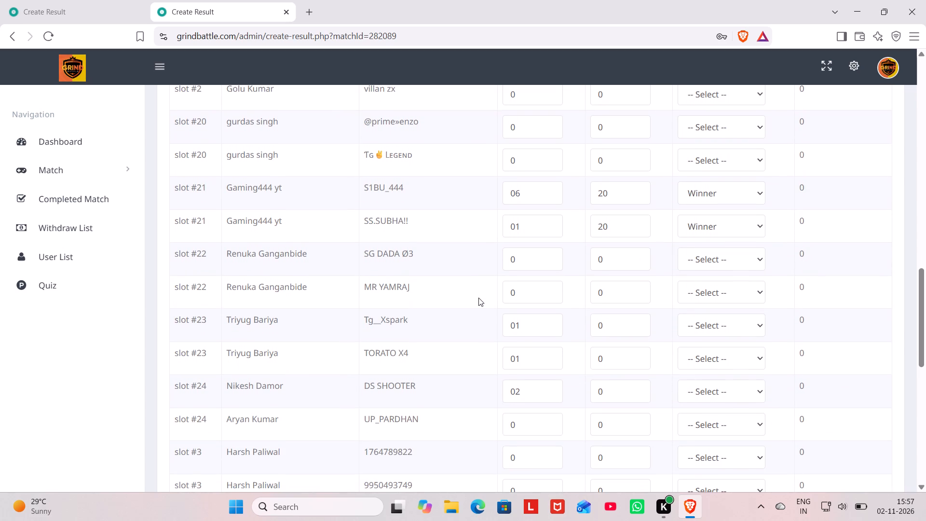
scroll(478, 298, down, 3)
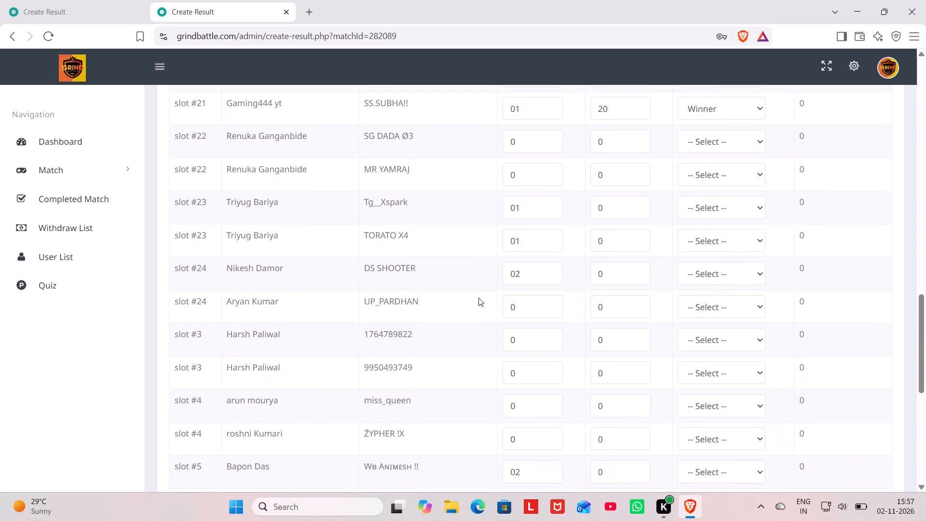
scroll(478, 298, down, 4)
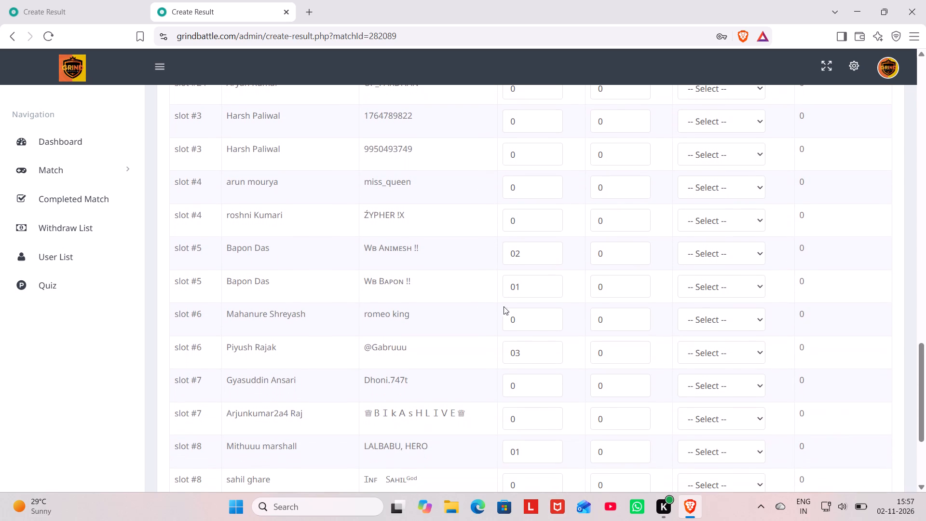
click(517, 314)
key(1)
key(Tab)
click(518, 411)
key(1)
key(Tab)
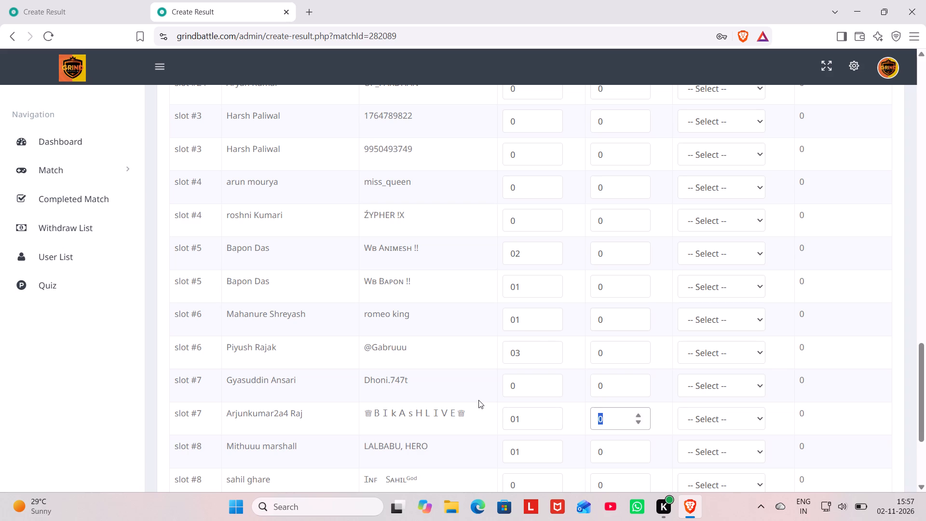
click(478, 400)
scroll(478, 400, down, 2)
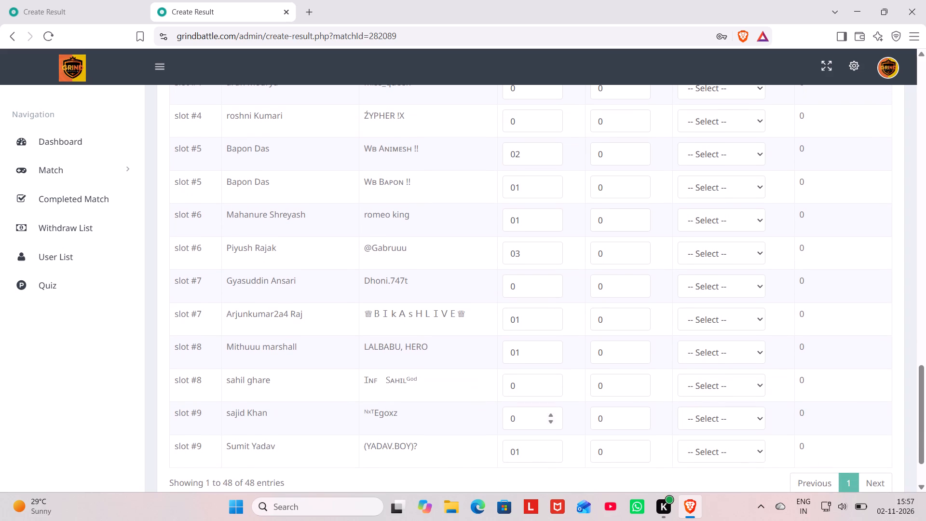
click(509, 418)
key(2)
key(BackSpace)
key(Right)
key(2)
key(Tab)
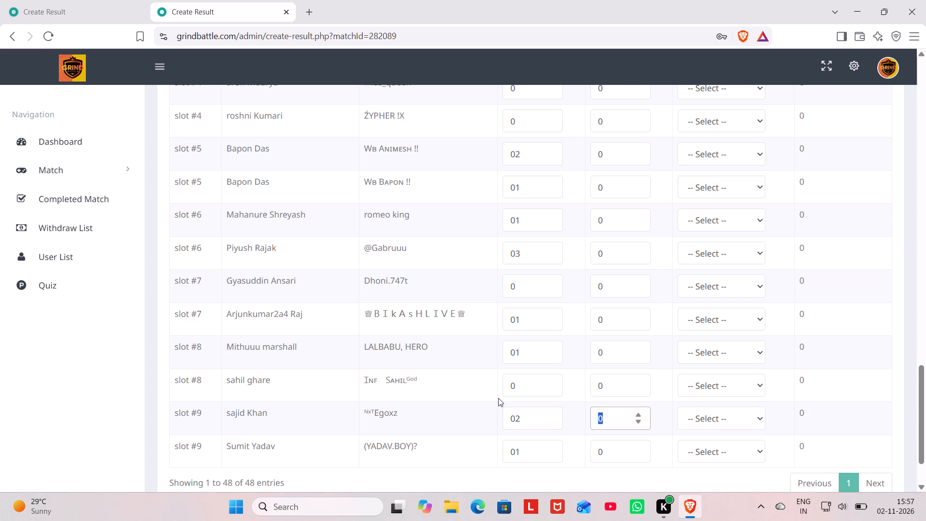
click(498, 398)
Submit the winners of match #282089.
scroll(498, 398, up, 6)
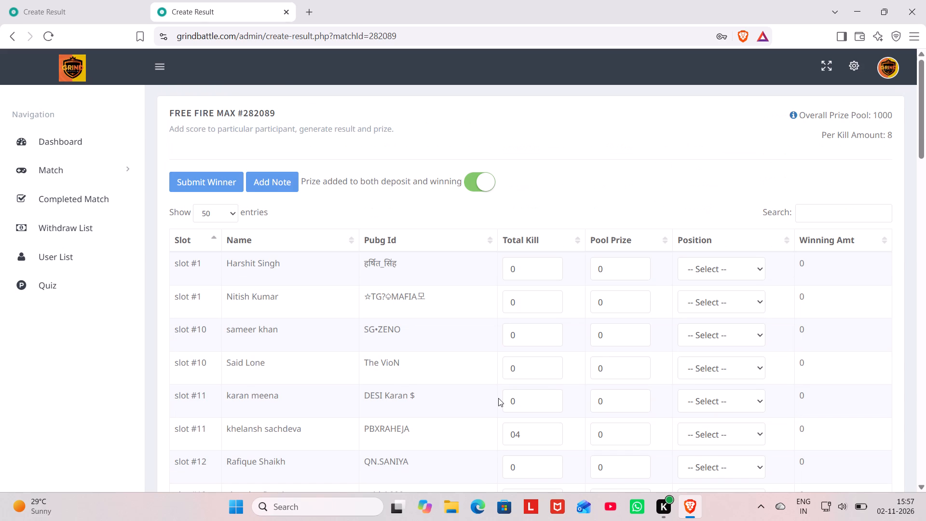
click(629, 162)
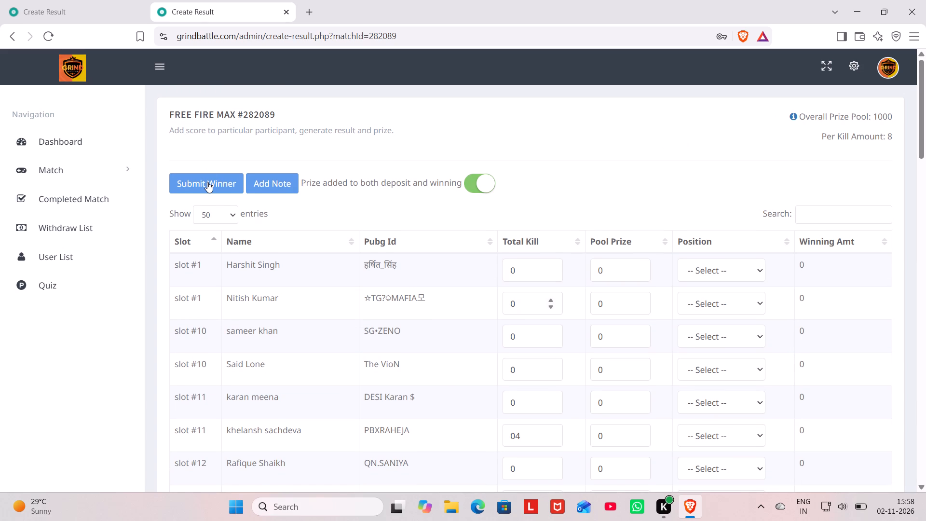
click(207, 182)
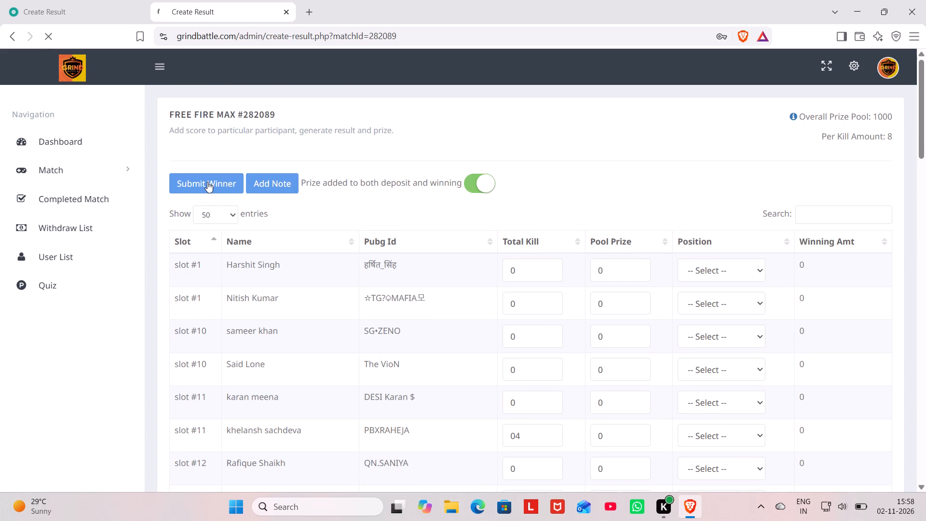
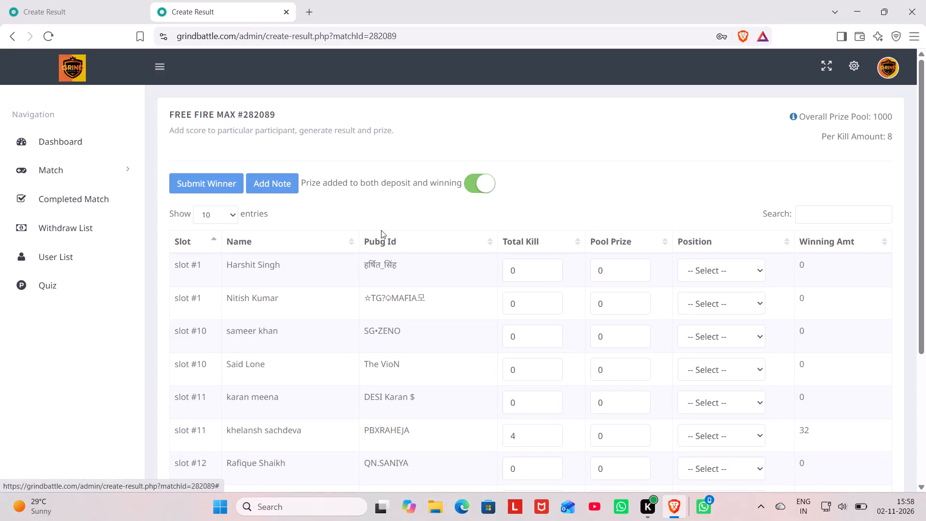
click(280, 184)
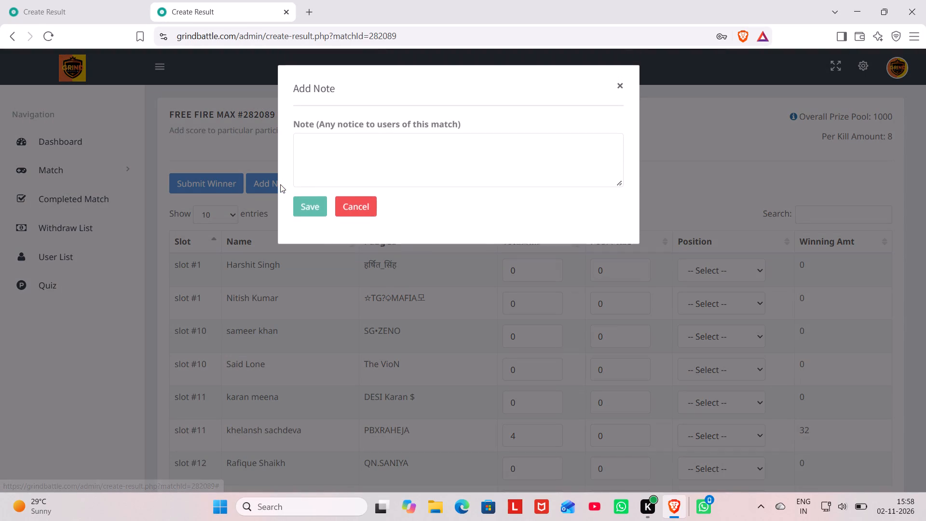
click(350, 159)
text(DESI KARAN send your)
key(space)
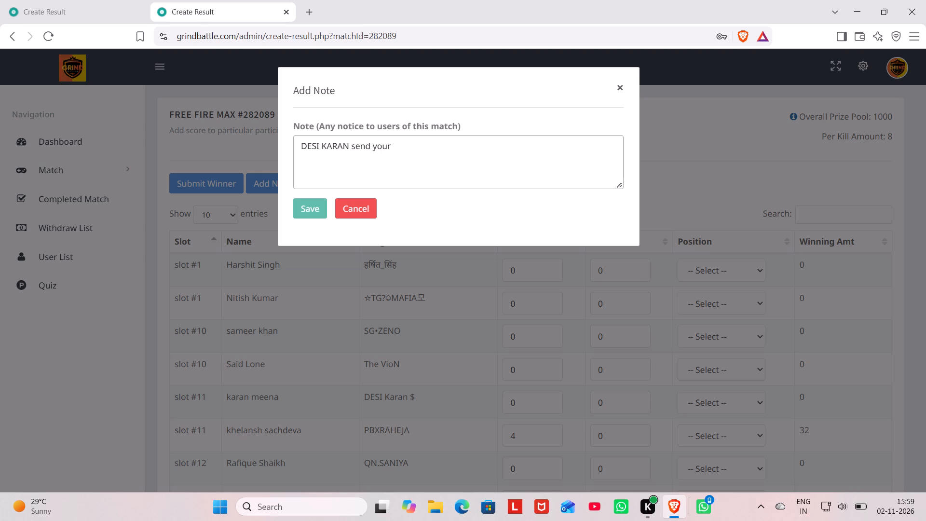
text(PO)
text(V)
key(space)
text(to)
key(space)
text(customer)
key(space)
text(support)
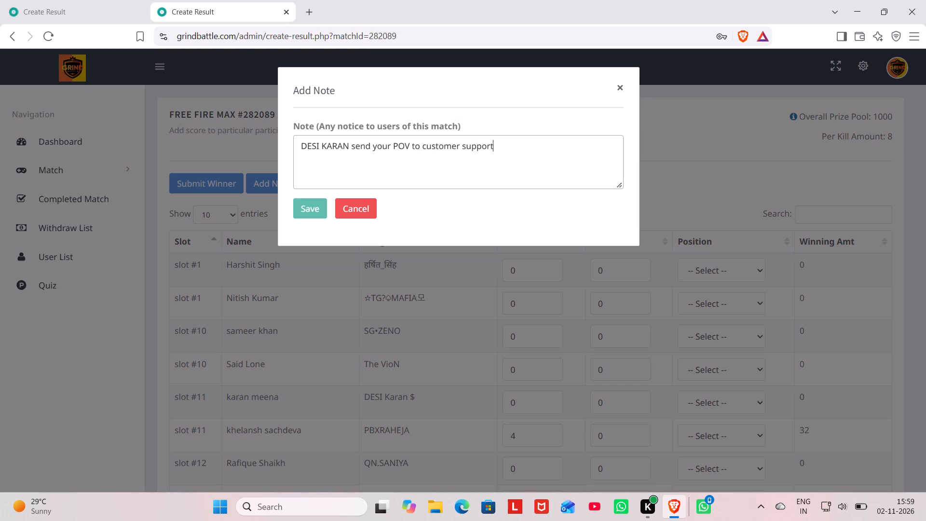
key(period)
click(298, 207)
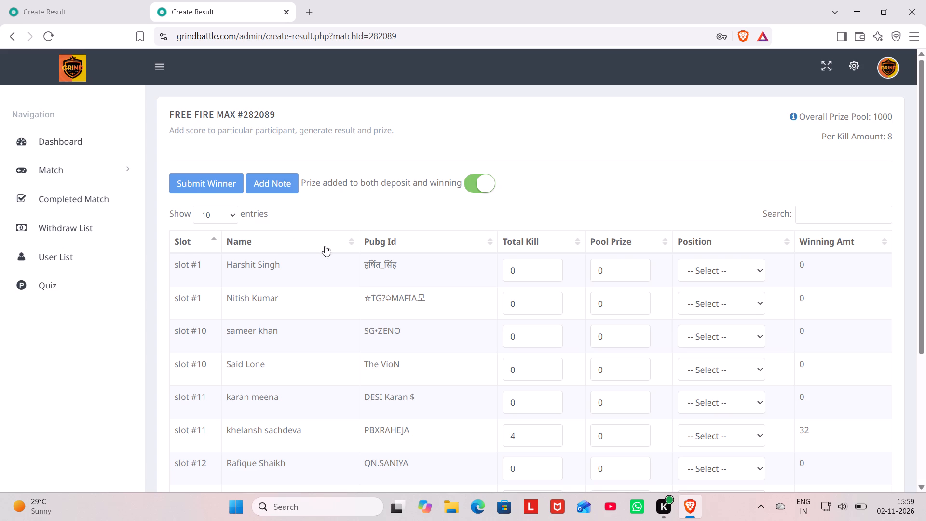
Return to the list of completed matches.
click(67, 199)
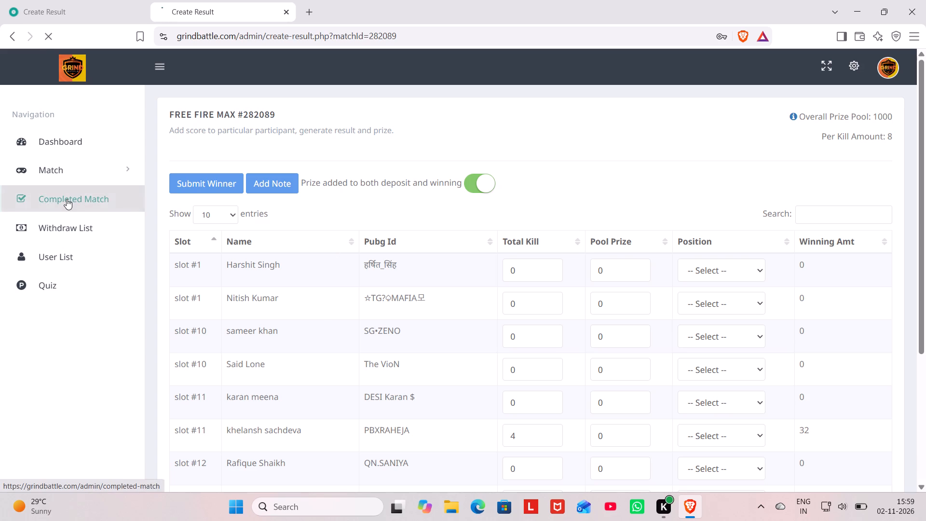
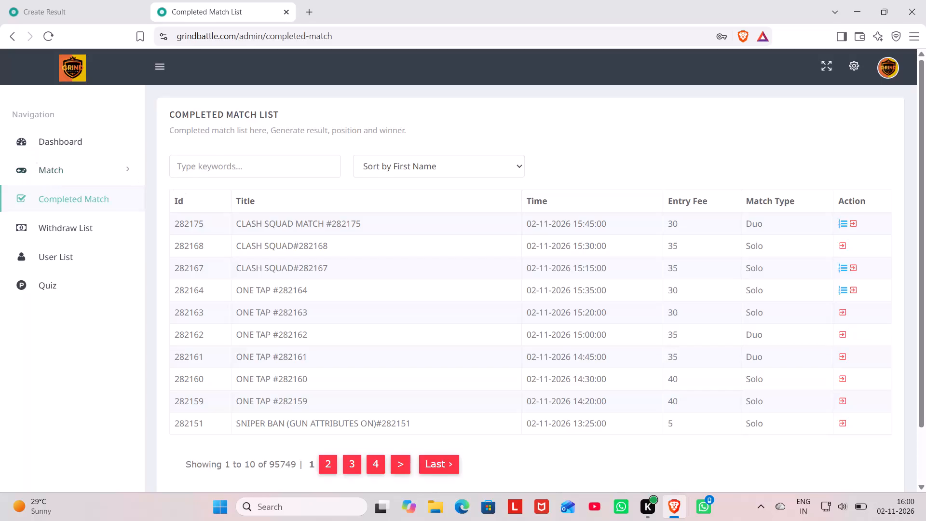
Search the completed matches for 282090 and open the result entry of FREE FIRE MAX #282090.
click(210, 154)
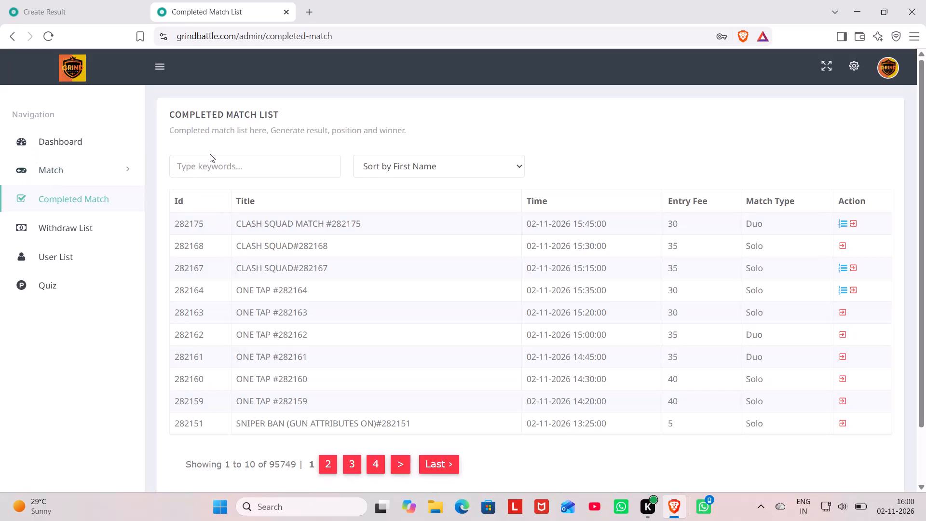
click(207, 162)
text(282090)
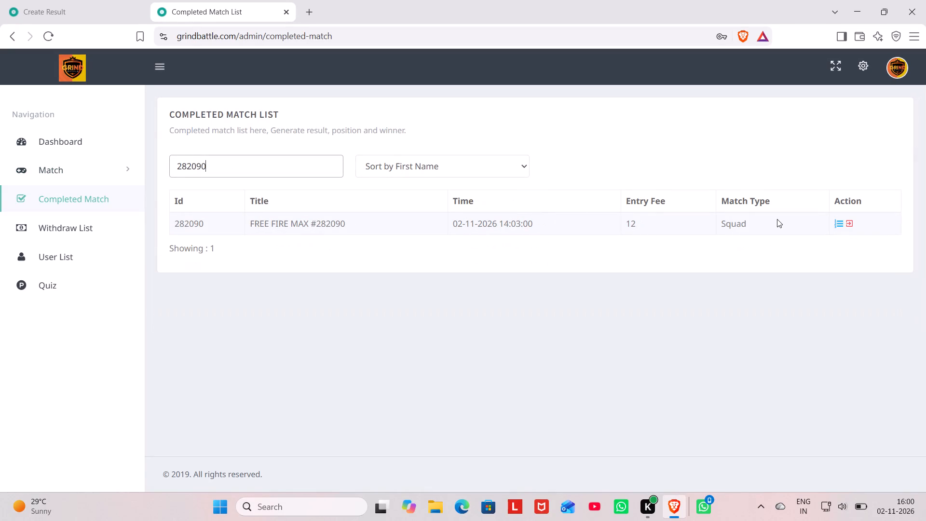
click(835, 219)
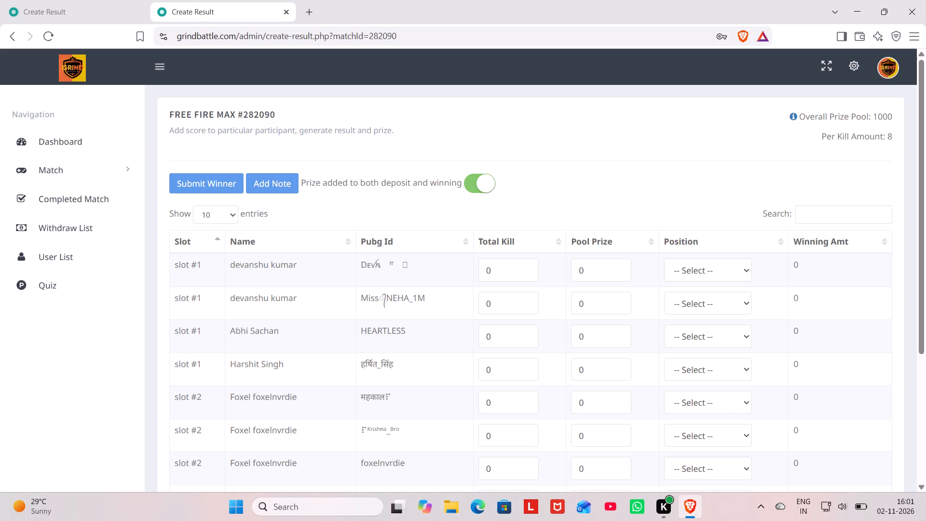
Show 50 entries in the participant table of match #282090.
click(228, 210)
click(218, 258)
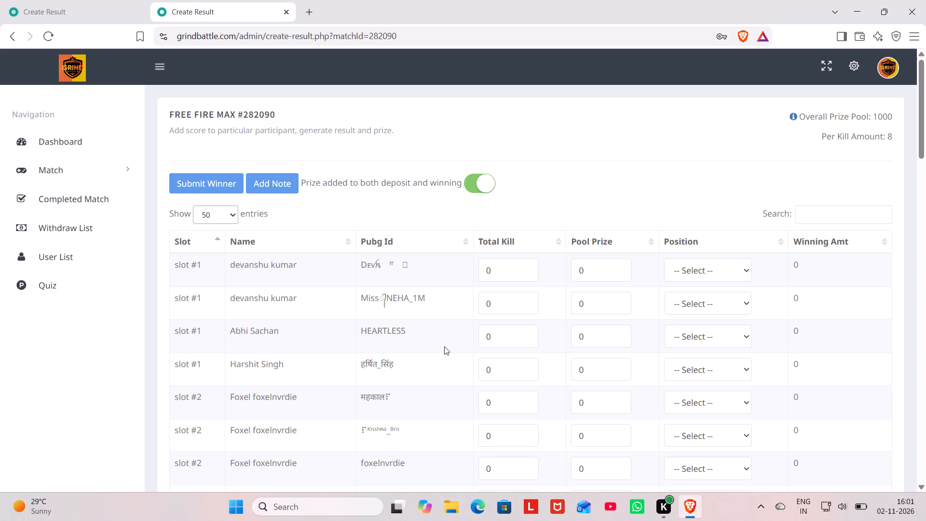
scroll(444, 346, down, 4)
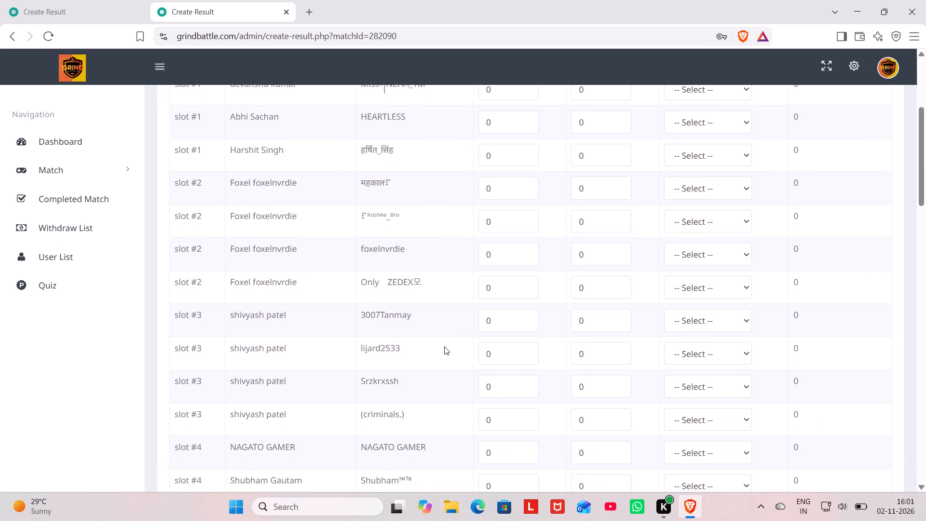
scroll(444, 346, down, 6)
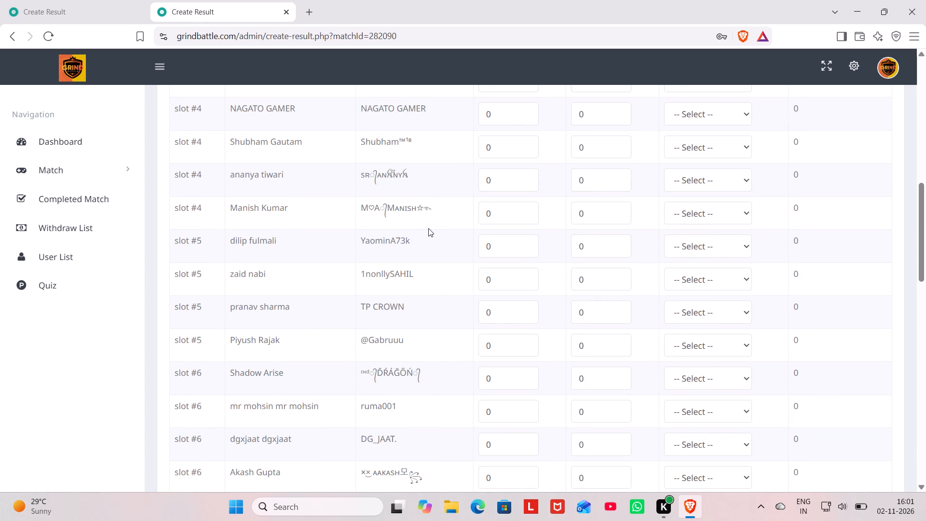
scroll(428, 228, down, 2)
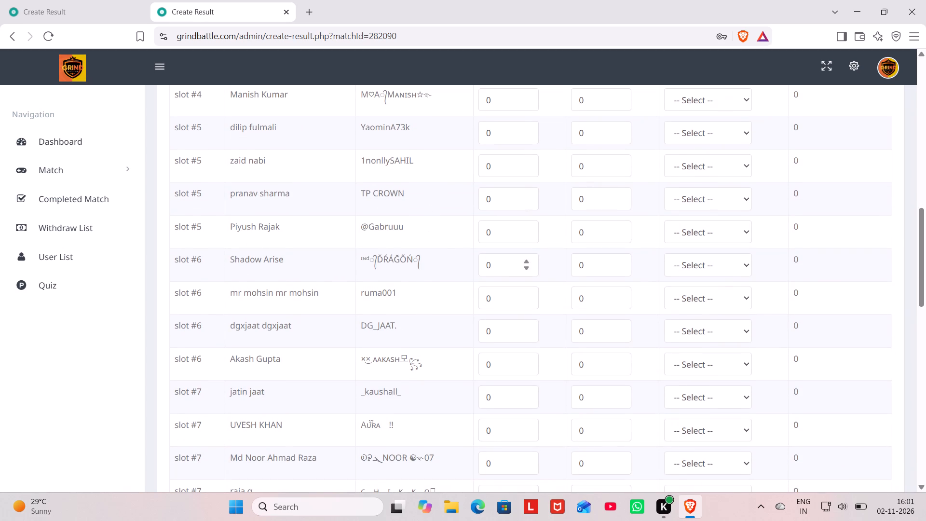
click(503, 260)
key(Tab)
text(20)
key(Tab)
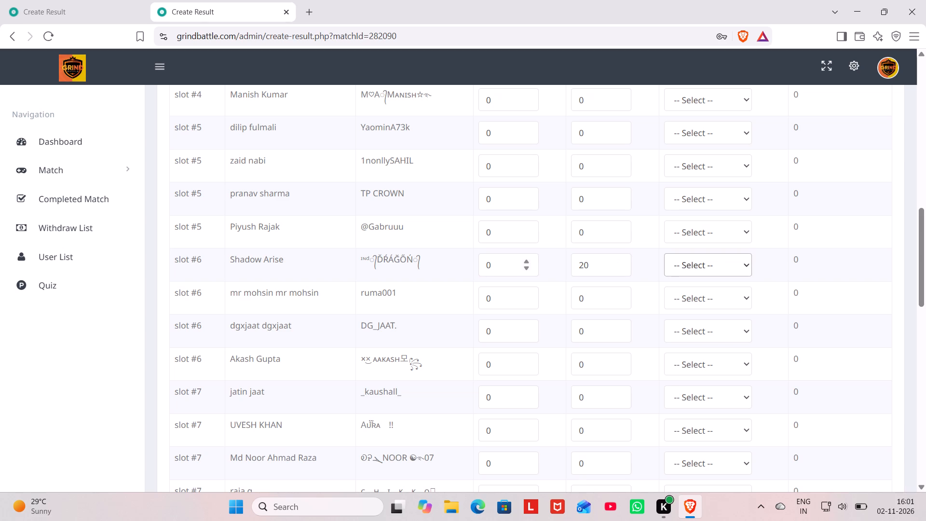
key(Down)
click(430, 309)
Enter 1 kill, a pool prize of 20 and the position Winner for the slot #11 player SonGoku.
scroll(430, 309, down, 1)
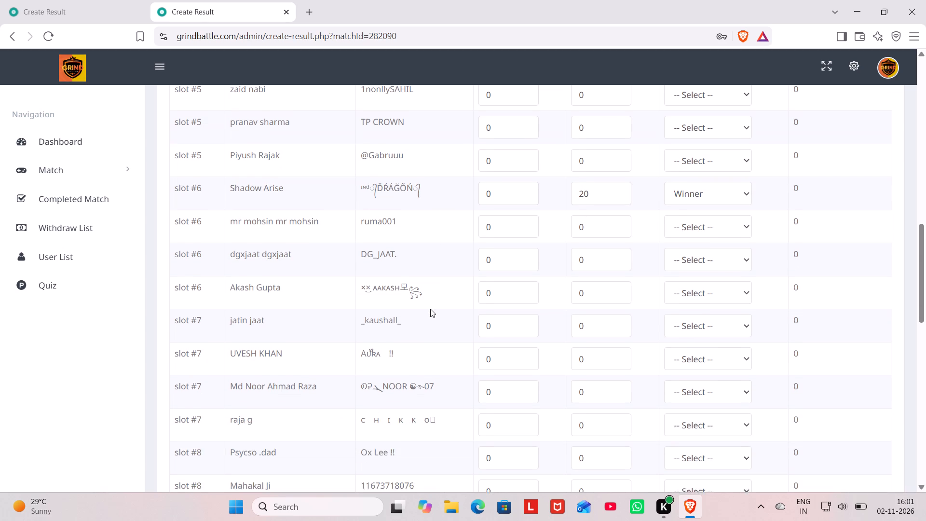
scroll(430, 309, down, 6)
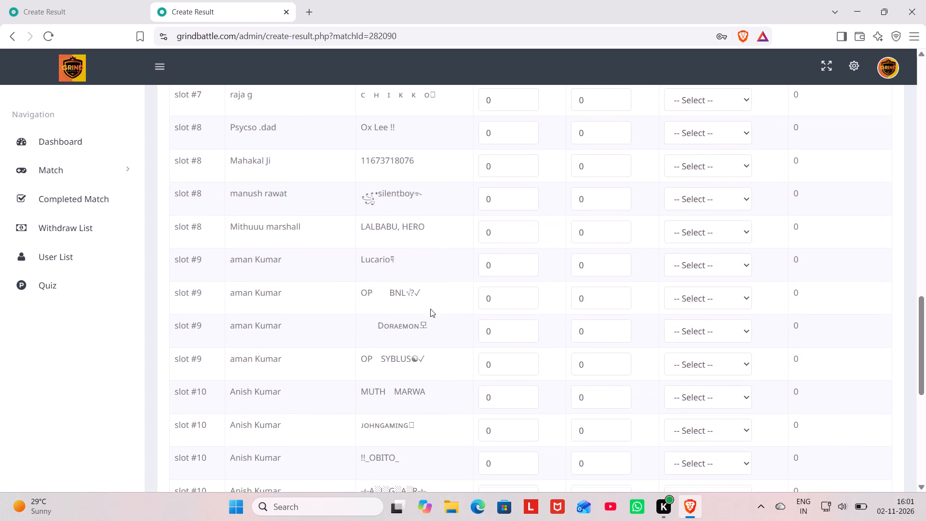
scroll(430, 309, down, 2)
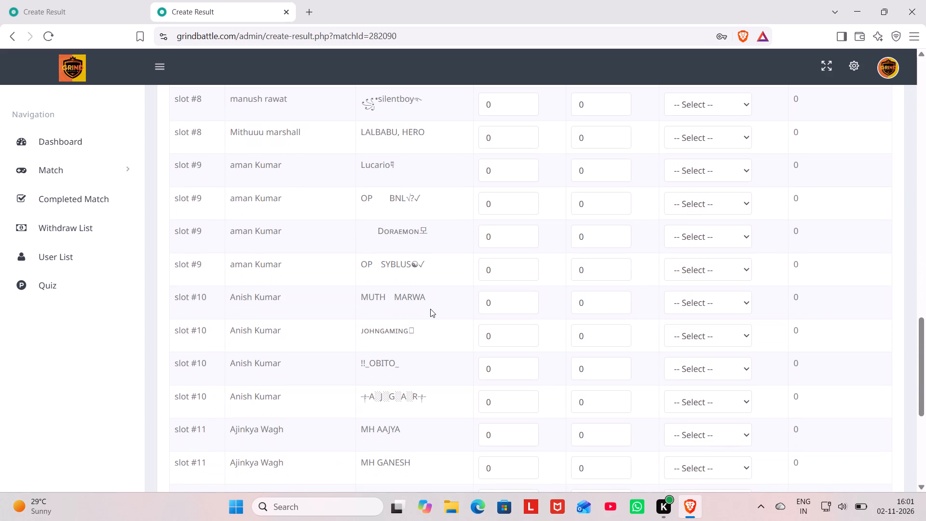
scroll(430, 309, down, 3)
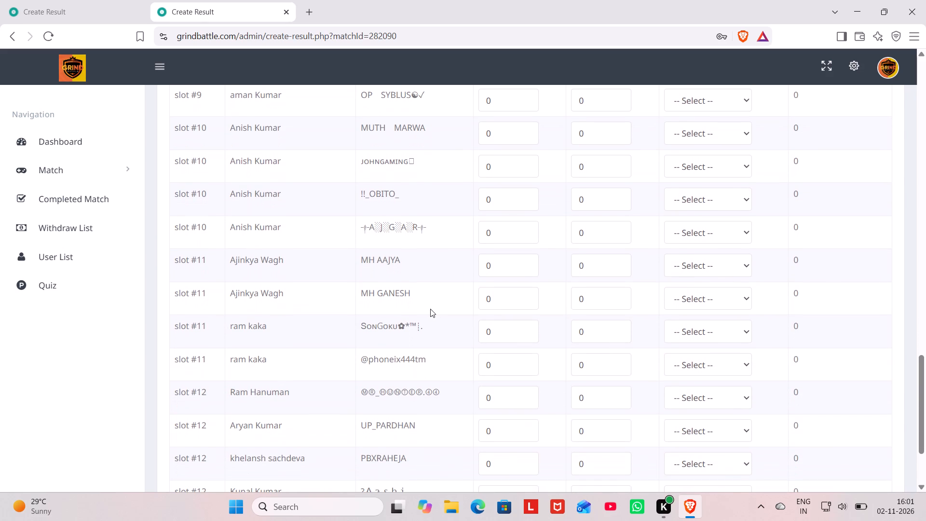
click(504, 329)
key(1)
key(Tab)
text(20)
key(Tab)
key(Down)
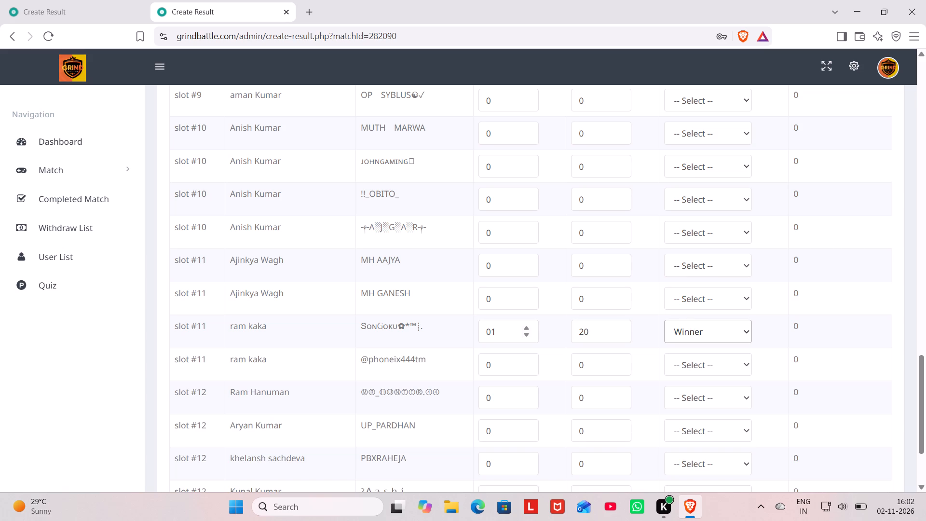
key(Tab)
text(06)
key(Tab)
text(20)
key(Tab)
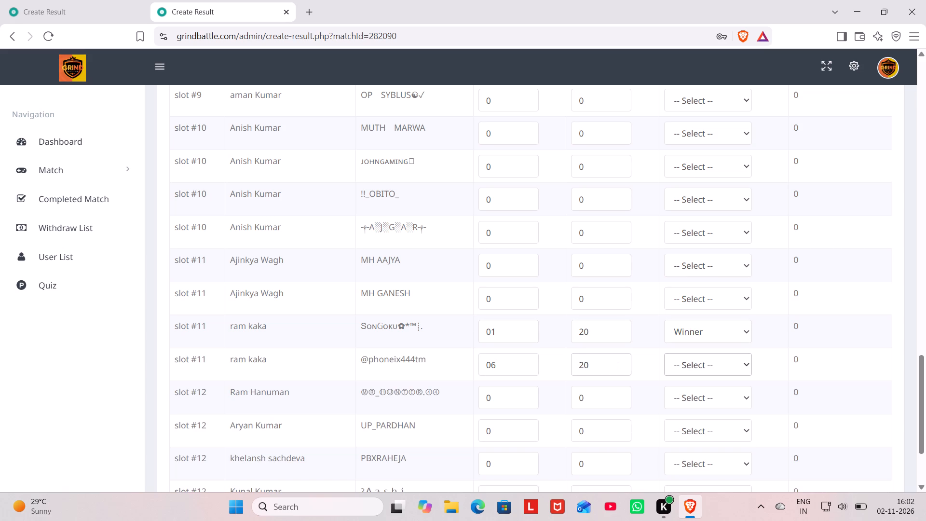
key(Down)
key(Tab)
click(435, 405)
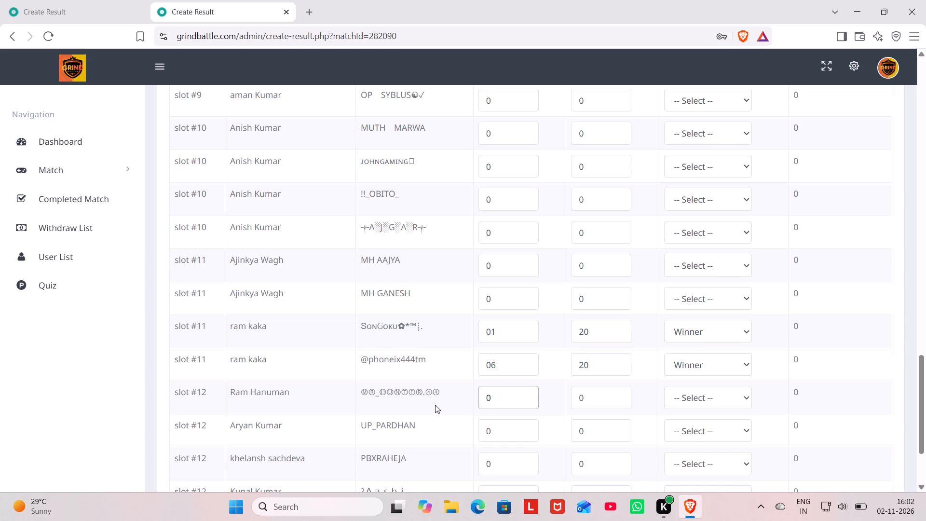
Search the participants of match #282090 for "mu", then clear the search.
scroll(435, 405, down, 3)
scroll(435, 405, up, 3)
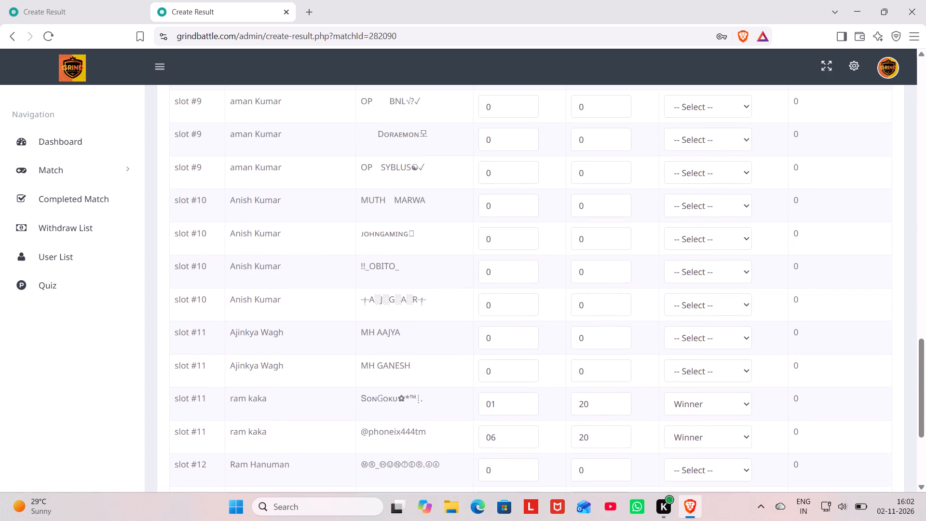
scroll(435, 405, up, 7)
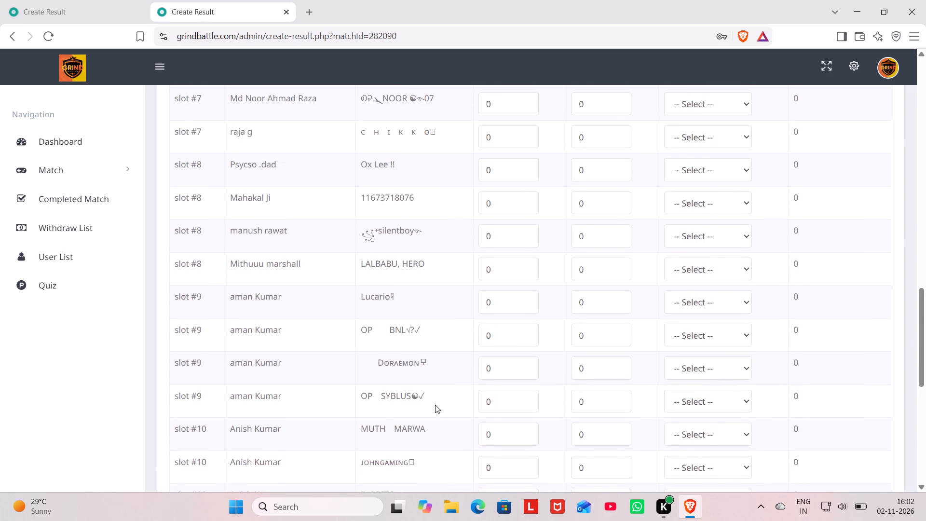
scroll(435, 405, up, 6)
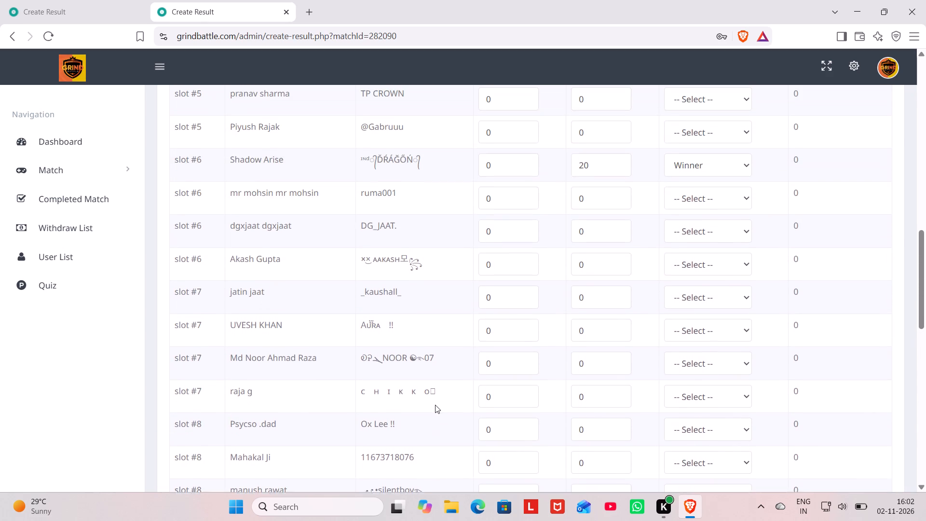
scroll(435, 405, up, 4)
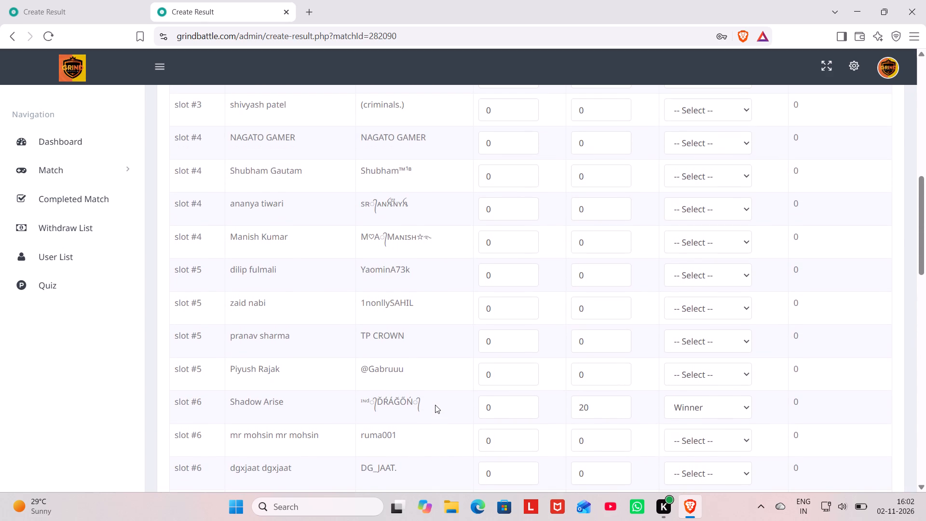
scroll(435, 405, up, 3)
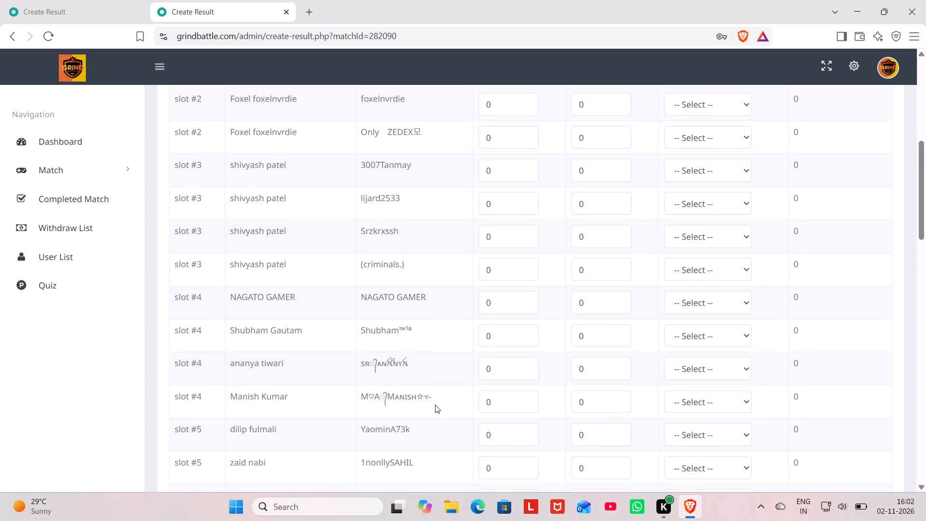
scroll(435, 405, up, 5)
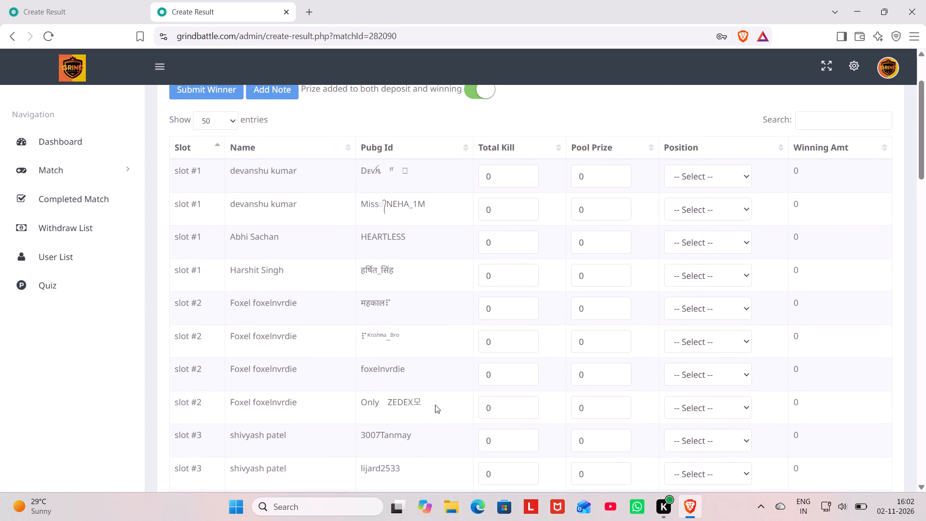
click(826, 118)
text(mu)
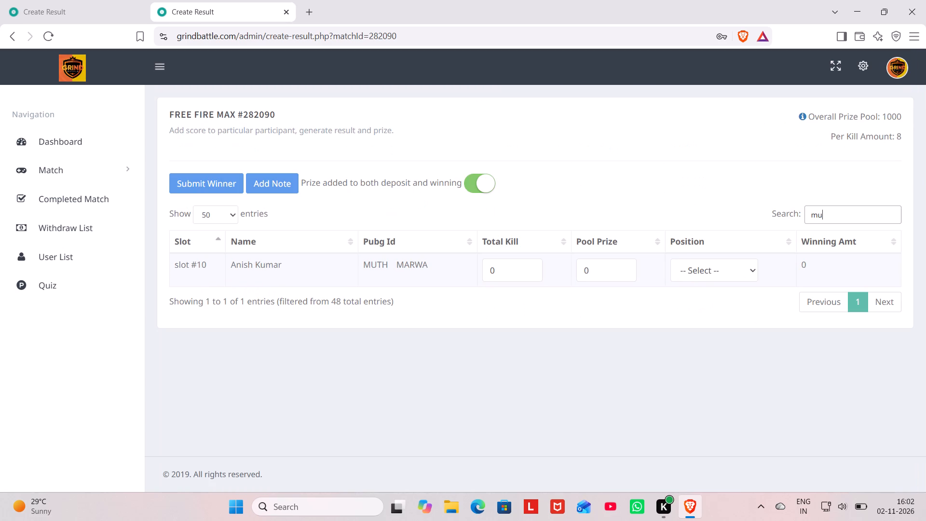
key(BackSpace)
key(BackSpace)
key(BackSpace)
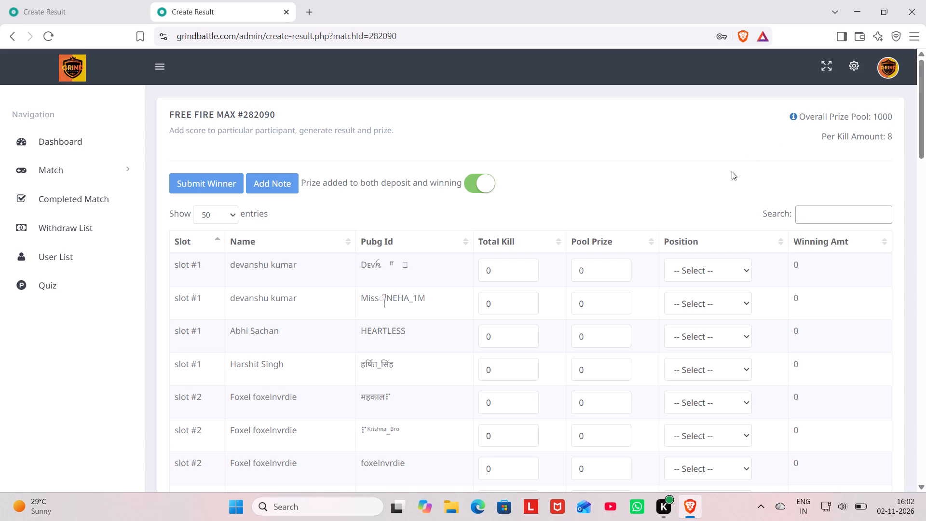
scroll(441, 380, down, 3)
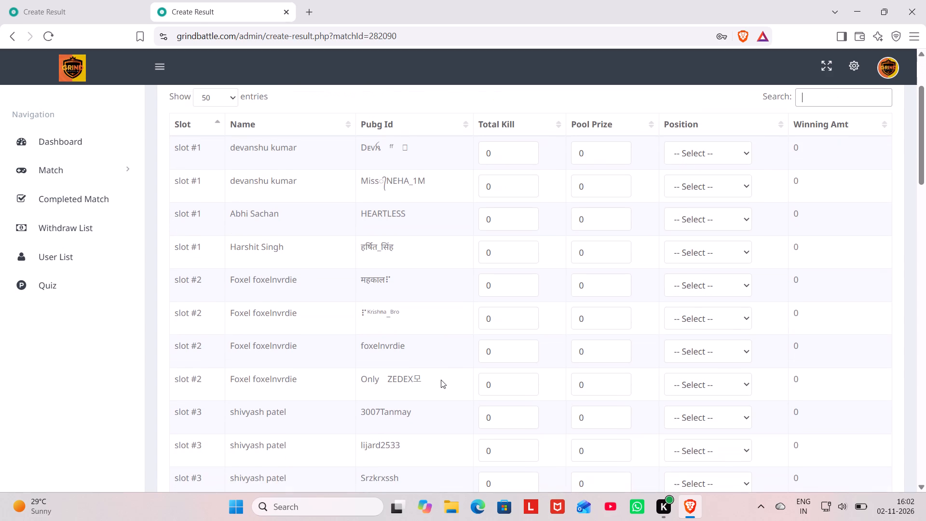
scroll(441, 380, down, 1)
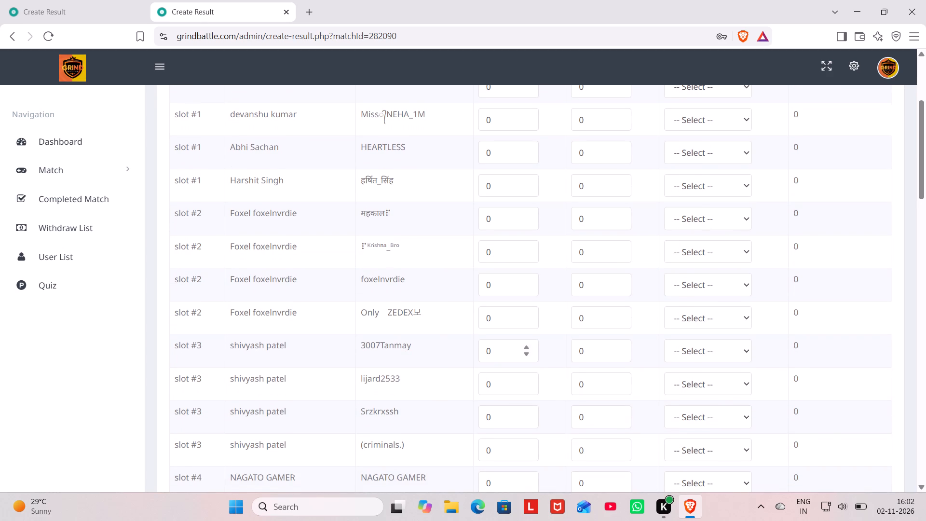
click(594, 349)
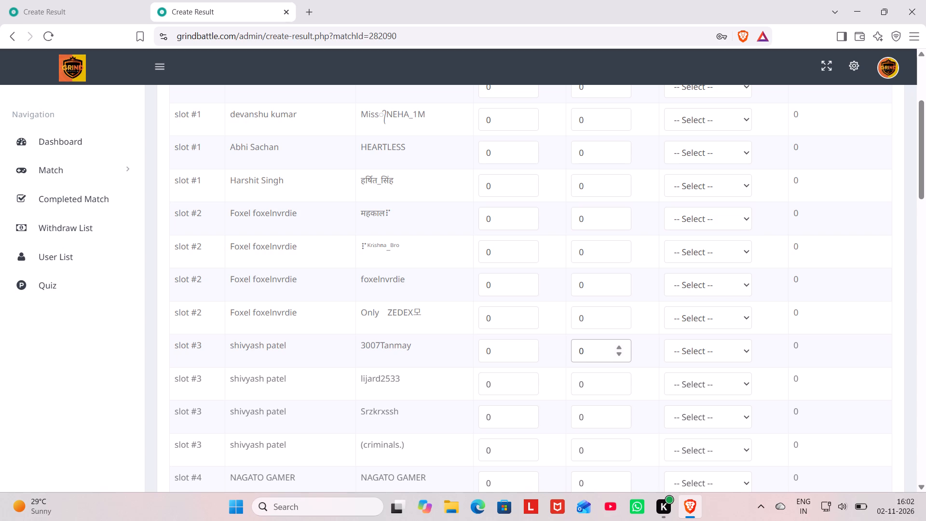
key(5)
key(Tab)
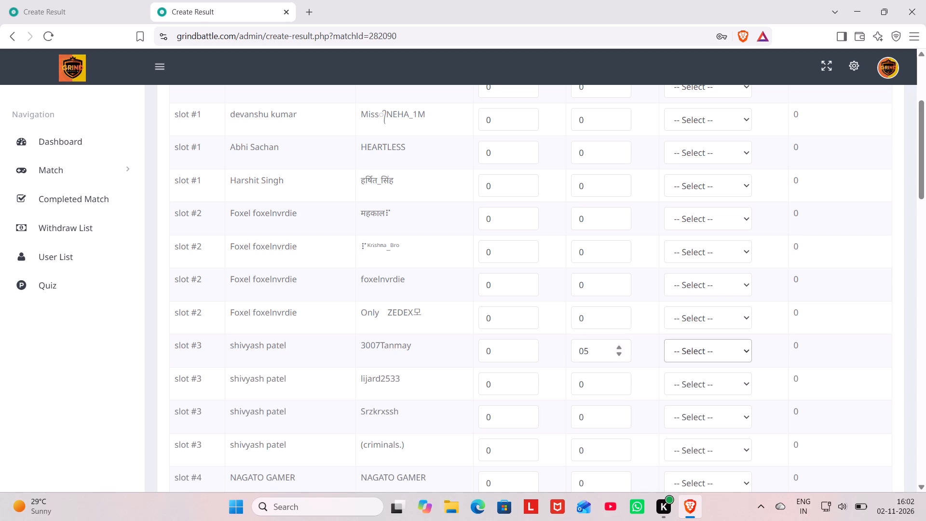
key(Down)
key(Down)
key(Tab)
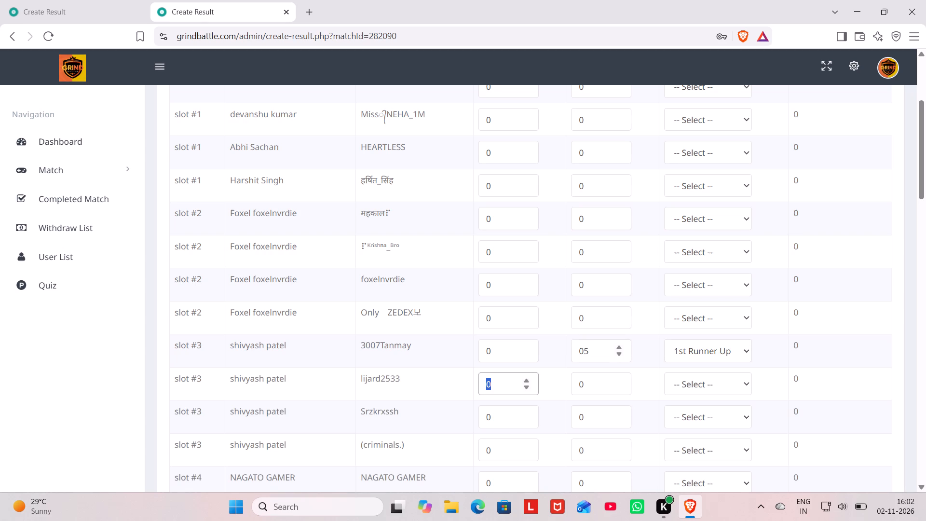
key(2)
key(Tab)
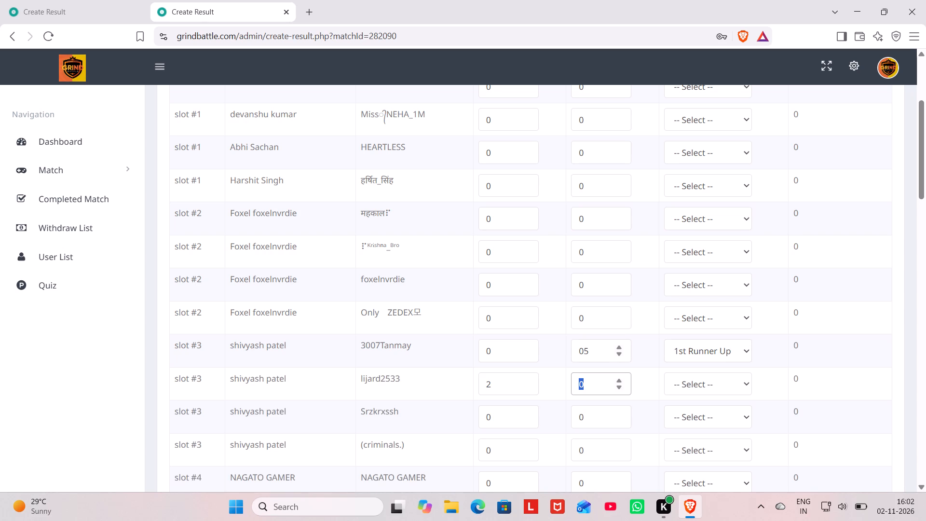
key(5)
key(Tab)
key(Down)
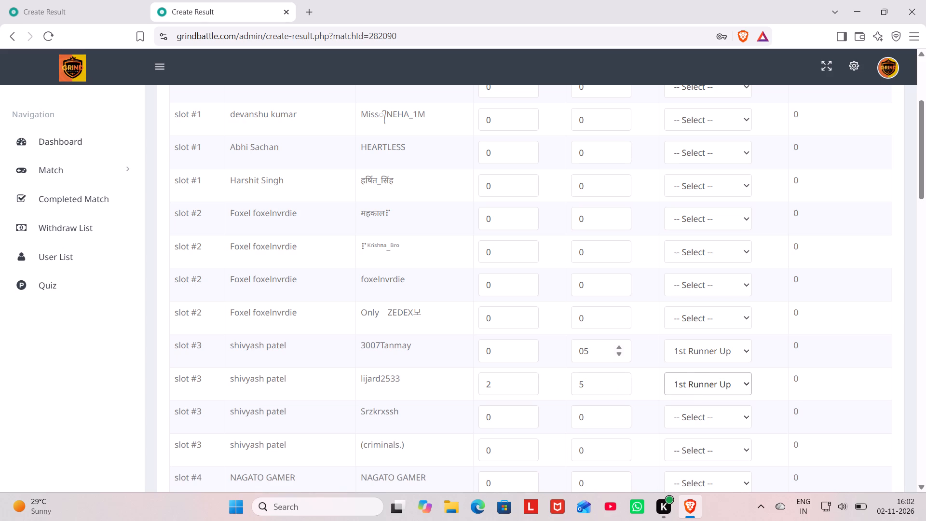
key(Down)
key(Tab)
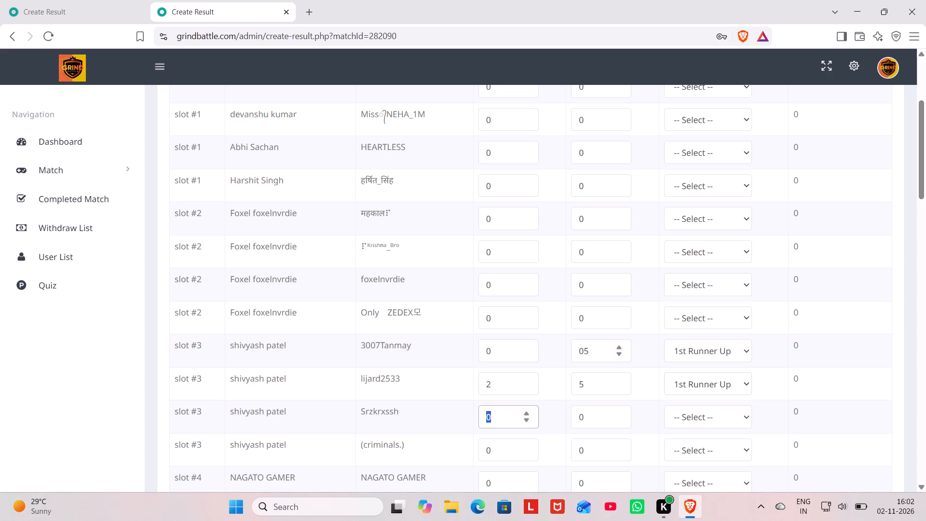
key(3)
key(Tab)
key(5)
key(Tab)
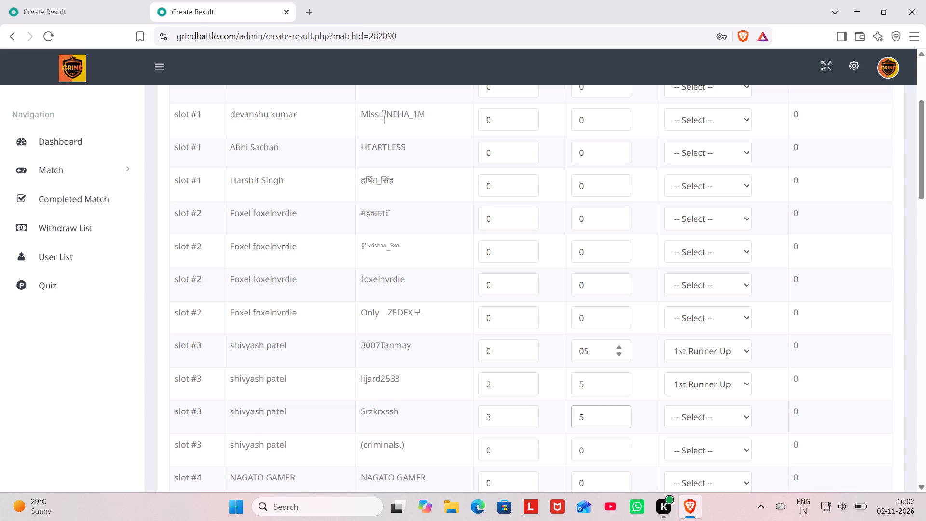
key(Down)
key(Down)
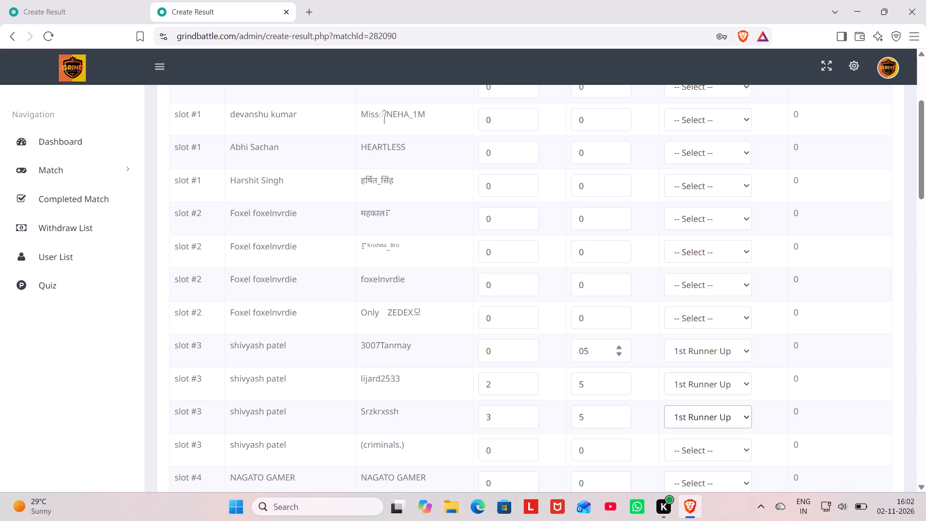
key(Tab)
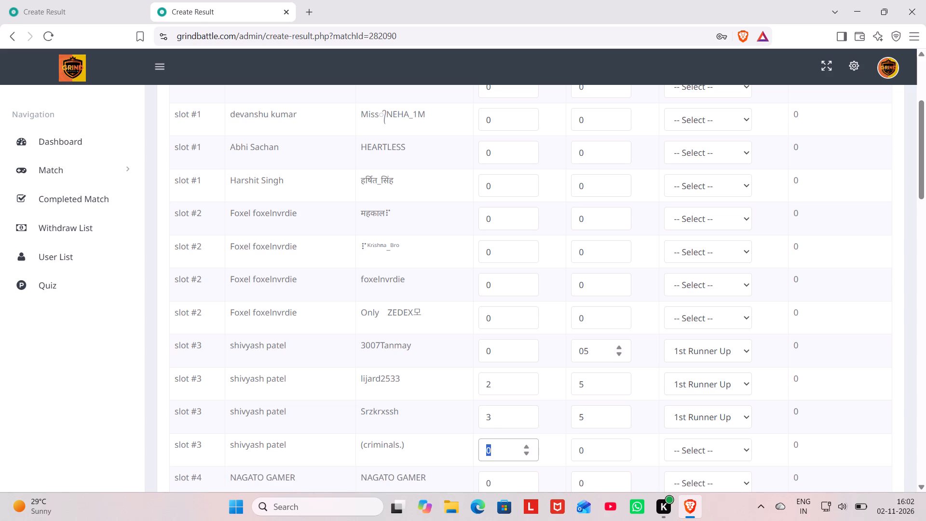
key(0)
key(Tab)
key(5)
key(Tab)
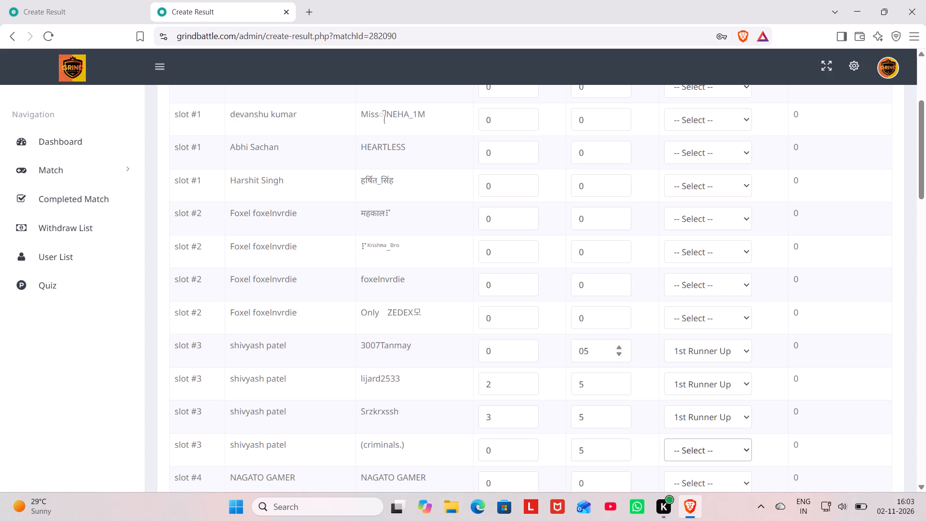
key(Down)
key(Down)
key(Down)
key(Up)
key(Tab)
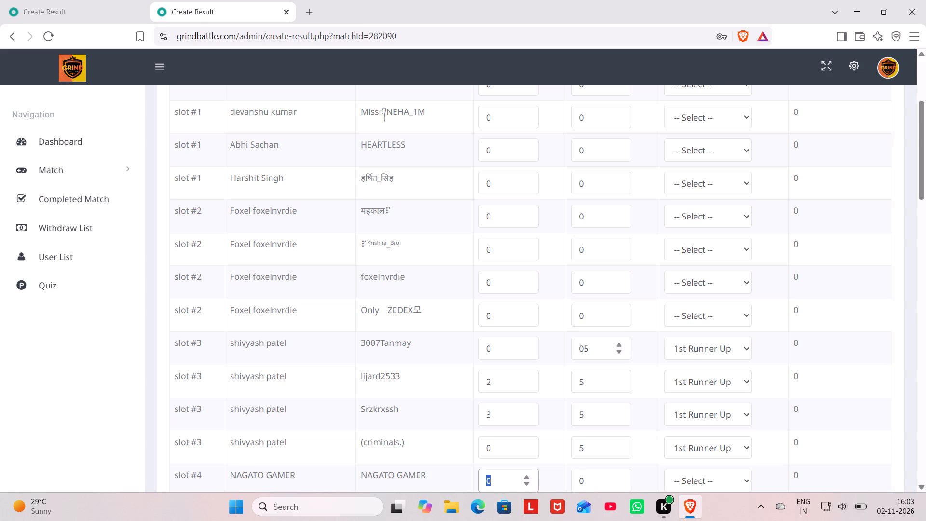
click(433, 402)
Enter 2 kills for the slot #1 player HEARTLESS.
click(506, 154)
key(2)
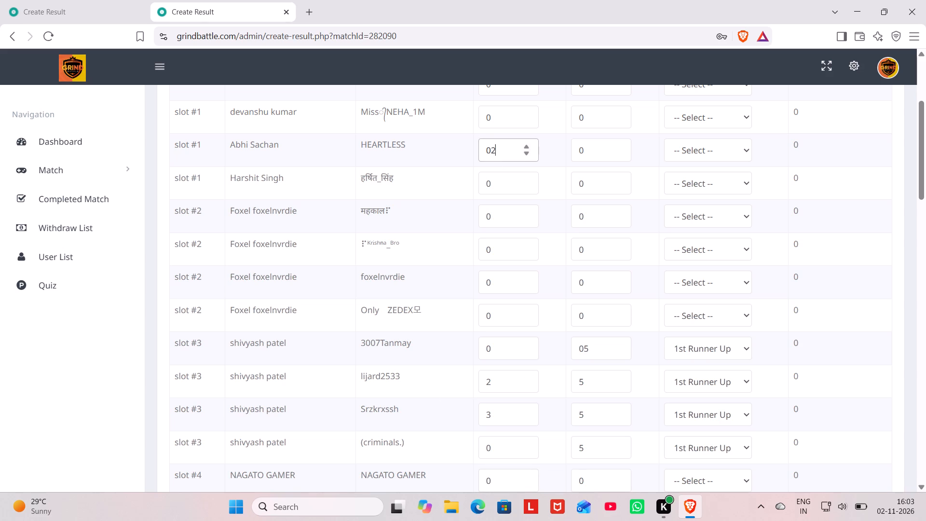
key(Tab)
click(454, 168)
Enter 6 kills for the last slot #4 player, whose Pubg Id contains Manish.
scroll(454, 168, right, 1)
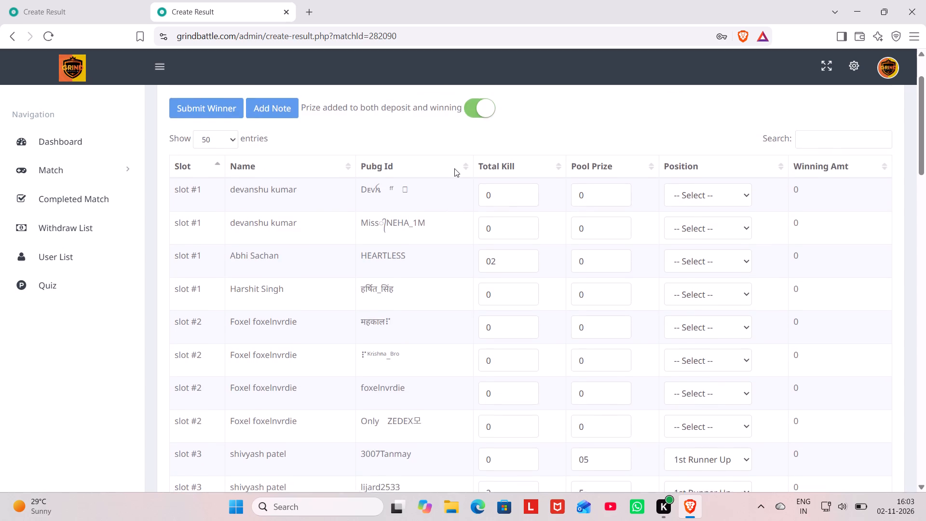
scroll(454, 168, right, 1)
scroll(454, 168, down, 4)
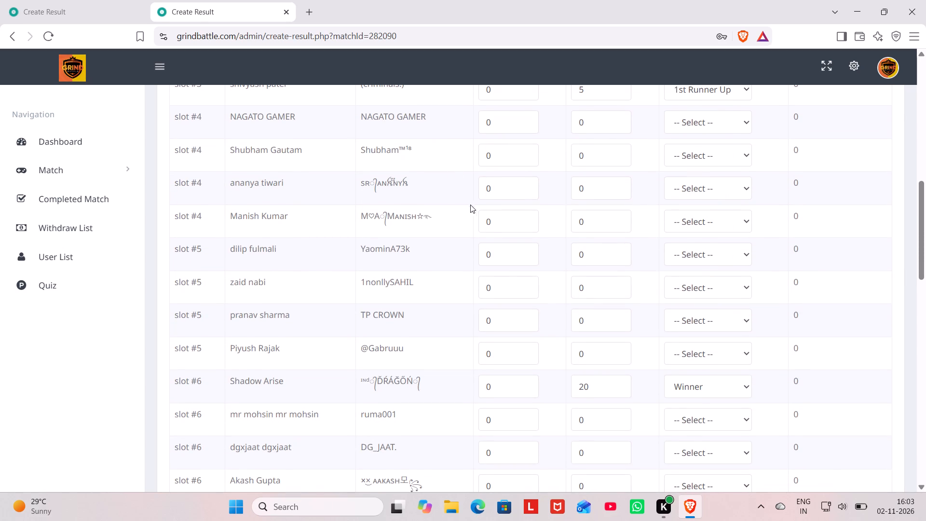
click(496, 214)
key(6)
key(Tab)
click(402, 237)
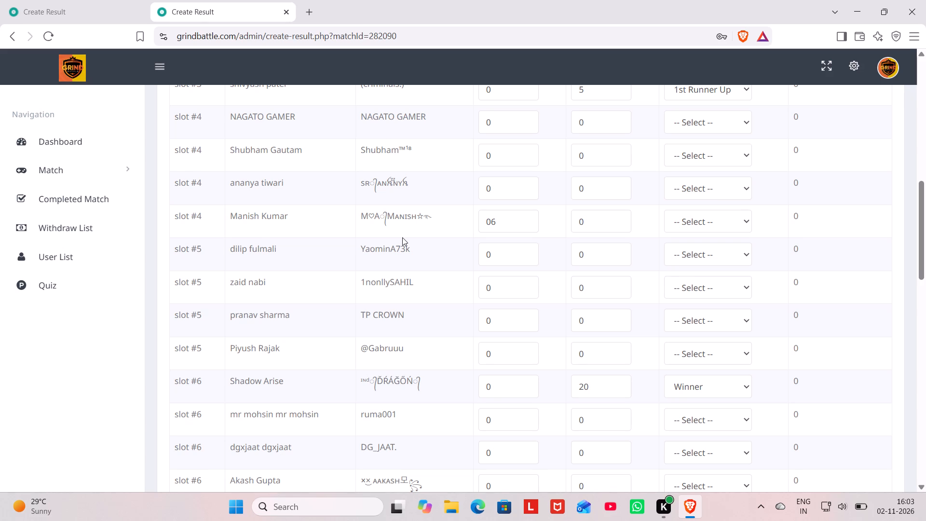
scroll(458, 256, down, 5)
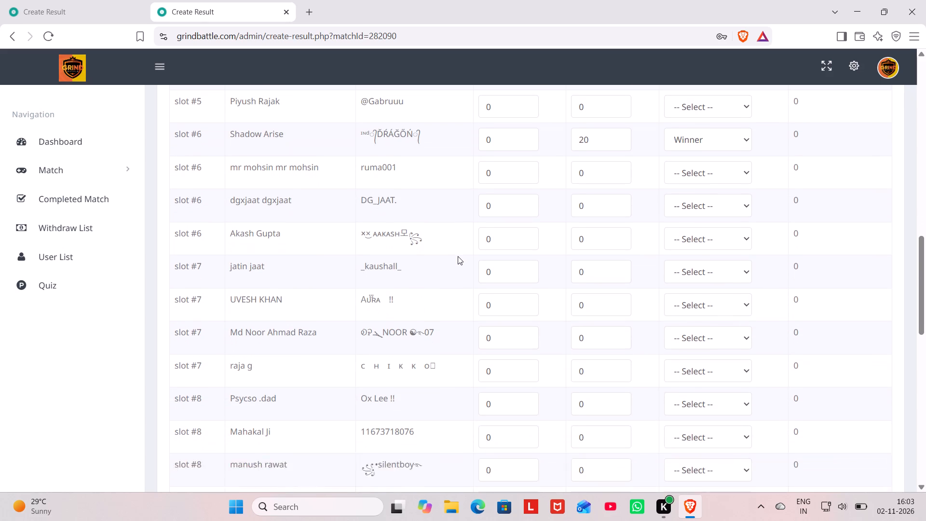
scroll(458, 256, down, 4)
click(496, 296)
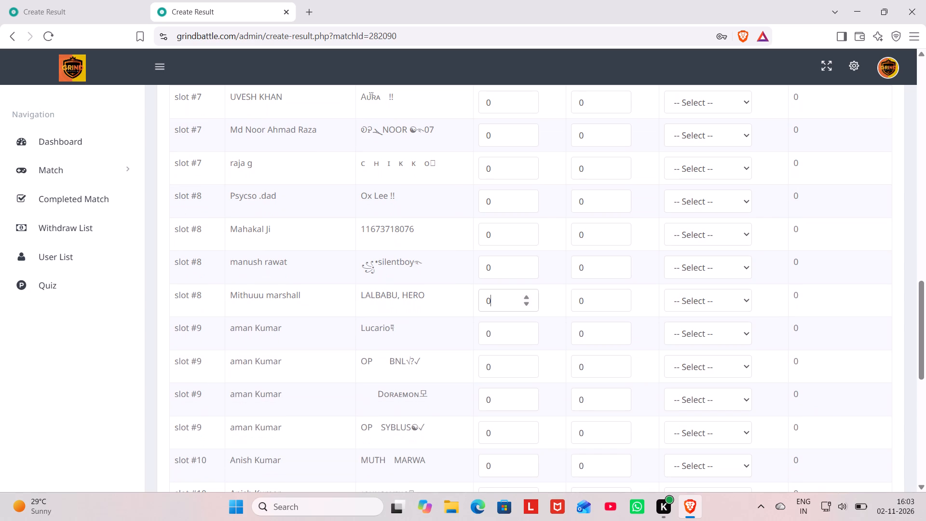
key(3)
key(Tab)
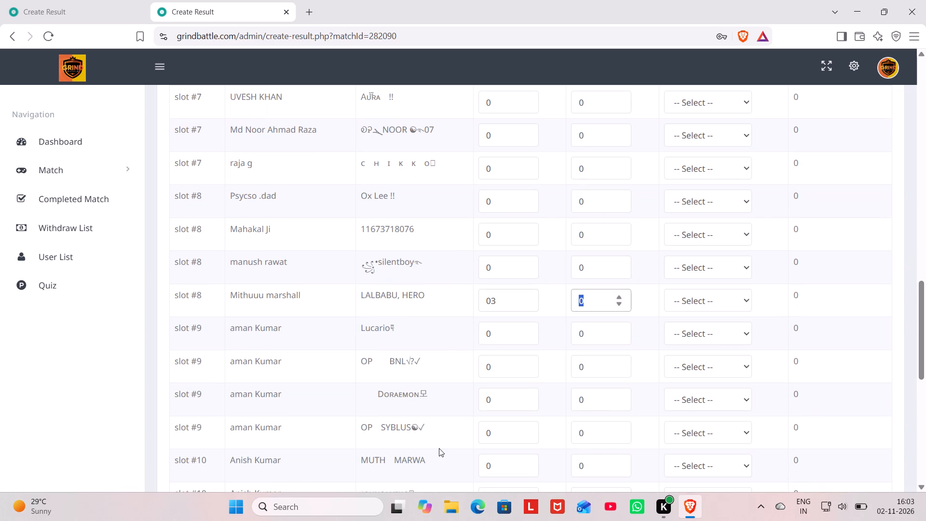
click(442, 452)
scroll(442, 452, down, 4)
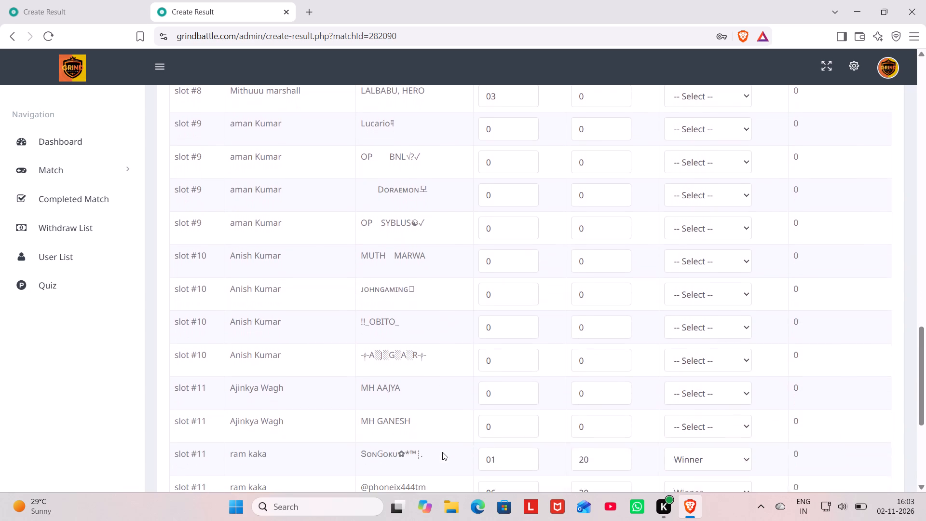
scroll(442, 452, down, 2)
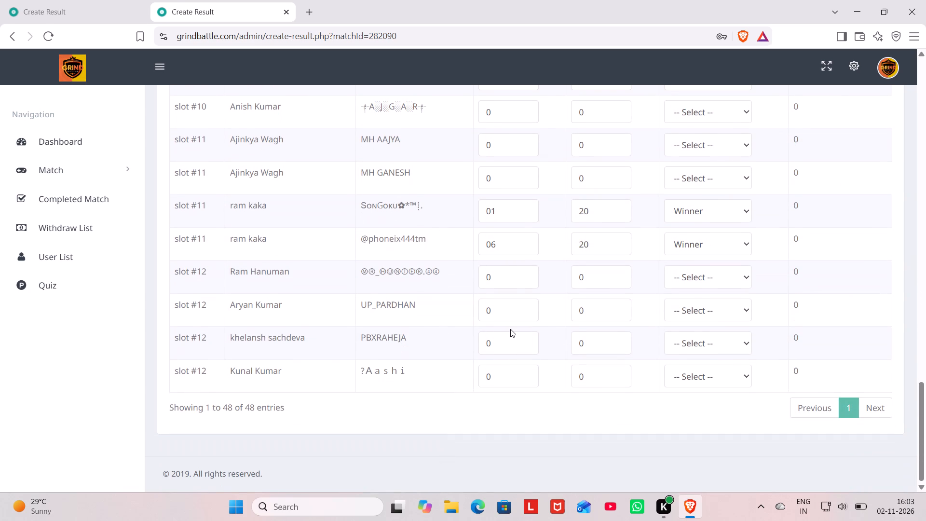
click(508, 338)
key(4)
key(Tab)
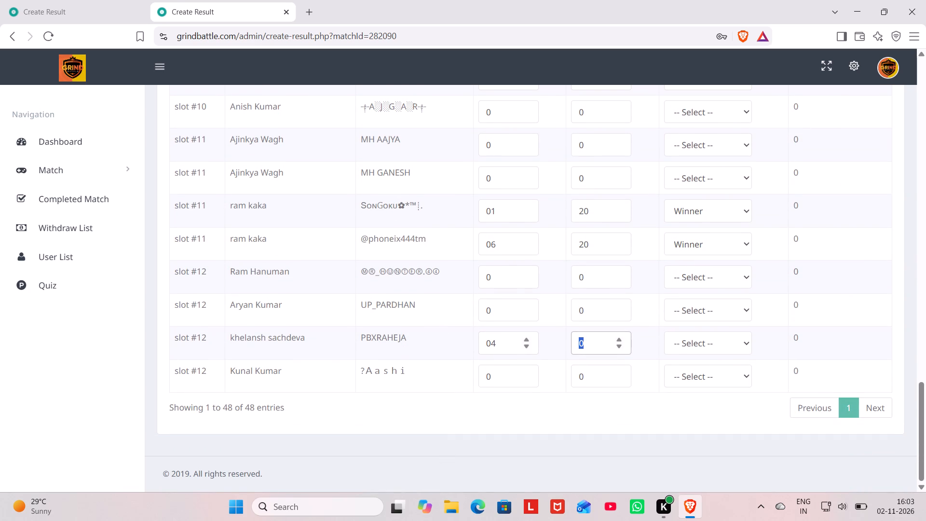
click(503, 343)
click(472, 342)
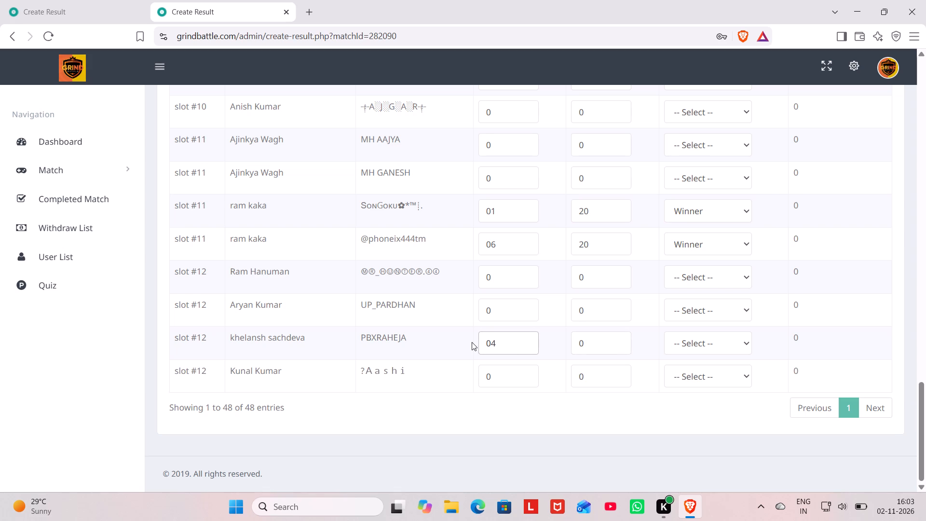
Enter 1 kill each for the slot #11 players MH AAJYA and MH GANESH.
scroll(472, 342, up, 1)
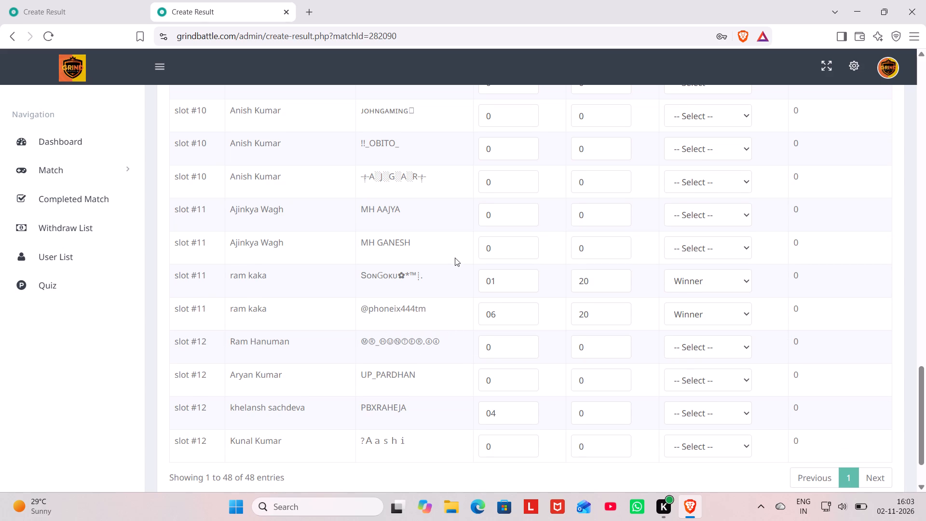
scroll(455, 258, up, 1)
click(494, 247)
key(1)
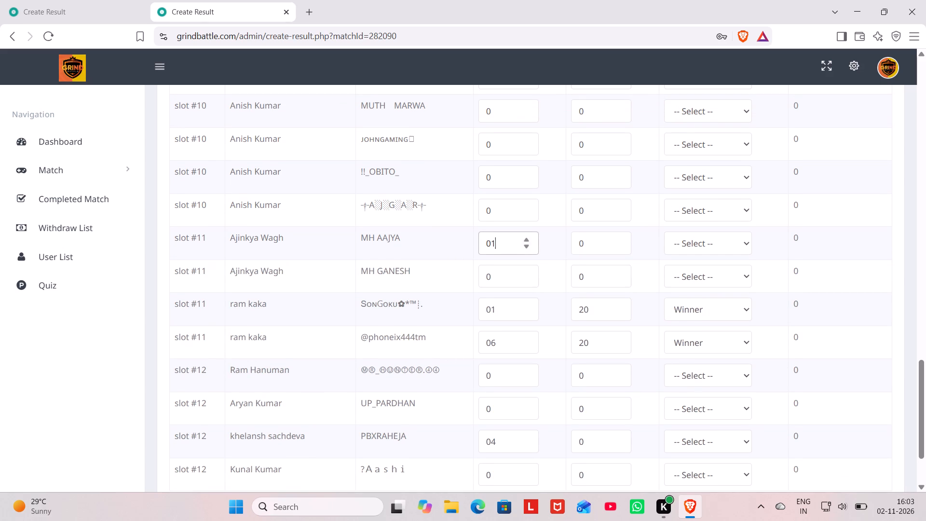
key(Tab)
click(504, 274)
key(1)
key(Tab)
click(445, 276)
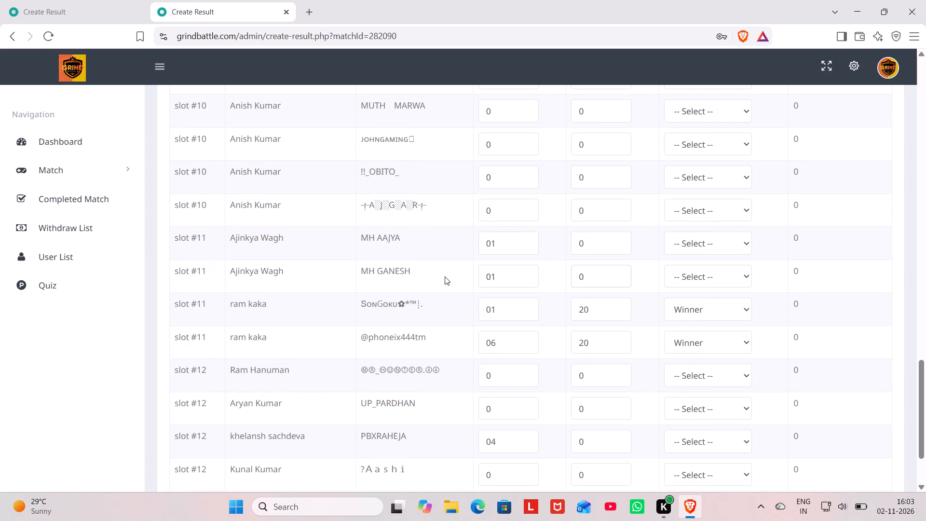
Enter 1 kill for the slot #9 player Lucario.
scroll(445, 276, up, 5)
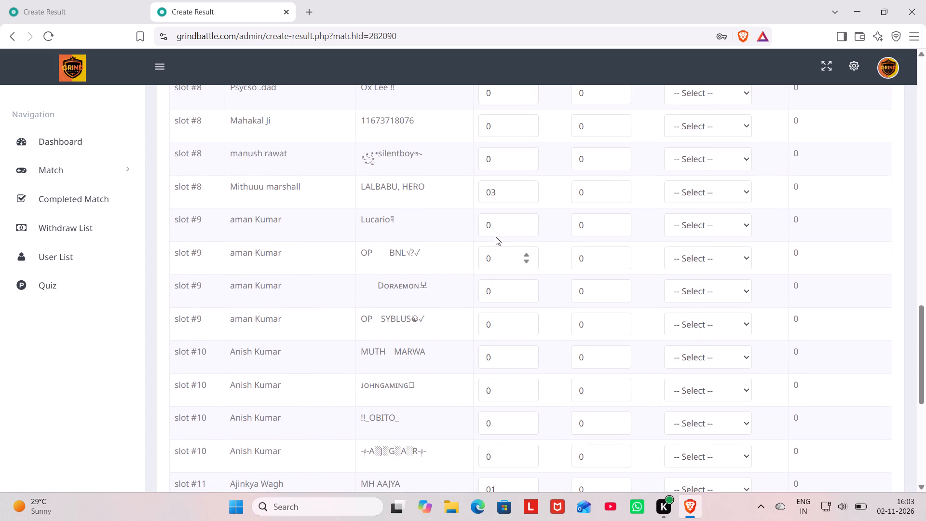
click(501, 231)
key(1)
key(Tab)
Enter 1 kill for the third slot #4 player, listed directly above the Manish Pubg Id.
scroll(392, 206, up, 1)
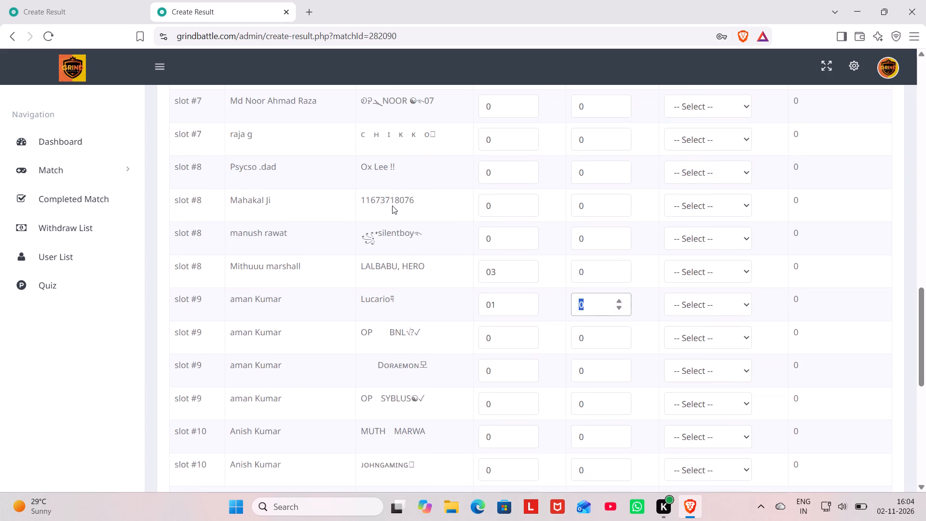
scroll(392, 206, up, 5)
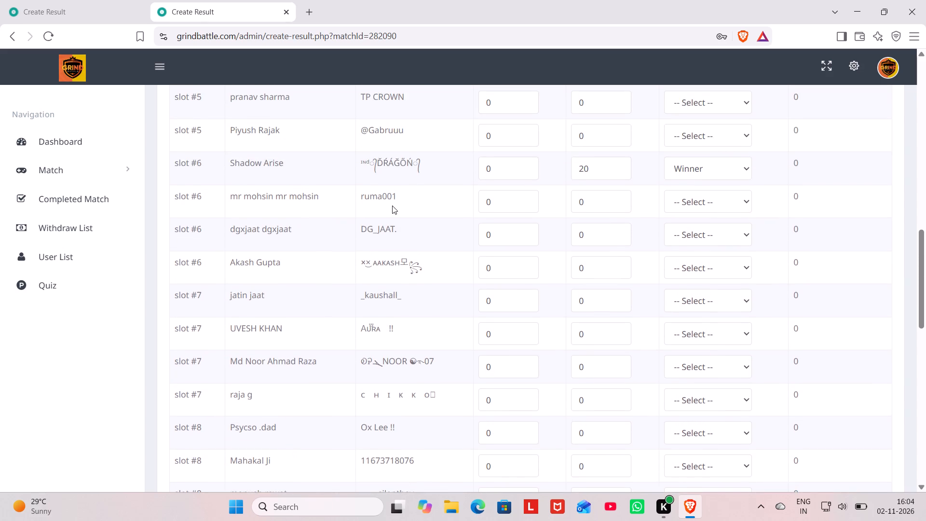
scroll(392, 206, up, 4)
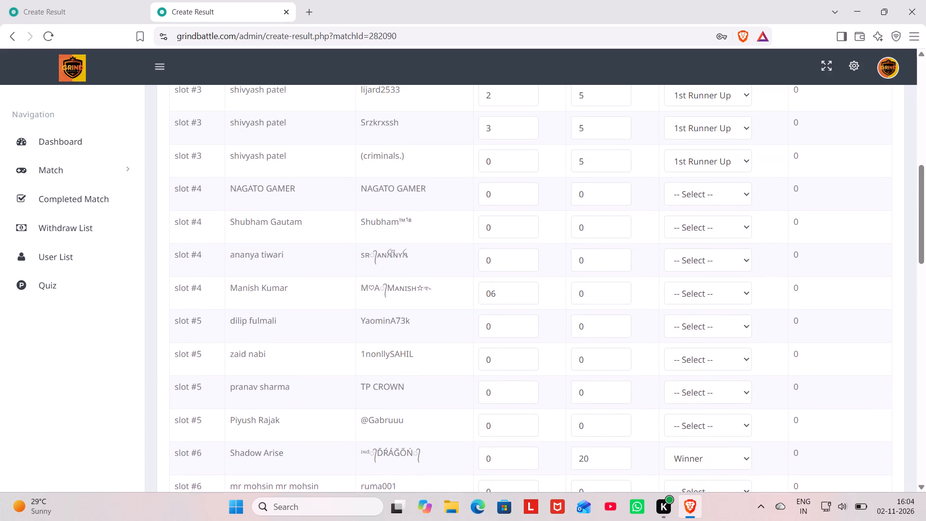
scroll(392, 206, up, 3)
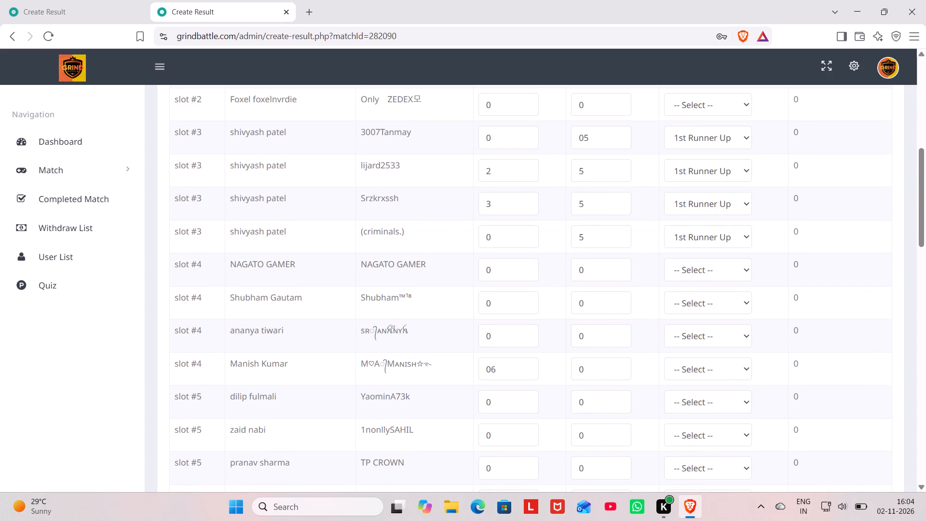
click(495, 338)
key(1)
key(Tab)
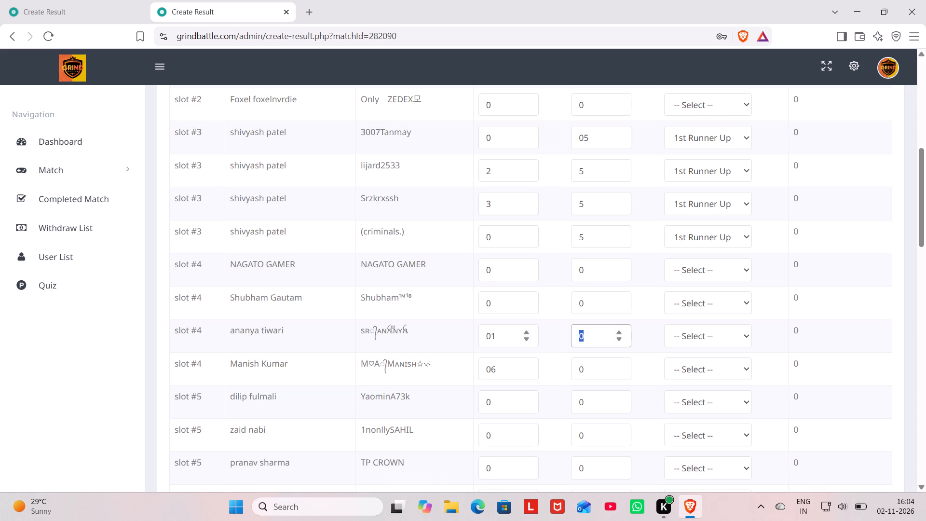
click(432, 342)
Enter 2 kills for the last slot #1 player, listed directly below HEARTLESS.
scroll(432, 342, up, 5)
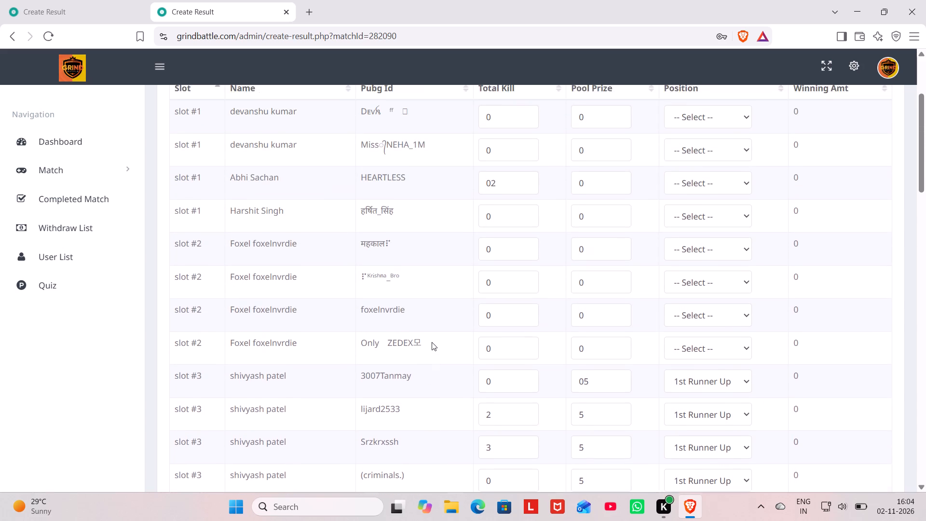
scroll(432, 342, up, 3)
click(509, 350)
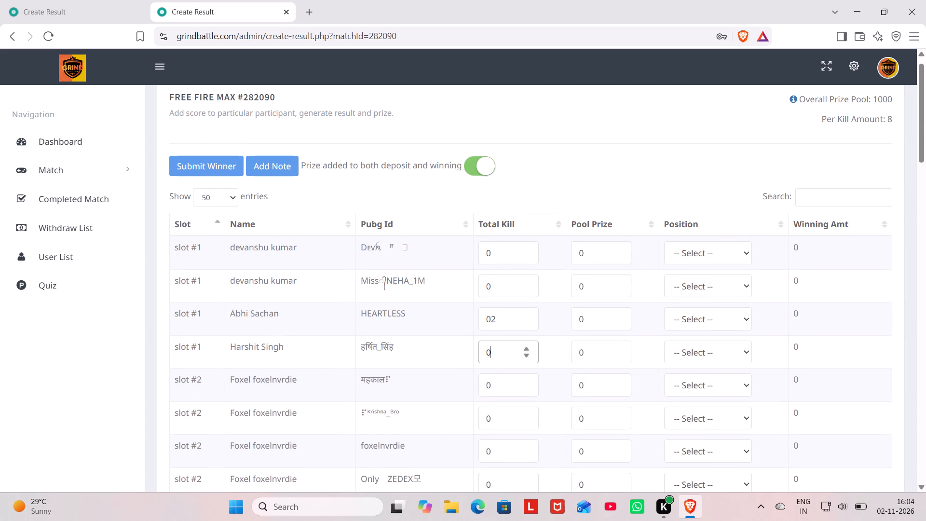
key(2)
key(Tab)
click(508, 351)
click(479, 353)
click(464, 354)
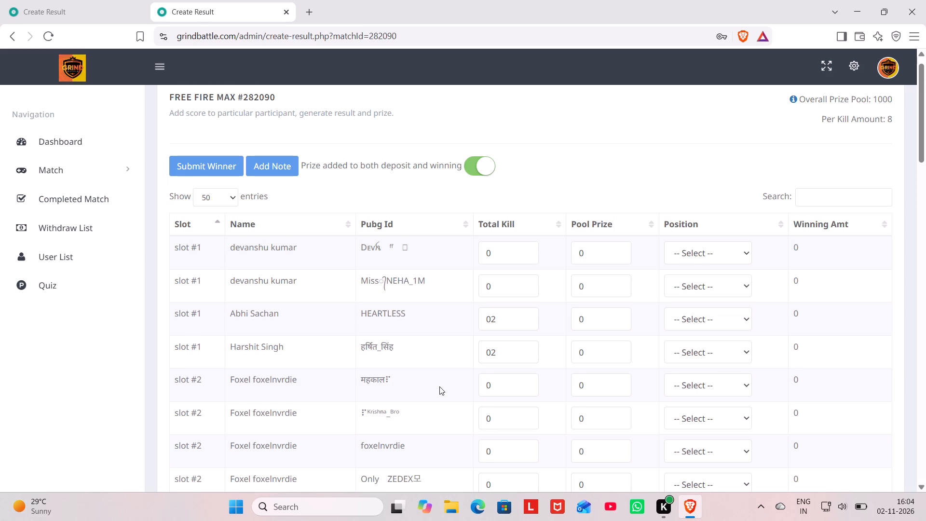
scroll(439, 386, down, 5)
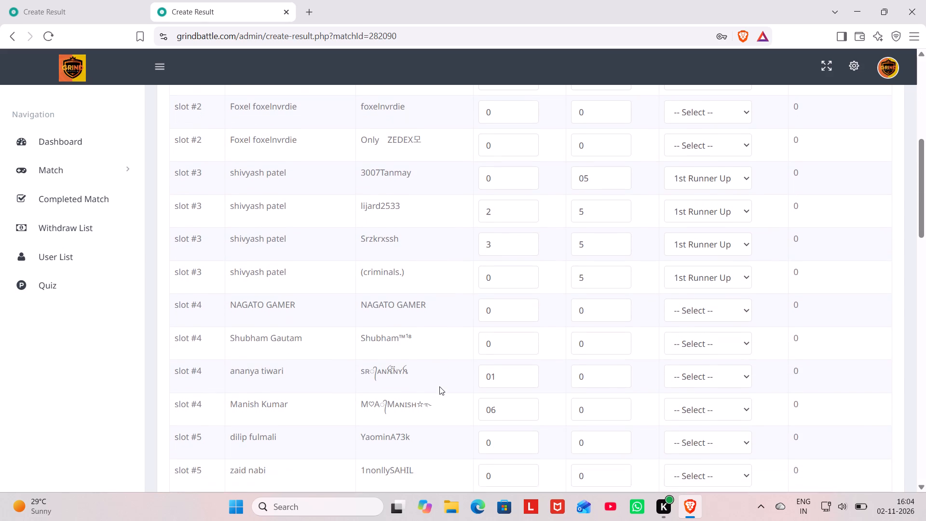
scroll(439, 386, down, 3)
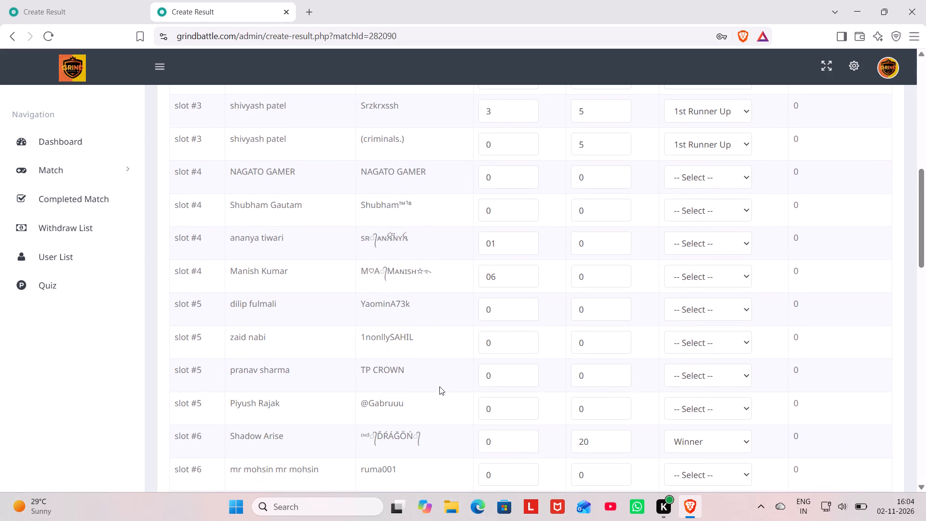
scroll(439, 386, down, 3)
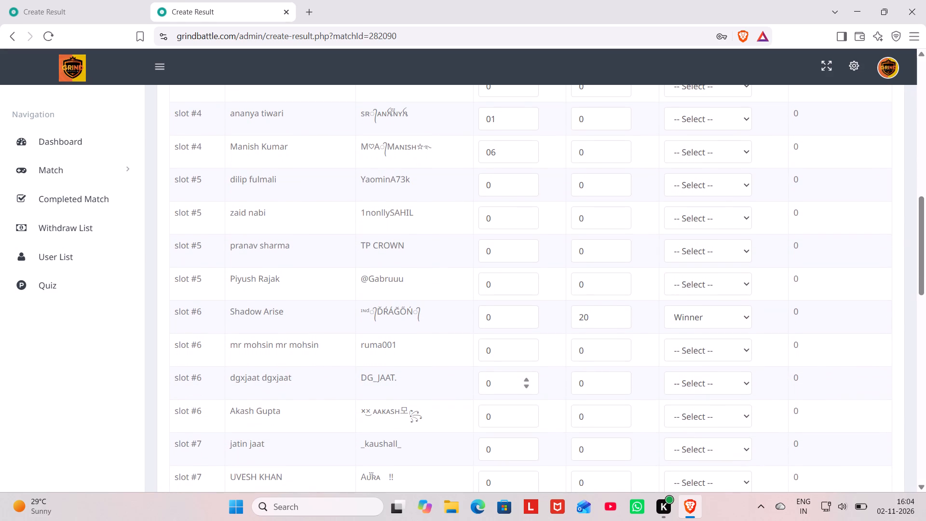
click(487, 380)
key(Right)
key(1)
key(Tab)
click(450, 415)
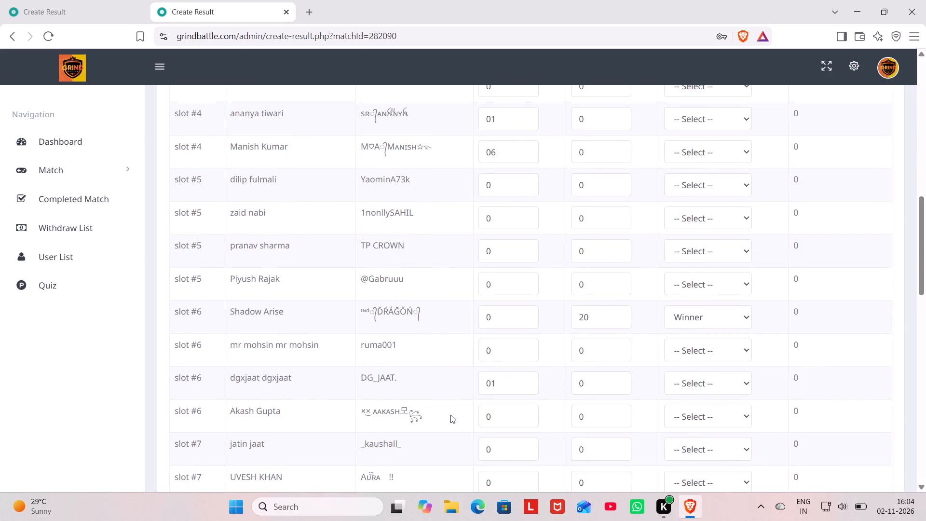
Enter 1 kill for the last slot #7 player, CHIKKO.
scroll(450, 415, down, 3)
click(500, 402)
key(1)
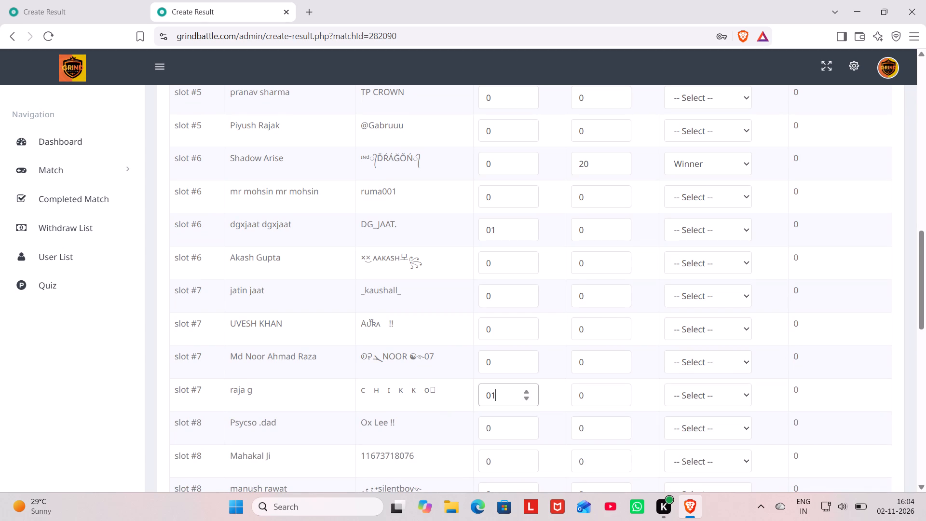
key(Tab)
click(500, 402)
click(439, 375)
Submit the winners of match #282090.
scroll(439, 375, up, 3)
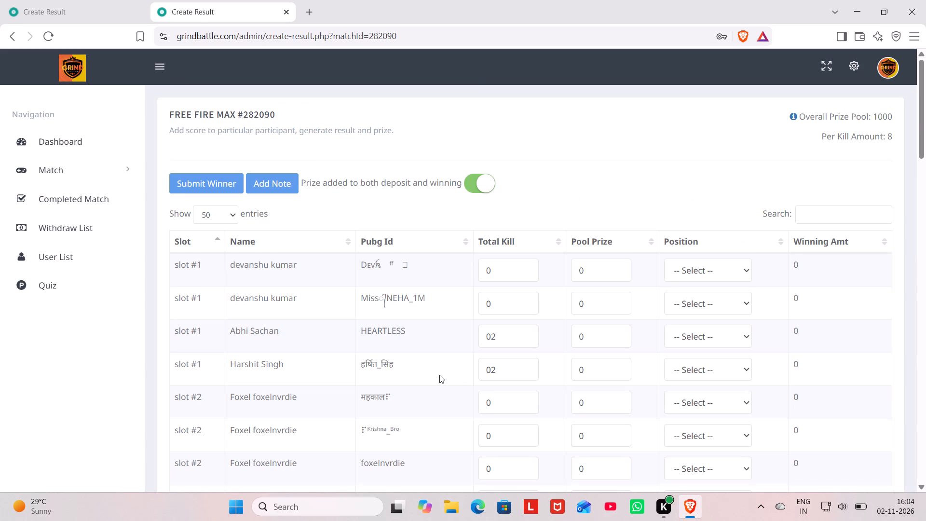
click(203, 183)
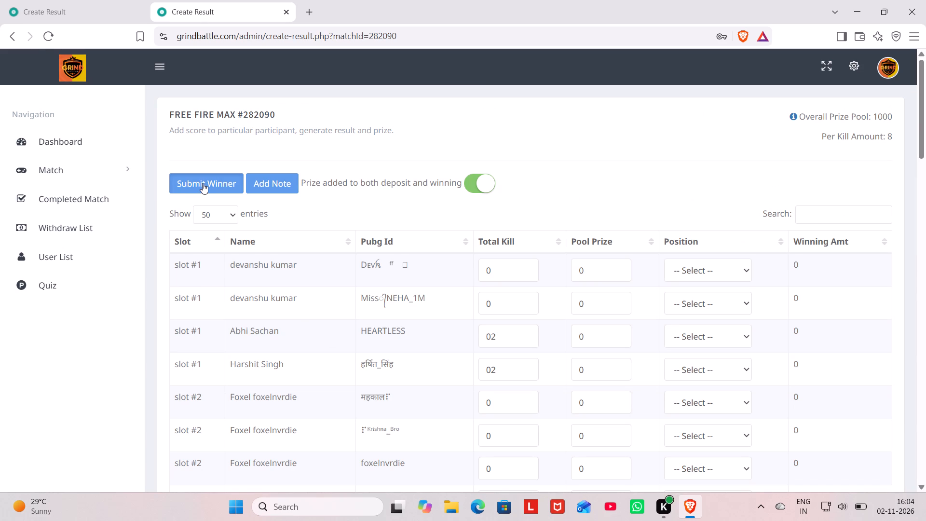
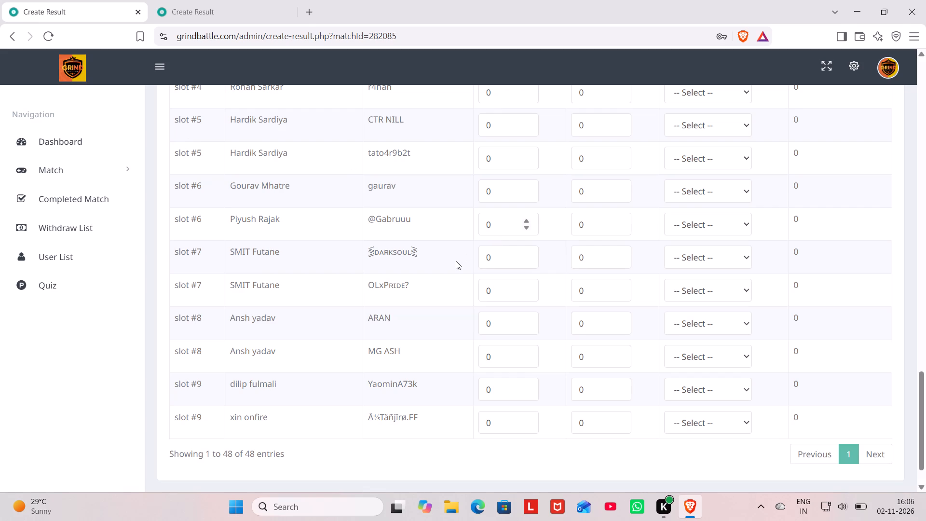
scroll(456, 261, up, 3)
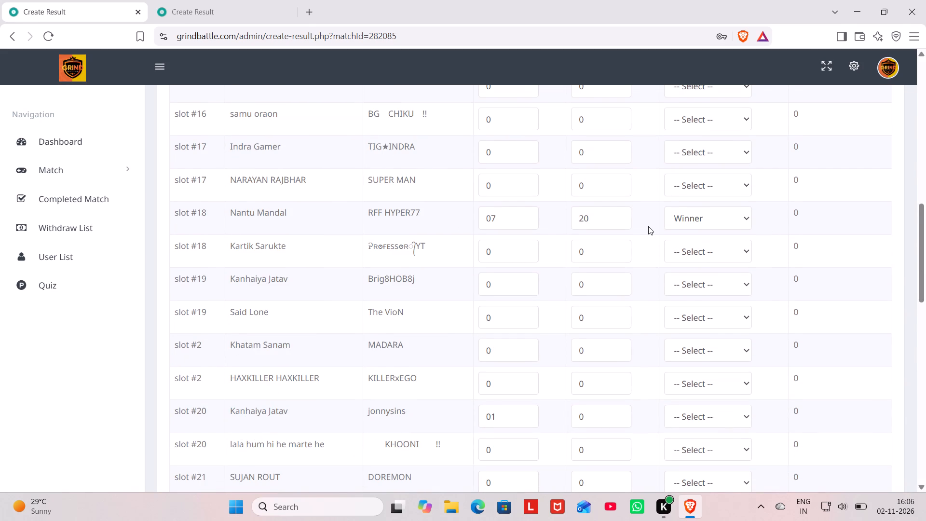
scroll(656, 235, up, 4)
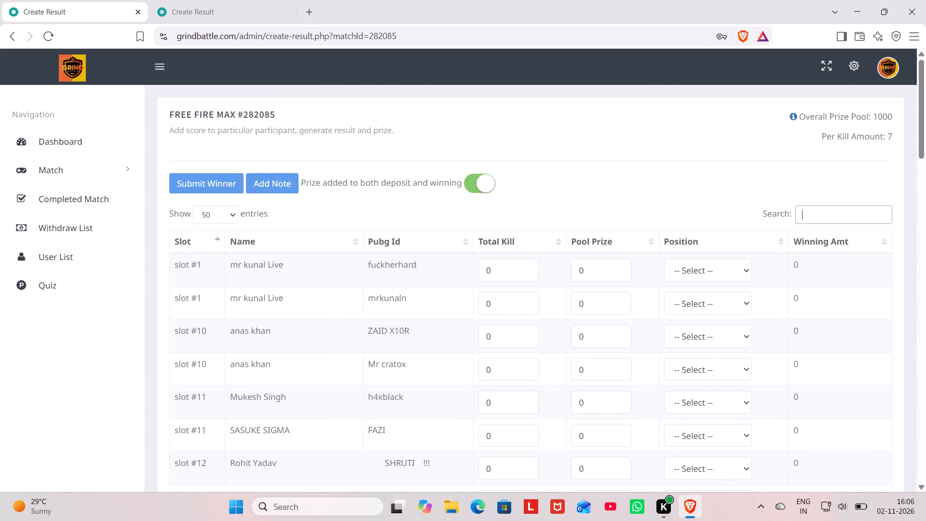
click(822, 219)
text(mr)
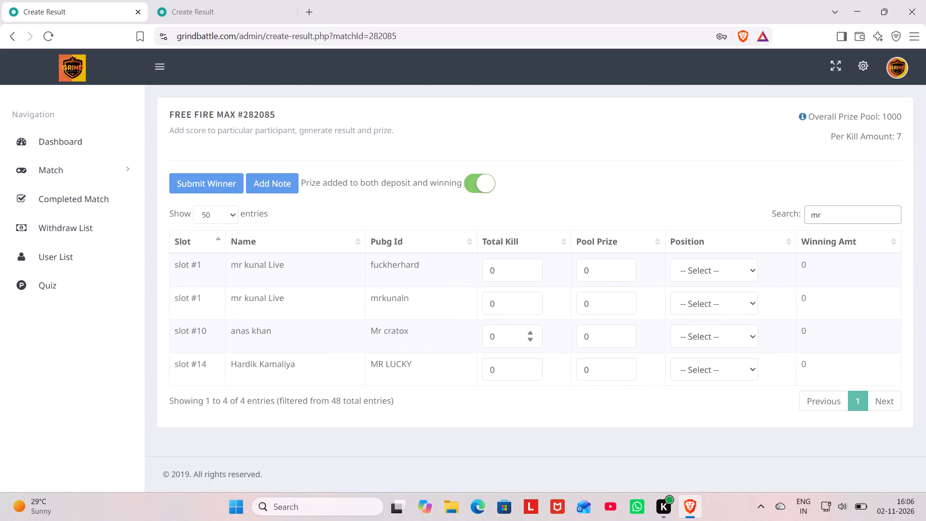
click(521, 373)
key(1)
key(Tab)
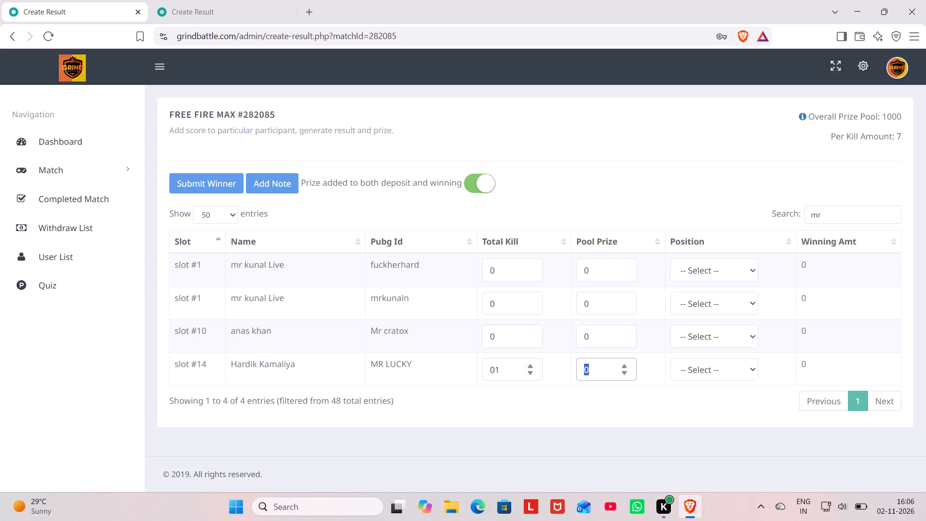
click(849, 212)
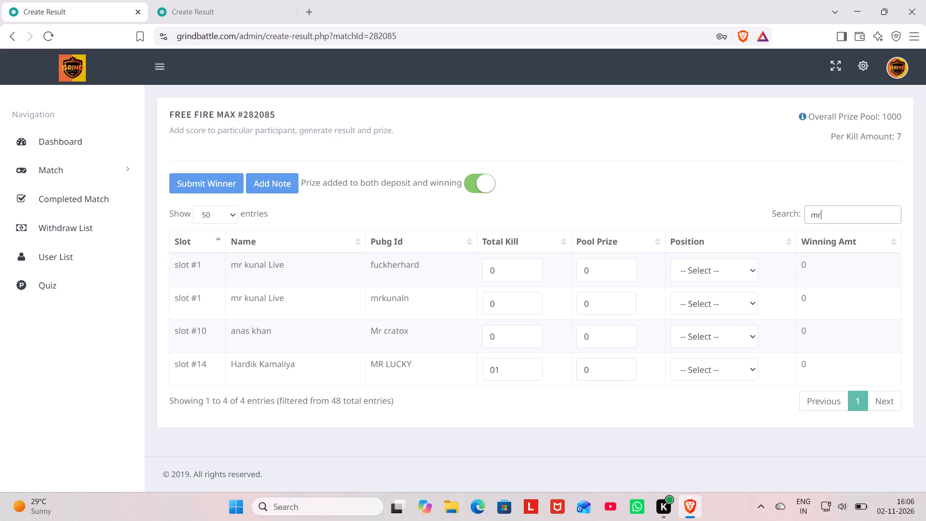
key(BackSpace)
key(BackSpace)
key(BackSpace)
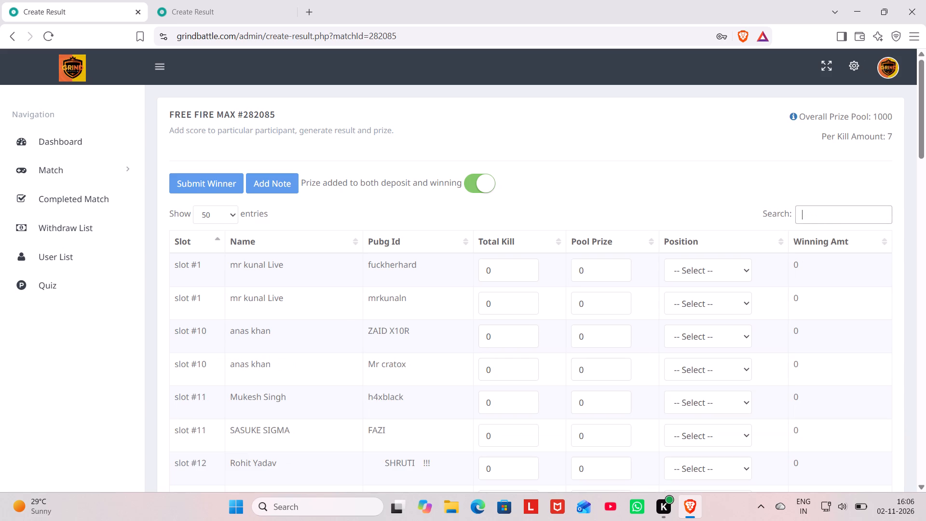
key(f)
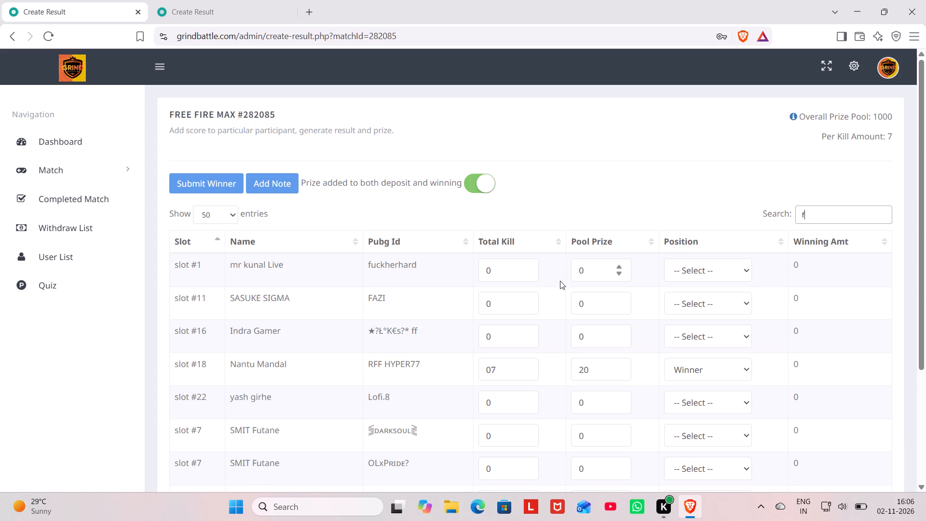
click(507, 315)
key(3)
key(Tab)
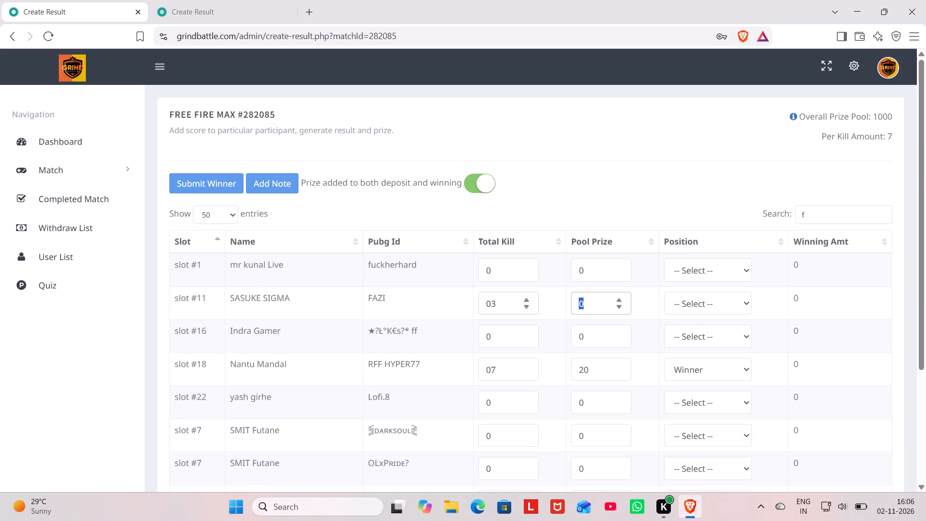
Filter the players by "ff" and enter 3 kills for the slot #9 player whose Pubg Id ends in .FF.
click(821, 217)
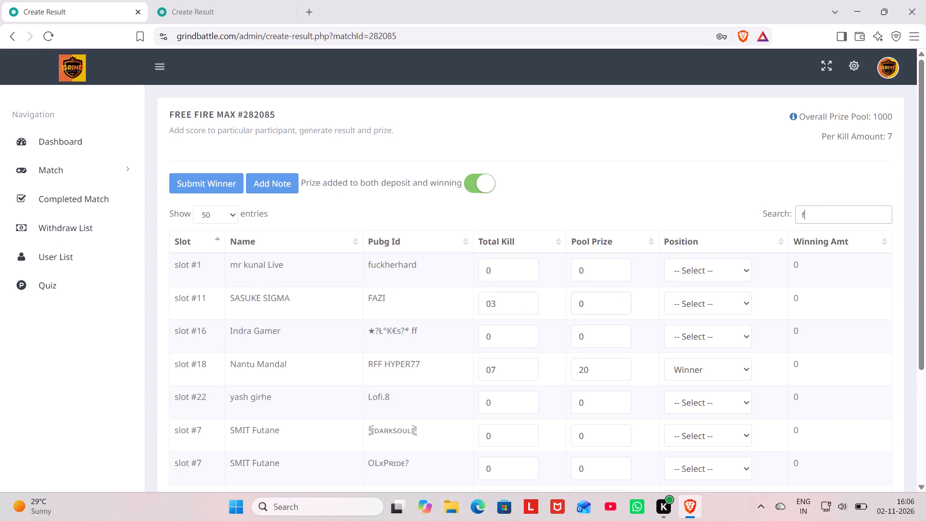
key(BackSpace)
key(BackSpace)
text(ff)
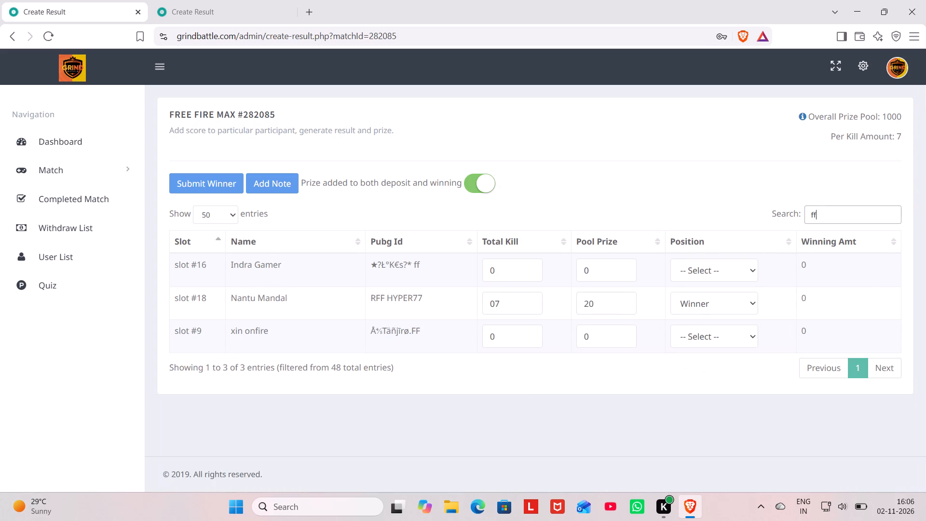
click(503, 330)
key(3)
key(Tab)
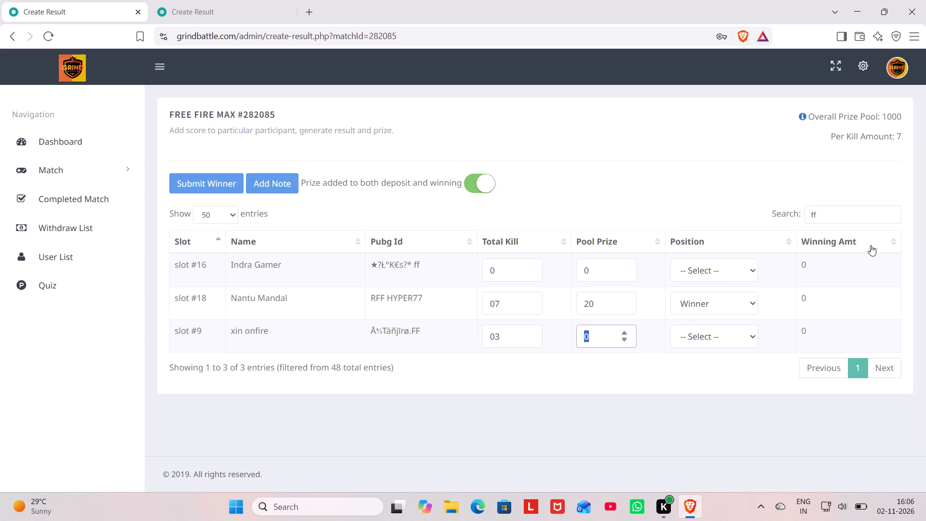
Filter the players by "sil" and enter 2 kills for the slot #15 player silentboy.
click(863, 215)
key(BackSpace)
key(BackSpace)
key(BackSpace)
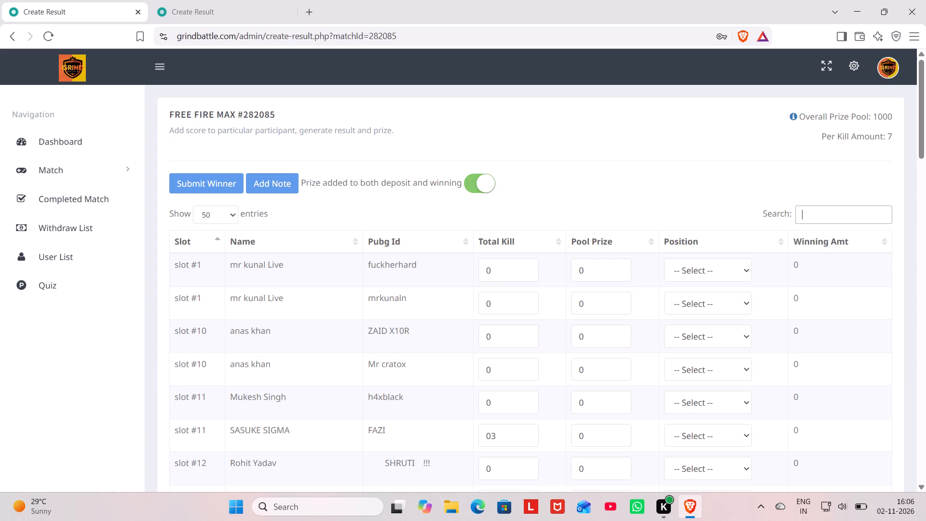
text(sil)
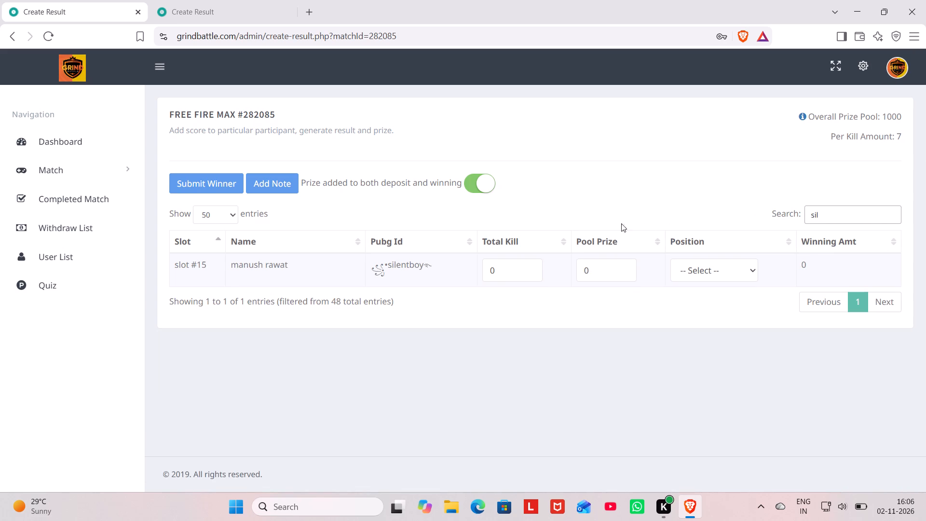
click(506, 262)
key(2)
key(Tab)
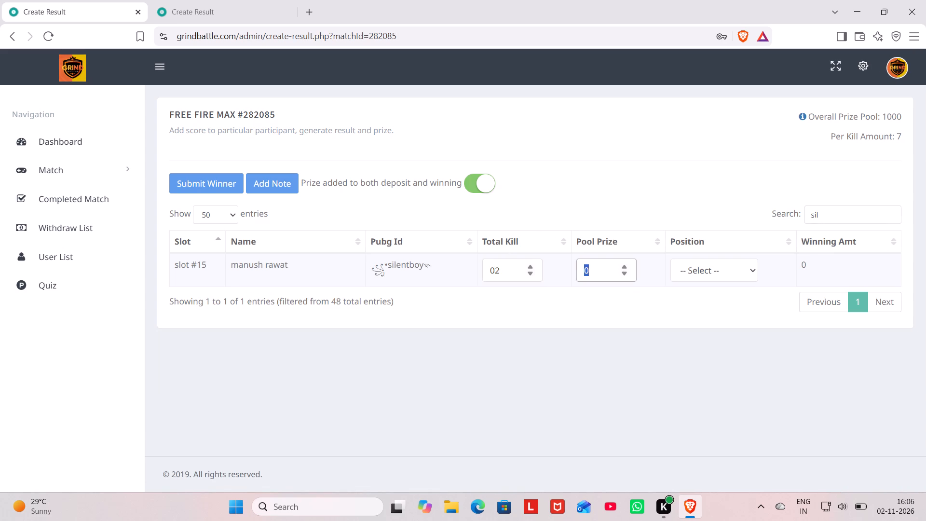
click(838, 217)
key(BackSpace)
key(BackSpace)
key(BackSpace)
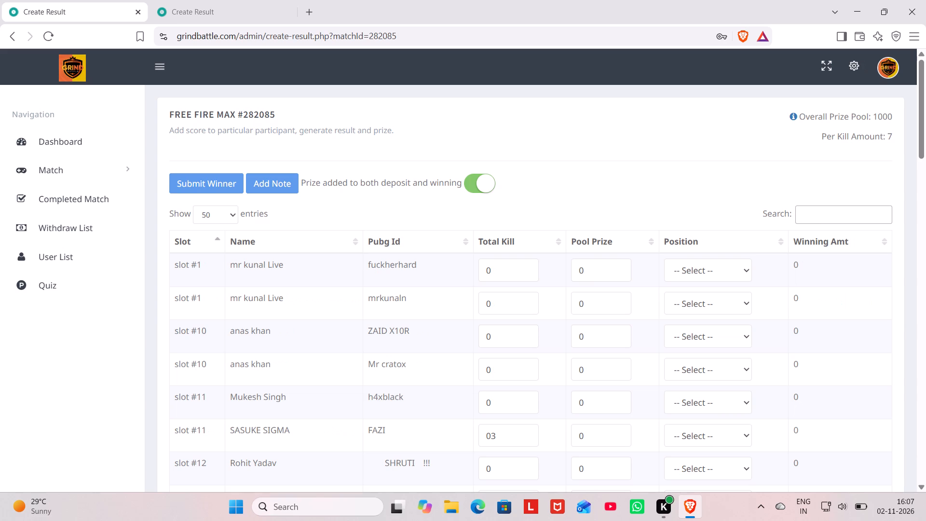
text(vio)
click(501, 272)
key(1)
key(Tab)
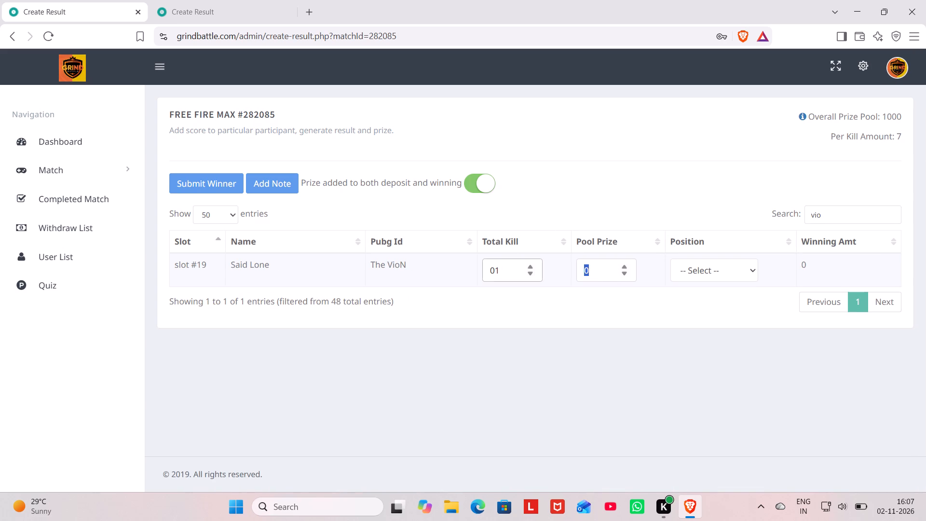
click(844, 217)
key(BackSpace)
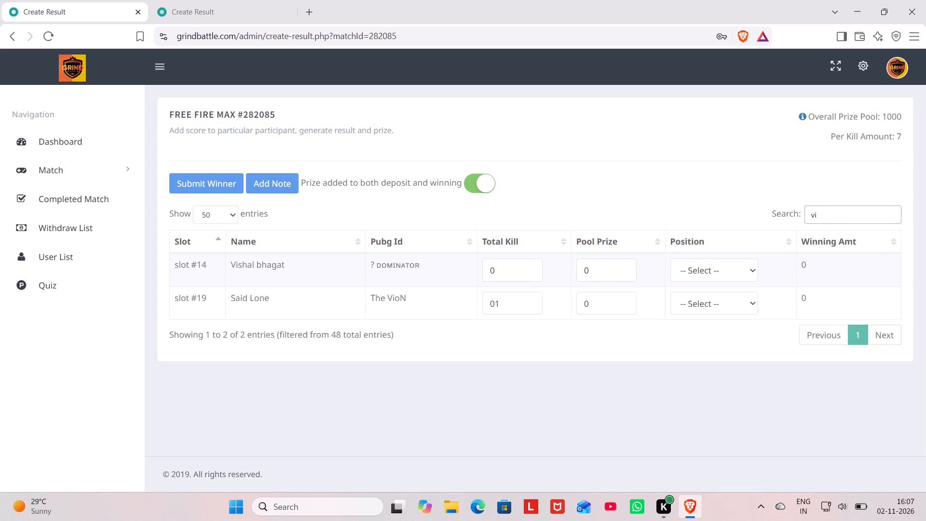
key(BackSpace)
key(BackSpace)
key(BackSpace)
key(BackSpace)
text(bl)
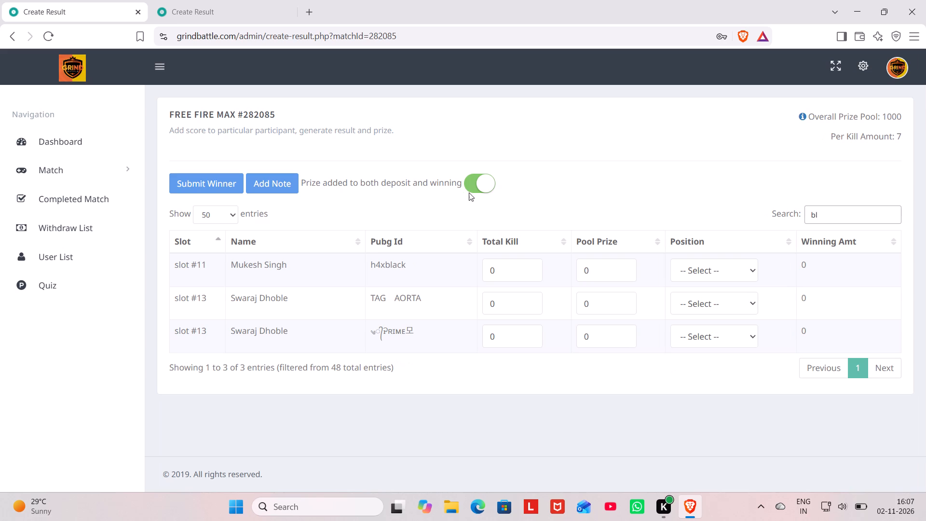
click(504, 272)
key(1)
key(Tab)
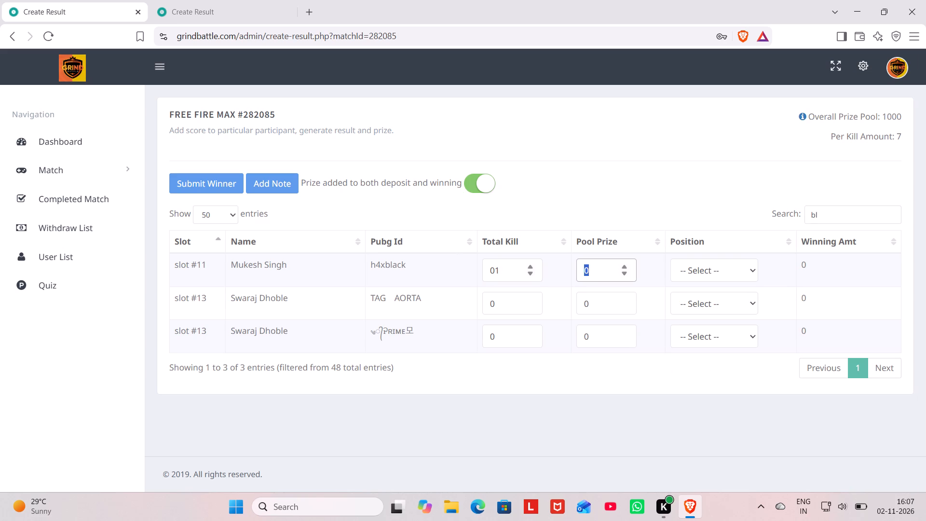
Clear the player filter and enter 5 kills for the slot #2 player MADARA in the full list.
click(845, 206)
key(BackSpace)
key(BackSpace)
key(BackSpace)
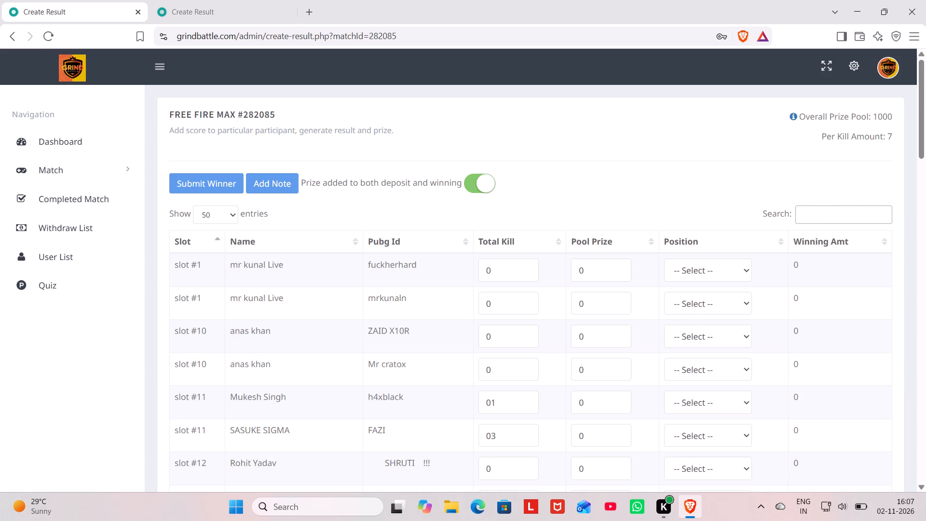
scroll(488, 366, down, 4)
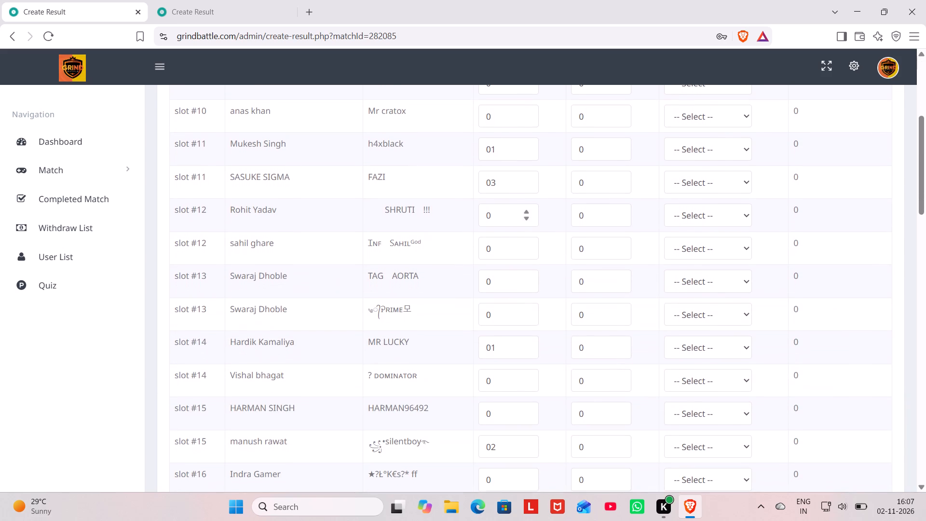
scroll(443, 352, down, 3)
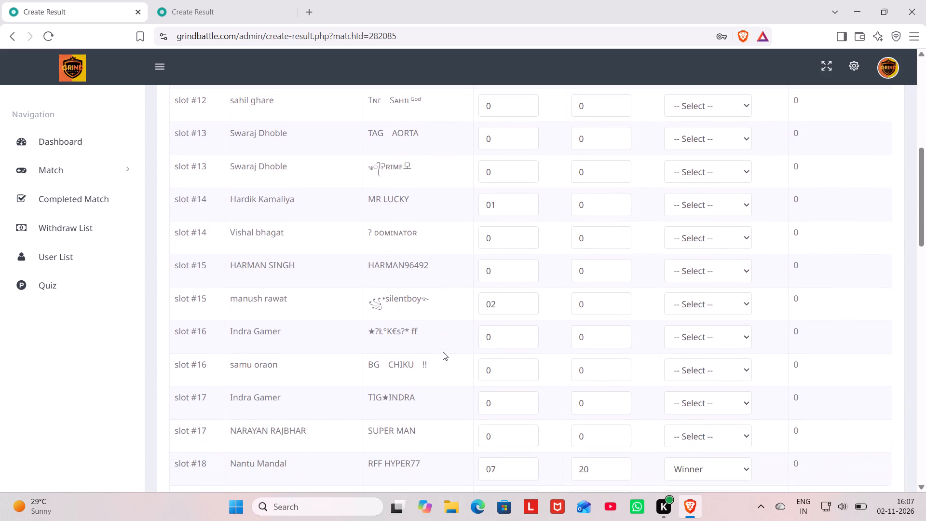
scroll(443, 352, down, 8)
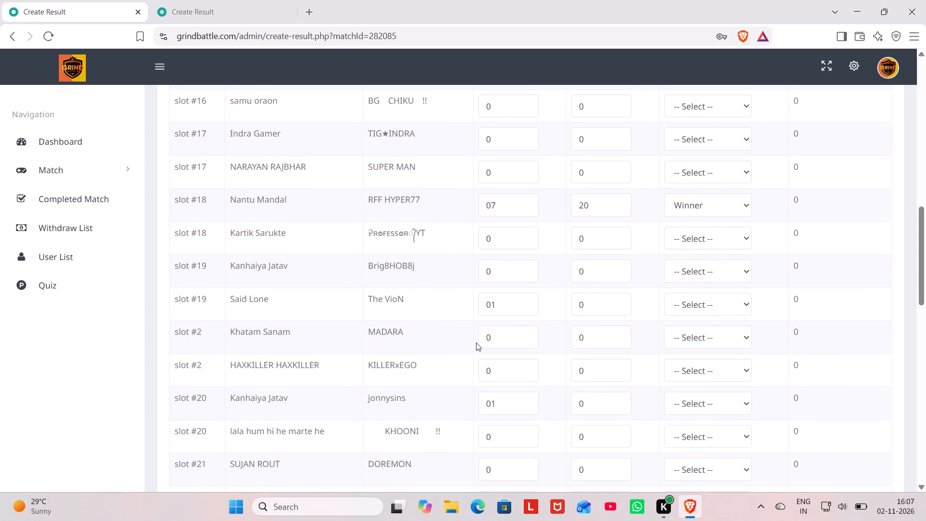
click(497, 340)
key(5)
key(Tab)
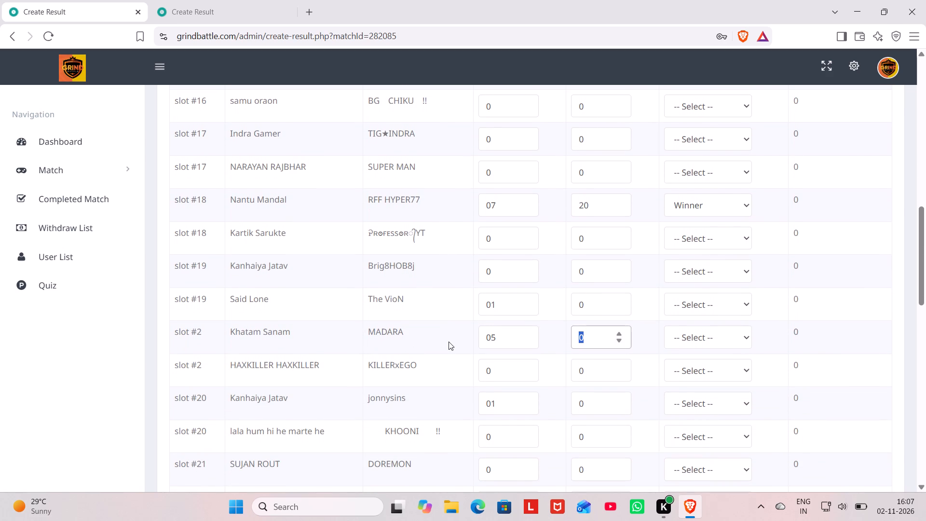
click(449, 342)
scroll(451, 332, down, 3)
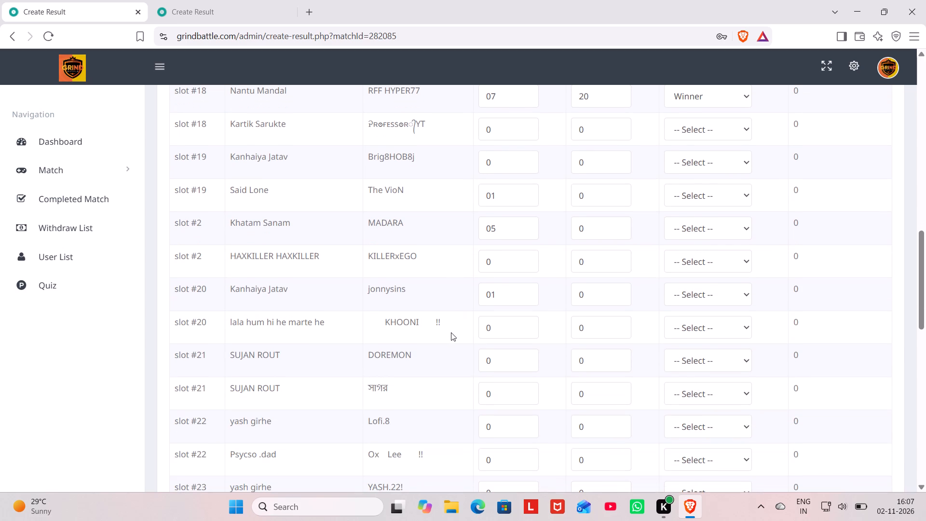
click(505, 362)
key(1)
key(Tab)
click(496, 394)
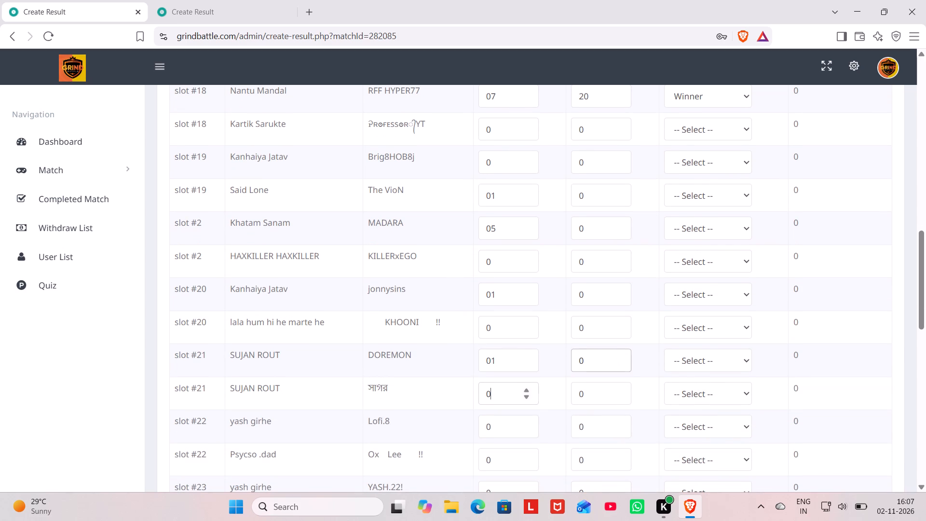
key(1)
key(Tab)
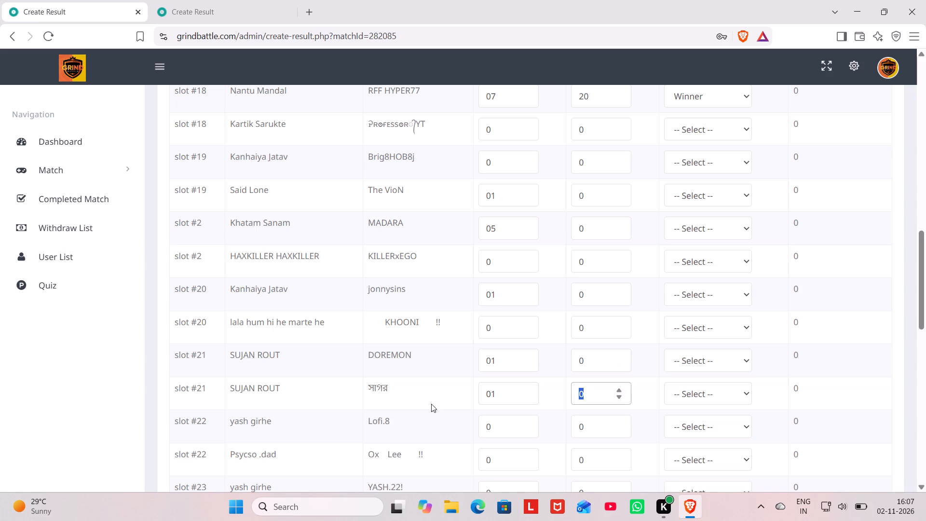
click(419, 407)
Enter 1 kill for the slot #17 player SUPER MAN in the full player list.
scroll(437, 434, down, 2)
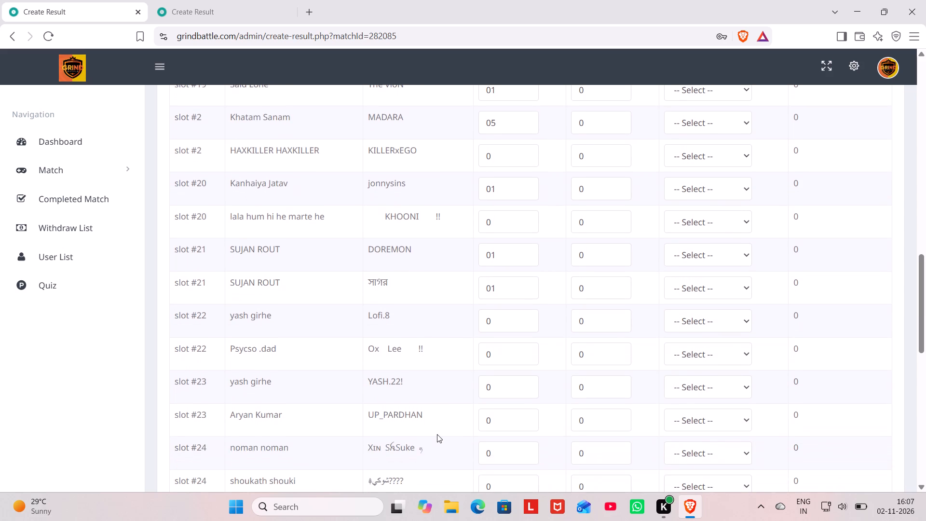
scroll(437, 434, down, 5)
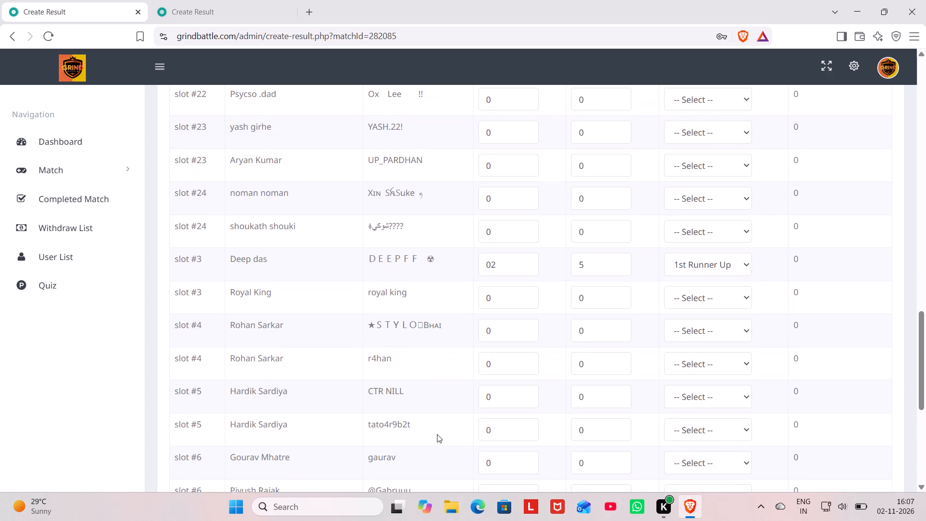
scroll(437, 434, down, 4)
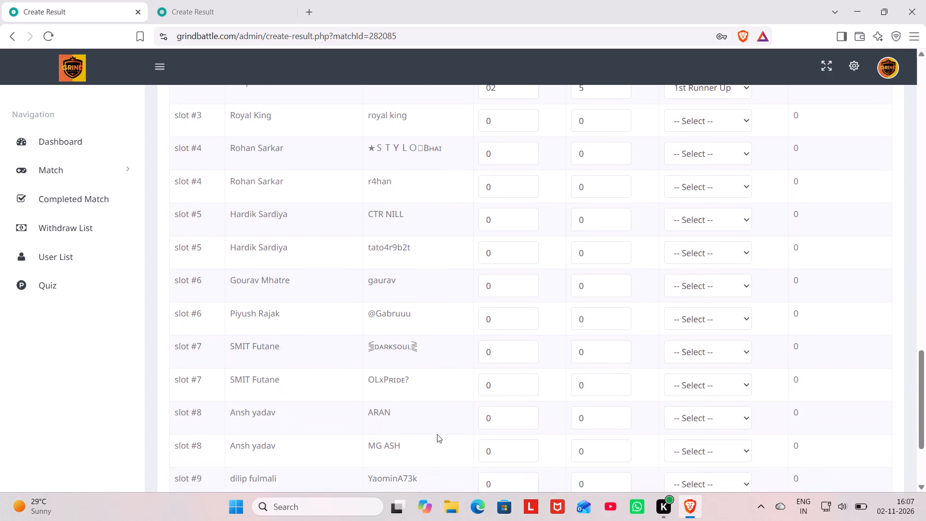
scroll(437, 434, down, 2)
scroll(437, 434, right, 1)
scroll(437, 434, up, 2)
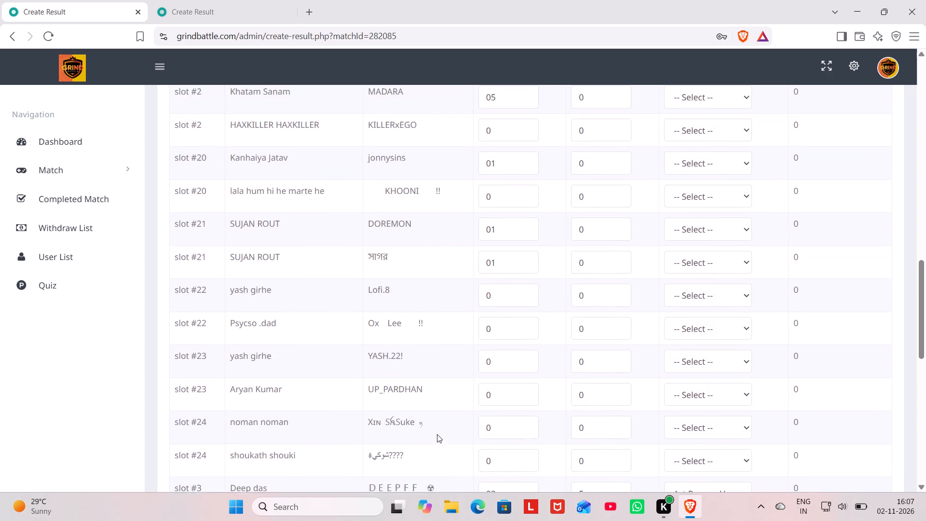
scroll(437, 434, up, 5)
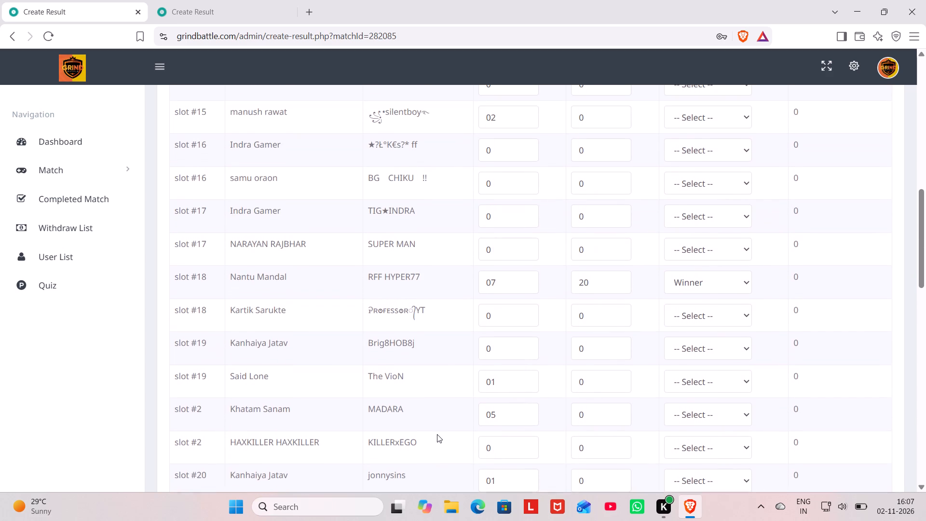
scroll(437, 434, up, 1)
click(492, 277)
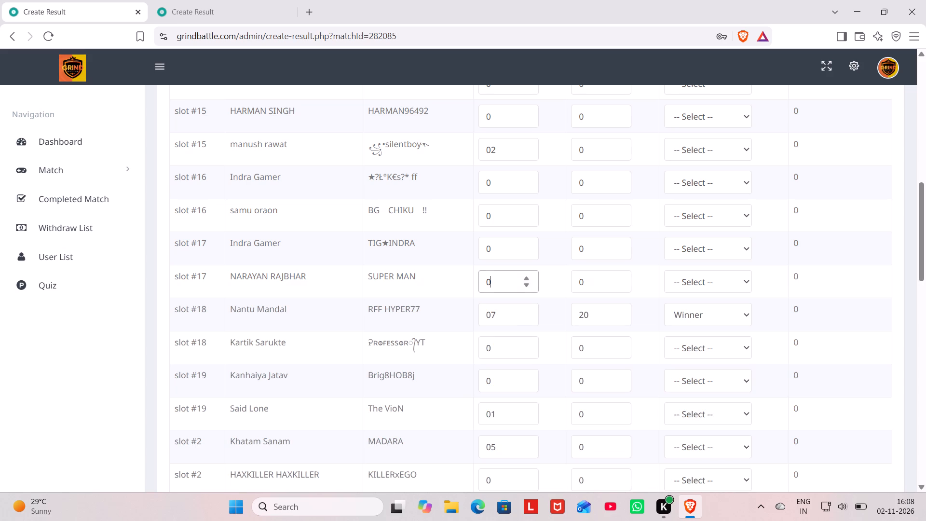
key(1)
key(Tab)
click(352, 309)
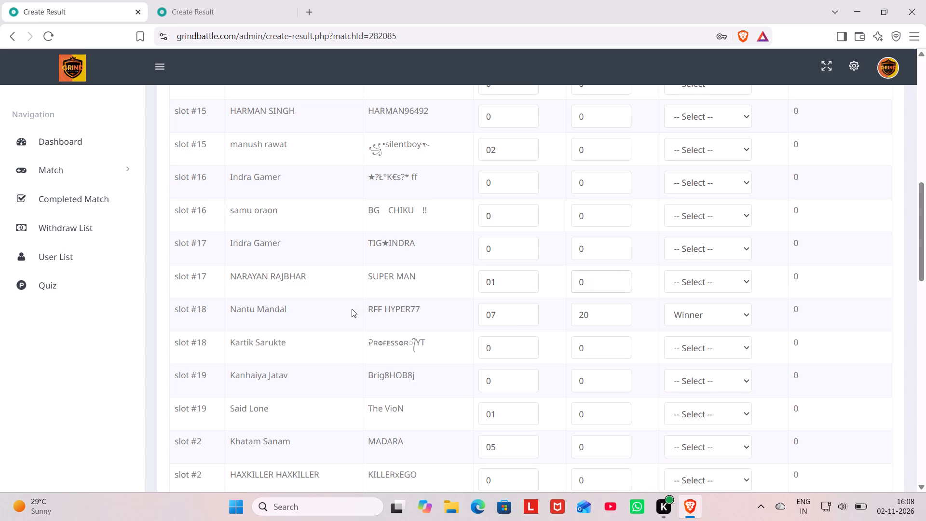
scroll(352, 309, up, 5)
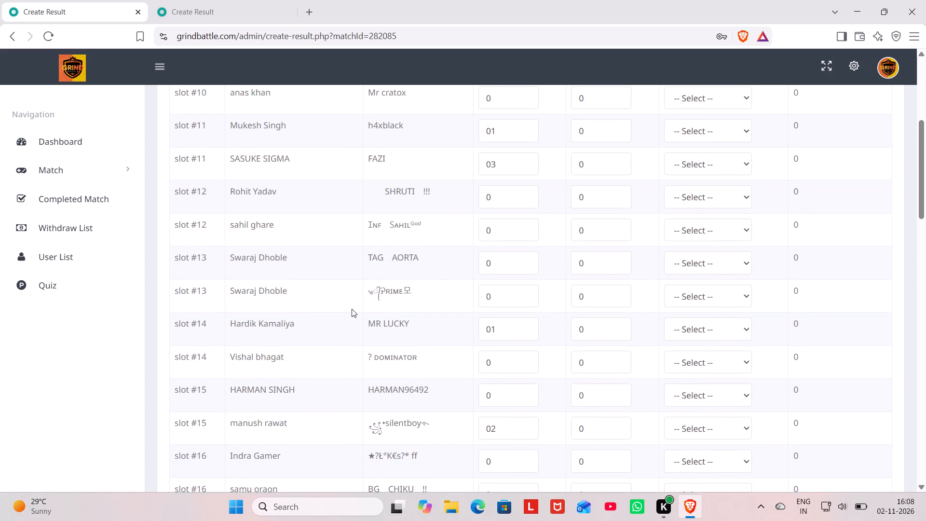
scroll(352, 309, up, 3)
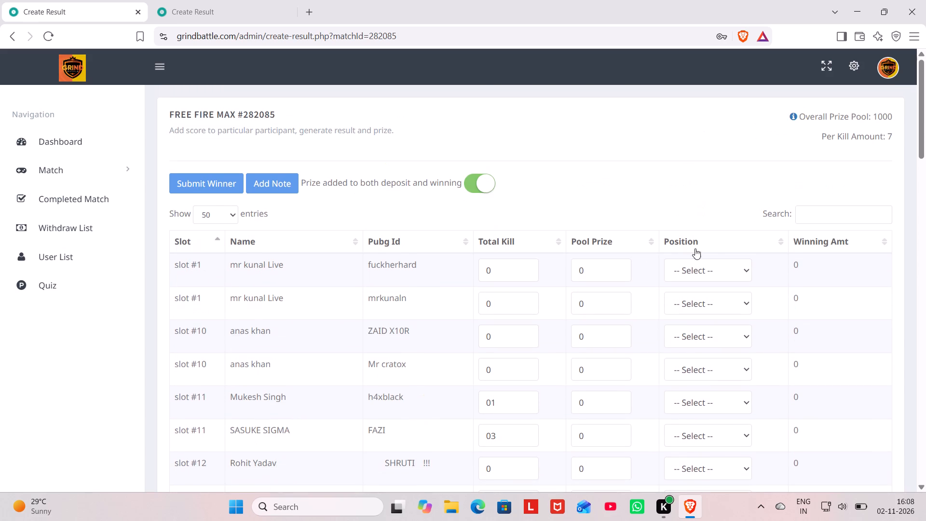
click(815, 217)
text(ki)
click(505, 271)
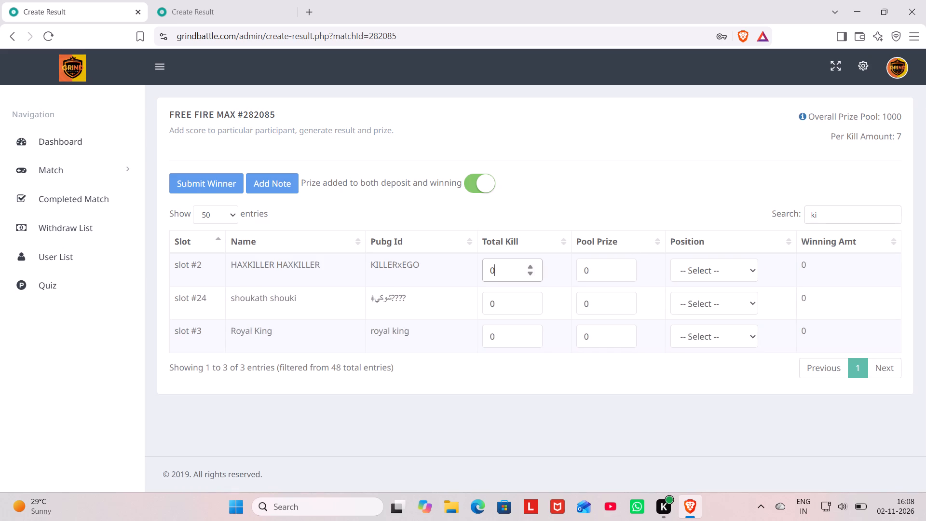
key(1)
key(Tab)
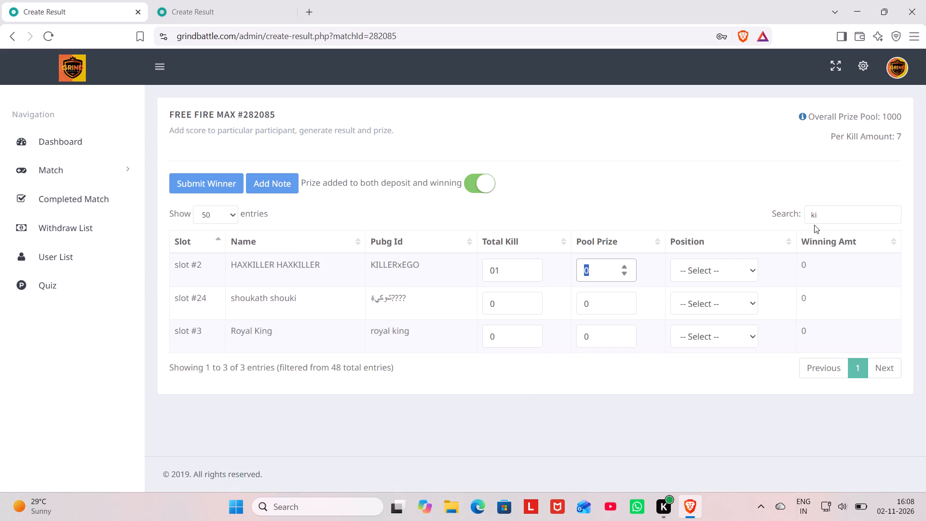
click(828, 217)
key(BackSpace)
key(BackSpace)
key(BackSpace)
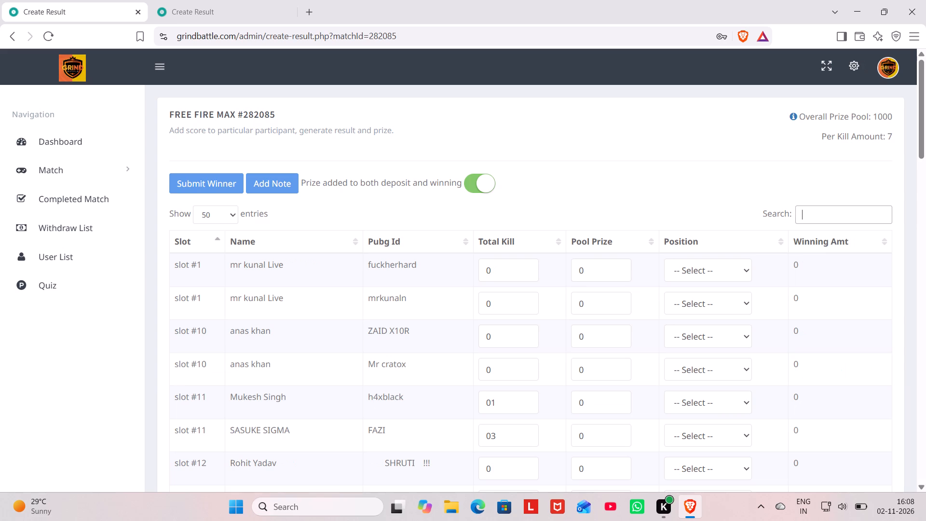
text(mr)
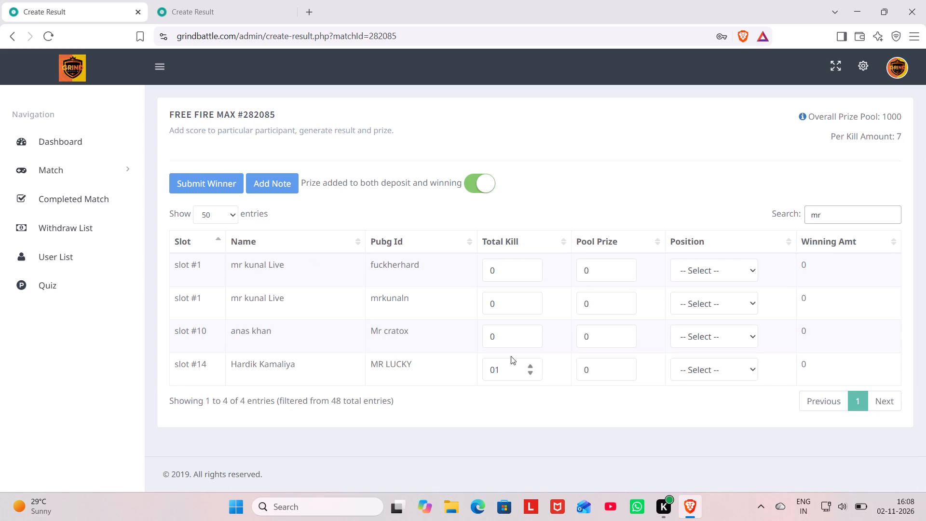
click(517, 345)
key(1)
key(Tab)
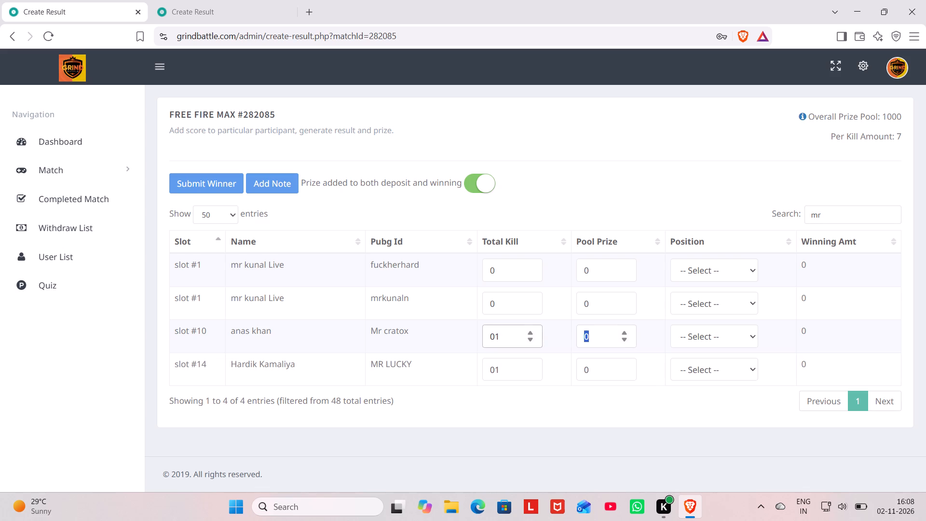
click(826, 215)
key(BackSpace)
key(BackSpace)
key(BackSpace)
key(BackSpace)
text(za)
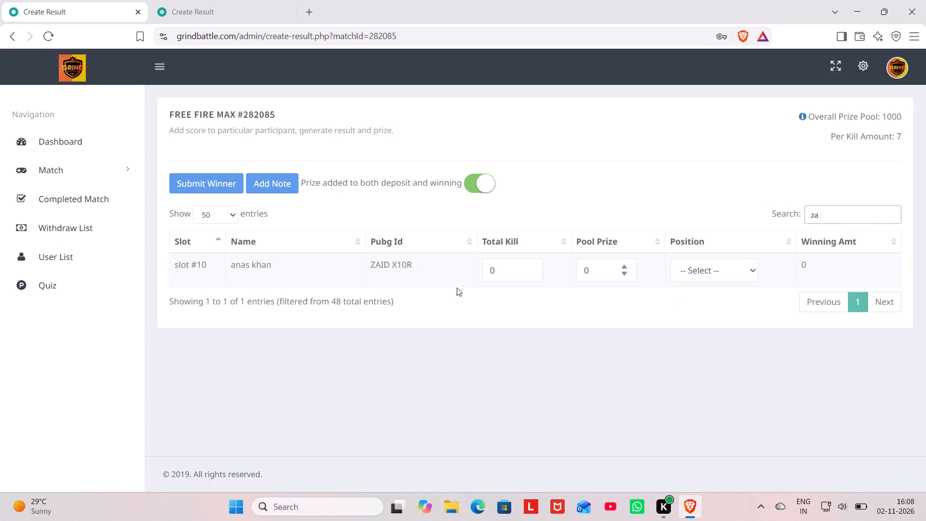
click(510, 273)
key(1)
key(Tab)
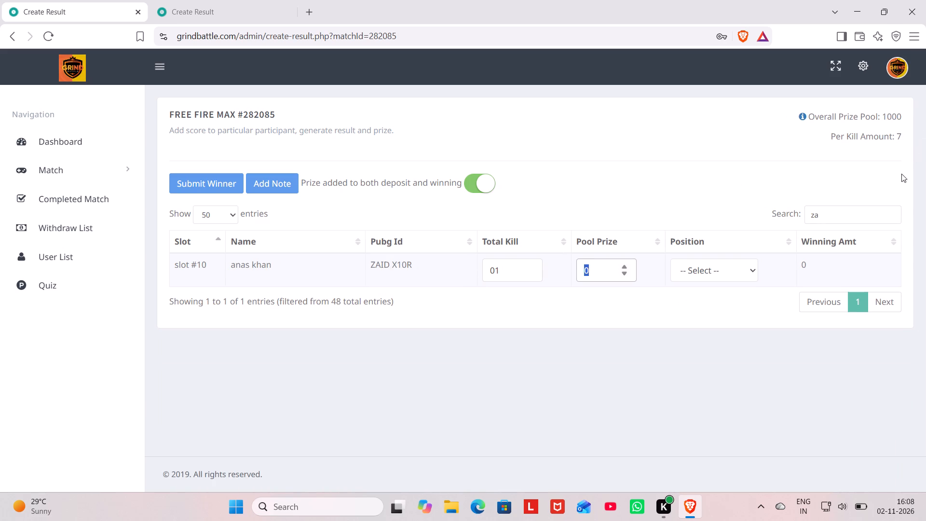
click(854, 209)
key(BackSpace)
key(BackSpace)
key(BackSpace)
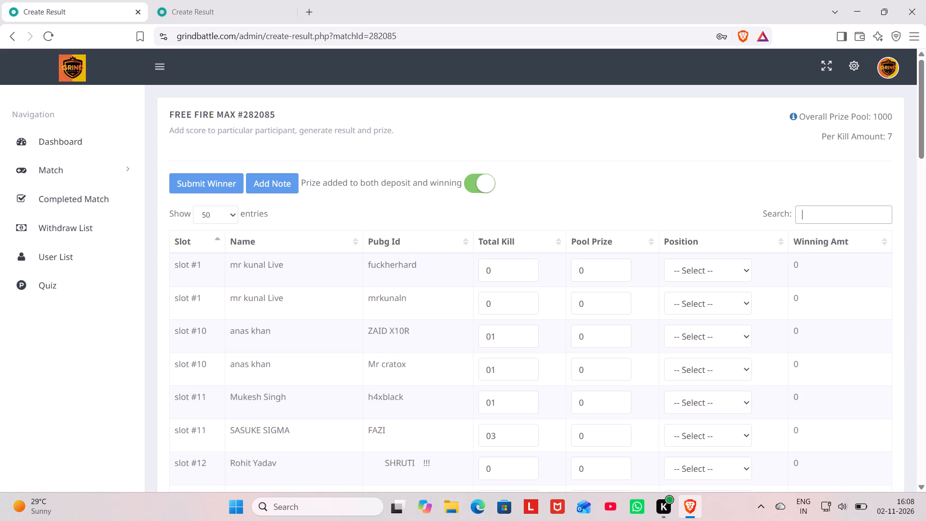
text(lee)
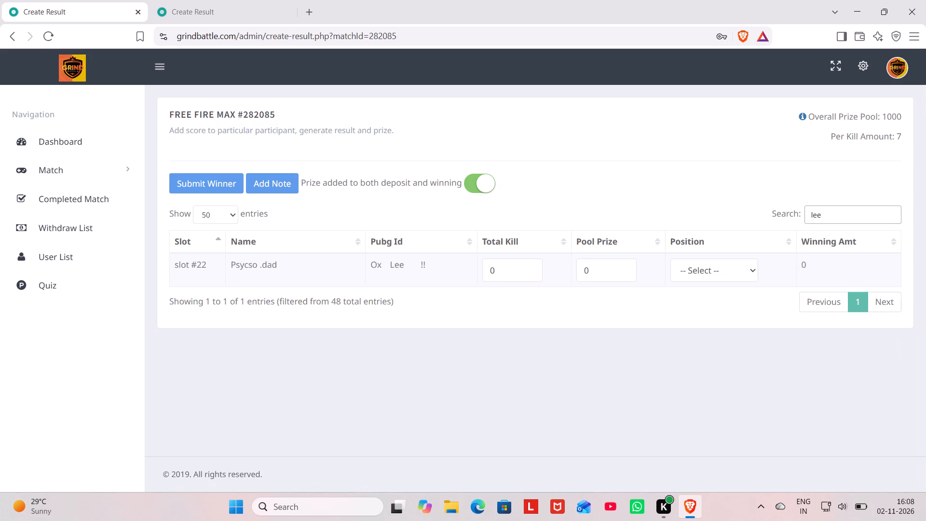
click(509, 273)
key(1)
key(Tab)
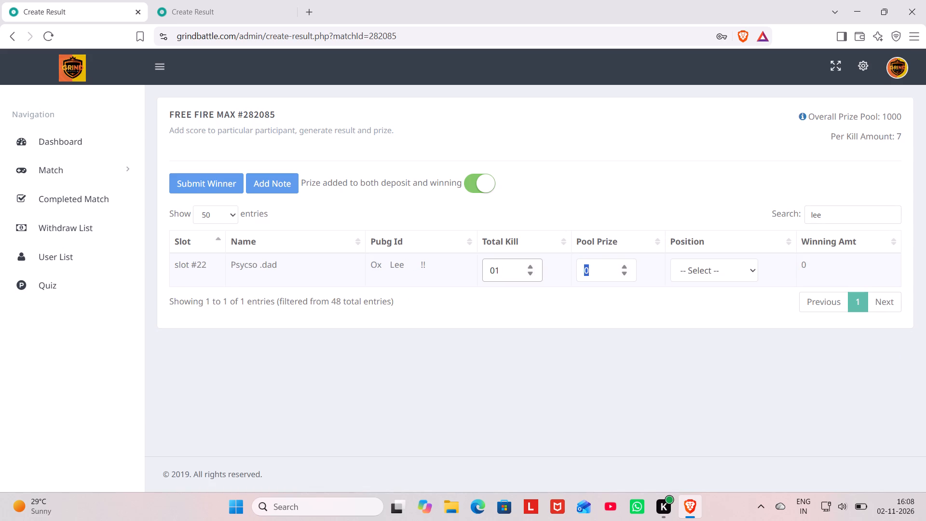
click(828, 223)
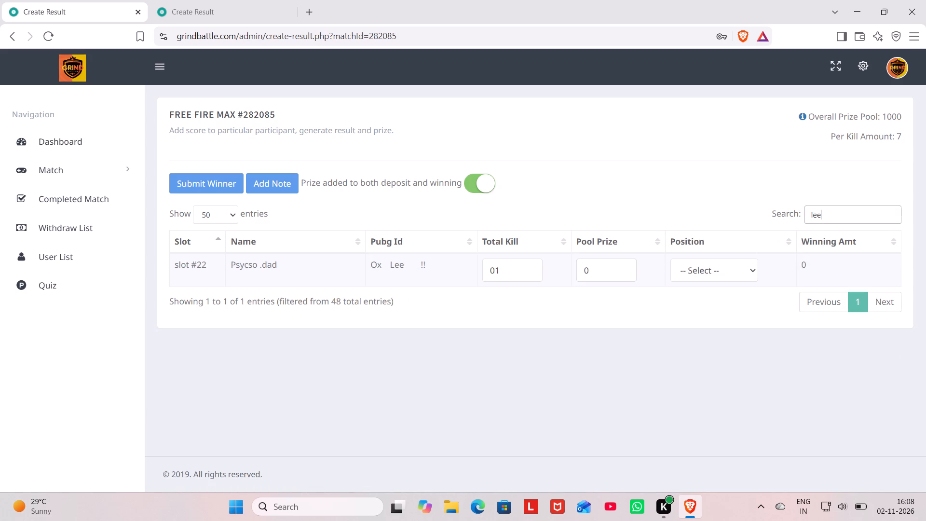
key(BackSpace)
key(BackSpace)
key(BackSpace)
key(BackSpace)
text(yas)
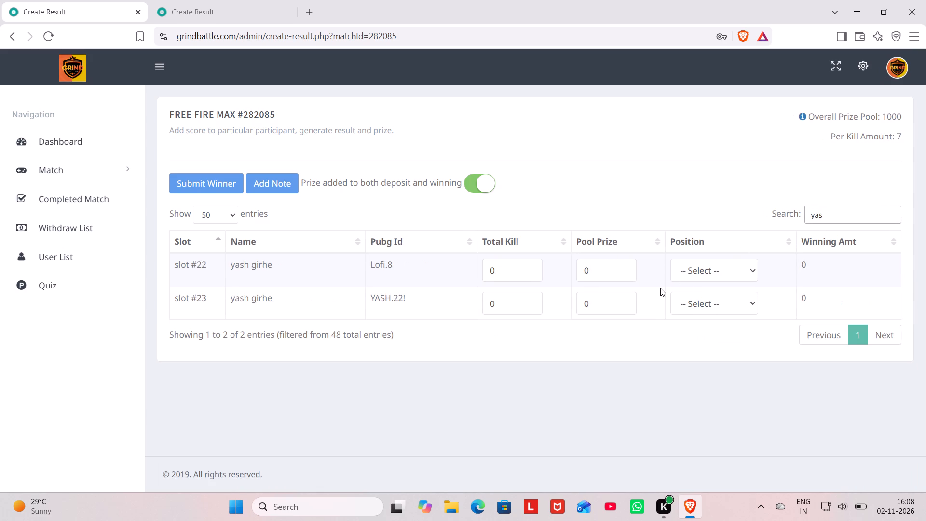
click(503, 306)
key(1)
key(Tab)
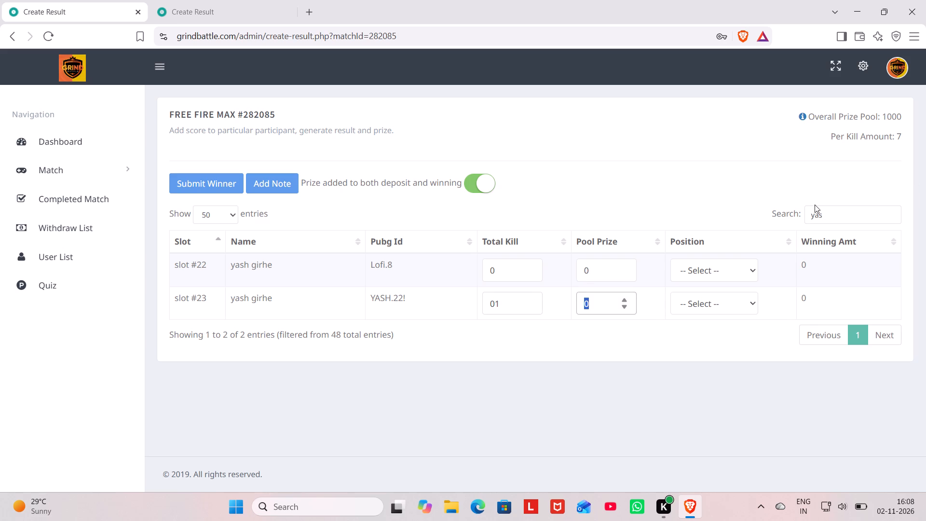
Clear the player filter and enter 1 kill for the slot #14 player ? DOMINATOR in the full list.
click(822, 211)
key(BackSpace)
key(BackSpace)
key(BackSpace)
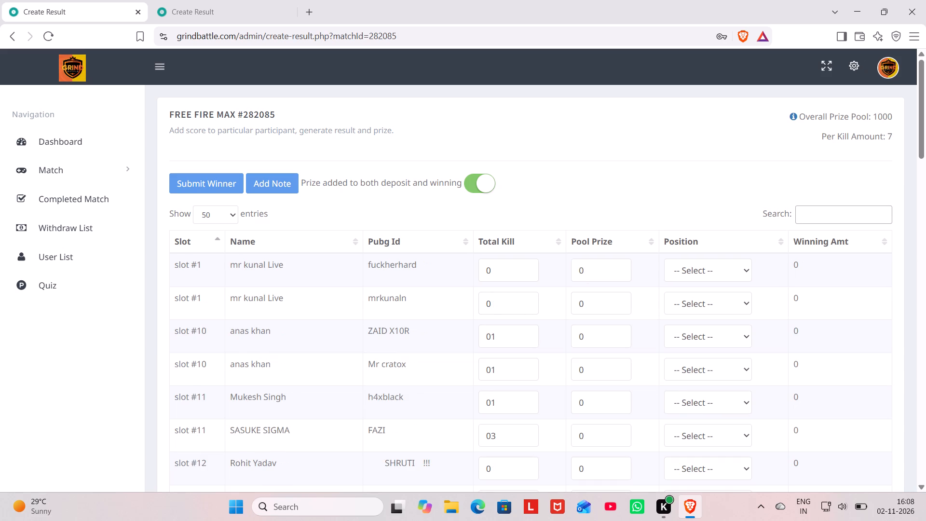
scroll(448, 403, down, 4)
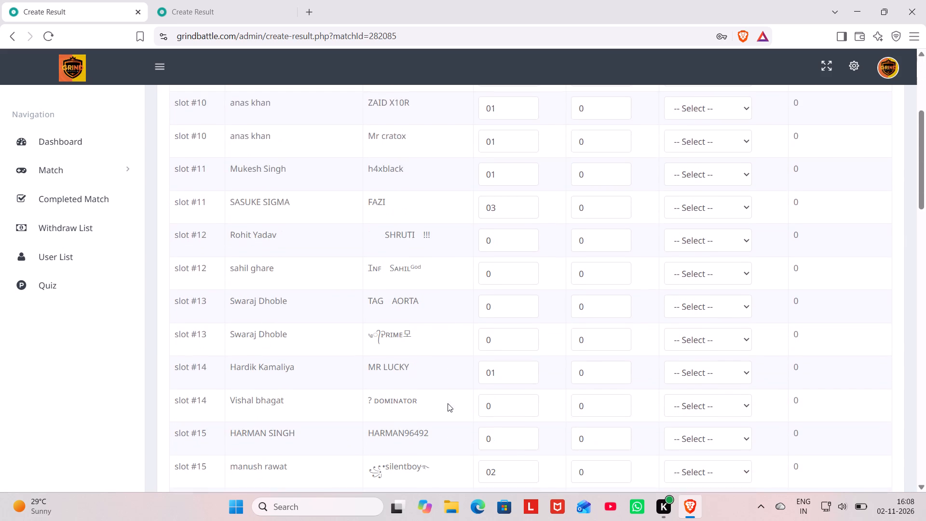
scroll(448, 403, down, 2)
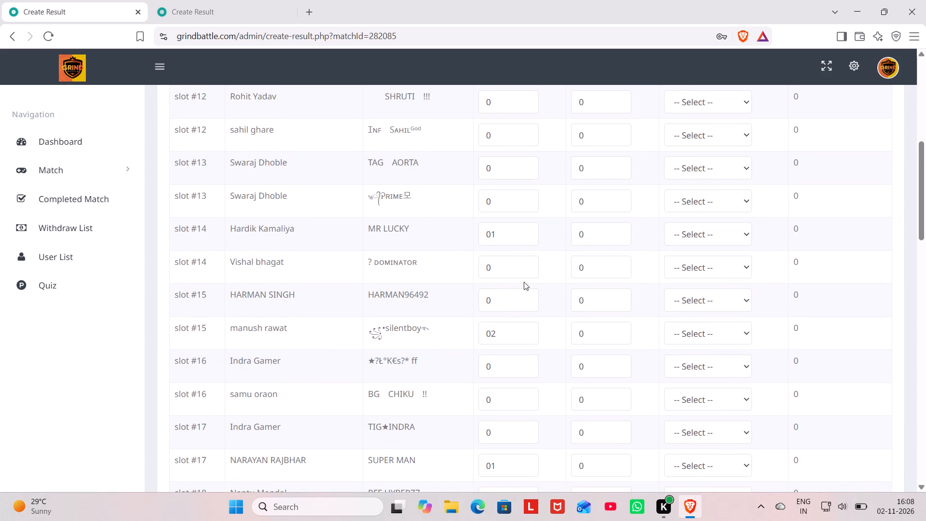
click(500, 260)
key(1)
key(Tab)
click(389, 271)
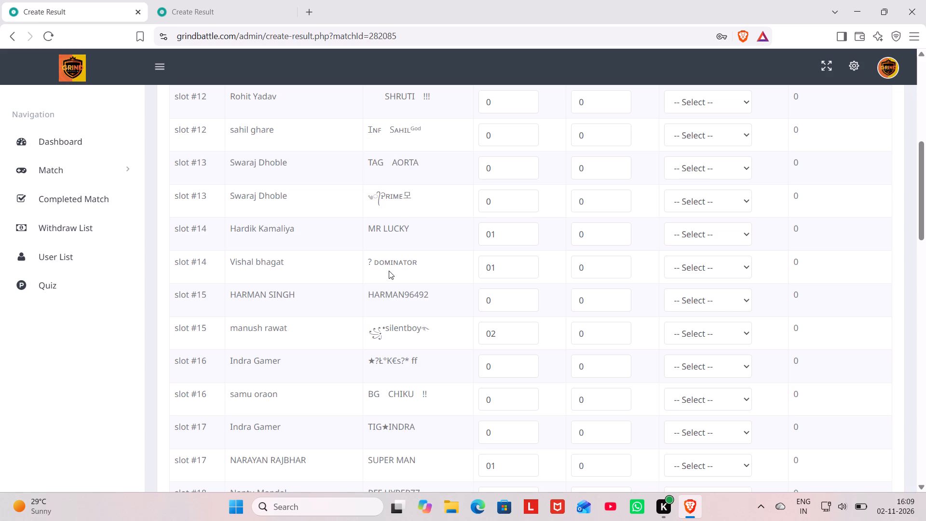
Review the kills, pool prizes and positions entered across the full player list of match #282085.
scroll(252, 217, up, 4)
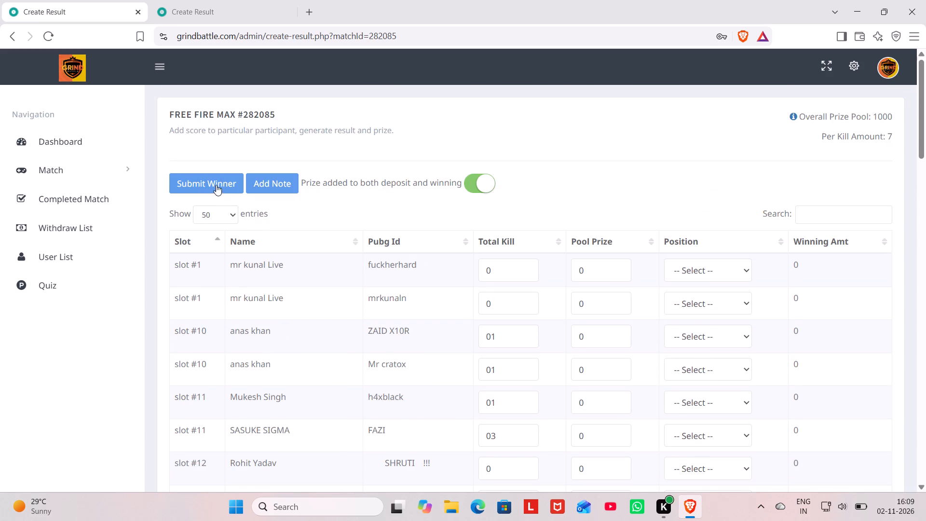
scroll(402, 349, down, 4)
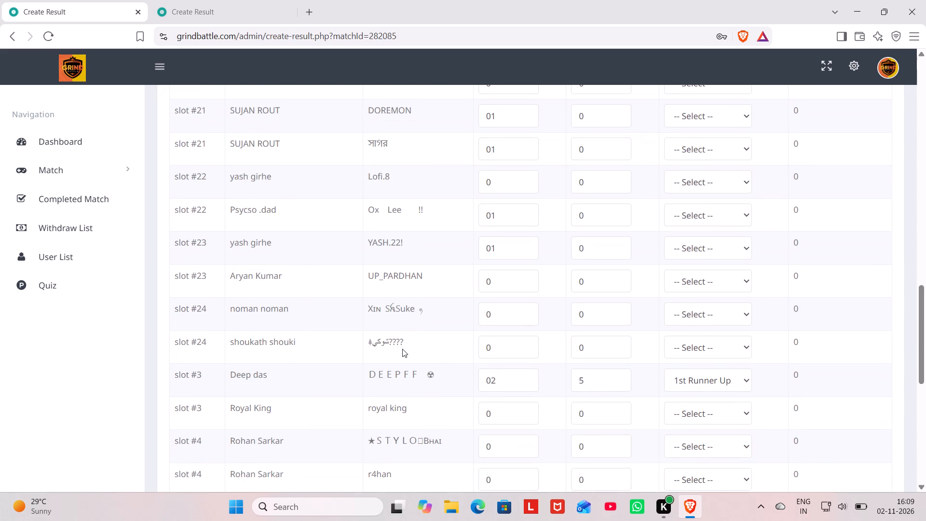
scroll(402, 349, down, 4)
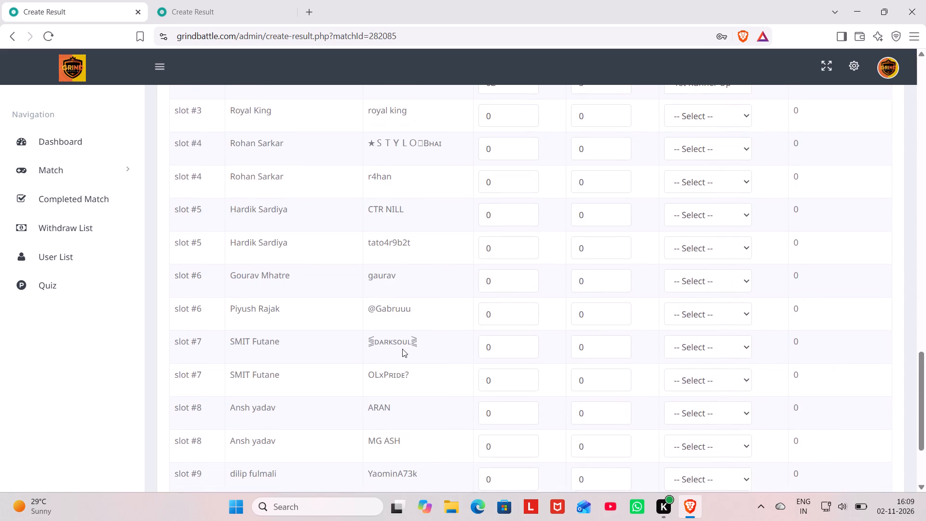
scroll(402, 349, down, 1)
scroll(402, 349, up, 5)
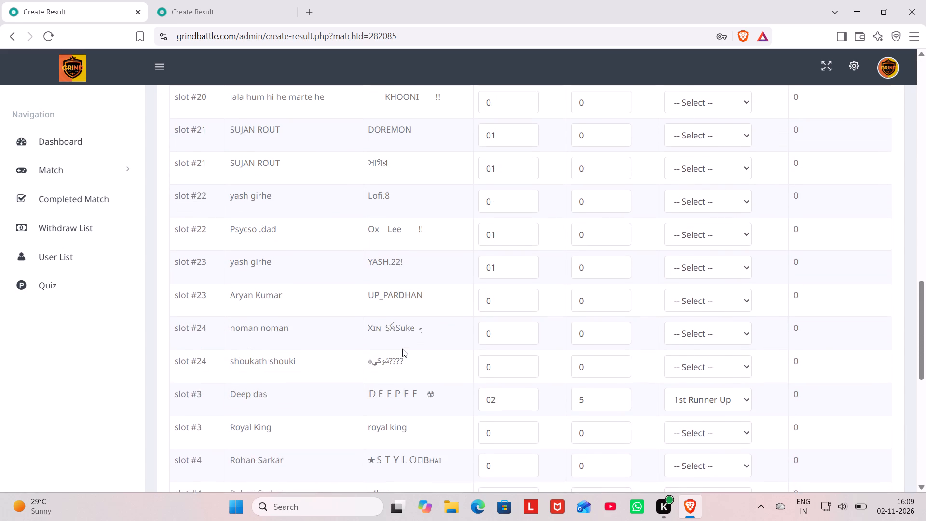
scroll(402, 349, up, 6)
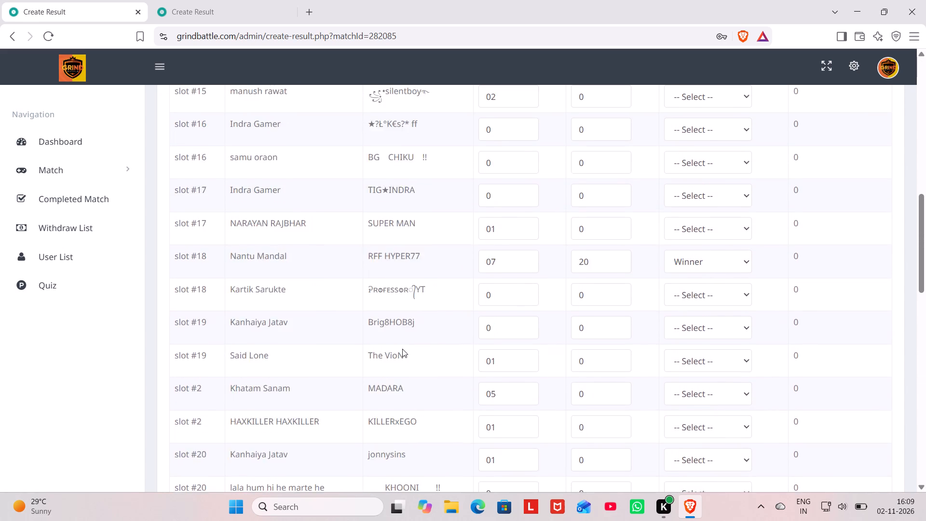
scroll(402, 349, up, 2)
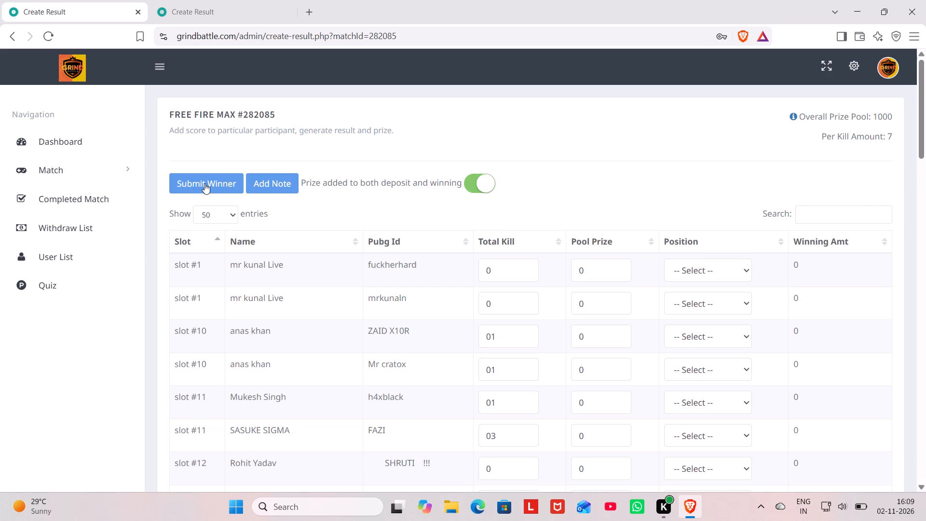
Submit the winners of match #282085.
click(204, 183)
Add and save the note "Silent Boy send your POV to customer support." on match #282090.
click(245, 0)
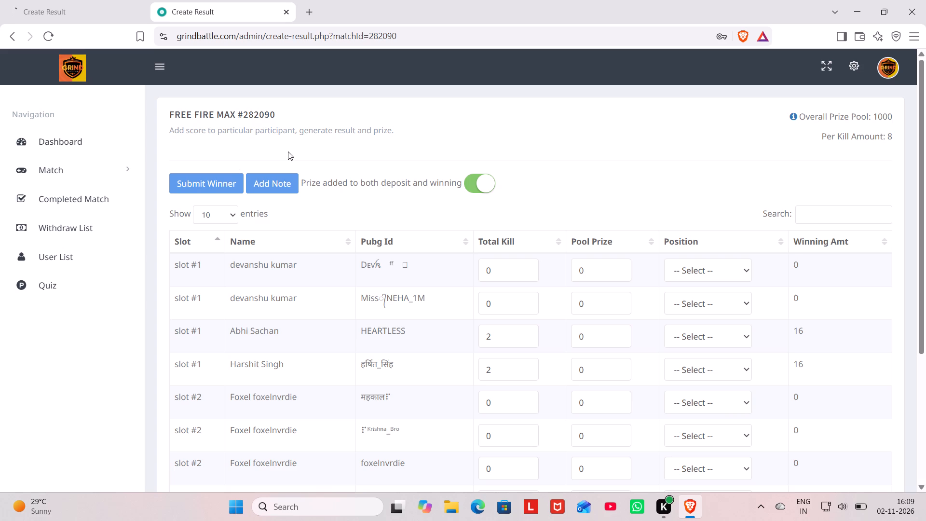
click(102, 1)
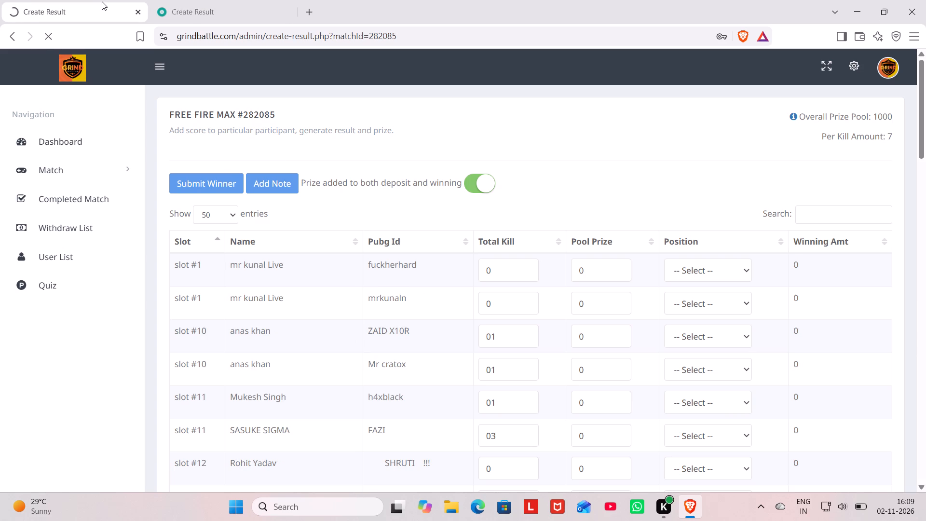
click(209, 0)
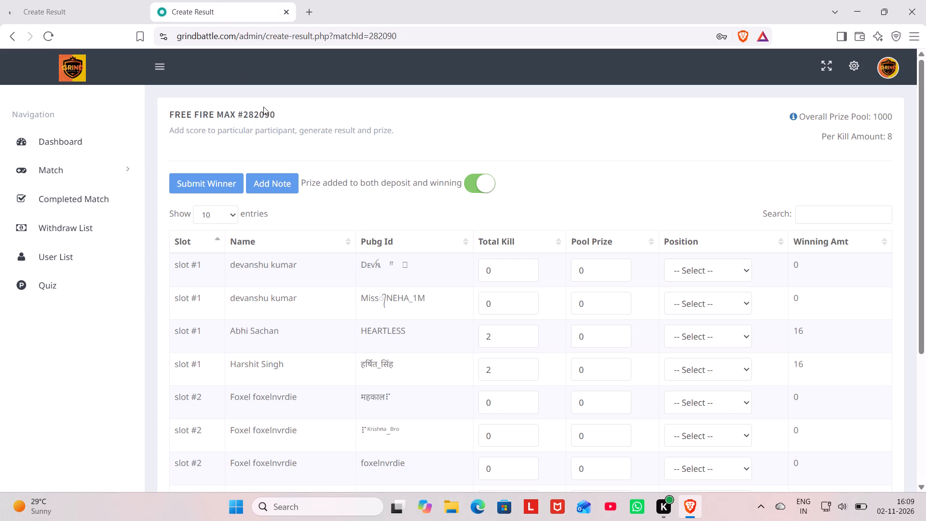
click(280, 181)
click(339, 165)
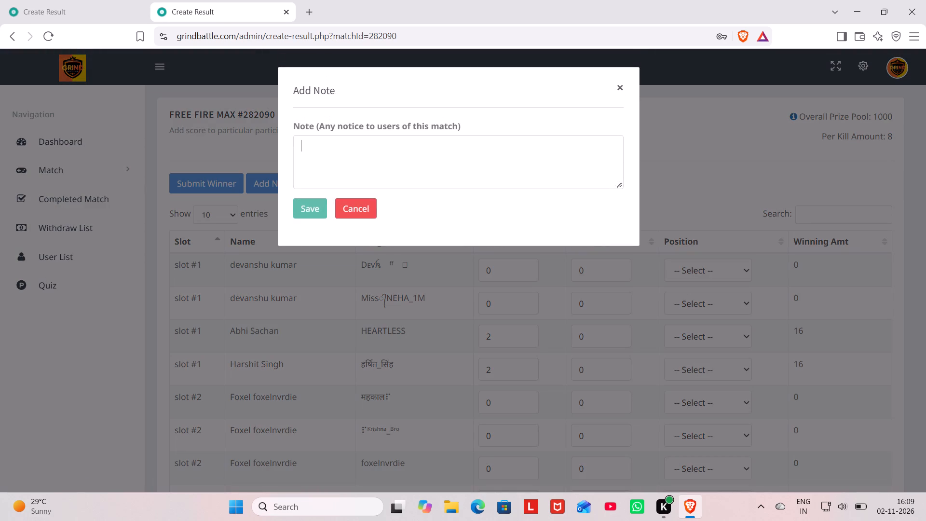
text(Silent Boy send)
key(space)
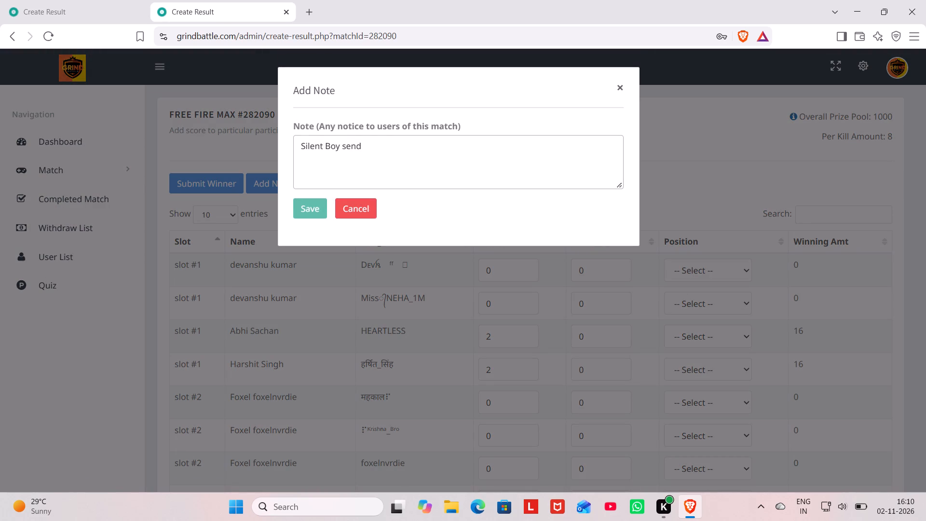
text(your)
key(space)
text(POV to customer support)
key(period)
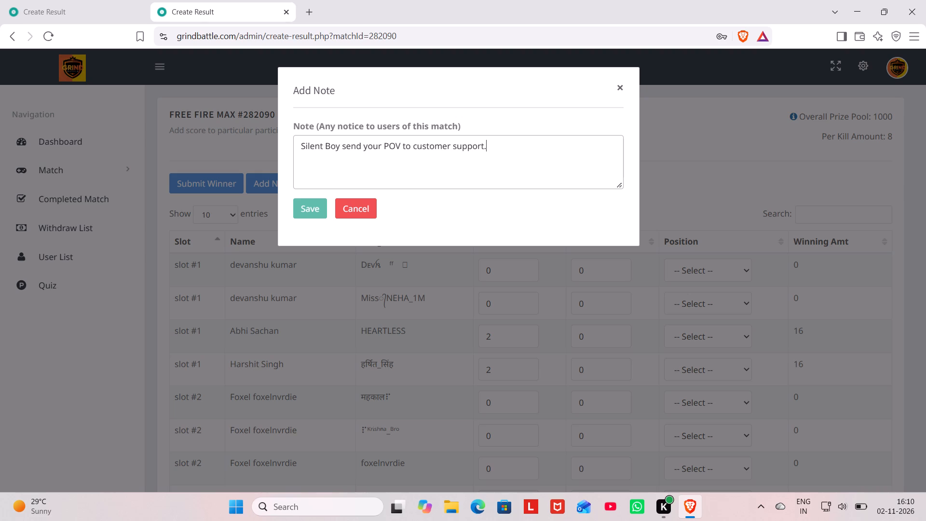
click(312, 212)
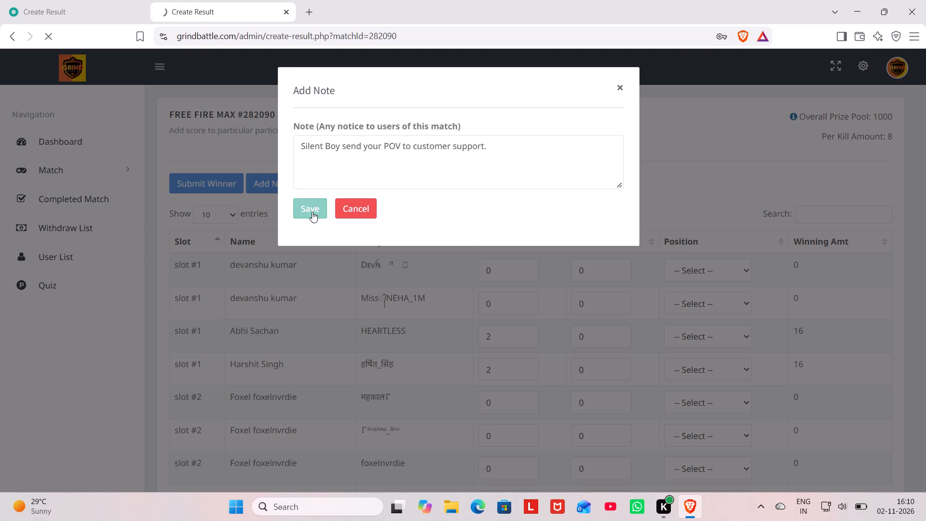
click(97, 0)
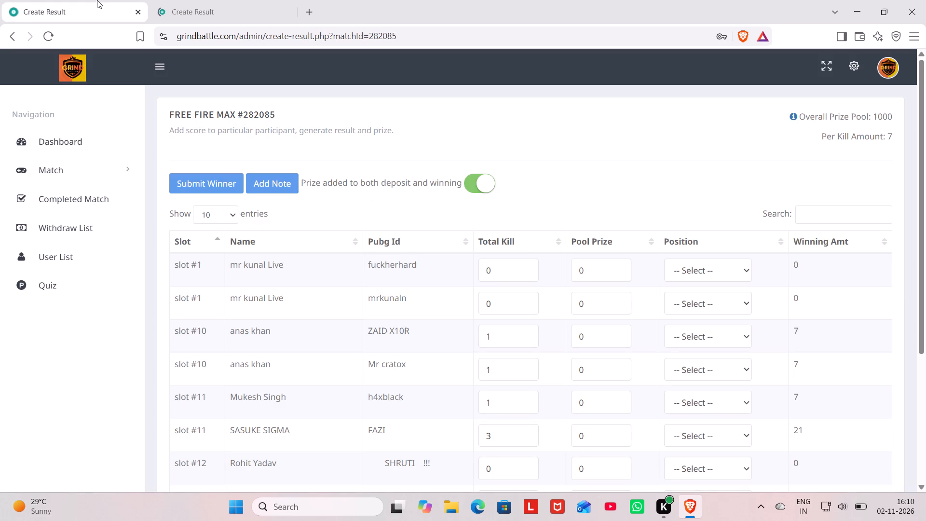
click(270, 188)
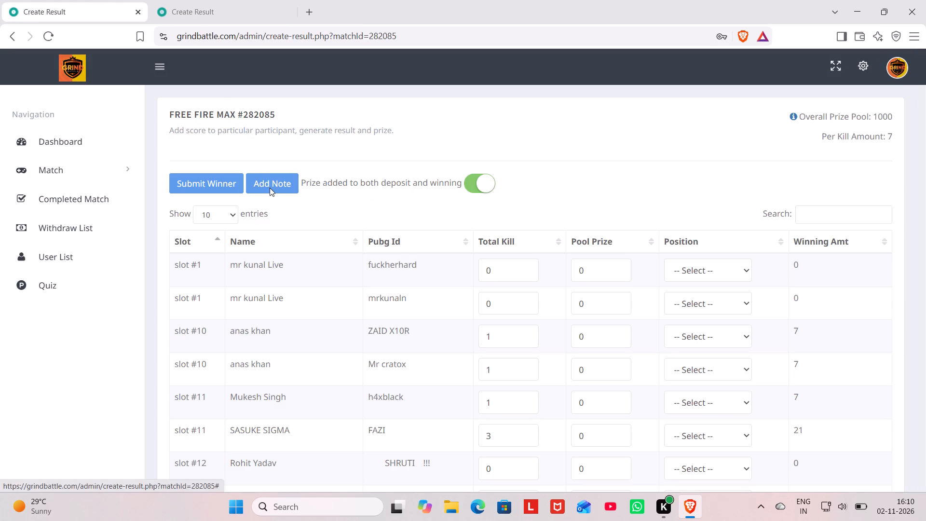
text(khooni)
key(space)
click(348, 155)
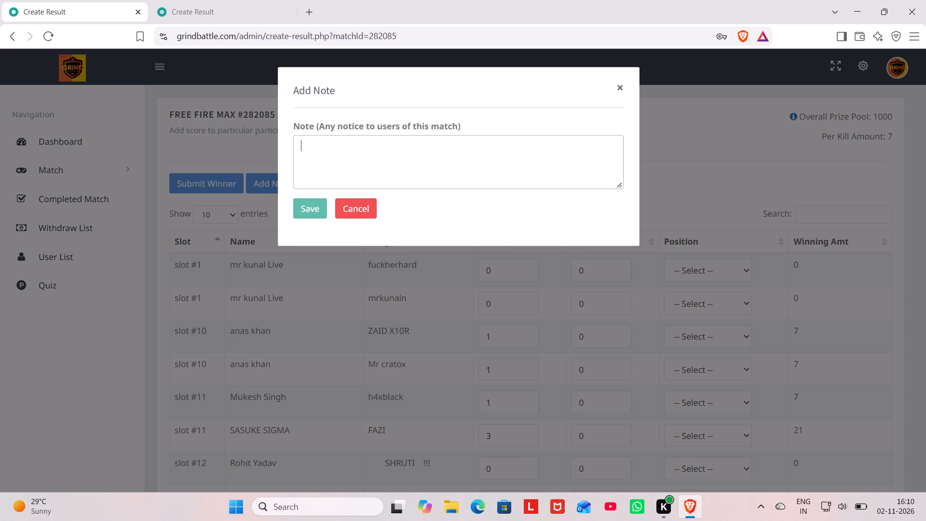
text(khooni)
key(space)
text(send your POV to customer suppo)
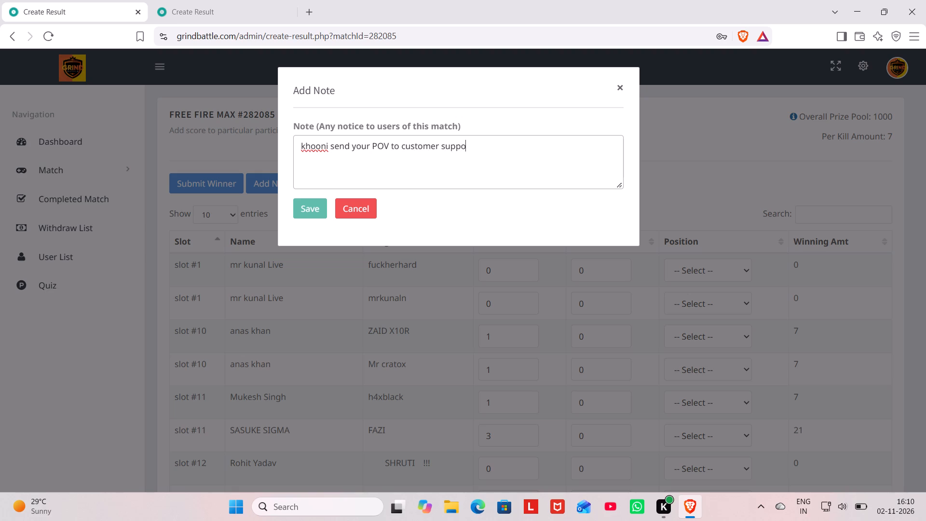
text(rt,)
key(BackSpace)
key(period)
click(308, 212)
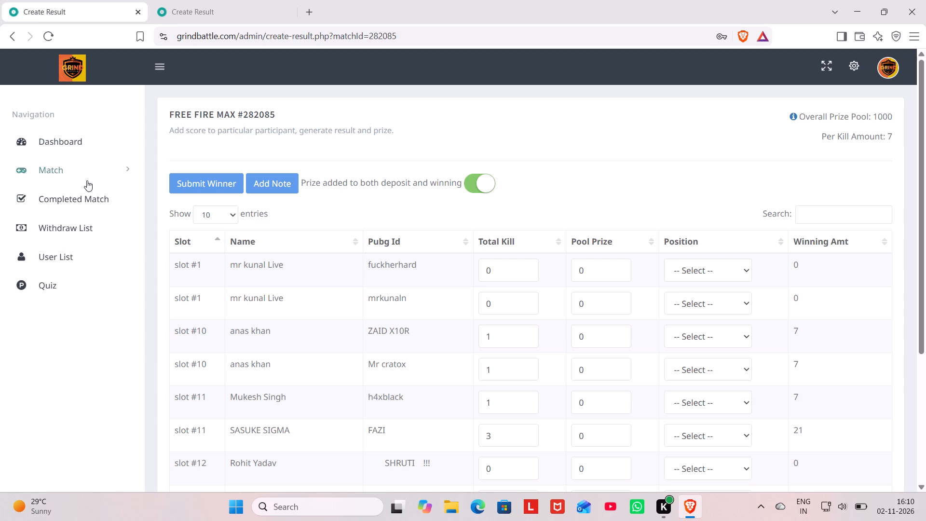
Find match 282110 among the completed matches, open its result page and show 50 entries.
click(105, 199)
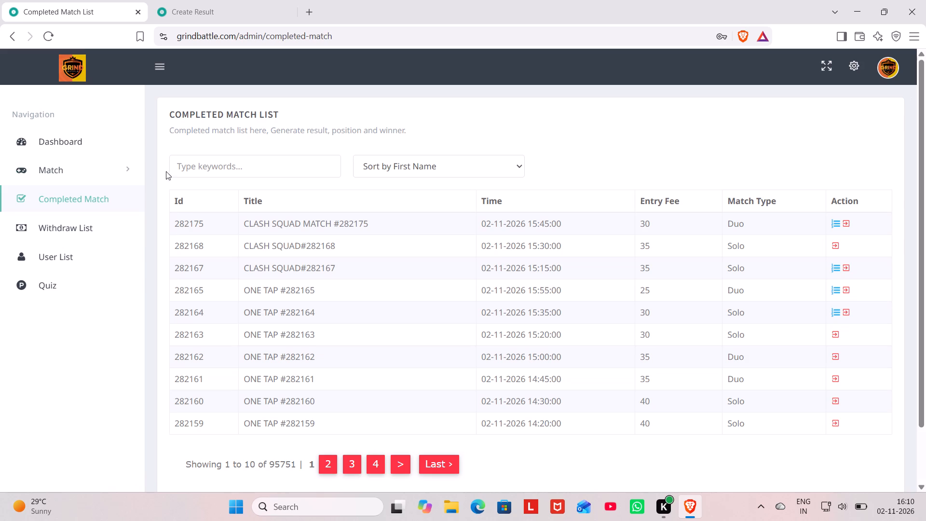
click(208, 165)
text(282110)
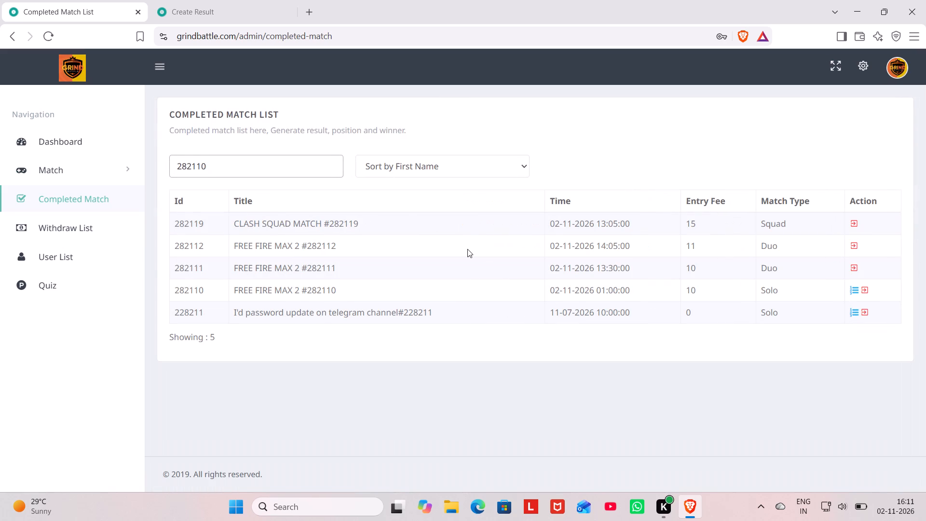
click(852, 293)
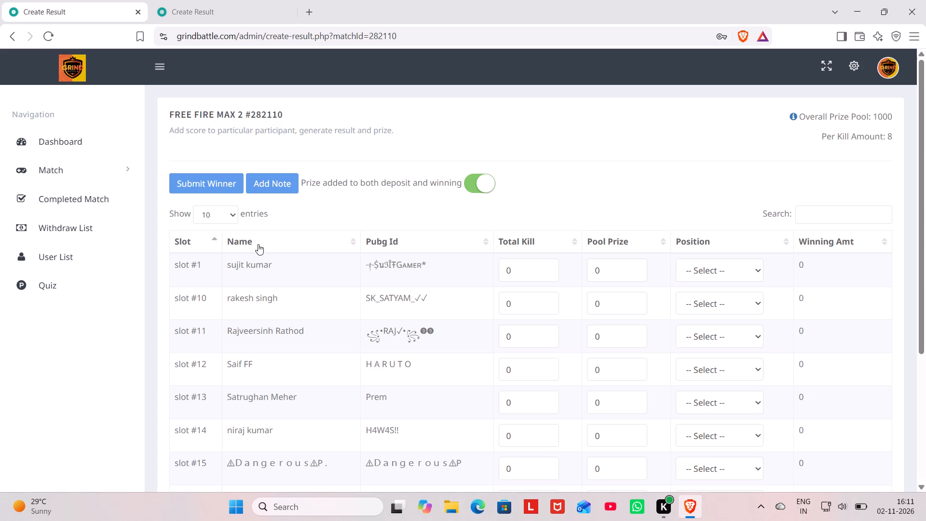
click(218, 211)
click(224, 260)
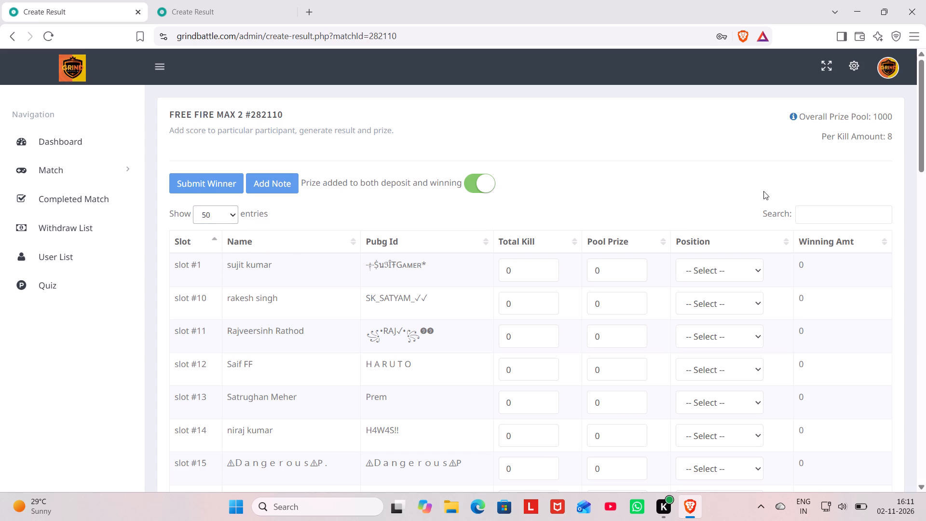
click(806, 220)
text(kil)
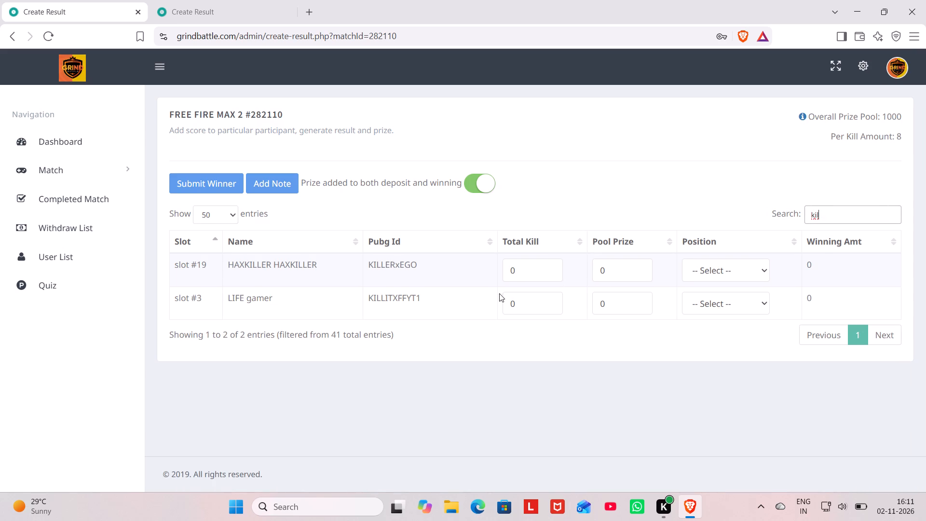
click(532, 275)
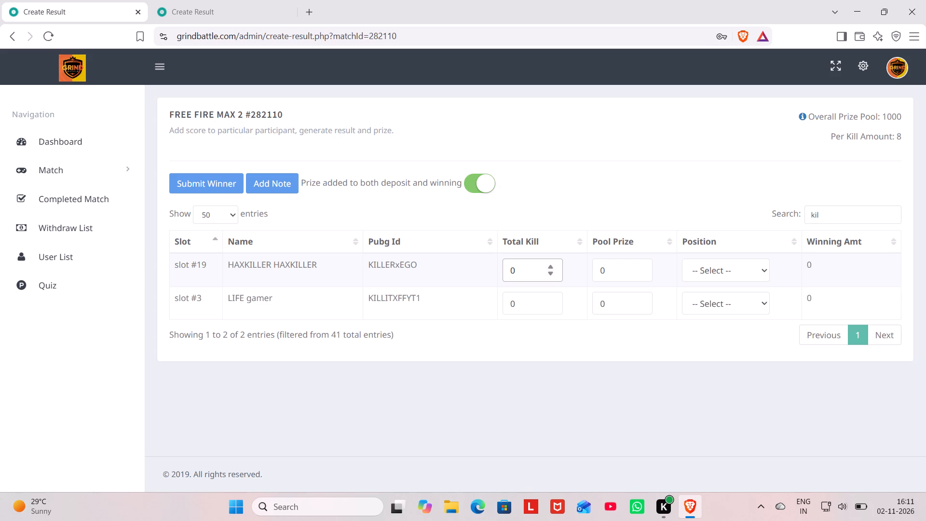
key(5)
key(Tab)
text(30)
key(Tab)
key(Down)
key(Tab)
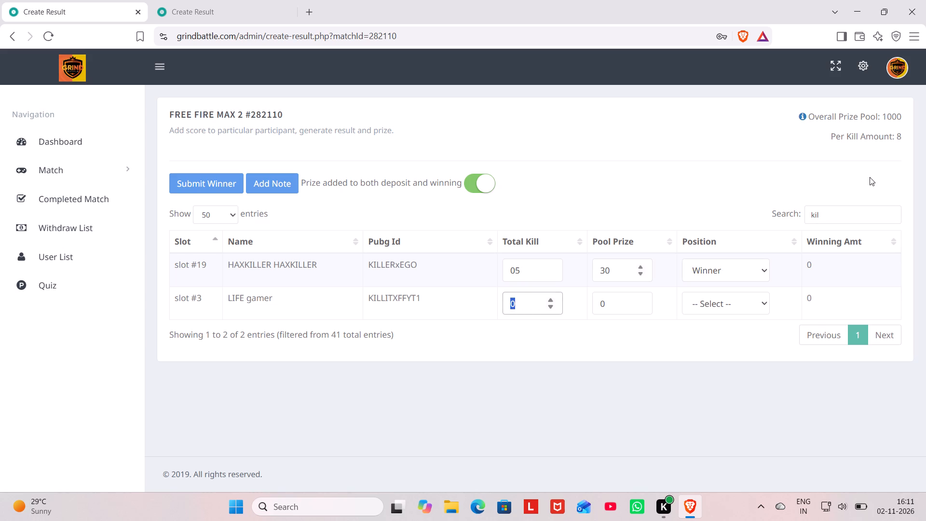
click(851, 221)
key(BackSpace)
key(BackSpace)
key(BackSpace)
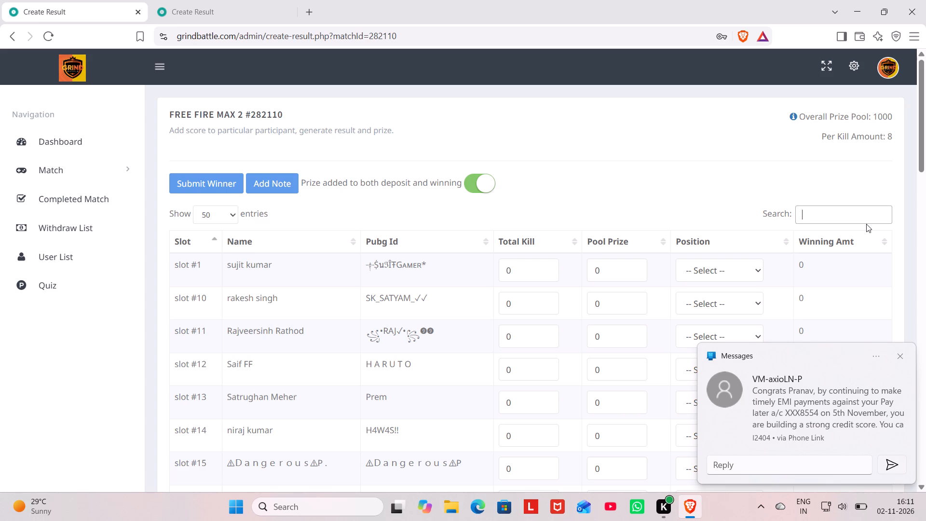
text(th)
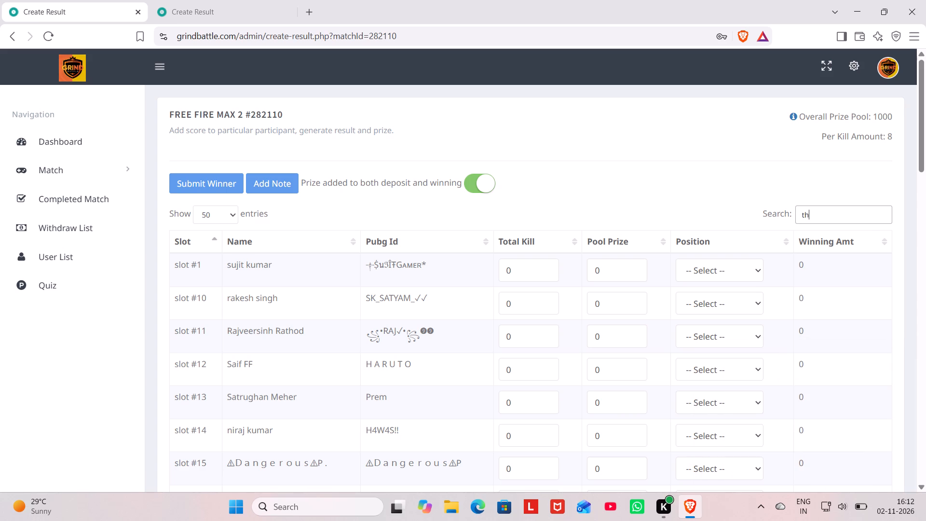
key(e)
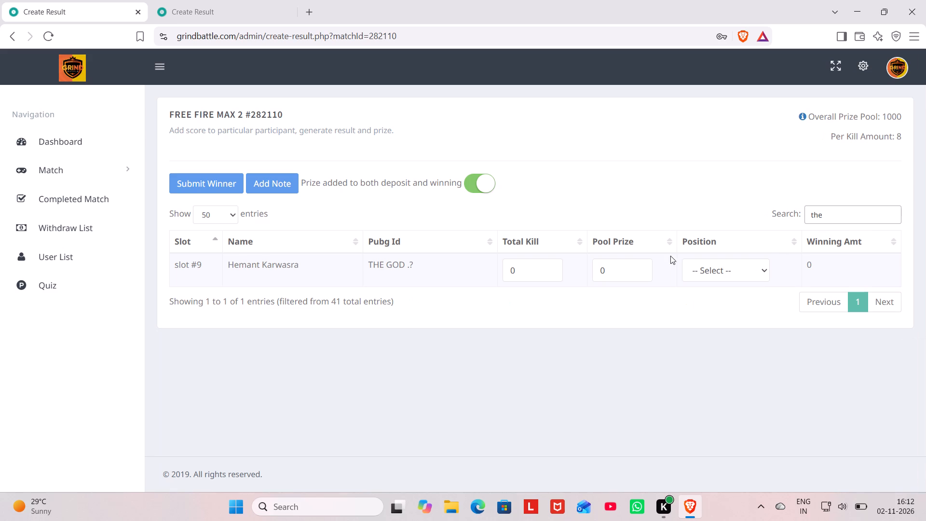
click(531, 267)
key(3)
key(Tab)
text(10)
key(Tab)
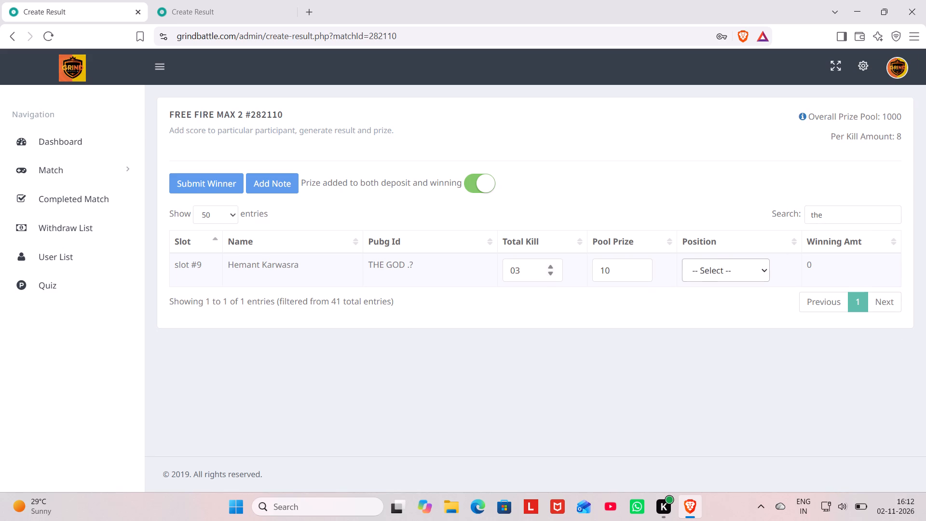
key(Down)
key(Down)
key(Down)
key(Tab)
Filter the players by "ga" and enter 3 kills for the slot #5 player Gautam.
click(832, 216)
key(BackSpace)
key(BackSpace)
key(BackSpace)
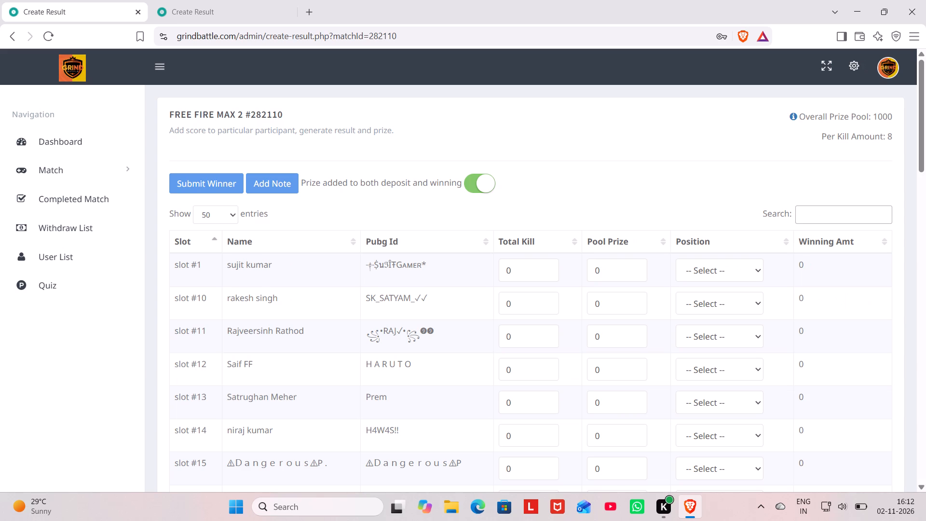
text(ga)
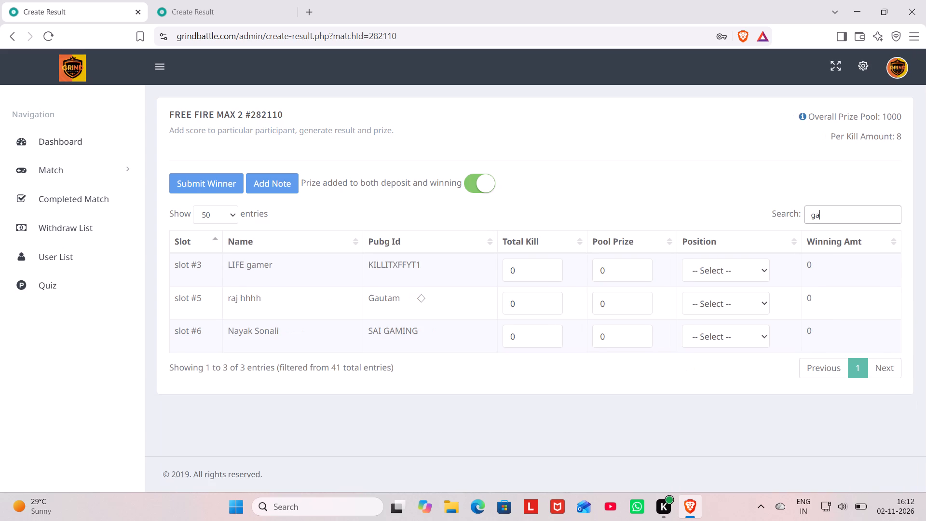
click(541, 313)
key(3)
key(Tab)
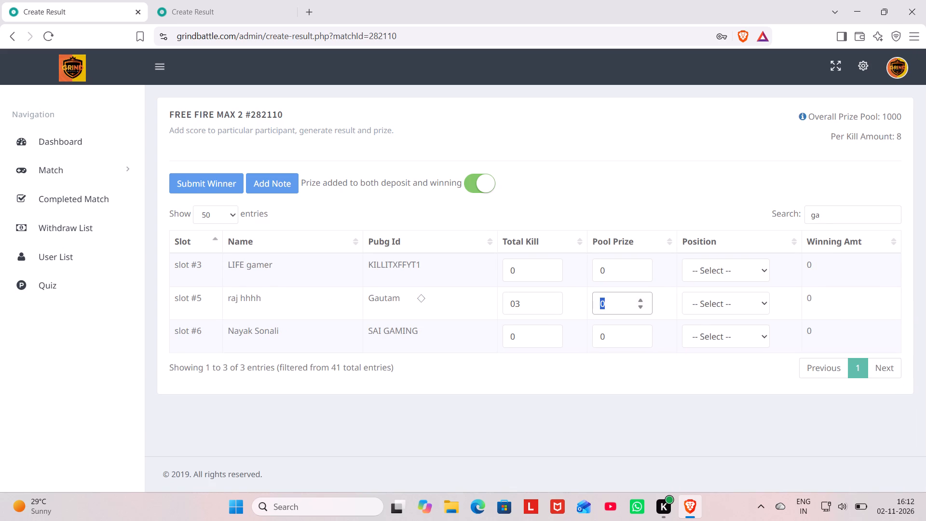
Filter the players by "faz" and enter 4 kills for the slot #35 player FAZI.
click(831, 225)
click(845, 214)
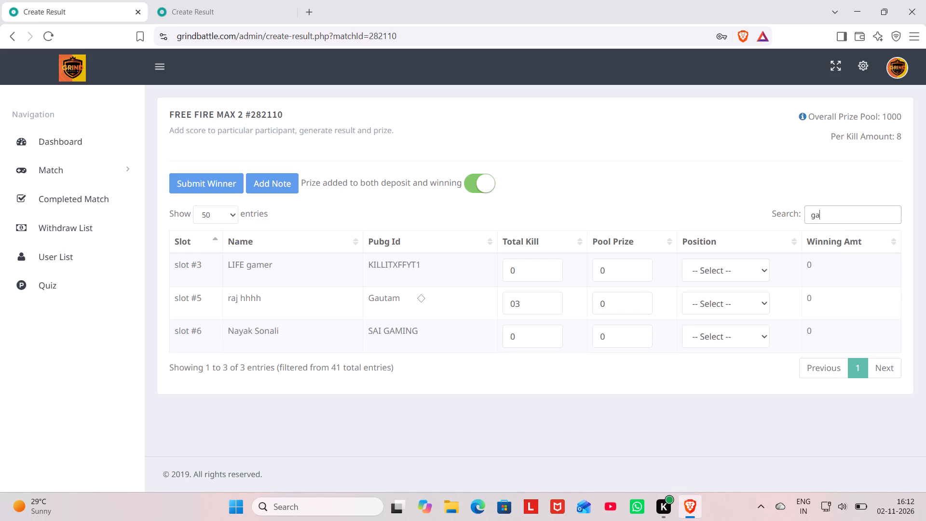
key(BackSpace)
key(BackSpace)
key(BackSpace)
key(BackSpace)
key(BackSpace)
text(faz)
click(535, 268)
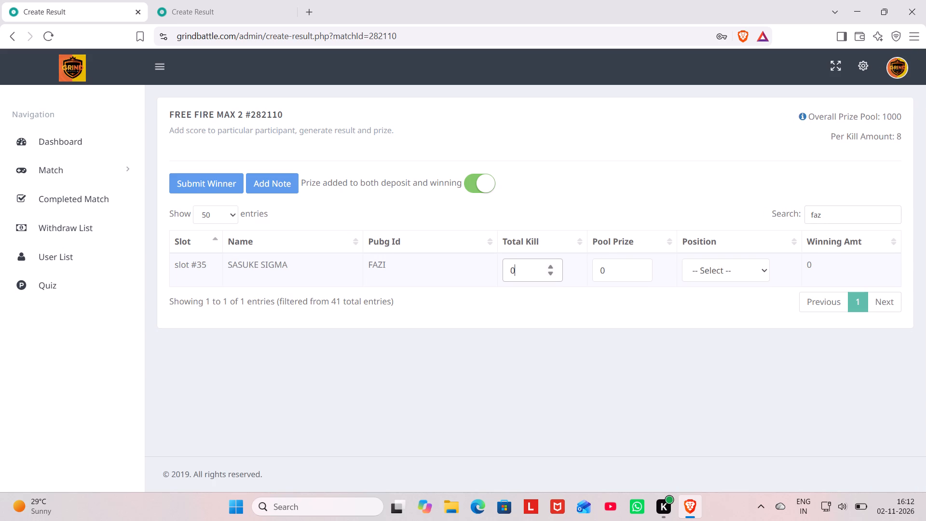
key(4)
key(Tab)
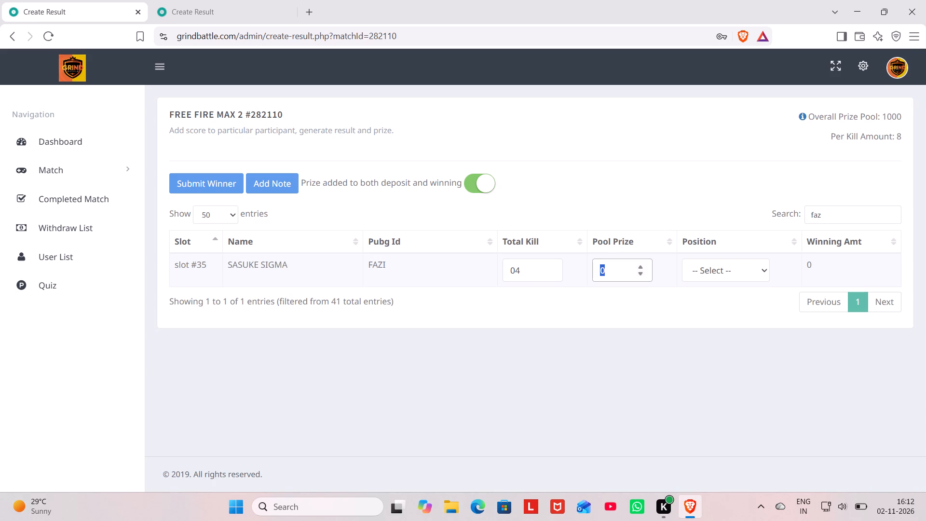
Filter the players by "no" and enter 1 kill for the slot #2 player.
click(862, 219)
key(BackSpace)
key(BackSpace)
key(BackSpace)
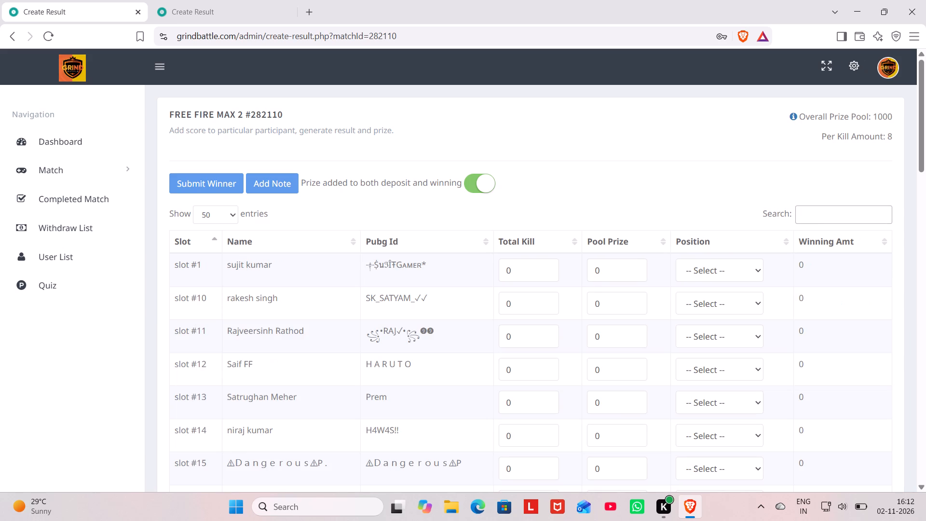
text(no)
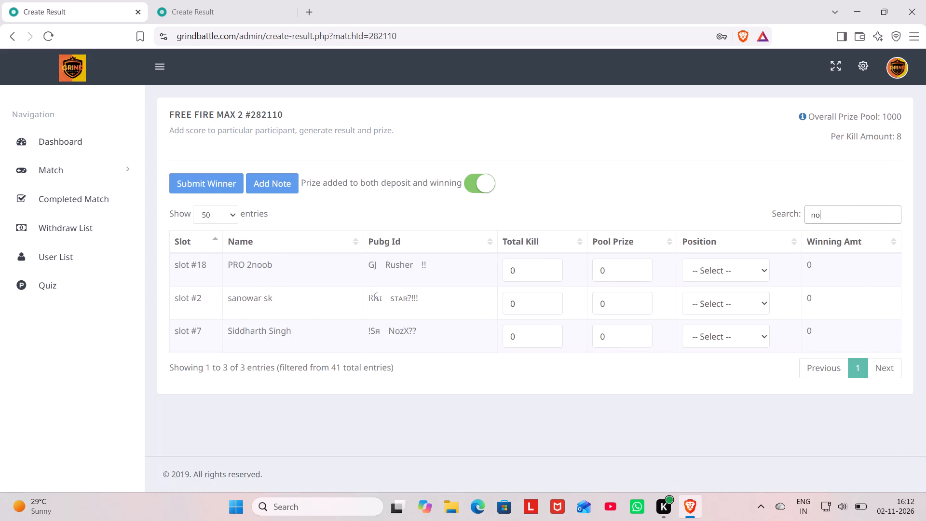
click(536, 306)
key(1)
key(Tab)
Filter the players by "sah" and enter 1 kill for the slot #48 player.
click(867, 215)
key(BackSpace)
key(BackSpace)
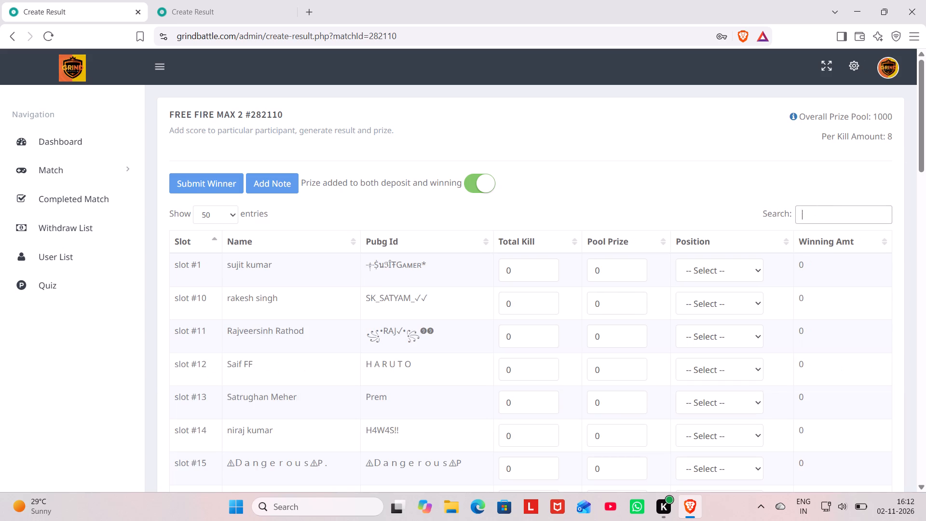
key(BackSpace)
key(BackSpace)
text(sah)
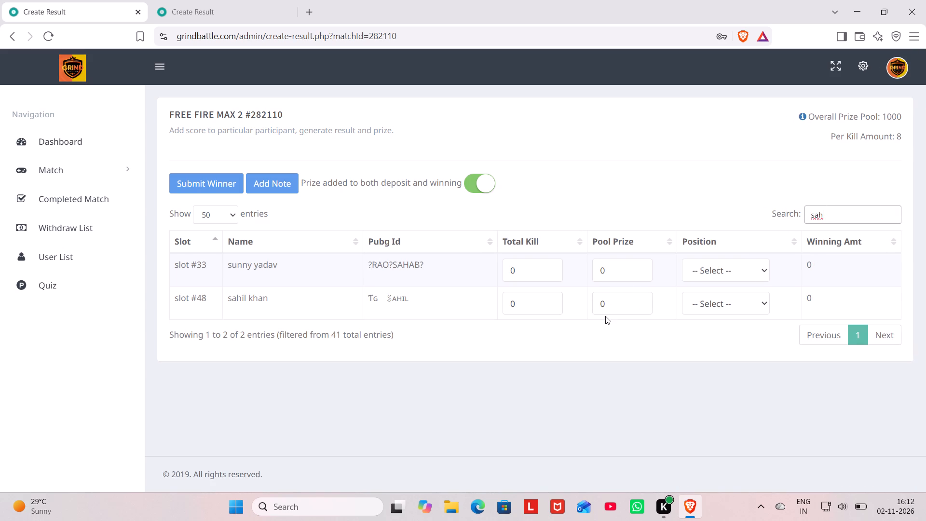
click(546, 296)
key(1)
key(Tab)
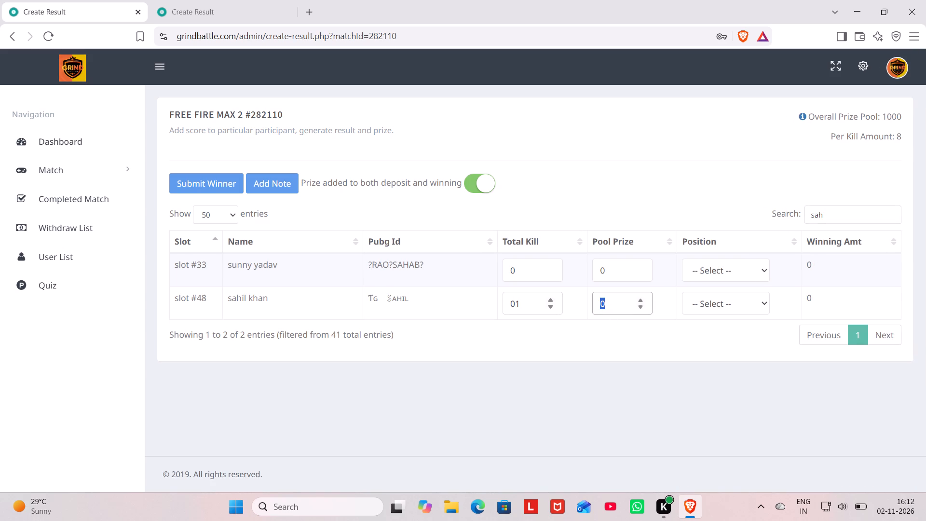
click(831, 216)
key(BackSpace)
key(BackSpace)
key(BackSpace)
key(BackSpace)
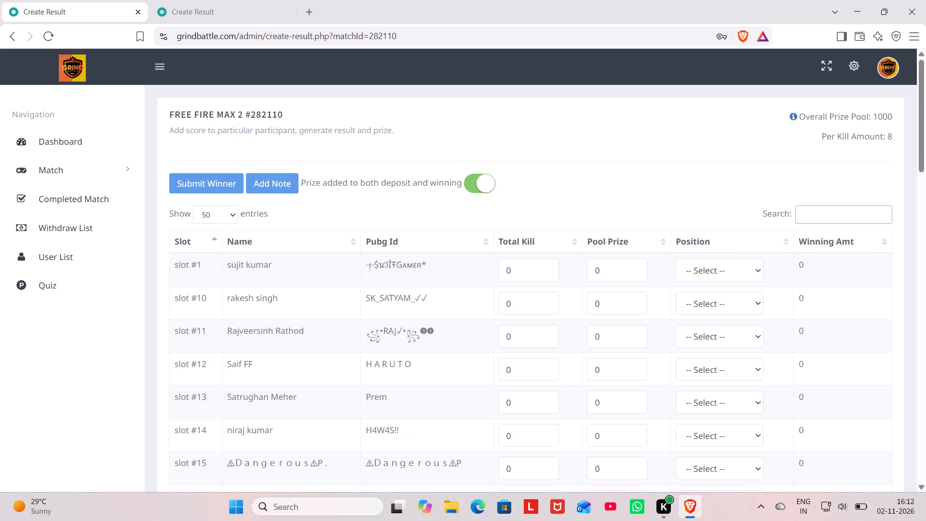
text(bla)
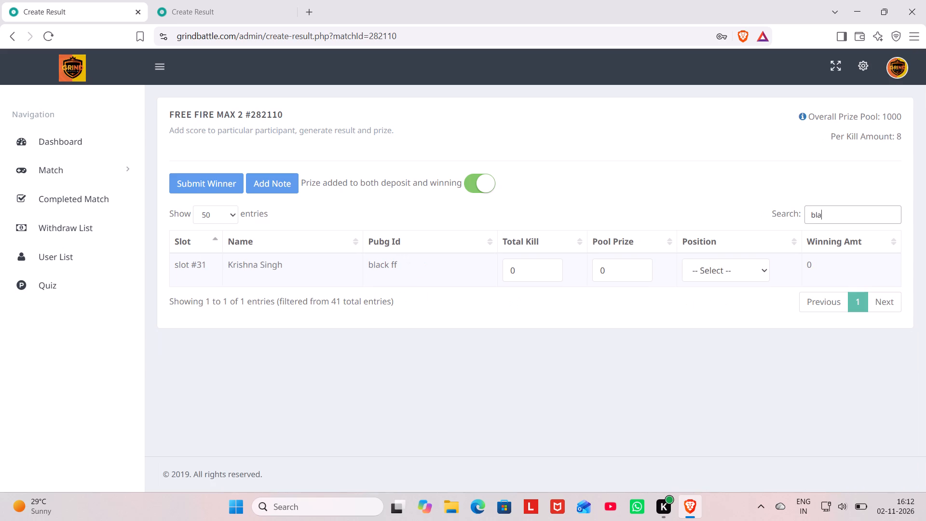
click(528, 270)
key(2)
key(Tab)
click(861, 221)
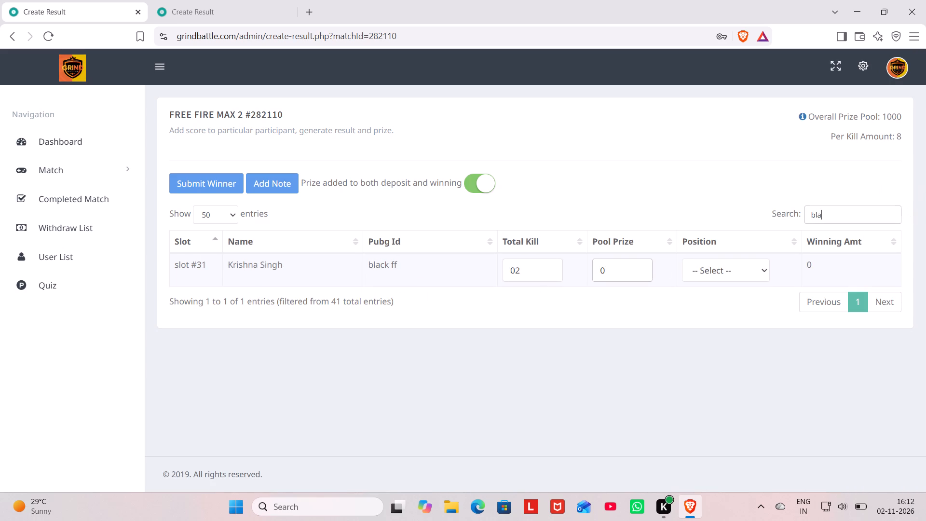
key(BackSpace)
key(BackSpace)
key(BackSpace)
key(BackSpace)
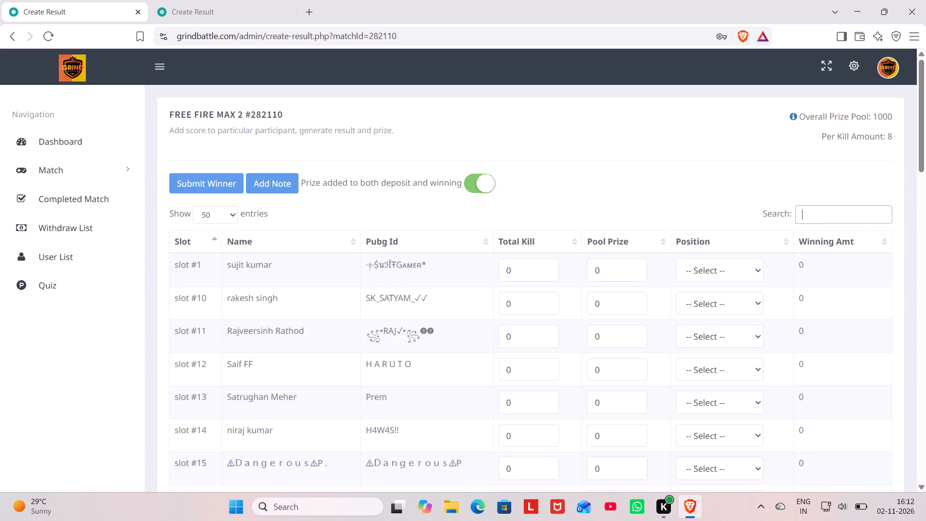
text(ch)
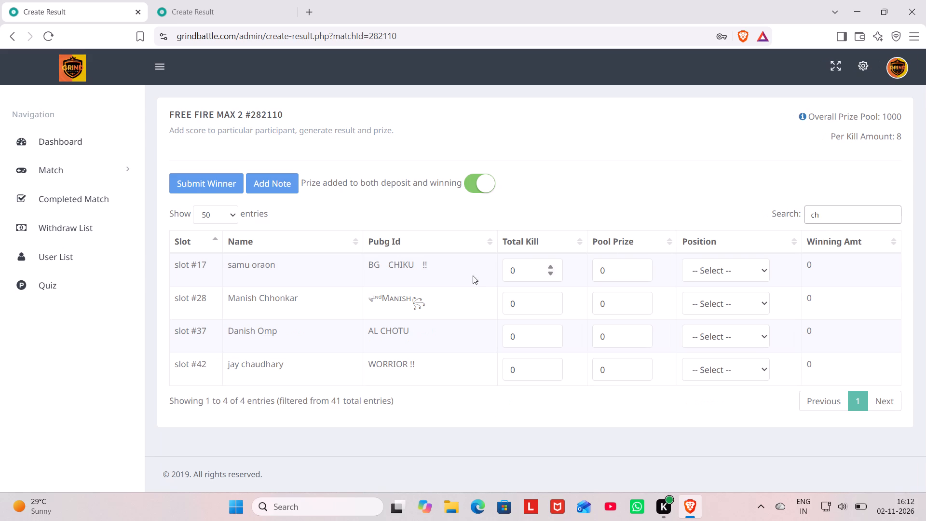
click(518, 333)
key(4)
key(Tab)
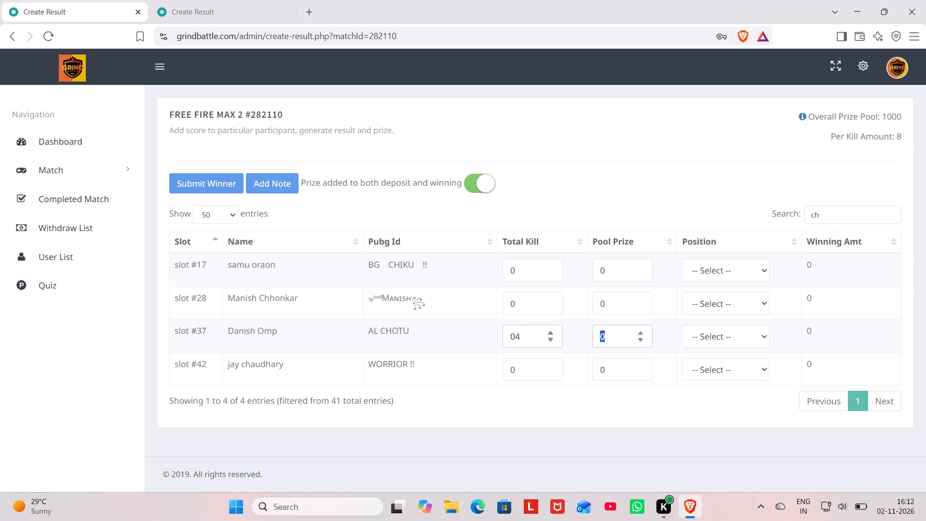
click(854, 220)
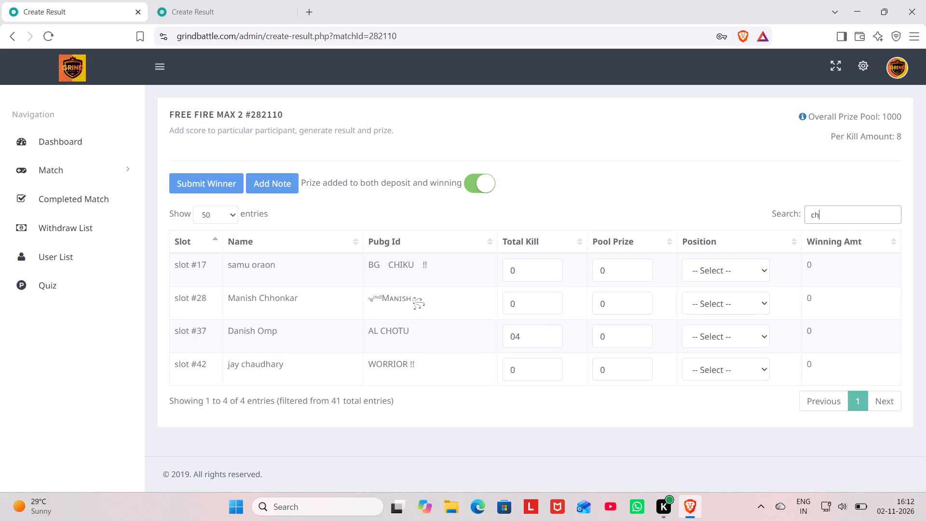
key(BackSpace)
key(BackSpace)
key(BackSpace)
key(BackSpace)
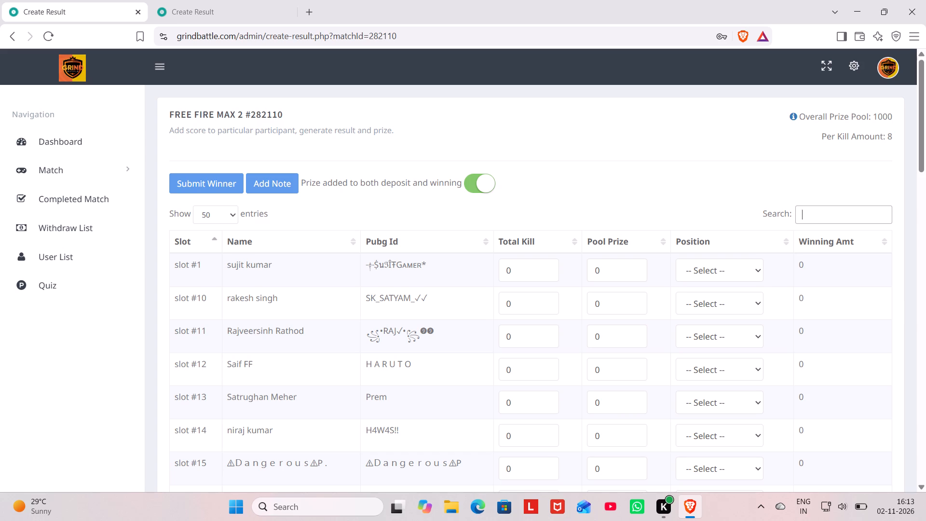
click(517, 435)
key(1)
key(Tab)
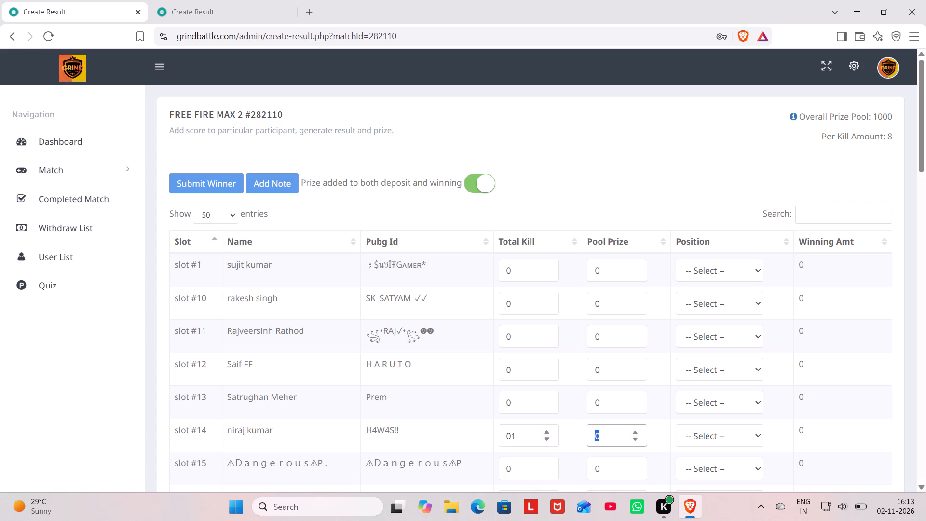
click(483, 431)
Enter 1 kill for the slot #39 player BANTY in the full player list.
scroll(483, 431, down, 4)
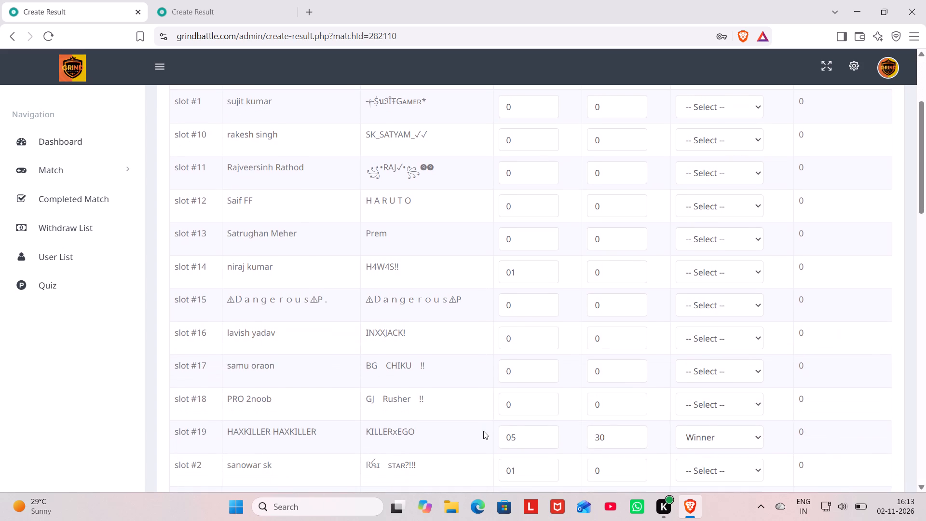
scroll(483, 431, down, 8)
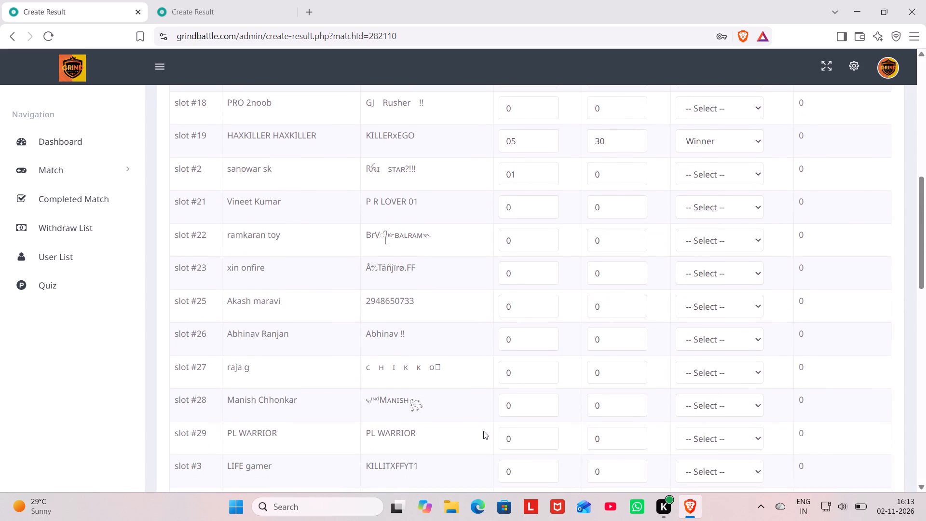
scroll(483, 431, down, 5)
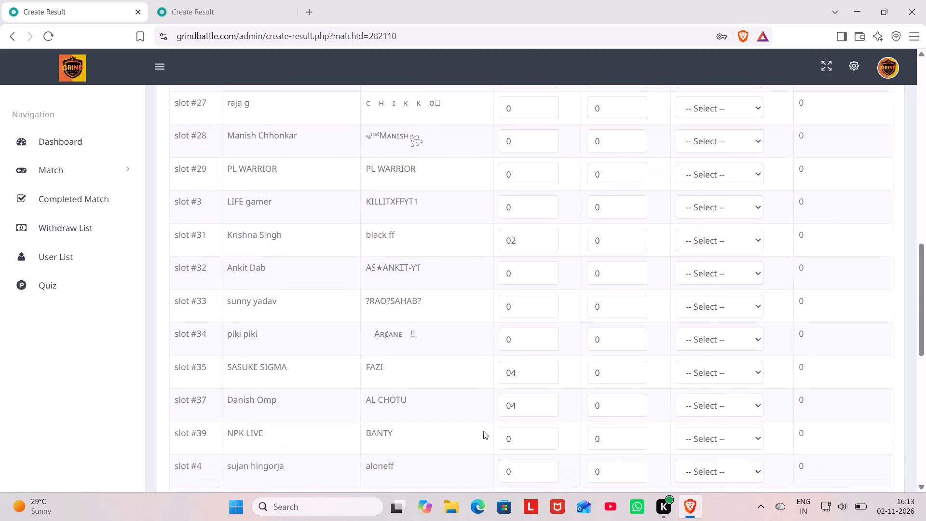
scroll(483, 431, down, 1)
click(526, 411)
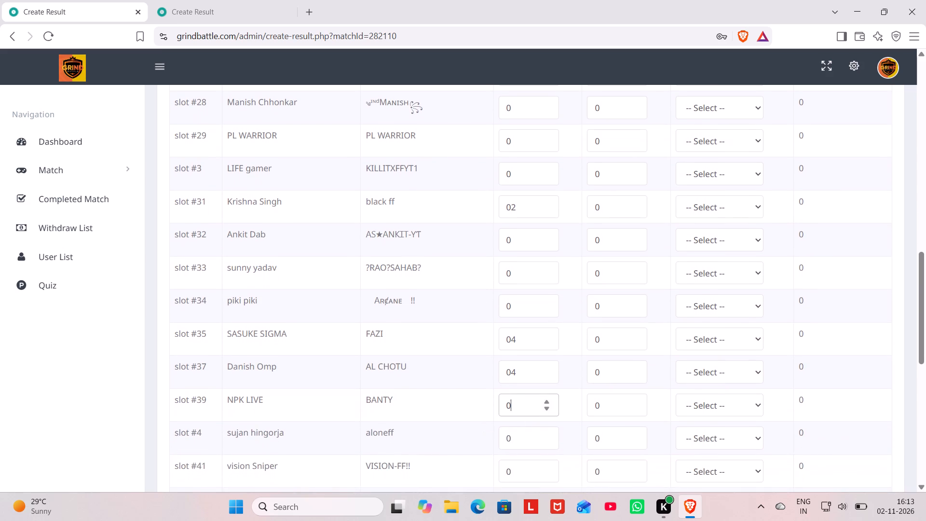
key(1)
key(Tab)
click(479, 413)
scroll(479, 413, down, 3)
click(511, 373)
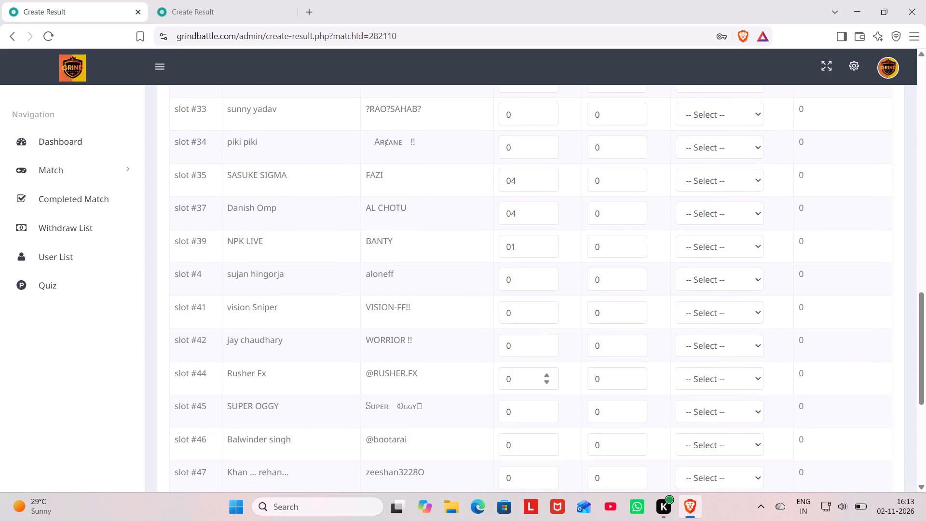
click(511, 373)
key(5)
key(Tab)
click(473, 389)
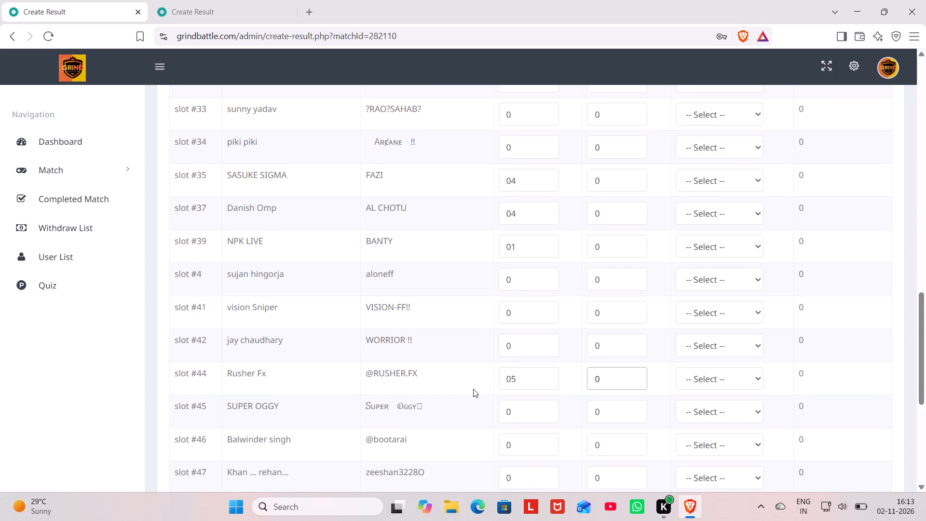
Check the remaining player entries and submit the winners for match #282110.
scroll(473, 389, down, 5)
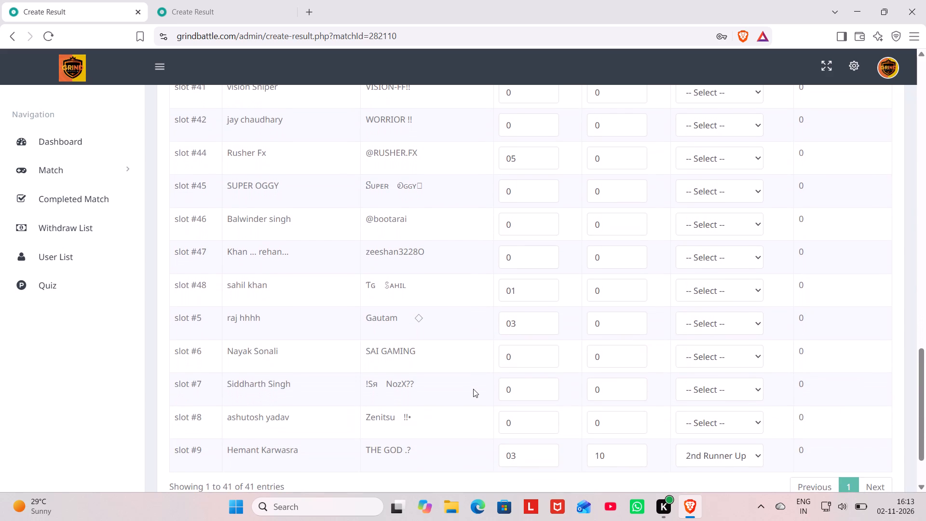
scroll(473, 389, down, 1)
scroll(473, 389, up, 3)
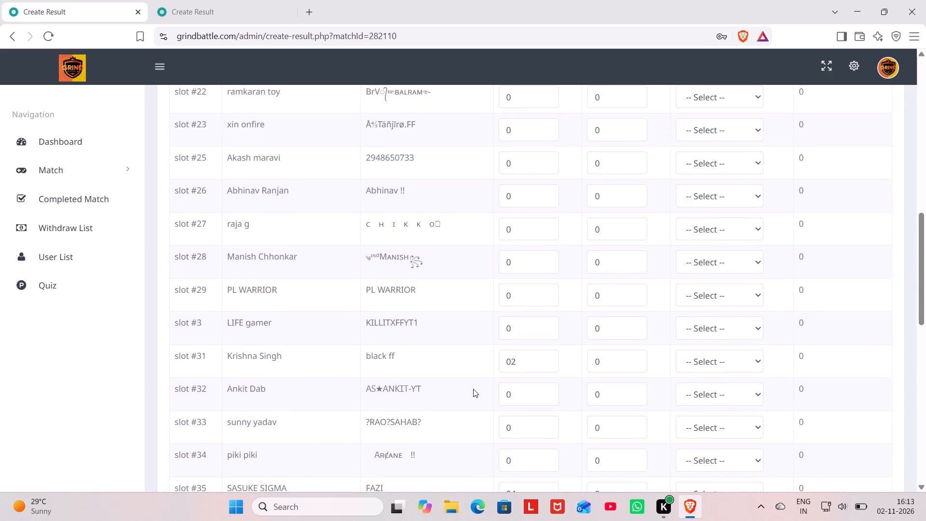
scroll(473, 389, up, 1)
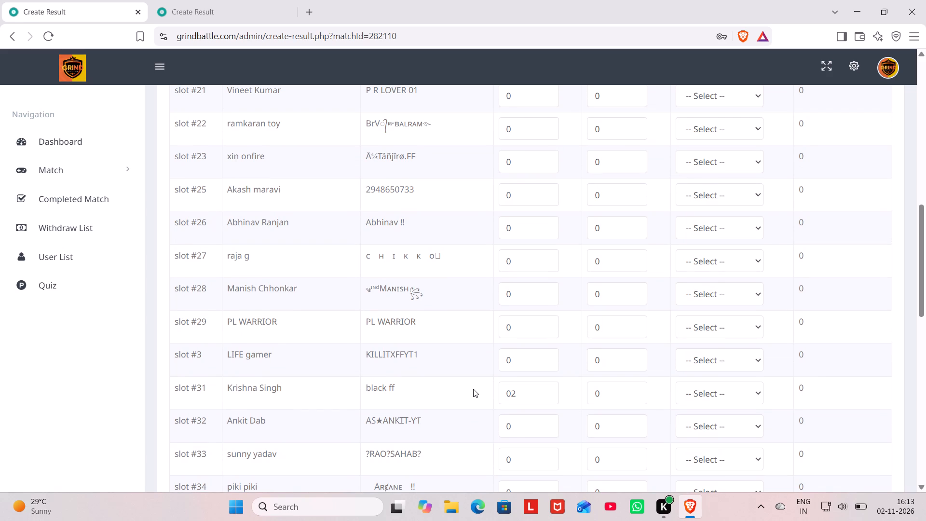
scroll(473, 389, up, 5)
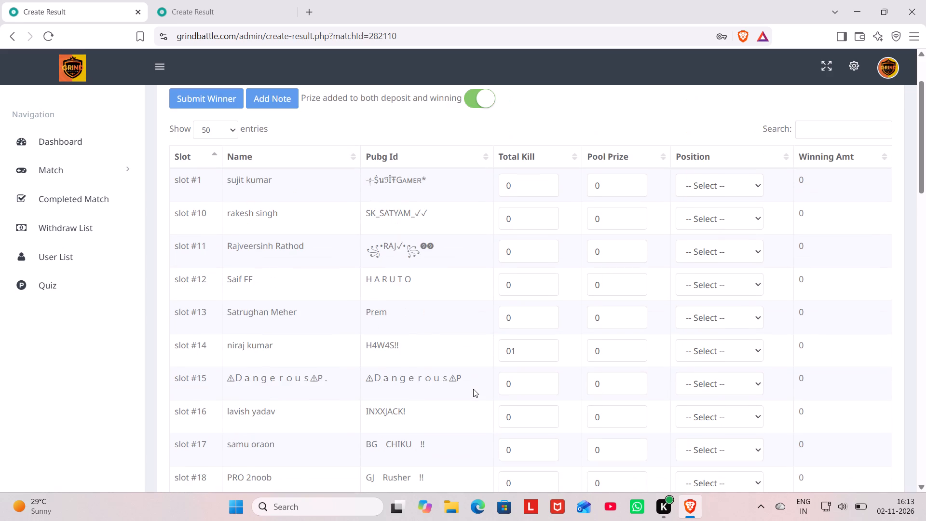
click(214, 181)
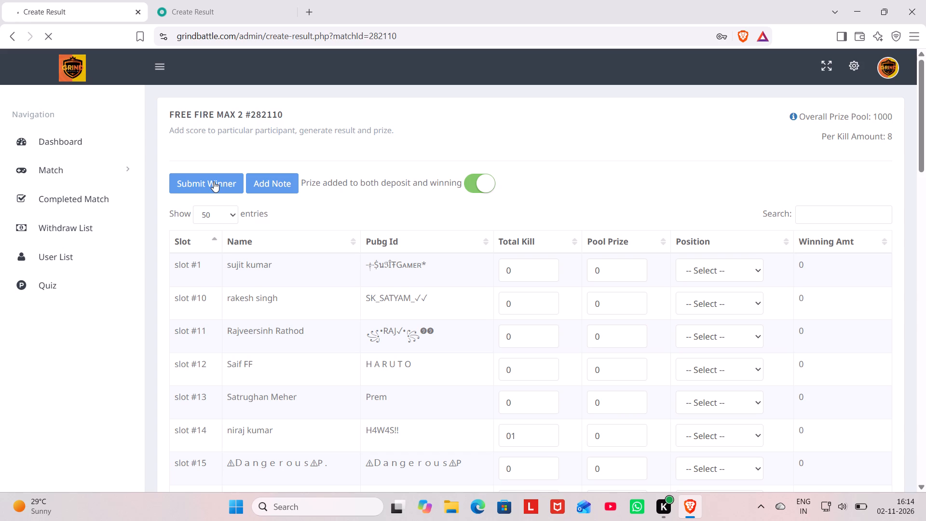
Switch to the match #282090 result page and open the completed match list there.
click(241, 0)
click(88, 205)
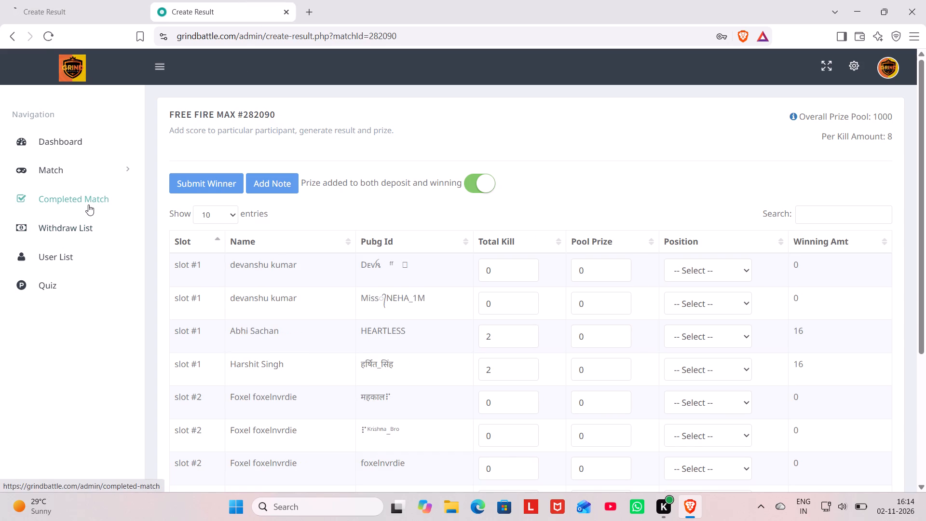
click(47, 0)
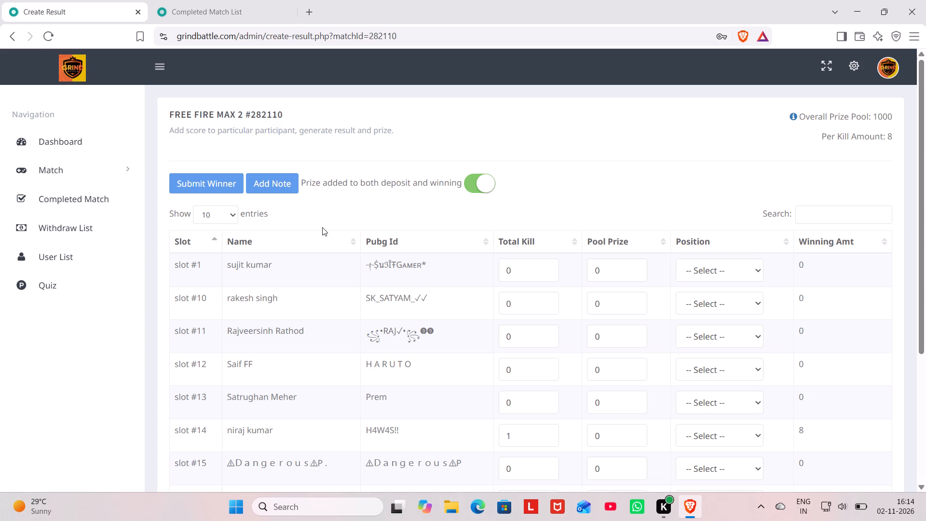
click(260, 176)
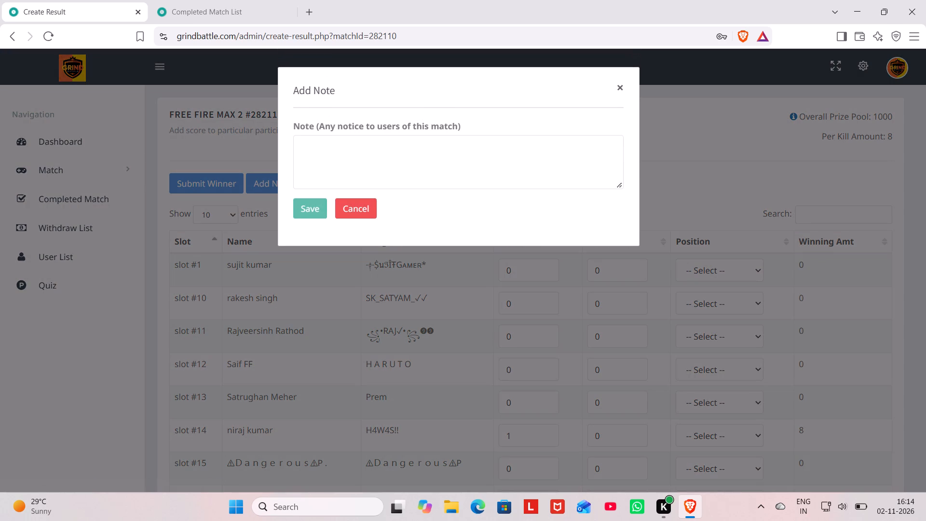
click(449, 164)
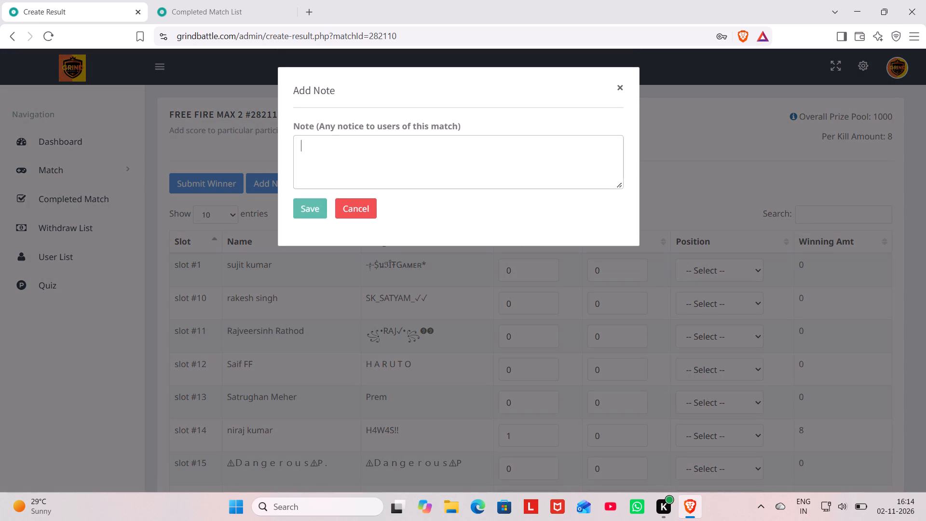
text(KILL)
key(shift+i)
text(TXFFYT1)
key(space)
text(sen)
text(d)
key(space)
text(your POV to custi)
key(BackSpace)
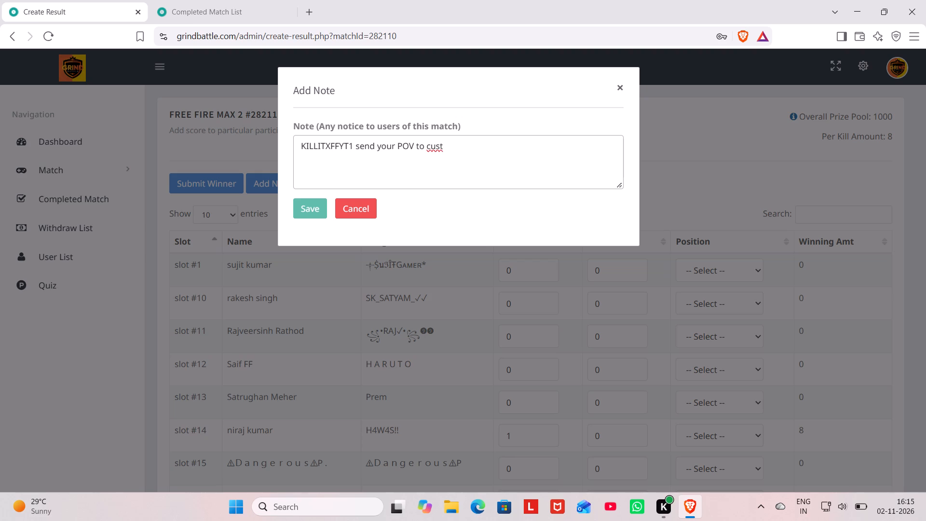
text(omer suppo)
text(rt)
key(period)
click(313, 211)
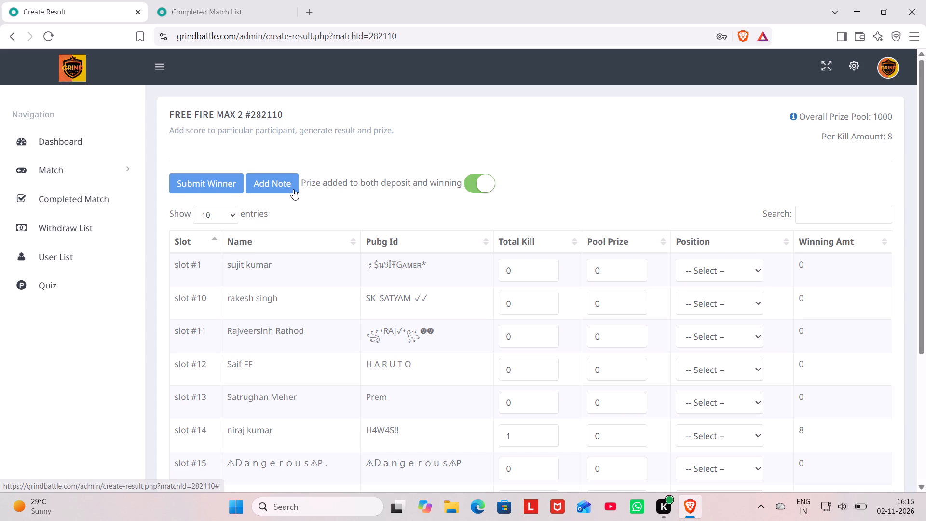
Search the completed match list for 282153 and open that match's result page.
click(75, 203)
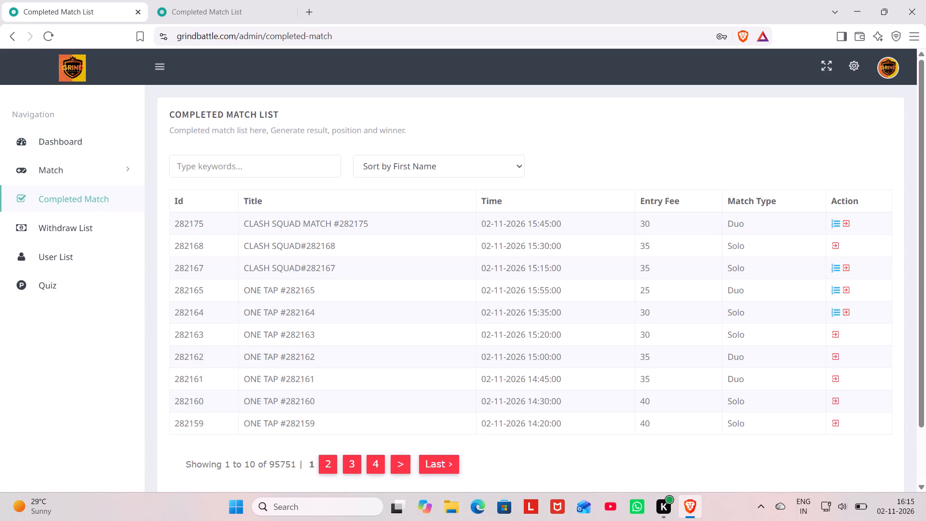
click(234, 165)
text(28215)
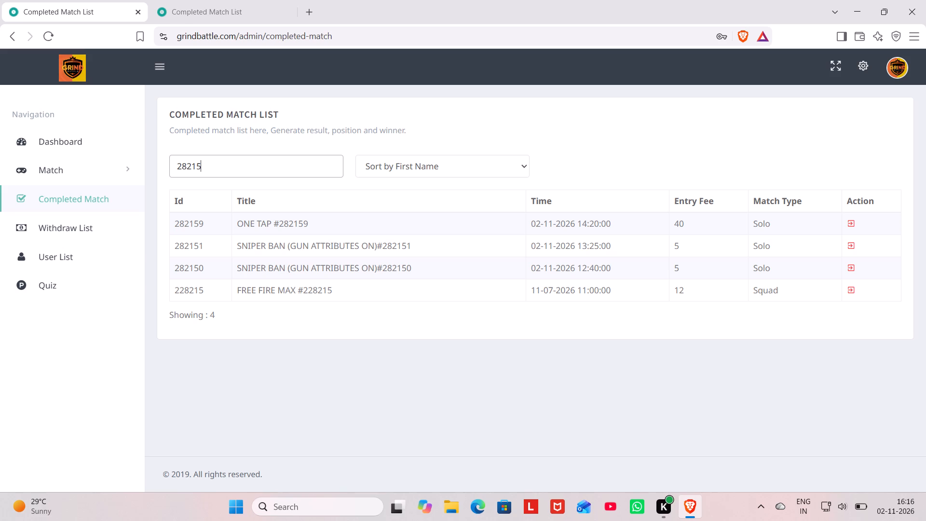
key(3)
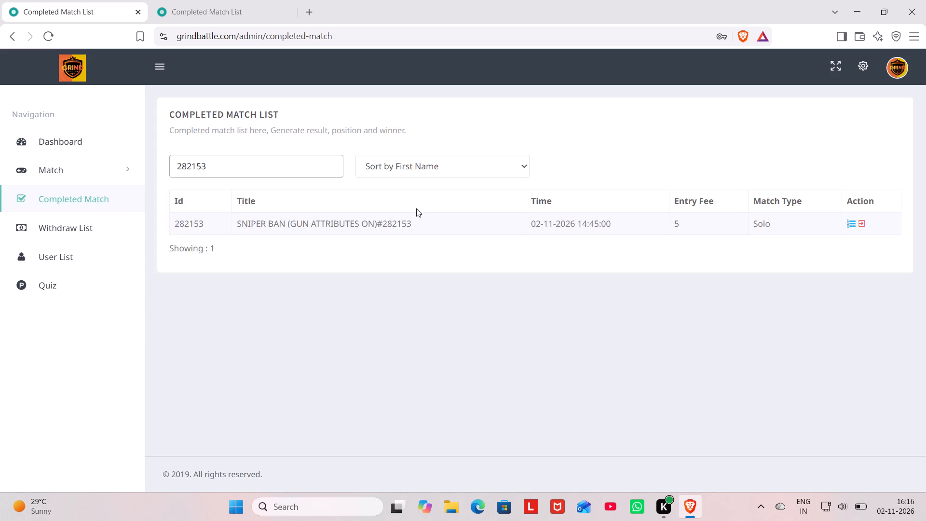
click(853, 223)
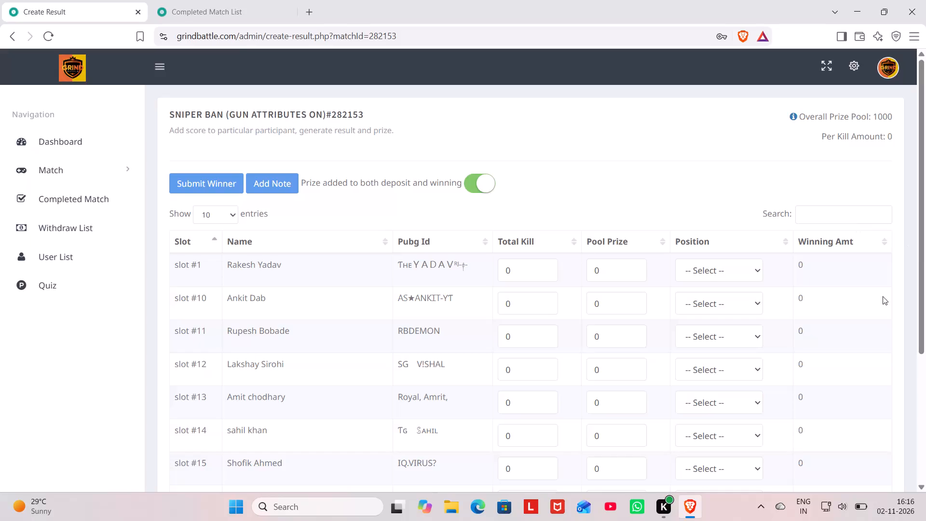
Show 25 entries in the player list and enter a pool prize of 15 for the slot #15 player IQ.VIRUS?.
click(236, 210)
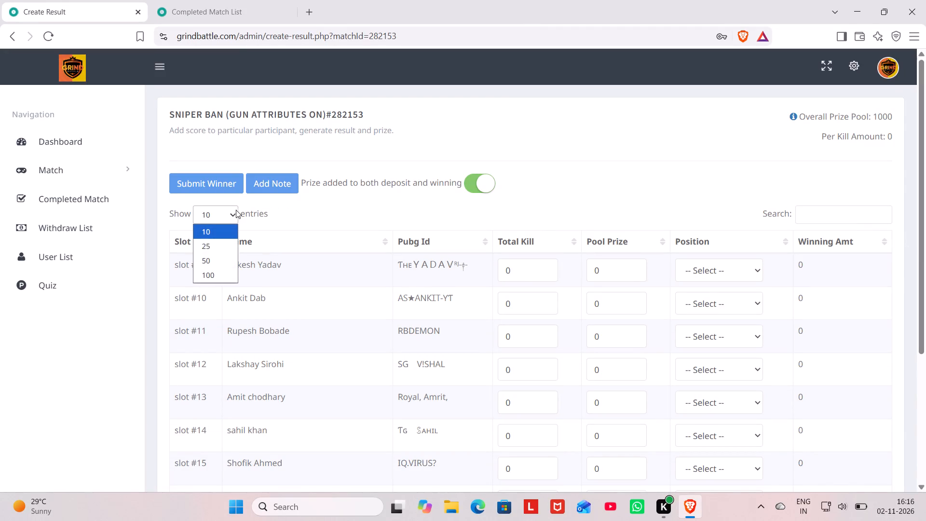
click(218, 249)
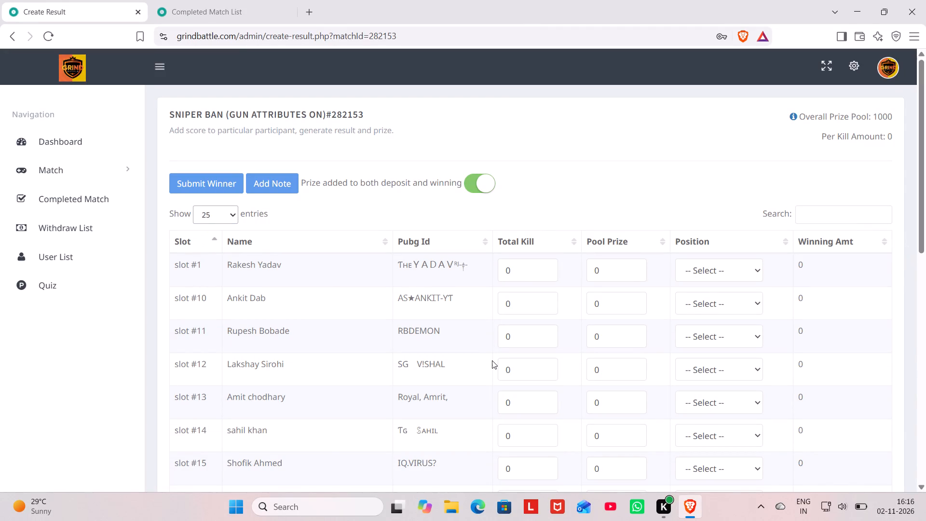
click(602, 466)
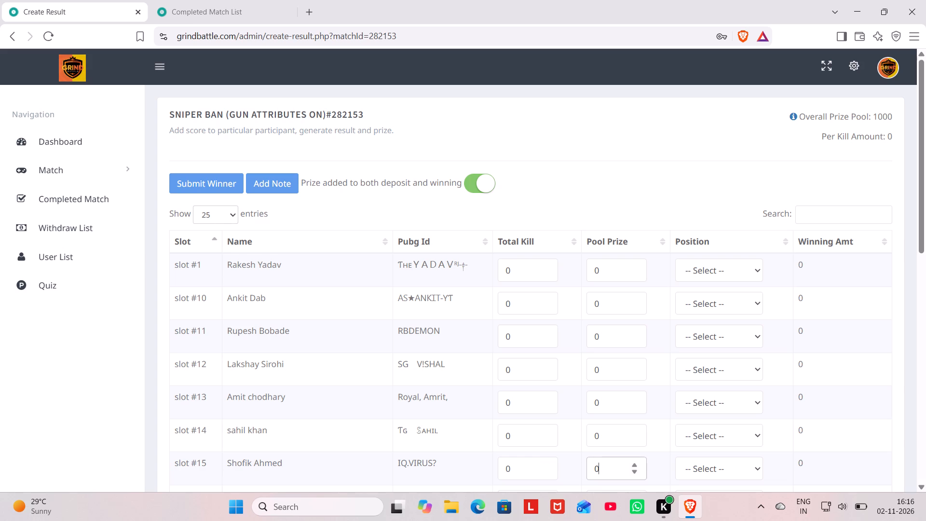
text(15)
key(Tab)
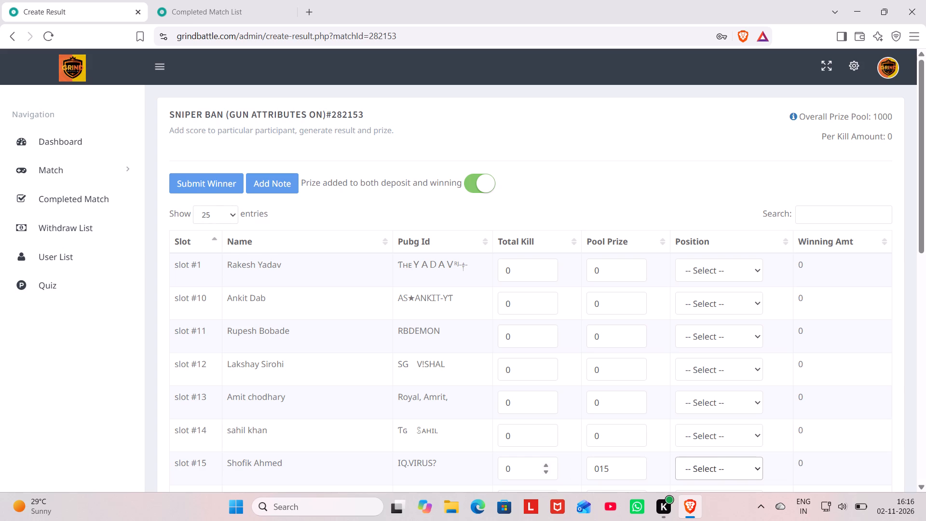
scroll(475, 455, down, 4)
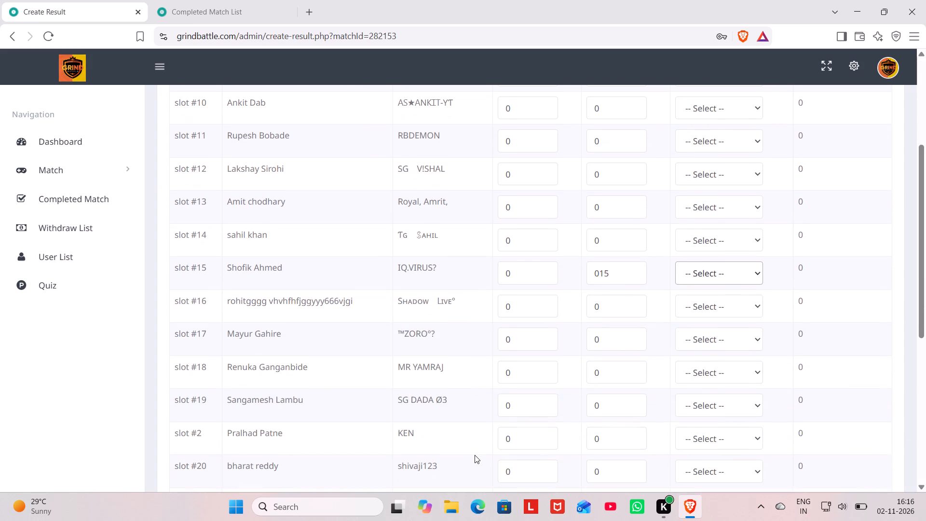
scroll(475, 455, down, 4)
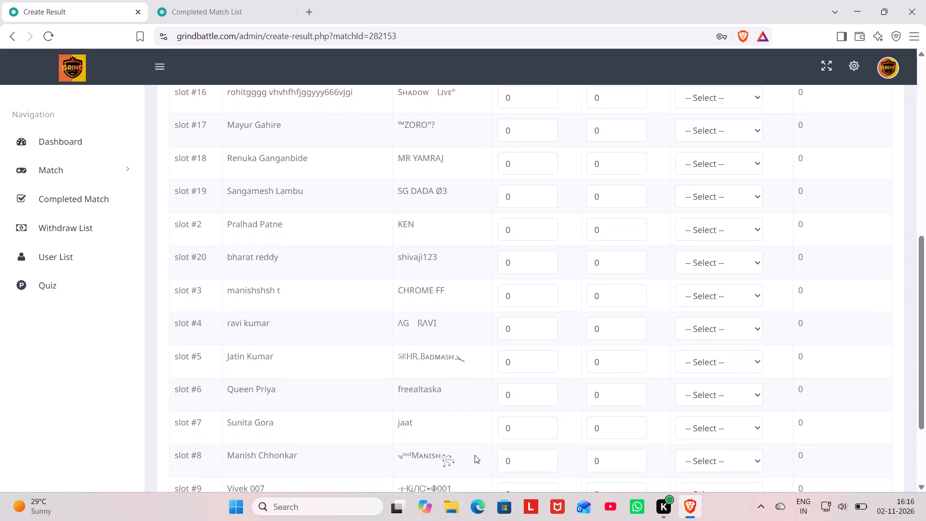
click(610, 352)
key(1)
key(3)
key(Tab)
key(Tab)
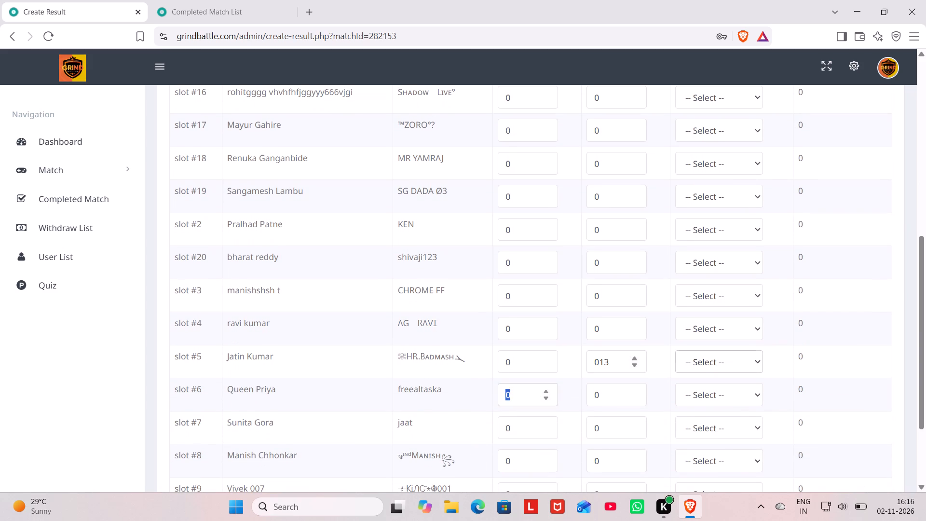
key(Tab)
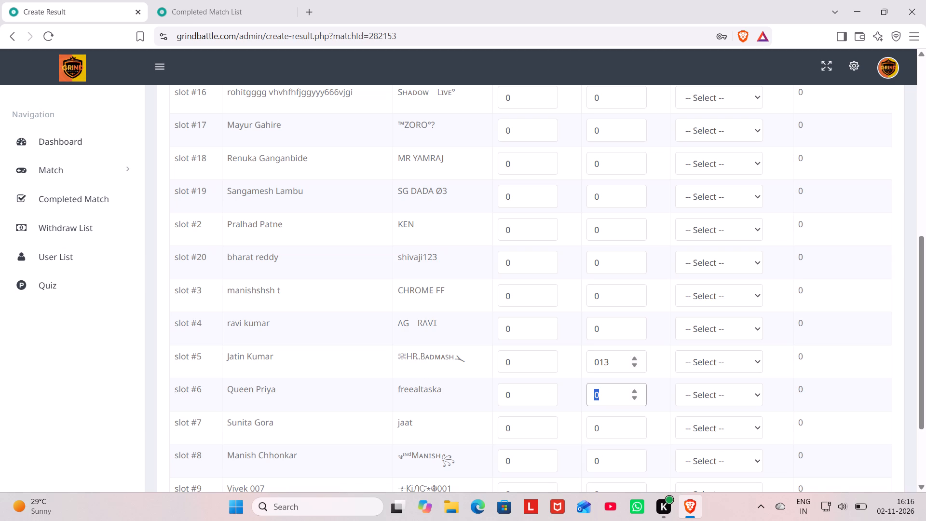
text(025)
key(Tab)
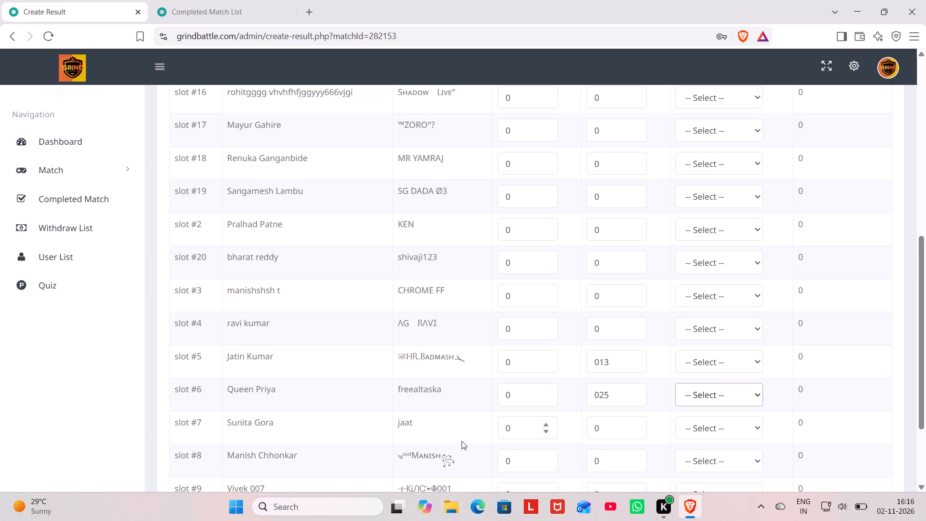
scroll(466, 440, up, 1)
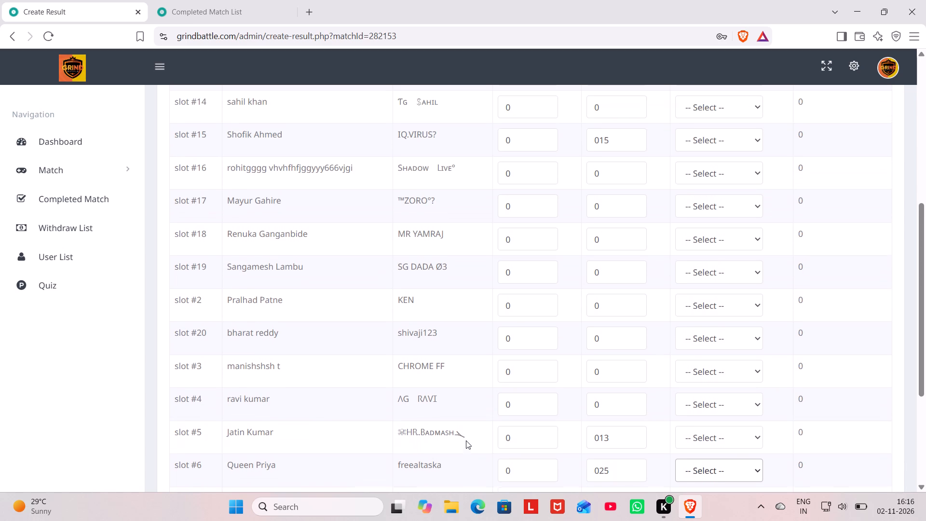
click(613, 369)
key(7)
key(Tab)
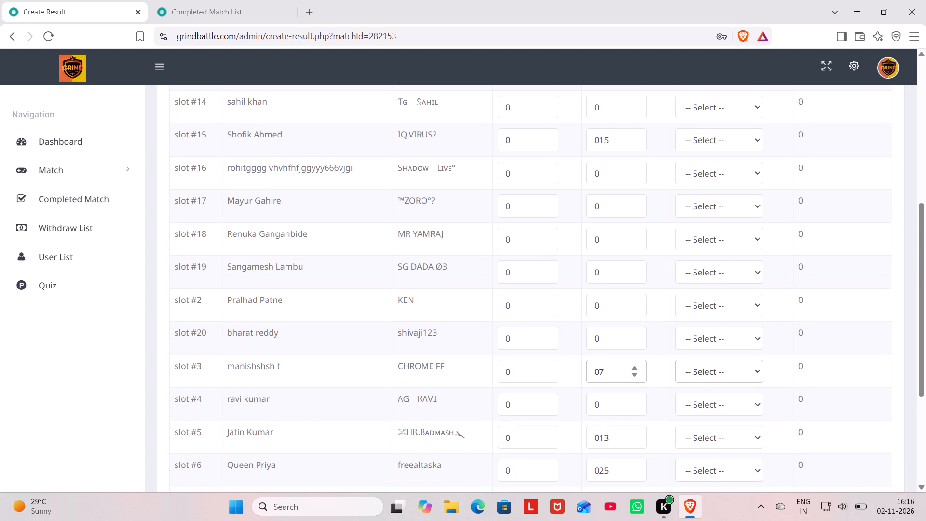
click(601, 207)
key(8)
key(Tab)
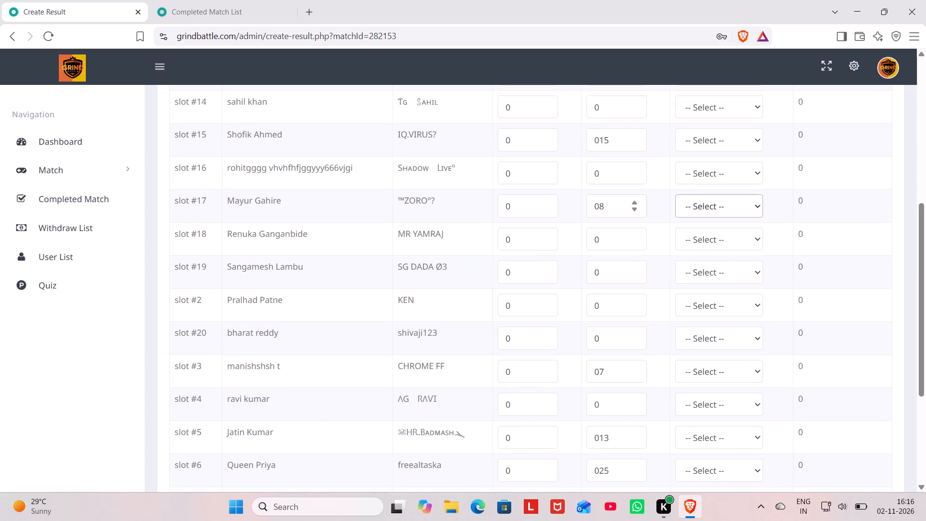
Enter pool prizes of 9 for the slot #16 player and 10 for the slot #10 player.
click(606, 177)
key(9)
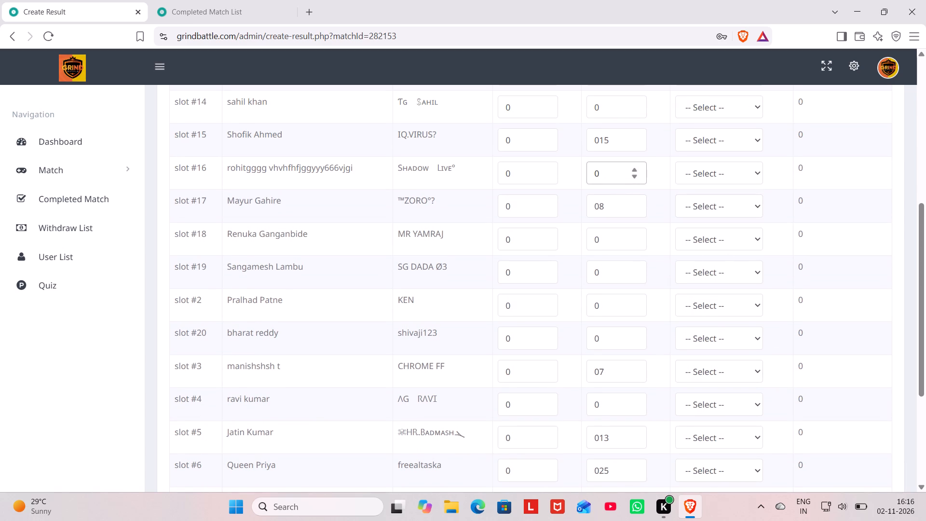
key(Tab)
click(437, 224)
scroll(437, 224, up, 2)
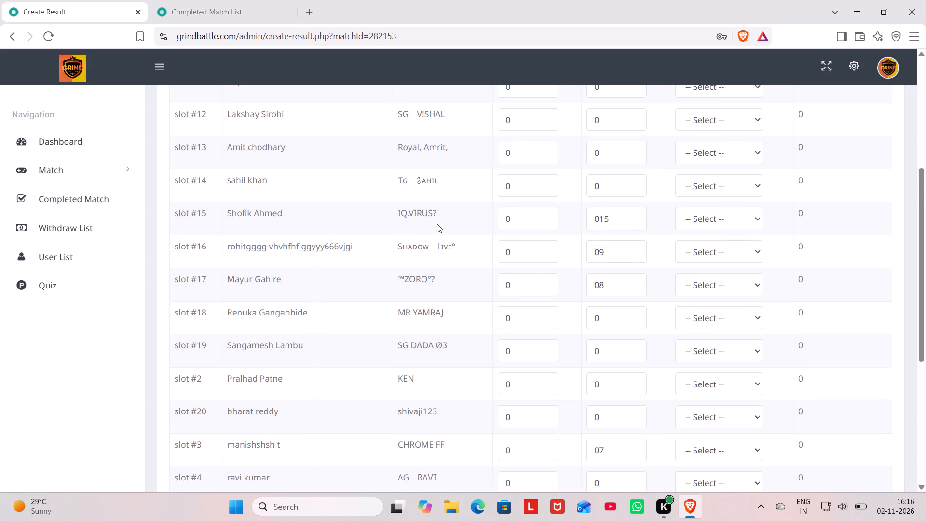
scroll(437, 224, up, 3)
click(603, 246)
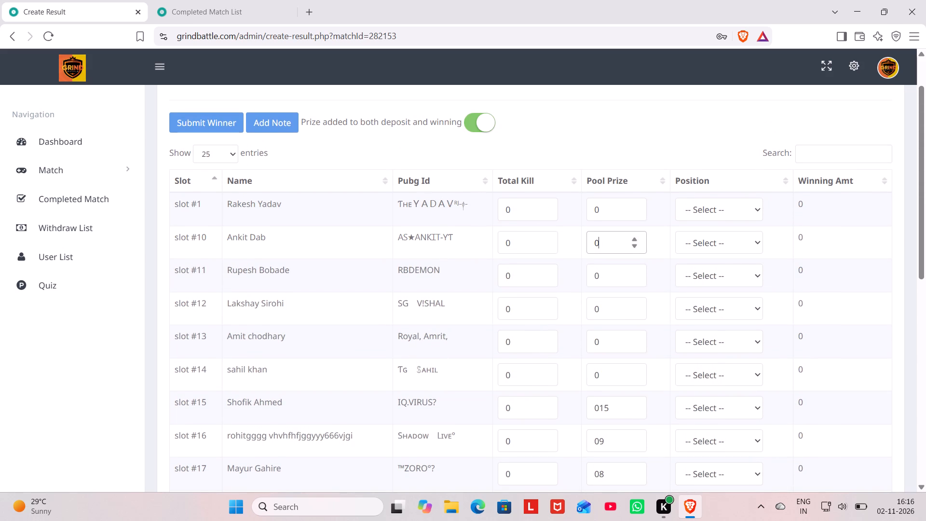
text(10)
key(Tab)
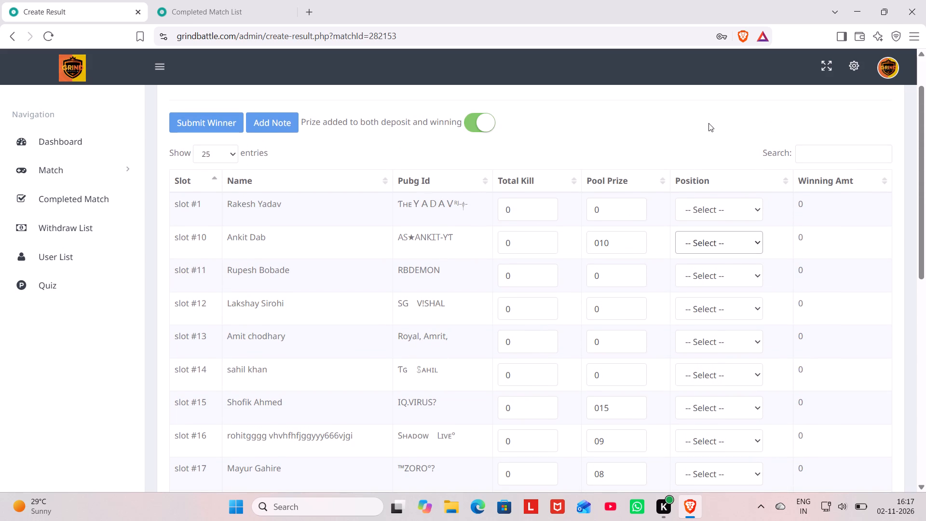
Review the entered pool prizes and submit the winners for match #282153.
click(708, 123)
scroll(807, 242, down, 1)
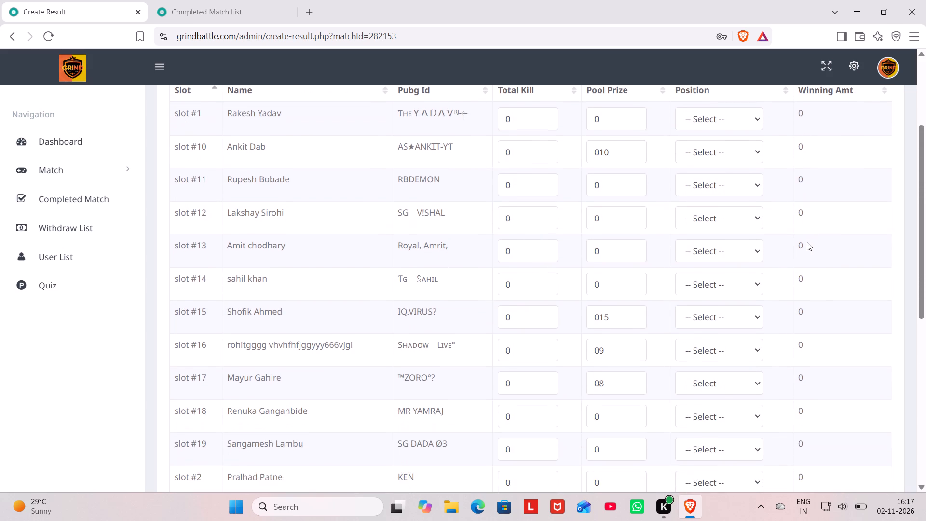
scroll(807, 242, down, 5)
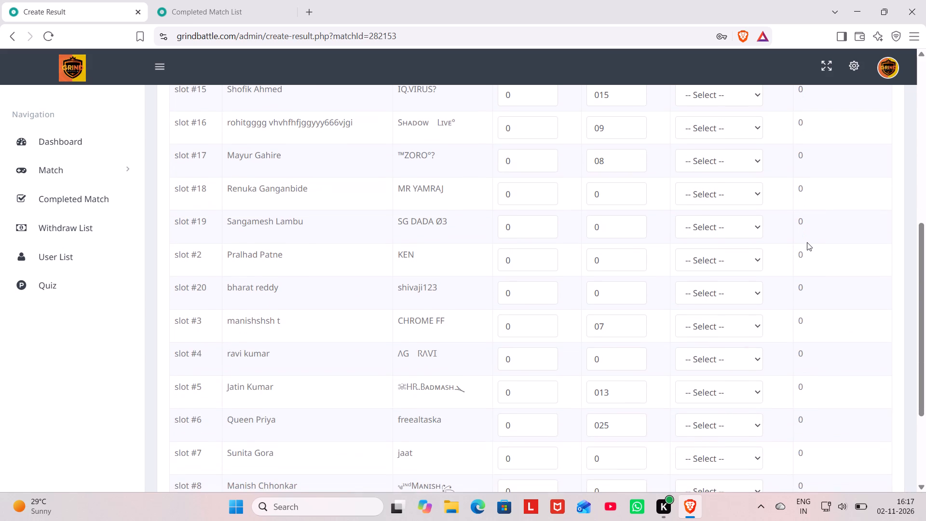
scroll(807, 242, right, 1)
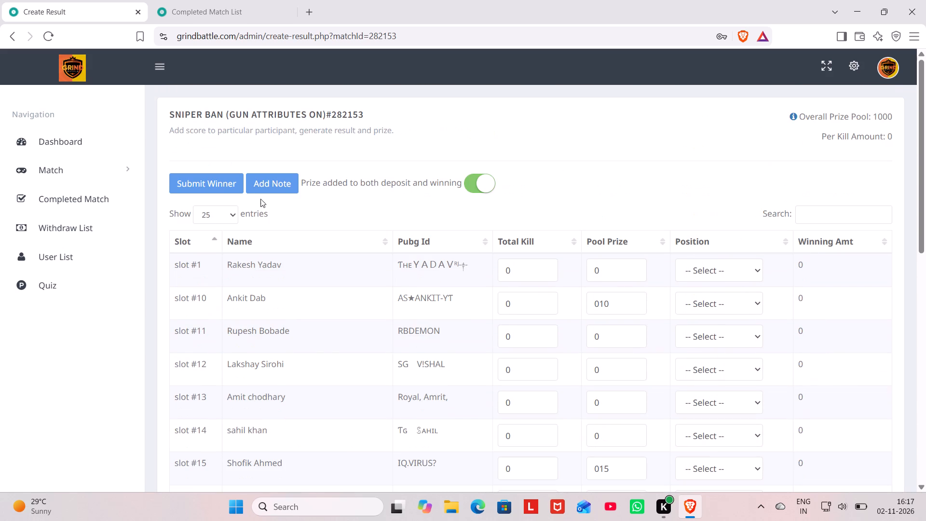
click(217, 188)
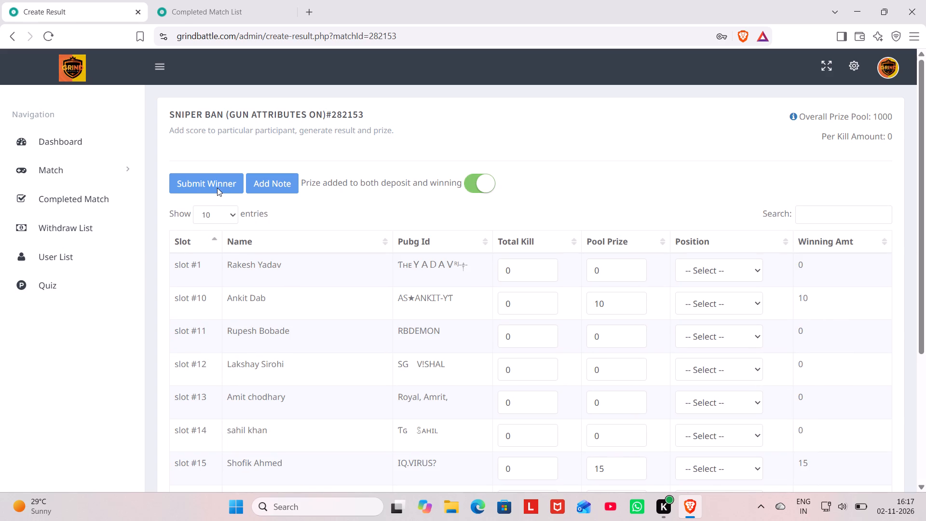
Search the completed match list for 282092 and open the result entry page of FREE FIRE MAX #282092.
click(220, 0)
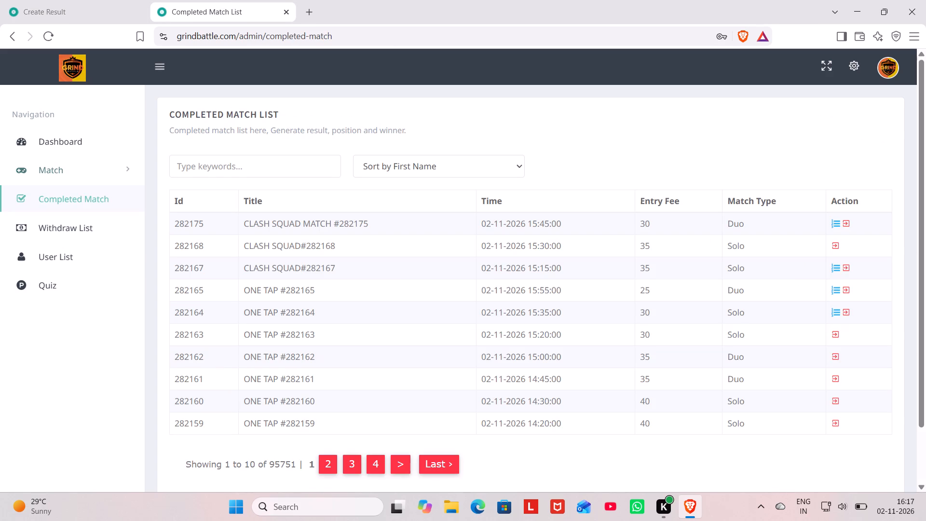
click(201, 159)
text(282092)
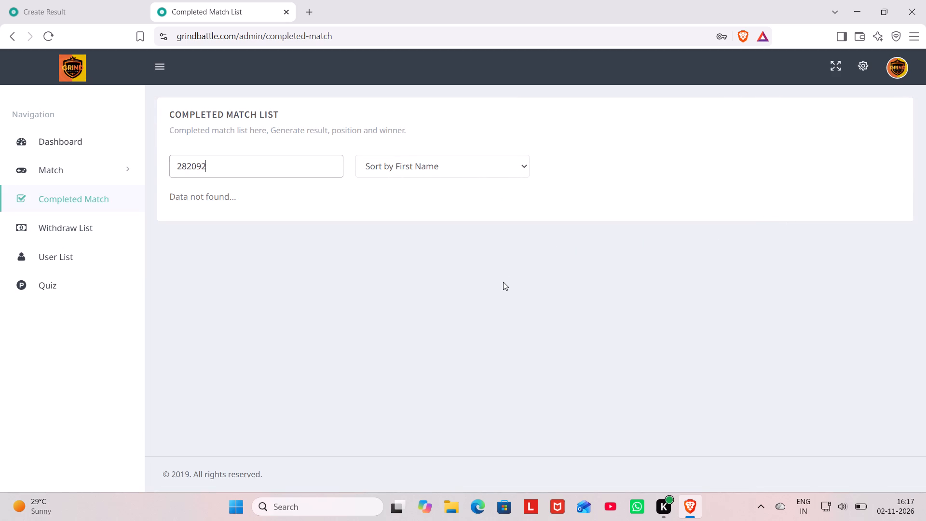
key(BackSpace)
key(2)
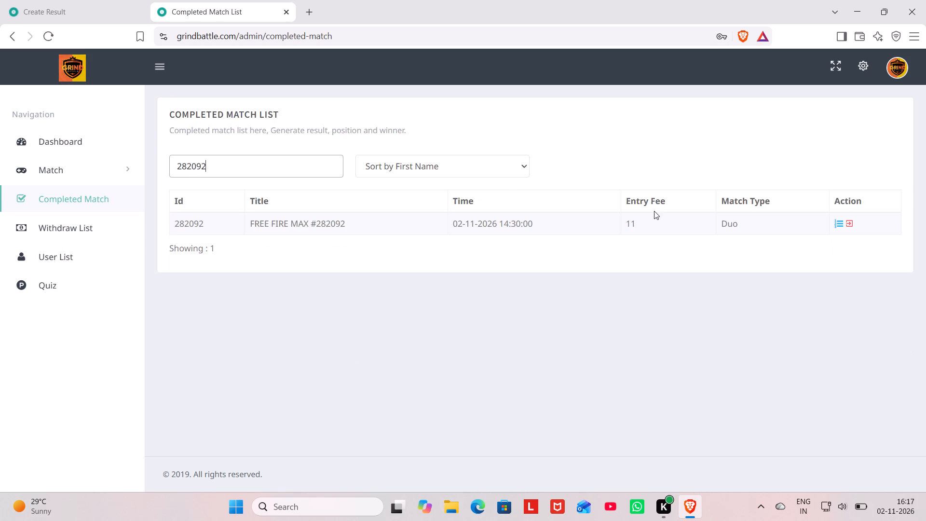
click(836, 224)
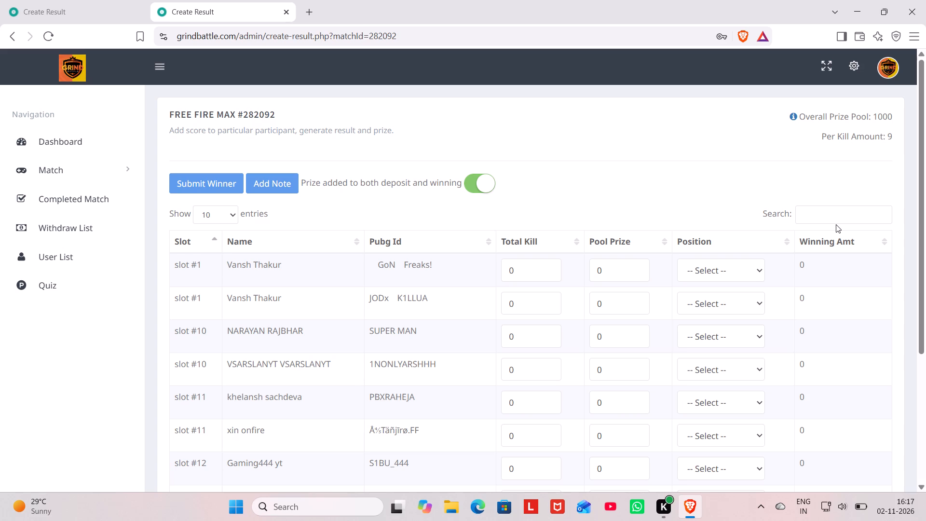
click(207, 211)
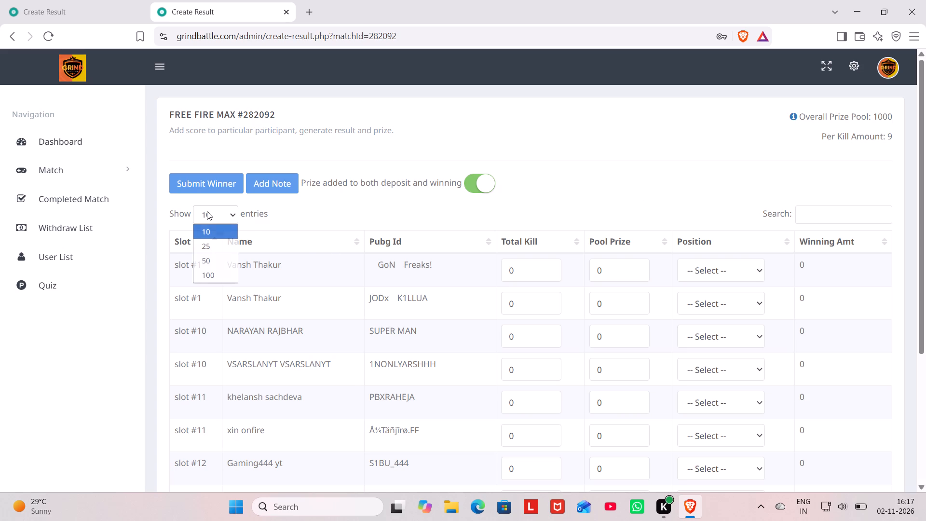
click(219, 258)
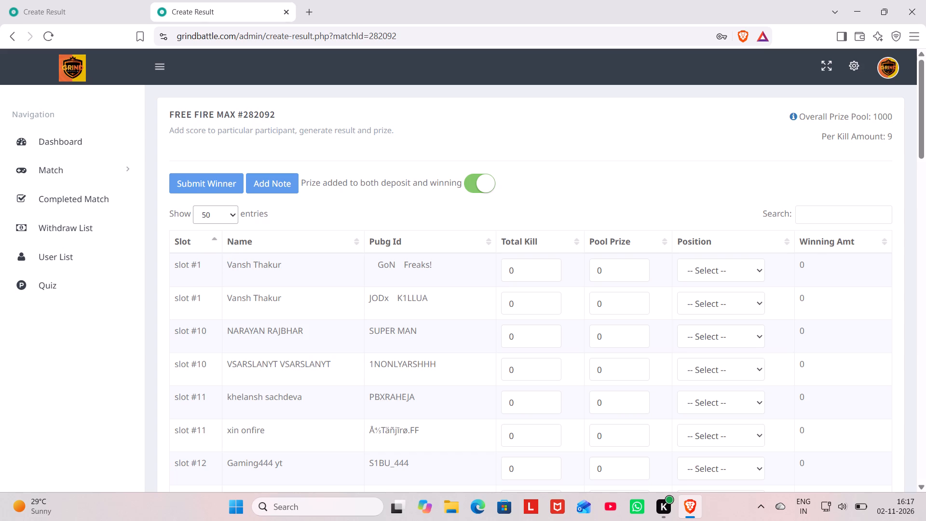
click(826, 218)
text(avi)
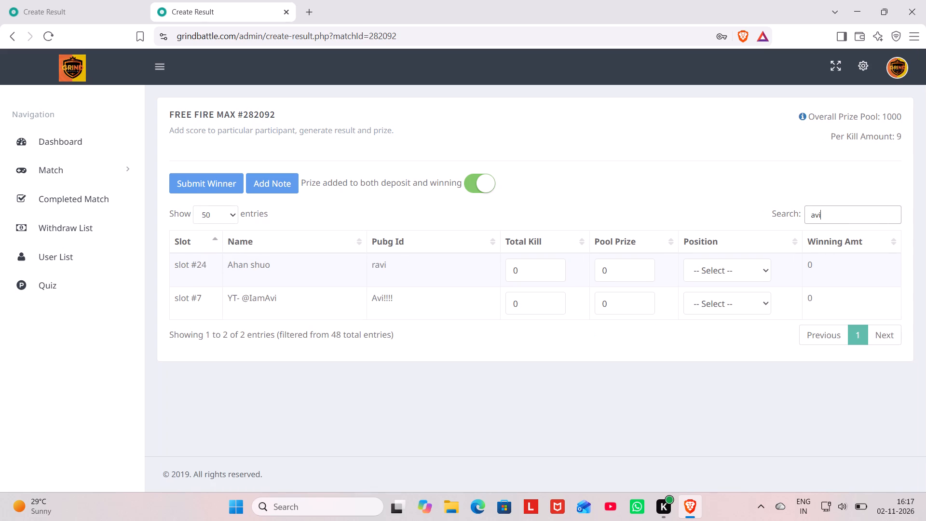
click(545, 302)
key(7)
key(Tab)
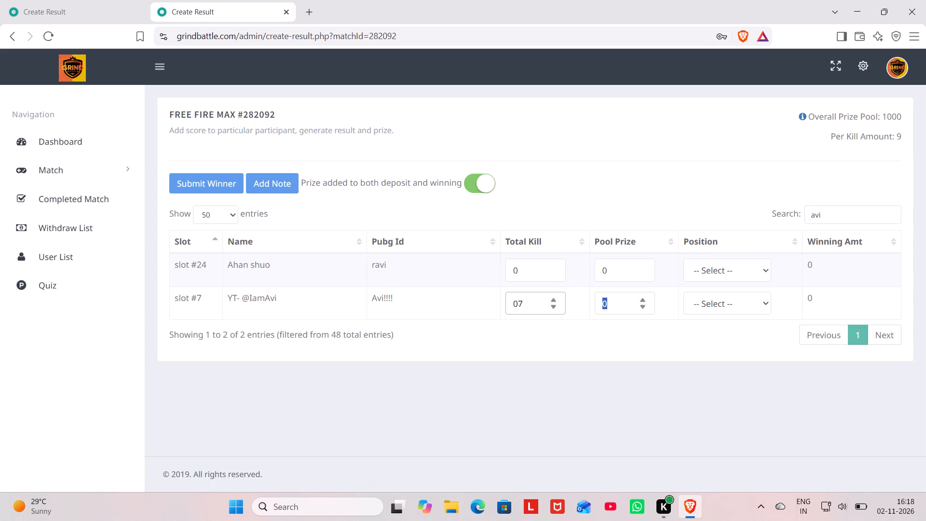
text(15)
key(Tab)
key(Down)
key(Tab)
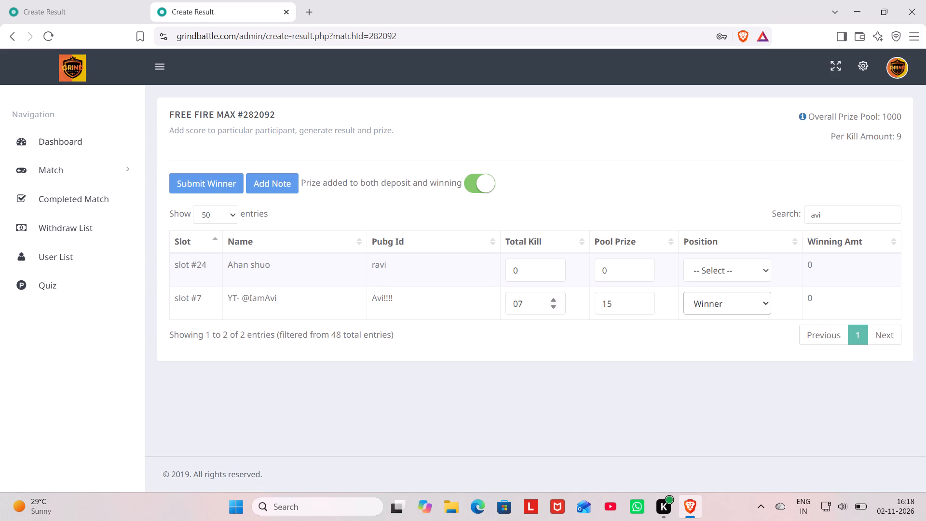
Search for br and enter 2 kills, a pool prize of 5 and position 1st Runner Up for the slot #8 player brajendra.
click(840, 211)
key(BackSpace)
key(BackSpace)
key(BackSpace)
key(BackSpace)
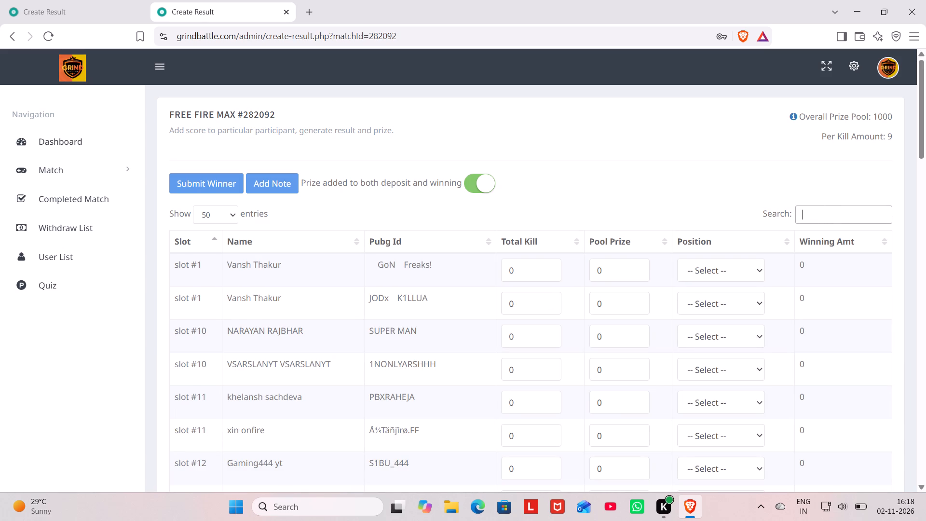
text(br)
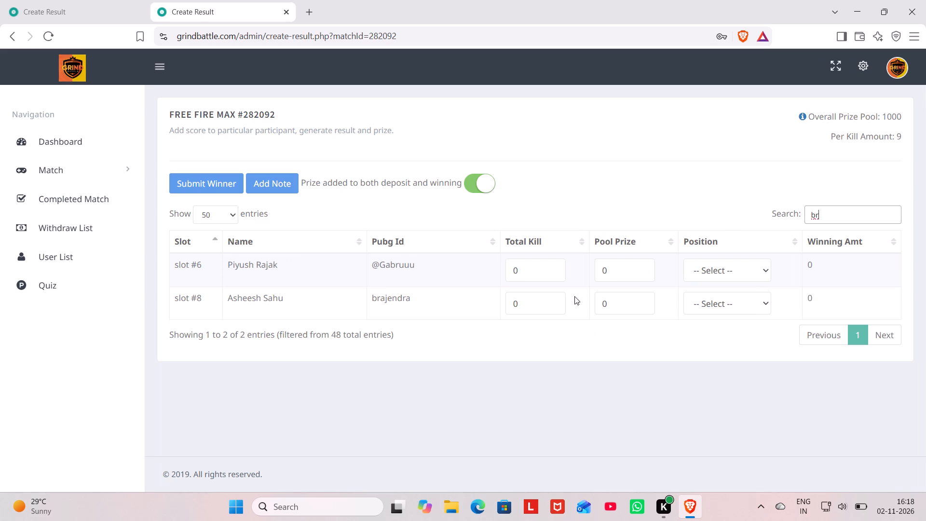
click(543, 304)
key(2)
key(Tab)
key(5)
key(Tab)
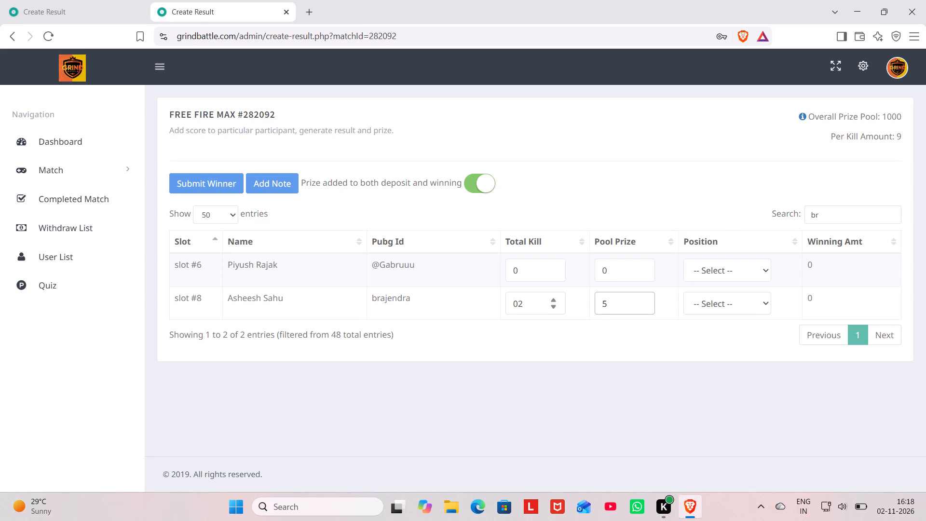
key(Down)
key(Down)
key(Tab)
Search for ash and enter a pool prize of 5 and position 1st Runner Up for the slot #8 player Asheesh.
click(839, 216)
key(BackSpace)
key(BackSpace)
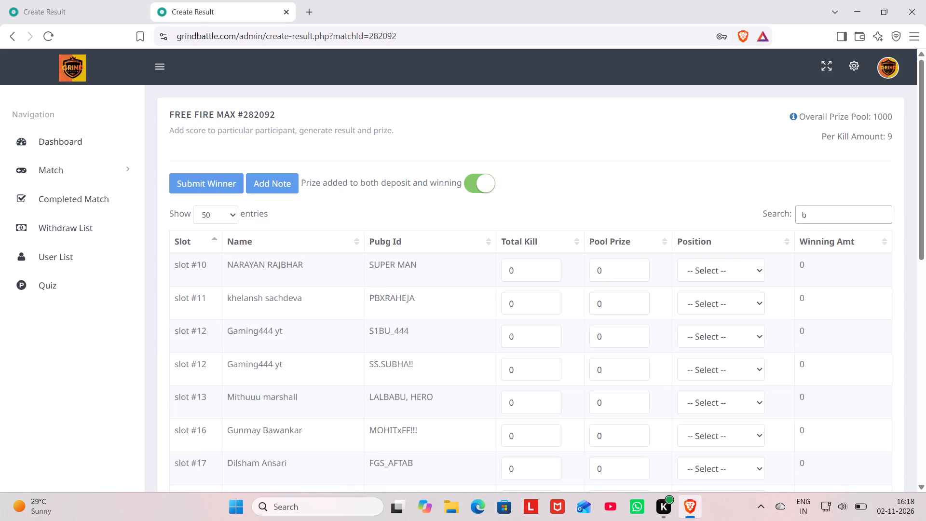
key(BackSpace)
text(ash)
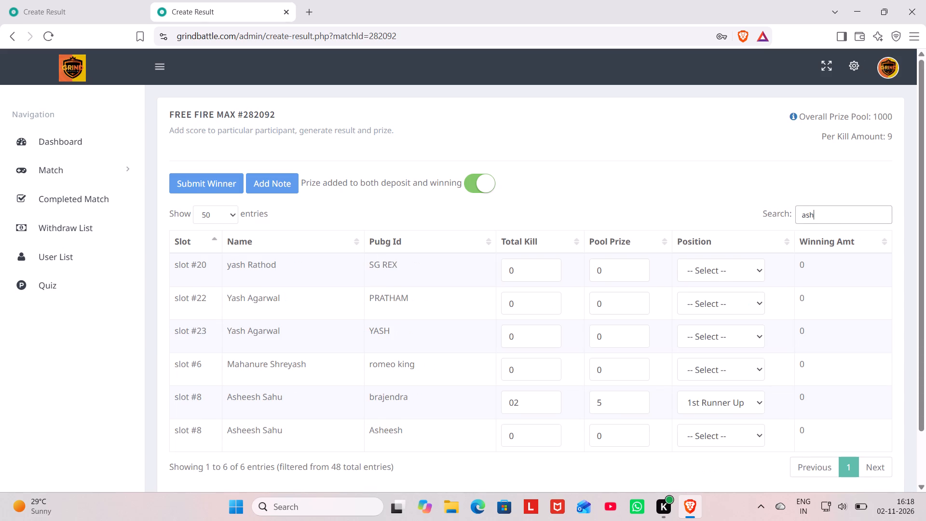
click(536, 443)
key(Tab)
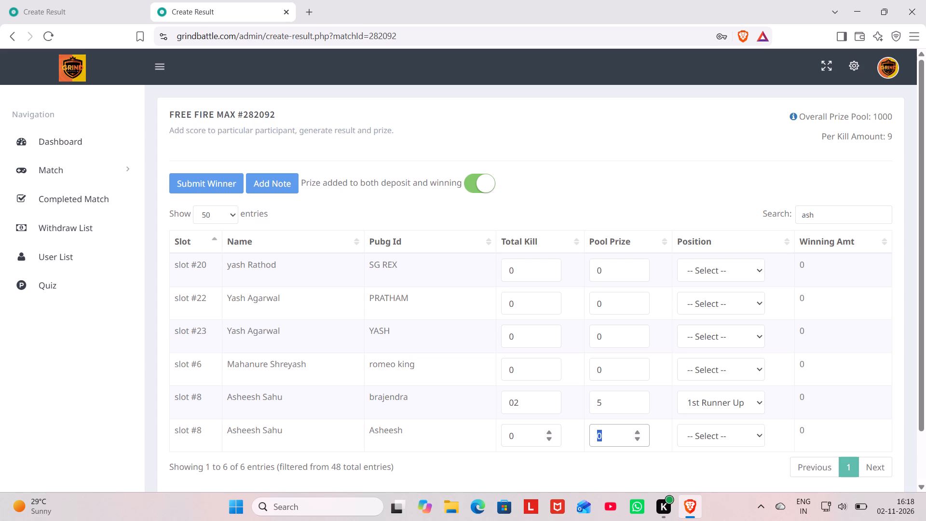
key(5)
key(Tab)
key(Down)
key(Down)
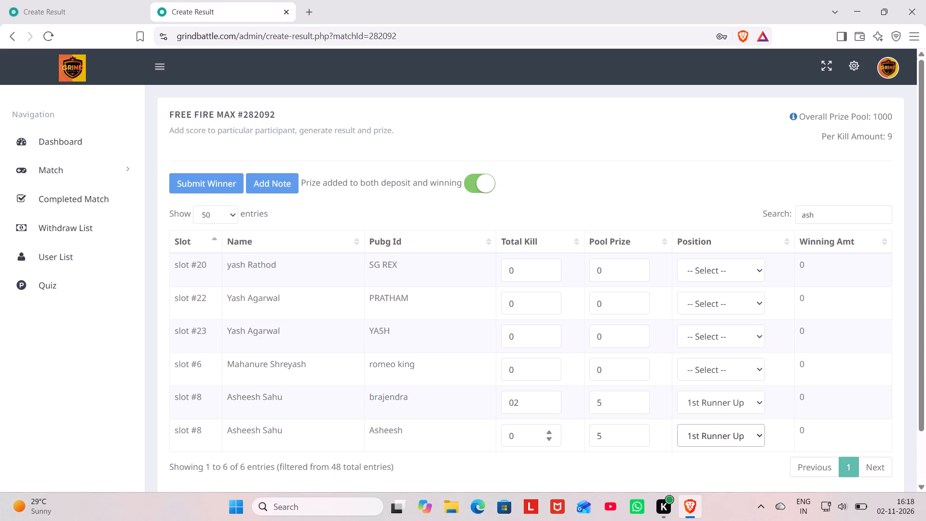
key(Tab)
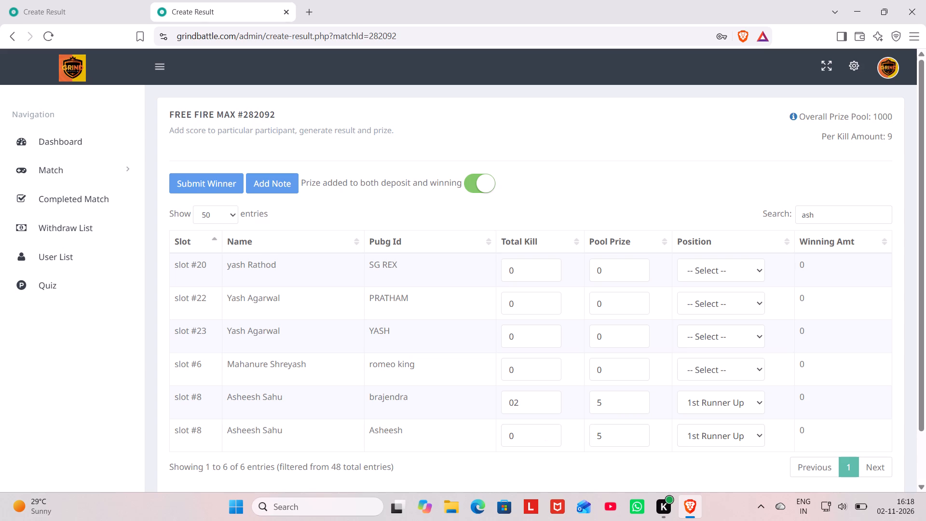
Search for baj and enter 2 kills for the slot #4 player Bajrangi.
click(845, 220)
key(BackSpace)
key(BackSpace)
key(BackSpace)
key(BackSpace)
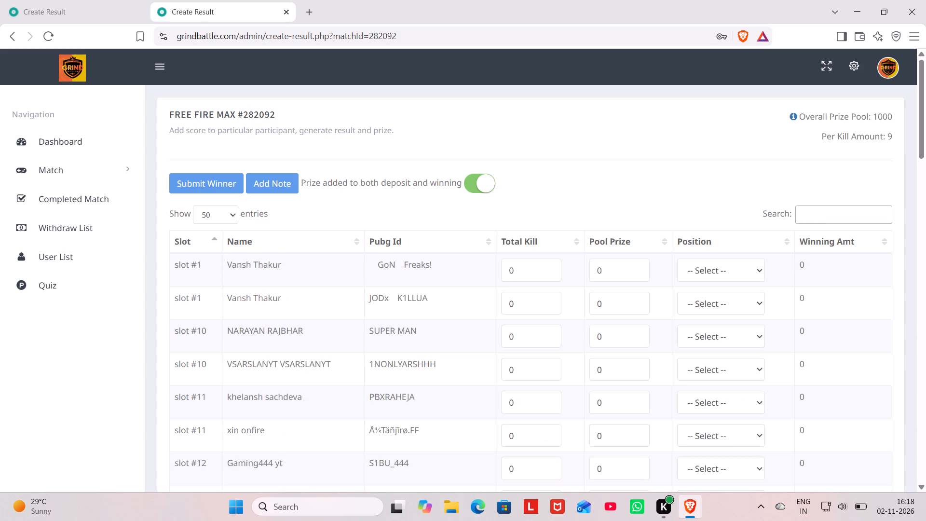
text(baj)
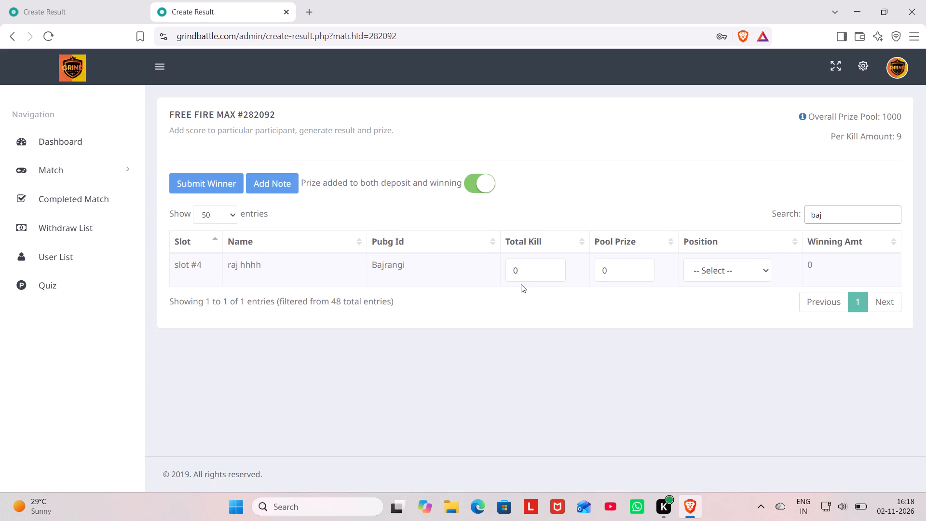
click(533, 271)
key(2)
key(Tab)
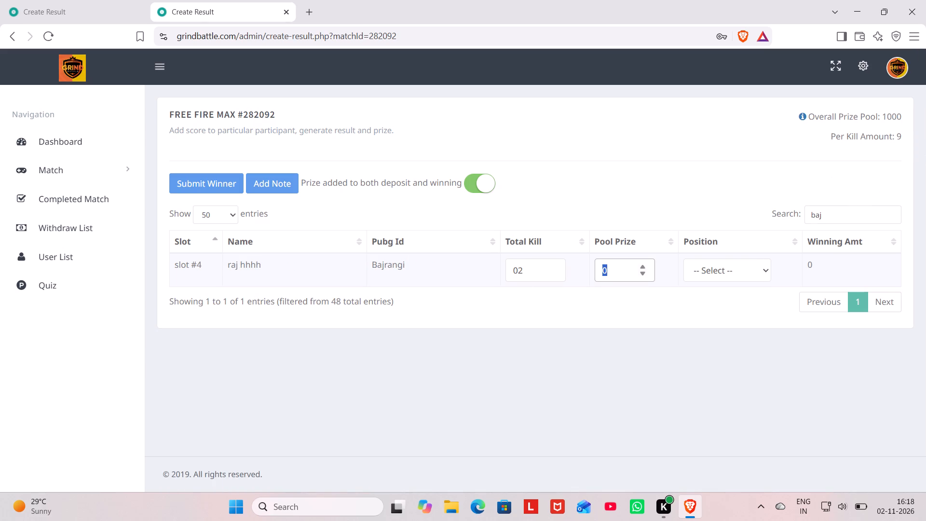
click(840, 217)
key(BackSpace)
key(BackSpace)
key(BackSpace)
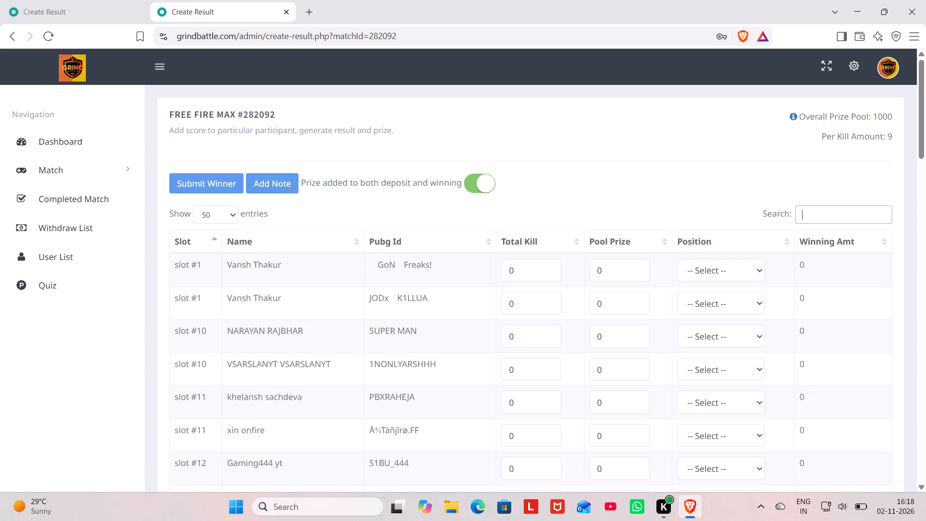
key(p)
key(BackSpace)
text(ni)
key(BackSpace)
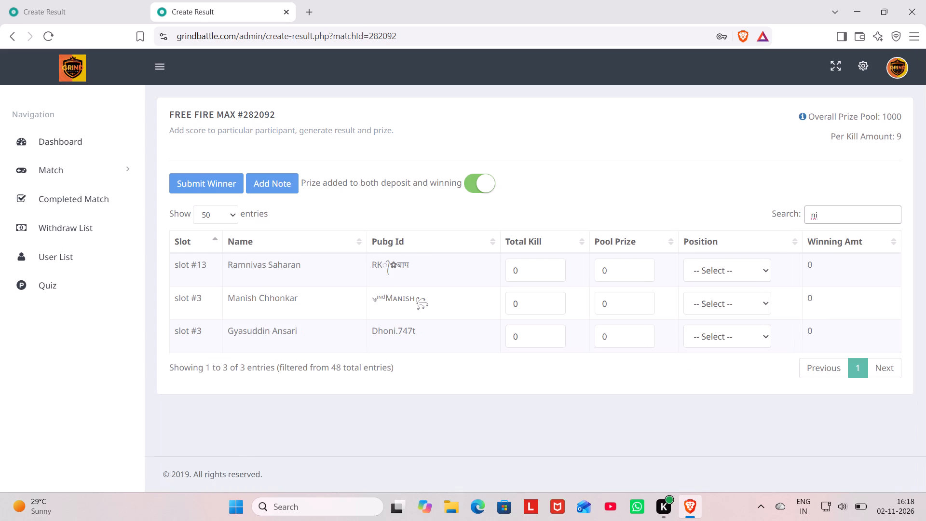
key(BackSpace)
key(BackSpace)
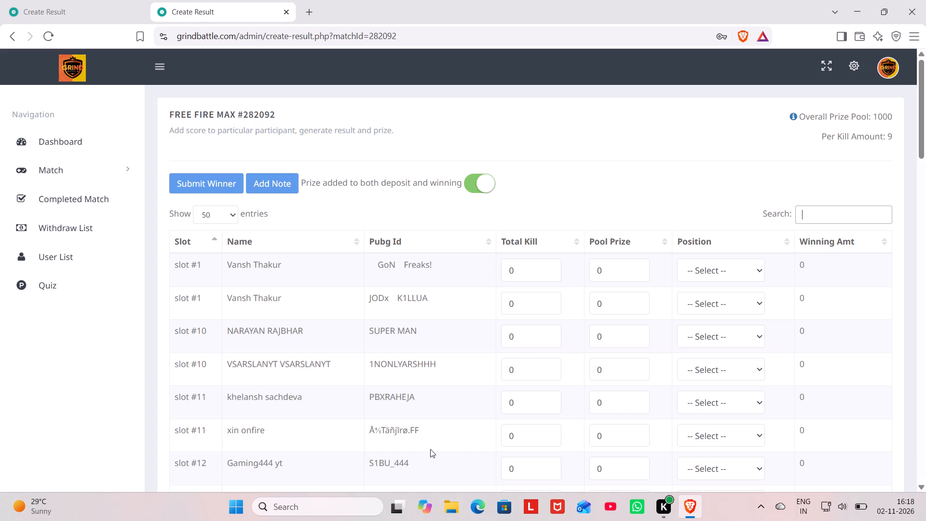
text(pa)
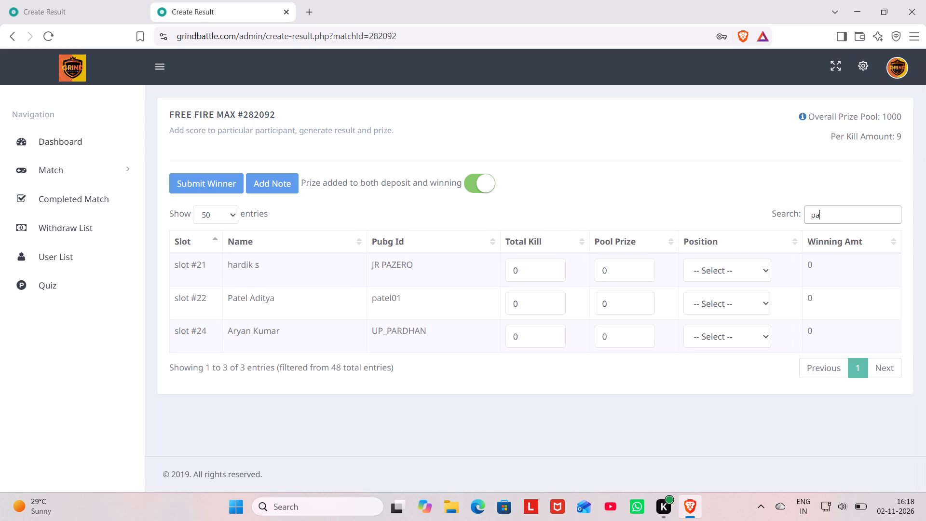
click(532, 277)
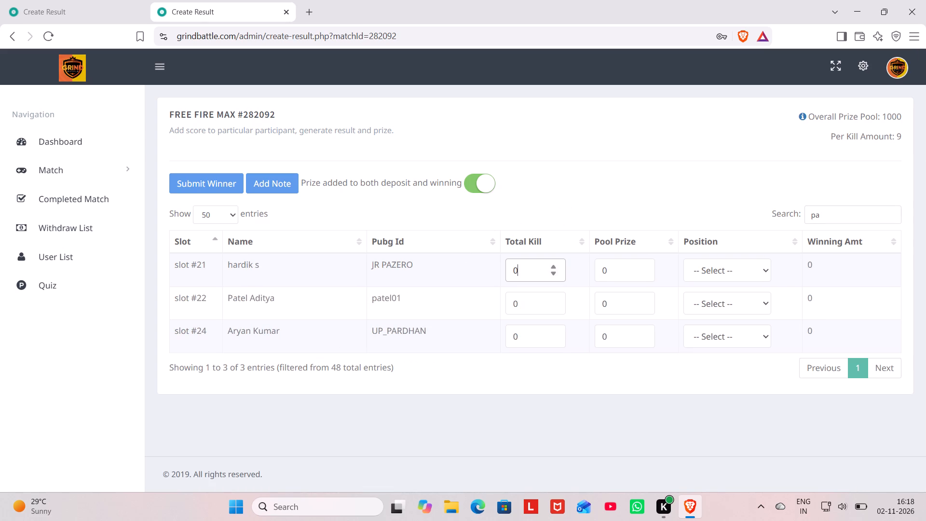
key(3)
key(Tab)
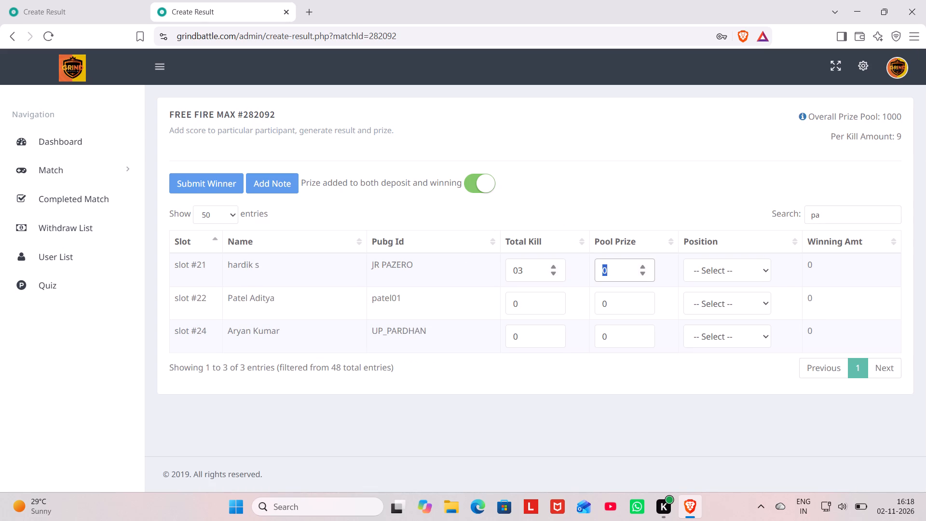
click(829, 218)
key(BackSpace)
key(BackSpace)
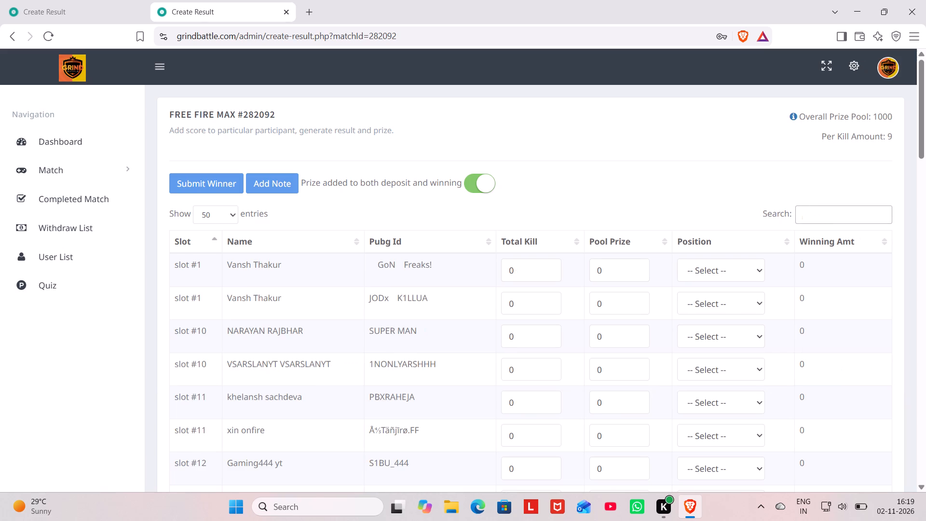
key(BackSpace)
text(zy)
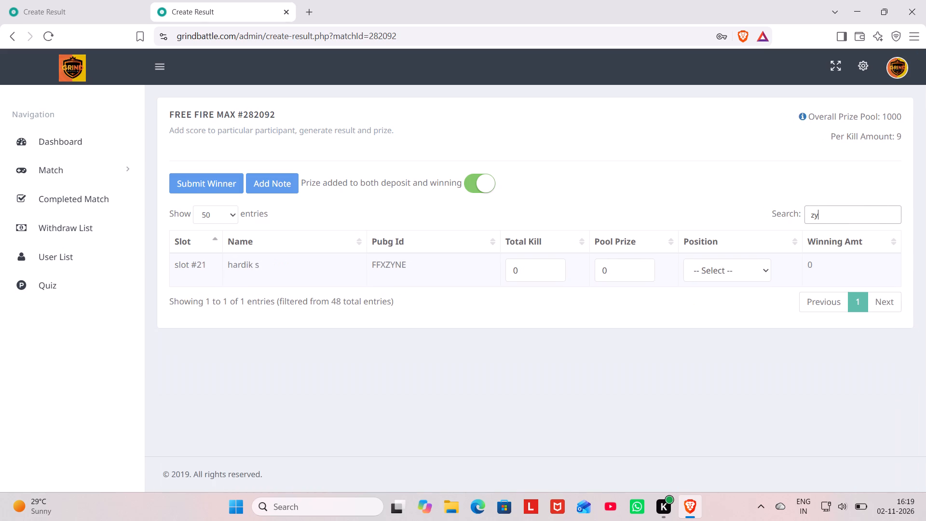
click(545, 272)
key(2)
key(Tab)
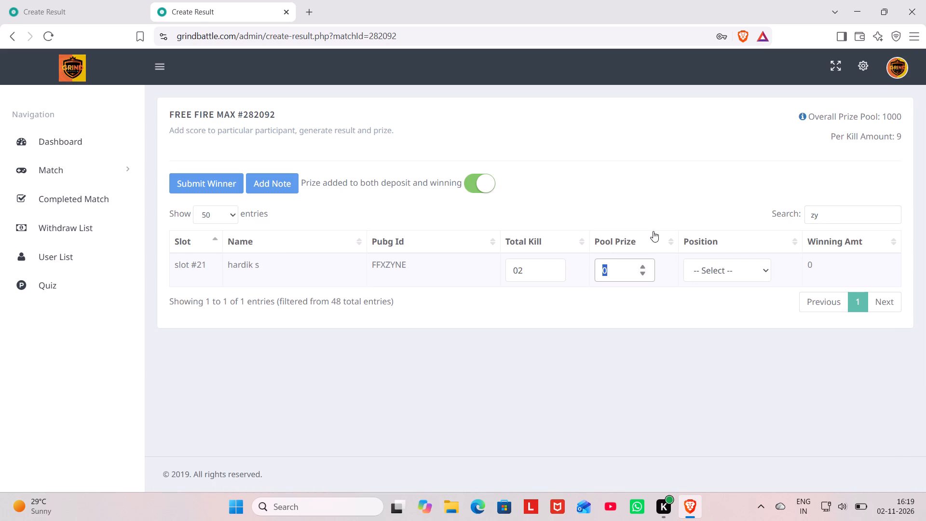
click(829, 223)
key(BackSpace)
key(BackSpace)
key(BackSpace)
key(BackSpace)
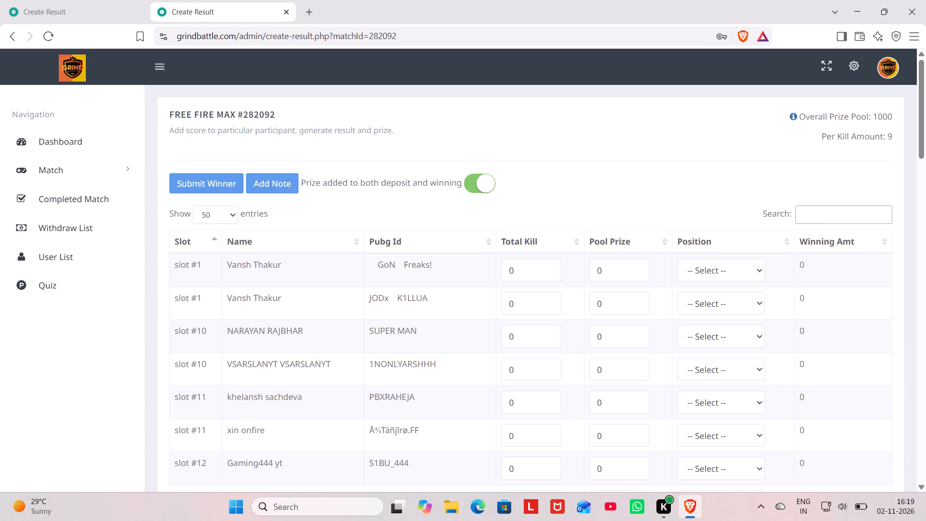
text(444)
click(533, 266)
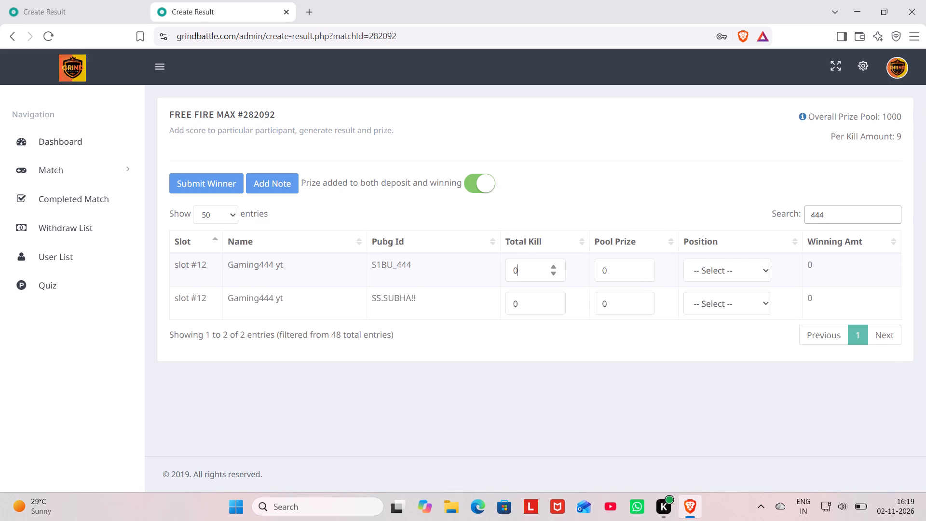
key(5)
key(Tab)
key(Tab)
key(Tab)
text(01)
key(Tab)
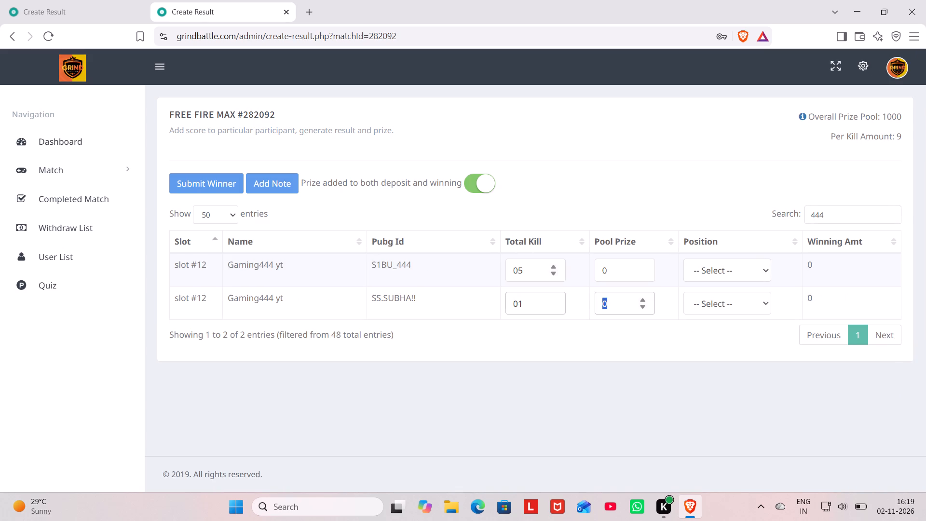
Clear the search and enter 1 kill for the slot #10 player SUPER MAN.
click(837, 214)
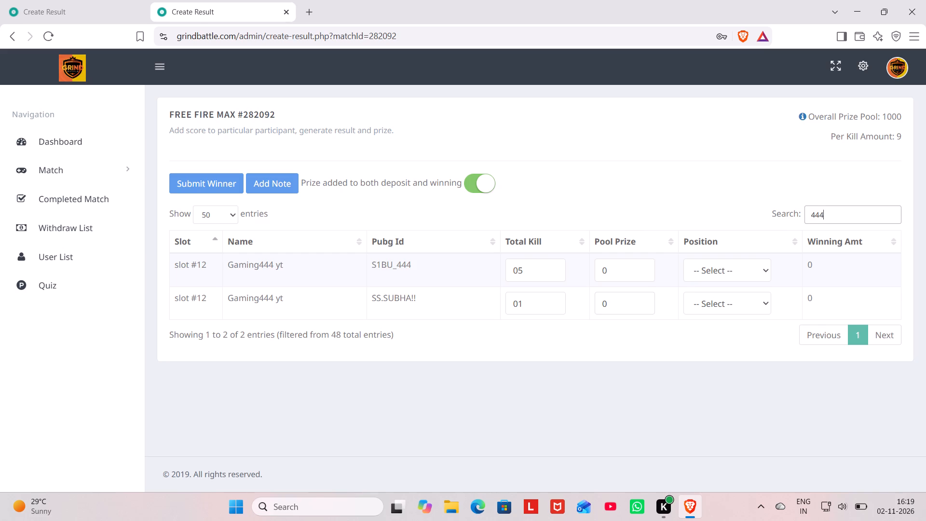
key(BackSpace)
key(BackSpace)
key(BackSpace)
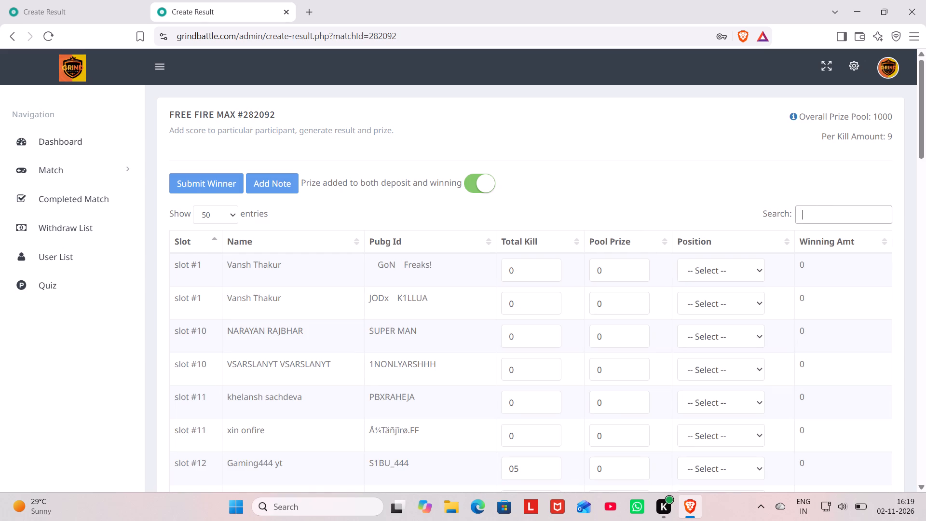
click(602, 180)
click(528, 341)
key(1)
key(Tab)
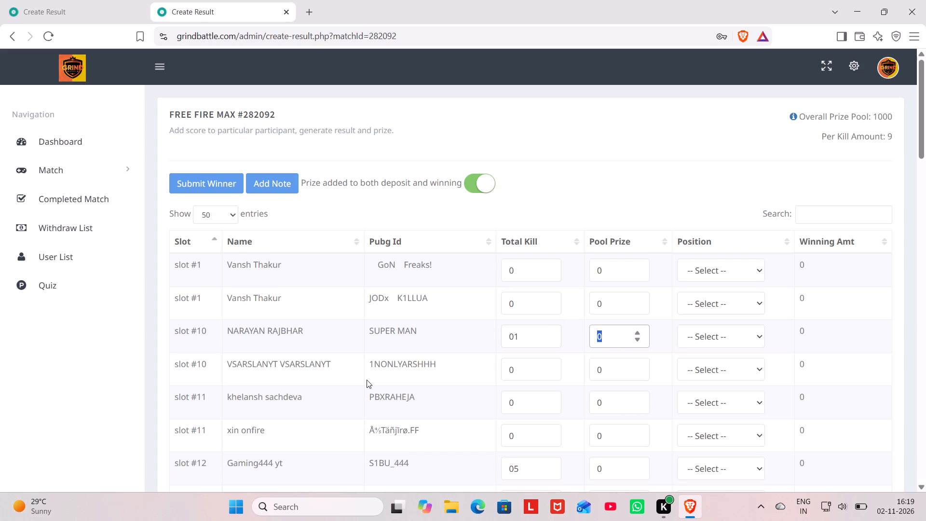
Enter 1 kill for hl tabahi and 2 kills for the phonix player in slot #2.
scroll(367, 380, down, 5)
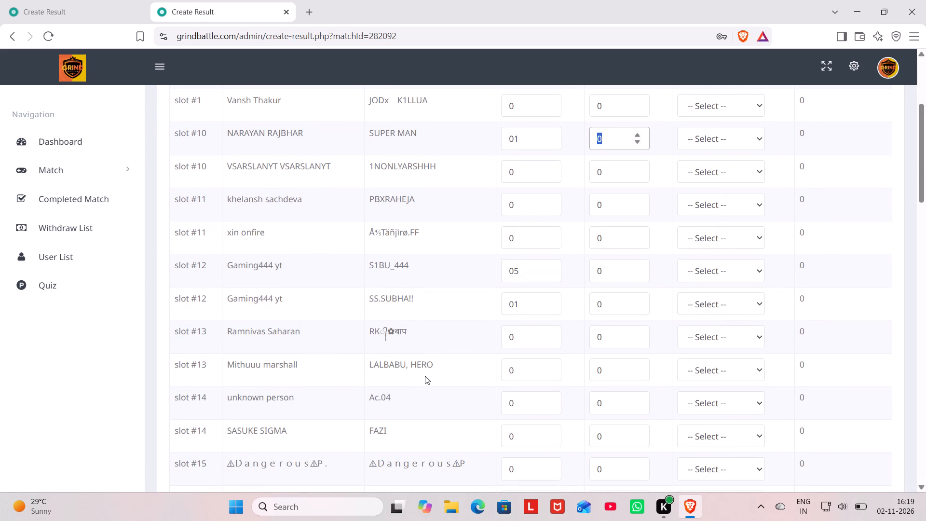
scroll(450, 388, down, 3)
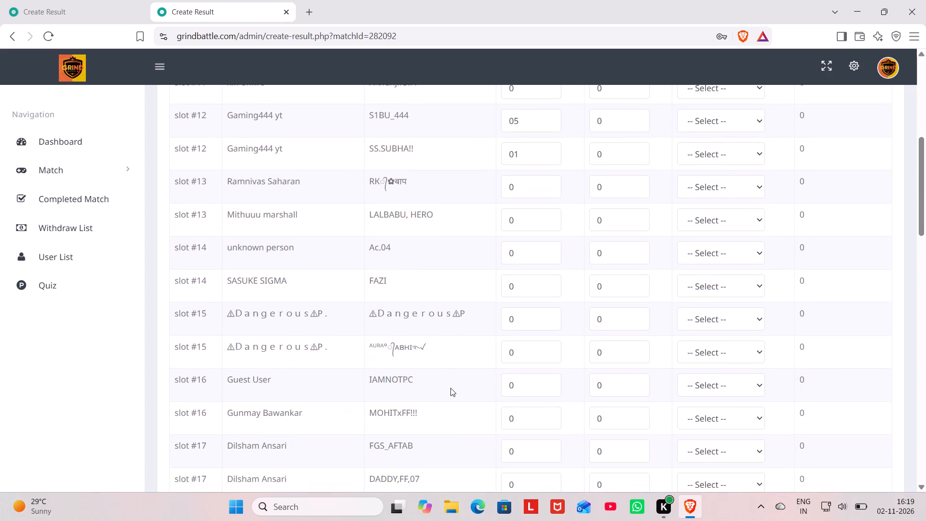
scroll(450, 388, down, 1)
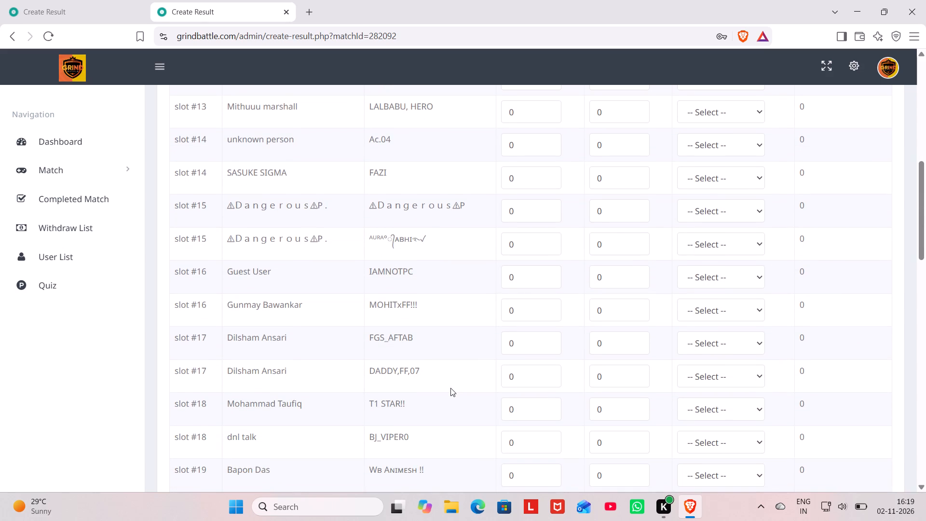
scroll(450, 388, down, 3)
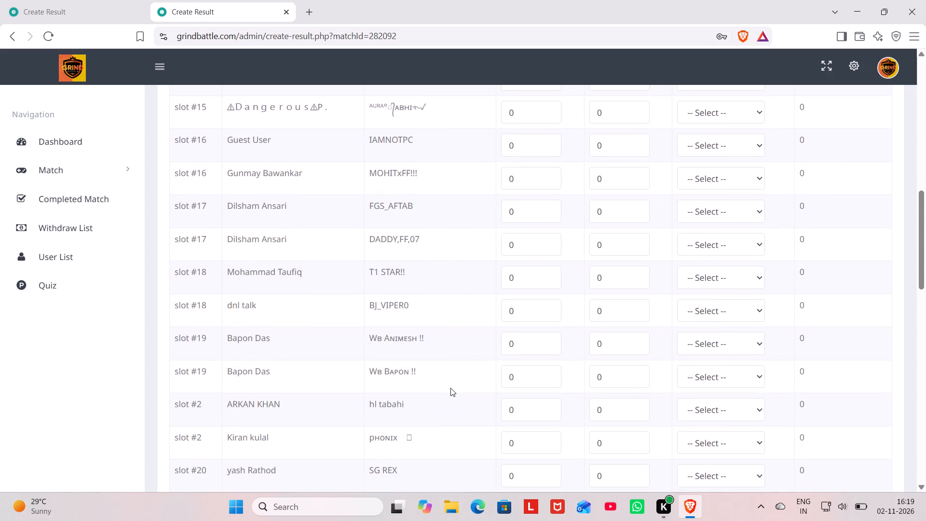
scroll(450, 388, down, 1)
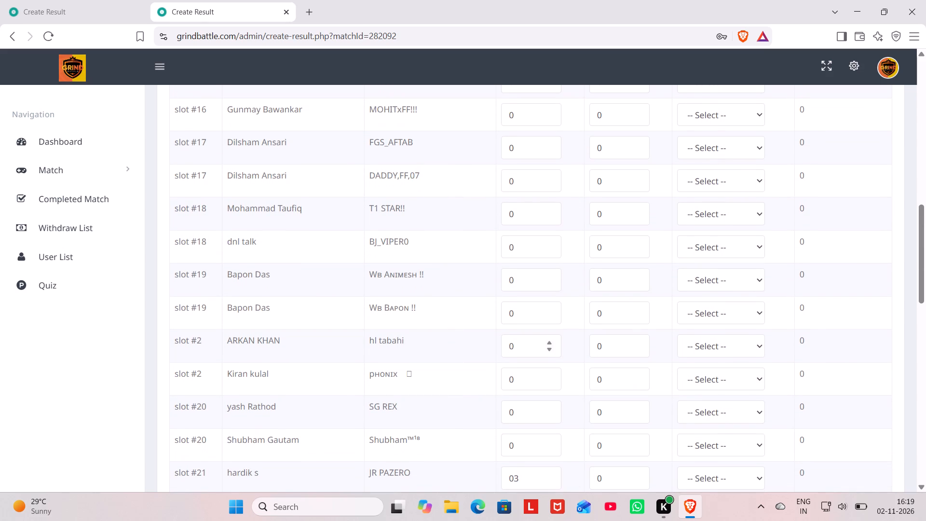
click(524, 342)
key(1)
key(Tab)
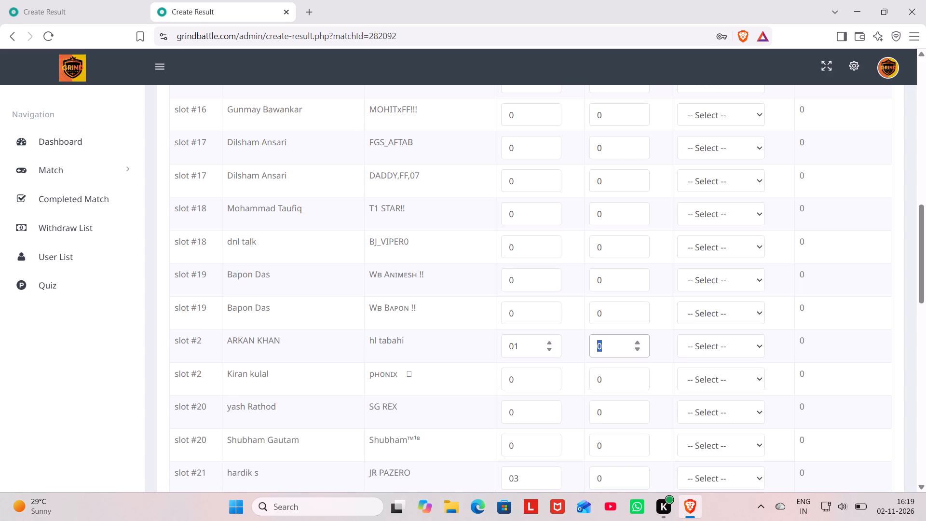
click(517, 384)
key(2)
key(Tab)
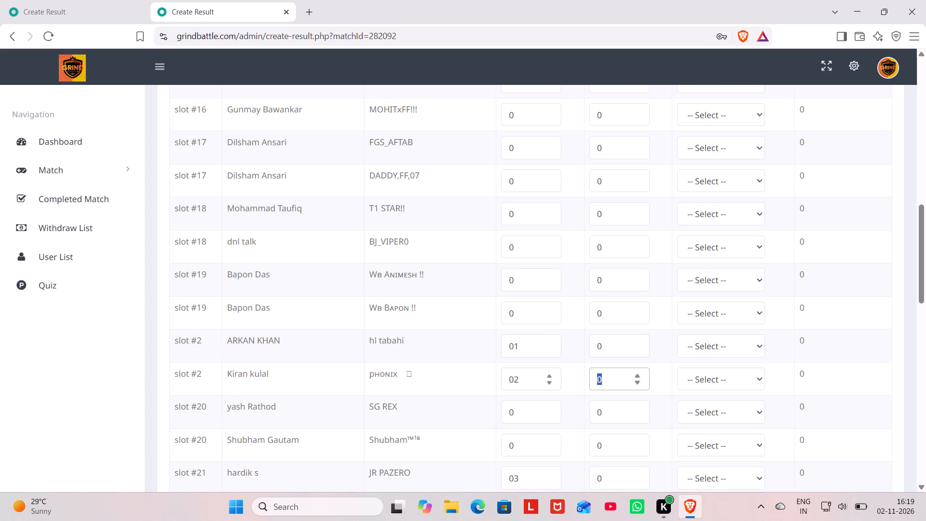
click(478, 392)
scroll(478, 392, up, 5)
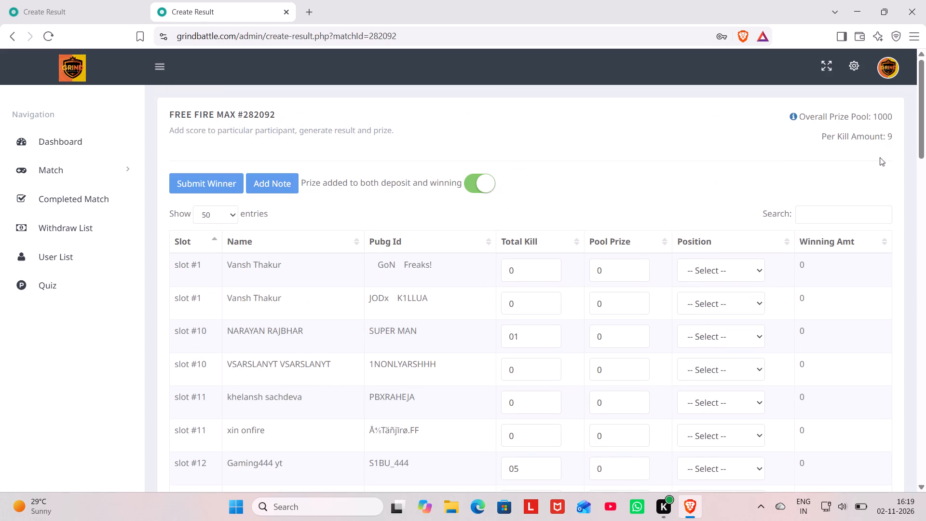
click(837, 213)
text(ac)
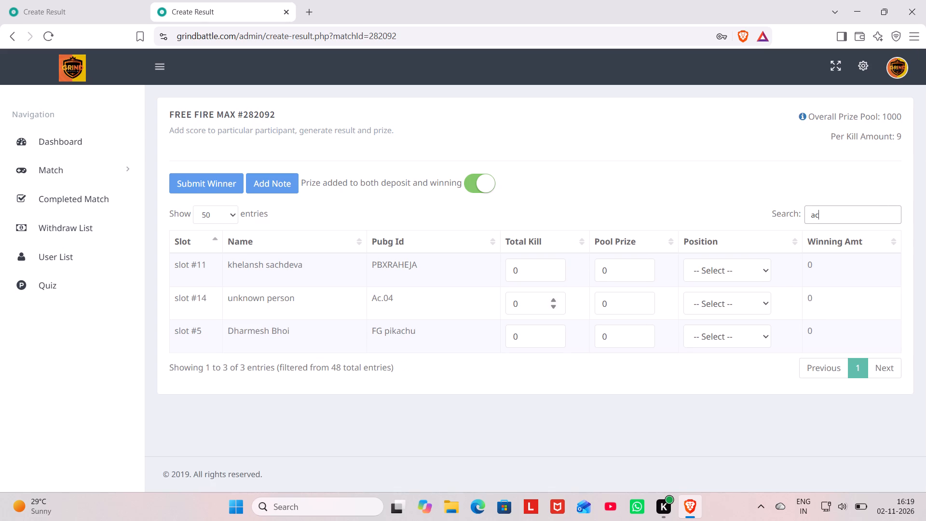
click(542, 302)
key(4)
key(Tab)
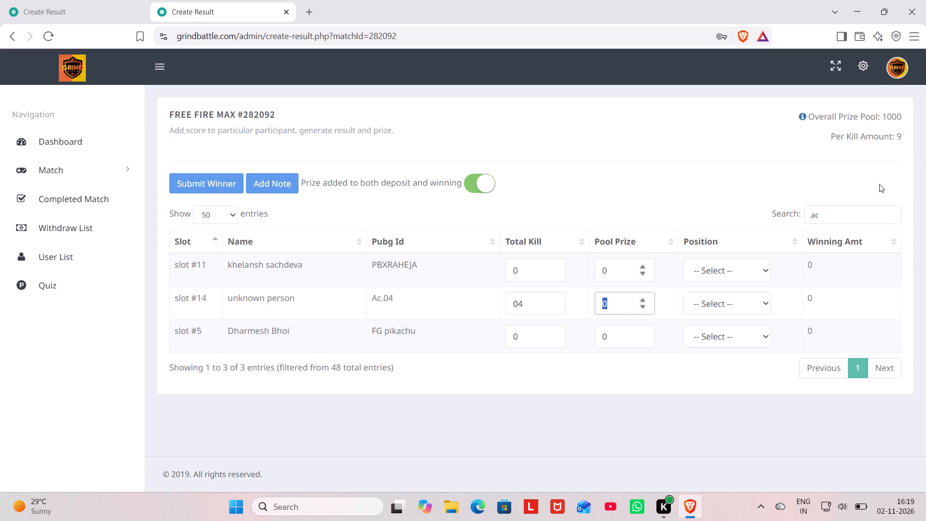
click(848, 218)
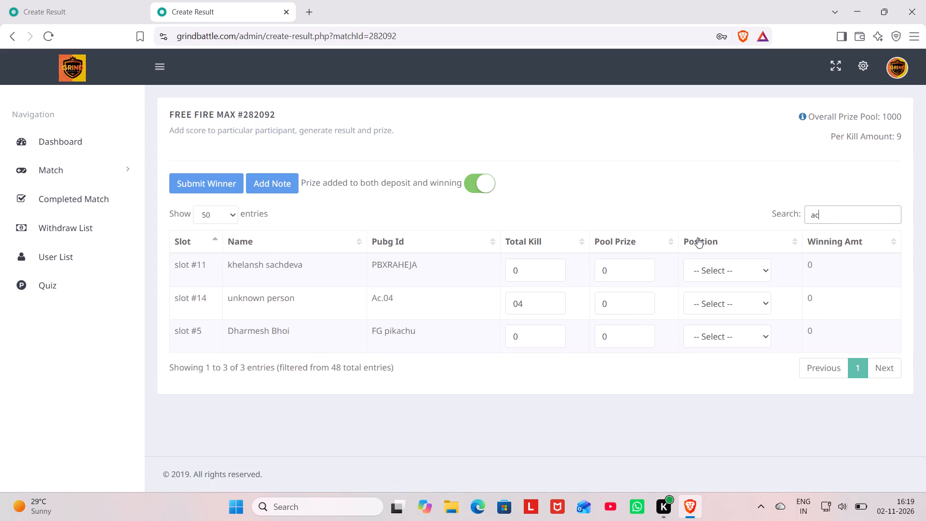
click(540, 313)
key(BackSpace)
key(2)
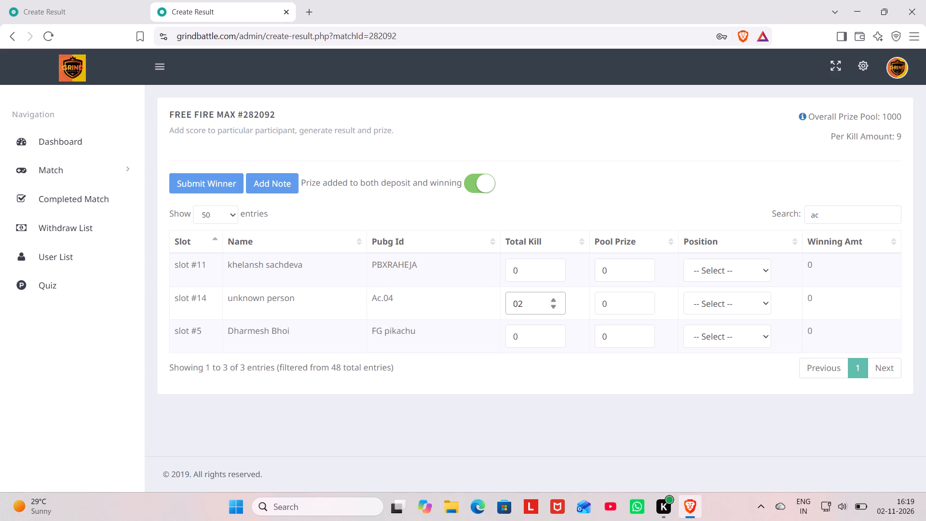
key(Tab)
click(823, 217)
key(BackSpace)
key(BackSpace)
key(BackSpace)
key(BackSpace)
text(dh)
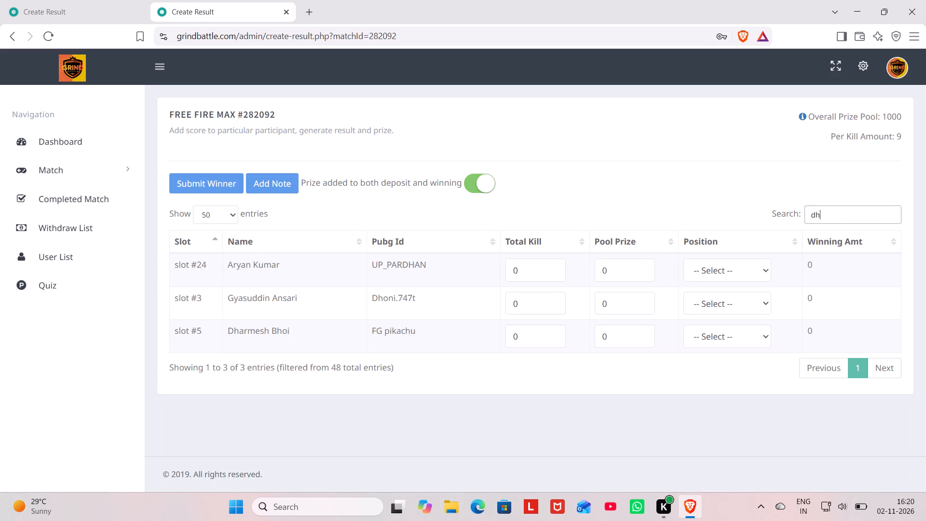
click(545, 304)
key(1)
key(Tab)
click(867, 216)
key(BackSpace)
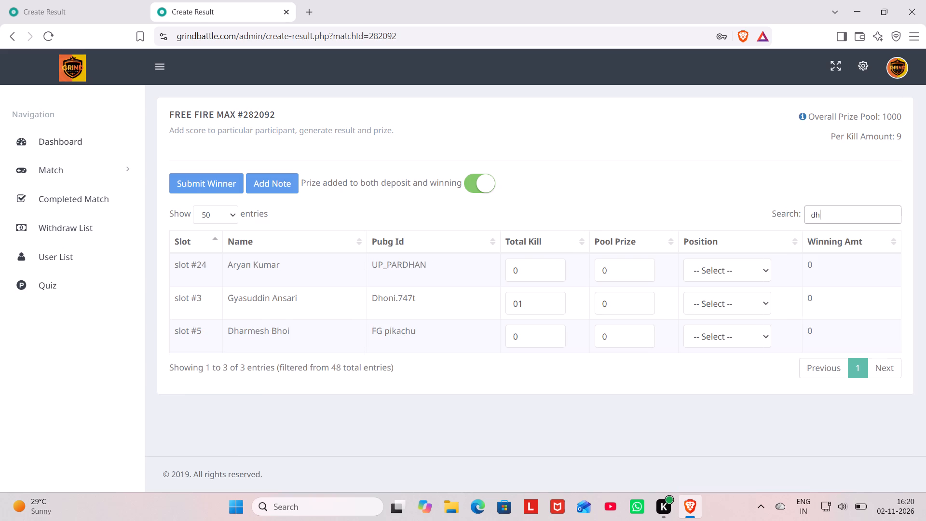
key(BackSpace)
key(BackSpace)
key(BackSpace)
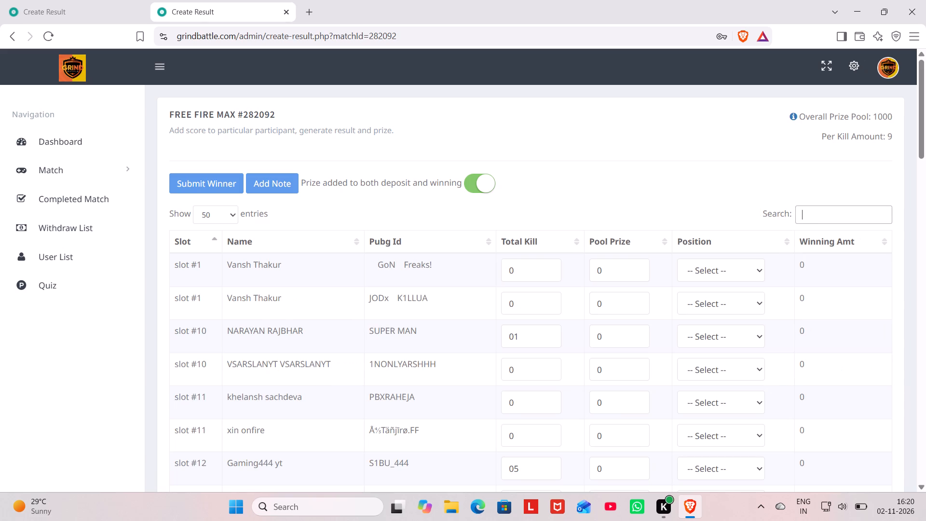
text(sg)
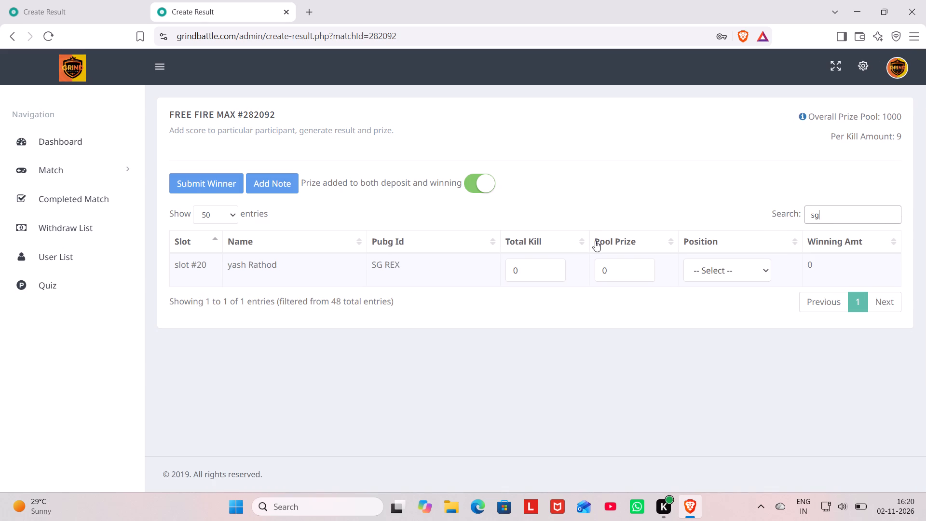
click(532, 271)
key(1)
key(Tab)
Search the player list for pr and enter 1 kill for the slot #22 player PRATHAM.
click(822, 217)
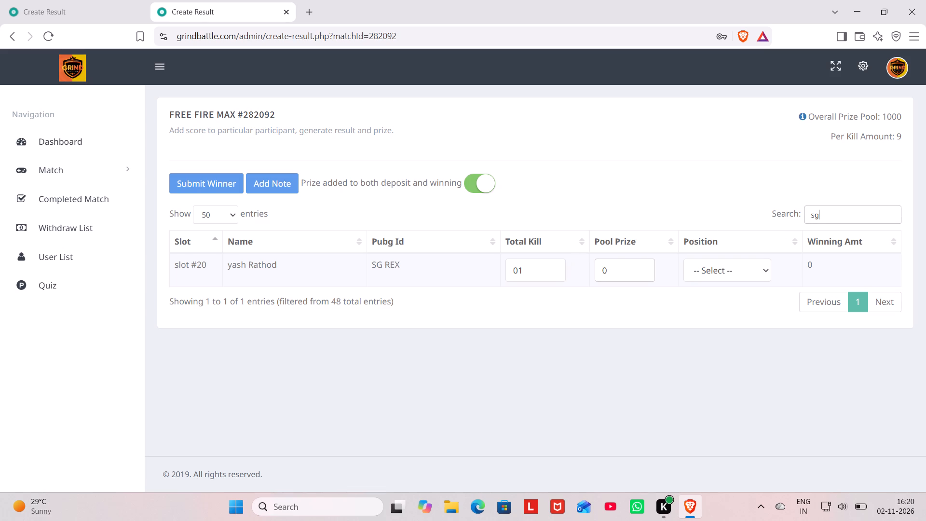
key(BackSpace)
key(BackSpace)
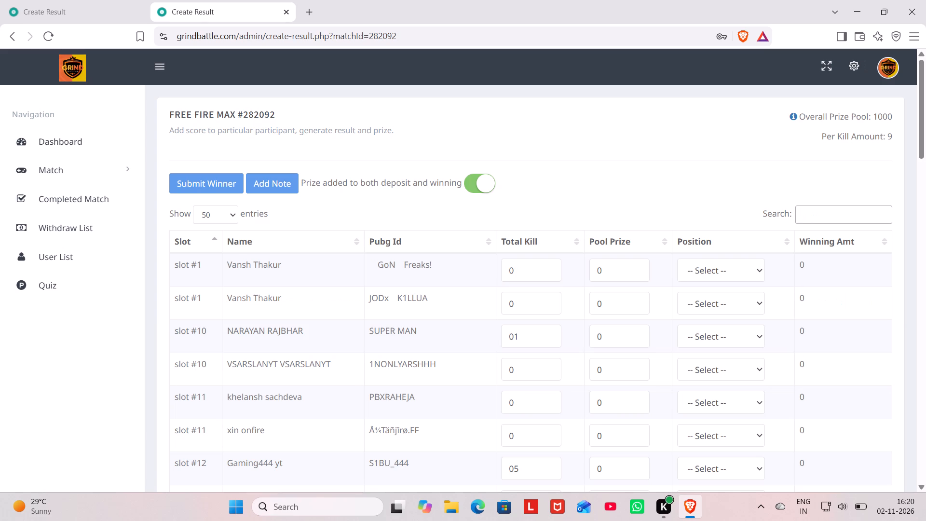
text(pr)
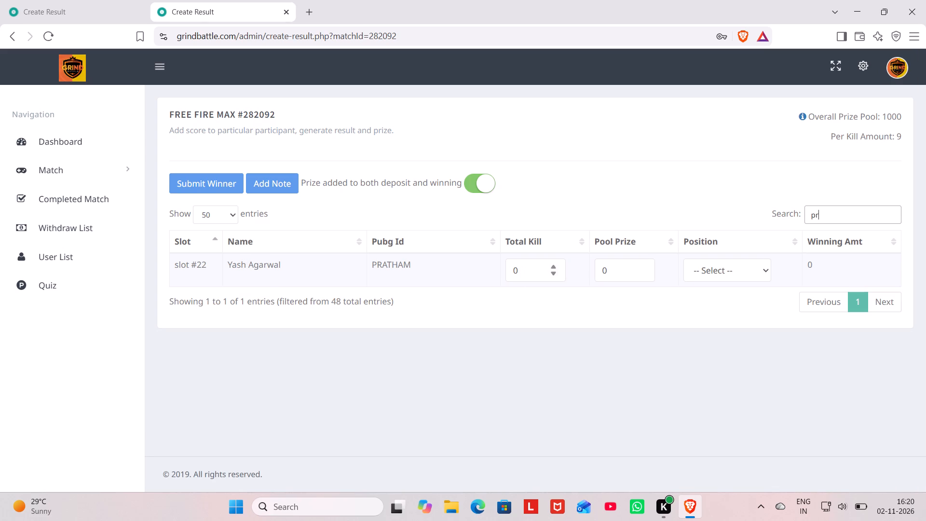
click(541, 275)
key(1)
key(Tab)
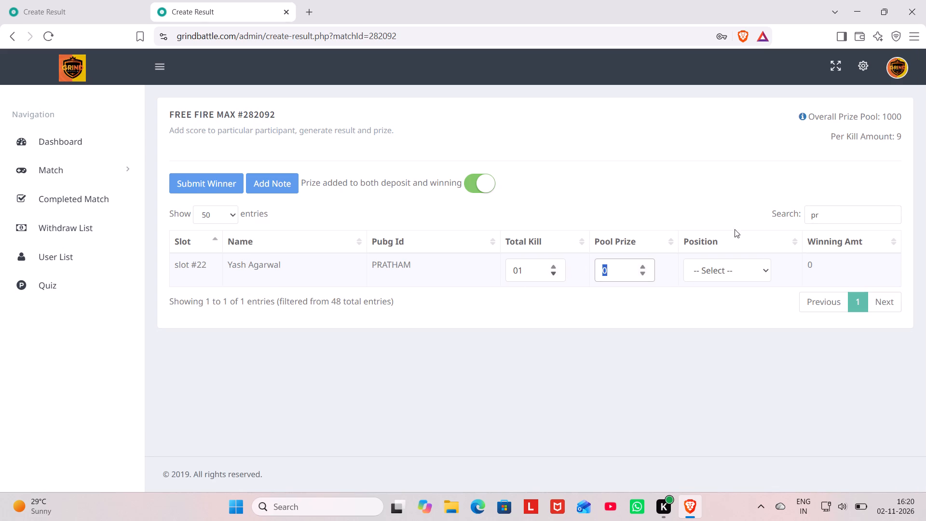
Search the player list for yas and enter 1 kill for the slot #23 player YASH.
click(833, 219)
key(BackSpace)
key(BackSpace)
key(BackSpace)
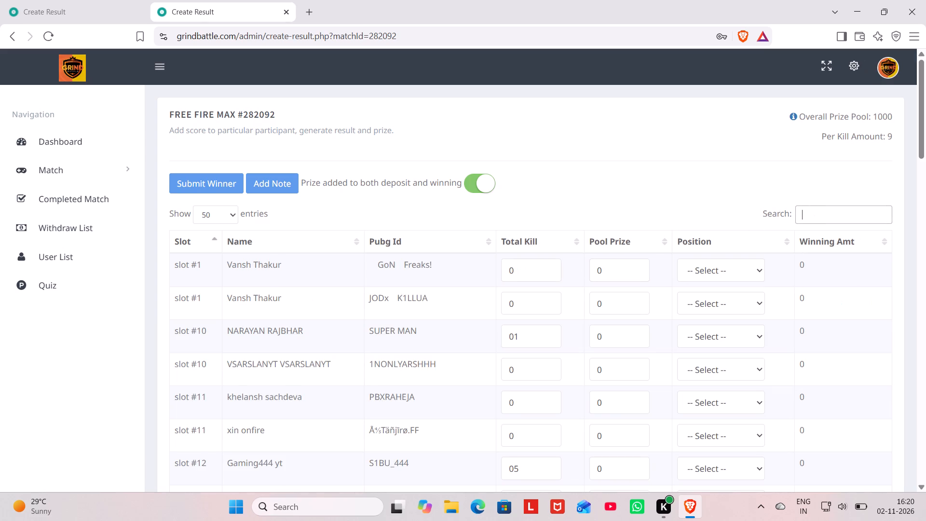
text(ya)
key(s)
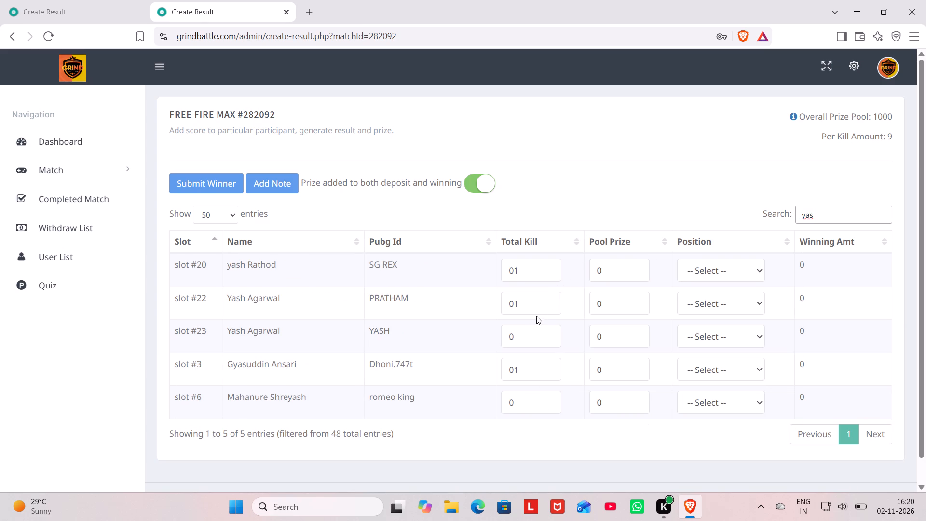
click(532, 334)
key(1)
key(Tab)
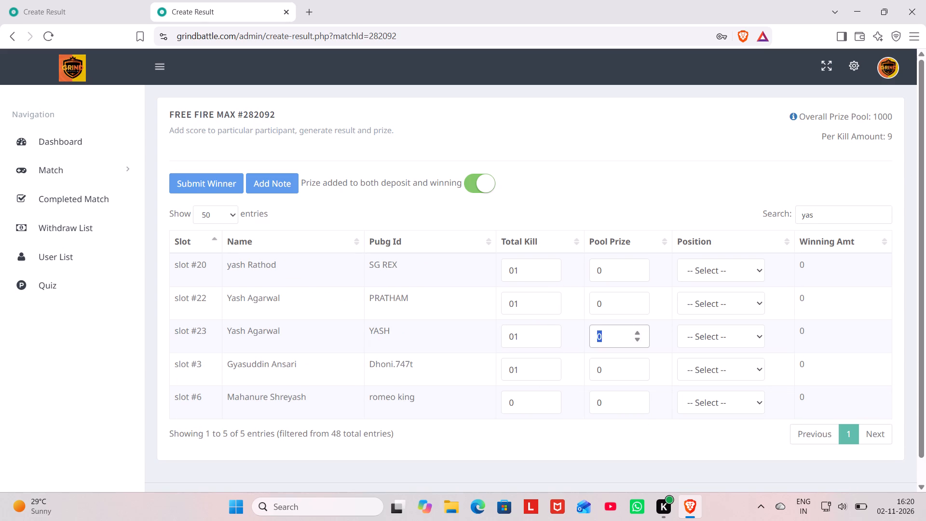
Clear the player search.
click(864, 218)
key(BackSpace)
key(BackSpace)
key(BackSpace)
key(BackSpace)
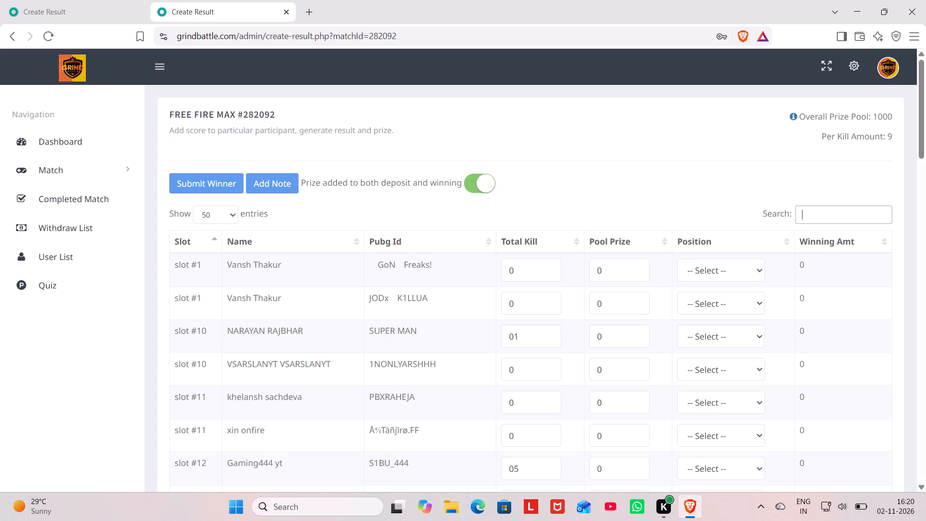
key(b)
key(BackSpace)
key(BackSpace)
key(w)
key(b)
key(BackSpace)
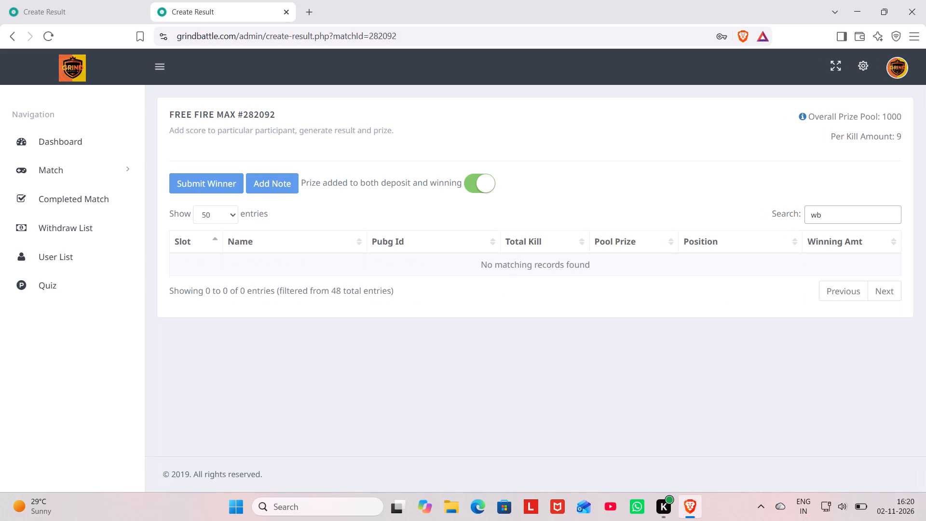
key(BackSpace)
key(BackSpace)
text(ba)
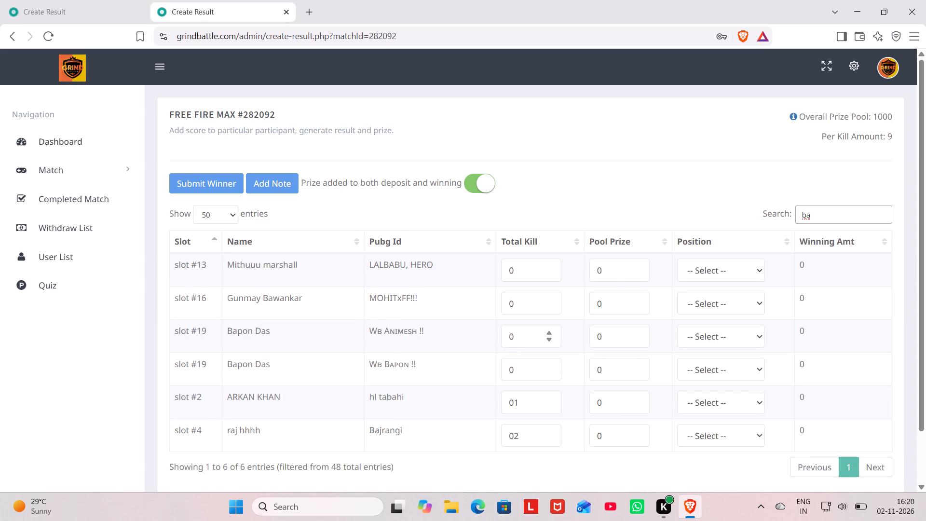
key(1)
key(BackSpace)
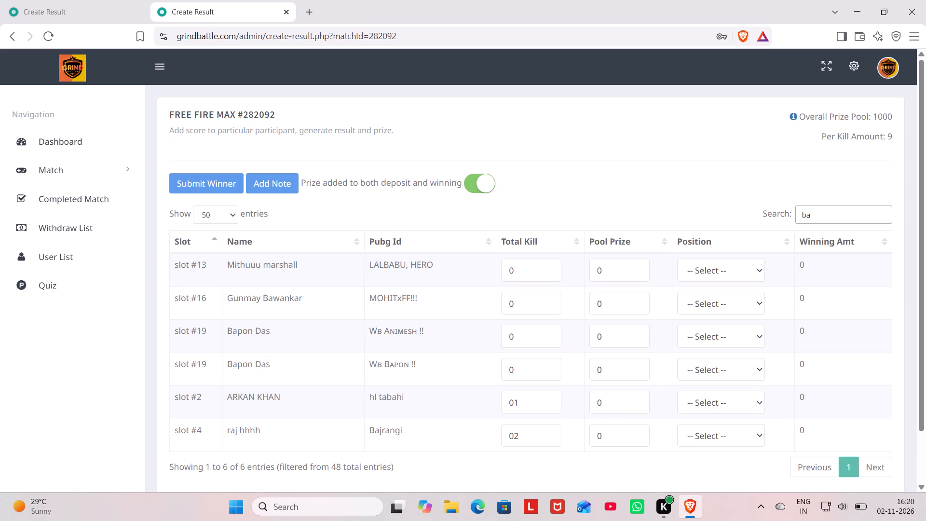
click(515, 338)
key(1)
key(Tab)
key(Tab)
key(Tab)
text(01)
key(Tab)
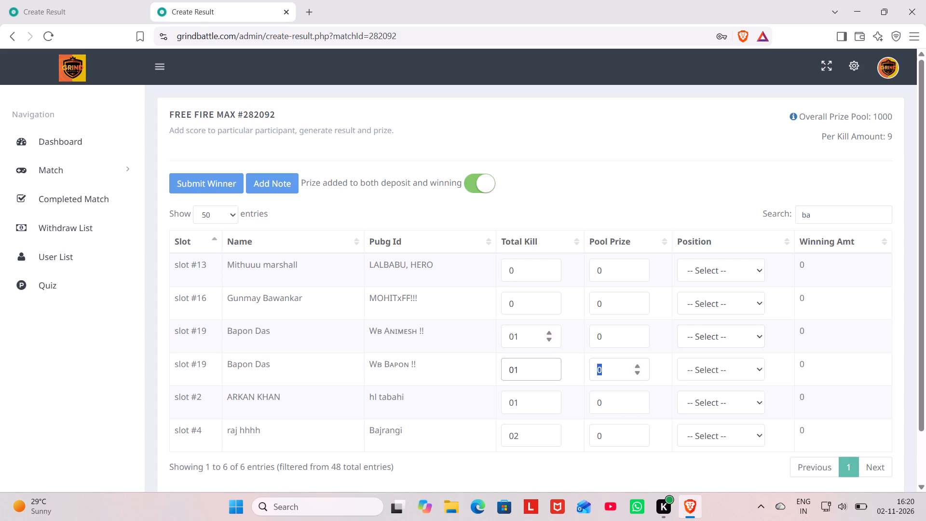
click(817, 220)
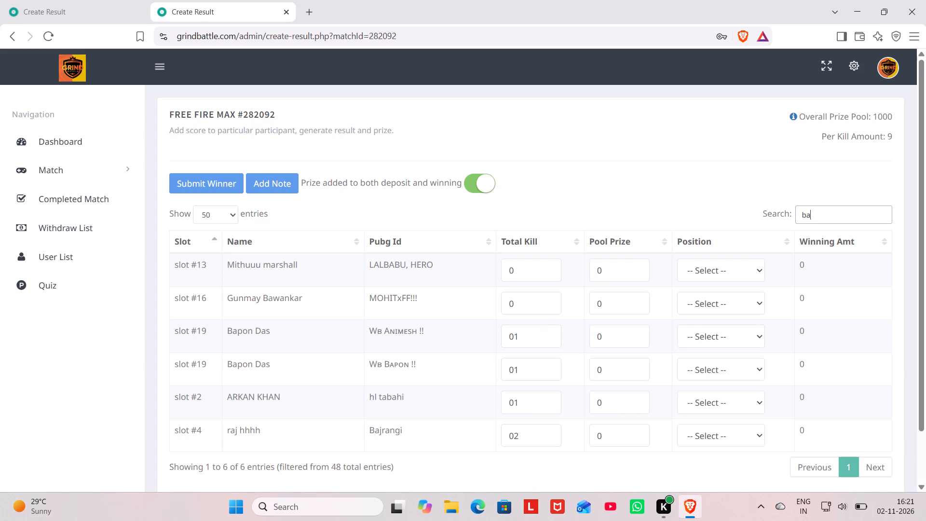
key(BackSpace)
key(BackSpace)
key(BackSpace)
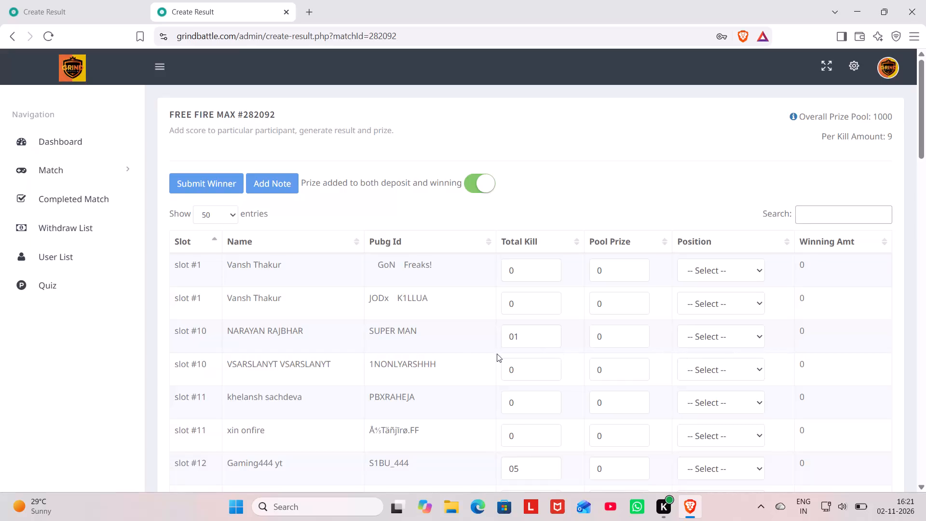
click(522, 405)
key(1)
key(Tab)
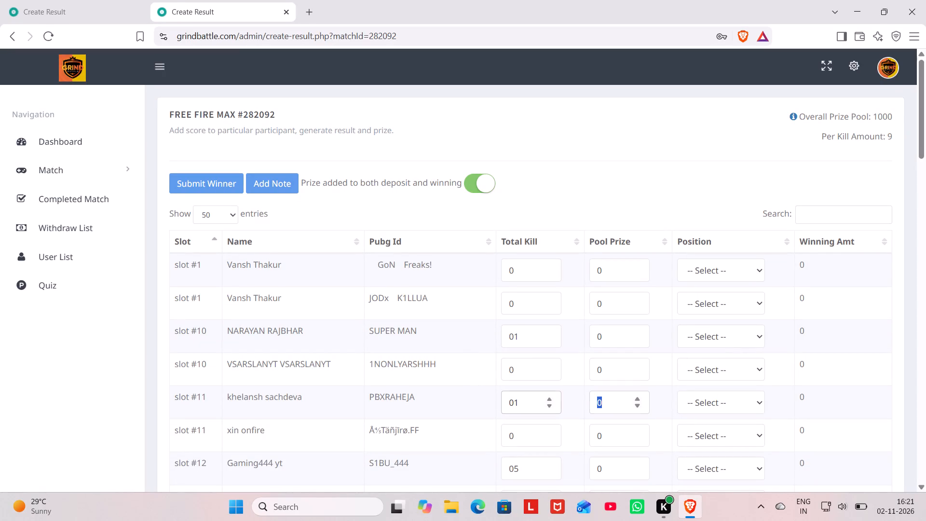
click(580, 152)
Submit the winners for match #282092.
scroll(405, 371, up, 1)
click(206, 185)
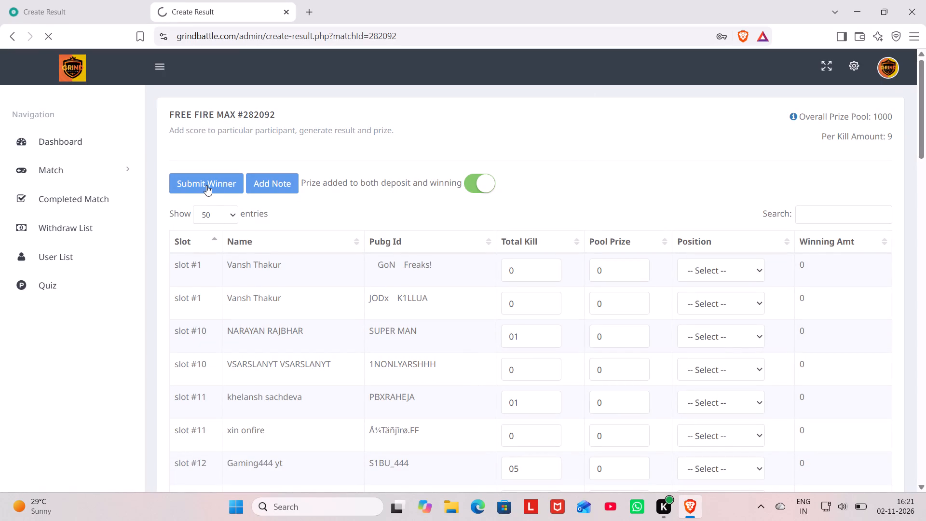
In the other browser tab, find match 282093 in the completed match list and open its result page.
click(14, 0)
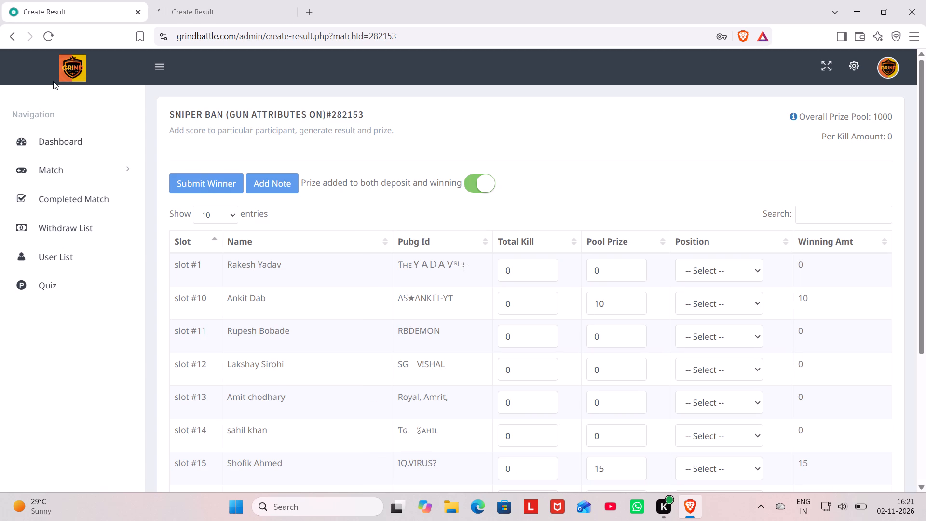
click(55, 196)
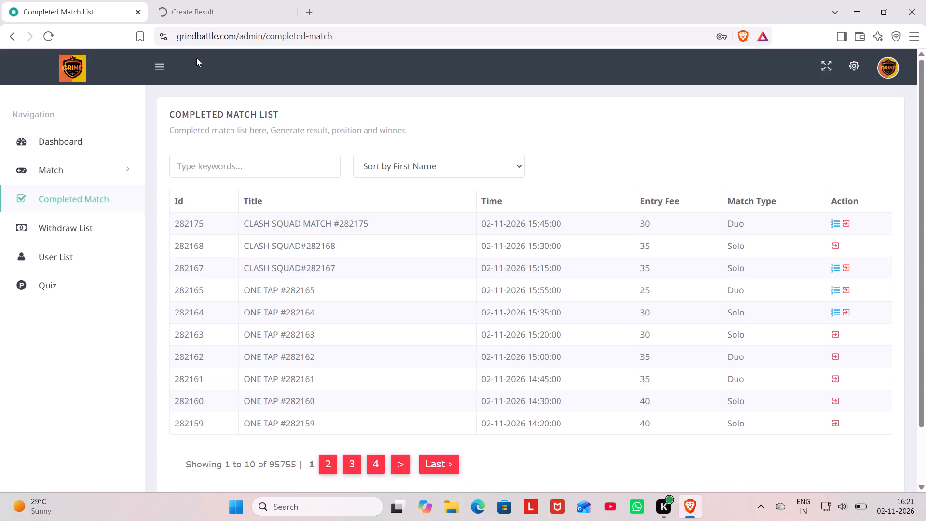
click(204, 163)
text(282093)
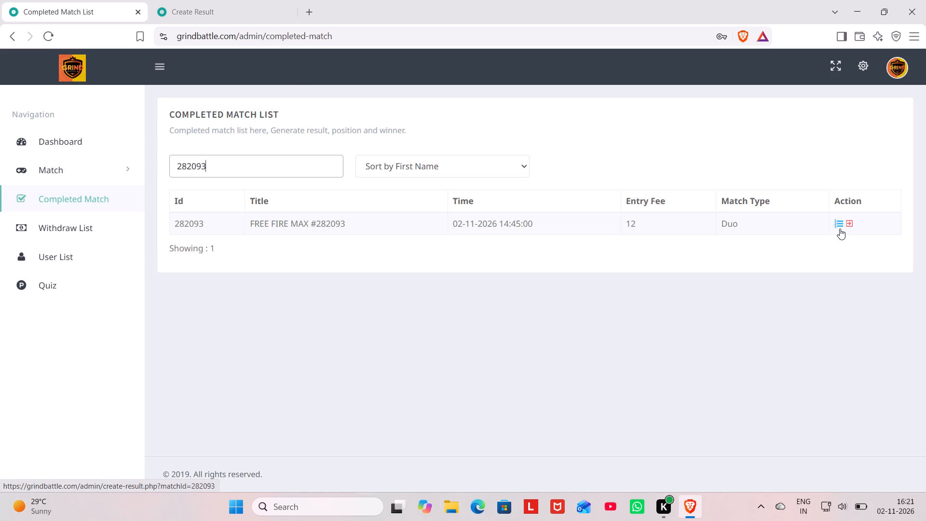
click(840, 229)
click(278, 5)
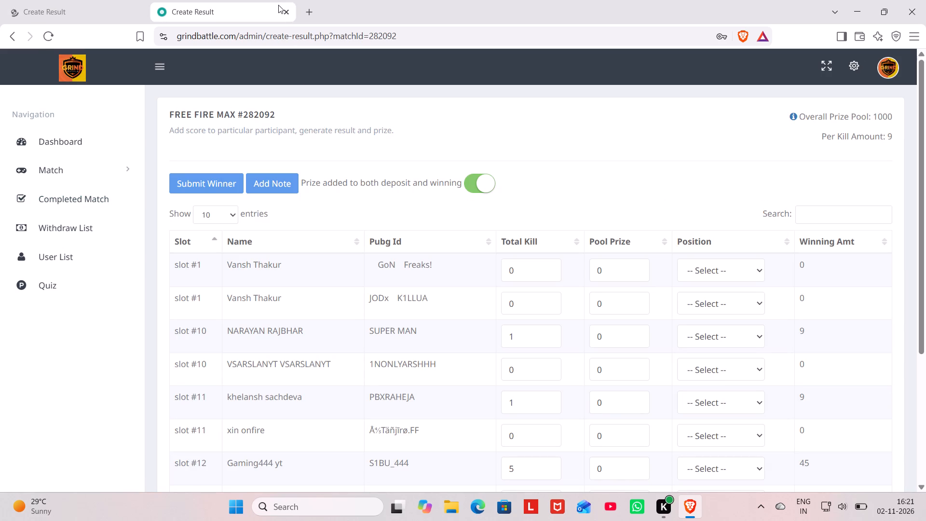
click(285, 185)
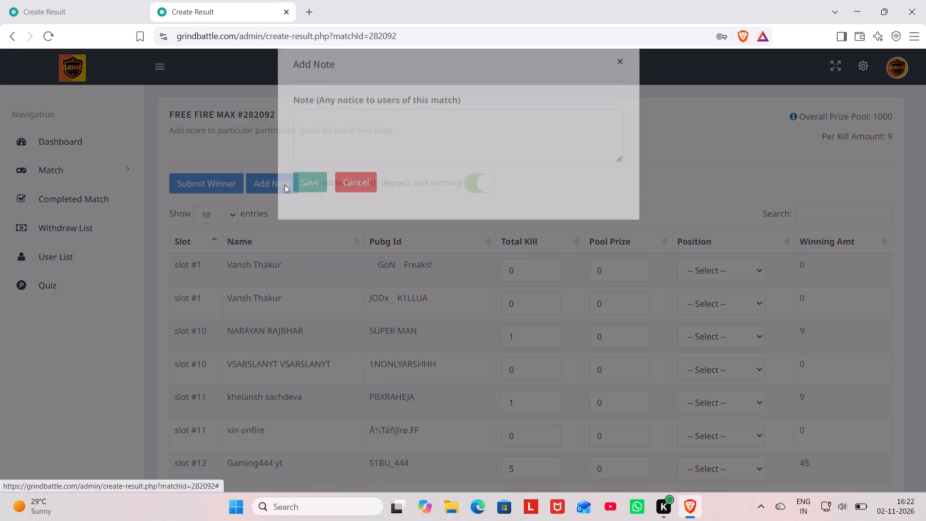
click(354, 157)
text(MOHIT)
key(x)
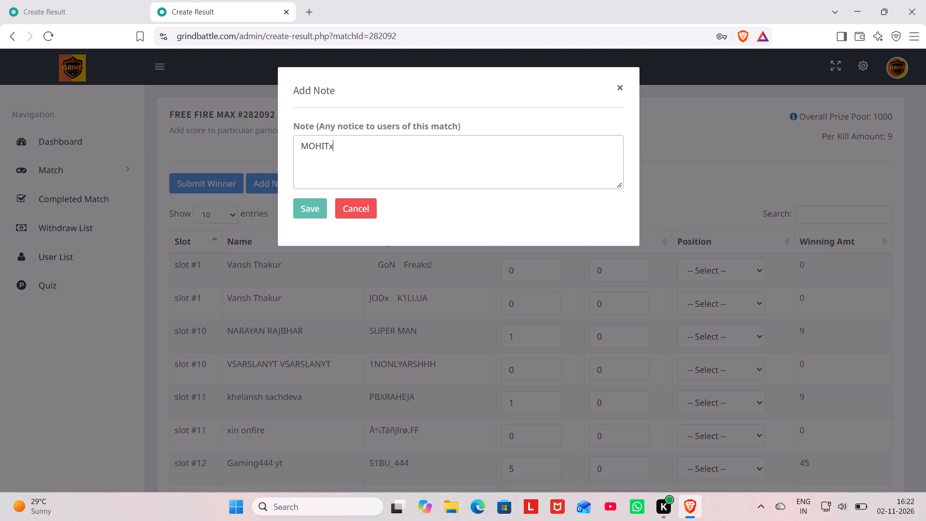
text(FF send)
key(space)
text(your POV to customer S)
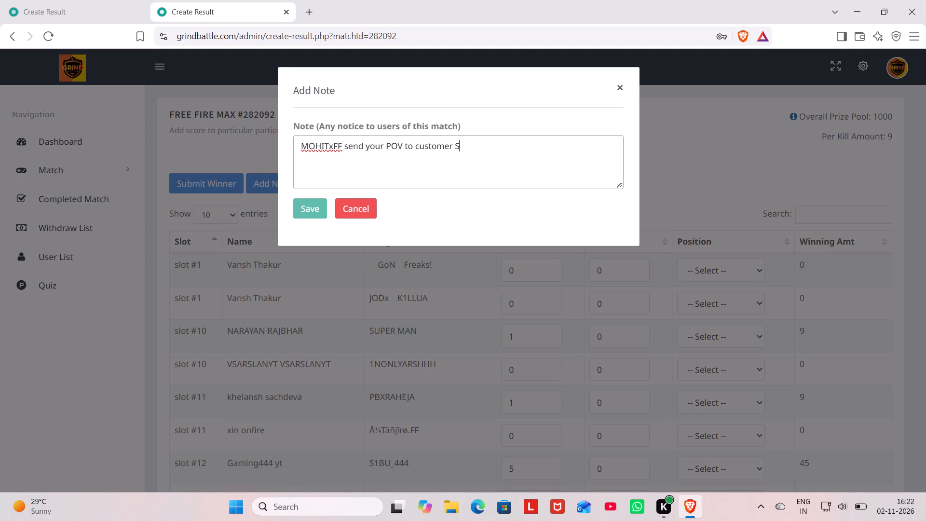
key(equal)
key(BackSpace)
key(BackSpace)
text(support)
key(period)
click(304, 210)
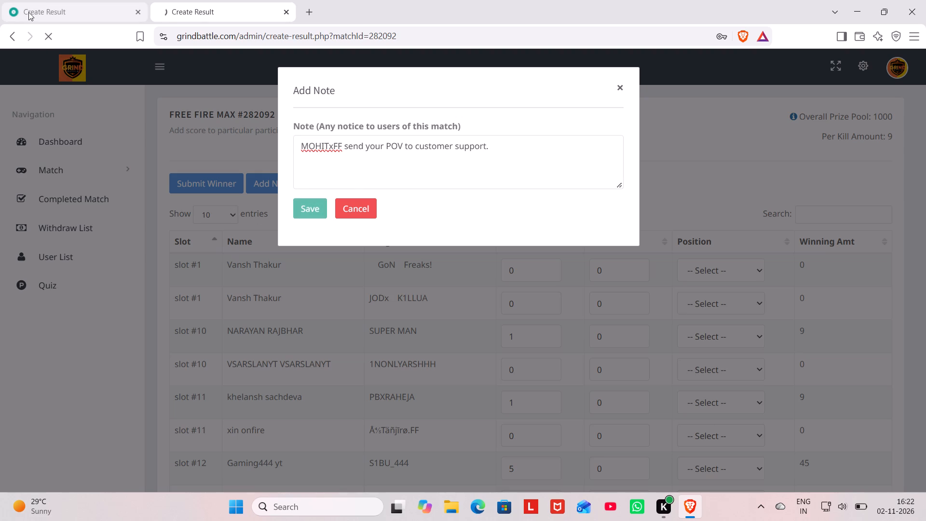
Switch to the result page of match #282093.
click(28, 12)
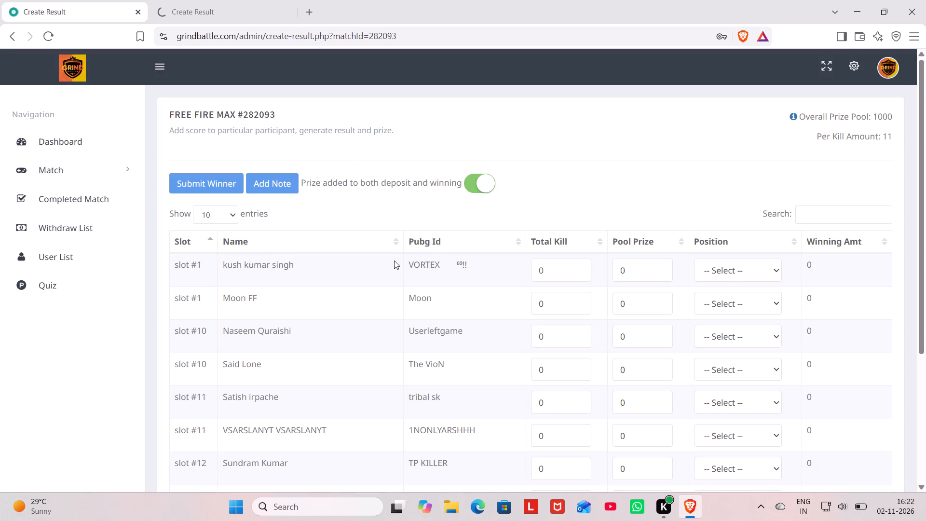
Show 50 entries in the participant table of match #282093.
click(227, 214)
click(224, 255)
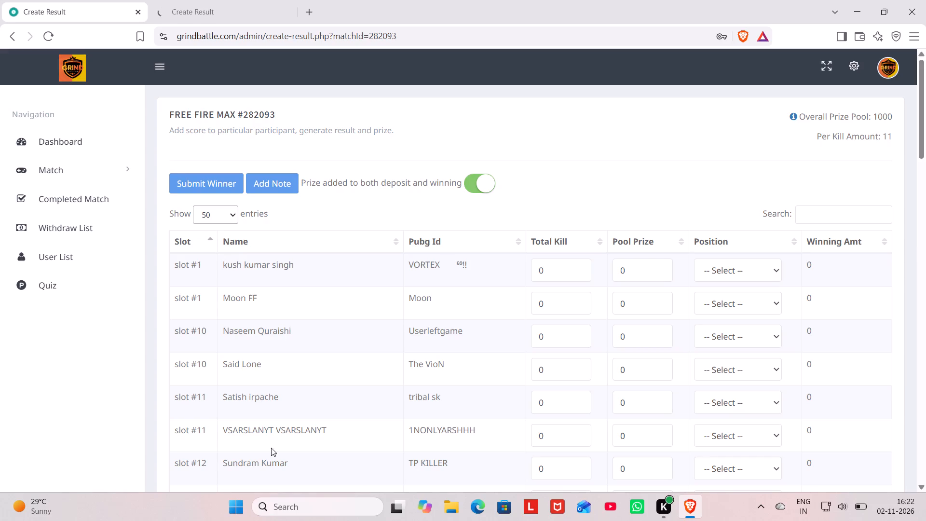
click(825, 217)
text(ba)
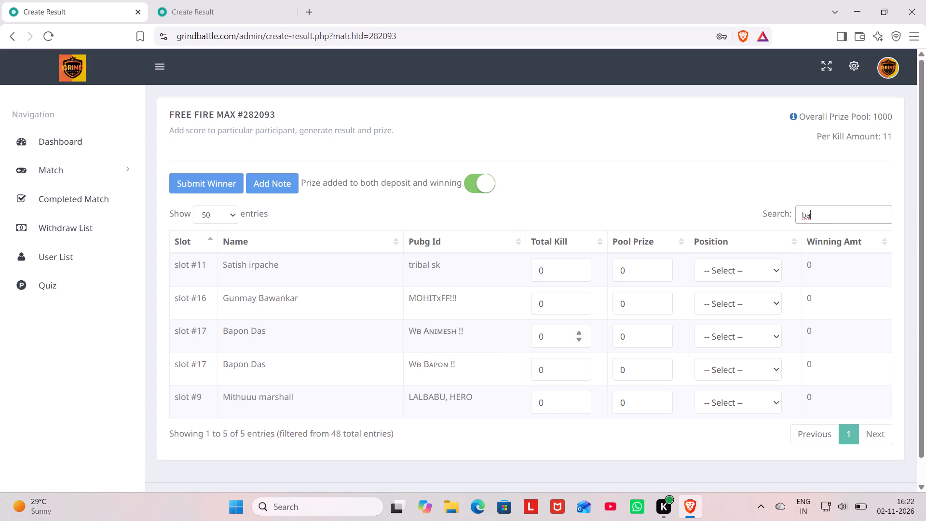
click(554, 346)
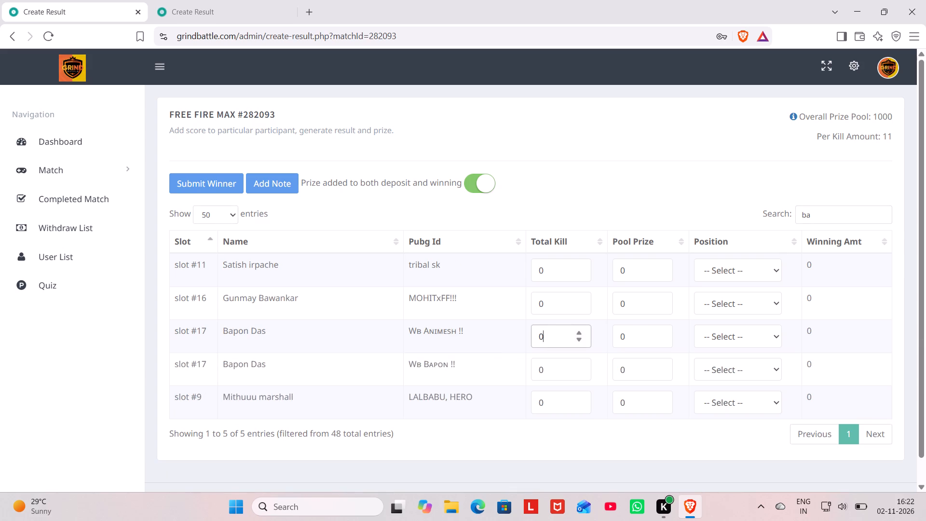
key(5)
click(541, 369)
key(Right)
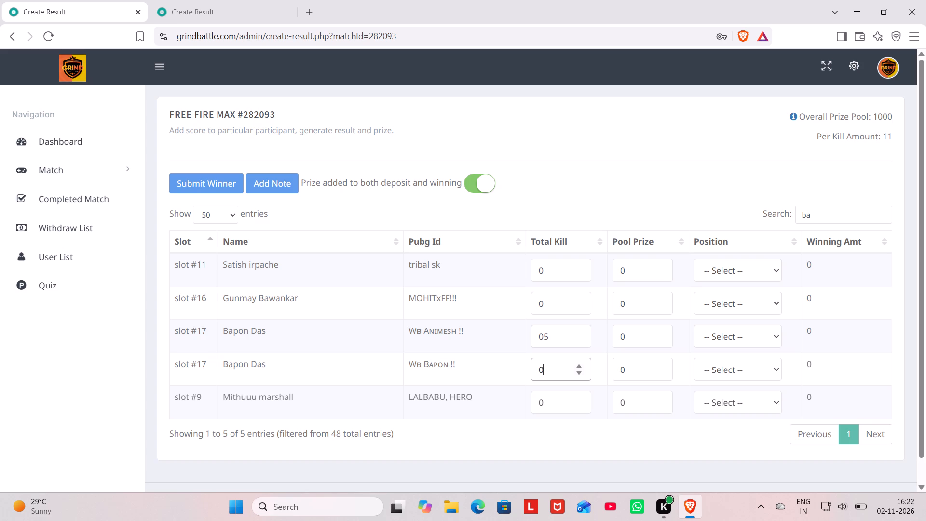
key(5)
key(Tab)
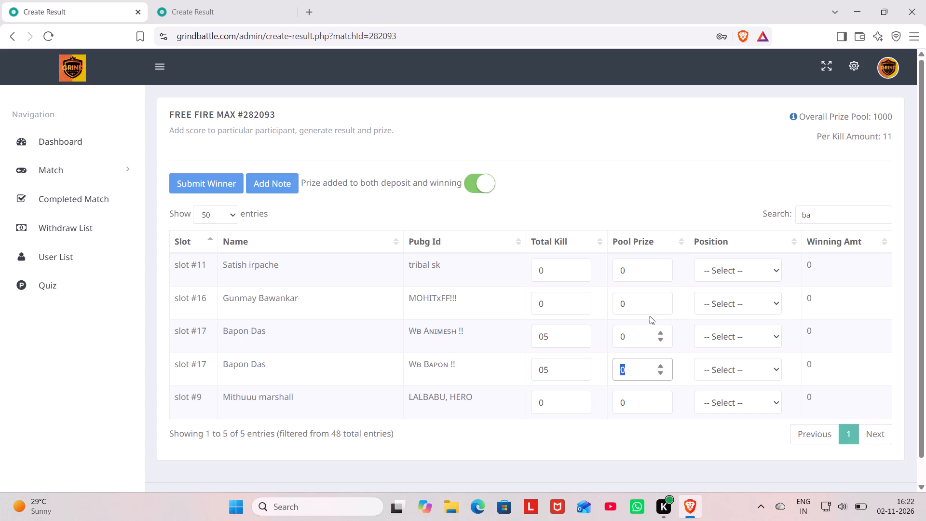
Set Total Kill to 2 for LALBABU, HERO in slot #9.
click(844, 220)
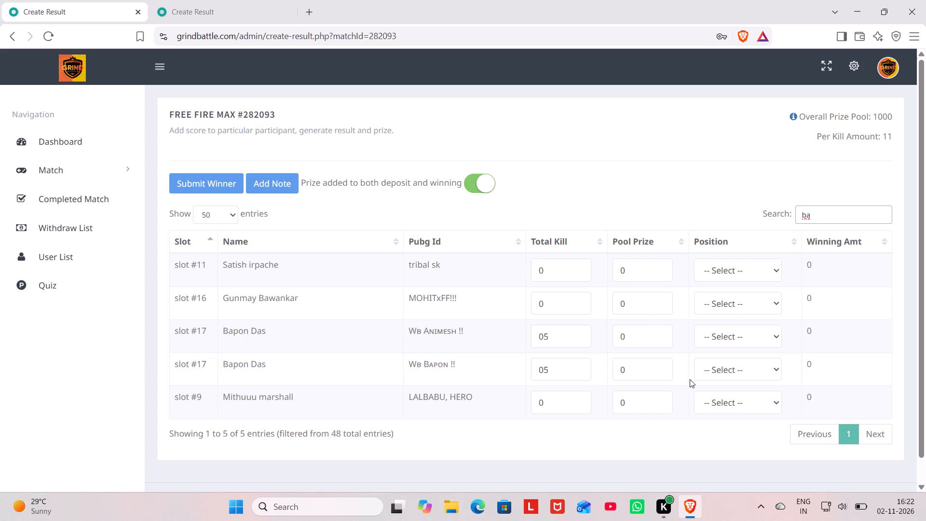
click(561, 405)
key(2)
key(Tab)
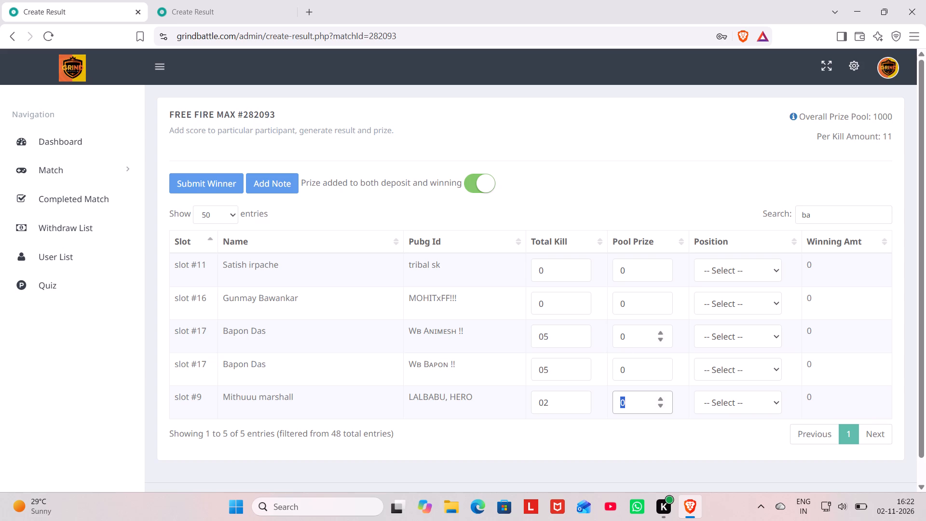
click(836, 216)
key(BackSpace)
key(BackSpace)
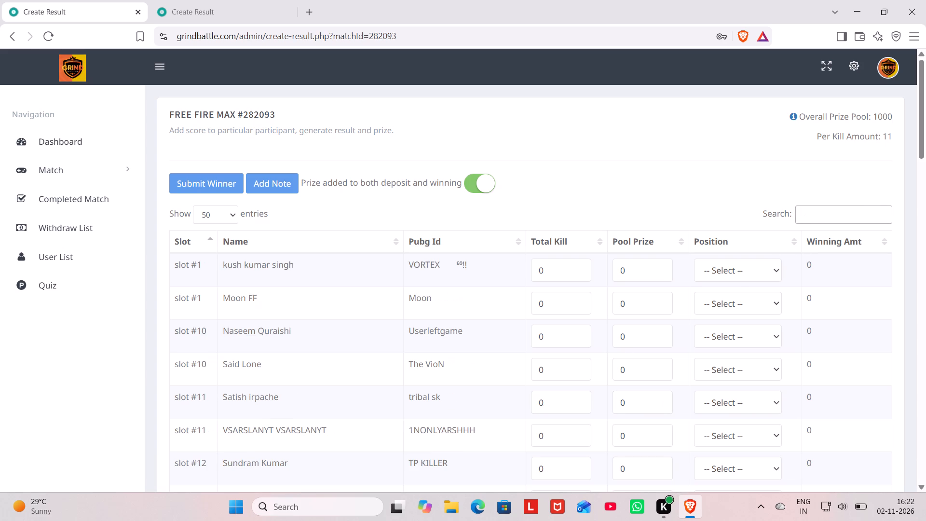
text(av)
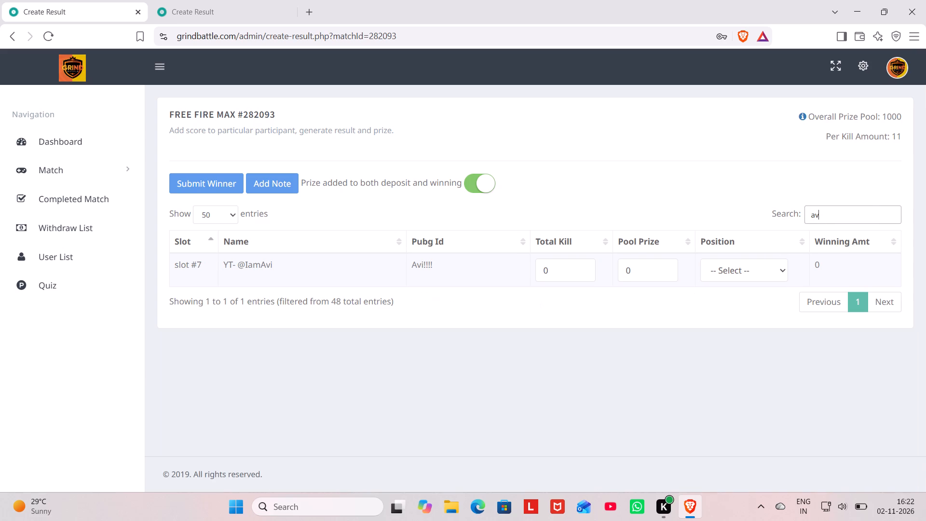
click(568, 275)
key(3)
key(Tab)
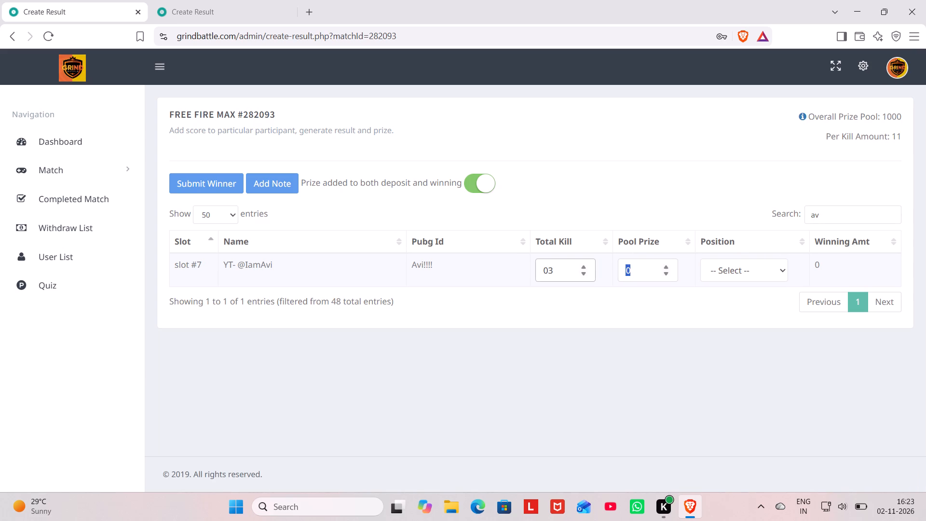
click(847, 224)
click(851, 212)
key(BackSpace)
key(BackSpace)
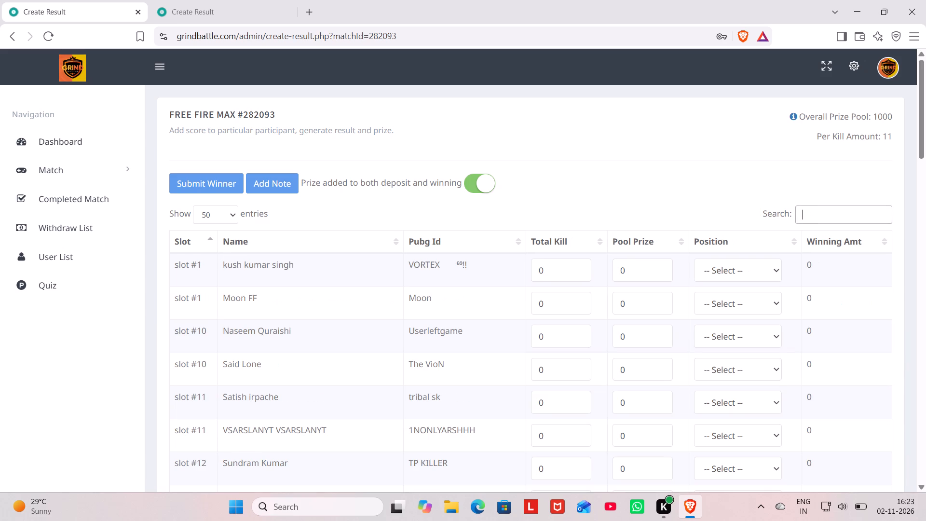
text(sub)
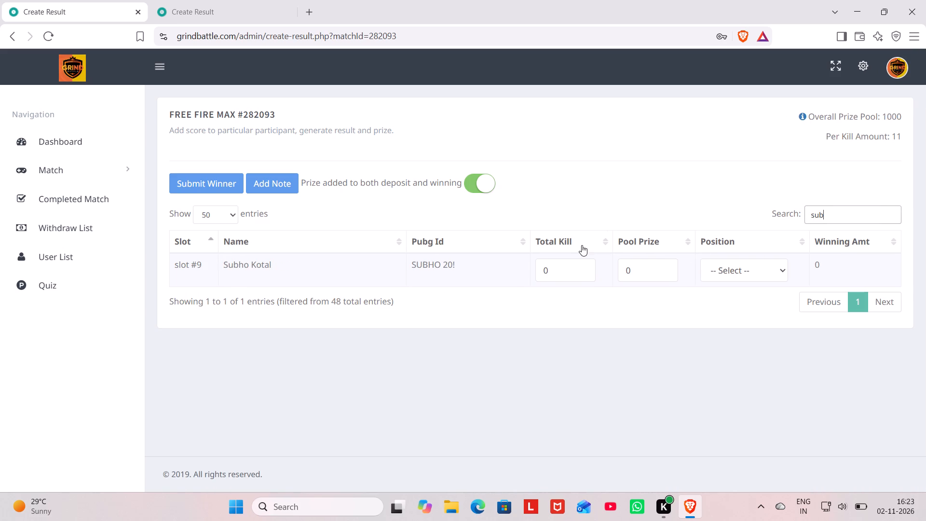
click(565, 273)
key(1)
key(Tab)
click(848, 223)
key(BackSpace)
key(BackSpace)
key(BackSpace)
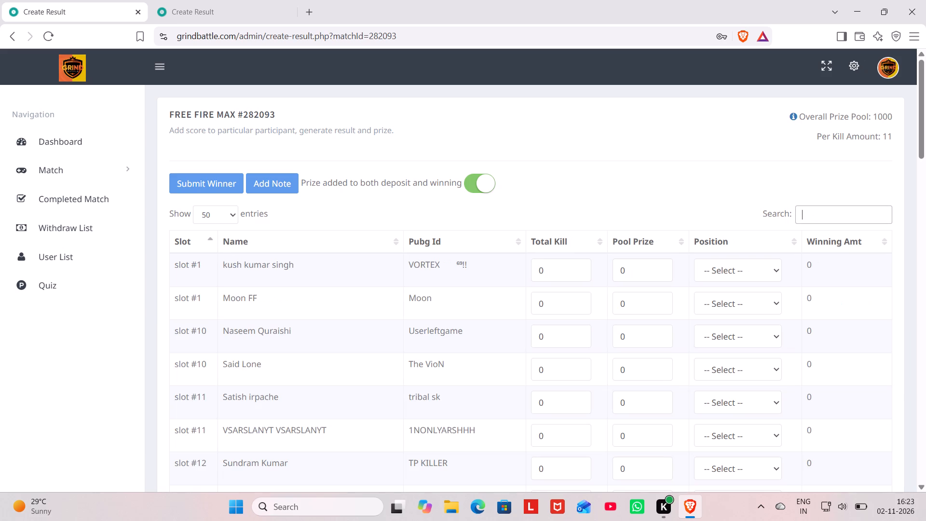
text(rdf)
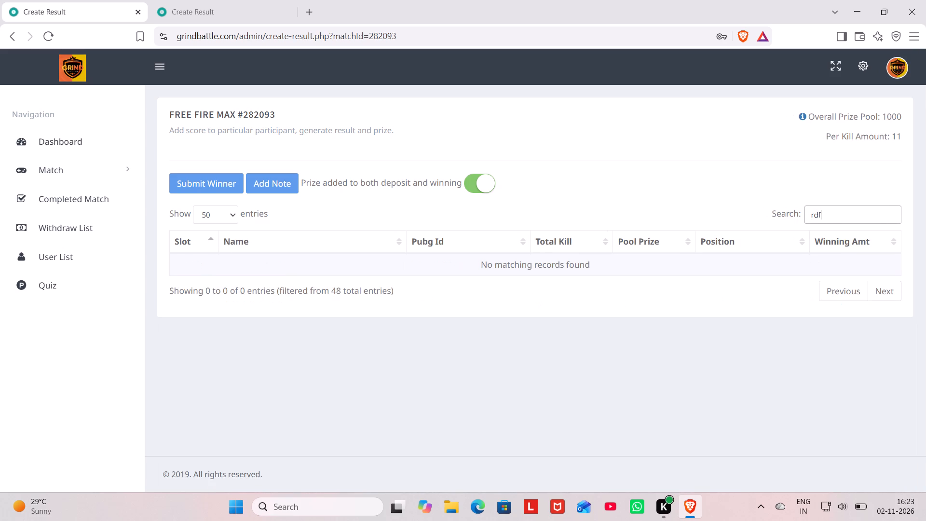
key(BackSpace)
key(BackSpace)
text(ff)
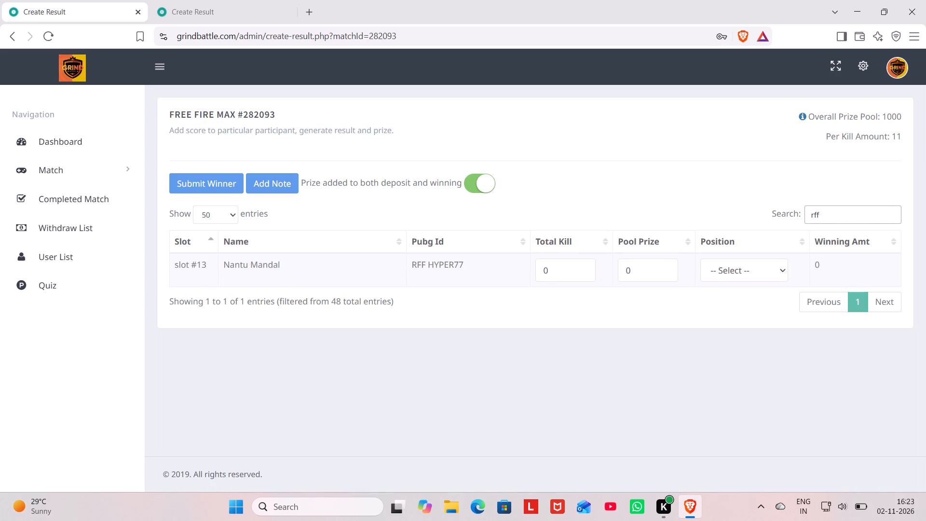
click(571, 273)
key(3)
key(Tab)
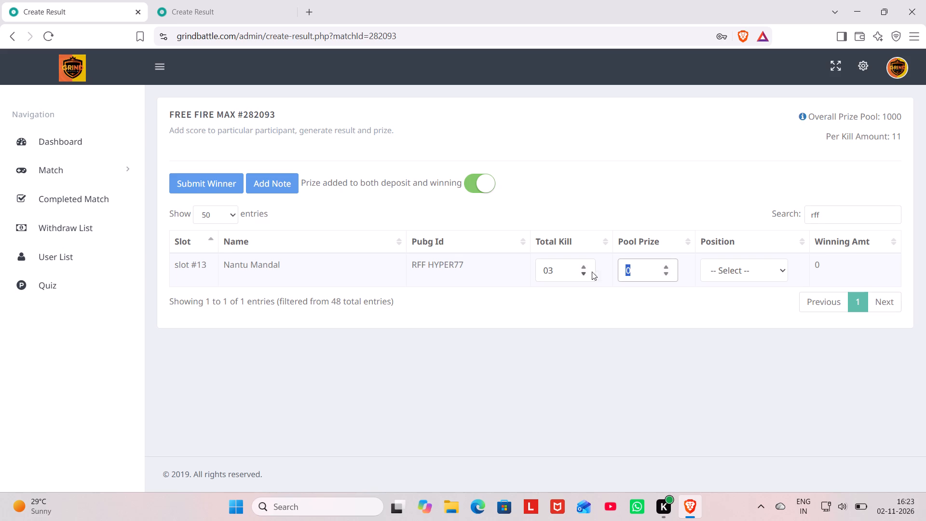
Filter the participants by "ac" and set Total Kill to 2 for Ac.04 in slot #15.
click(837, 210)
key(BackSpace)
key(BackSpace)
key(BackSpace)
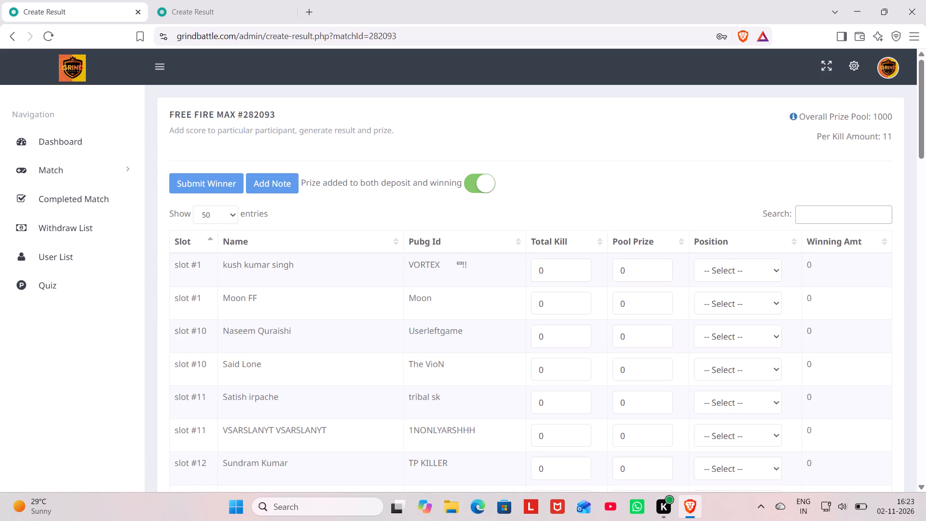
text(ac)
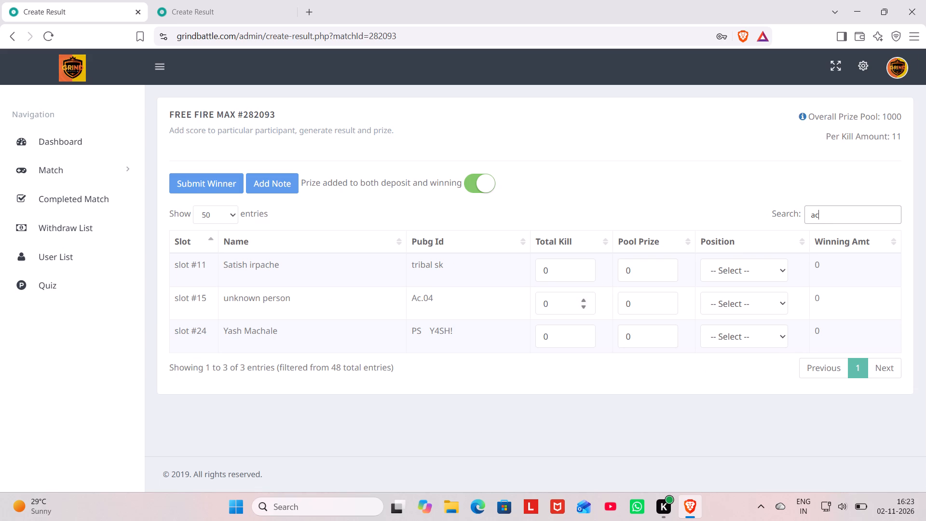
click(566, 294)
key(2)
key(Tab)
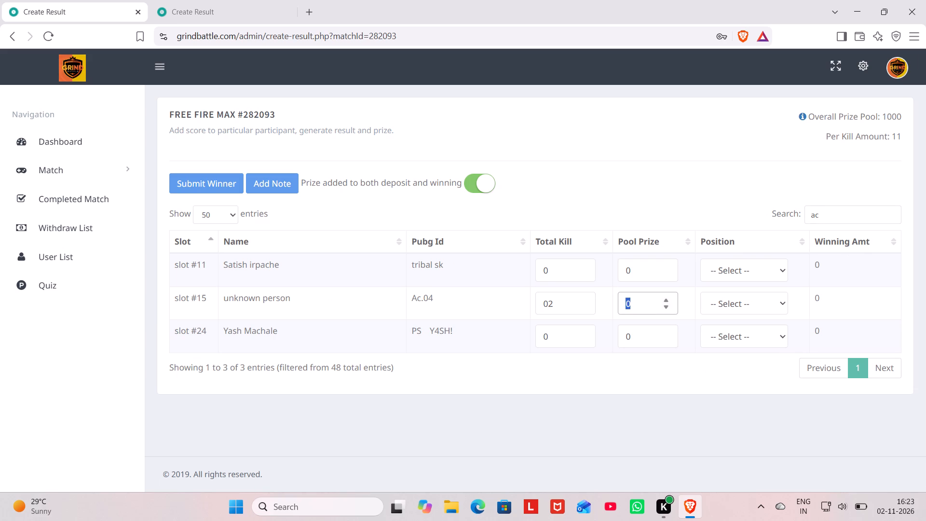
click(844, 219)
key(BackSpace)
key(BackSpace)
key(BackSpace)
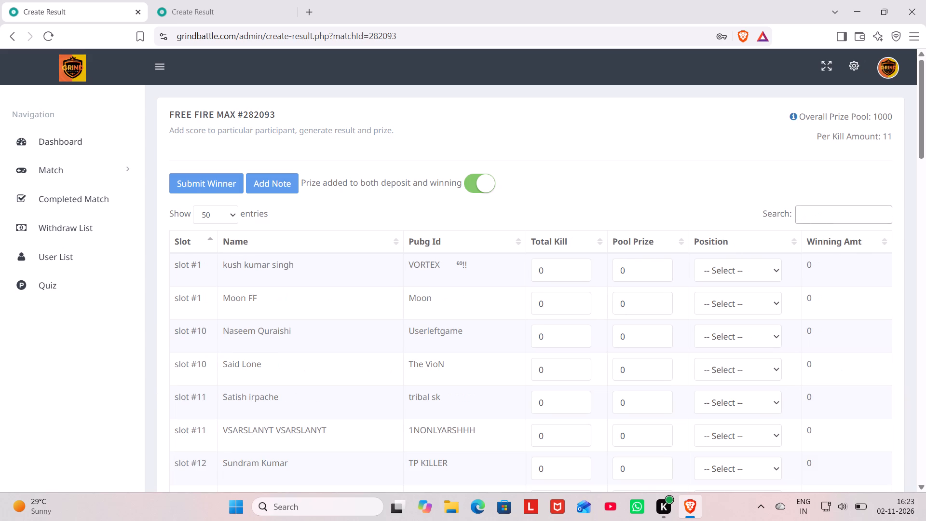
text(so)
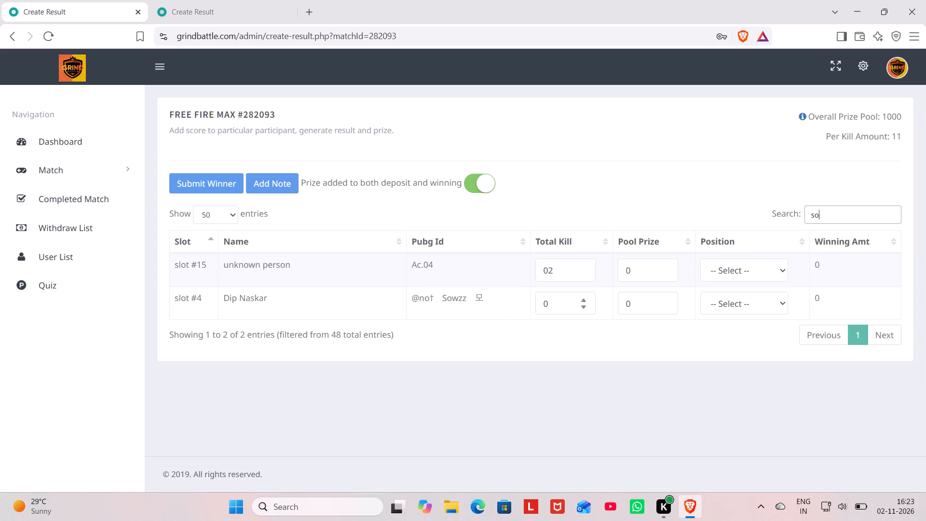
click(557, 302)
key(2)
key(Tab)
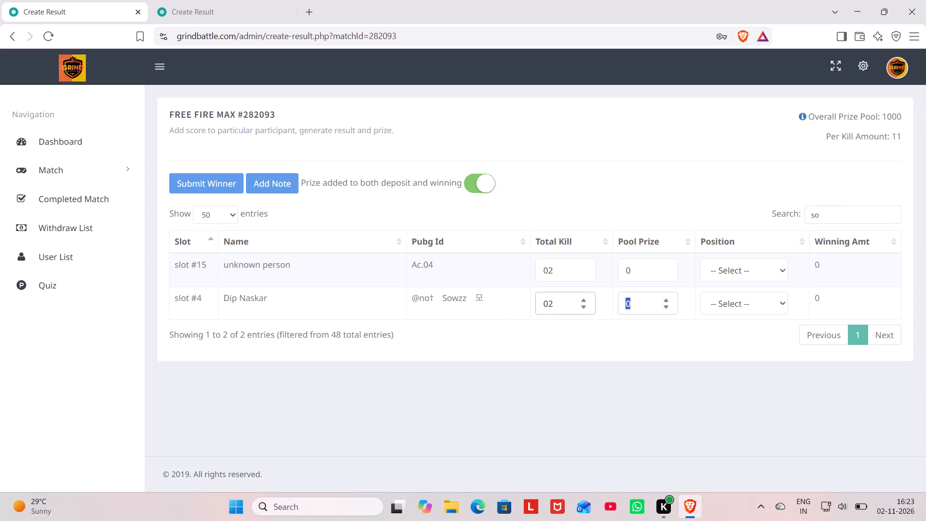
click(827, 218)
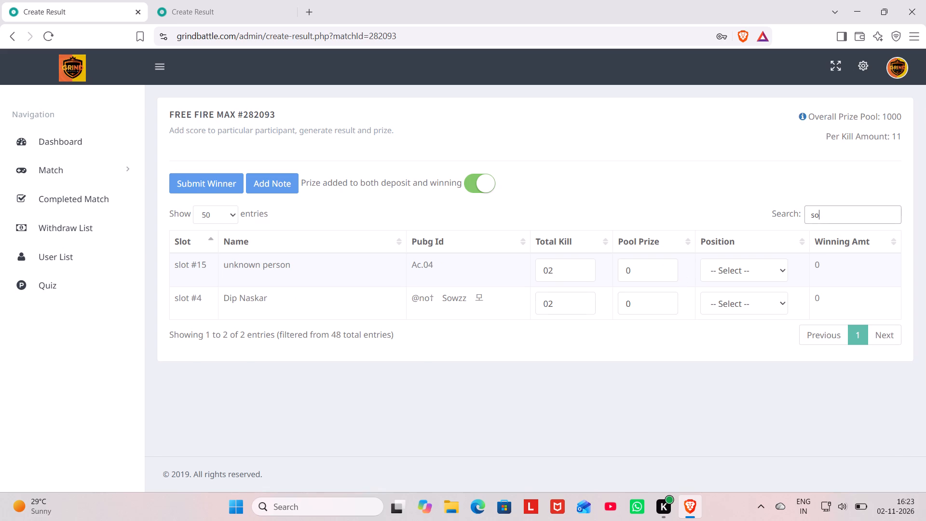
key(BackSpace)
key(BackSpace)
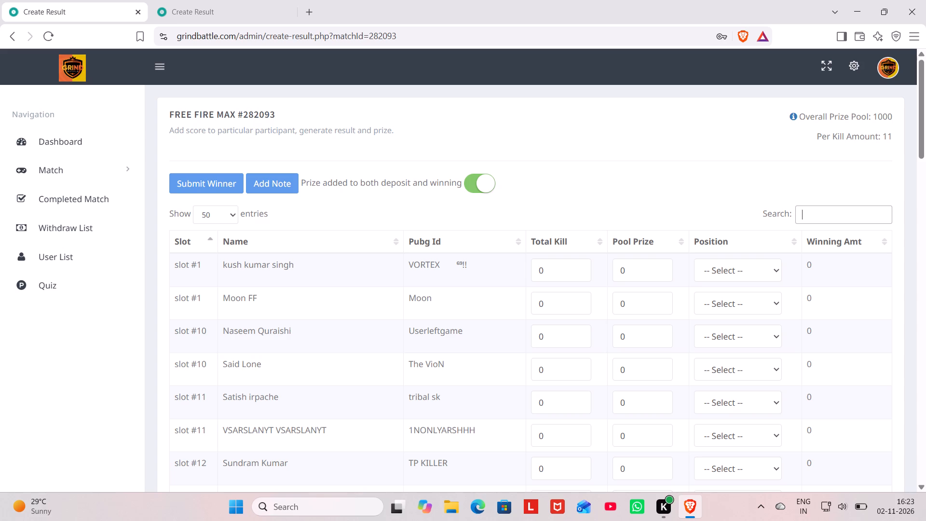
text(1n)
click(563, 269)
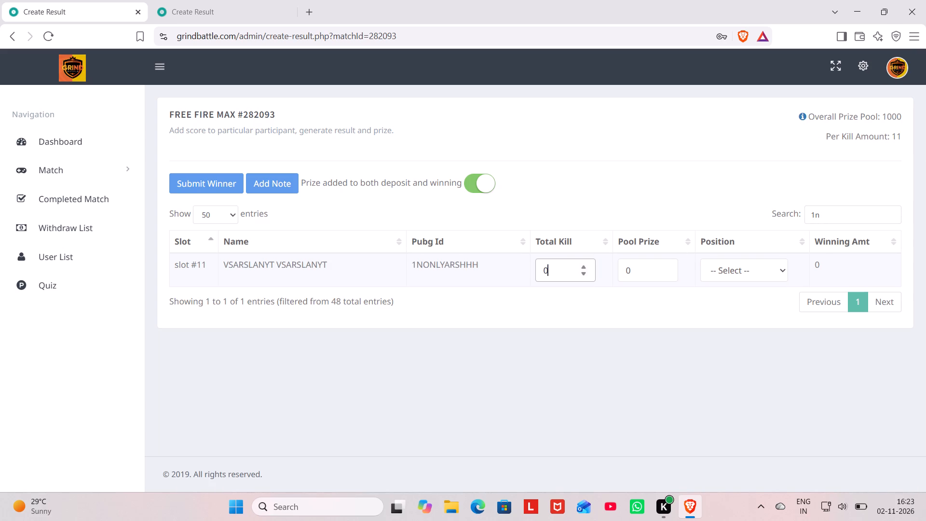
key(3)
key(Tab)
Filter the participants by "pra" and set Total Kill to 4 for PRATHAM in slot #19.
click(833, 213)
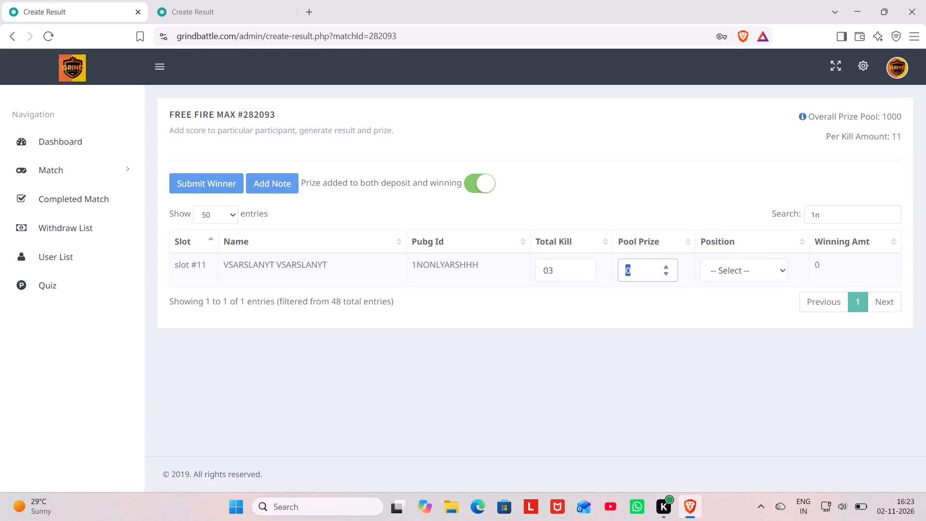
key(BackSpace)
key(BackSpace)
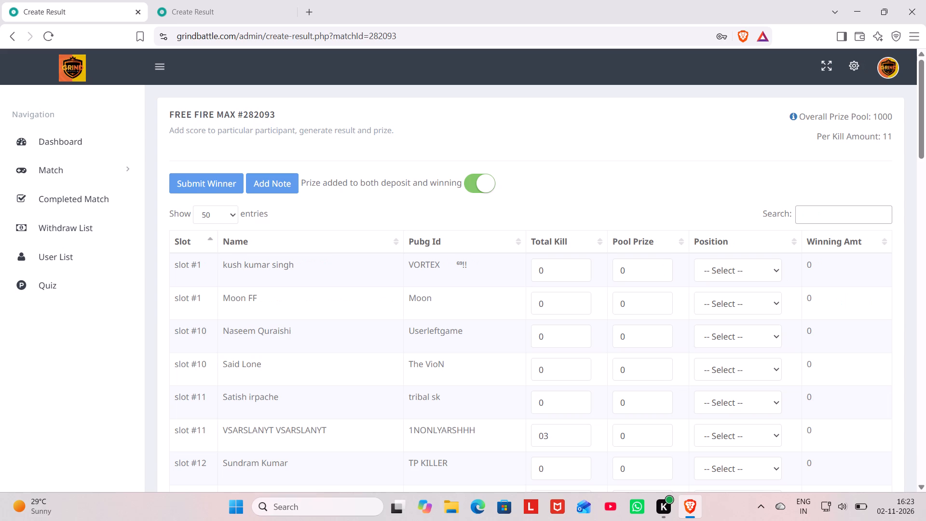
text(pra)
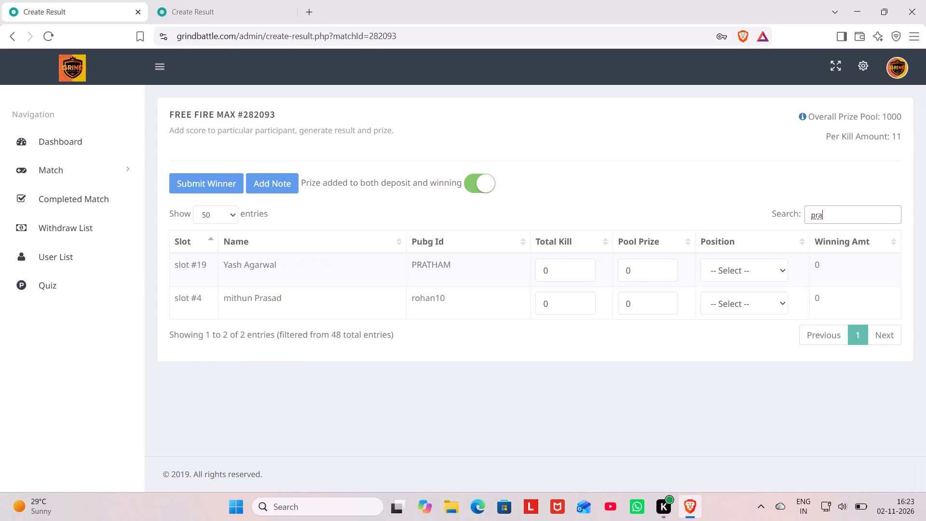
click(565, 269)
key(4)
key(Tab)
click(869, 221)
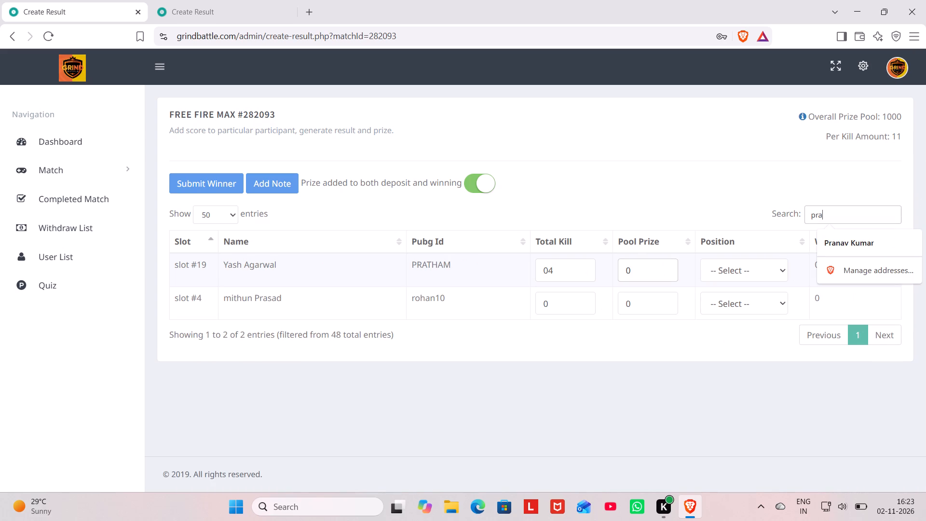
key(BackSpace)
key(BackSpace)
key(BackSpace)
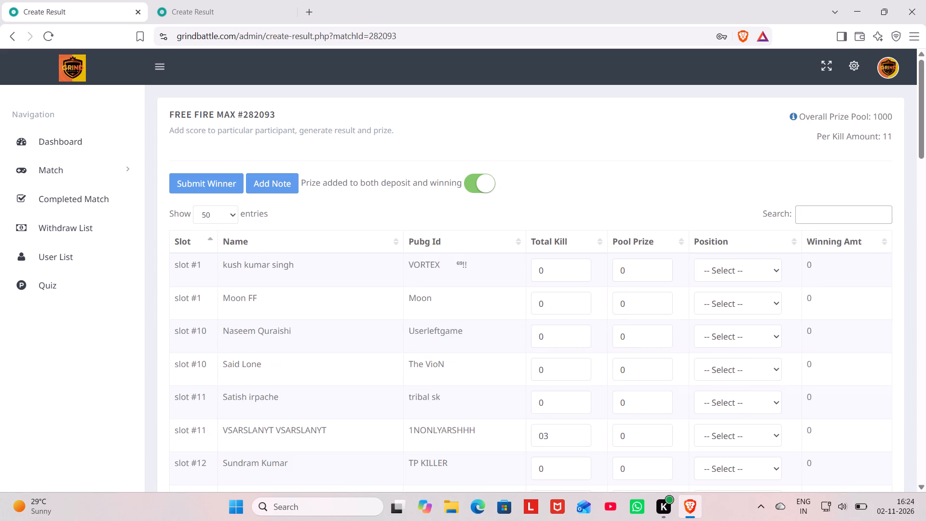
text(ps)
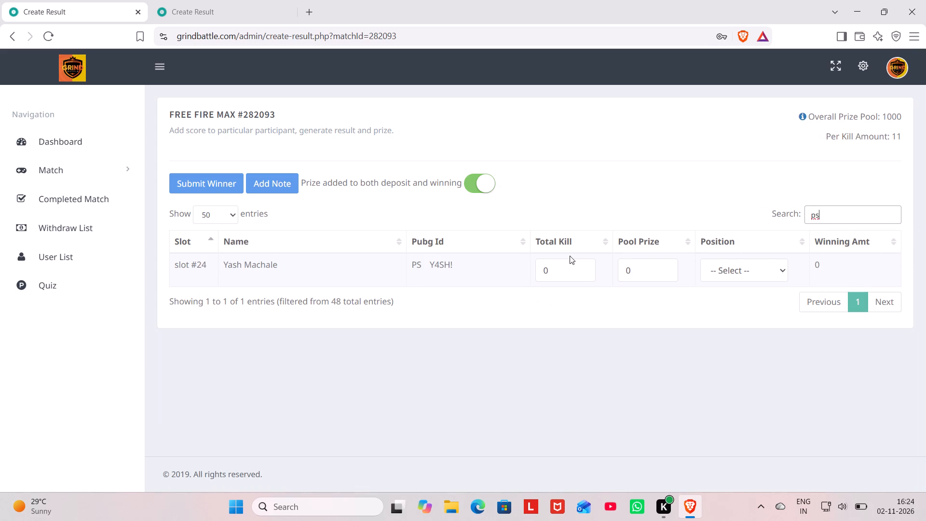
click(556, 269)
key(2)
key(Tab)
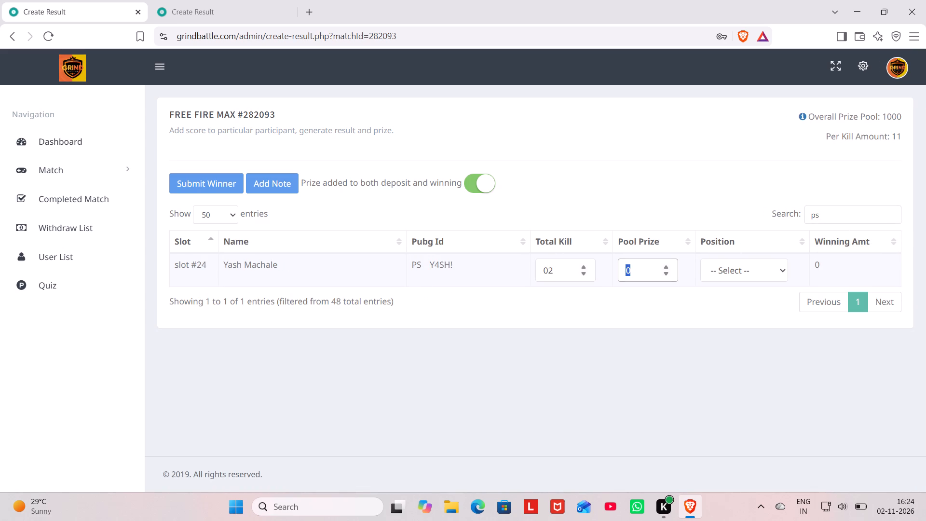
click(858, 206)
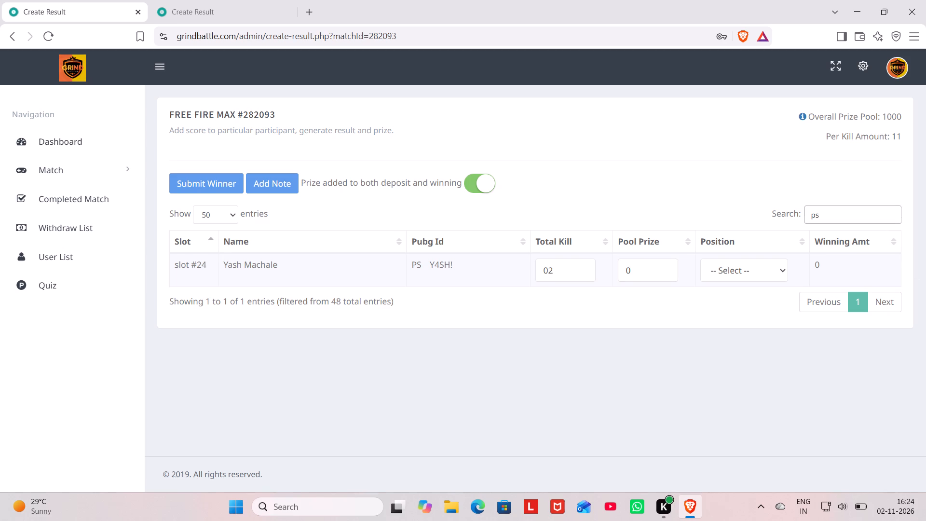
key(BackSpace)
key(BackSpace)
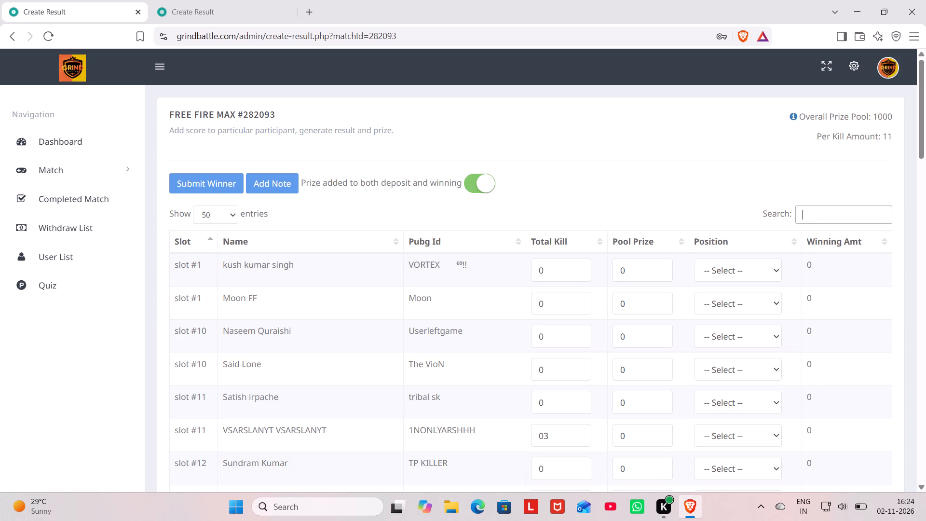
key(shift+at)
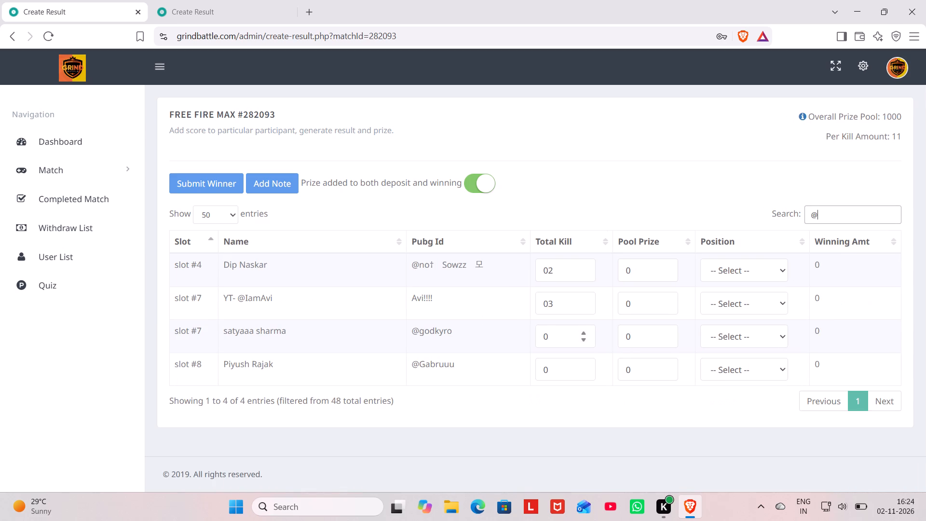
click(575, 329)
key(1)
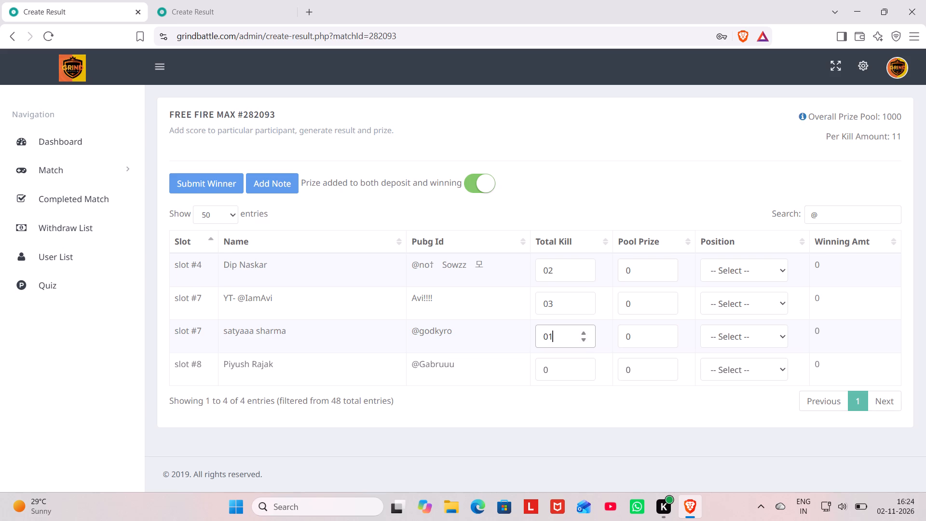
key(Tab)
click(842, 219)
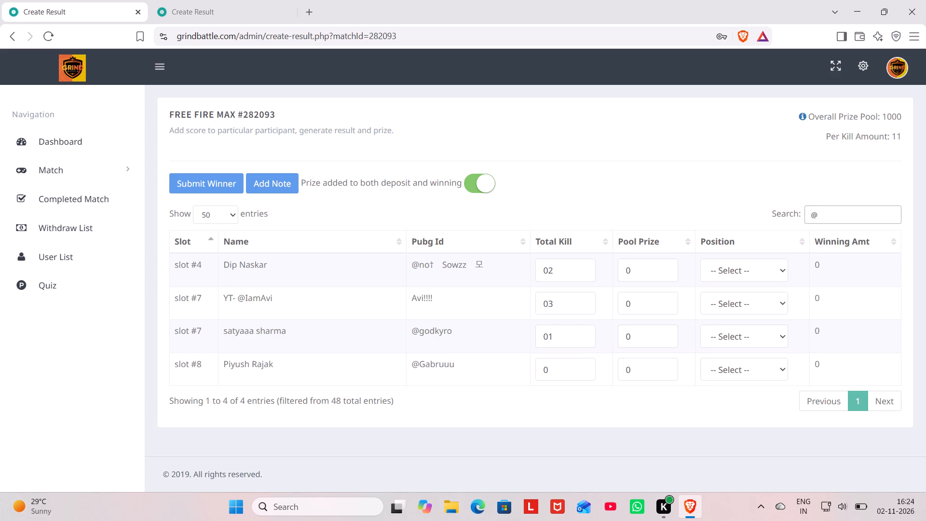
key(BackSpace)
key(BackSpace)
key(BackSpace)
text(ro)
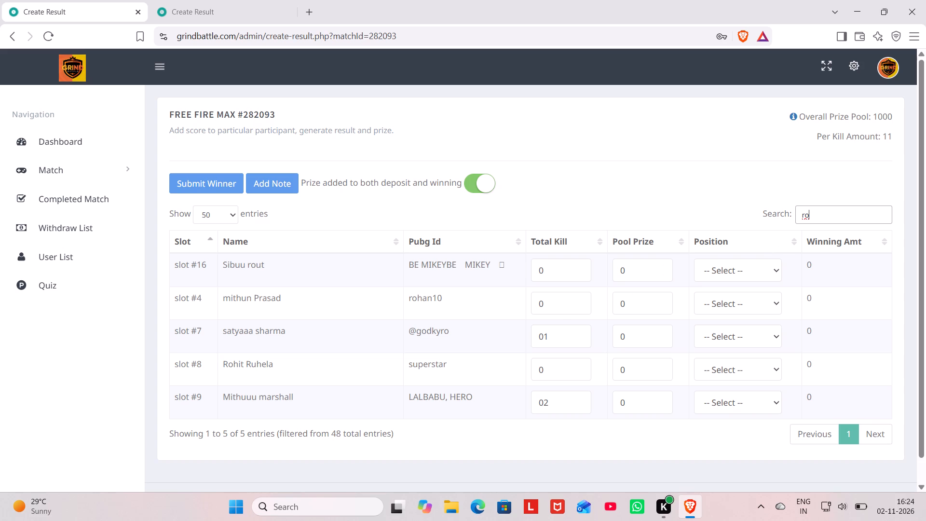
key(1)
key(Tab)
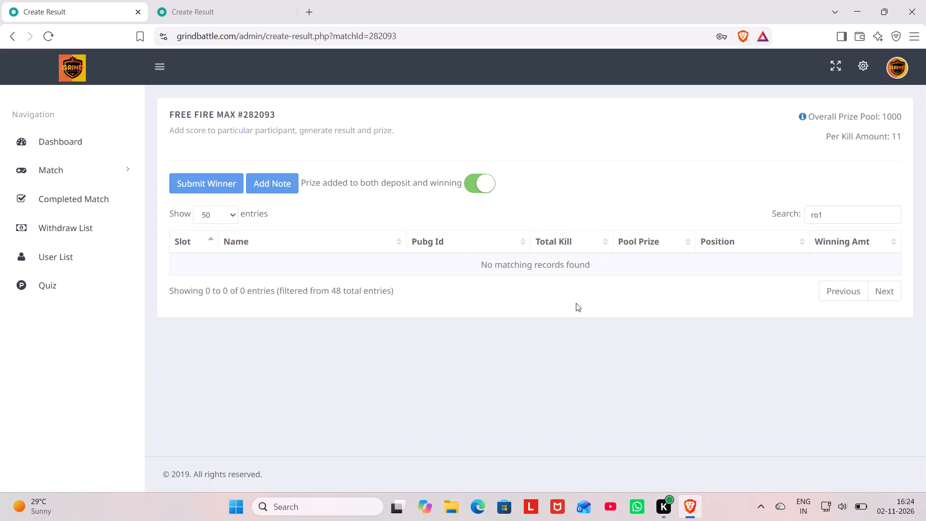
key(BackSpace)
click(855, 212)
key(BackSpace)
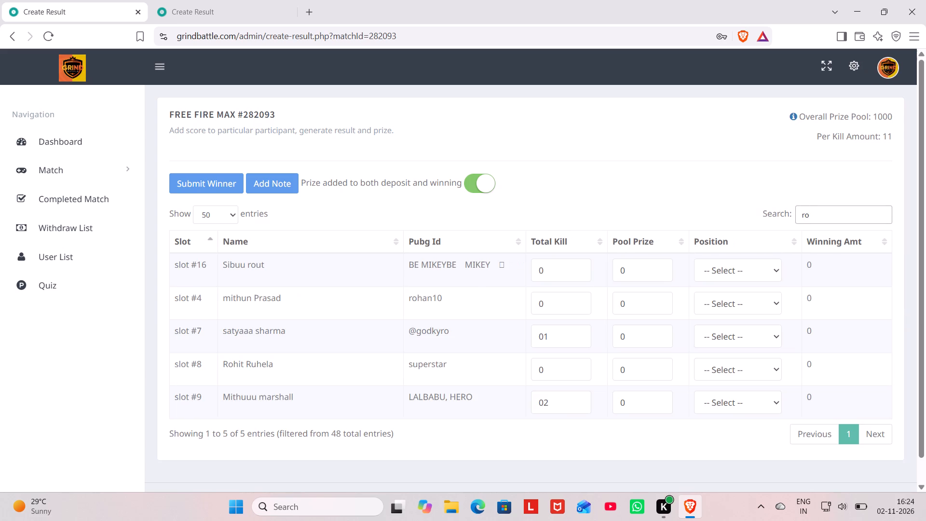
click(561, 308)
key(1)
key(Tab)
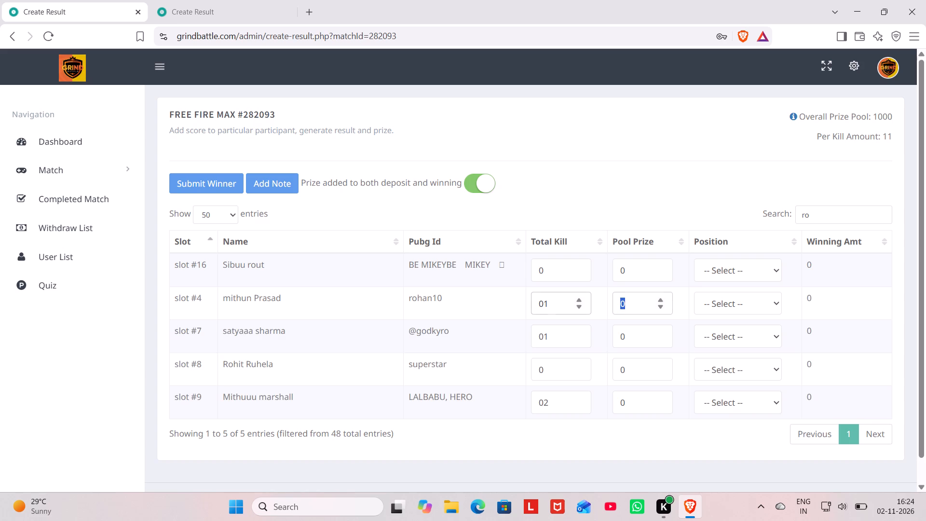
click(826, 219)
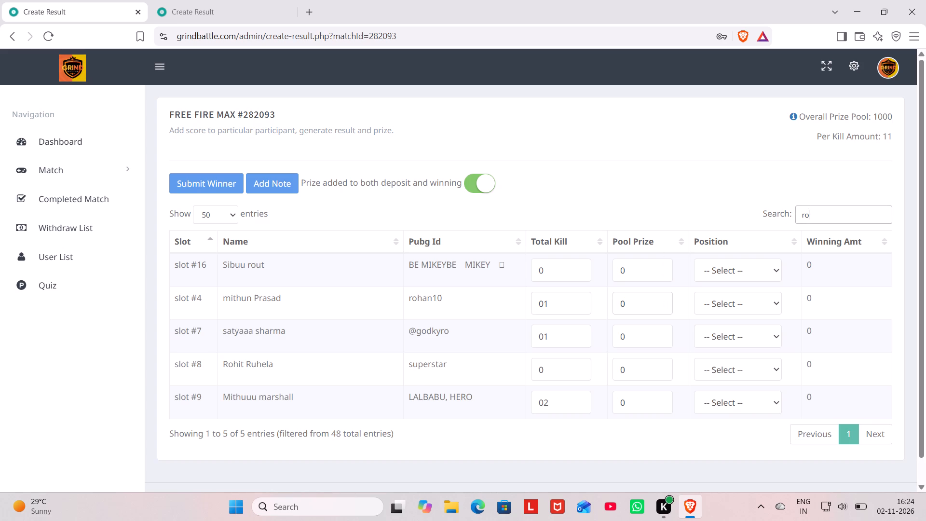
key(BackSpace)
key(BackSpace)
key(BackSpace)
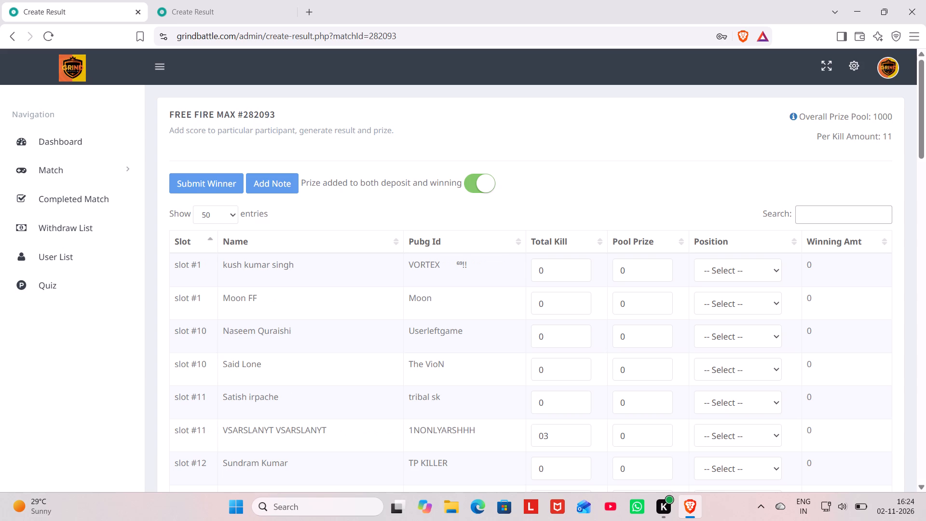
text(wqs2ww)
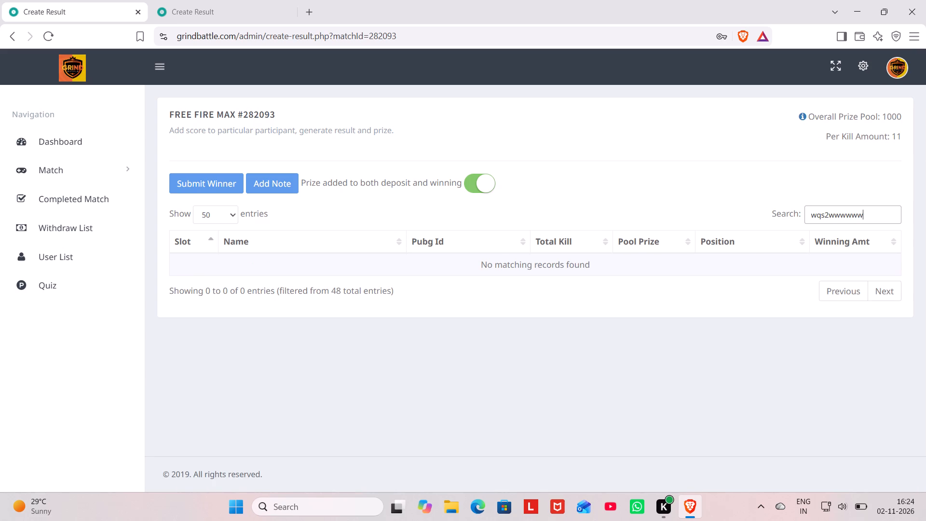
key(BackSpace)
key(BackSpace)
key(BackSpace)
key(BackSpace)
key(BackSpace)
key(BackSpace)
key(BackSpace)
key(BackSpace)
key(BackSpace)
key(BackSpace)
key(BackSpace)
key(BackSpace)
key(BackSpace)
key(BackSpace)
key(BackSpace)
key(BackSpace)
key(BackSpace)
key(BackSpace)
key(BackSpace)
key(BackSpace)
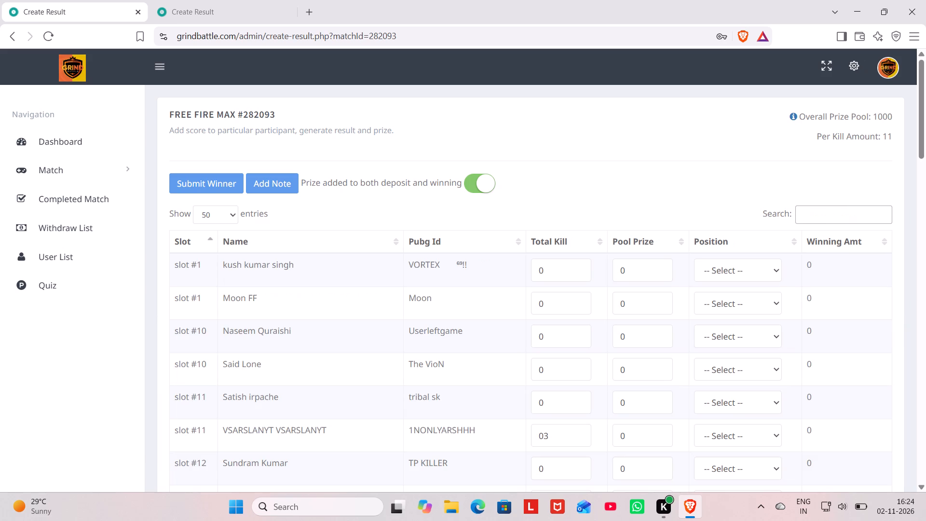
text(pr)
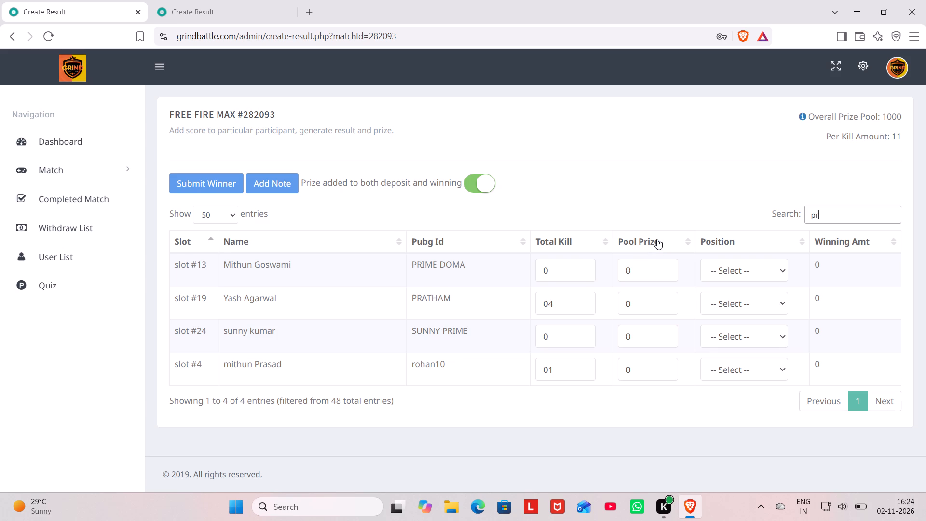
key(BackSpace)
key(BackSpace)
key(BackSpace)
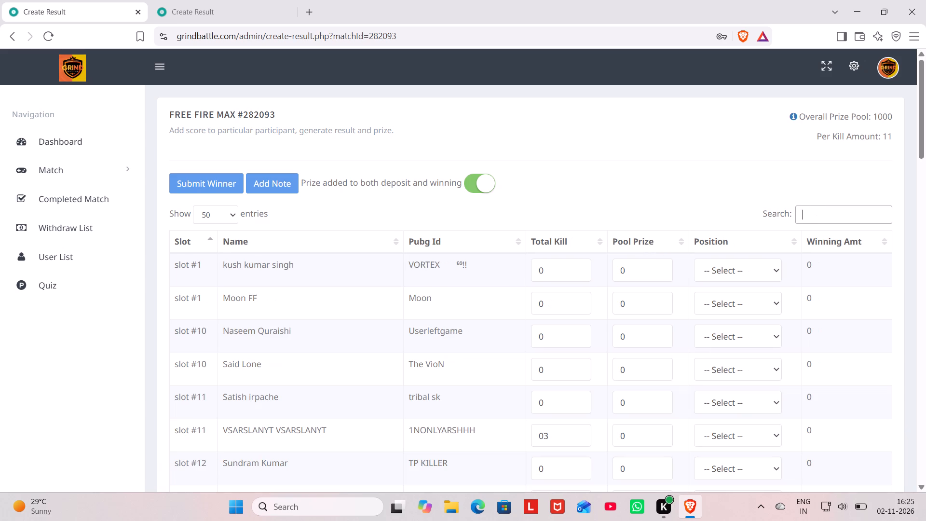
text(ao)
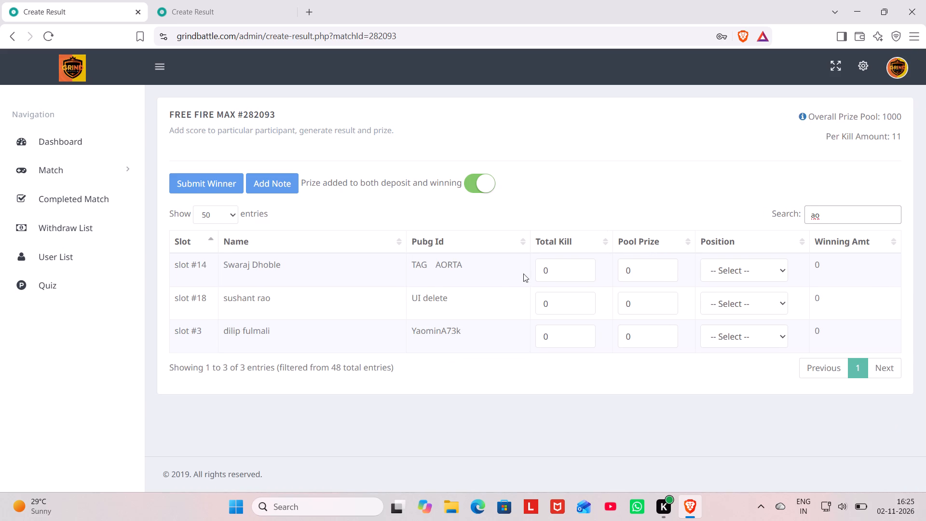
click(555, 266)
key(1)
key(Tab)
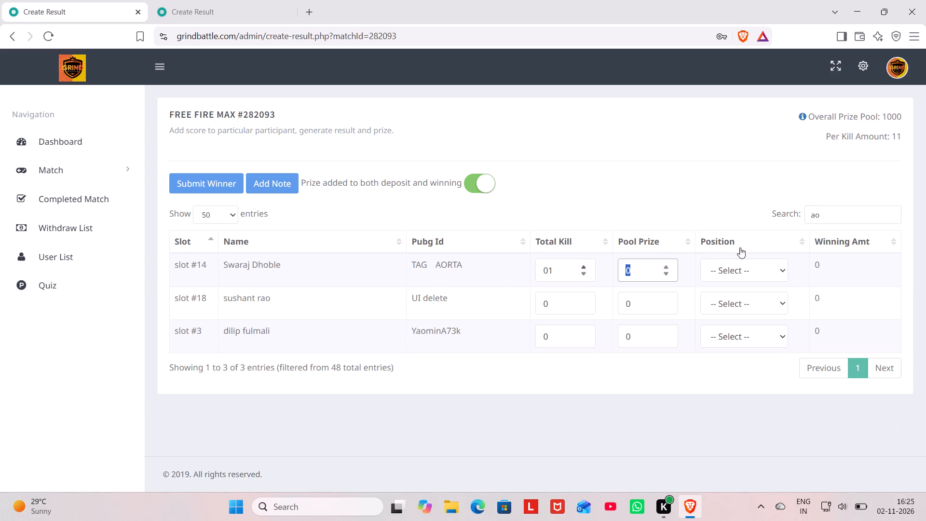
Clear the participant filter and set Total Kill to 1 for PRIME DOMA in slot #13 and the other slot #14 player, Prime.
click(843, 223)
key(BackSpace)
key(BackSpace)
key(BackSpace)
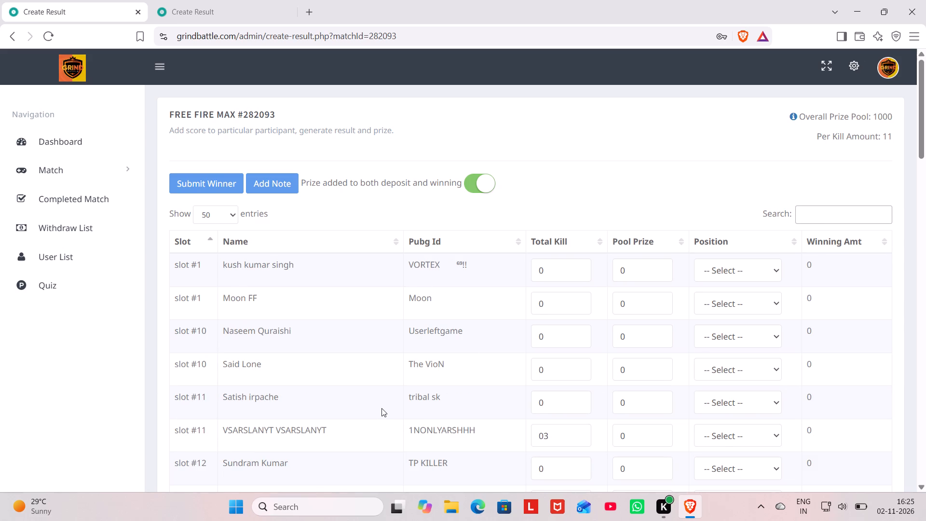
scroll(381, 408, down, 4)
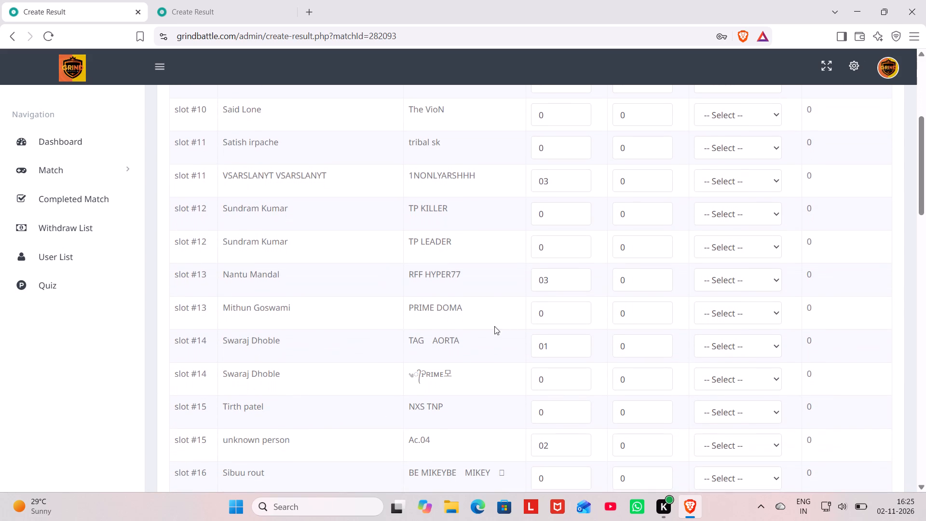
click(548, 309)
key(1)
key(Tab)
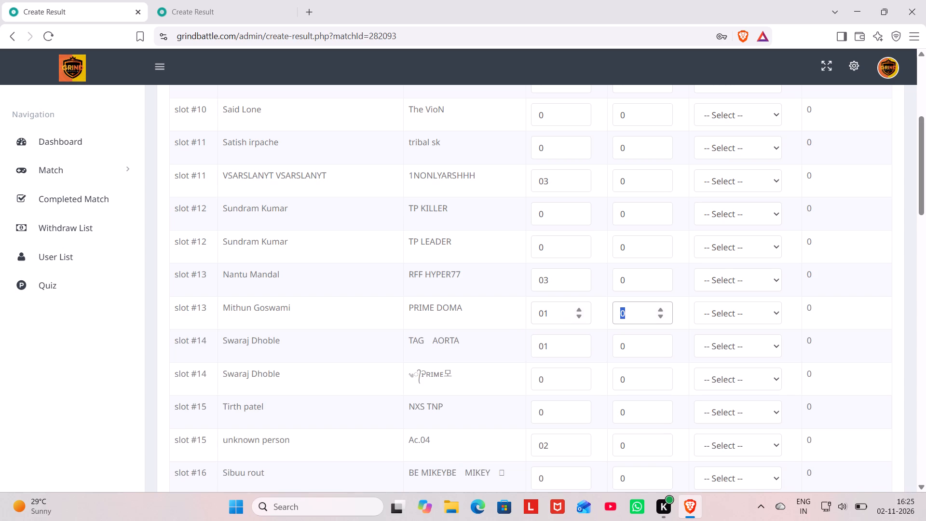
click(557, 379)
key(1)
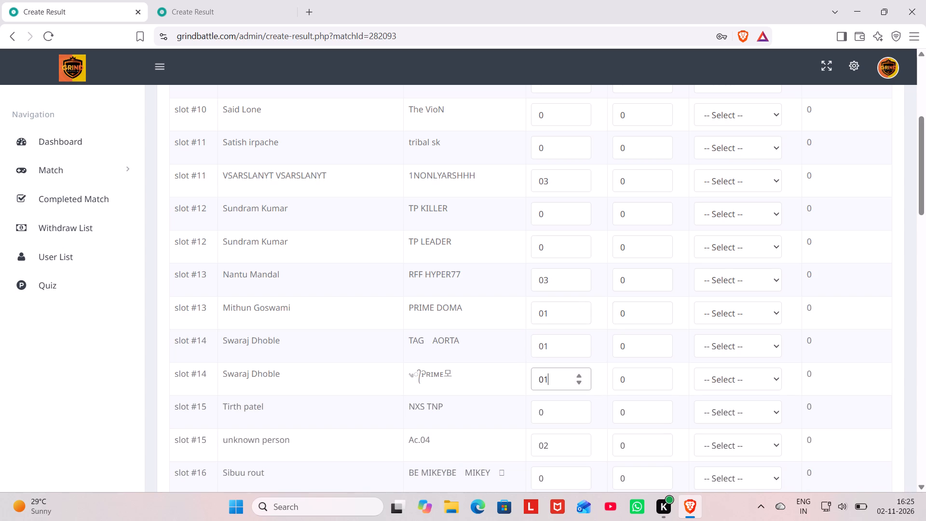
key(Tab)
click(349, 395)
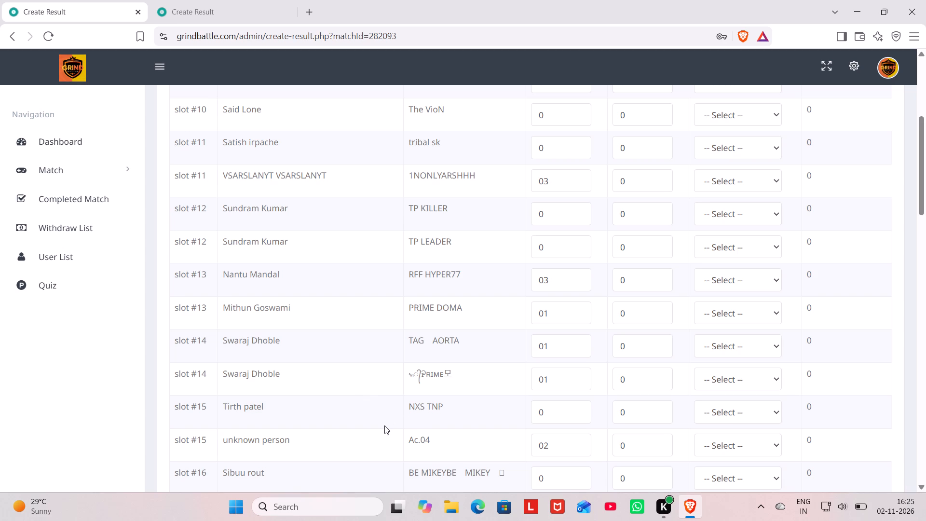
Set Total Kill to 2 for TP LEADER in slot #12 and to 1 for Moon in slot #1.
click(552, 245)
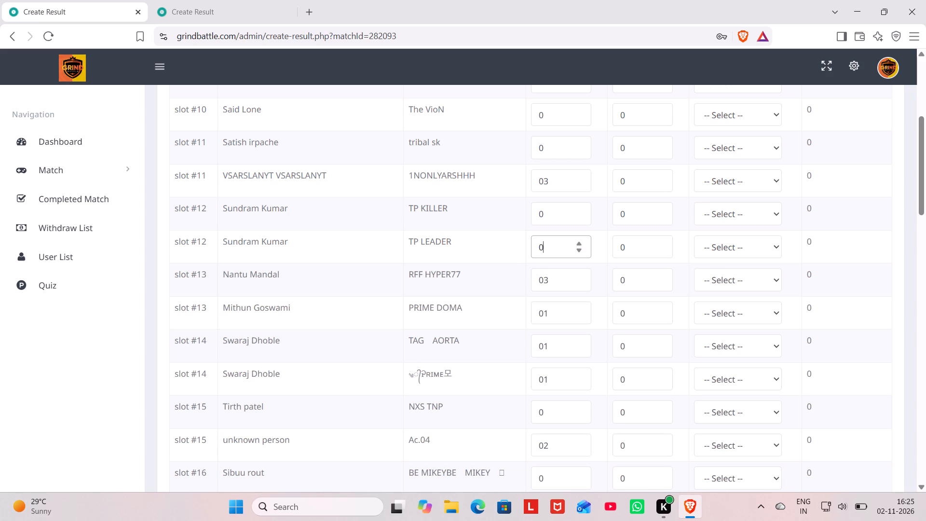
key(2)
key(Tab)
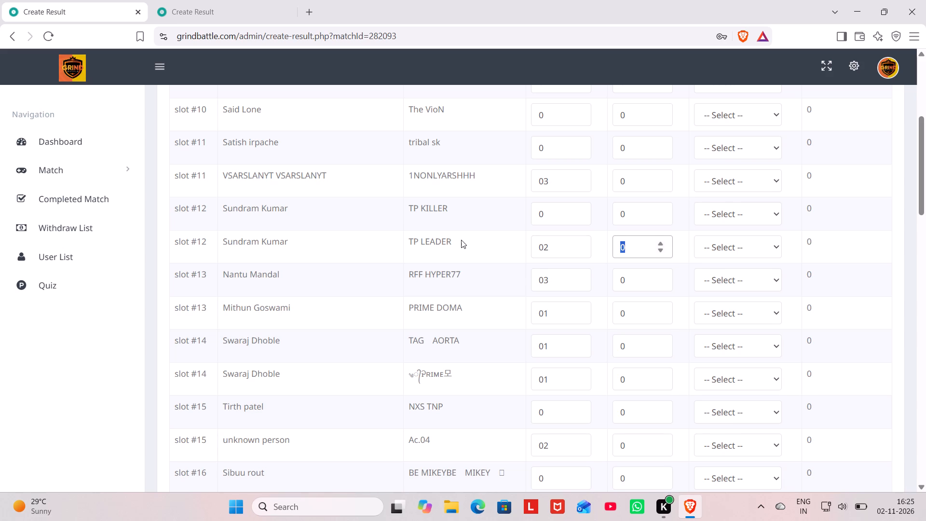
scroll(461, 240, up, 4)
scroll(461, 240, down, 3)
scroll(461, 240, up, 2)
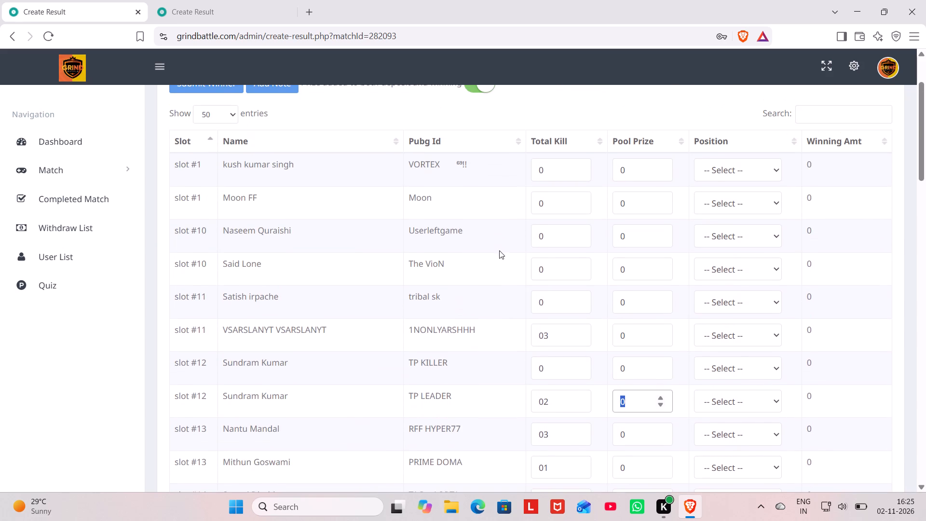
click(545, 198)
key(1)
key(Tab)
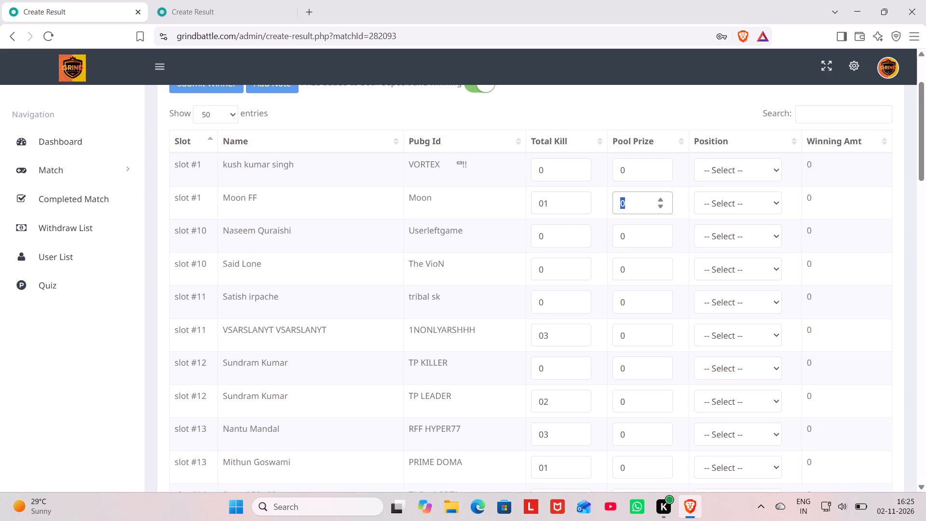
scroll(523, 387, down, 2)
click(523, 387)
scroll(523, 387, down, 3)
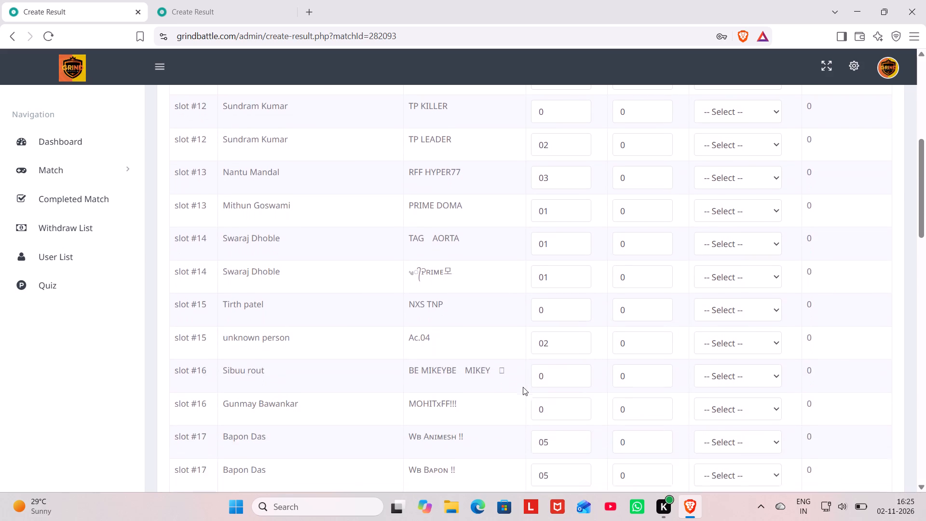
scroll(523, 387, down, 7)
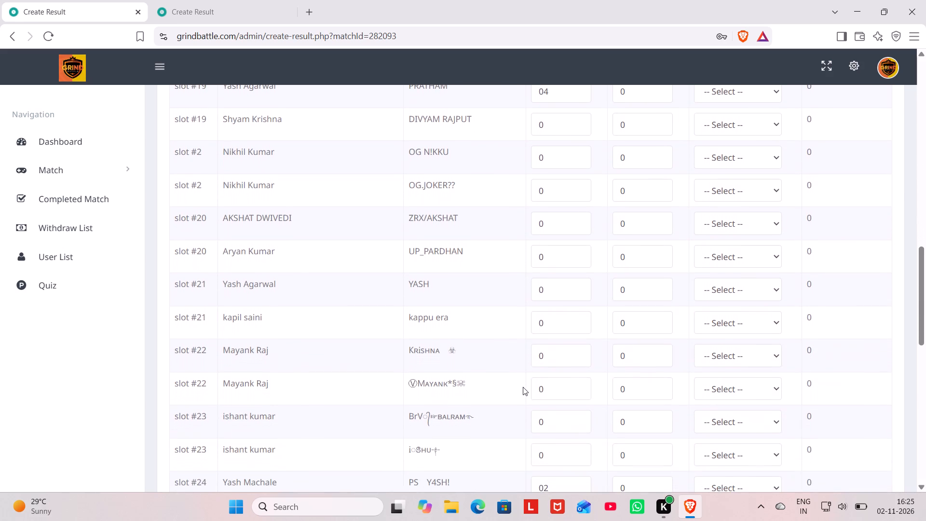
scroll(523, 387, down, 2)
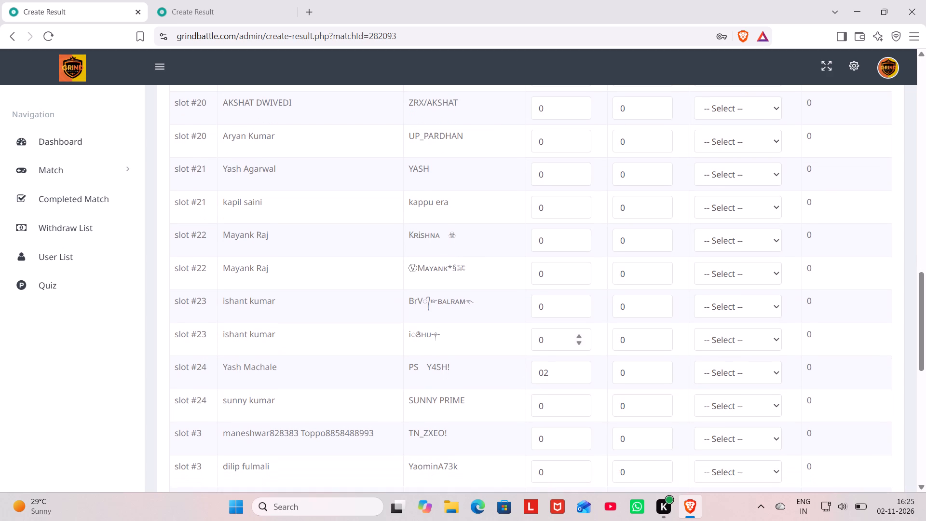
click(556, 336)
key(2)
key(Tab)
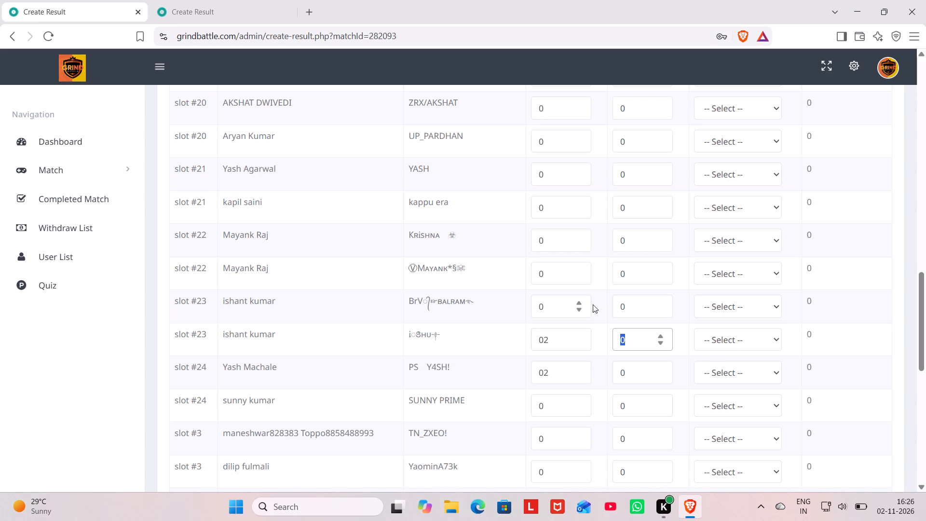
click(473, 388)
click(545, 405)
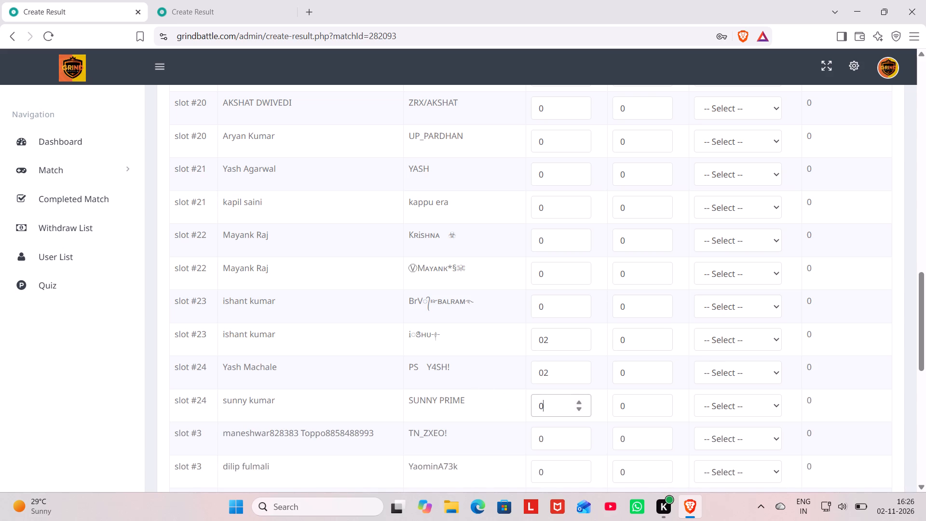
key(1)
key(Tab)
click(522, 407)
Submit the winners for match #282093.
scroll(522, 407, up, 2)
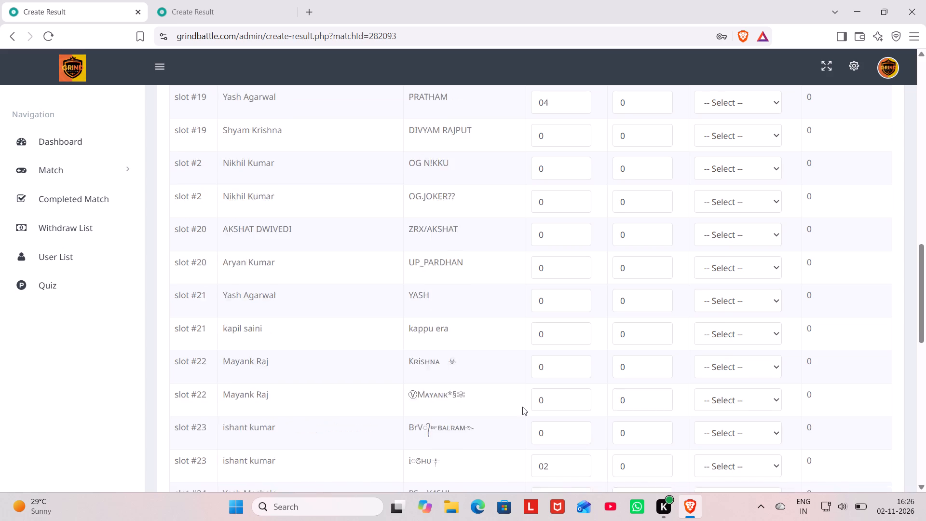
scroll(522, 407, up, 1)
click(585, 198)
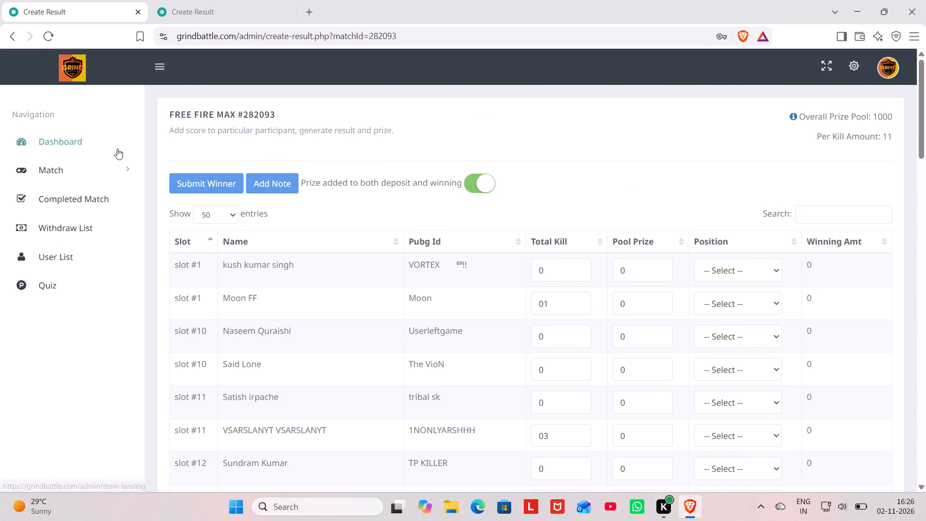
click(184, 185)
Switch to the match #282092 result page and open the completed matches list from there.
click(209, 14)
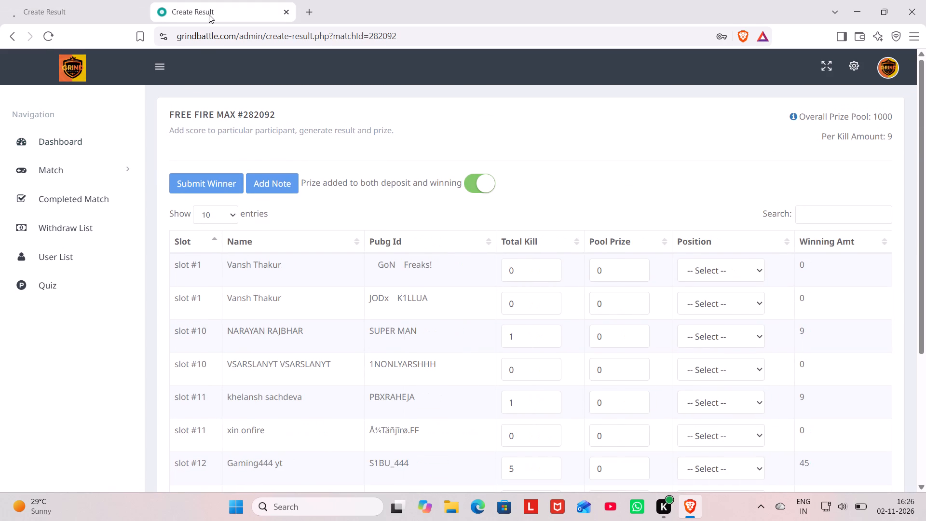
click(85, 201)
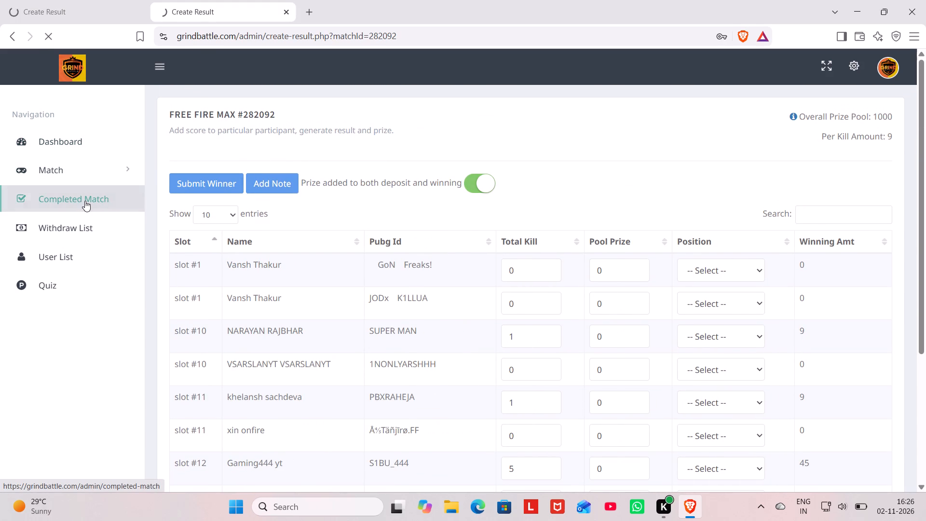
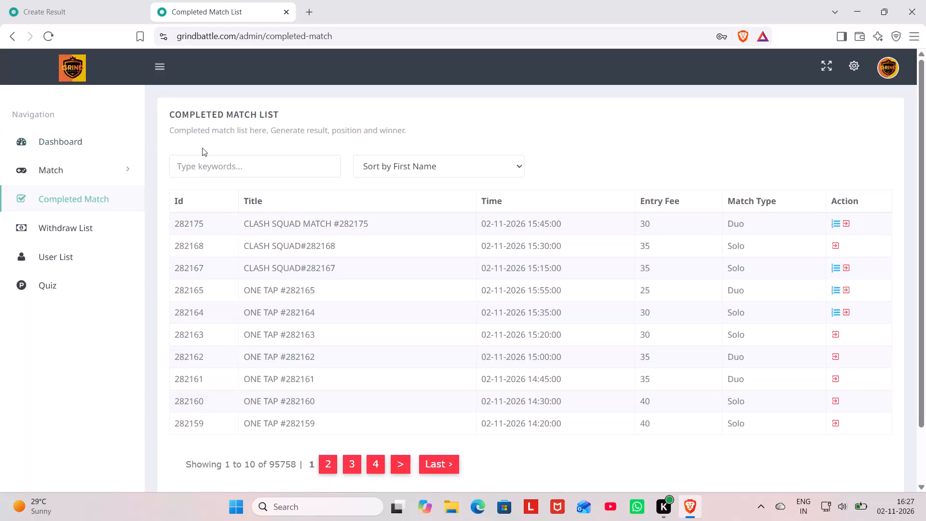
Search the completed matches for 282094 and open the result entry page for FREE FIRE MAX #282094.
click(225, 167)
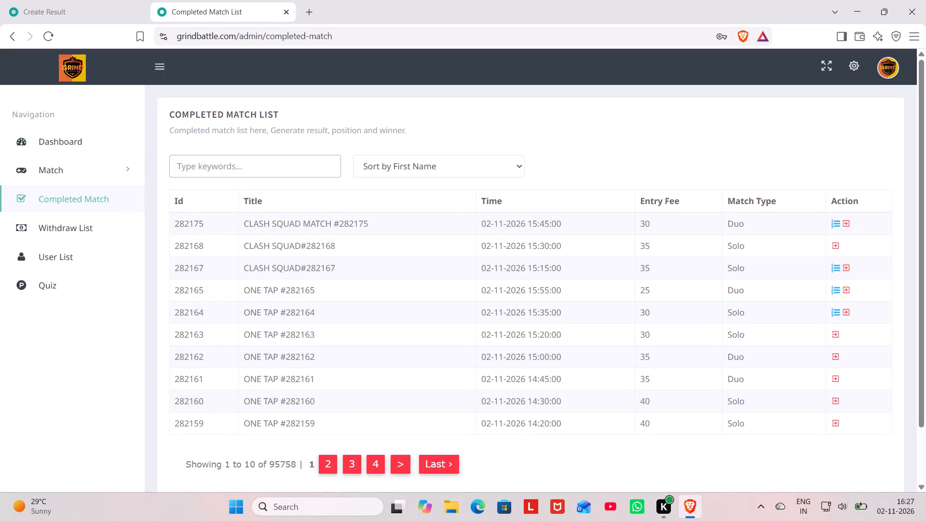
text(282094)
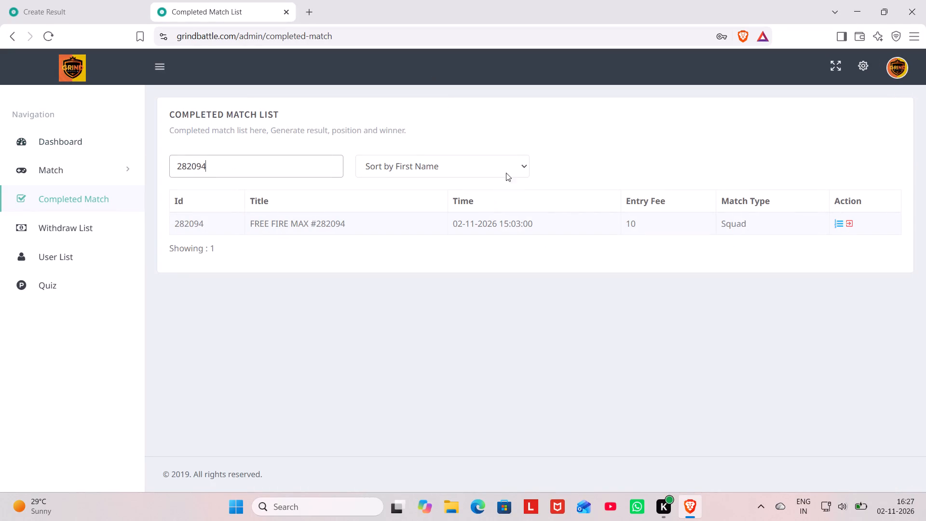
click(839, 224)
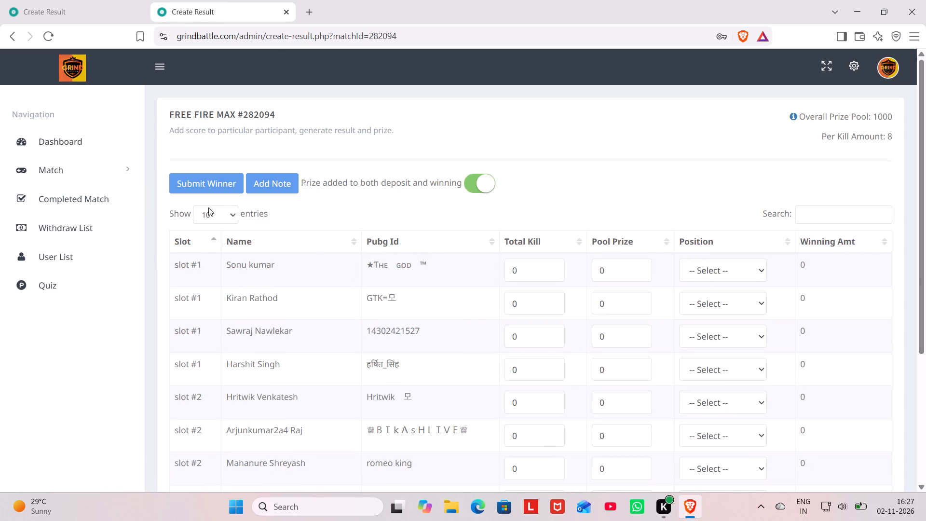
Set the participant table to show 50 entries per page.
click(204, 219)
click(206, 255)
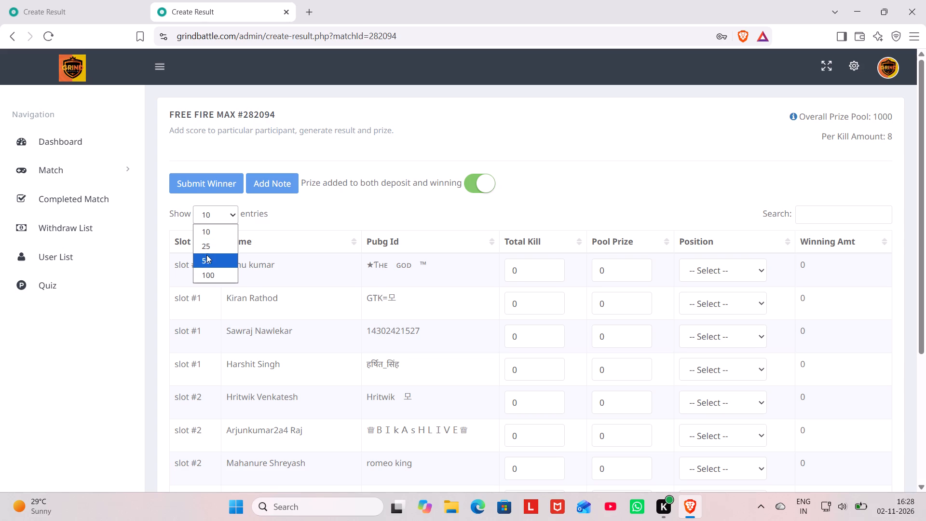
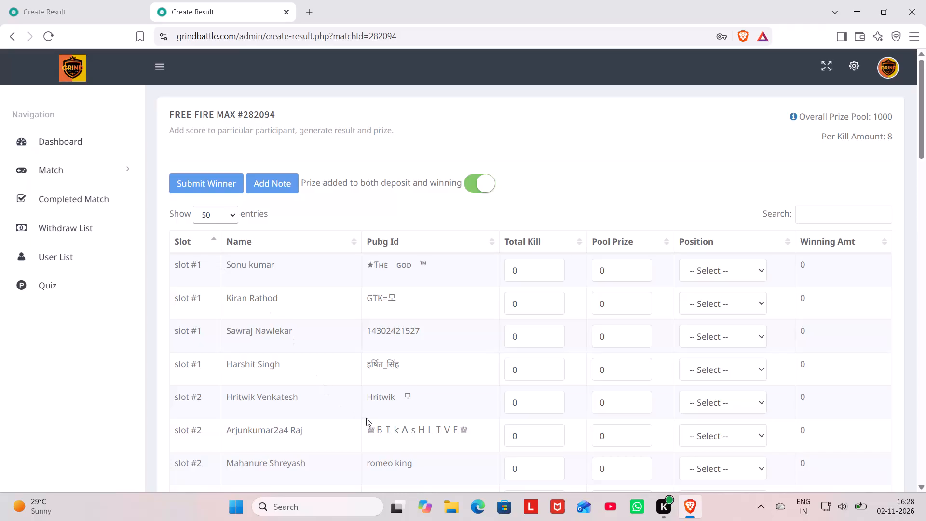
click(533, 398)
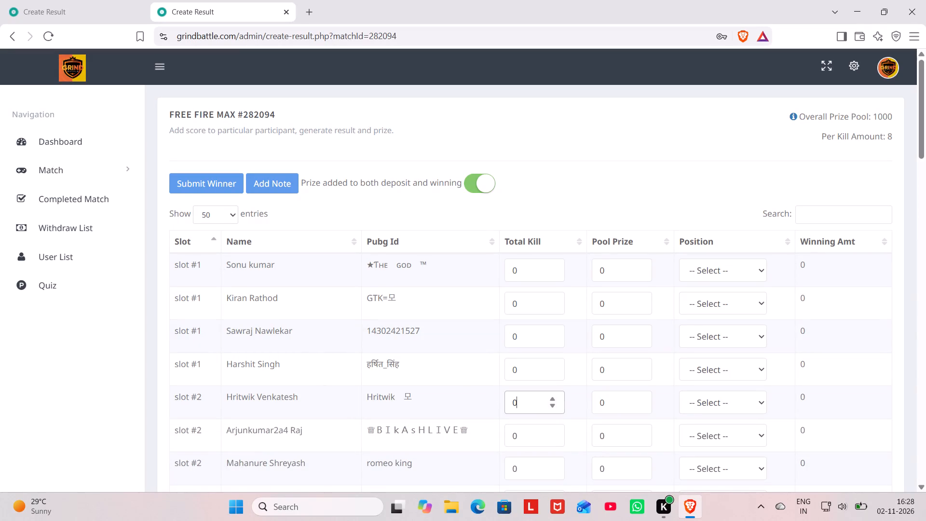
key(1)
key(Tab)
text(15)
key(Tab)
key(Down)
key(Tab)
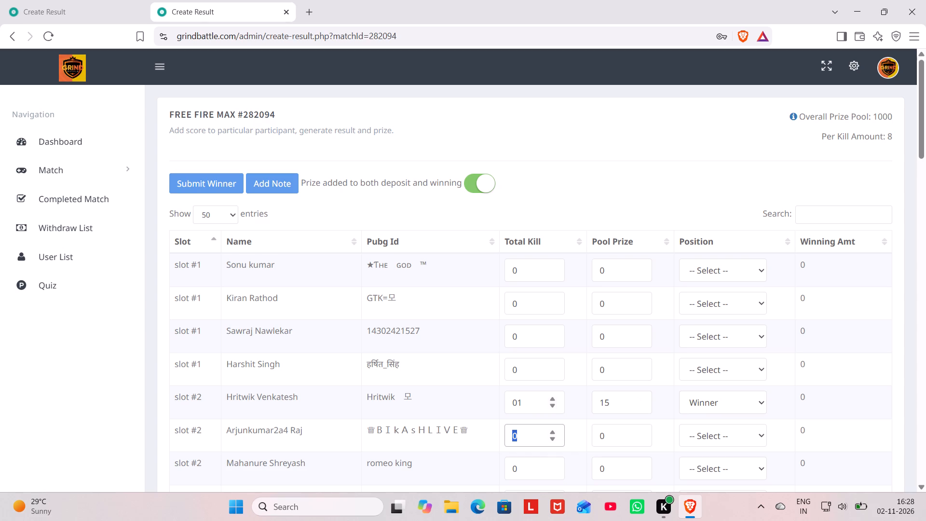
text(01)
key(Tab)
text(15)
key(Tab)
key(Down)
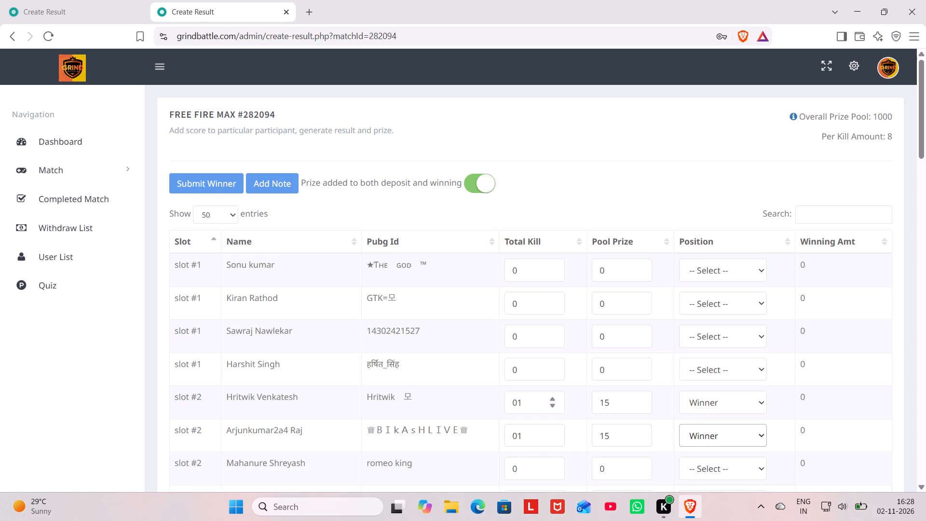
key(Tab)
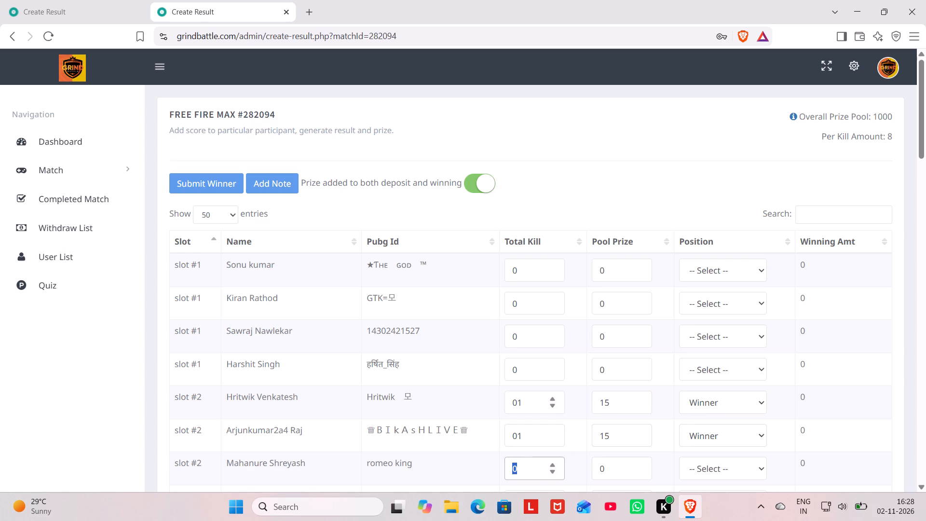
text(03)
key(Tab)
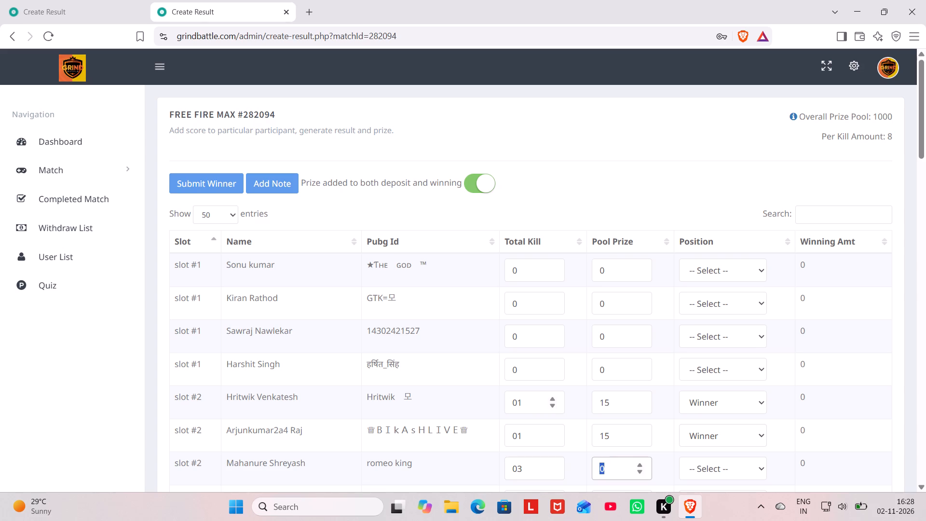
text(15)
key(Tab)
key(Down)
key(Tab)
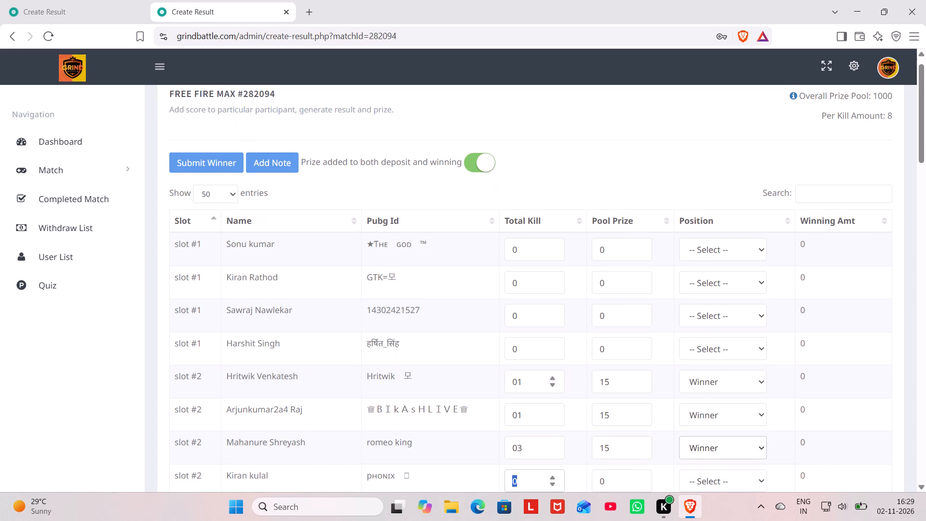
text(04)
key(Tab)
text(15)
key(Tab)
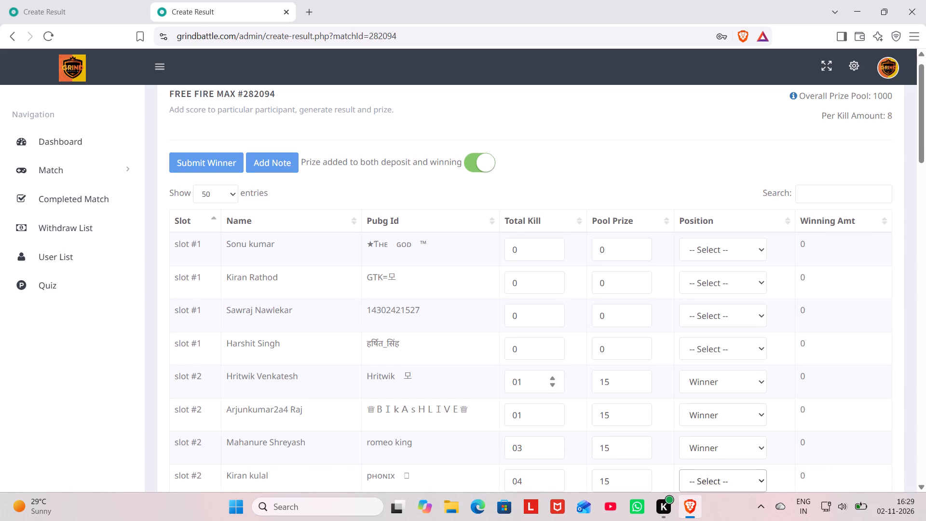
key(Down)
key(Tab)
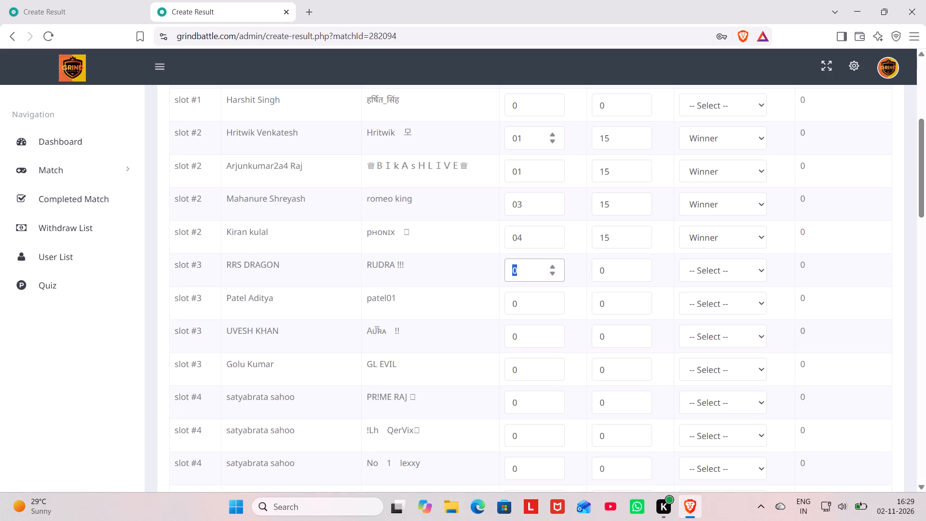
click(421, 371)
Set the total kills of slot #8 player SonGoku to 2.
scroll(469, 417, up, 1)
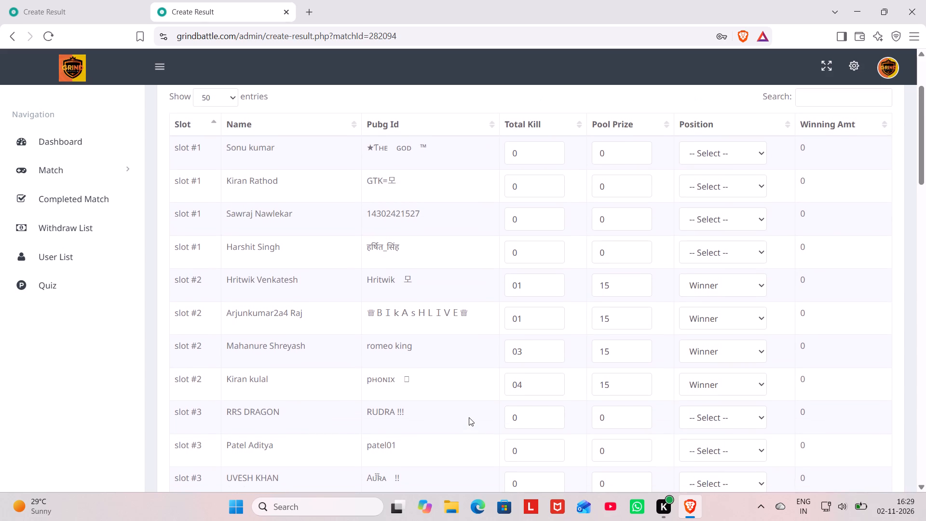
scroll(469, 417, up, 1)
scroll(469, 417, down, 4)
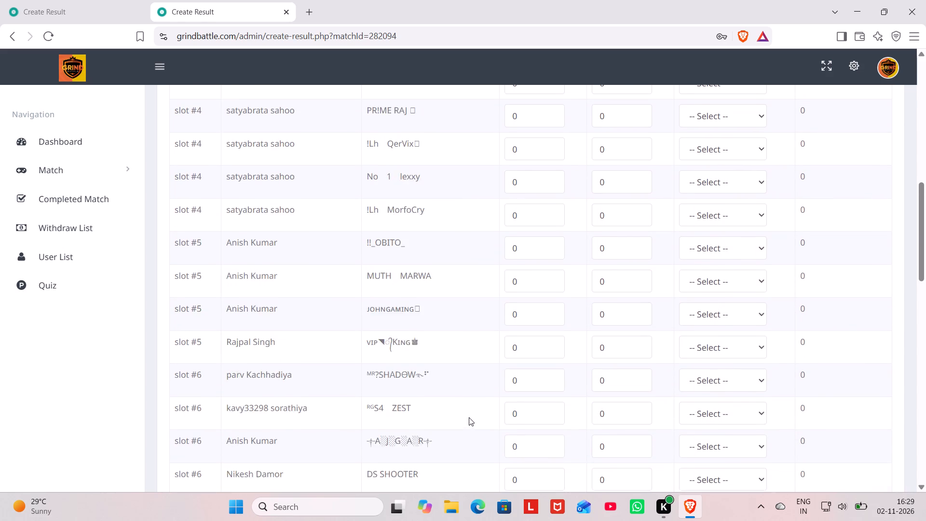
scroll(469, 417, down, 1)
scroll(473, 303, down, 1)
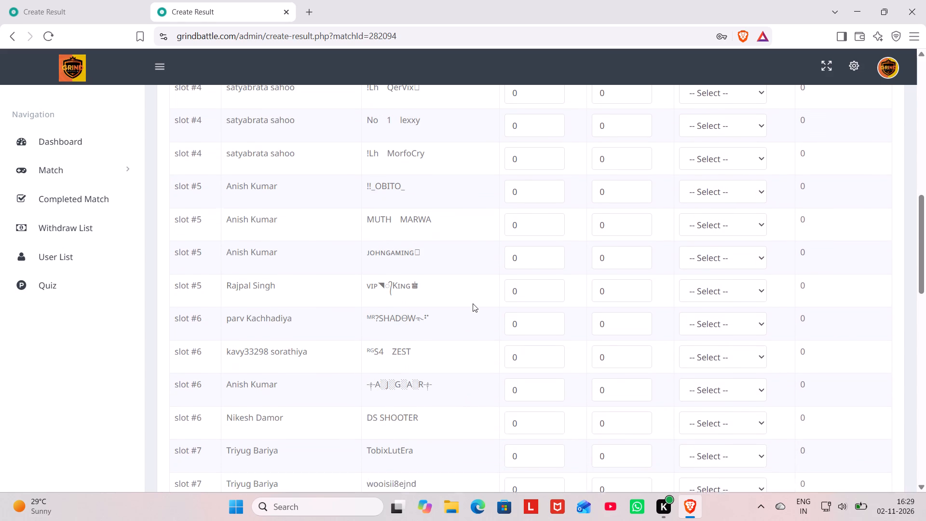
scroll(473, 303, down, 2)
scroll(482, 381, down, 2)
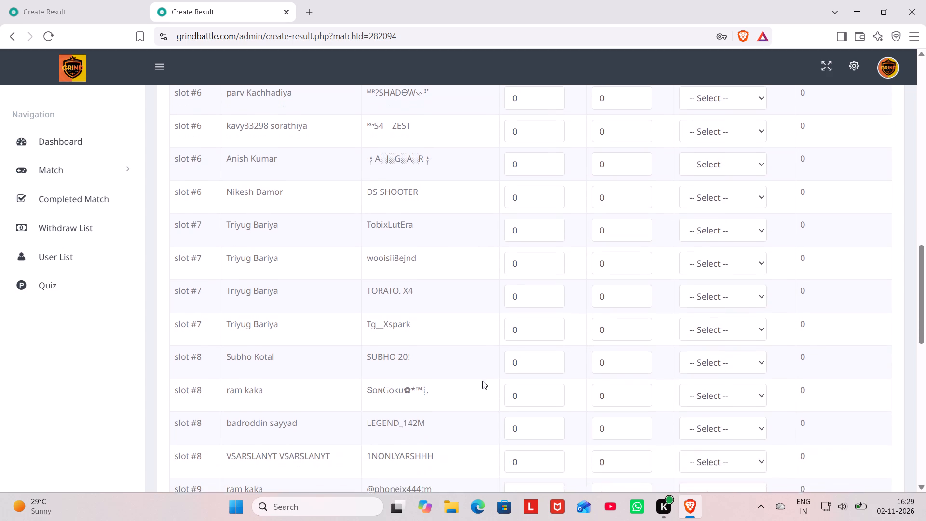
scroll(482, 381, down, 2)
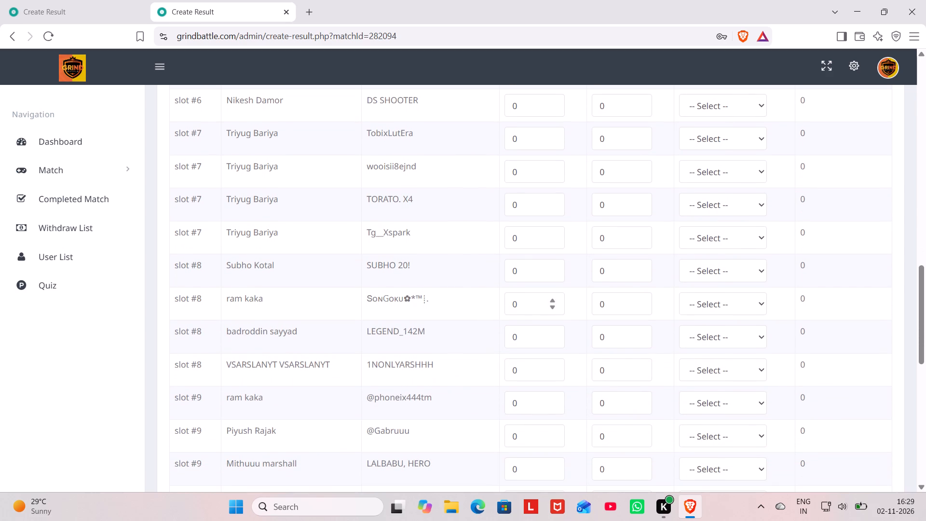
click(540, 302)
key(2)
key(Tab)
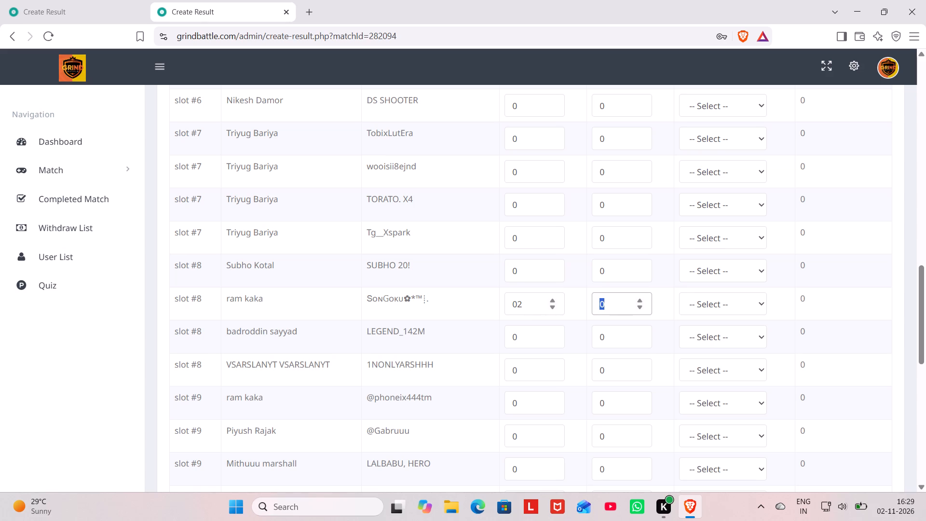
drag(486, 377, 521, 401)
click(521, 401)
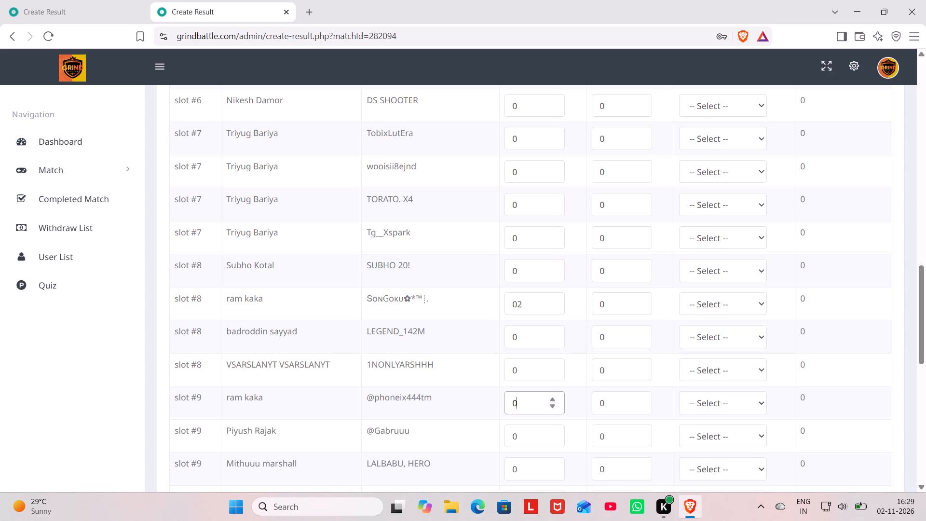
key(1)
key(Tab)
click(475, 418)
scroll(475, 418, down, 7)
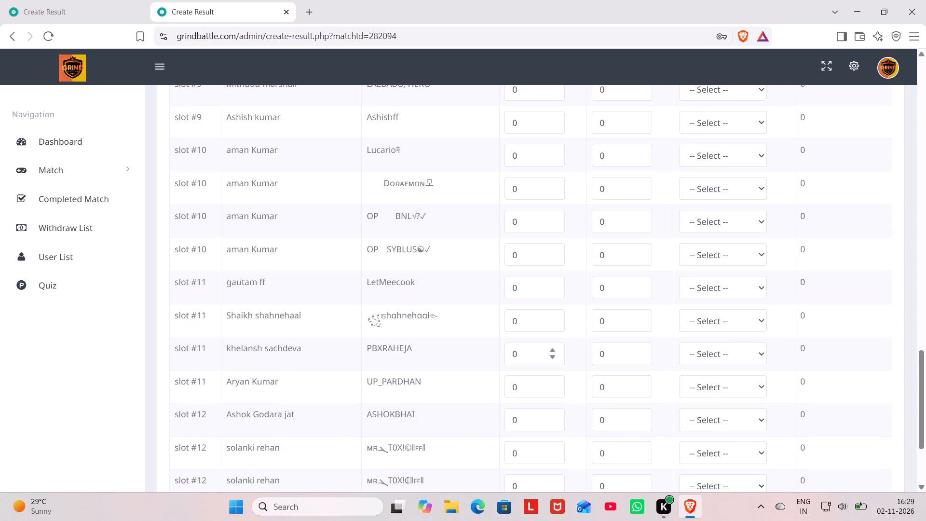
click(541, 356)
key(1)
key(Tab)
click(467, 388)
scroll(467, 388, down, 2)
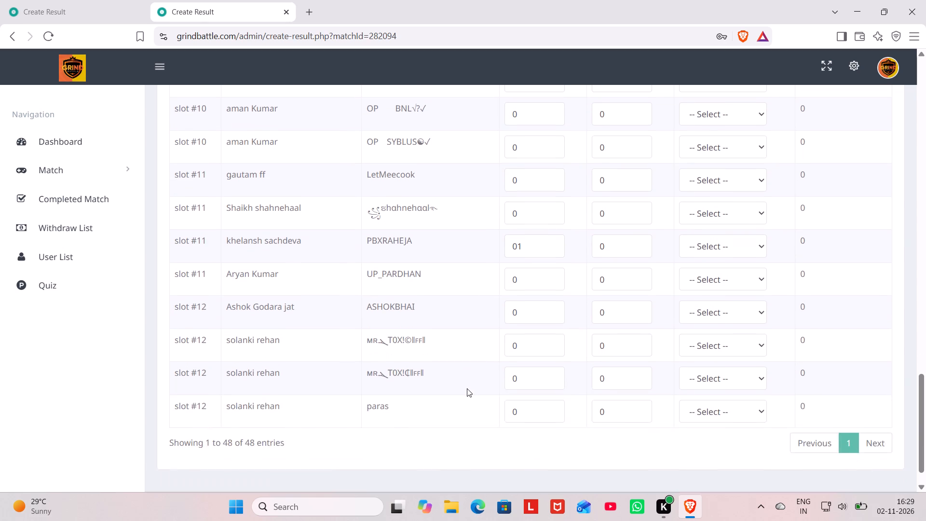
scroll(467, 388, down, 1)
scroll(467, 388, up, 6)
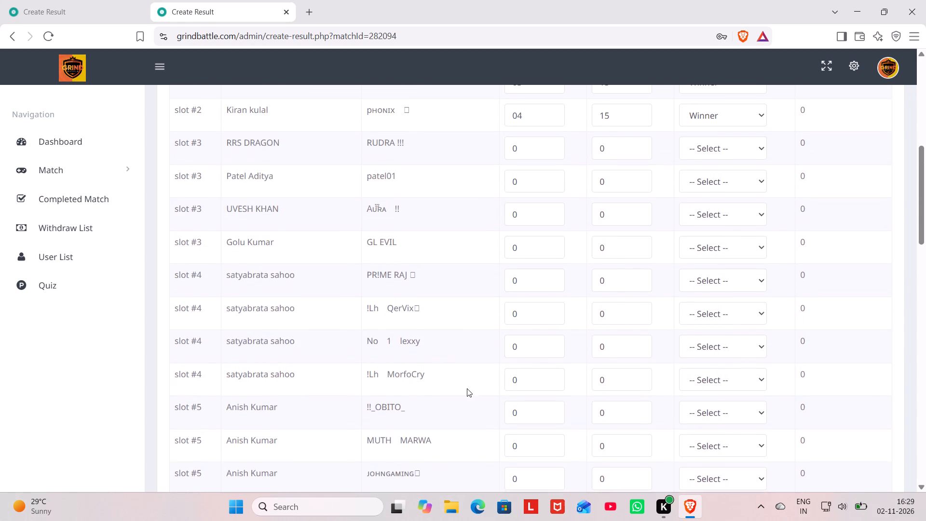
scroll(467, 388, up, 1)
click(519, 218)
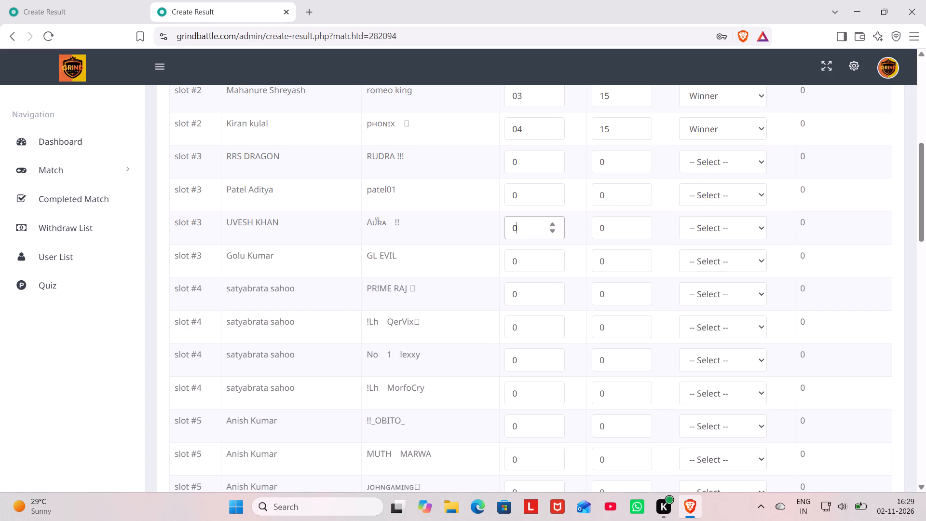
key(4)
key(Tab)
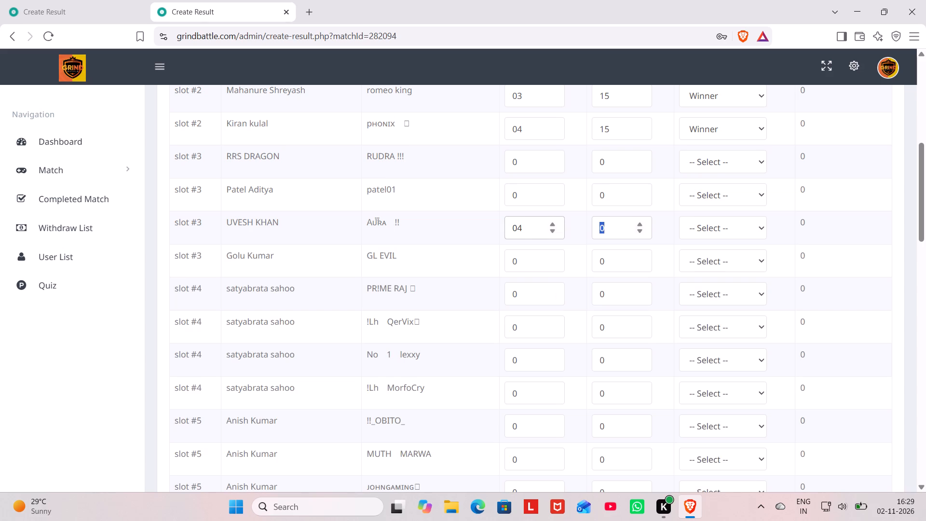
click(475, 233)
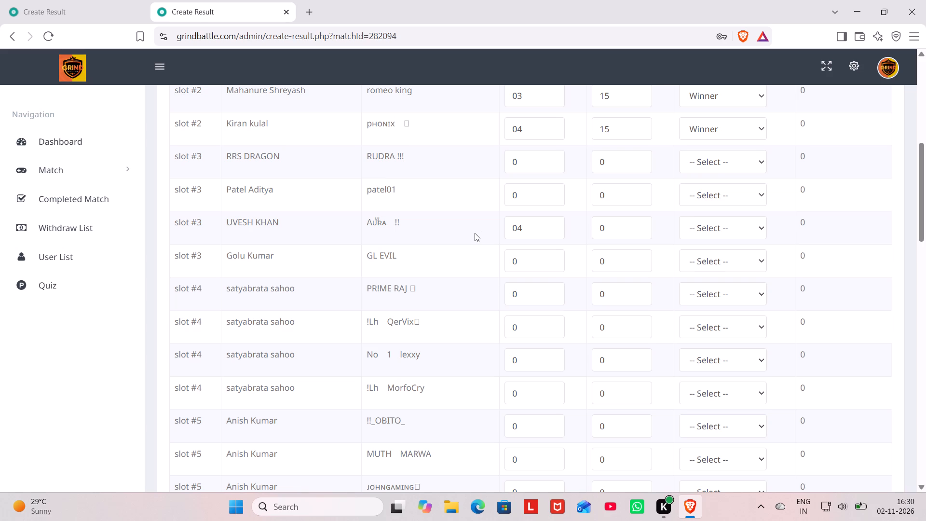
scroll(480, 390, down, 6)
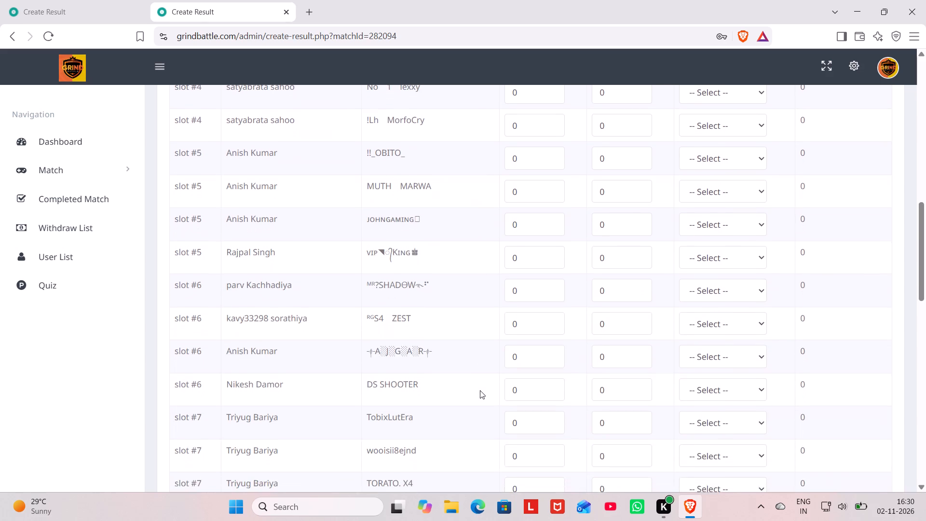
scroll(480, 390, down, 6)
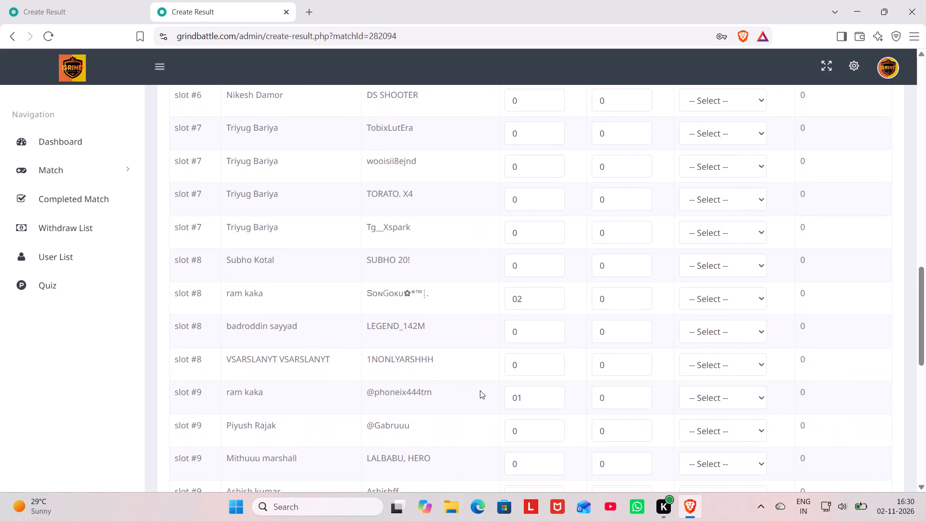
click(527, 369)
key(3)
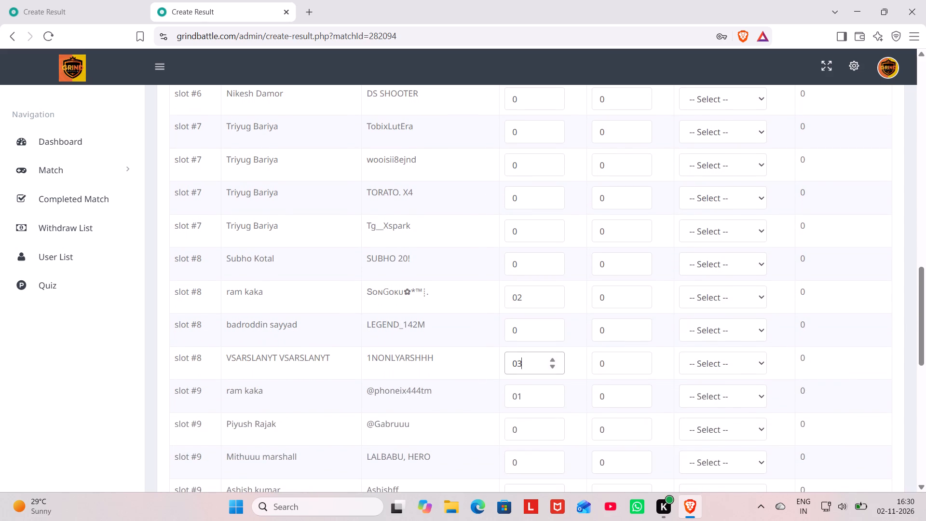
key(Tab)
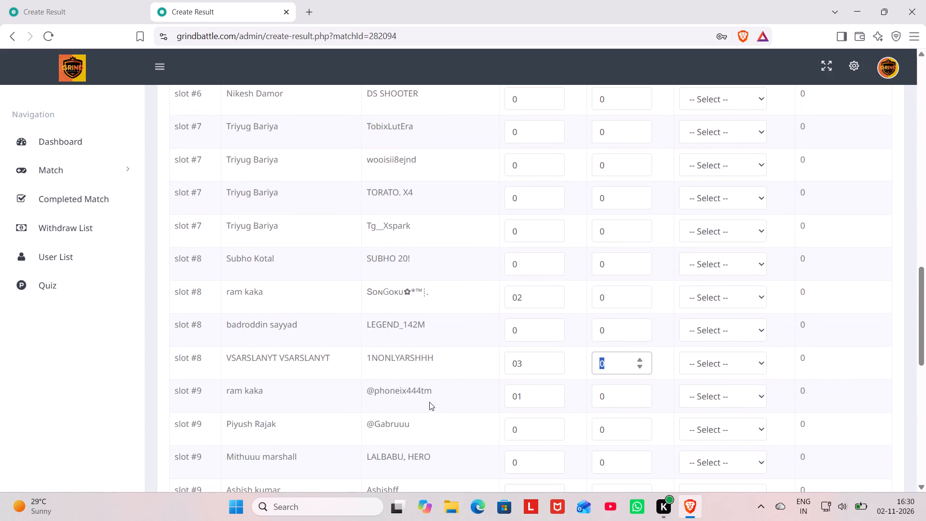
click(427, 403)
scroll(462, 321, down, 1)
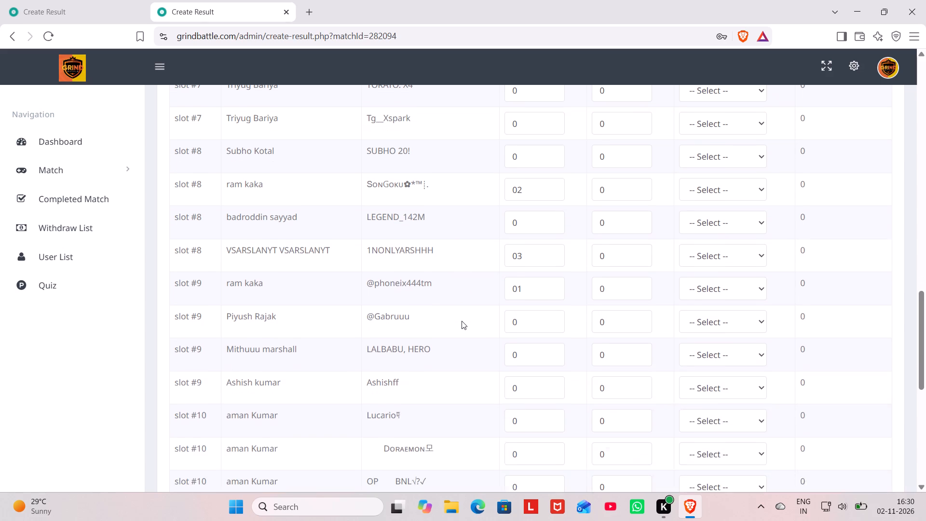
scroll(462, 321, down, 2)
click(519, 323)
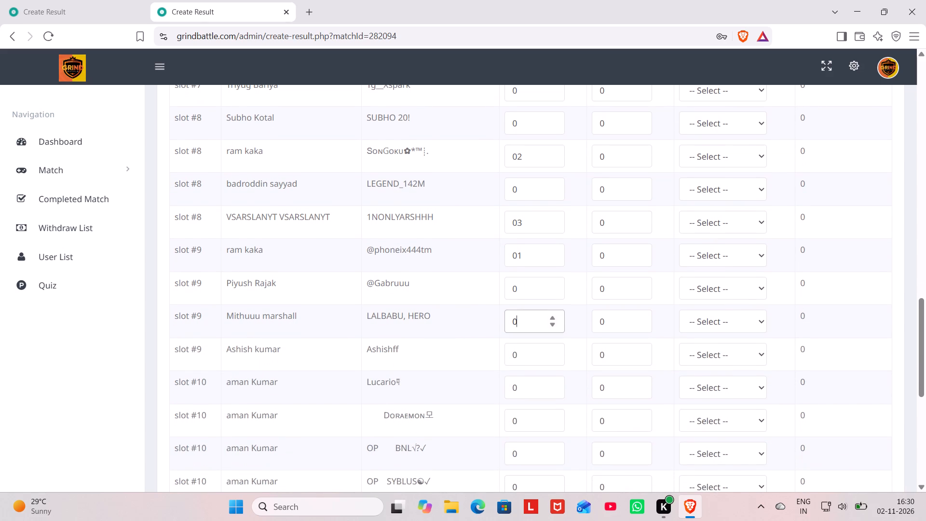
key(6)
key(Tab)
click(456, 330)
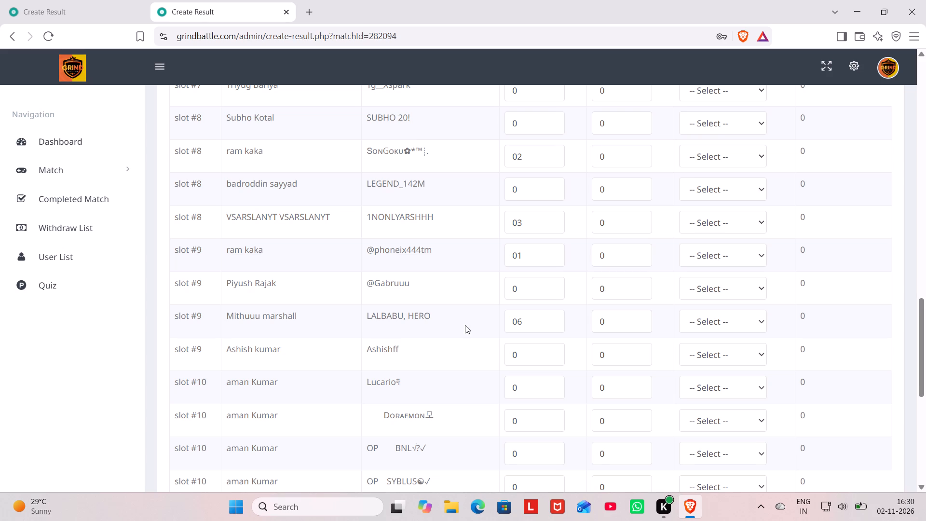
scroll(470, 329, up, 12)
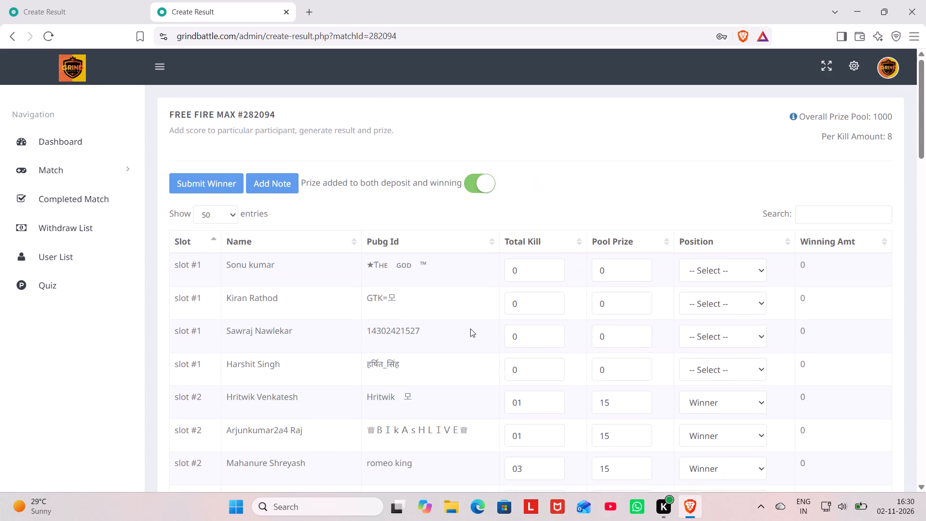
click(520, 311)
key(1)
key(Tab)
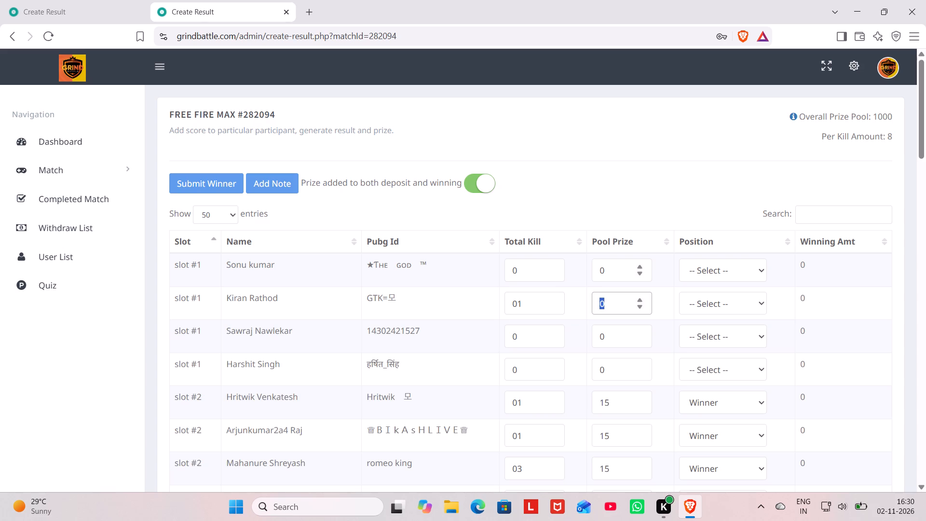
click(820, 208)
text(le)
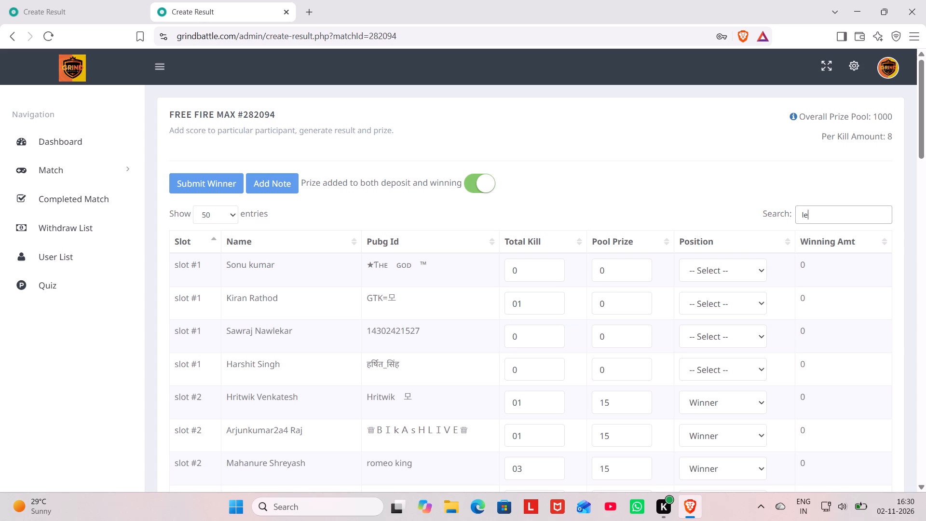
key(g)
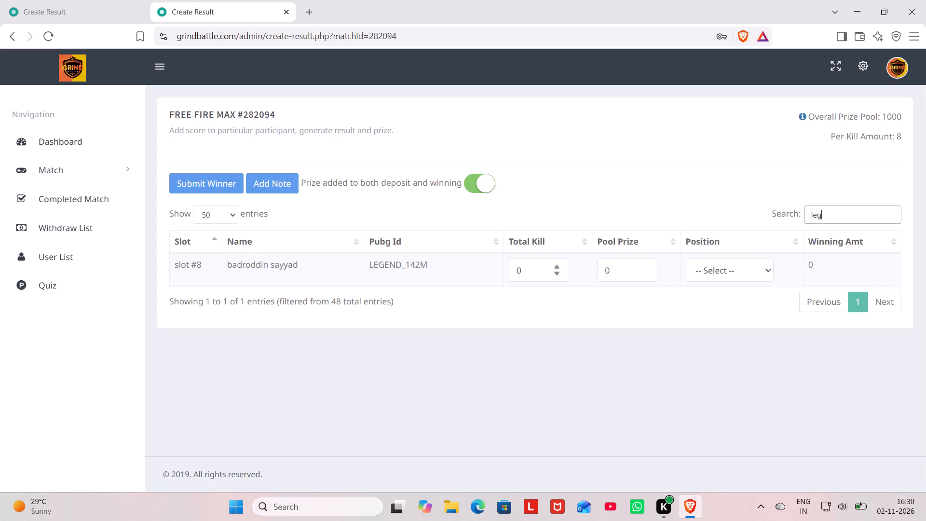
click(520, 274)
key(1)
key(Tab)
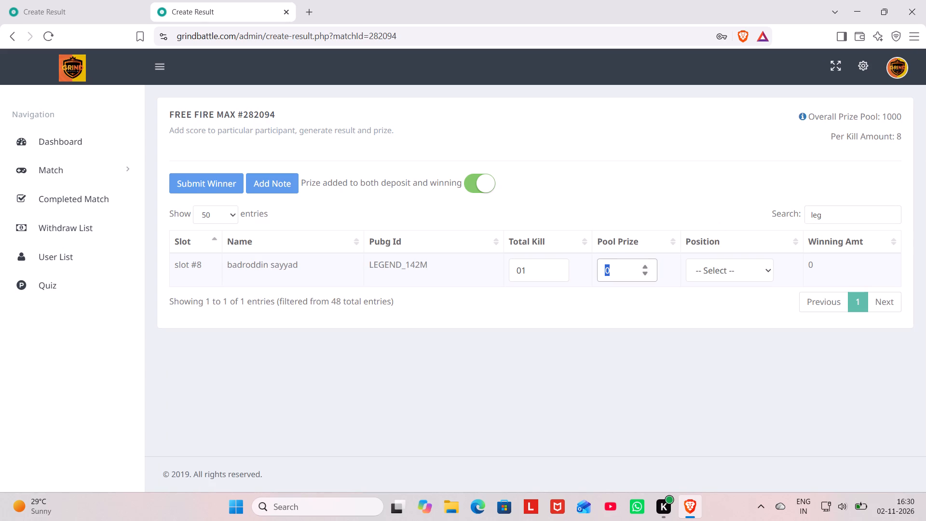
Search the participant list for "ruok" and "li", and clear the search.
click(827, 216)
key(BackSpace)
key(BackSpace)
key(BackSpace)
key(BackSpace)
text(ru)
text(ok)
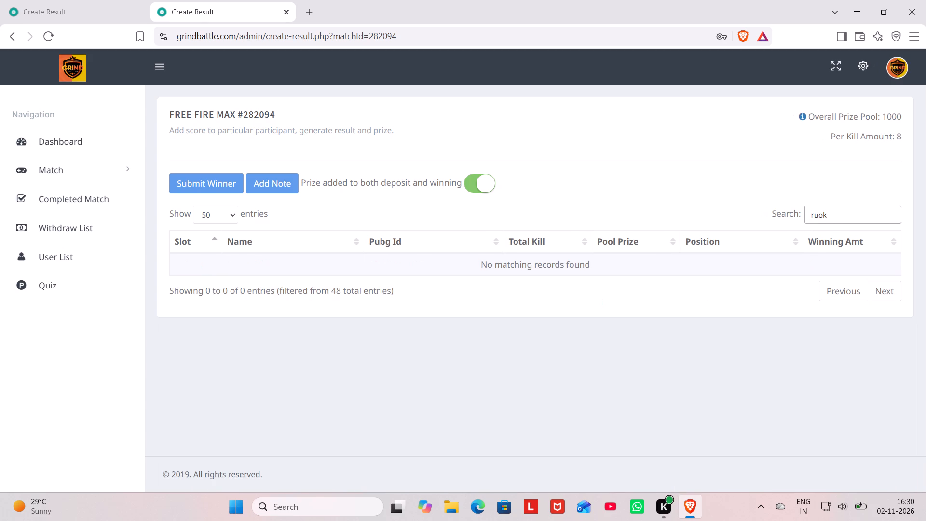
key(BackSpace)
key(BackSpace)
key(BackSpace)
key(BackSpace)
text(li)
key(BackSpace)
key(BackSpace)
key(BackSpace)
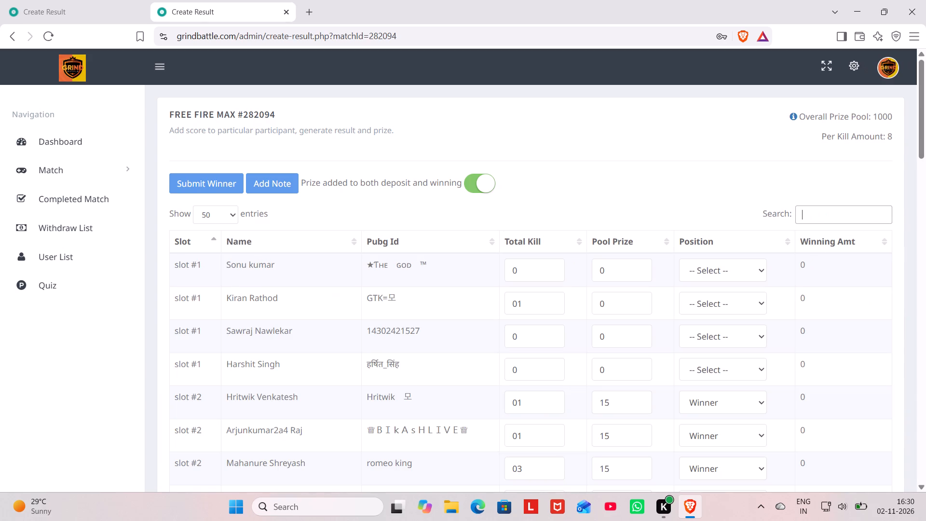
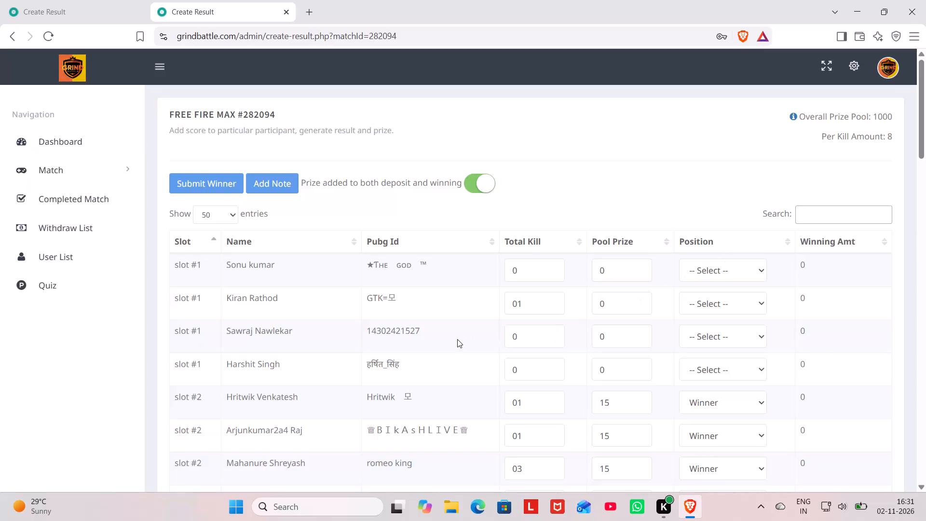
Look through the whole participant list, from slot #1 to slot #12, checking the Pubg Ids and the entered kills.
click(457, 339)
scroll(457, 339, down, 3)
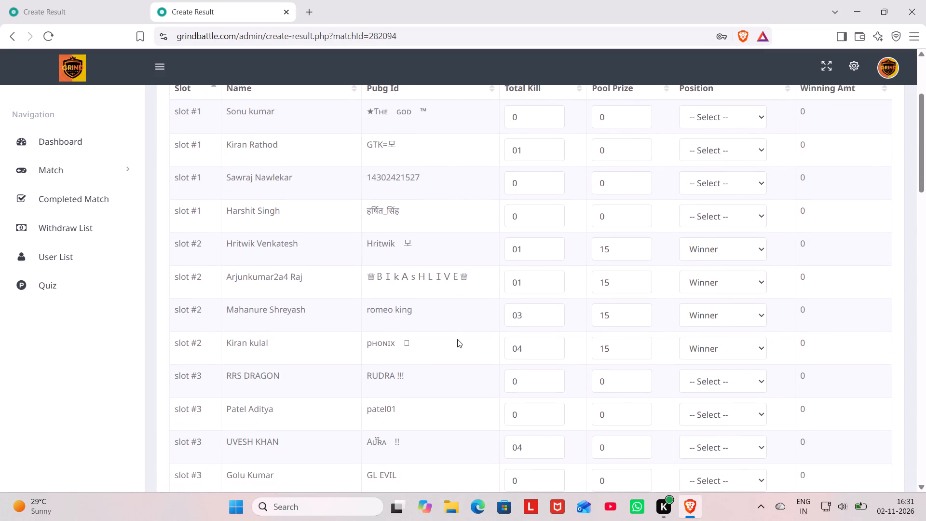
scroll(457, 339, down, 5)
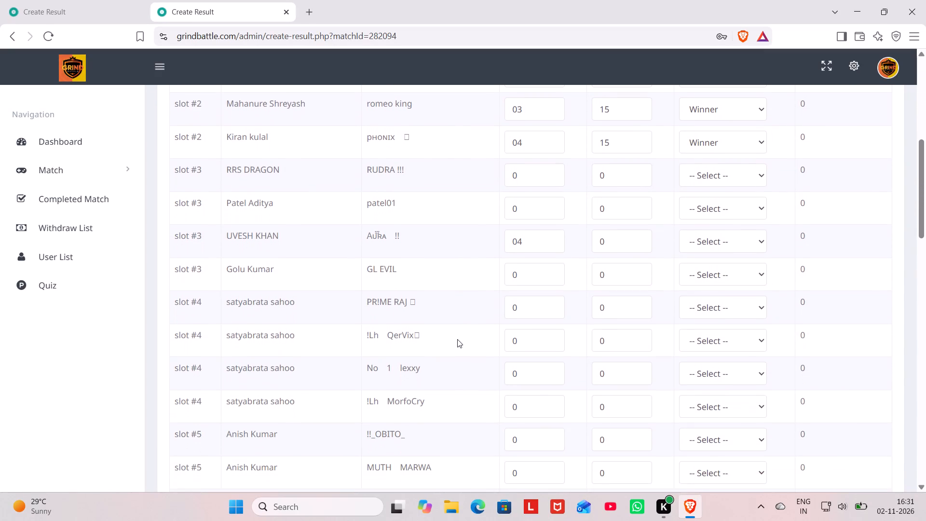
scroll(457, 339, down, 4)
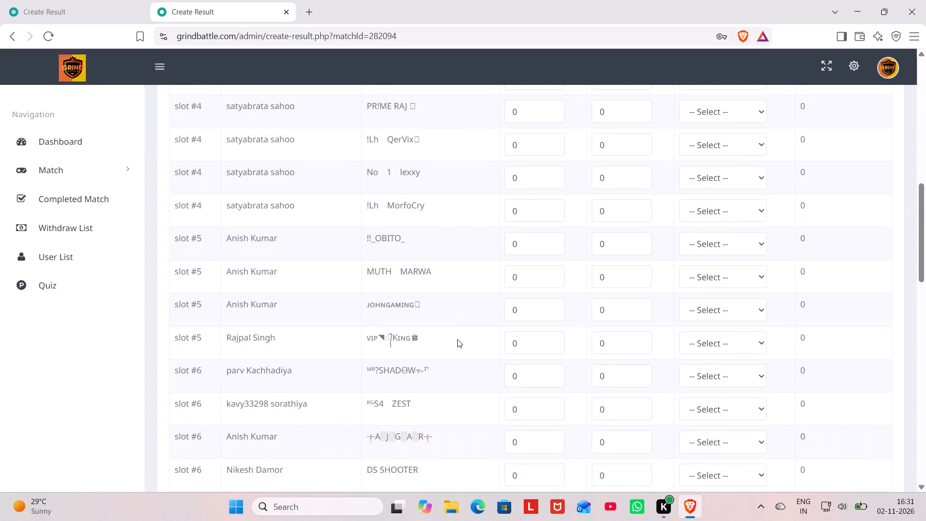
scroll(457, 339, down, 4)
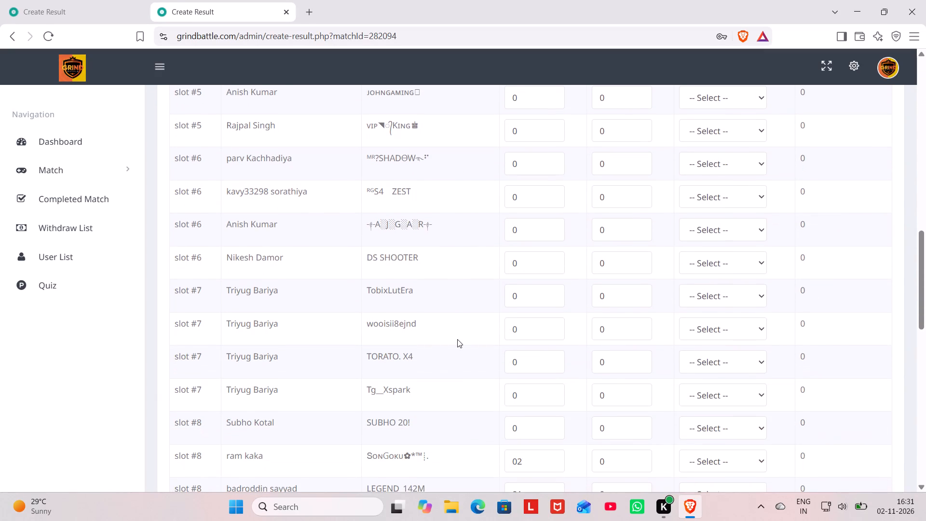
scroll(457, 339, down, 5)
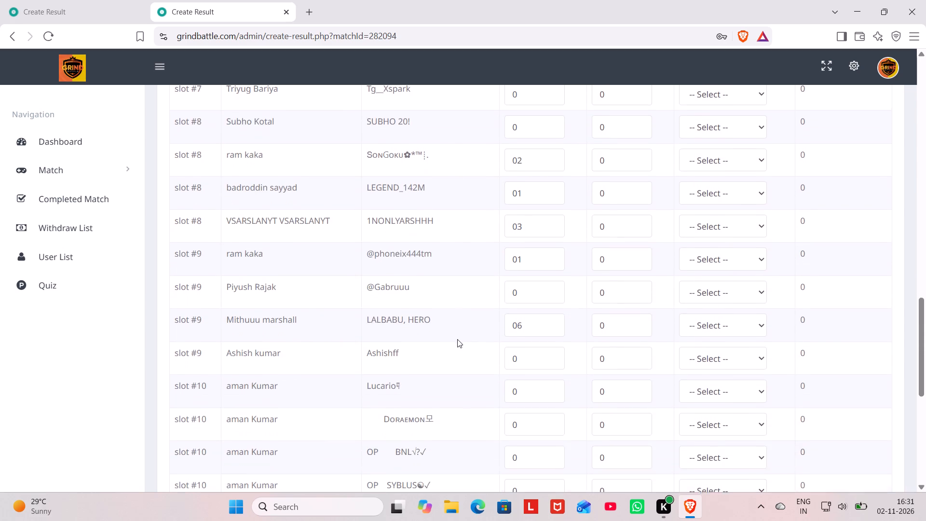
scroll(457, 339, down, 3)
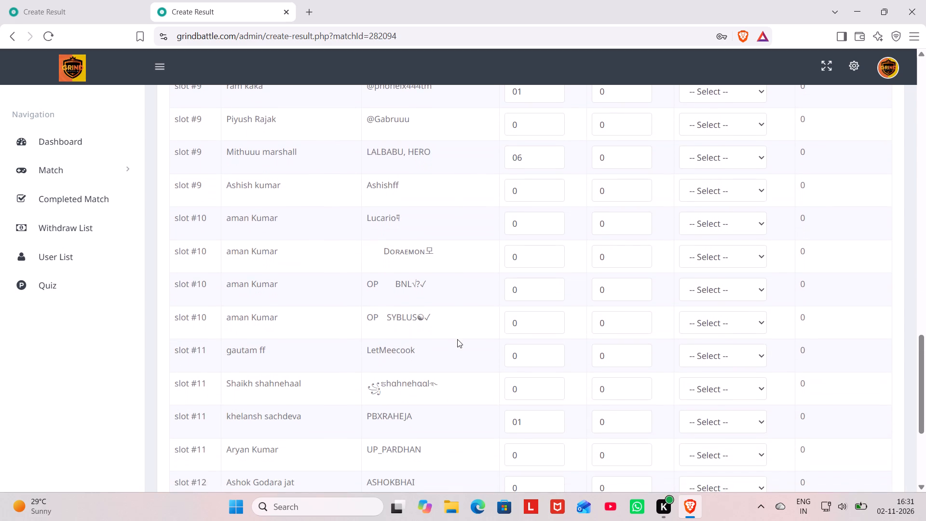
scroll(457, 339, down, 3)
scroll(457, 339, up, 1)
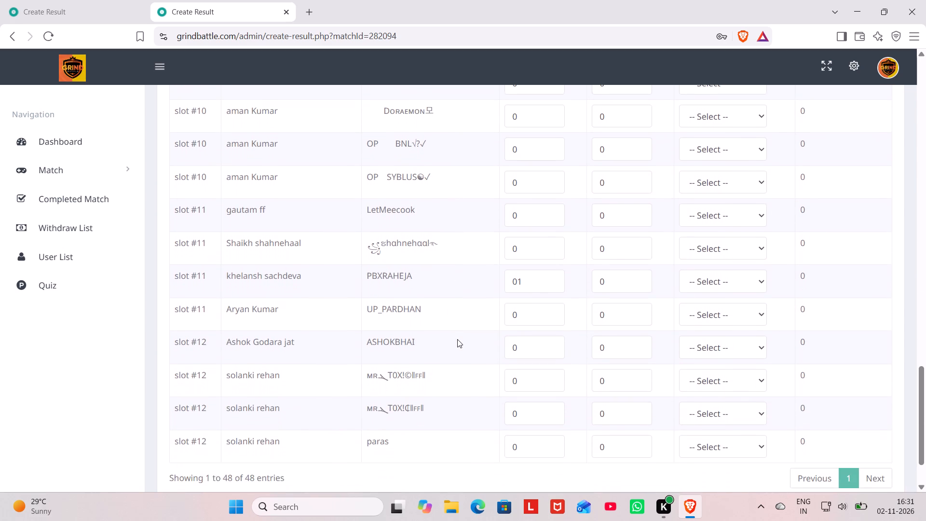
scroll(457, 339, up, 4)
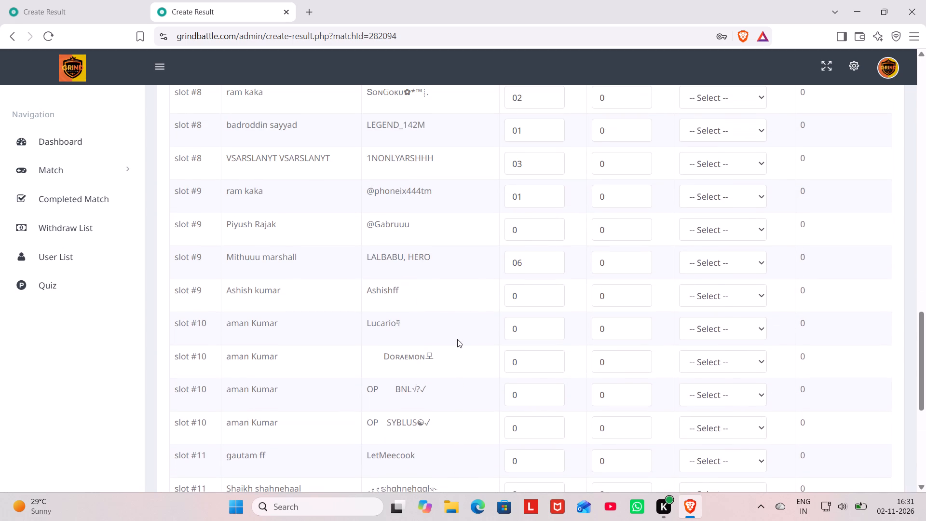
scroll(457, 339, up, 5)
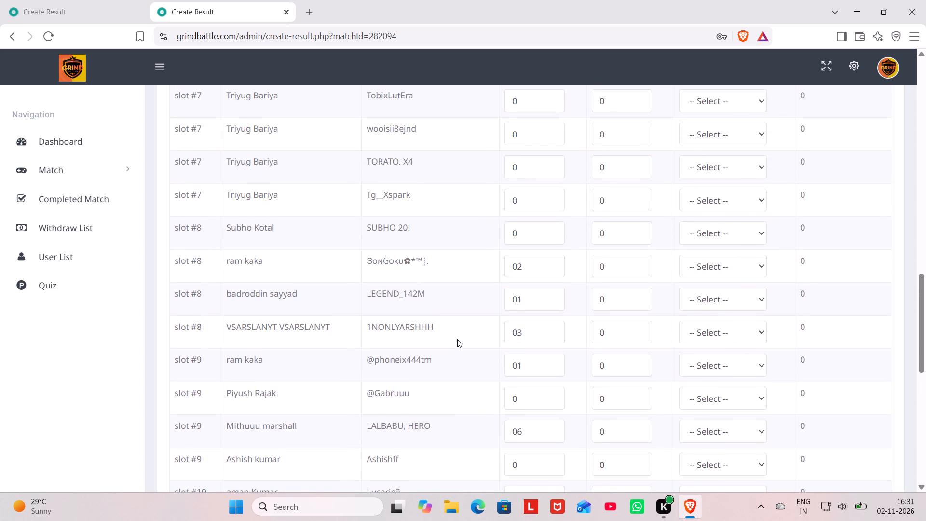
scroll(457, 339, up, 3)
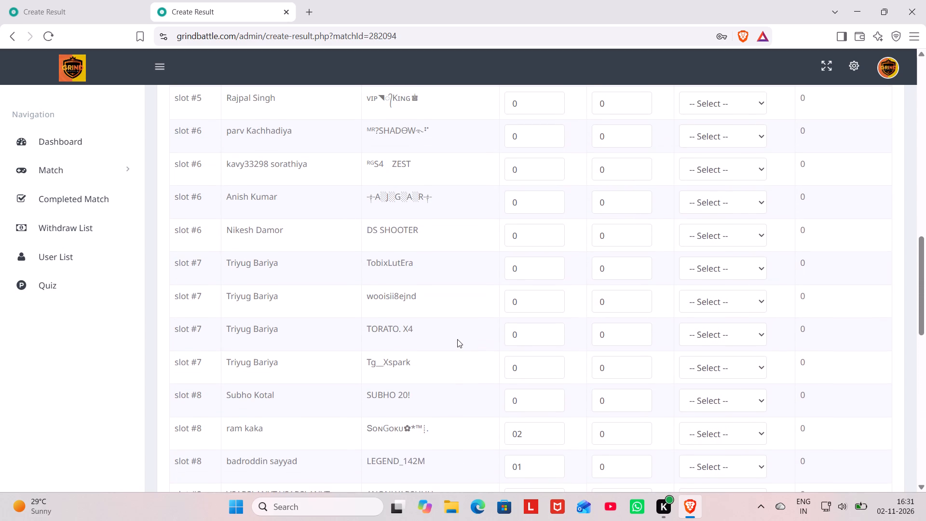
scroll(457, 339, up, 7)
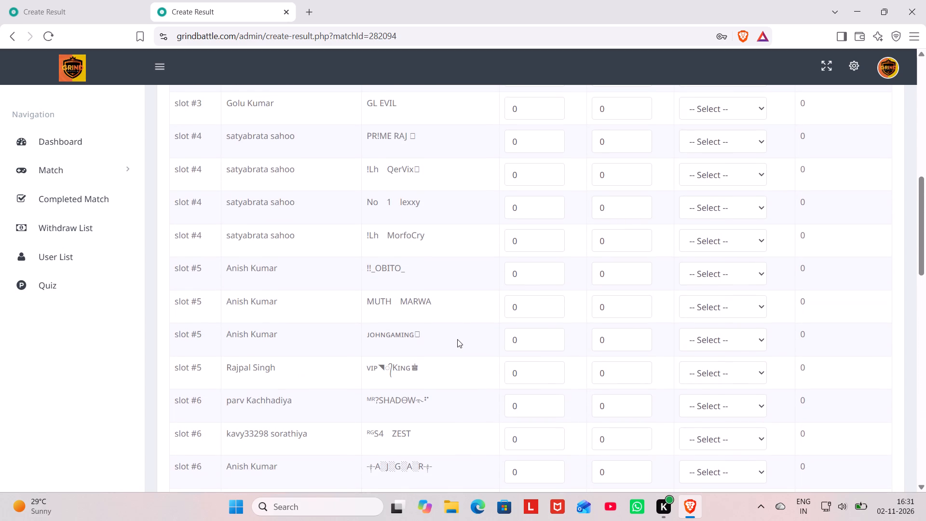
scroll(457, 339, up, 7)
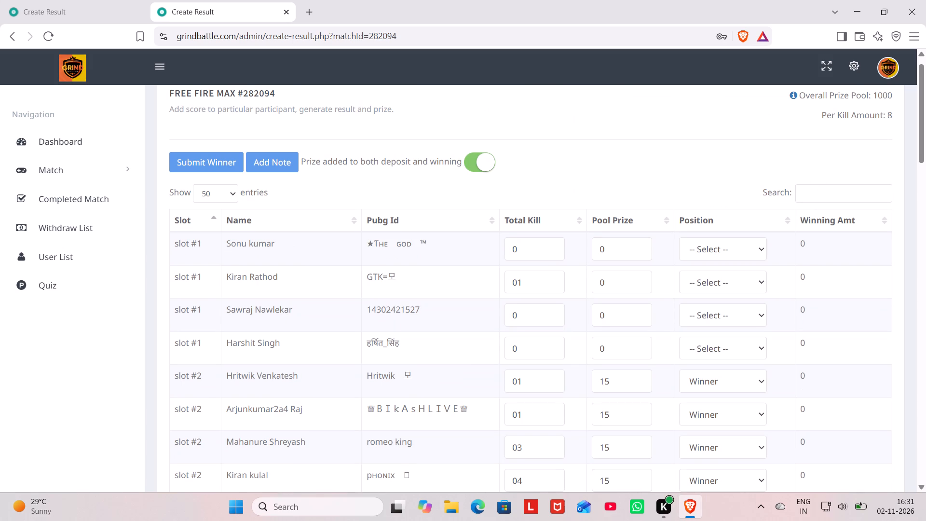
Search the participant list for "sha" and "ds", and clear the search.
click(814, 199)
text(sha)
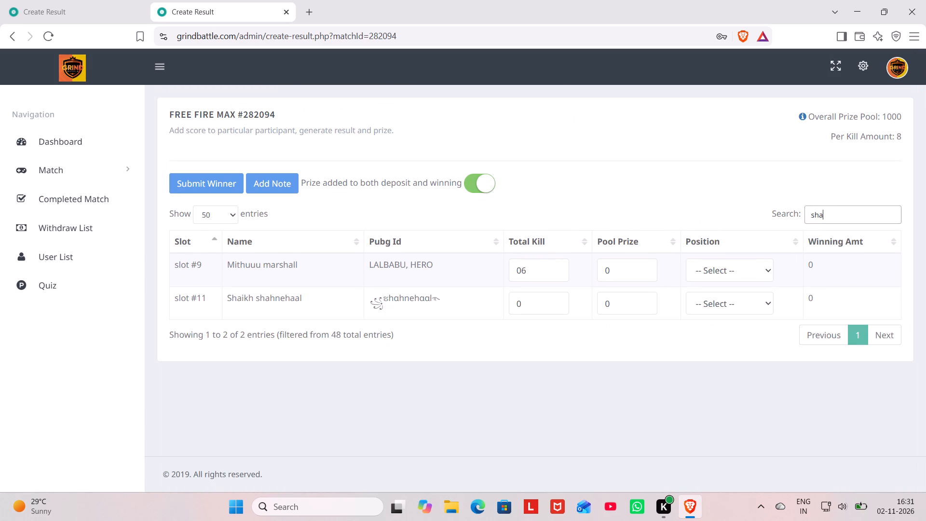
key(BackSpace)
key(BackSpace)
key(BackSpace)
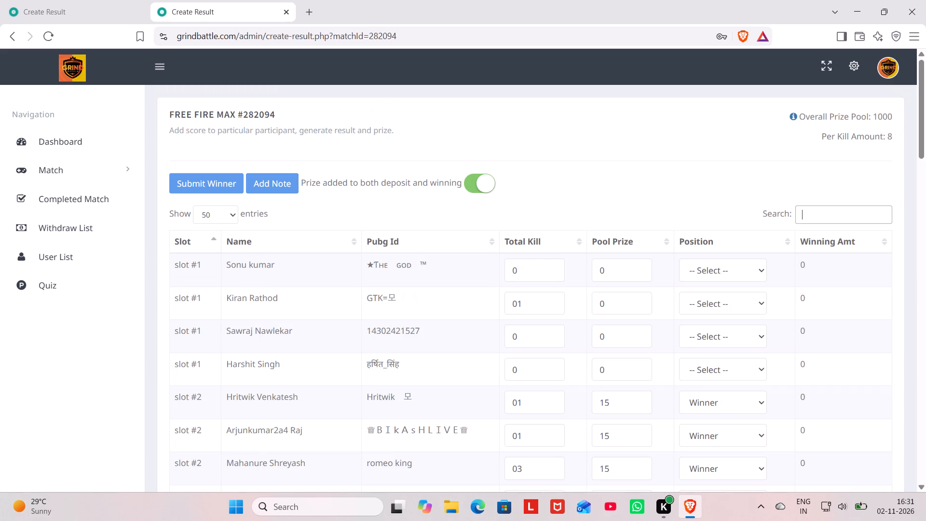
text(ds)
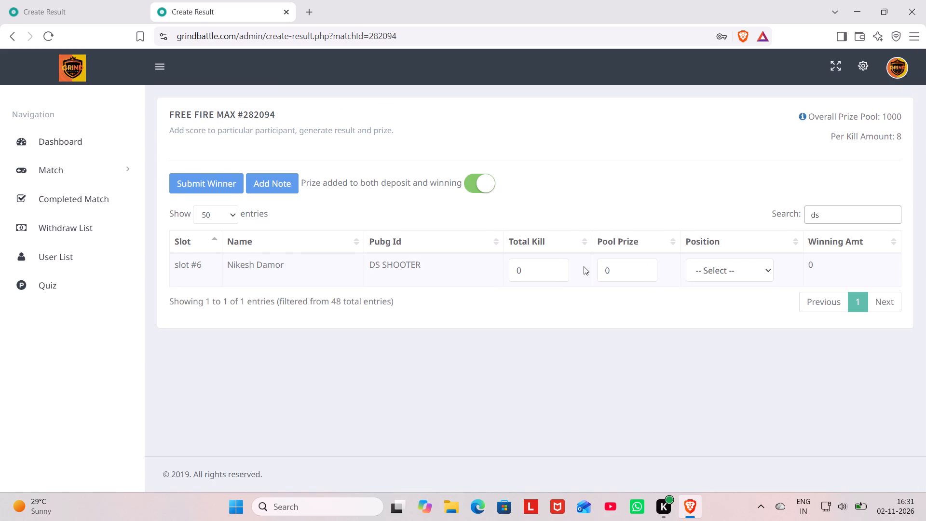
key(BackSpace)
key(BackSpace)
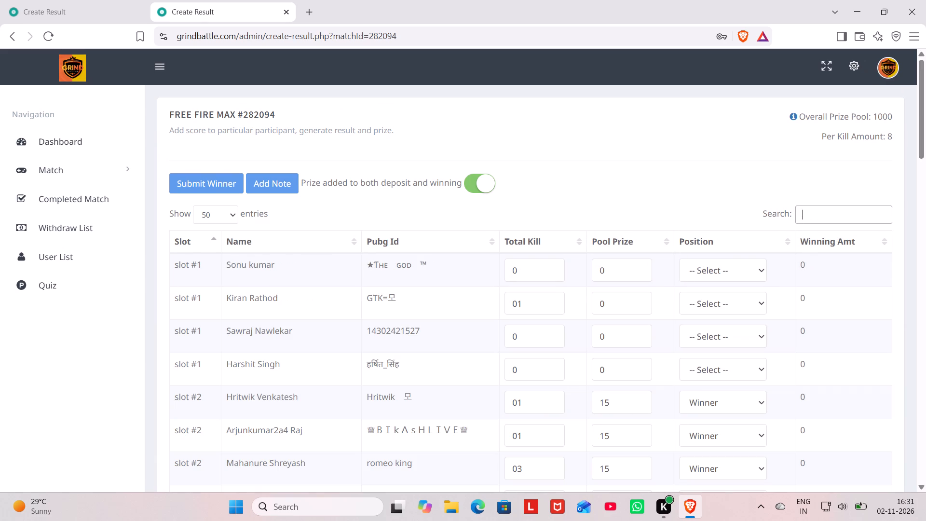
click(401, 372)
scroll(401, 372, down, 2)
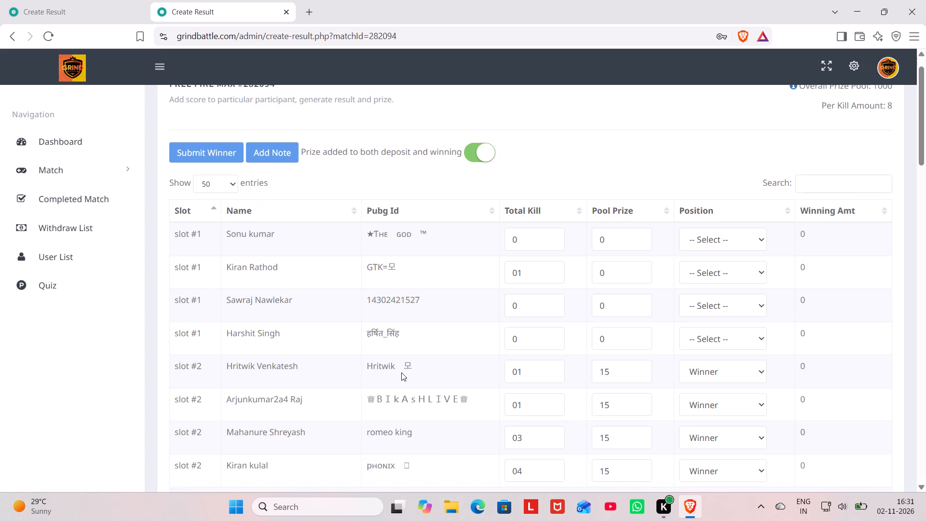
scroll(401, 372, down, 7)
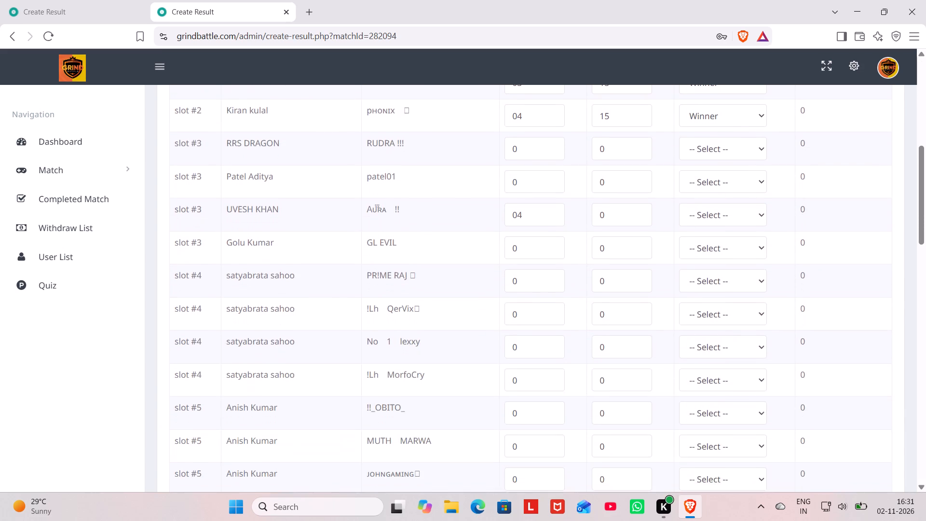
scroll(401, 372, down, 3)
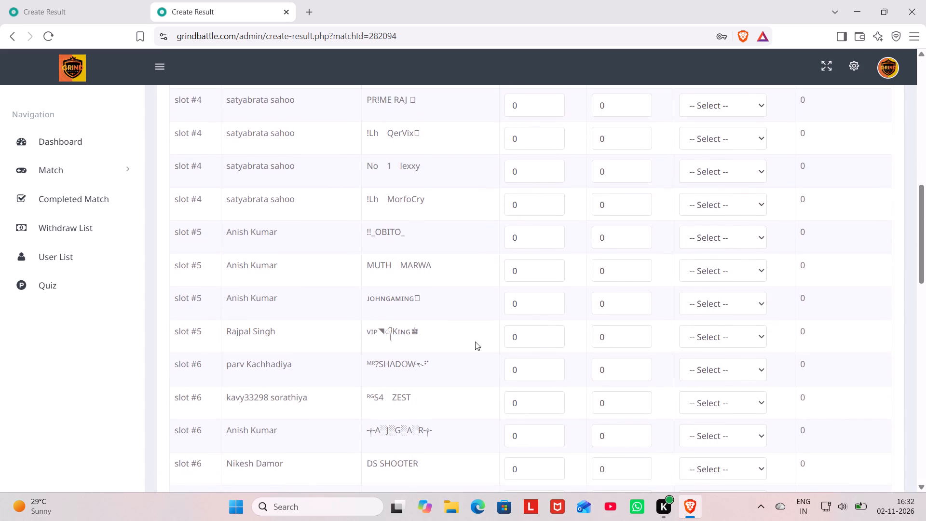
click(538, 373)
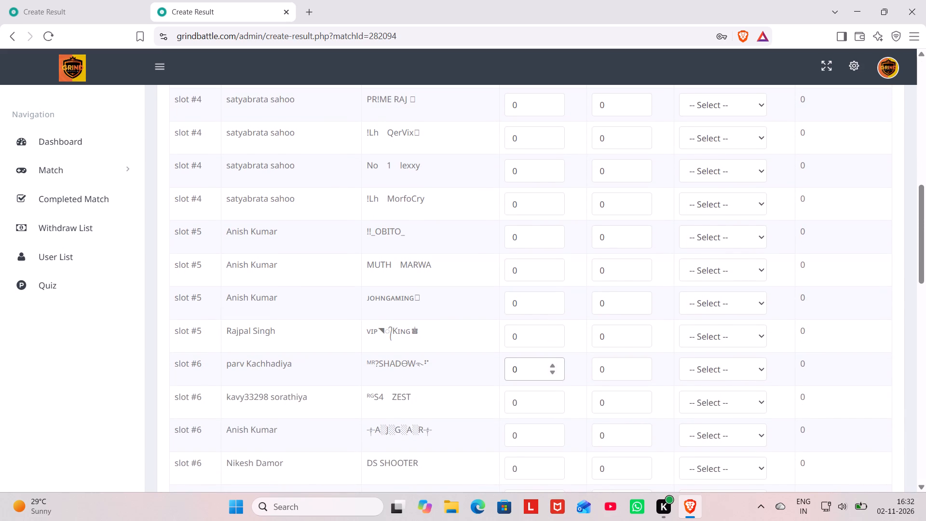
key(1)
key(Tab)
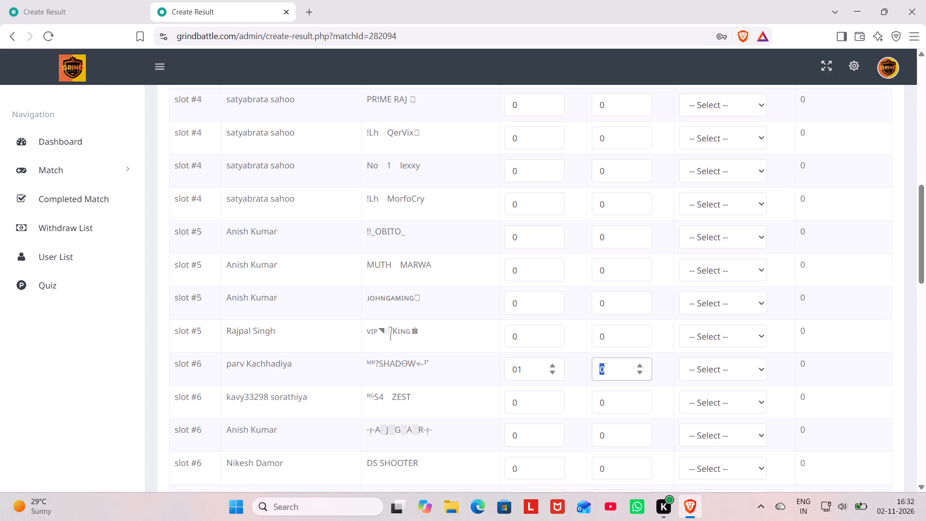
click(412, 451)
Set the total kills of slot #12 player paras to 2.
scroll(412, 451, down, 4)
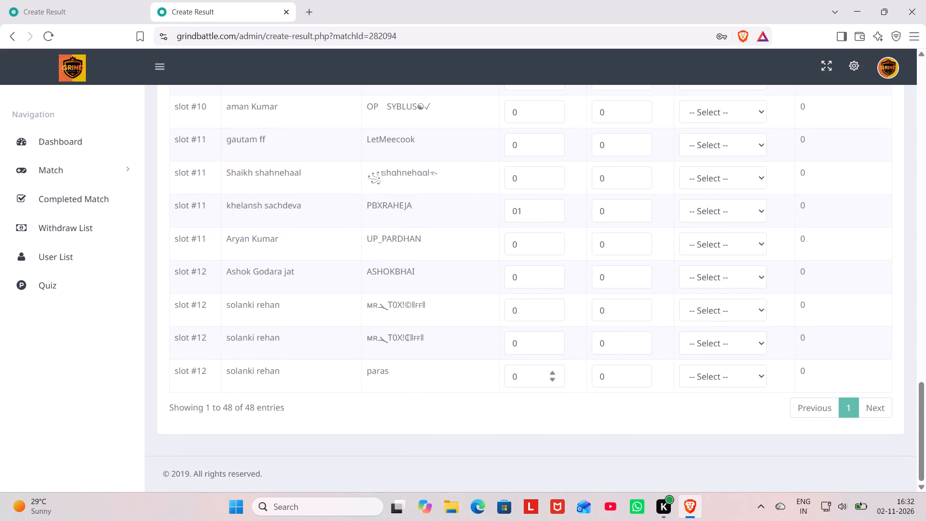
click(540, 381)
key(2)
key(Tab)
click(513, 349)
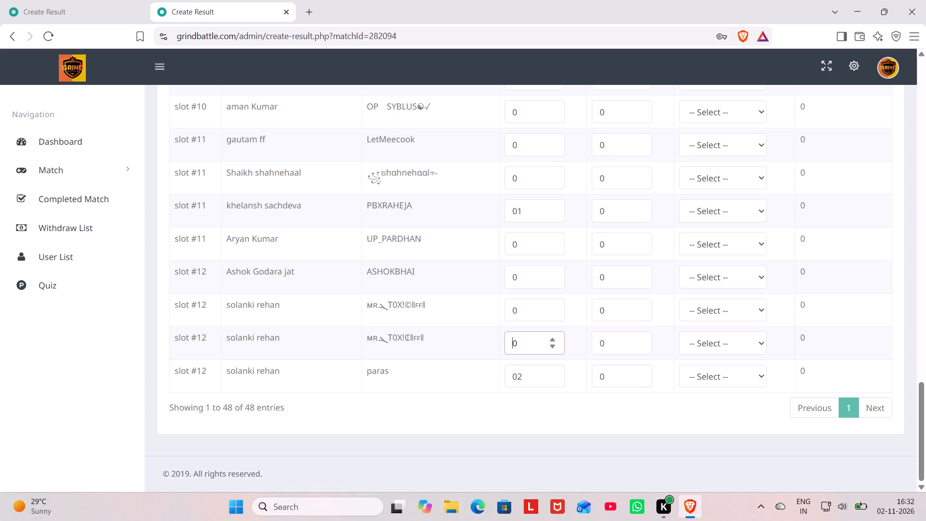
click(522, 310)
key(2)
key(Tab)
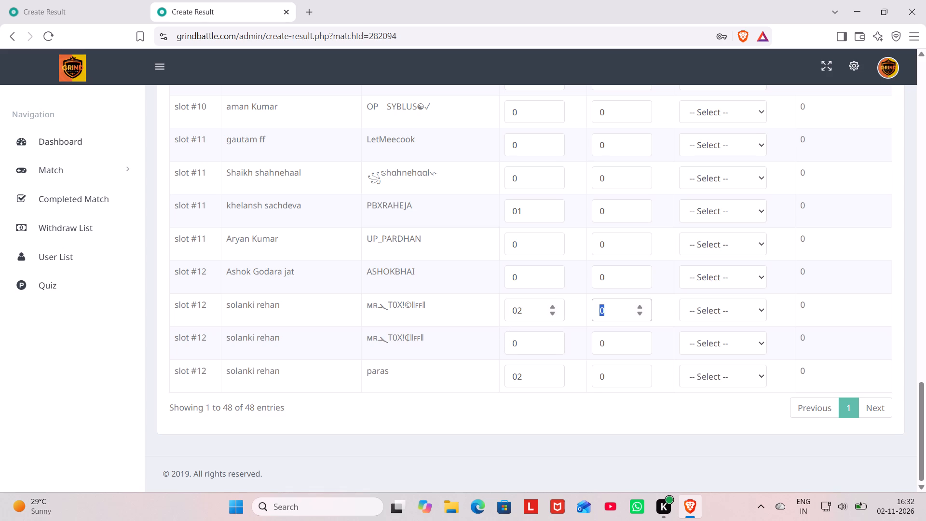
click(483, 324)
Set the total kills of slot #12 player ASHOKBHAI to 1.
click(530, 274)
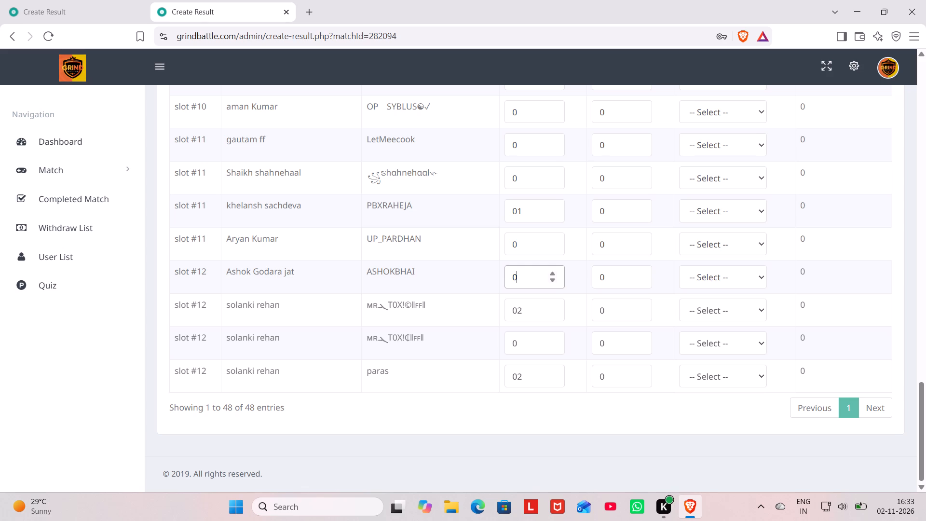
key(1)
key(Tab)
click(516, 421)
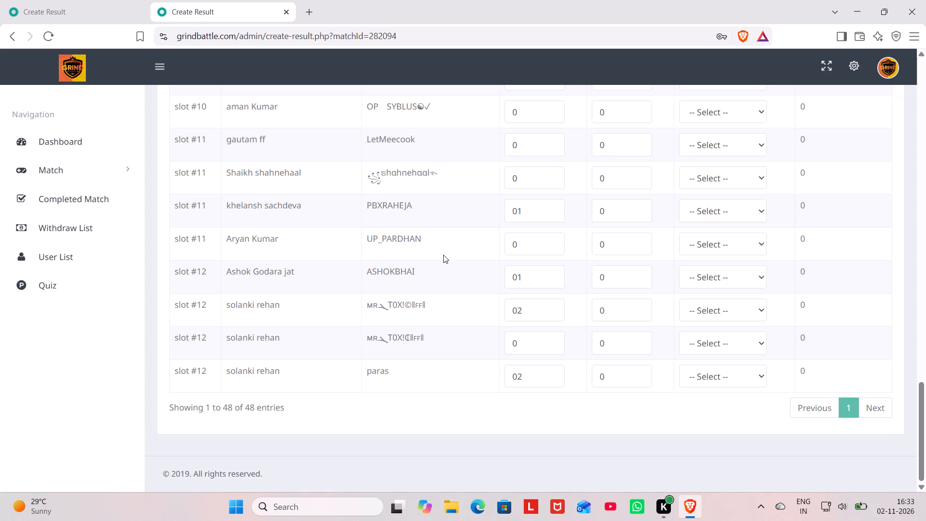
scroll(443, 255, up, 5)
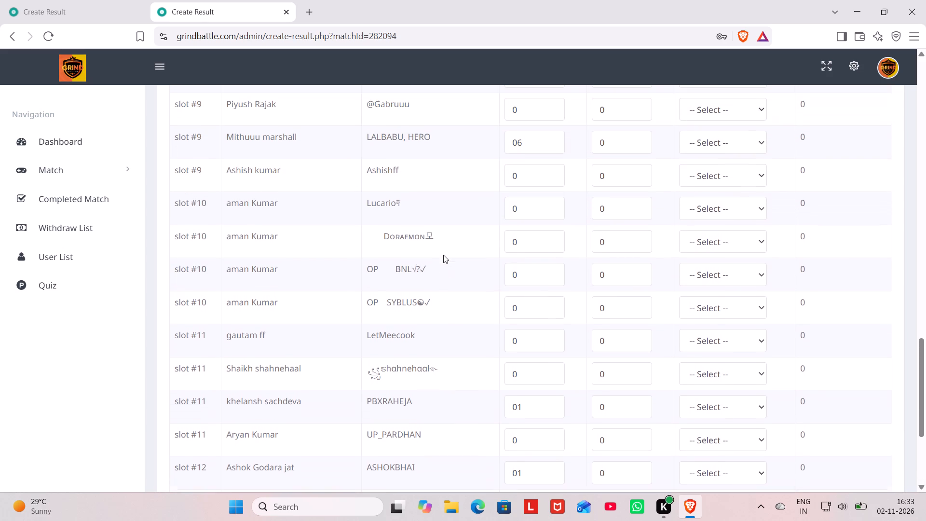
scroll(443, 255, up, 5)
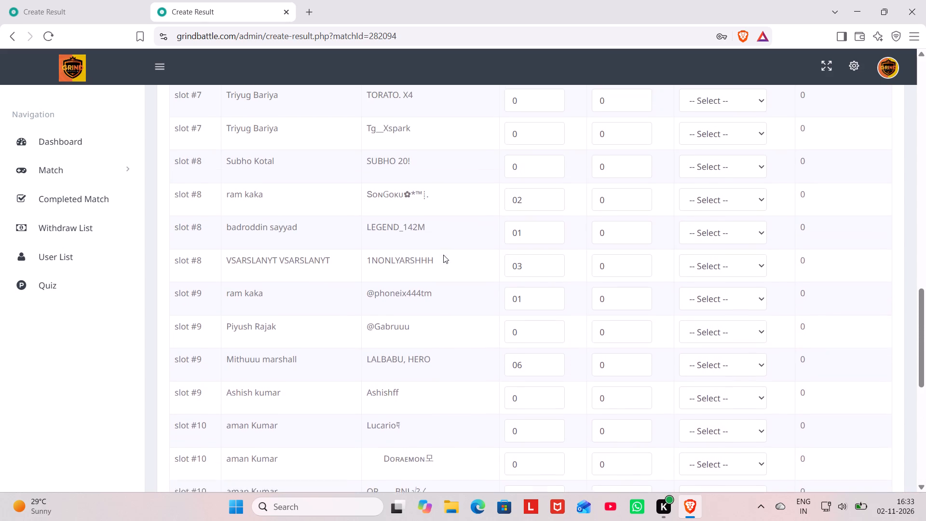
scroll(443, 255, up, 6)
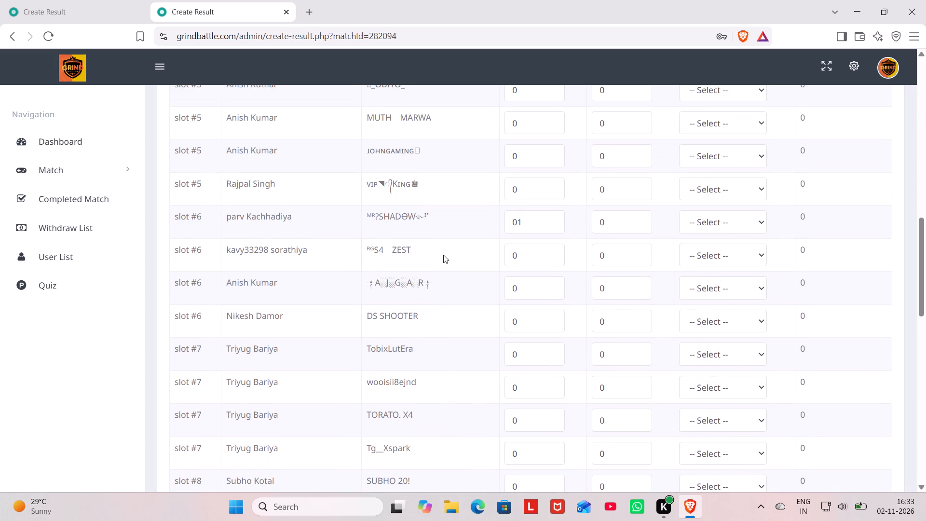
scroll(465, 302, up, 3)
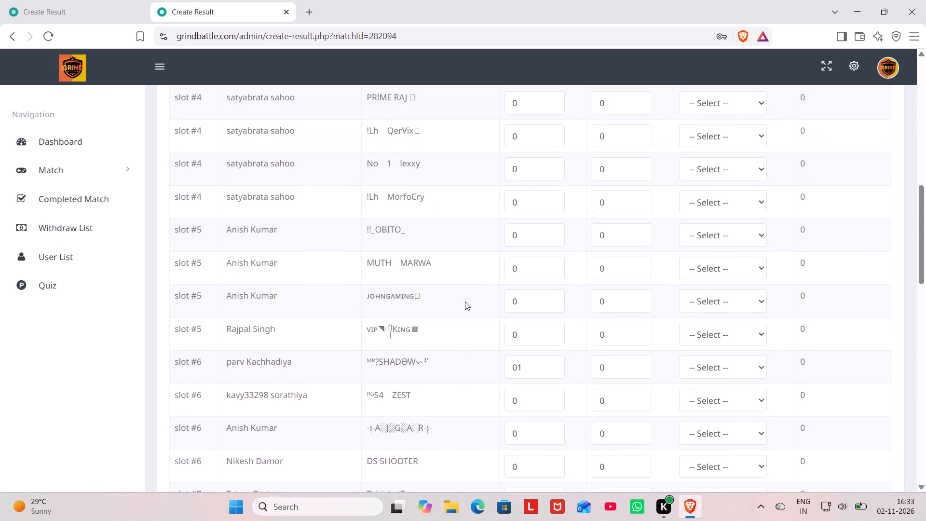
scroll(465, 302, up, 2)
click(531, 330)
key(1)
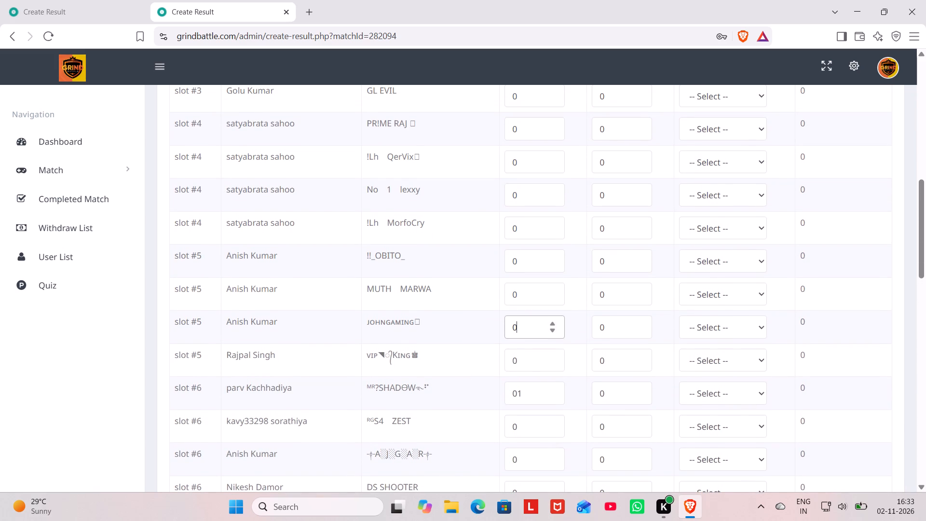
key(Tab)
click(543, 265)
key(2)
key(Tab)
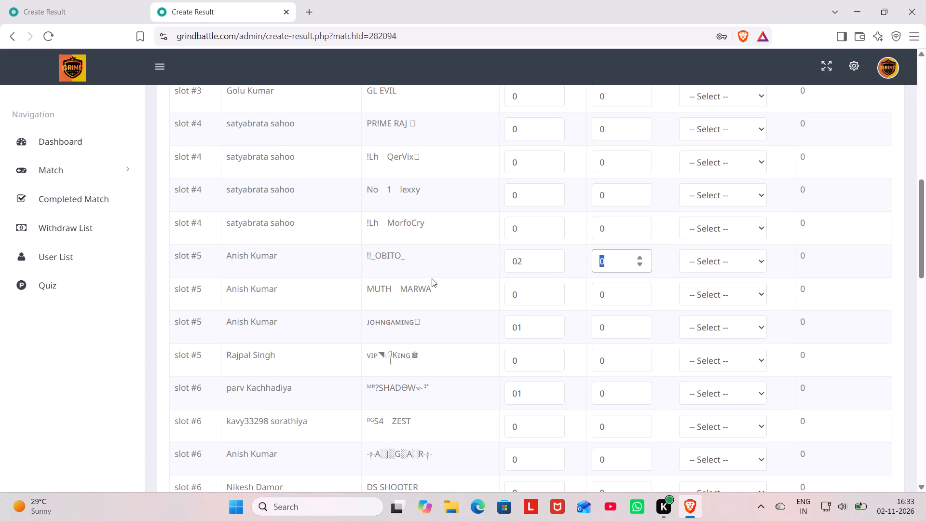
click(432, 278)
scroll(450, 201, up, 4)
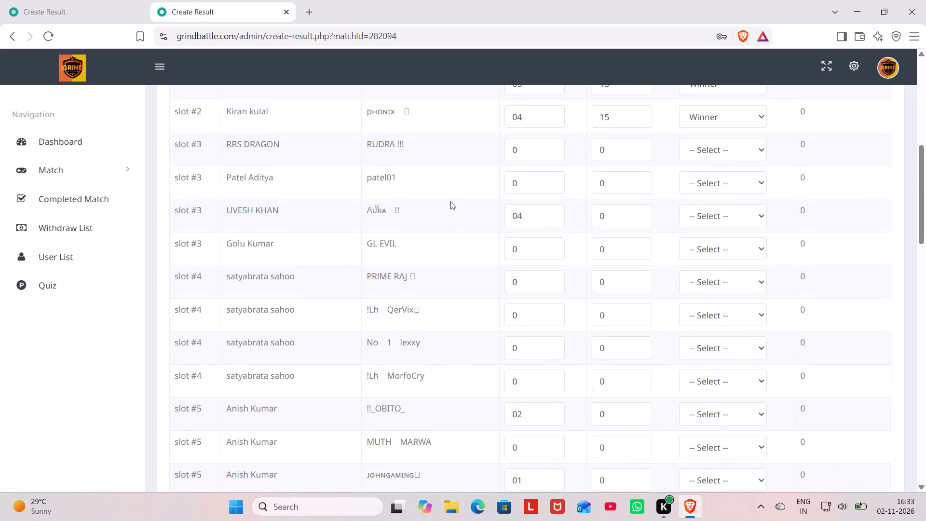
scroll(450, 201, up, 1)
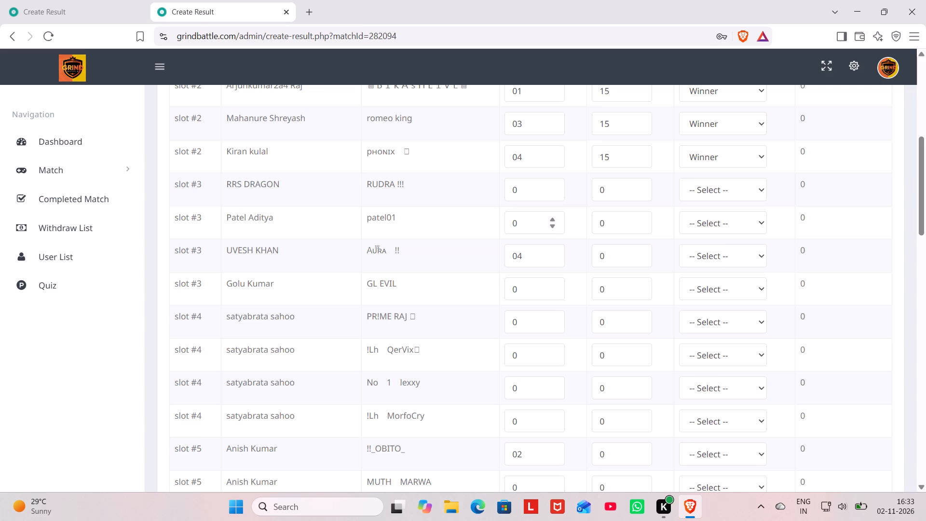
click(530, 224)
key(1)
key(Tab)
click(466, 243)
scroll(466, 243, up, 3)
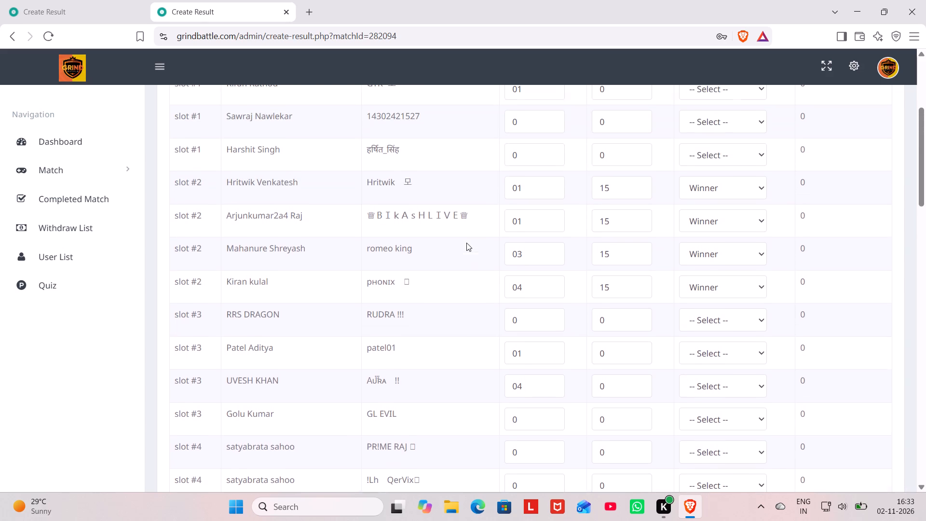
scroll(466, 243, up, 3)
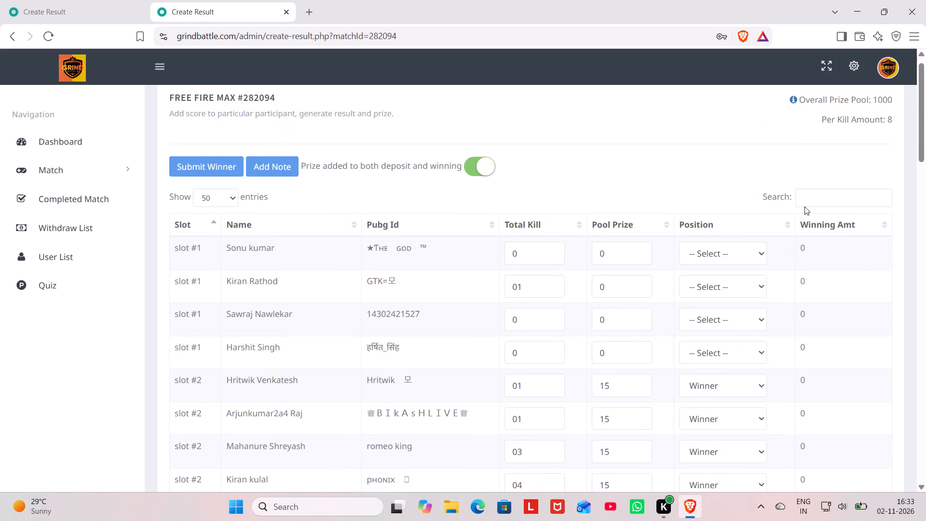
click(814, 195)
text(to)
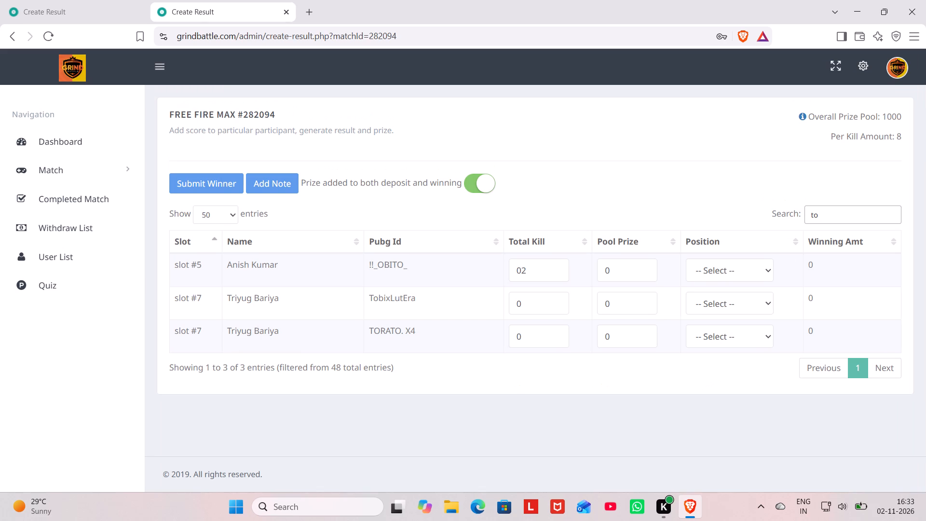
click(542, 339)
key(1)
key(Tab)
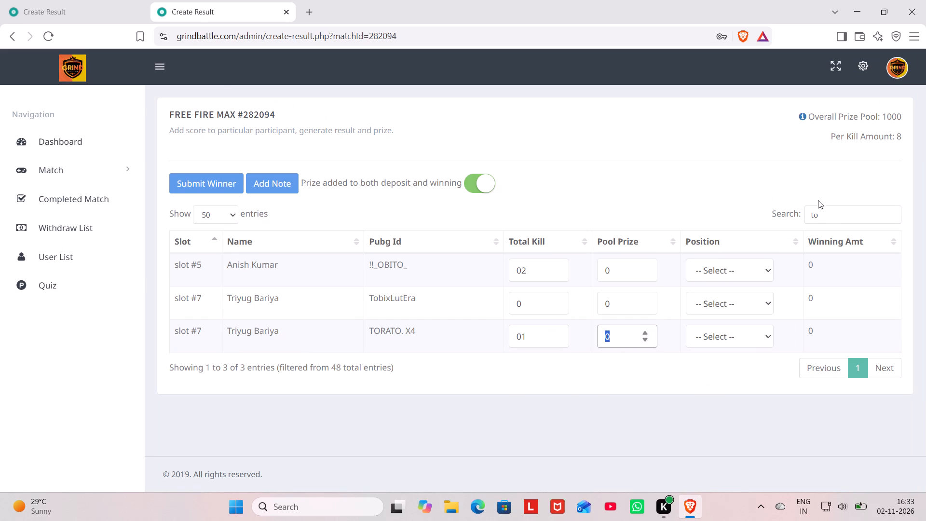
Clear the participant search so that the full list of match #282094 is shown again.
click(831, 213)
key(BackSpace)
key(BackSpace)
key(BackSpace)
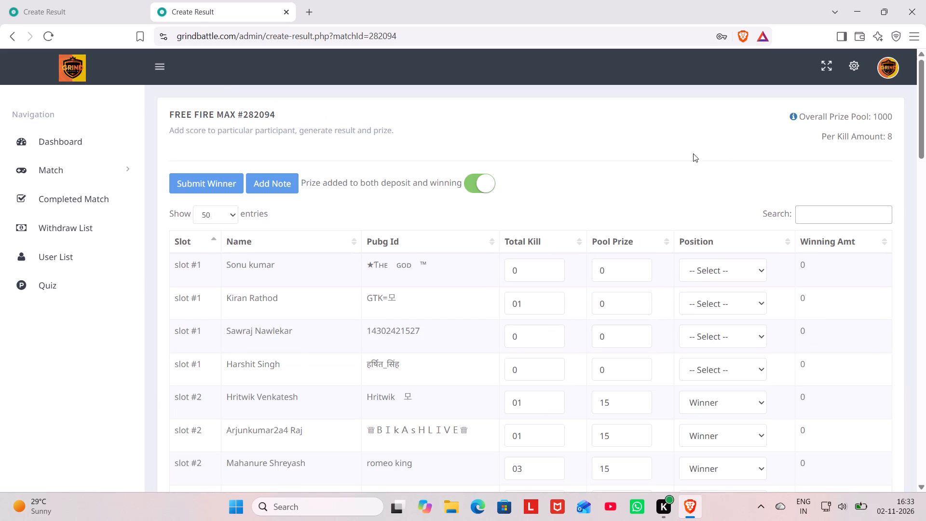
click(681, 153)
scroll(459, 321, down, 4)
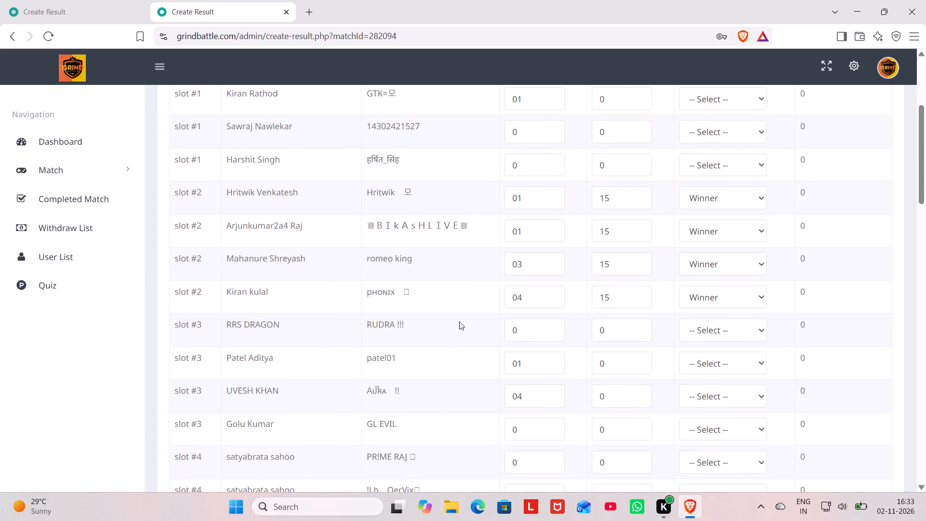
scroll(462, 317, down, 1)
click(543, 430)
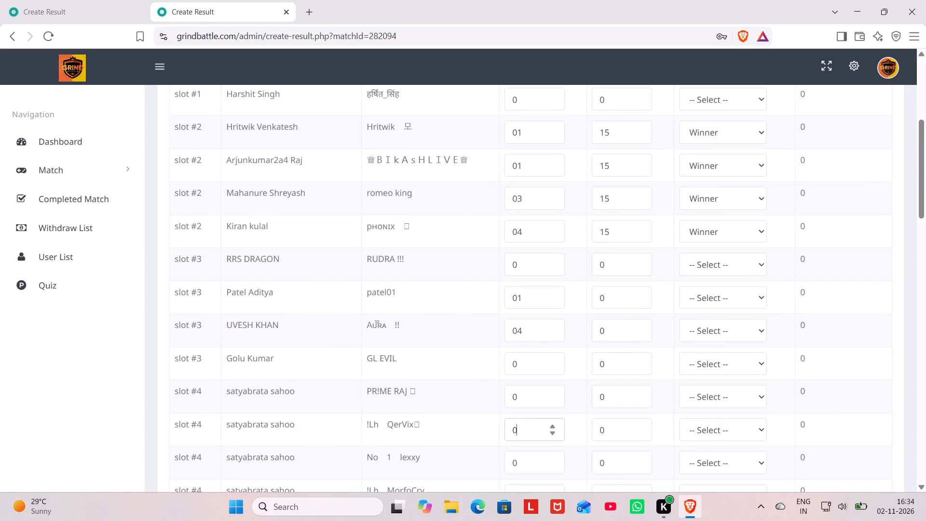
key(1)
key(Tab)
click(402, 383)
Submit the winners of match FREE FIRE MAX #282094.
scroll(402, 383, up, 7)
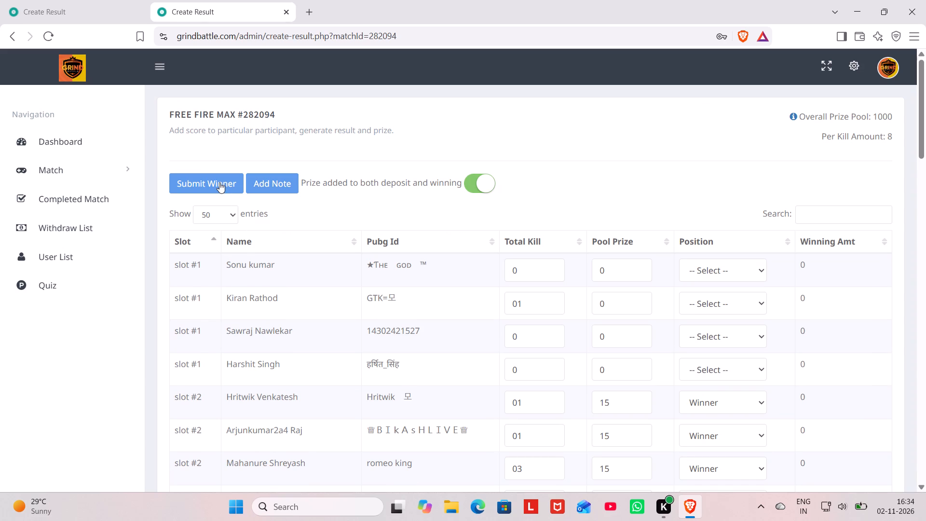
click(219, 182)
Replace the match #282093 result page with the completed match list and search it for 282169.
click(88, 4)
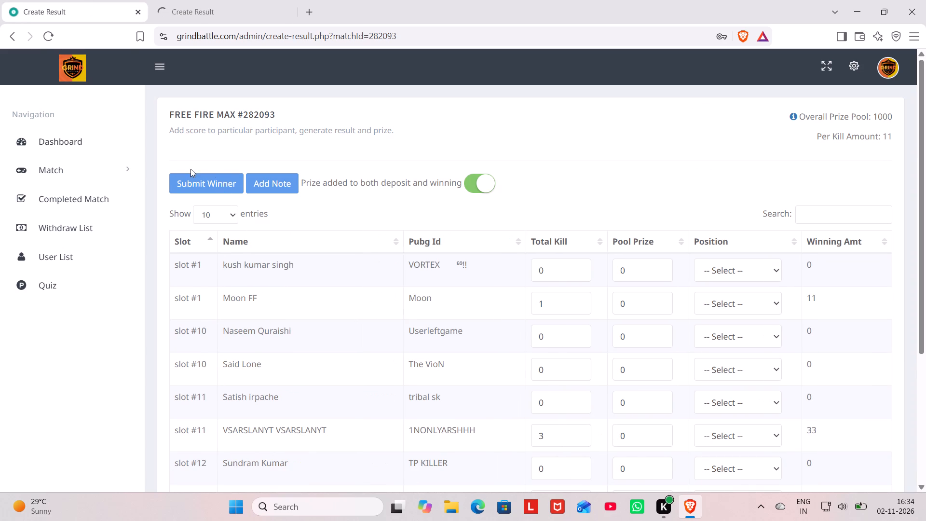
click(57, 191)
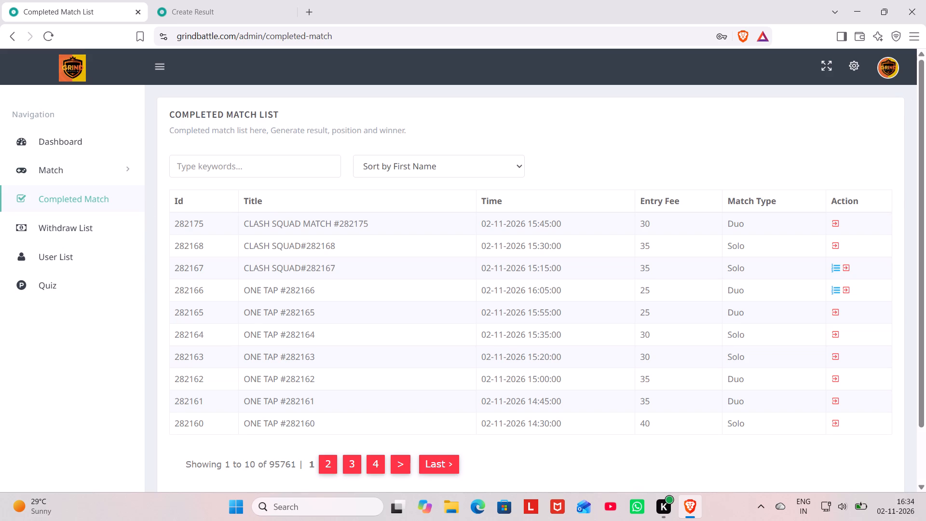
click(245, 167)
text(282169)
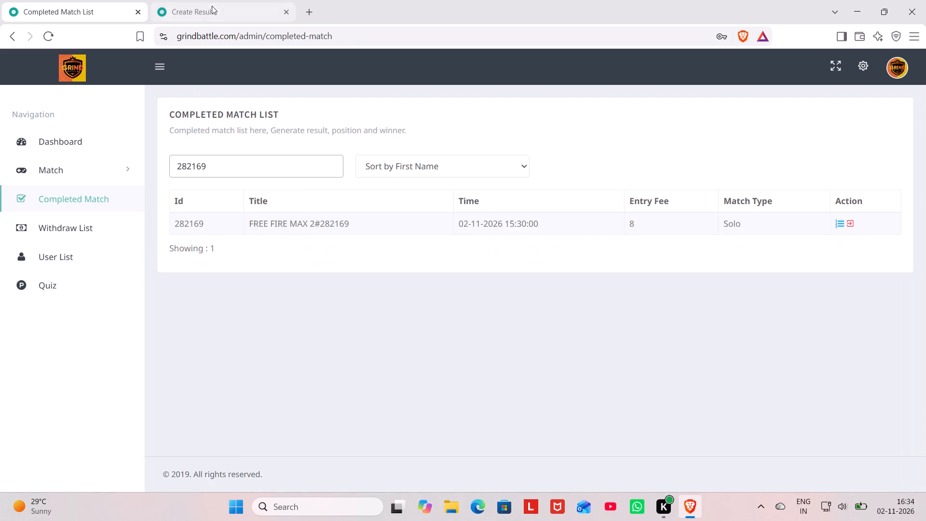
Return to the match #282094 result page and open the completed match list from there.
click(214, 5)
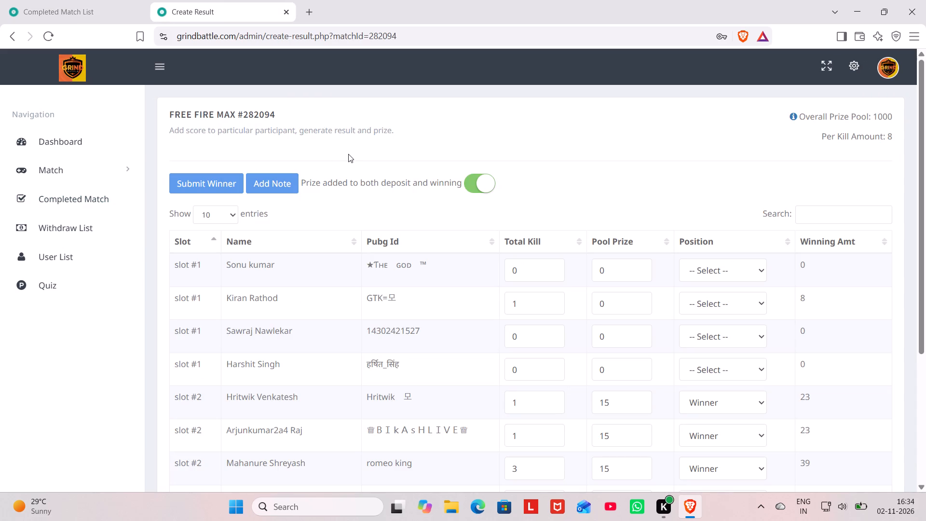
click(109, 201)
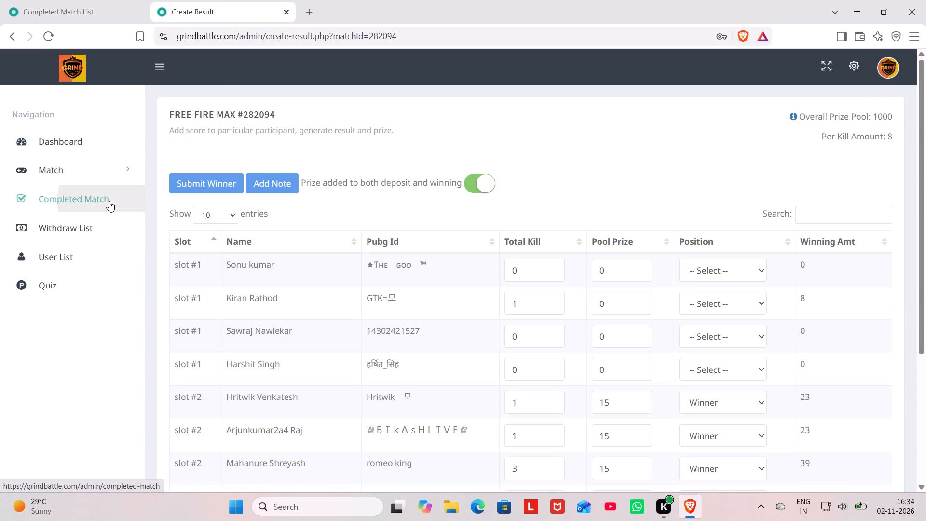
Open the result page of match FREE FIRE MAX 2#282169 from the filtered list and show 50 entries.
click(87, 17)
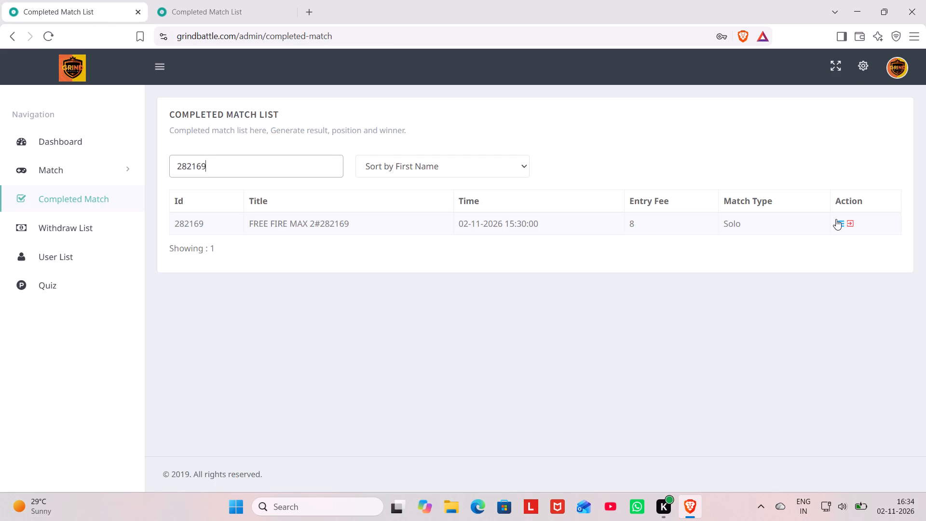
click(836, 219)
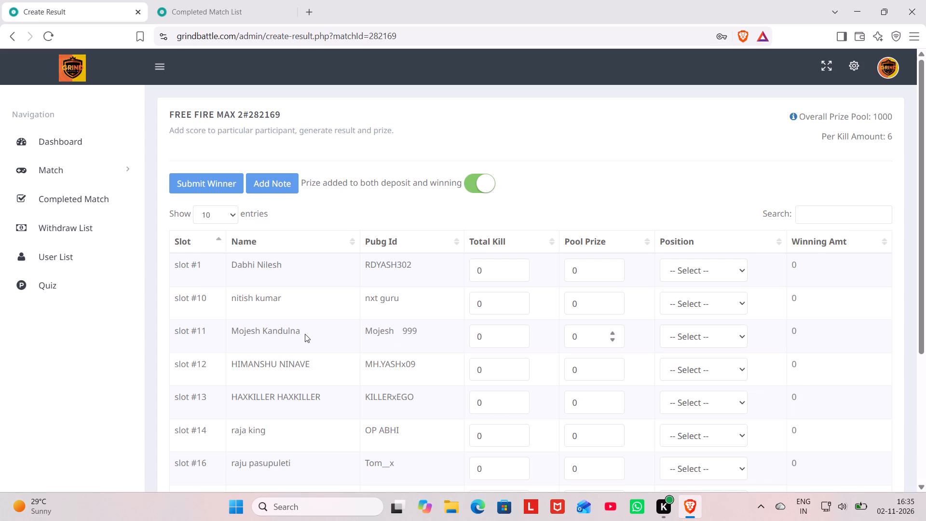
click(219, 212)
click(222, 260)
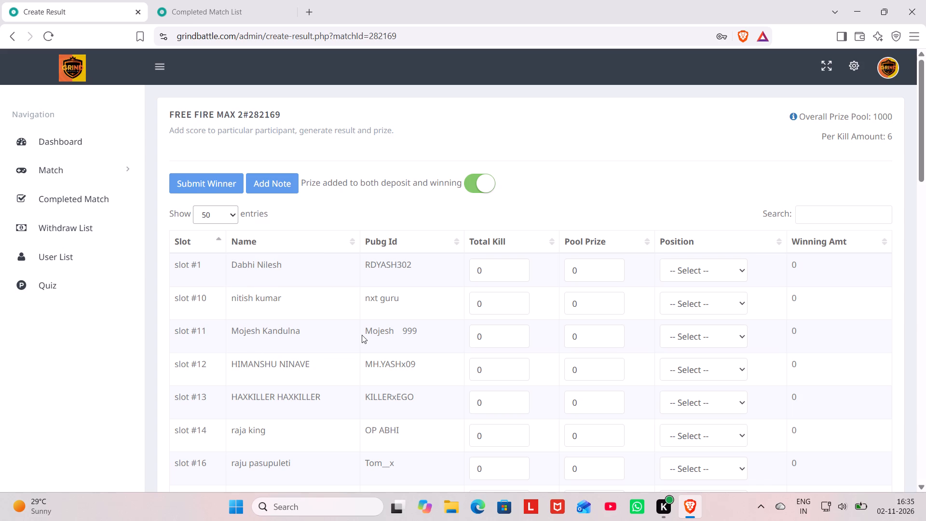
scroll(429, 336, down, 2)
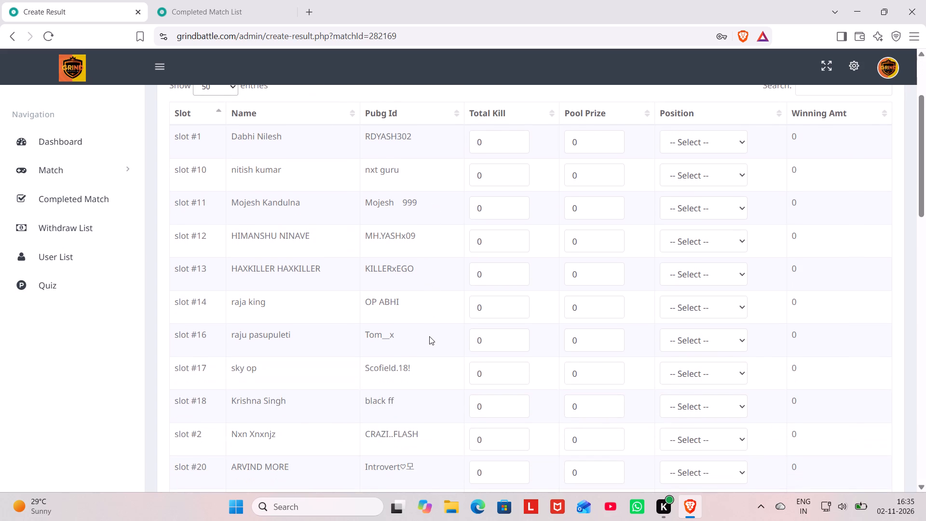
scroll(429, 336, down, 1)
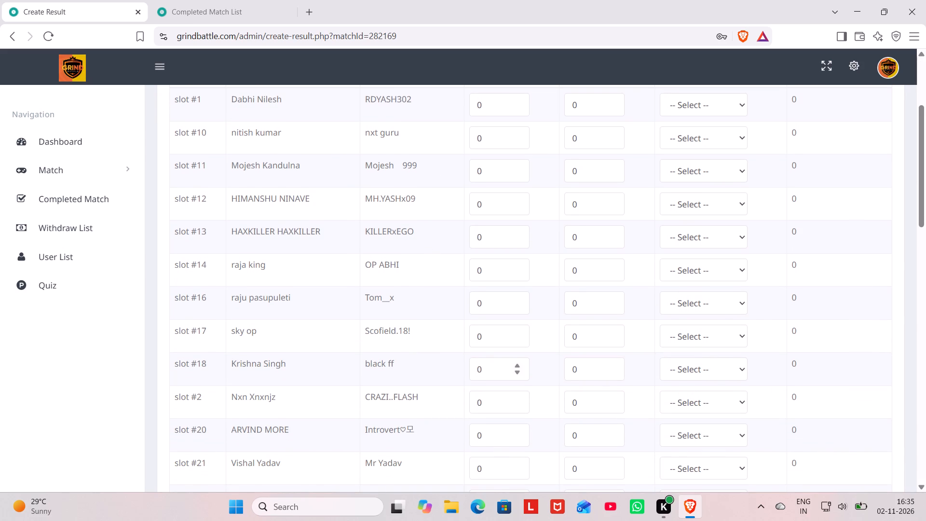
click(488, 368)
key(5)
key(Tab)
key(2)
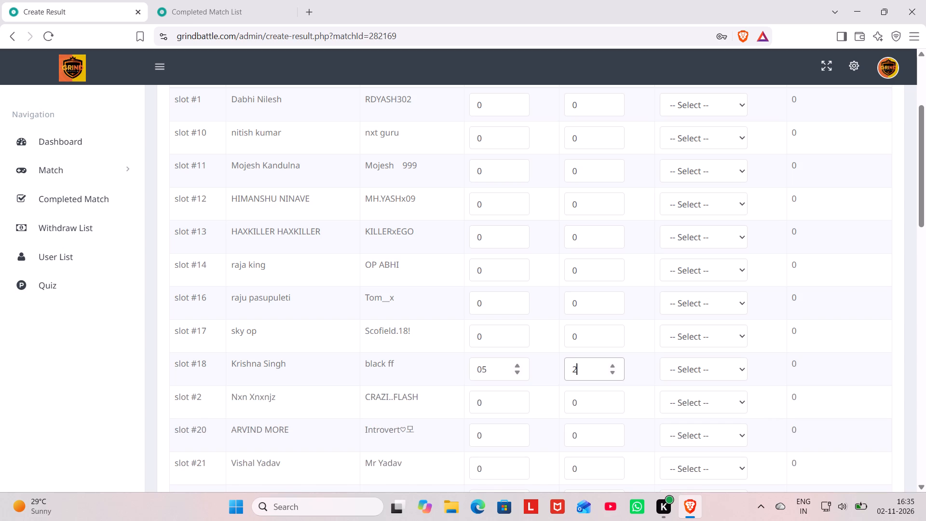
key(Tab)
key(Down)
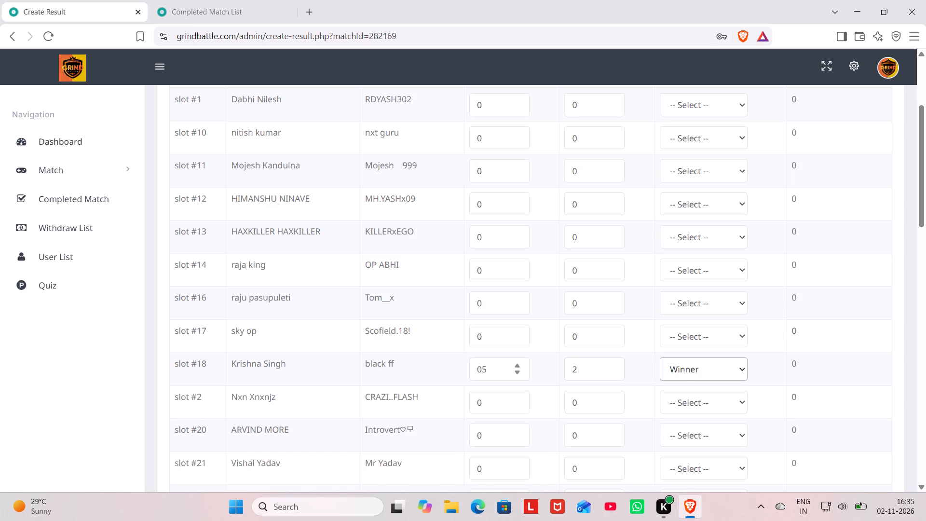
key(Tab)
click(407, 395)
Look through the full participant list of match #282169 for the players who need scores.
scroll(407, 395, down, 6)
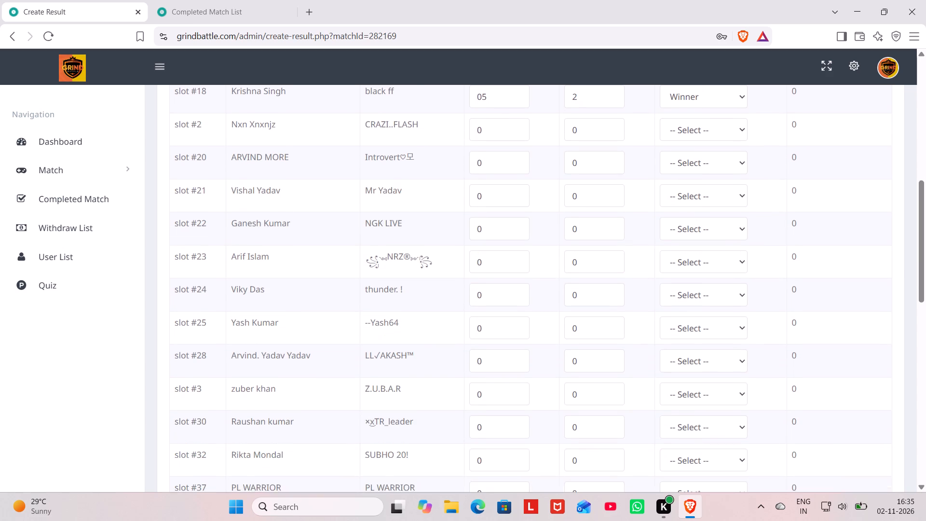
scroll(407, 395, down, 4)
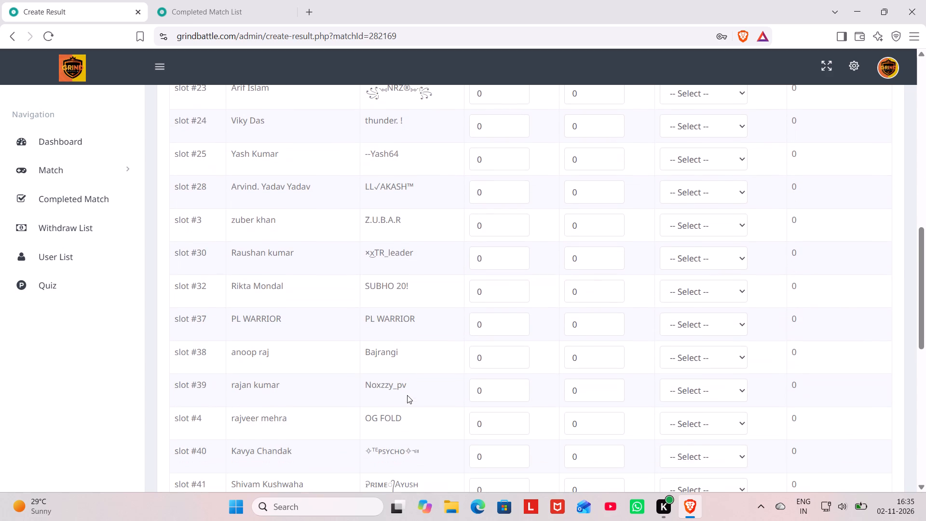
scroll(407, 395, down, 2)
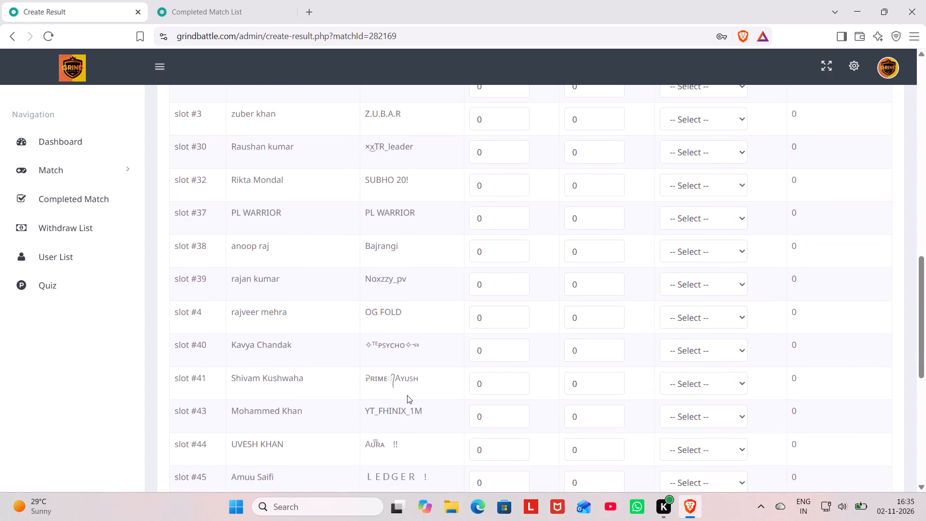
scroll(407, 395, down, 4)
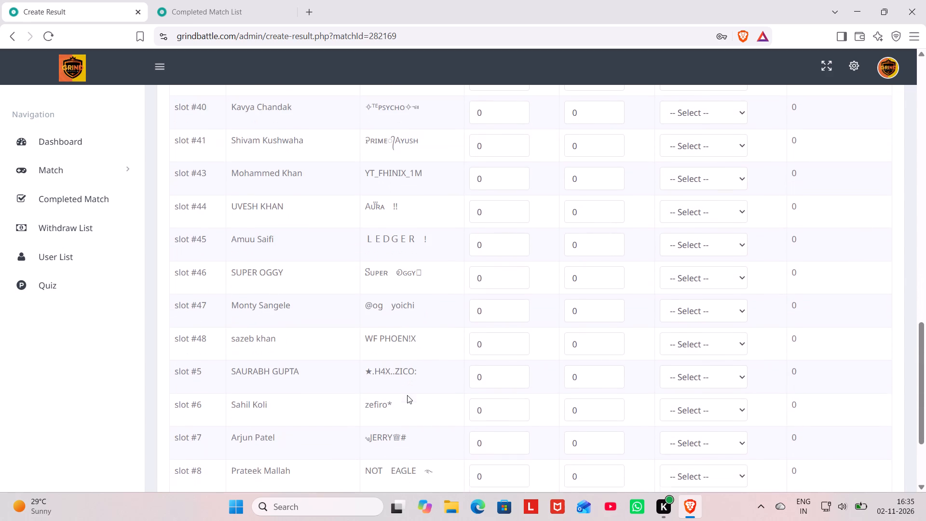
scroll(407, 395, down, 4)
scroll(407, 395, up, 3)
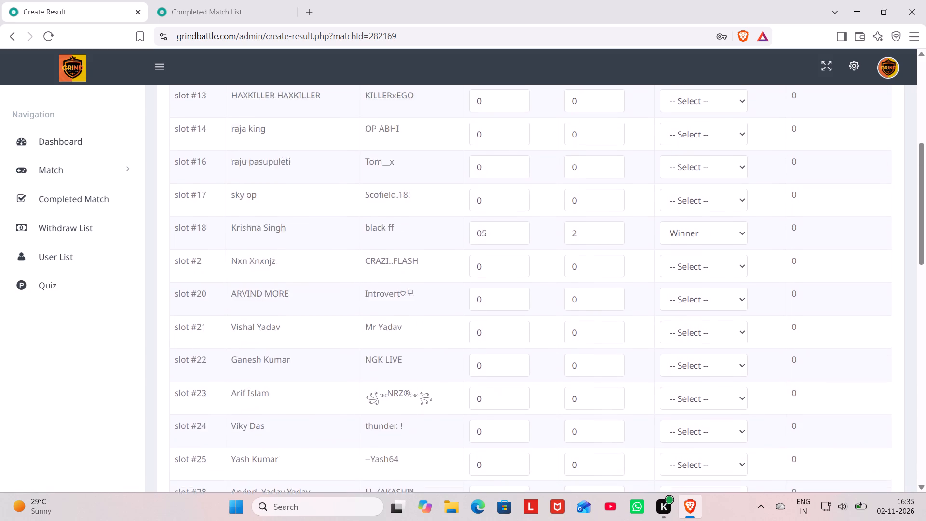
scroll(407, 395, up, 3)
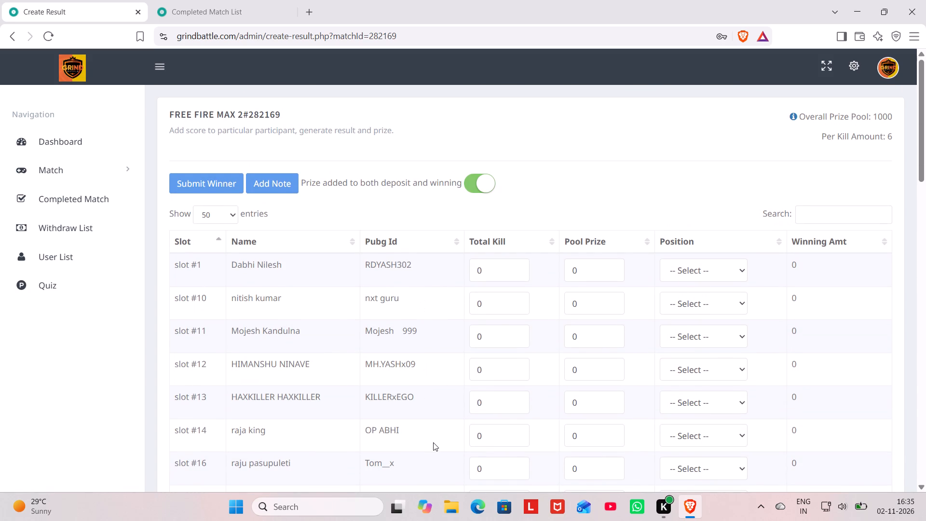
scroll(433, 442, down, 5)
click(499, 427)
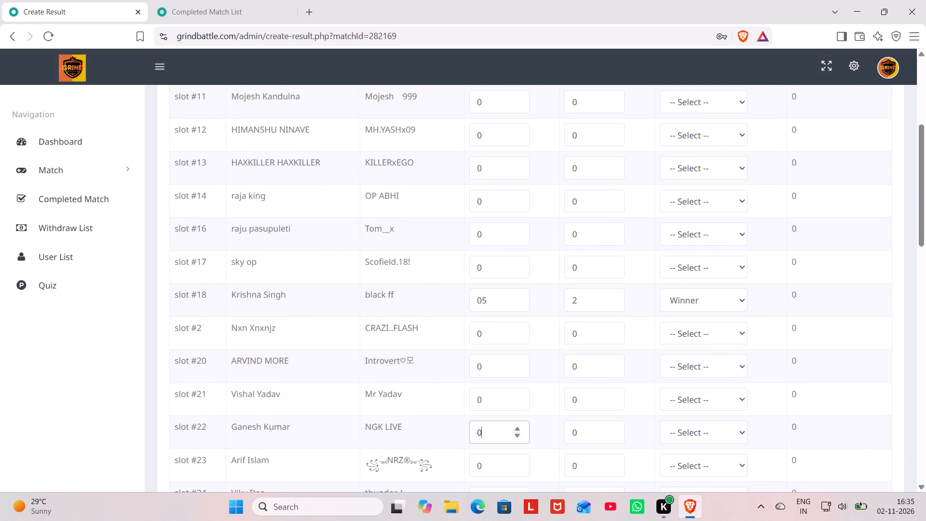
key(6)
key(Tab)
text(10)
key(Tab)
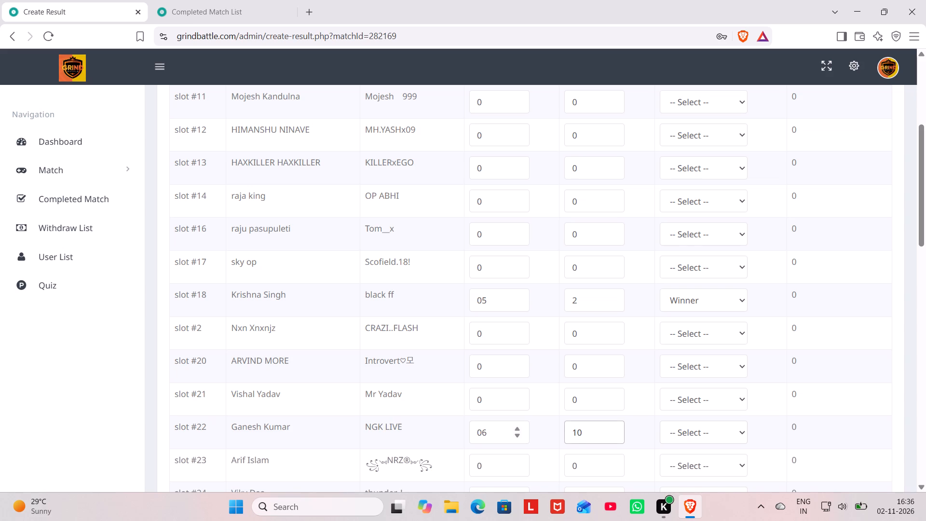
key(Down)
key(Down)
key(Tab)
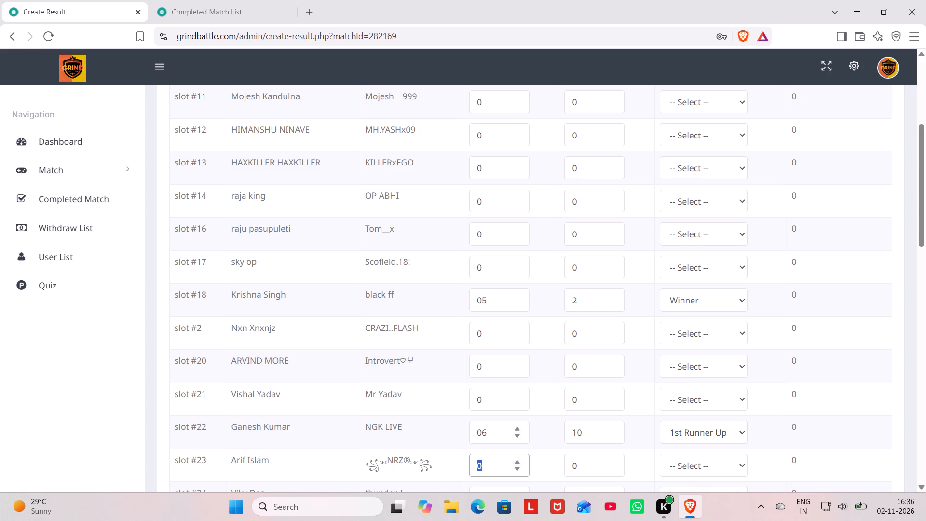
click(418, 283)
Search the match participants for "gau" and clear the search.
scroll(418, 283, up, 3)
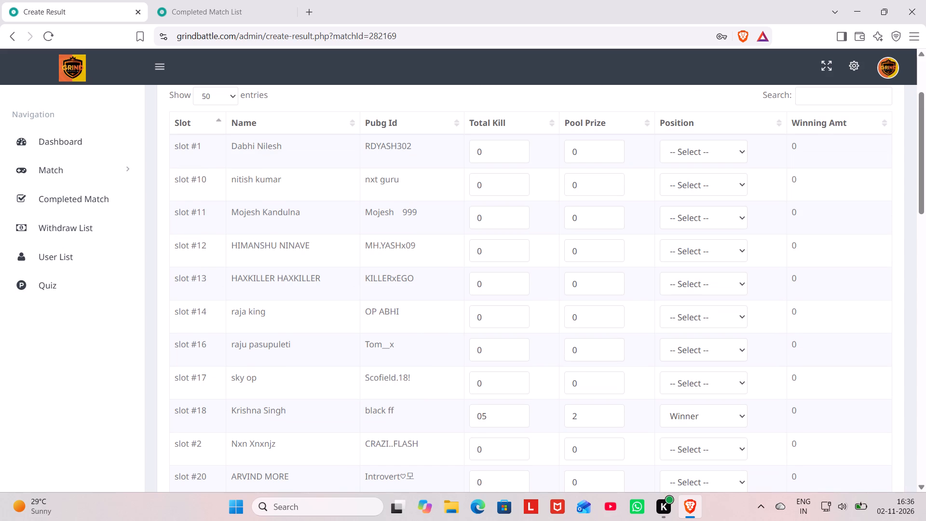
click(802, 98)
text(ga)
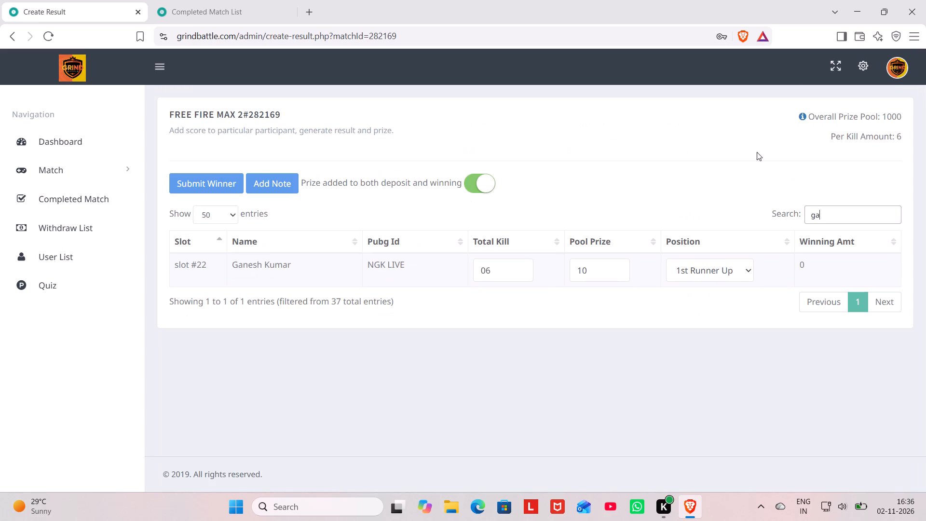
key(u)
key(BackSpace)
key(BackSpace)
key(BackSpace)
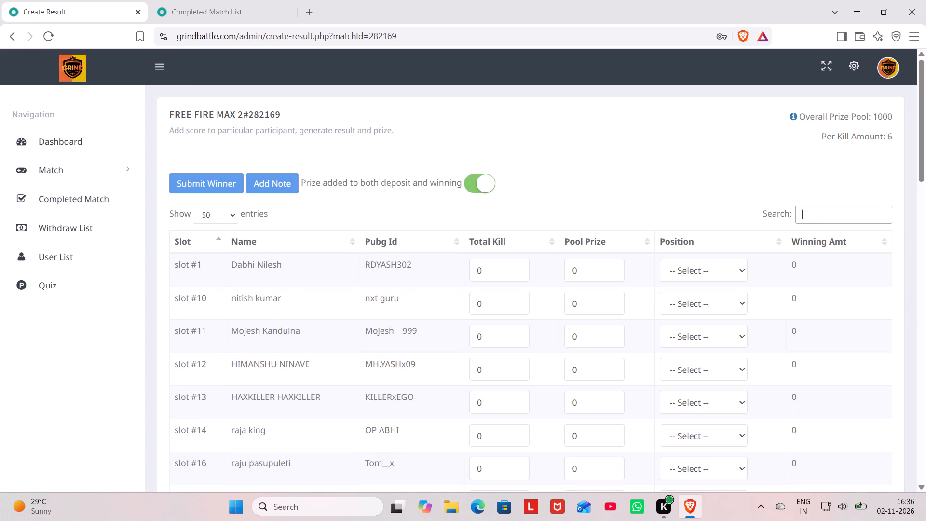
click(392, 370)
Look through the participant list down to the last slot for the next player to score.
scroll(431, 376, down, 4)
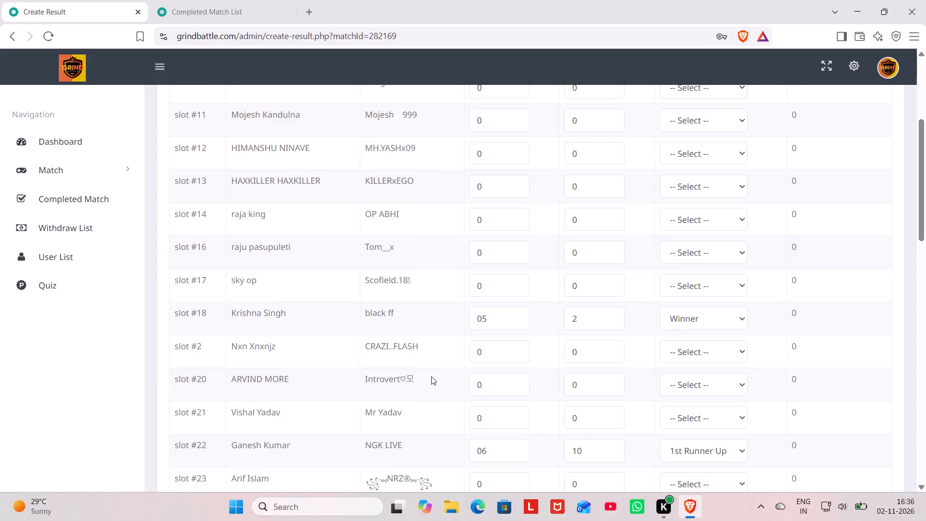
scroll(431, 376, down, 5)
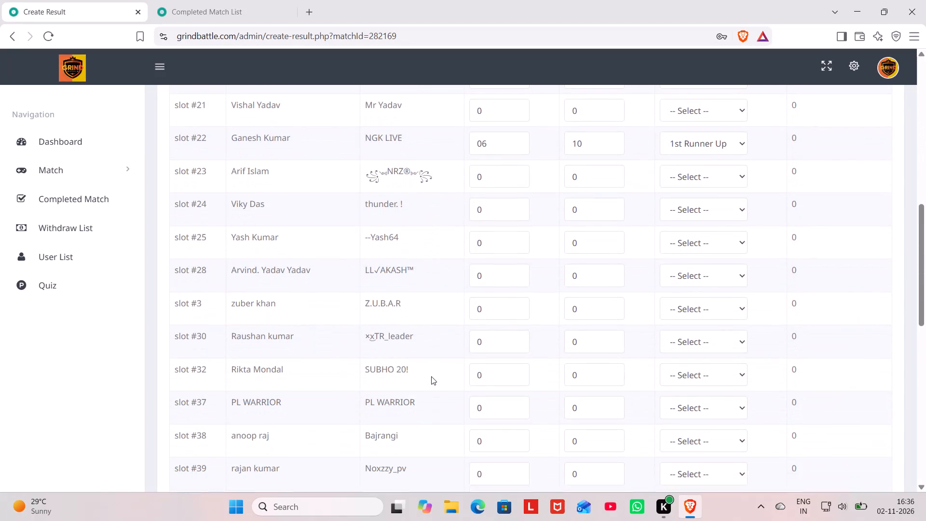
scroll(431, 376, down, 4)
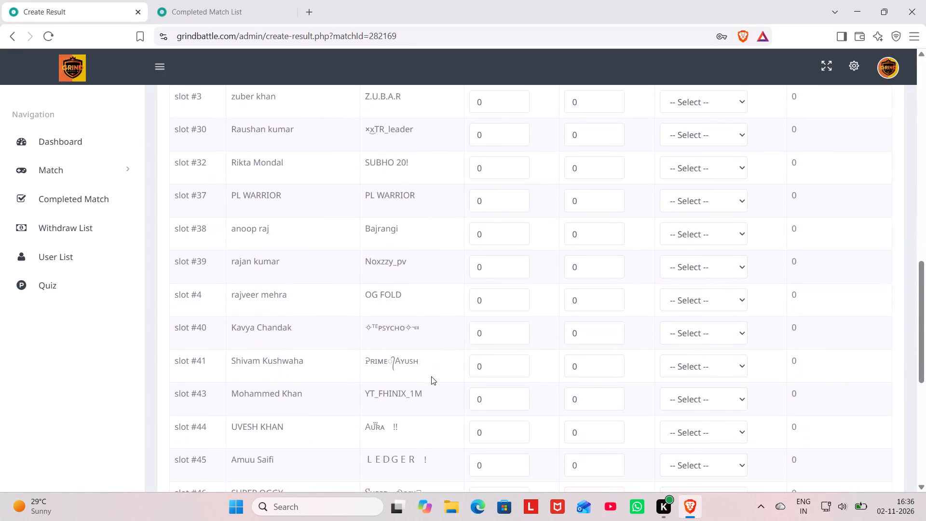
scroll(431, 376, down, 3)
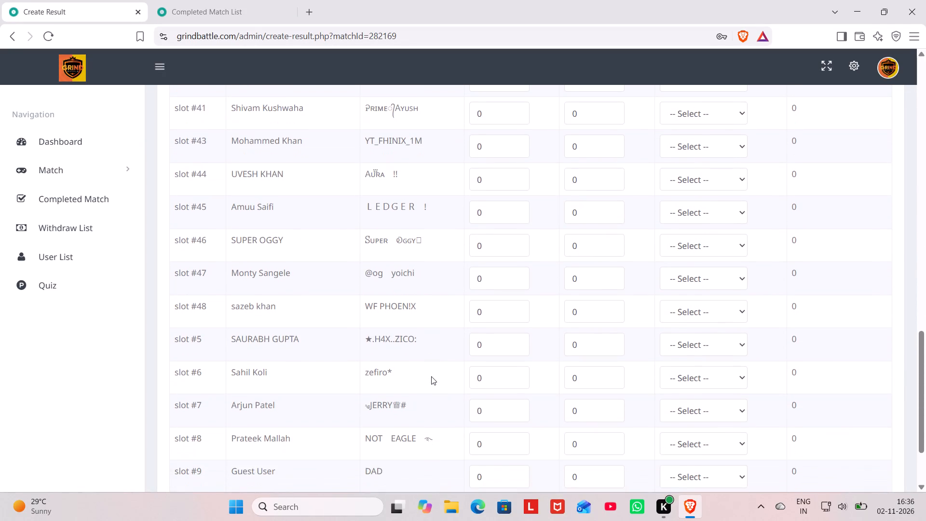
scroll(431, 376, down, 1)
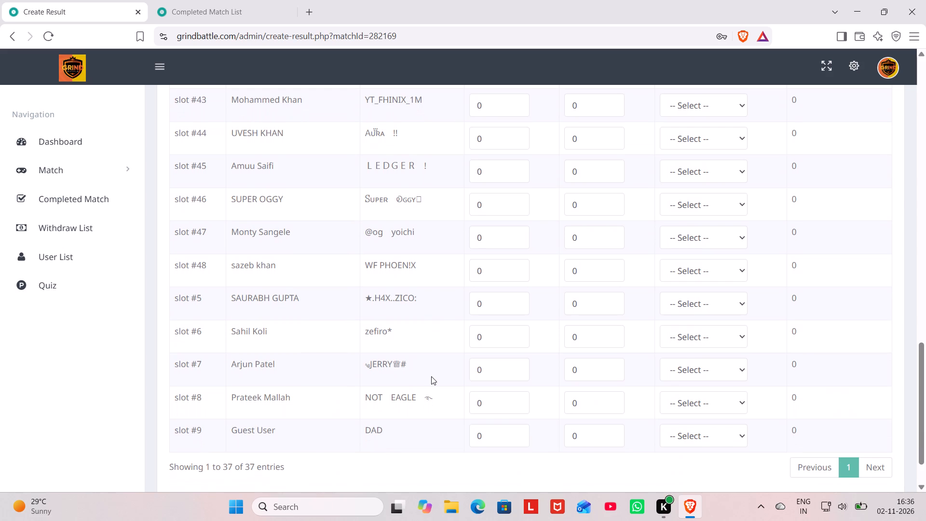
text(su)
scroll(458, 340, up, 4)
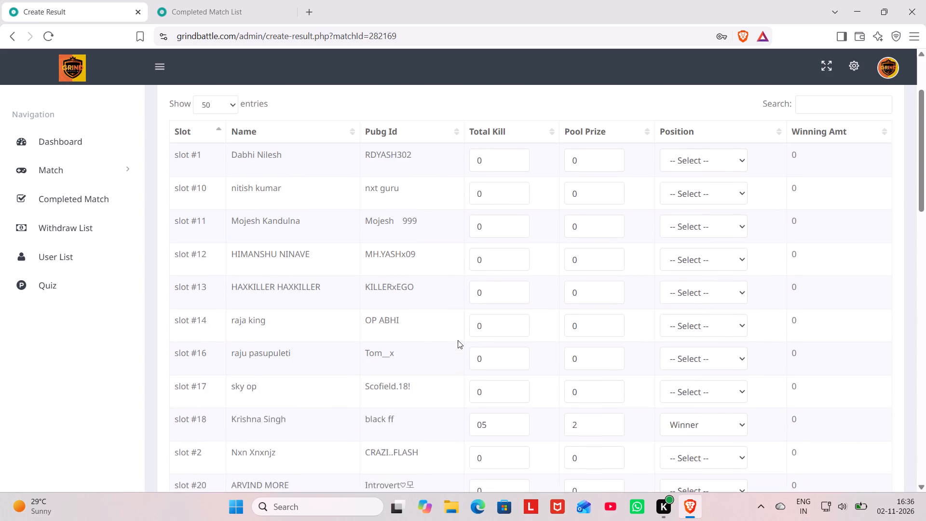
click(814, 158)
text(su)
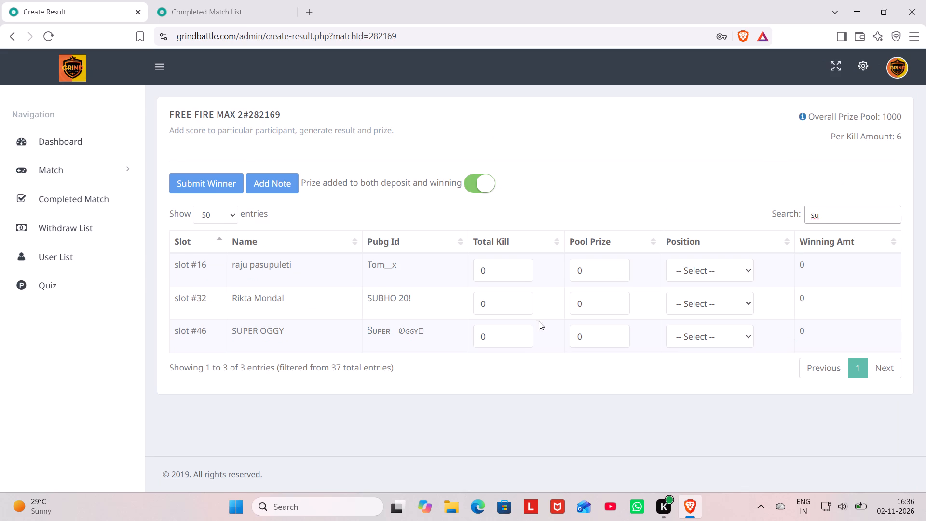
click(504, 342)
key(1)
key(Tab)
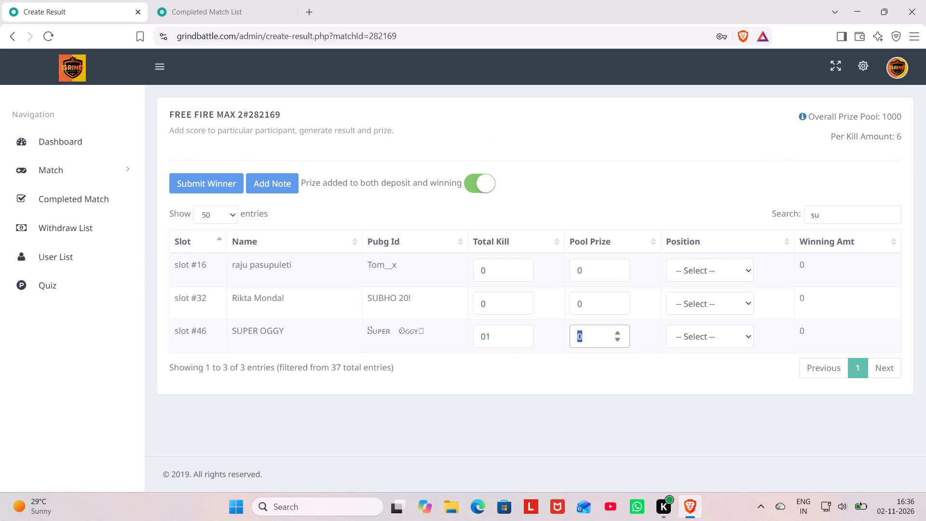
Filter the participants by "je" instead and set total kills to 3 for slot #7 player JERRY.
click(857, 218)
key(BackSpace)
key(BackSpace)
key(BackSpace)
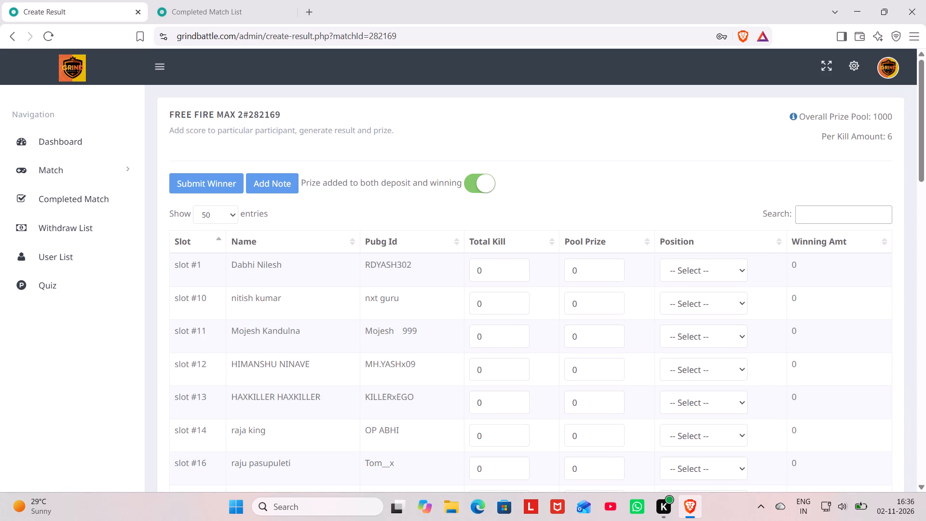
text(je)
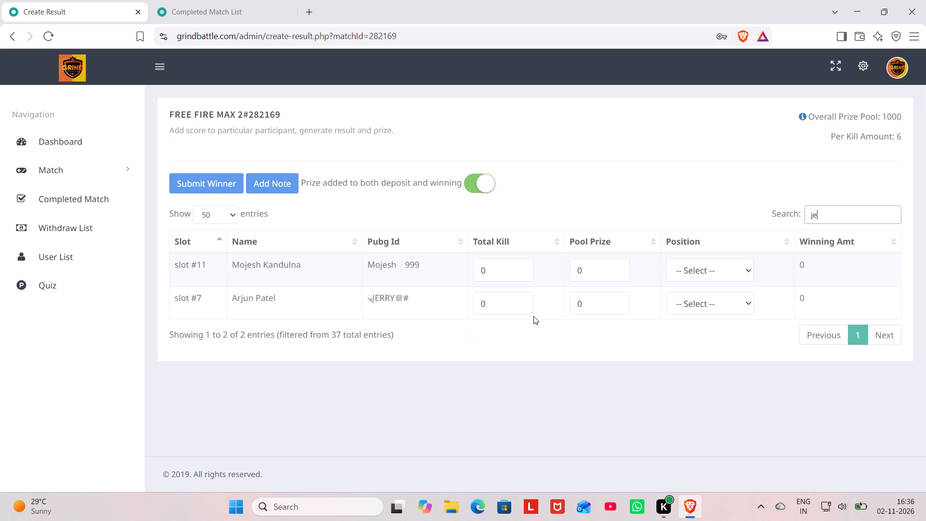
click(508, 309)
key(3)
key(Tab)
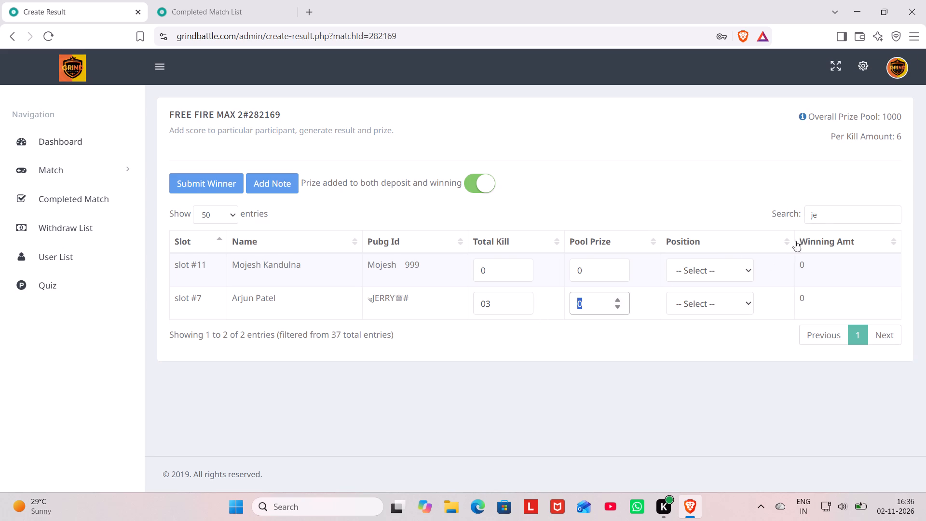
click(832, 219)
key(BackSpace)
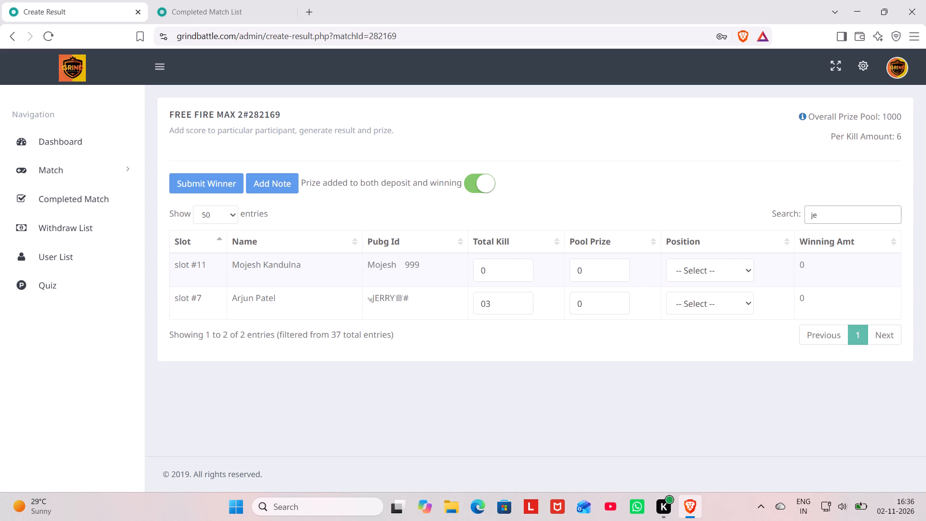
key(BackSpace)
text(cra)
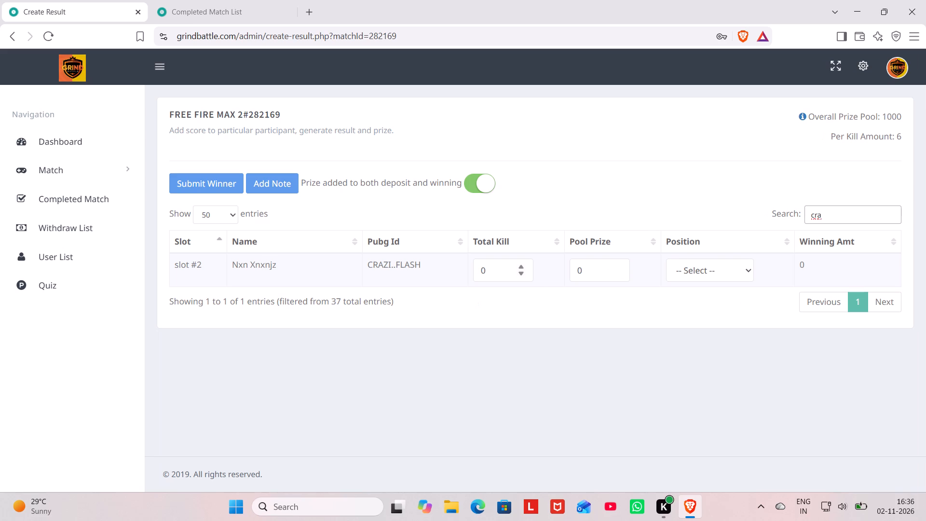
click(507, 272)
key(3)
key(Tab)
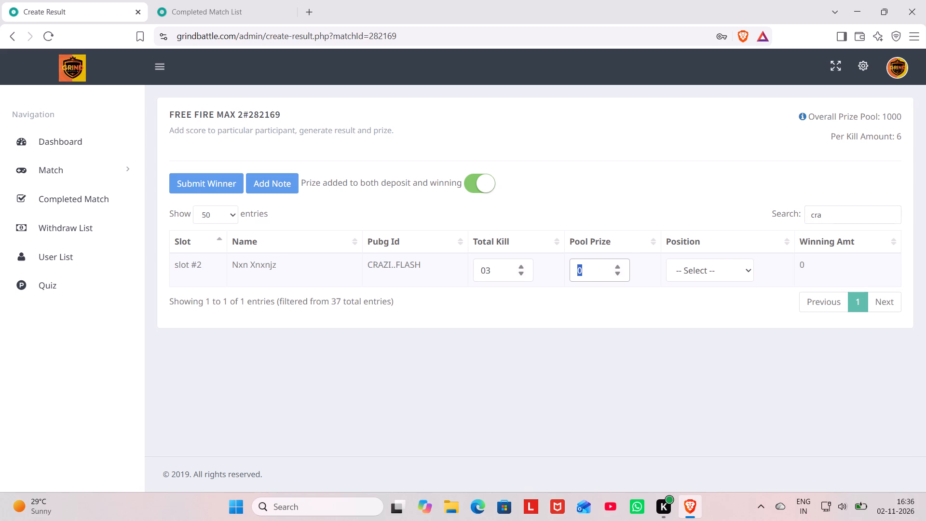
Filter the participants by "ll" instead and set total kills to 1 for slot #28 player LL√AKASH™.
click(817, 216)
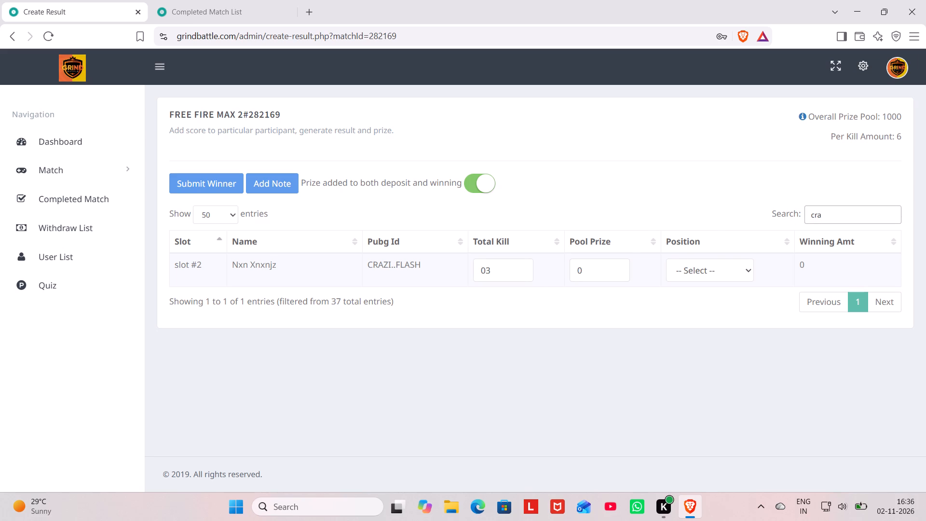
click(821, 215)
key(BackSpace)
key(BackSpace)
key(BackSpace)
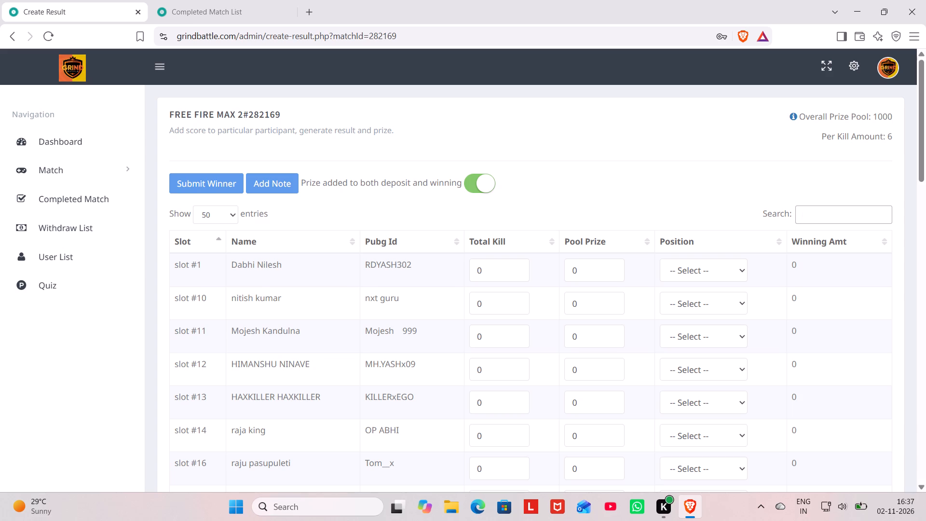
text(ll)
click(505, 303)
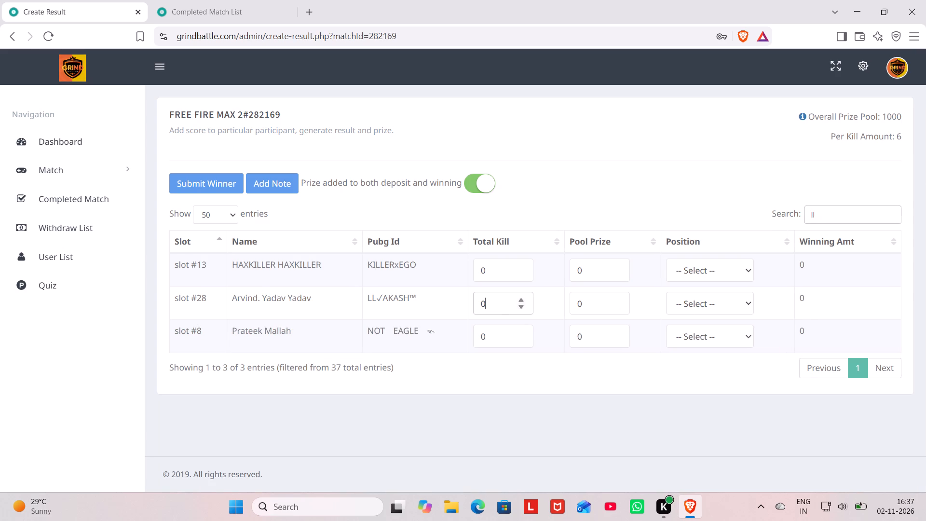
key(1)
key(Tab)
Replace the participant filter with a search for "dt", and clear it to show the whole list.
click(836, 215)
key(BackSpace)
key(BackSpace)
key(BackSpace)
key(BackSpace)
text(dt)
key(BackSpace)
key(BackSpace)
key(BackSpace)
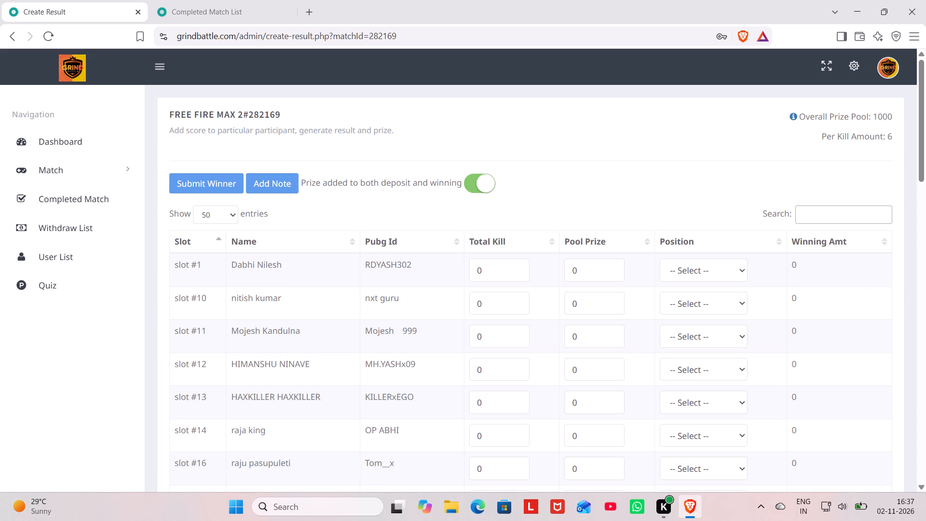
Filter the participants by "ea" and set total kills to 1 for slot #8 player NOT EAGLE.
text(ea)
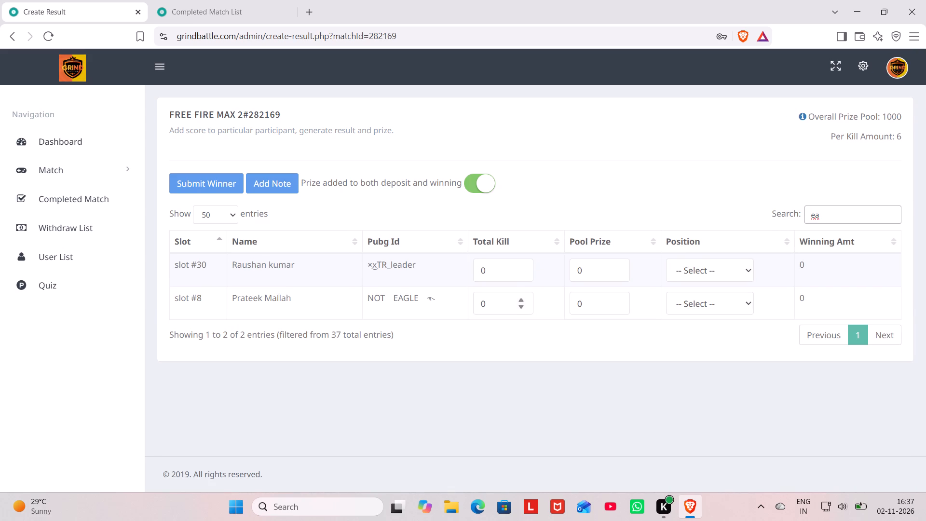
click(490, 307)
key(1)
key(Tab)
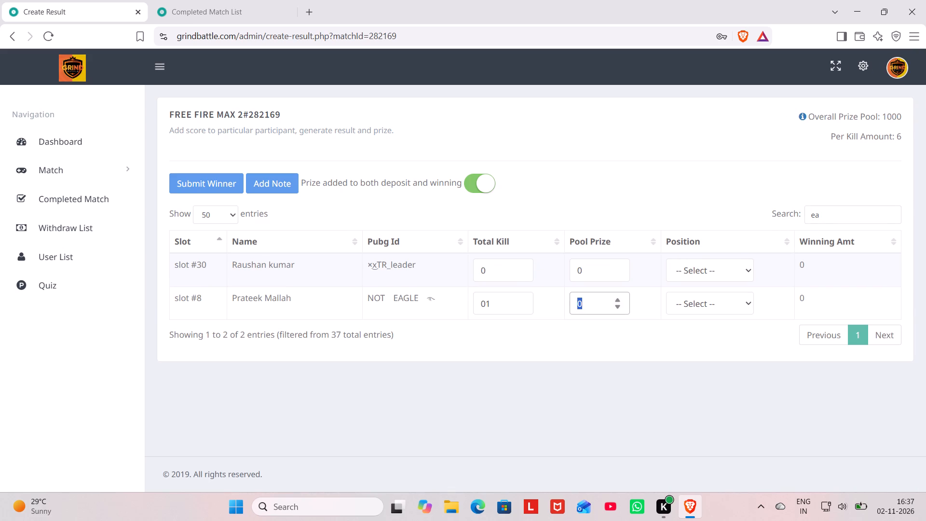
Filter the participants by "og" instead and set total kills to 2 for slot #4 player OG FOLD.
click(823, 220)
key(BackSpace)
key(BackSpace)
key(BackSpace)
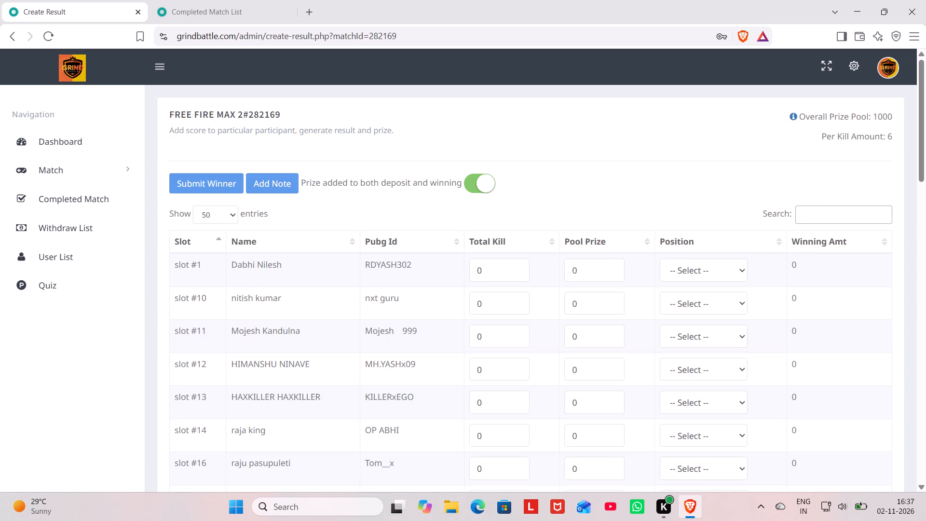
text(og)
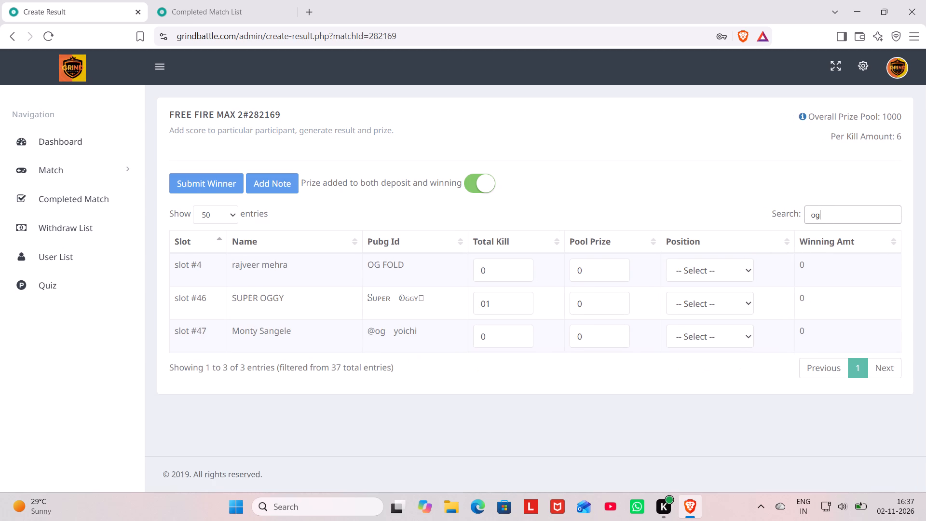
click(498, 263)
key(2)
key(Tab)
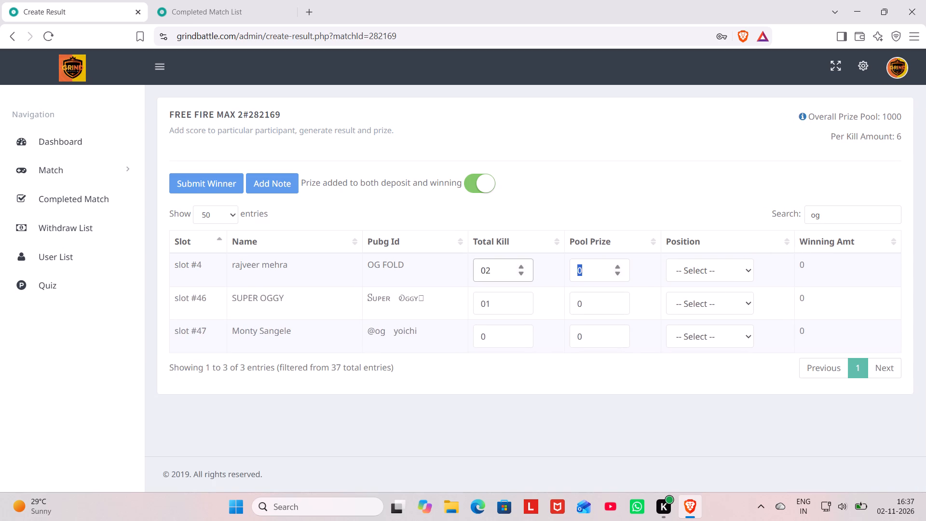
click(832, 217)
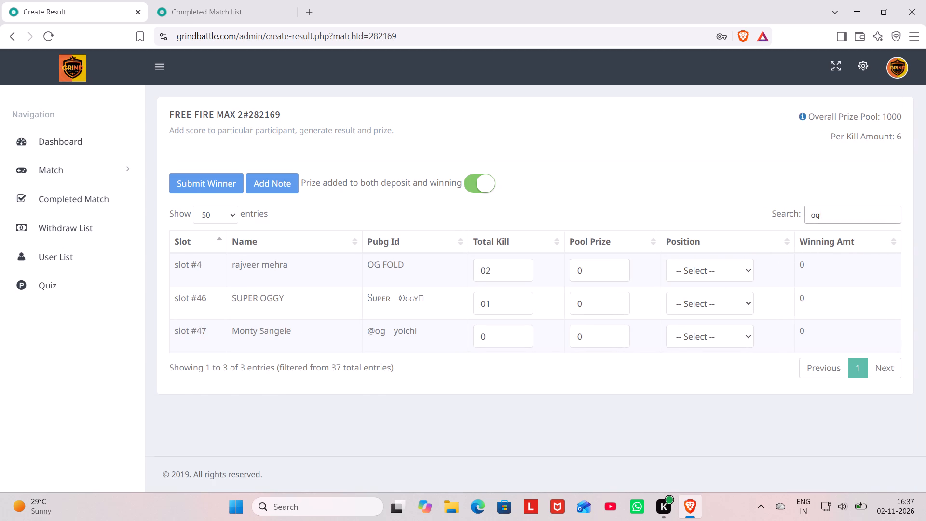
key(BackSpace)
key(BackSpace)
key(BackSpace)
key(BackSpace)
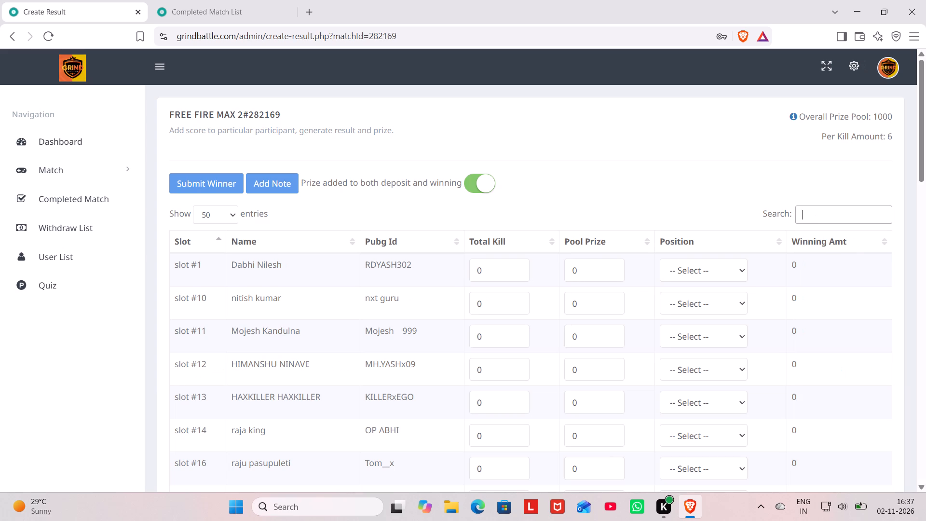
text(og)
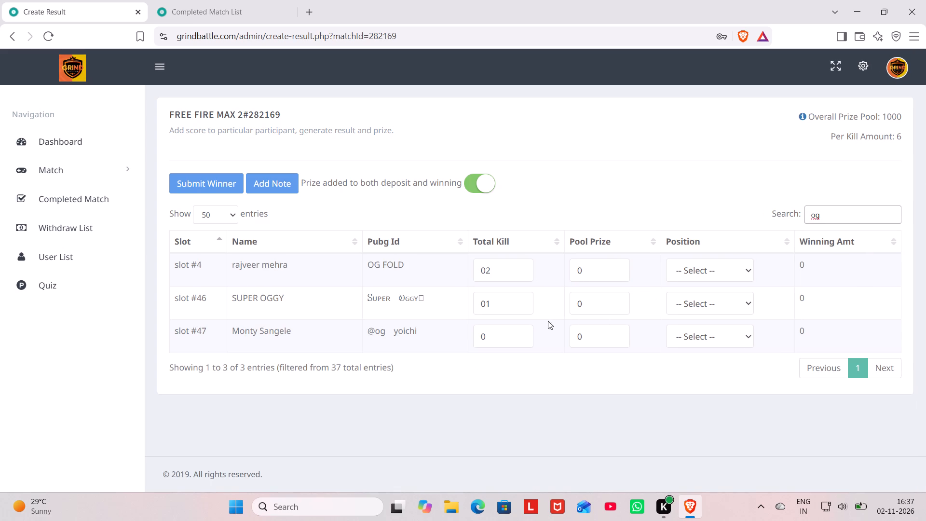
click(504, 335)
key(1)
key(Tab)
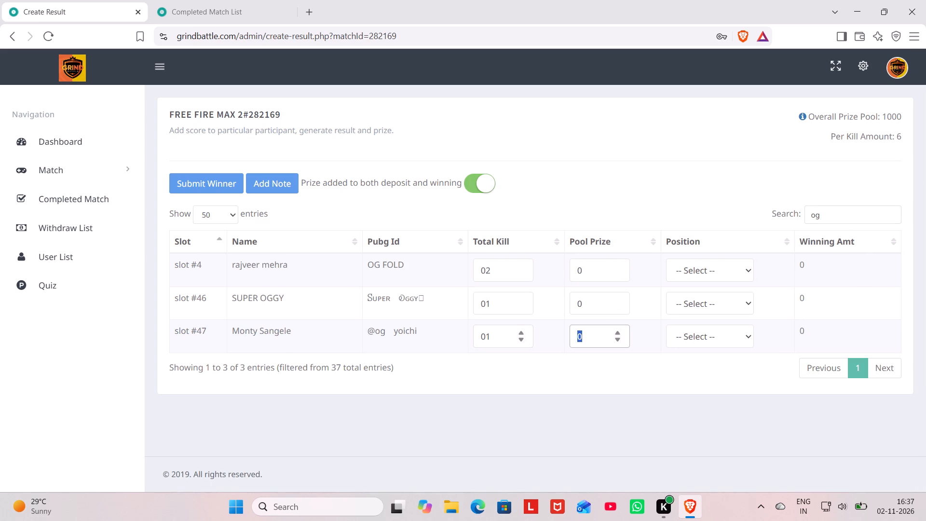
Replace the participant filter with a search for "ayu", and clear it to show the whole list.
click(845, 216)
key(BackSpace)
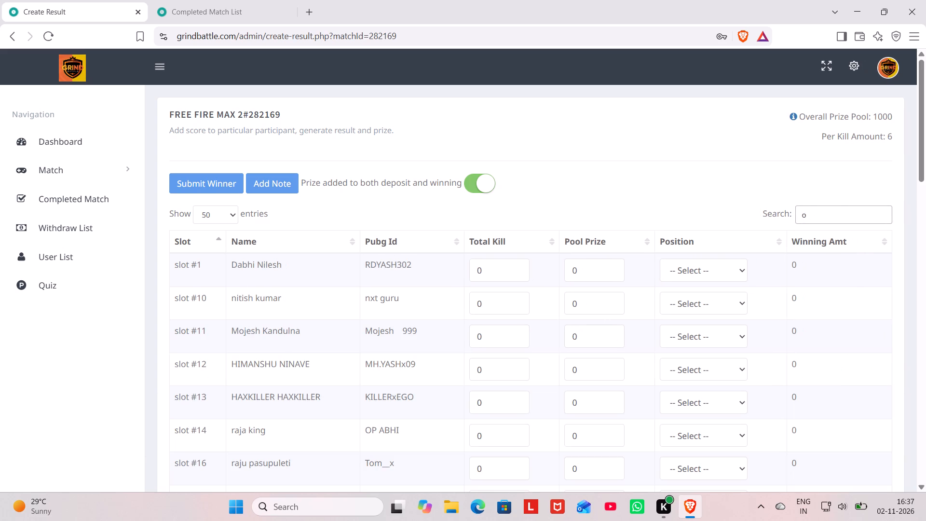
key(BackSpace)
key(BackSpace)
key(BackSpace)
text(ayu)
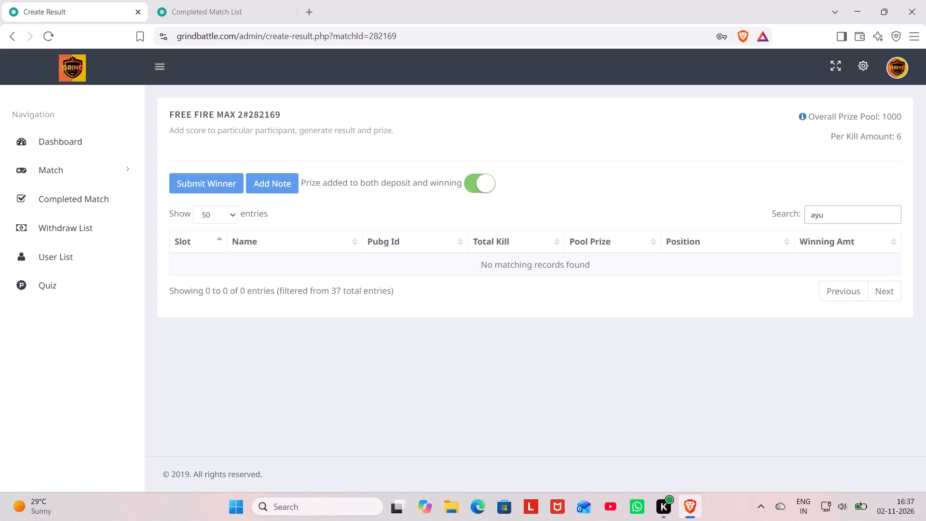
key(BackSpace)
key(BackSpace)
key(BackSpace)
click(351, 441)
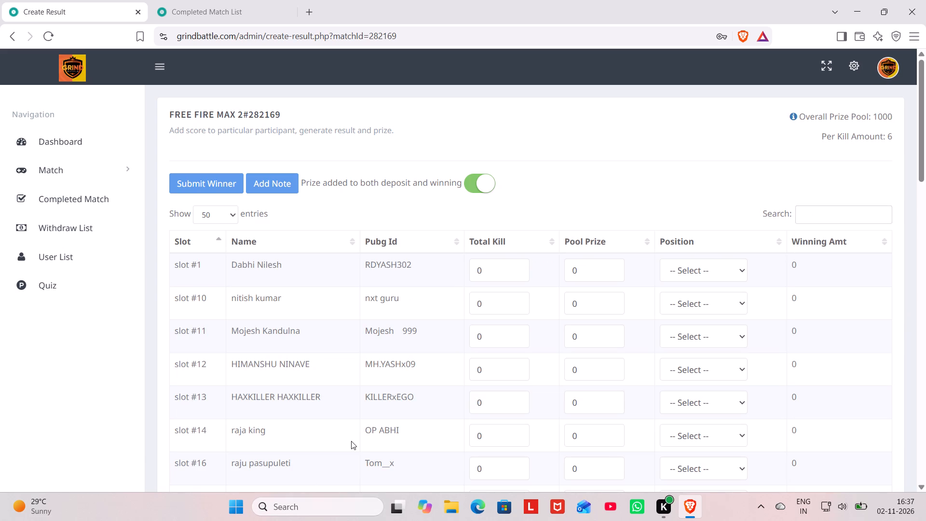
scroll(351, 441, down, 6)
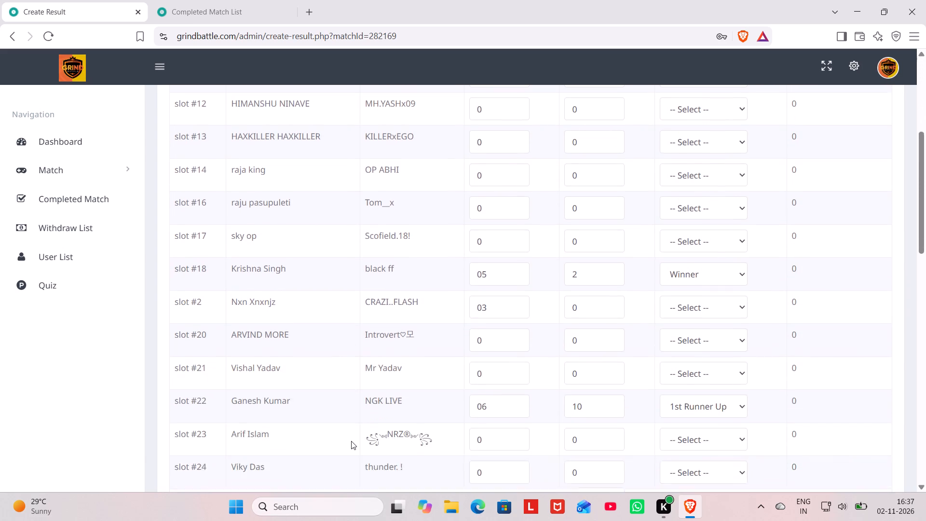
scroll(351, 441, down, 3)
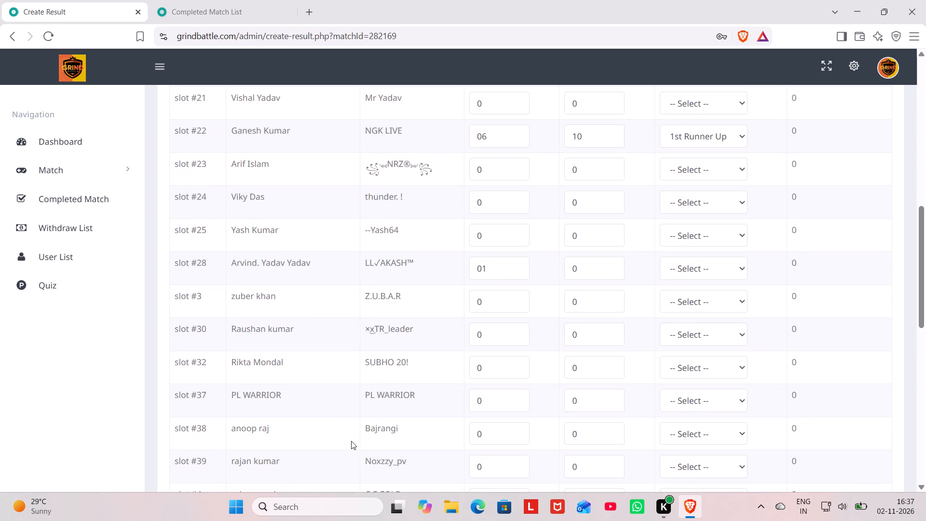
scroll(351, 441, down, 2)
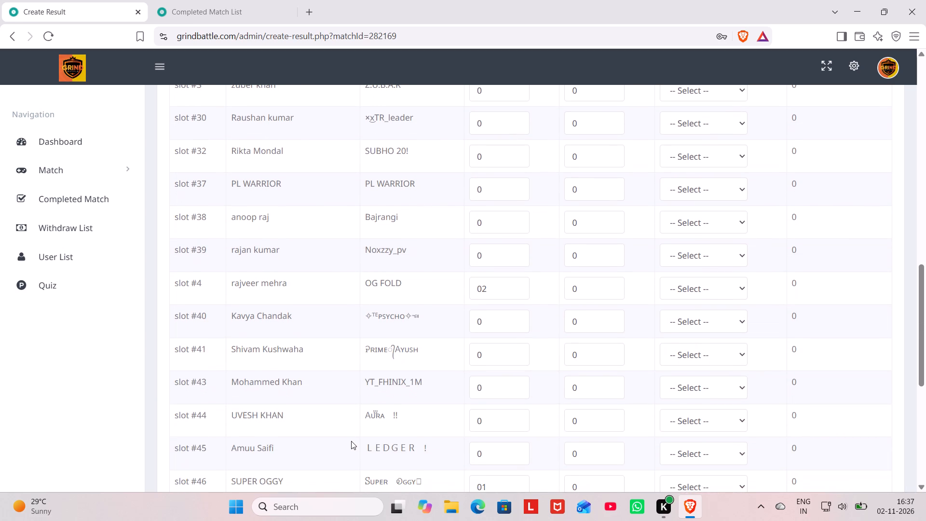
scroll(351, 441, down, 1)
click(502, 314)
key(2)
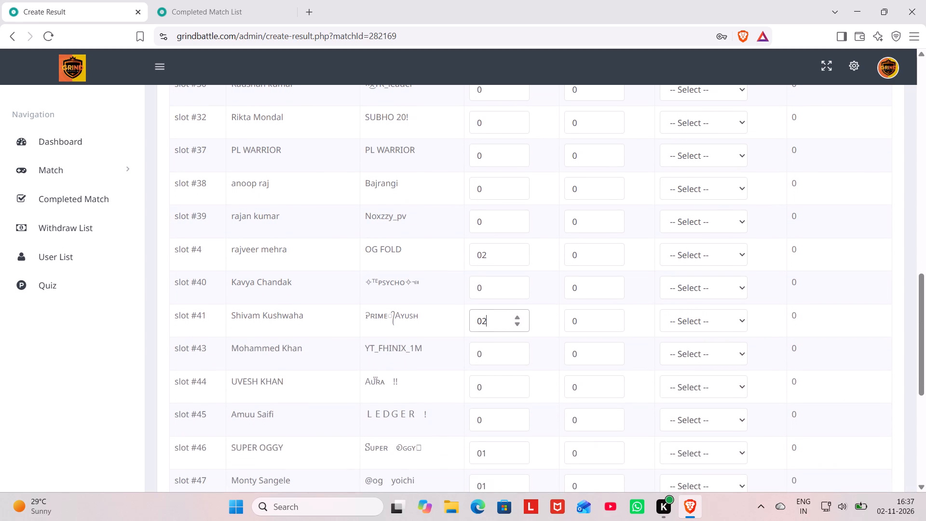
key(Tab)
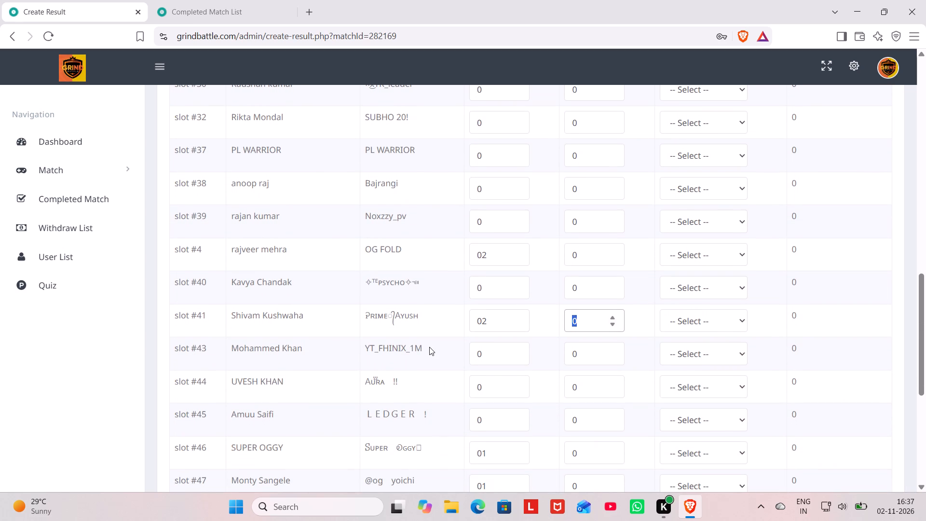
Filter the participants by "pl" and set total kills to 2 for slot #37 player PL WARRIOR.
click(430, 347)
scroll(430, 347, up, 5)
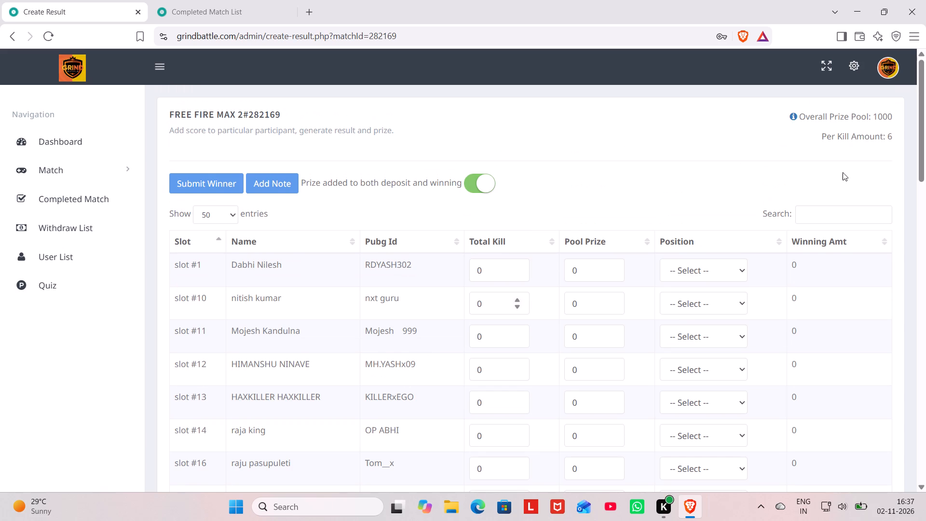
click(832, 210)
text(pl)
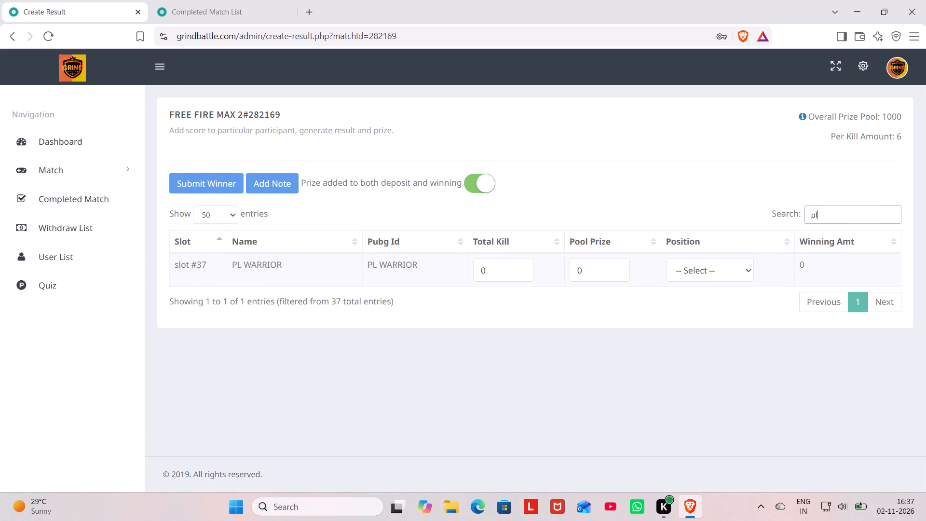
click(502, 267)
key(2)
key(Tab)
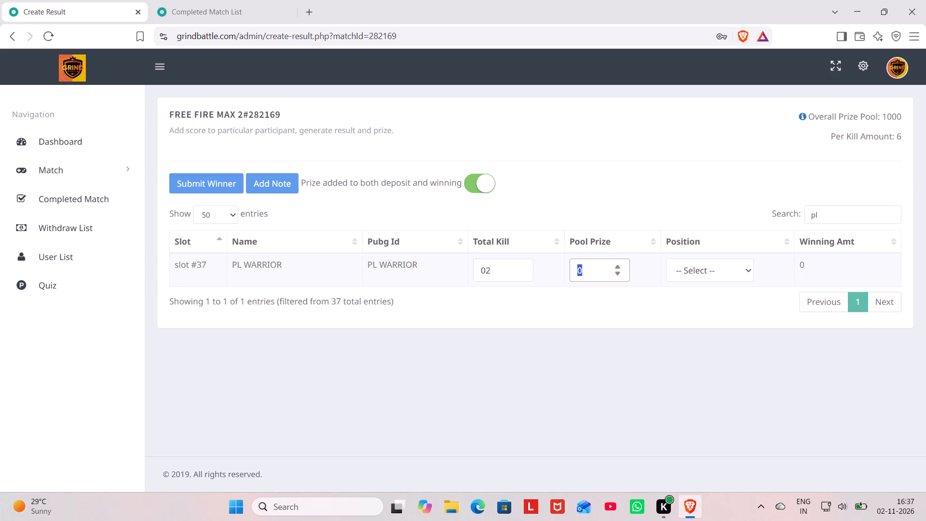
click(872, 214)
key(BackSpace)
key(BackSpace)
key(BackSpace)
key(BackSpace)
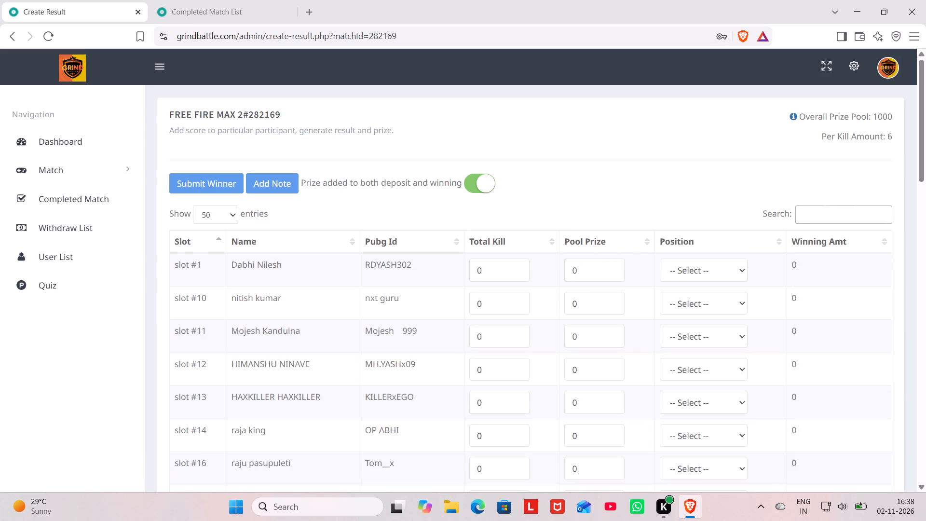
text(yt)
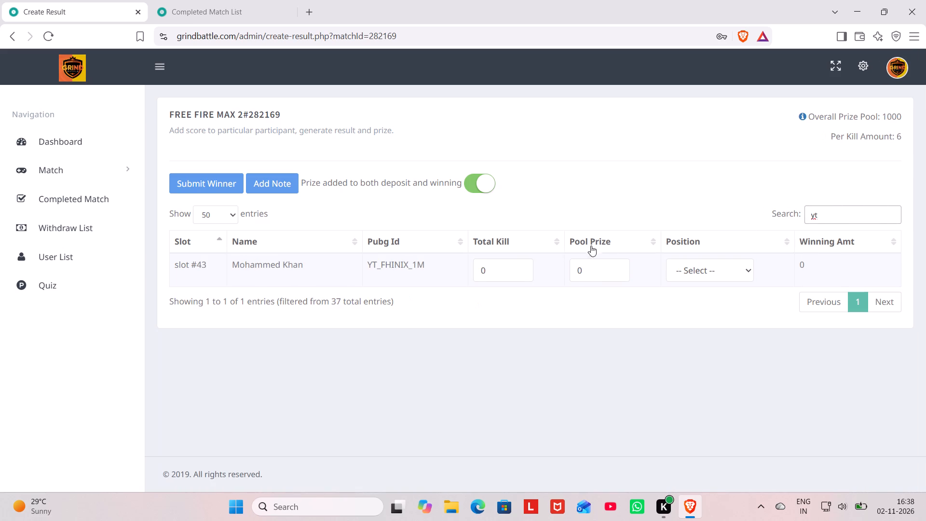
click(501, 272)
key(1)
key(Tab)
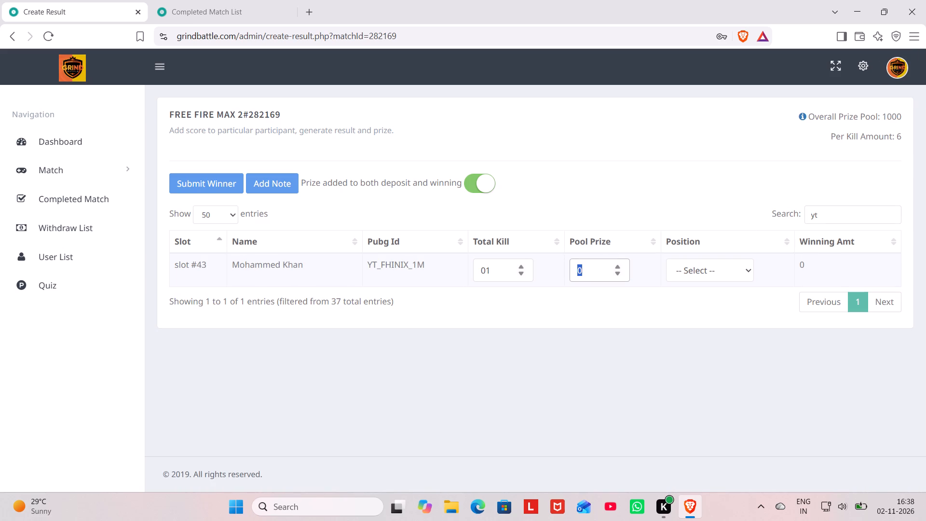
Replace the participant filter with searches for "pr" and "pc", and clear it to show the whole list.
click(845, 215)
key(BackSpace)
key(BackSpace)
key(BackSpace)
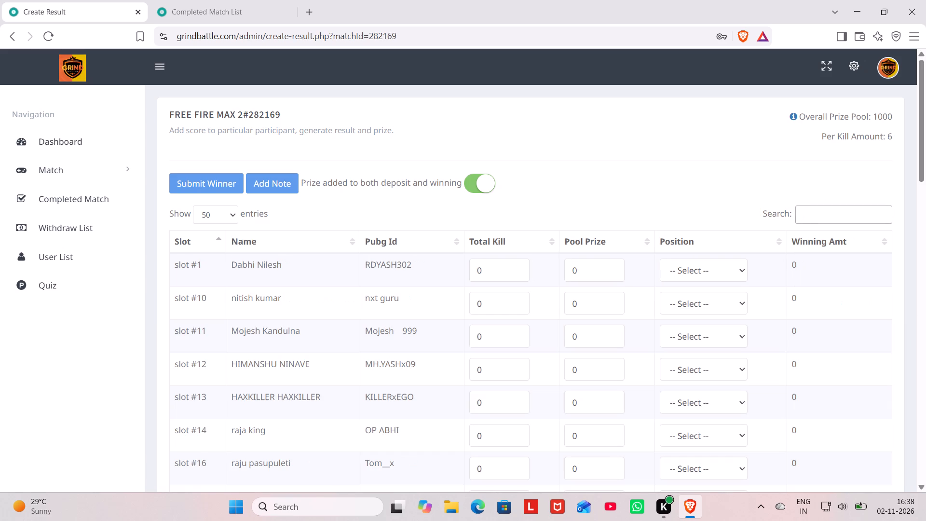
key(BackSpace)
key(BackSpace)
key(BackSpace)
key(BackSpace)
text(pr)
key(BackSpace)
key(BackSpace)
text(pc)
key(BackSpace)
key(BackSpace)
key(BackSpace)
click(341, 445)
click(815, 217)
text(ph)
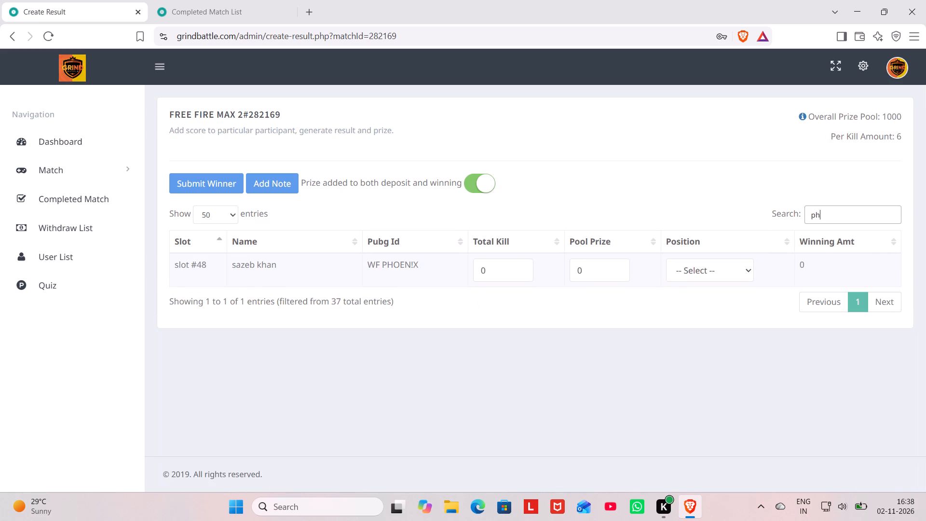
click(507, 268)
key(1)
key(Tab)
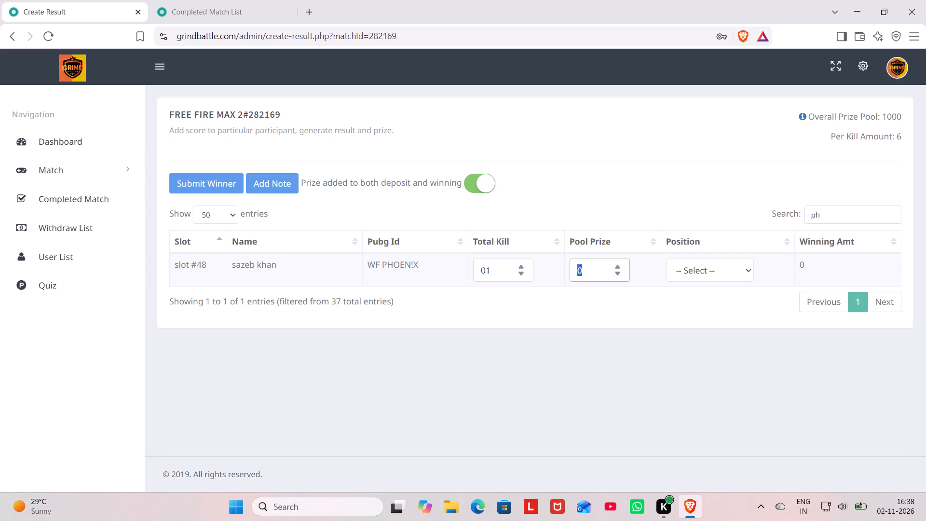
click(832, 214)
key(BackSpace)
key(BackSpace)
key(BackSpace)
key(BackSpace)
key(BackSpace)
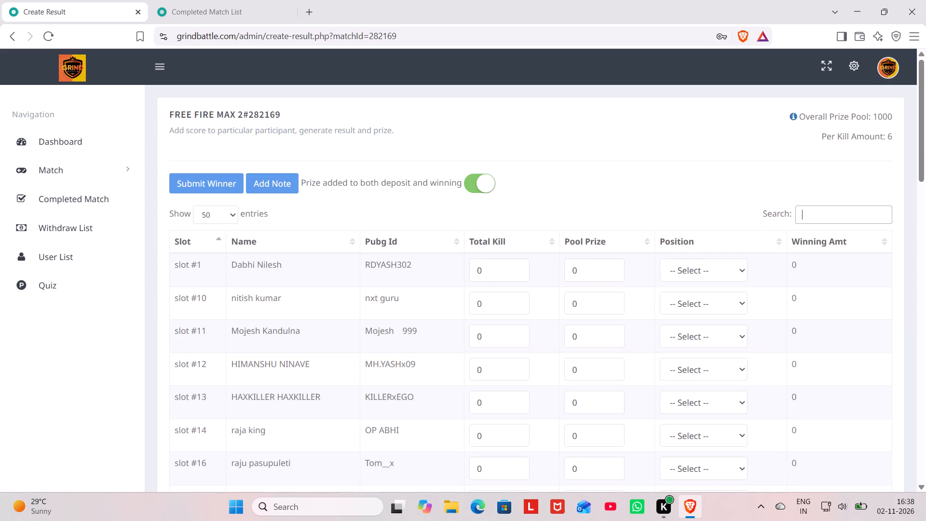
text(rd)
click(488, 270)
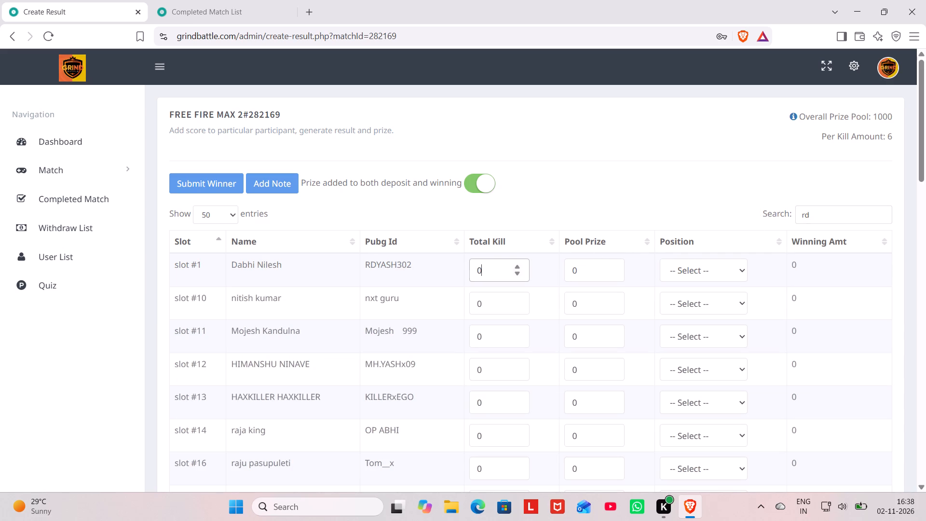
key(1)
key(Tab)
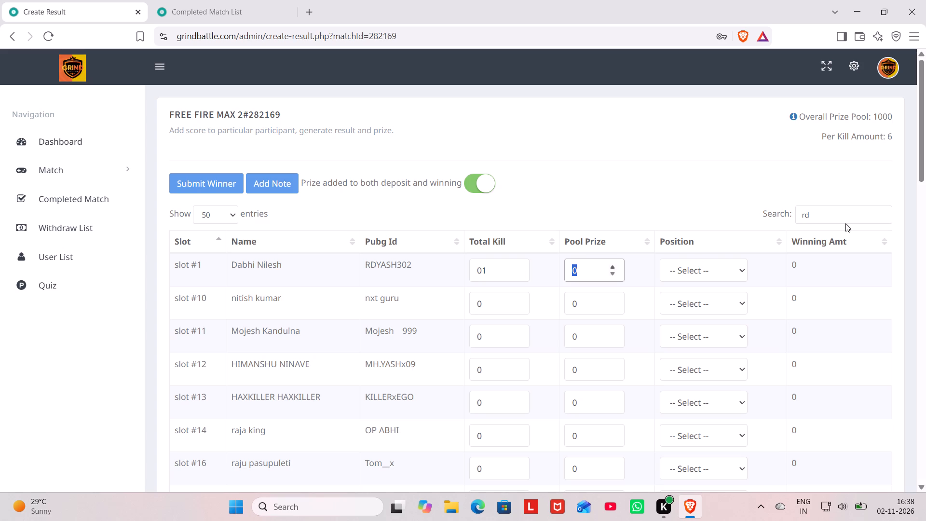
Clear the participant filter and look through the full list down to the last slot for the next player.
click(857, 221)
key(BackSpace)
key(BackSpace)
key(BackSpace)
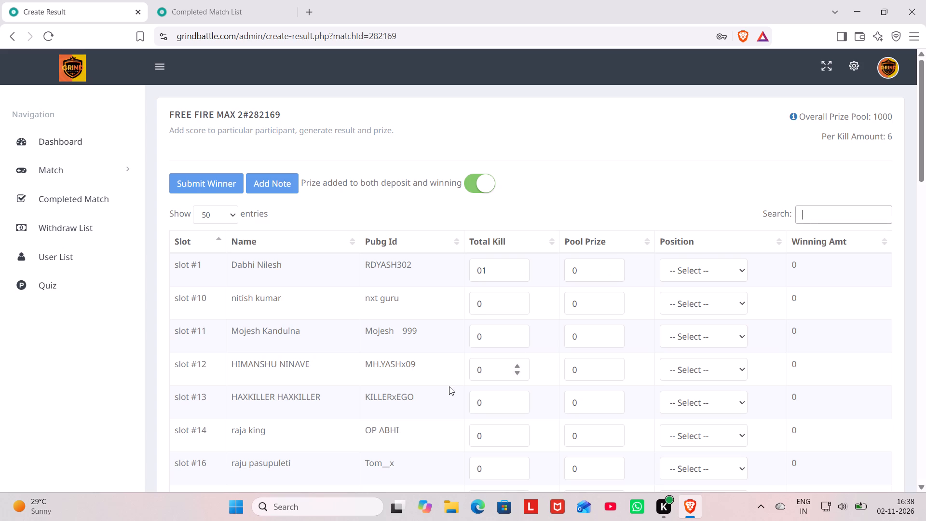
scroll(448, 386, down, 4)
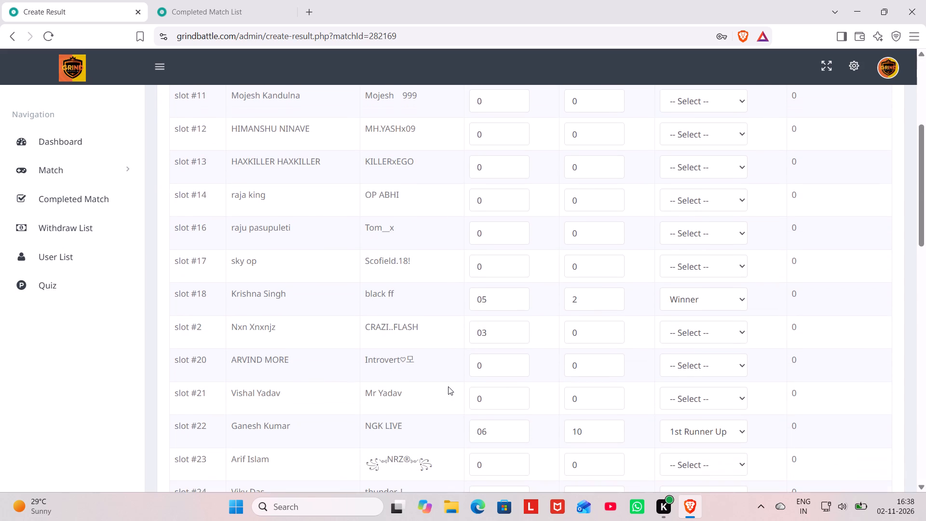
scroll(448, 386, down, 5)
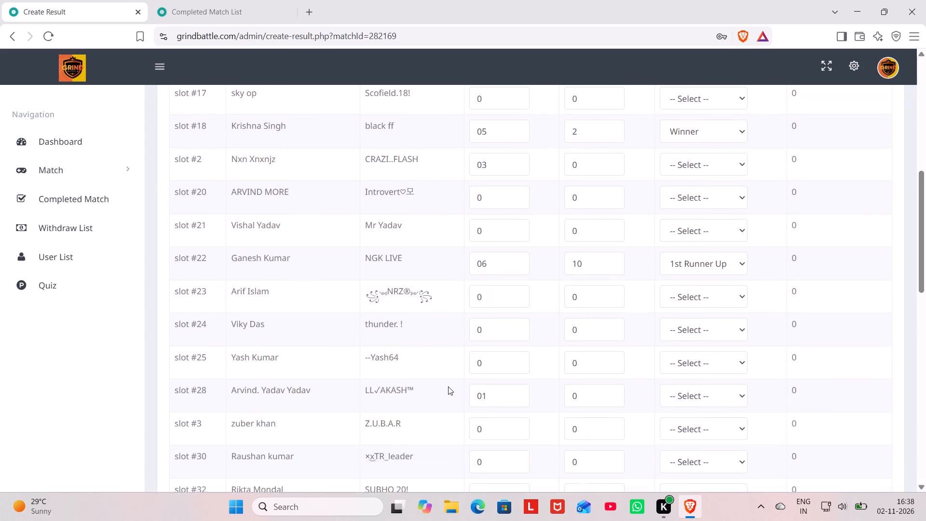
scroll(448, 386, down, 8)
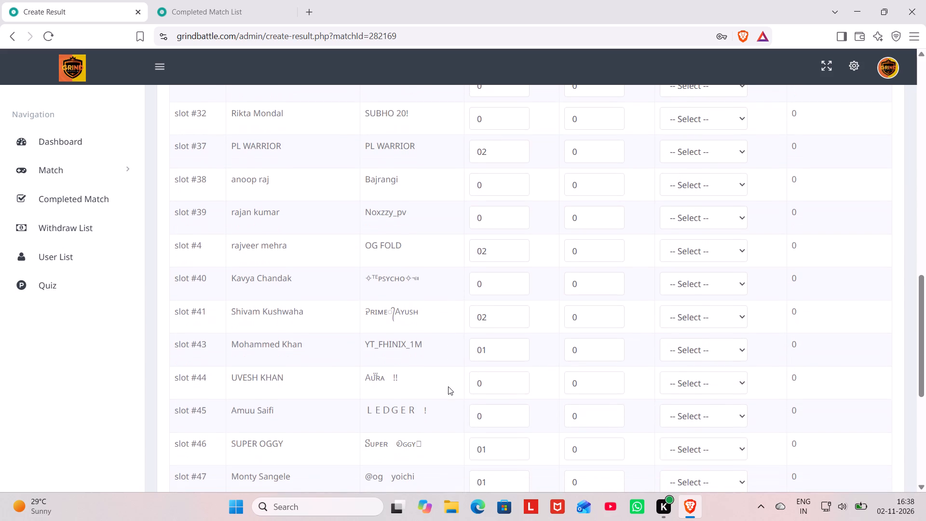
scroll(448, 386, down, 4)
scroll(451, 330, down, 2)
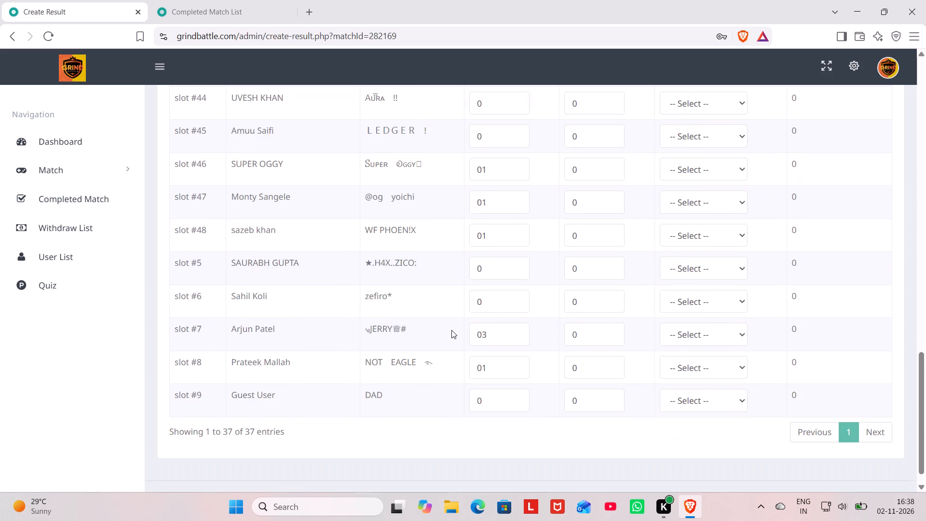
scroll(451, 330, down, 1)
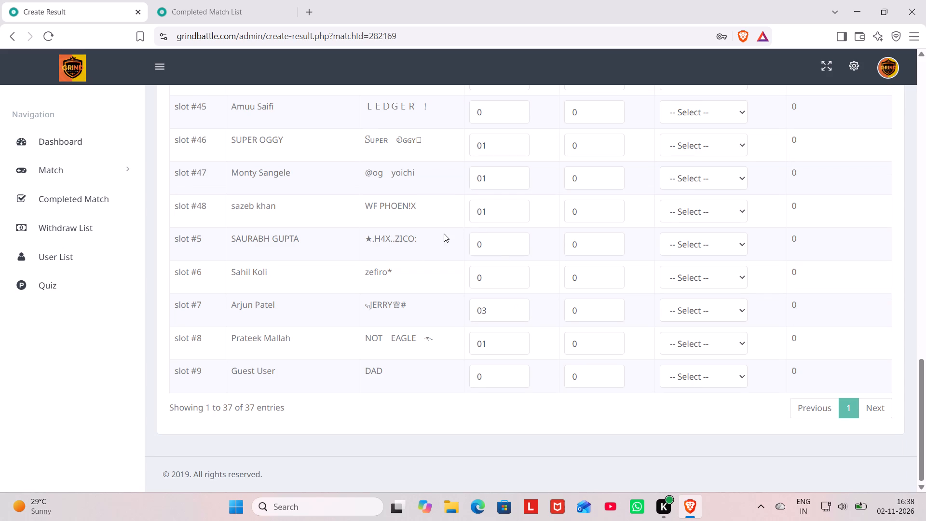
scroll(430, 246, up, 3)
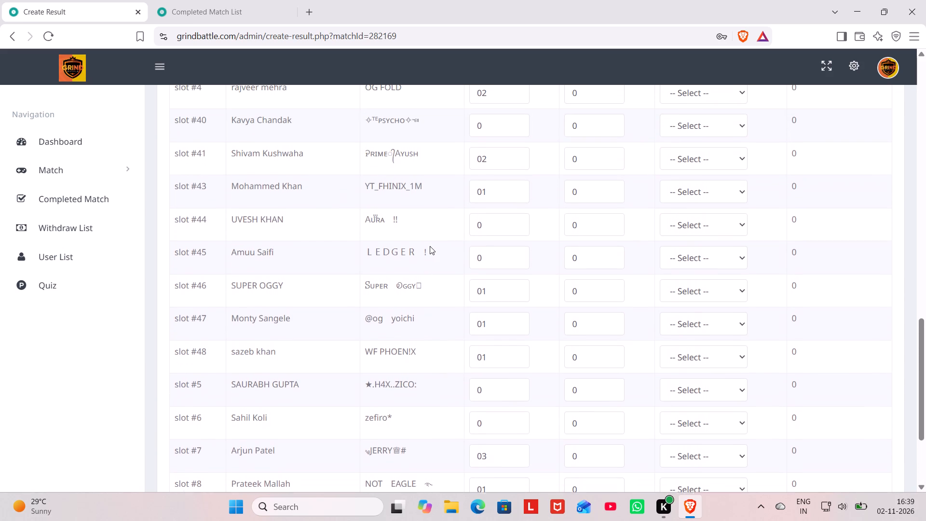
scroll(430, 246, up, 4)
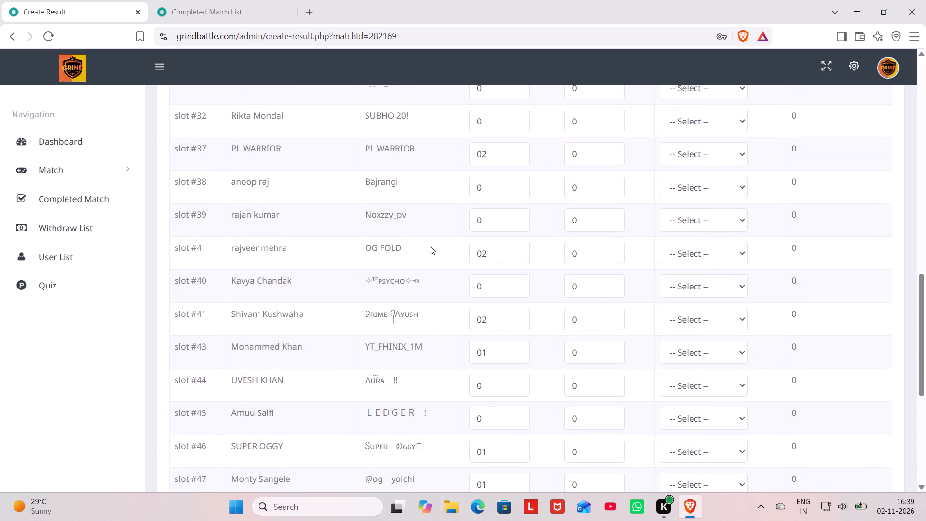
scroll(430, 246, up, 3)
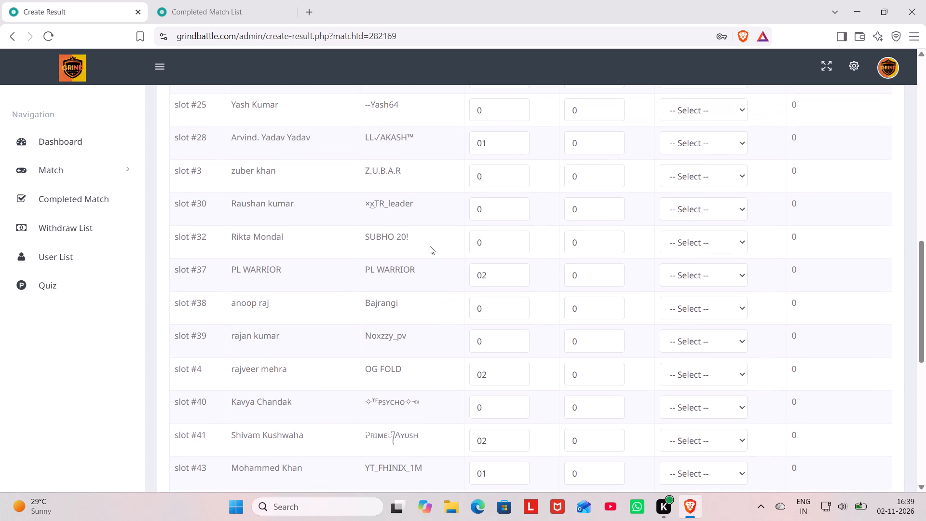
scroll(430, 246, up, 2)
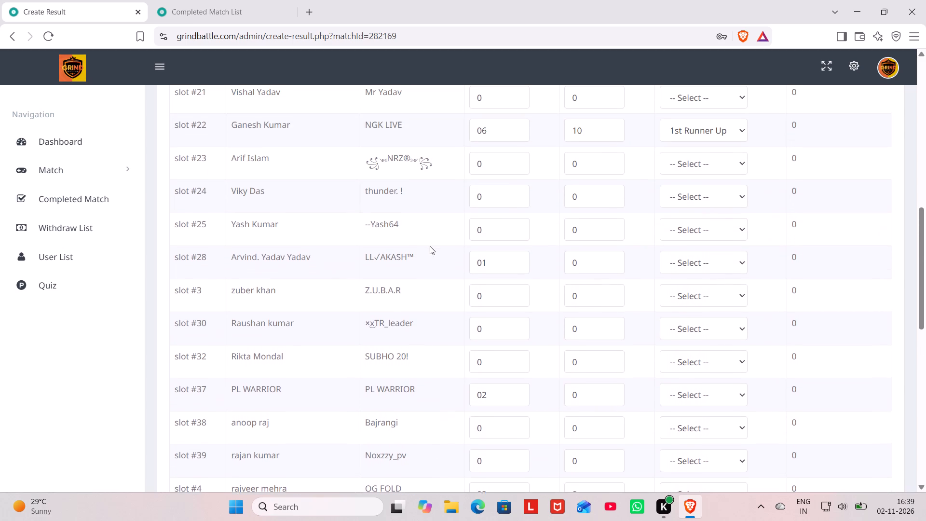
scroll(430, 246, up, 4)
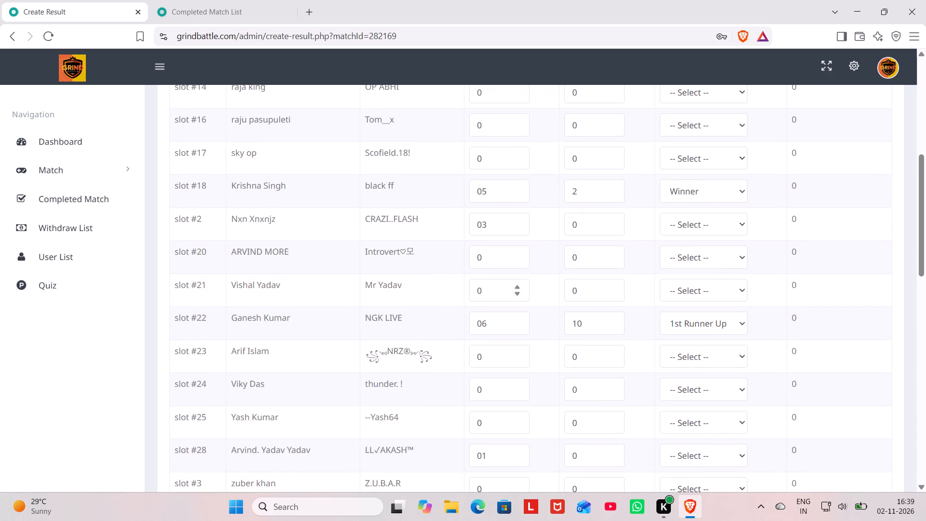
click(484, 291)
key(2)
key(Tab)
click(391, 304)
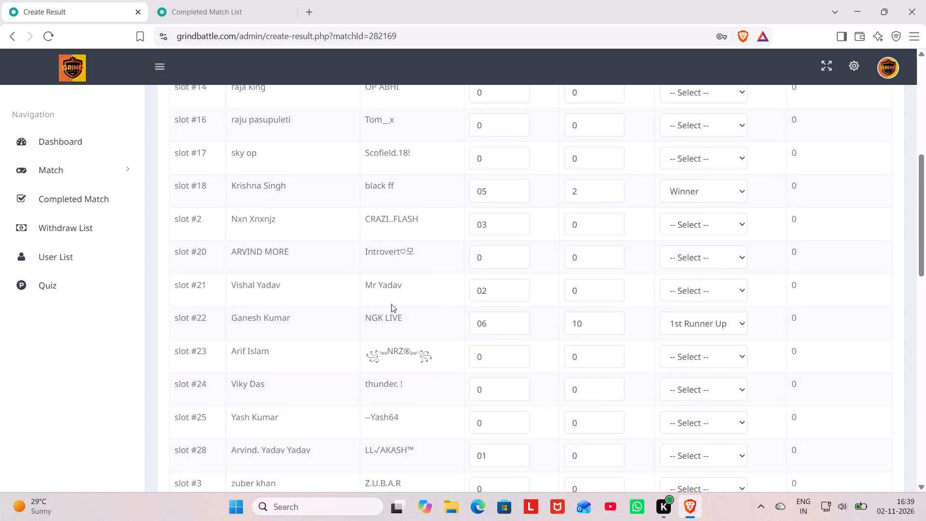
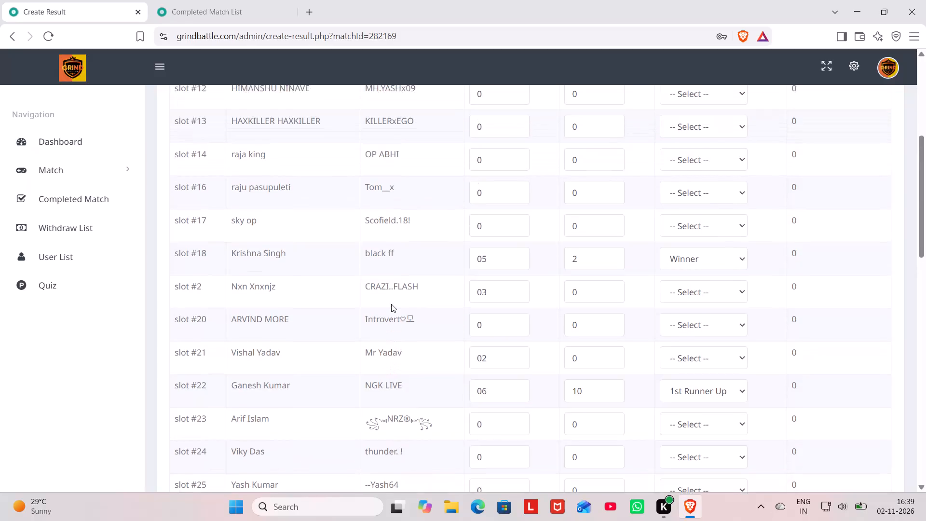
Look through the full participant list from slot #1 down for the next player whose kills need entering.
scroll(391, 304, up, 3)
scroll(391, 304, right, 1)
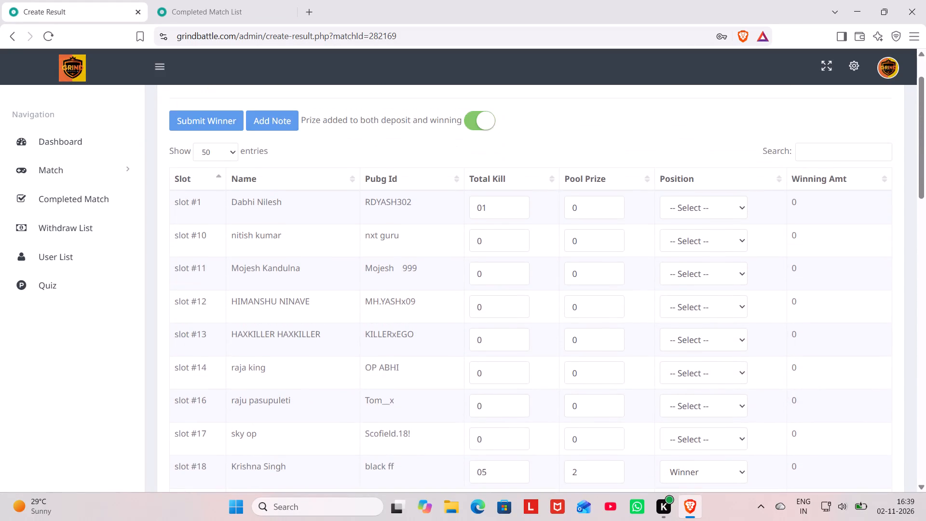
scroll(391, 304, right, 1)
scroll(391, 304, down, 1)
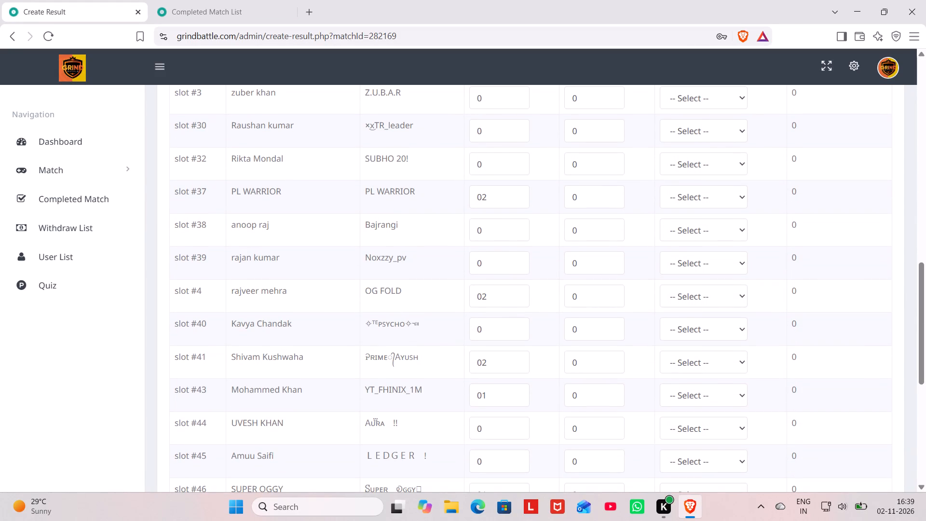
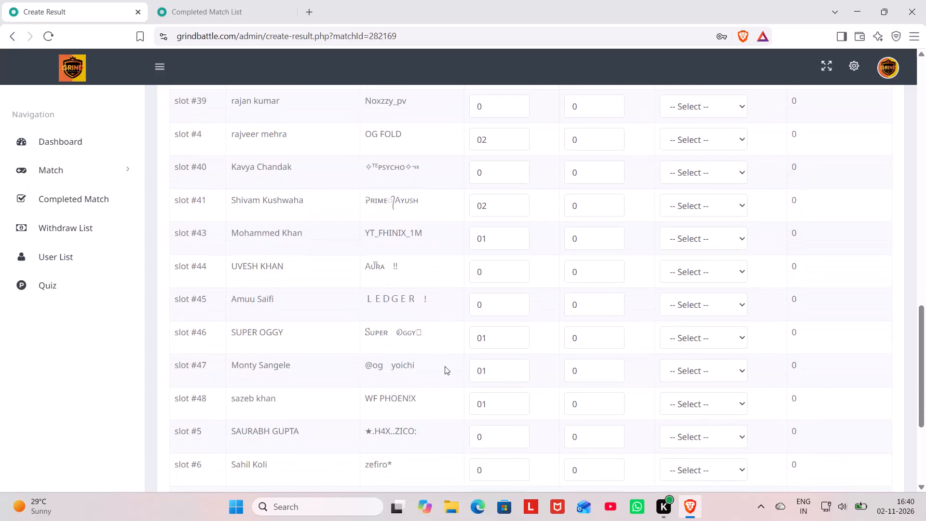
Reset the total kills of the slot #41 player to 0 in match #282169.
scroll(445, 366, down, 3)
scroll(445, 366, up, 7)
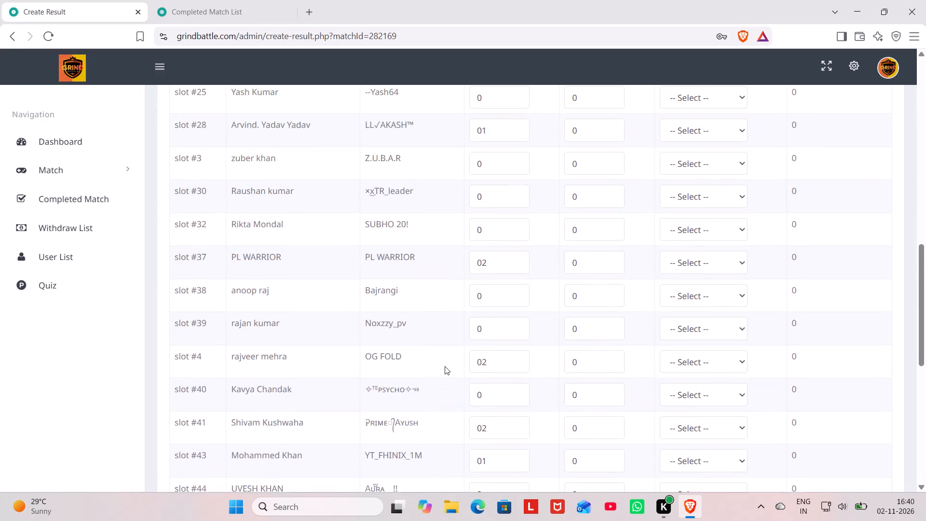
scroll(445, 366, up, 5)
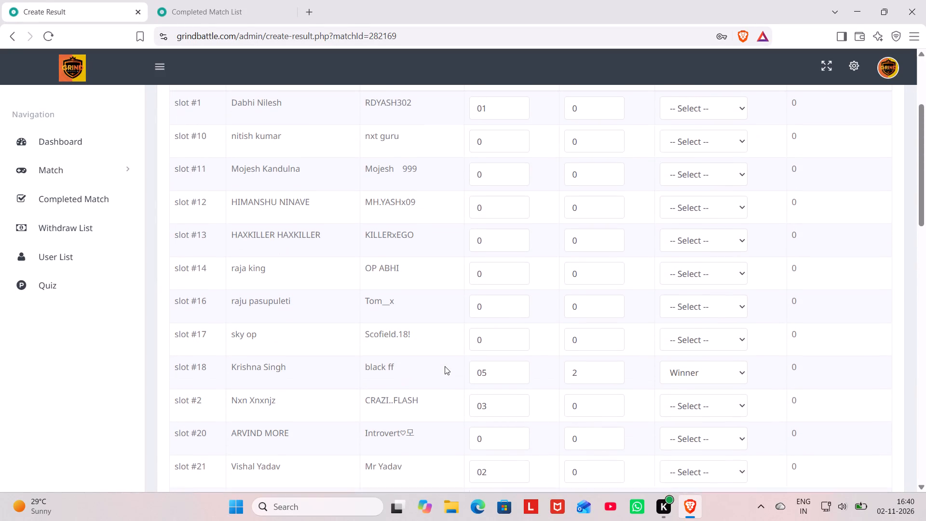
scroll(445, 366, right, 1)
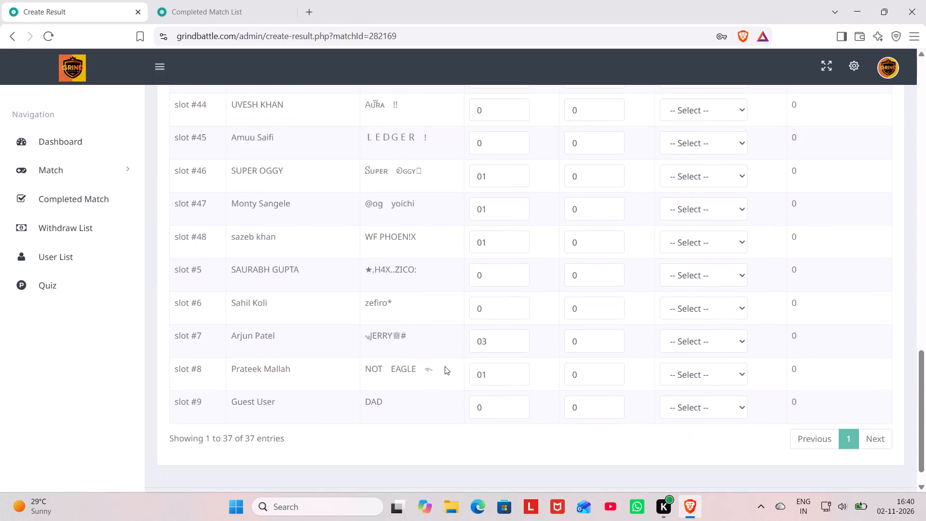
scroll(445, 366, up, 3)
click(494, 356)
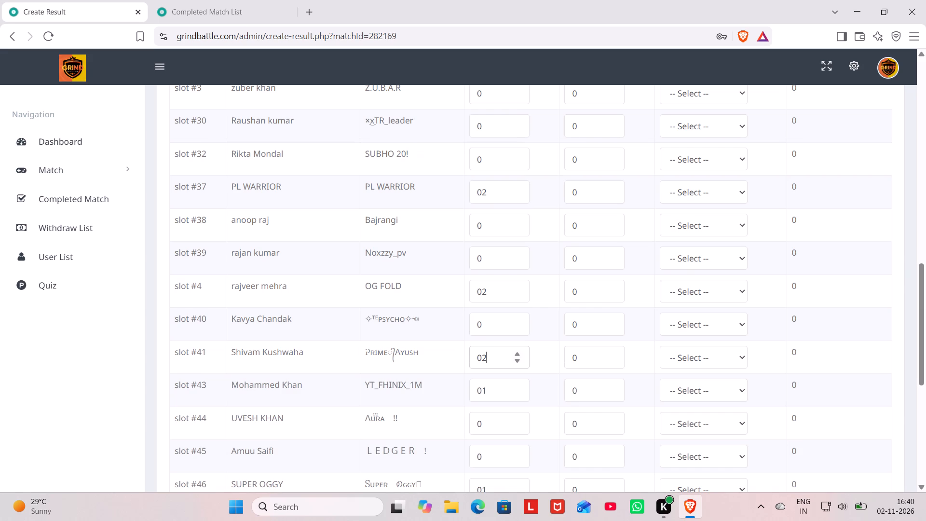
key(BackSpace)
key(Tab)
click(759, 325)
Submit the winner results for Free Fire Max match #282169.
scroll(759, 325, up, 7)
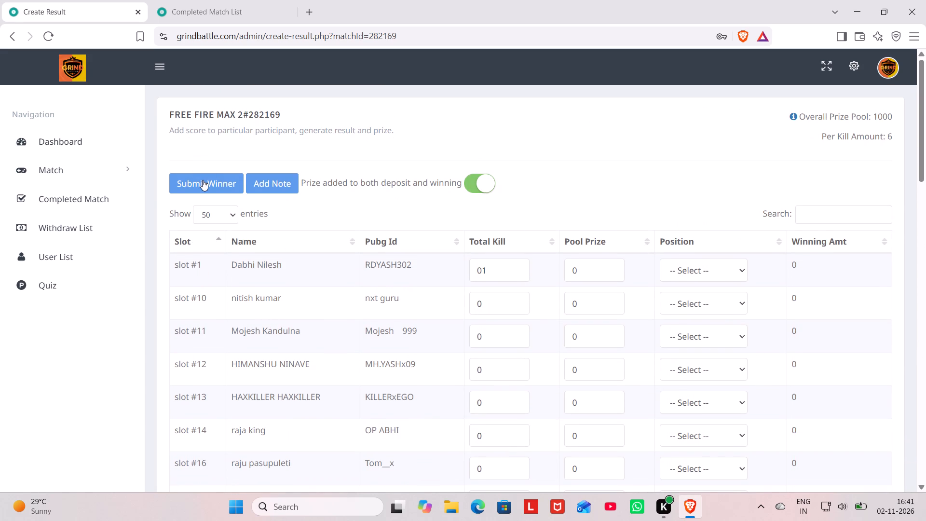
click(203, 180)
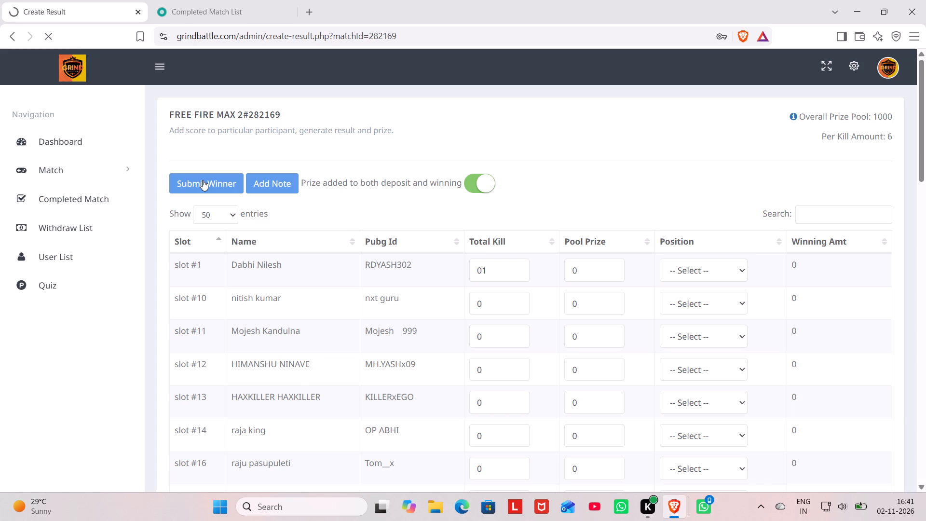
Filter the completed match list with the partial match ID 28215.
click(249, 0)
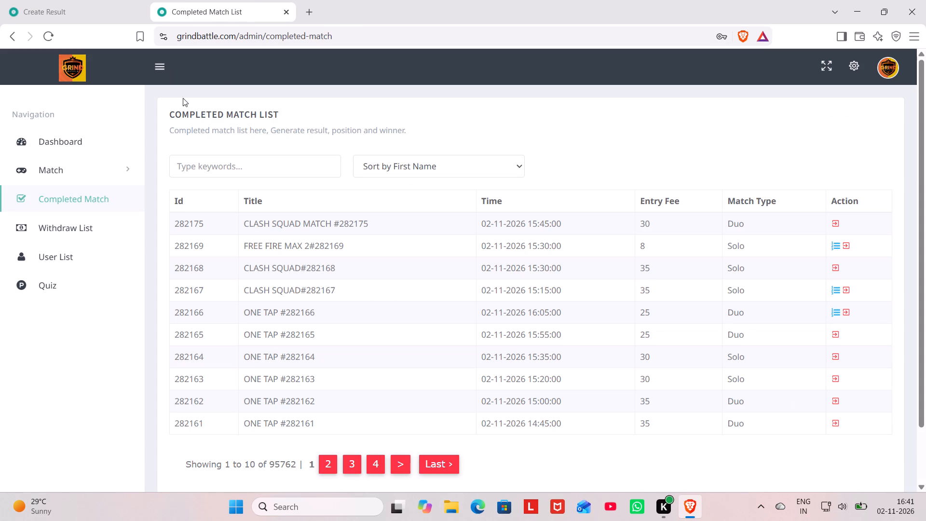
click(192, 166)
text(28215)
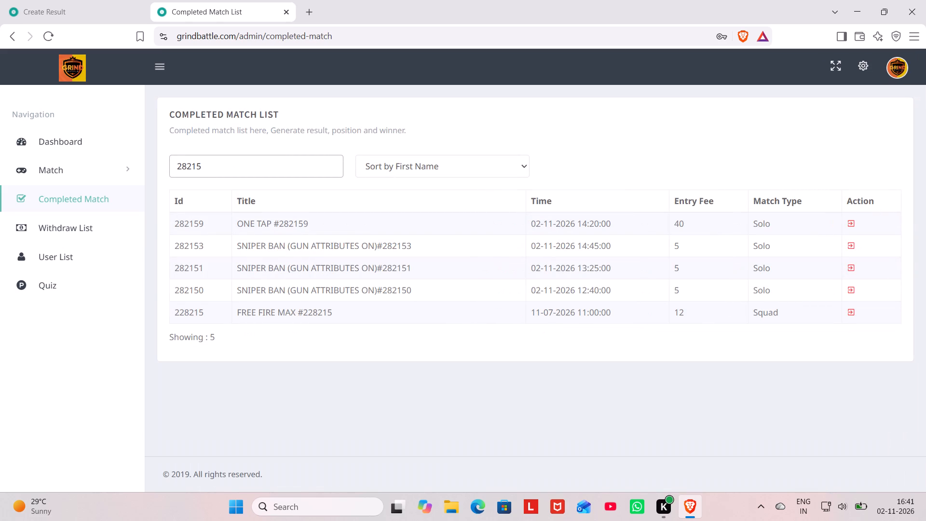
click(36, 0)
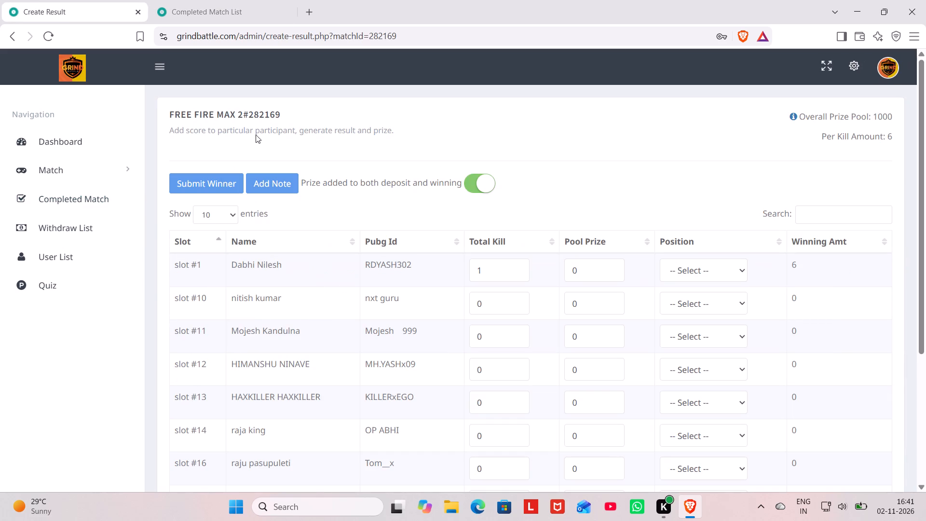
click(288, 181)
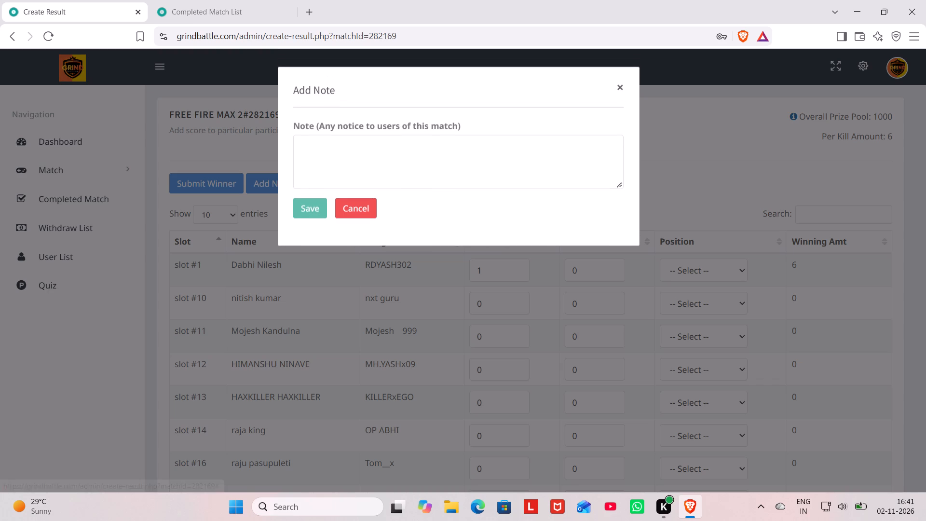
click(343, 160)
text(Prime)
key(space)
text(Ayush)
key(space)
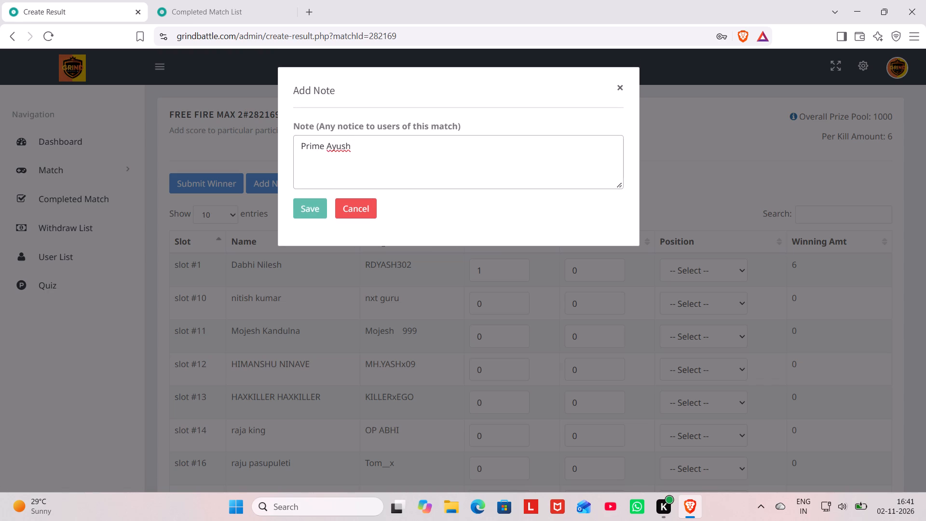
text(Don)
text('t invi)
text(te)
key(space)
text(unregis)
text(tered agin)
key(space)
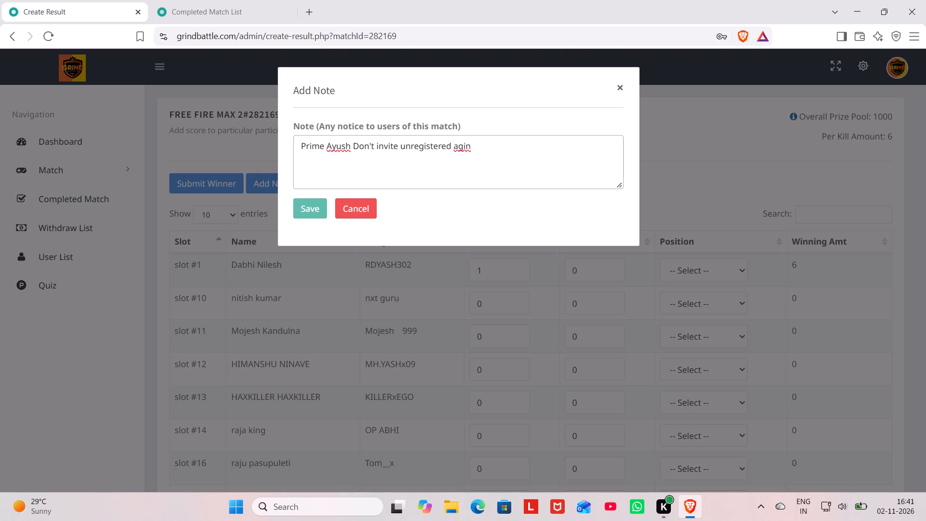
key(BackSpace)
key(BackSpace)
key(BackSpace)
text(ain)
key(space)
key(BackSpace)
key(period)
click(316, 207)
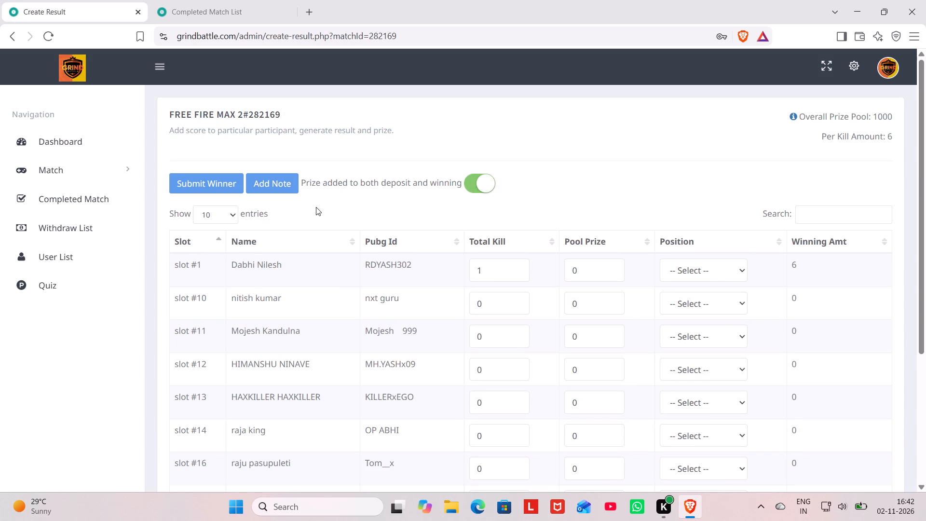
Find completed match 282152, open its result entry page and show 25 entries.
click(263, 0)
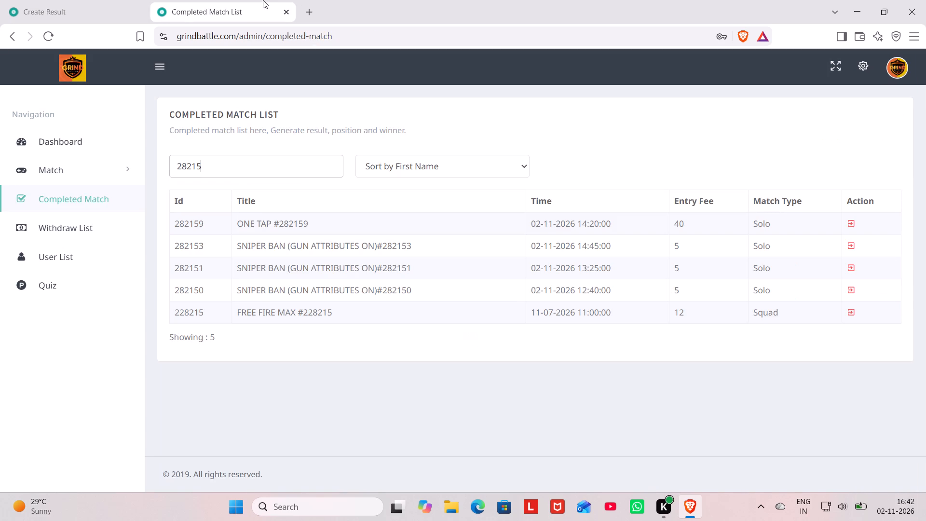
key(2)
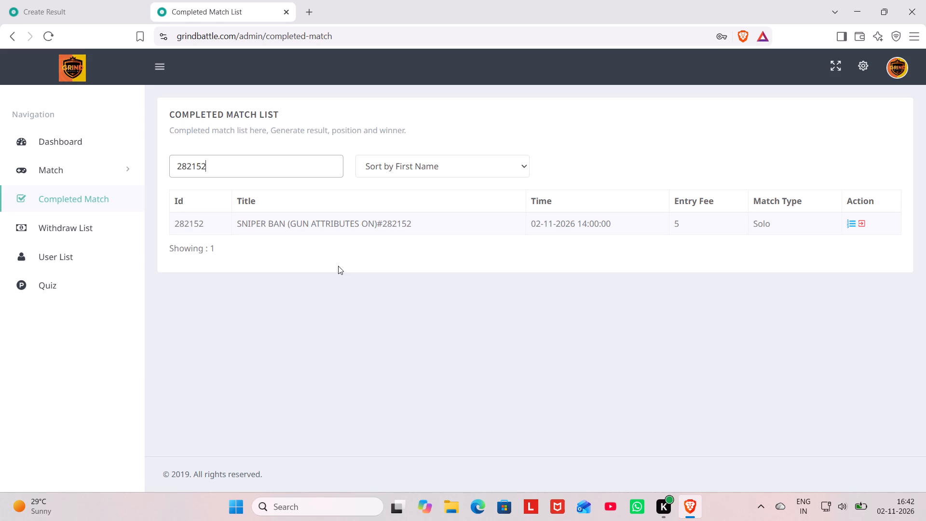
click(853, 221)
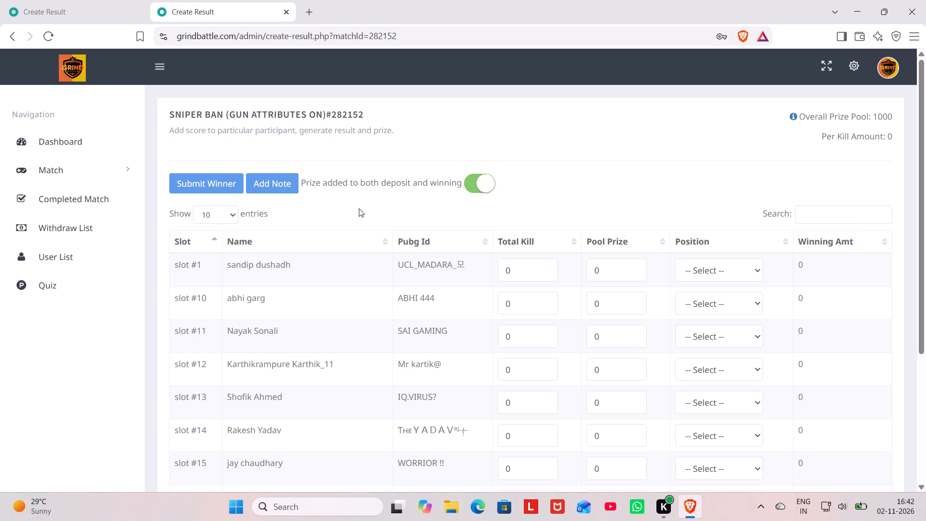
click(229, 219)
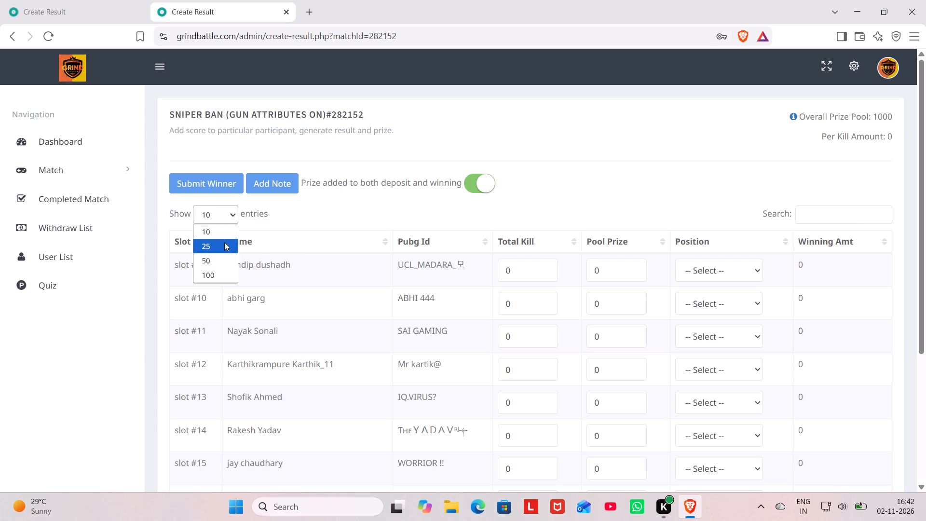
click(224, 242)
Return the page of the submitted match #282169 to the completed match list.
click(76, 0)
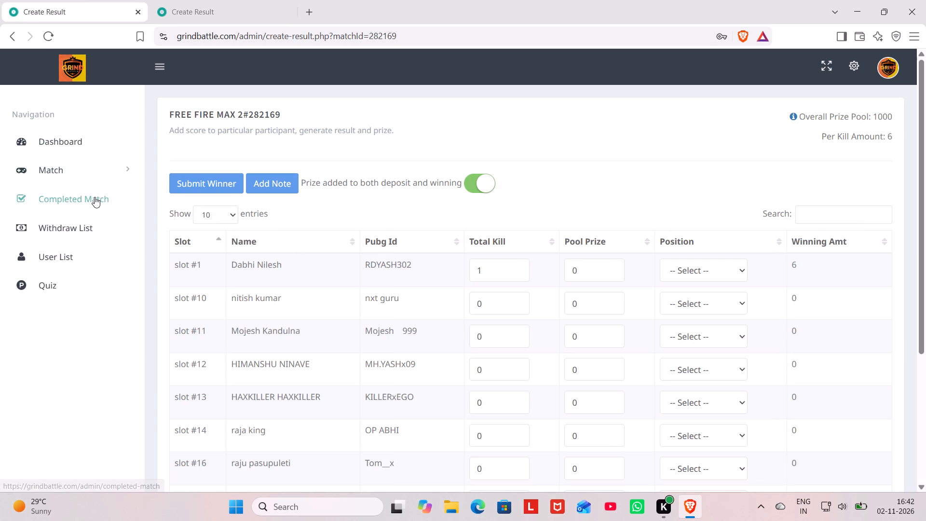
click(95, 197)
Set the pool prize of the slot #6 player to 25 in match #282152.
click(242, 0)
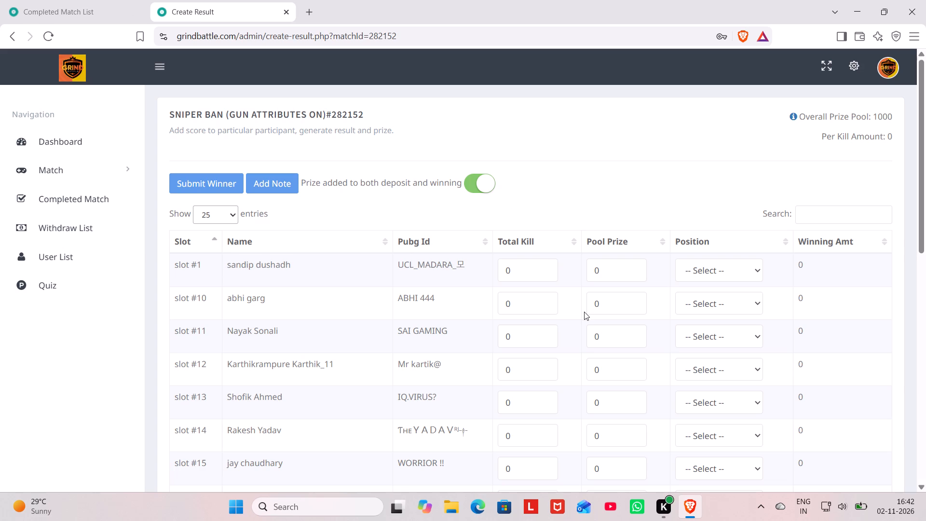
scroll(514, 360, down, 6)
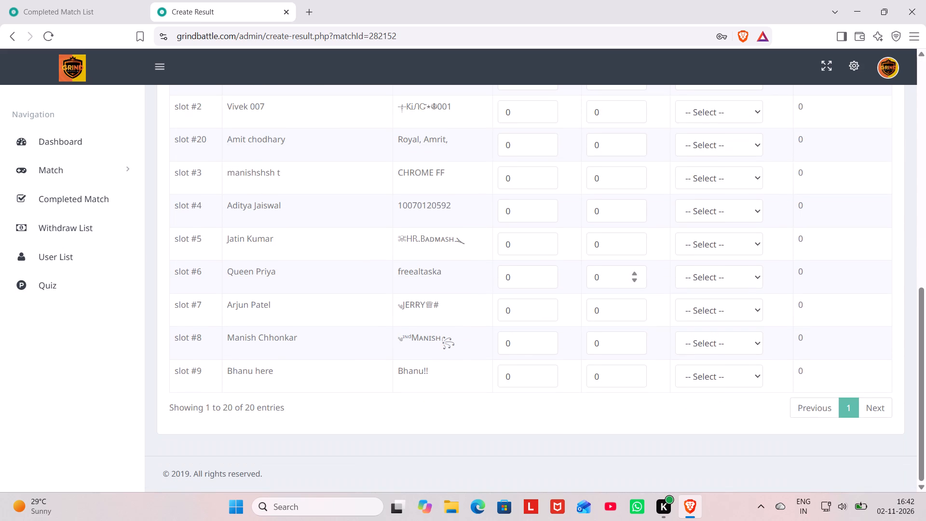
click(609, 276)
text(25)
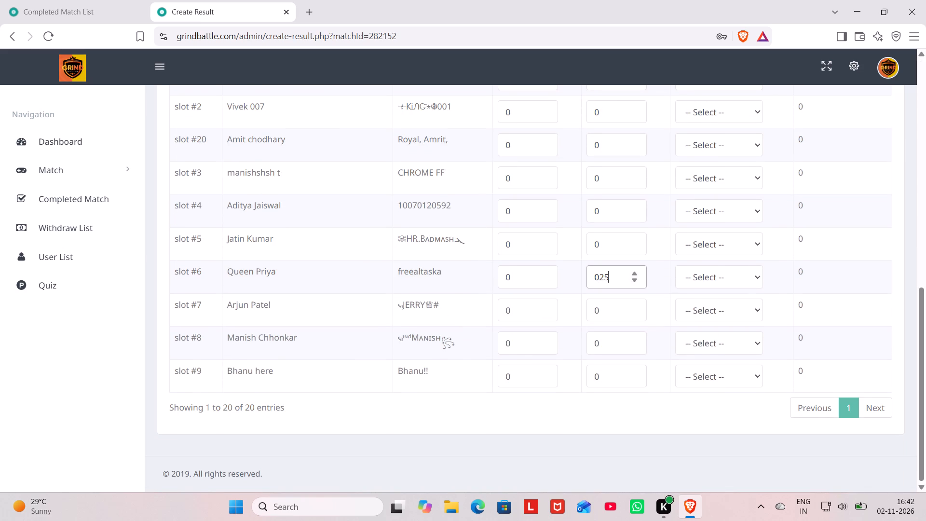
click(436, 303)
Set the pool prize of the slot #15 player to 15 in match #282152.
scroll(474, 272, up, 2)
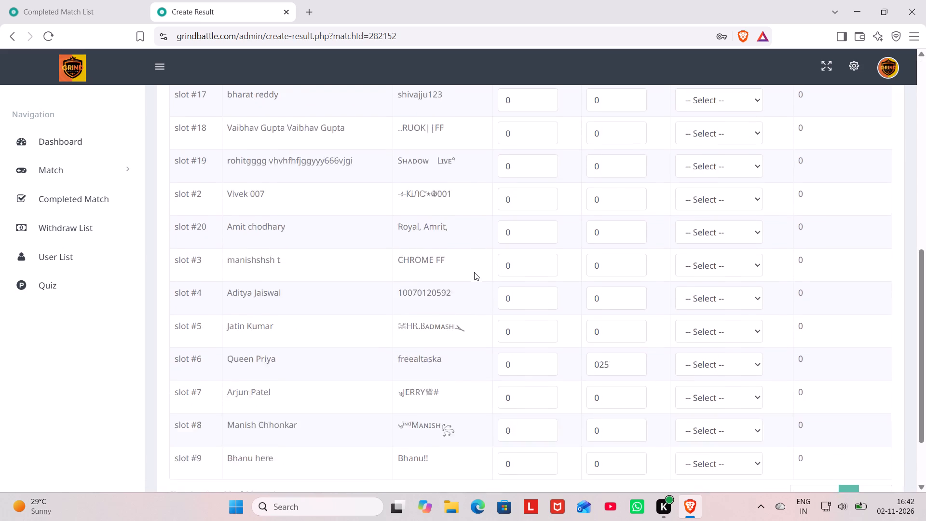
scroll(474, 272, up, 4)
click(614, 315)
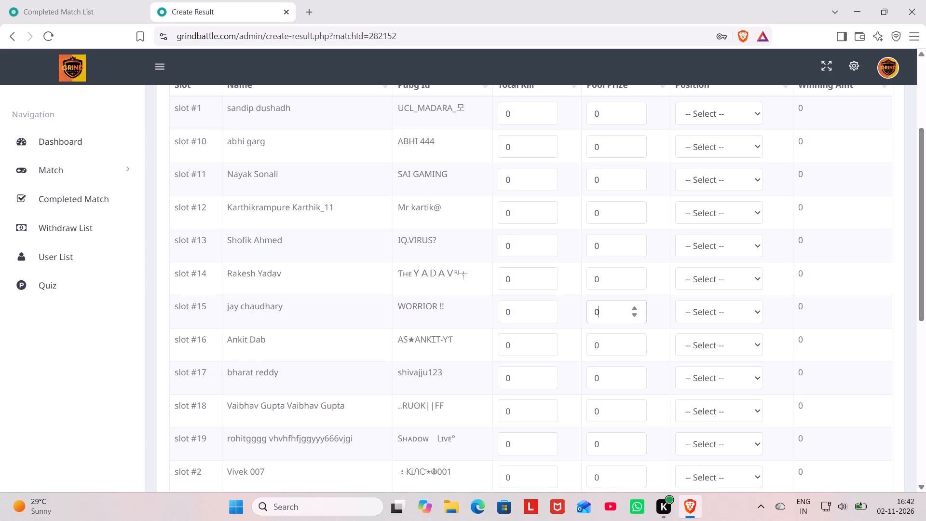
text(15)
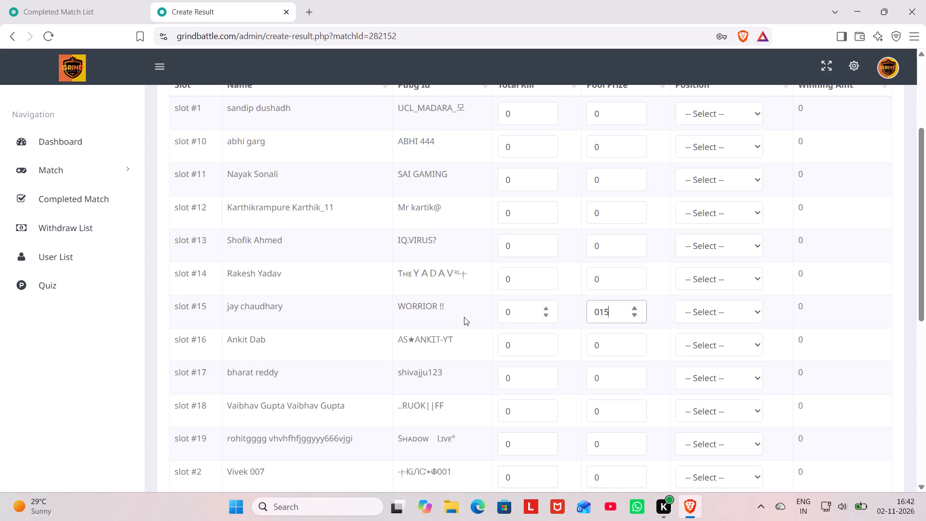
click(464, 317)
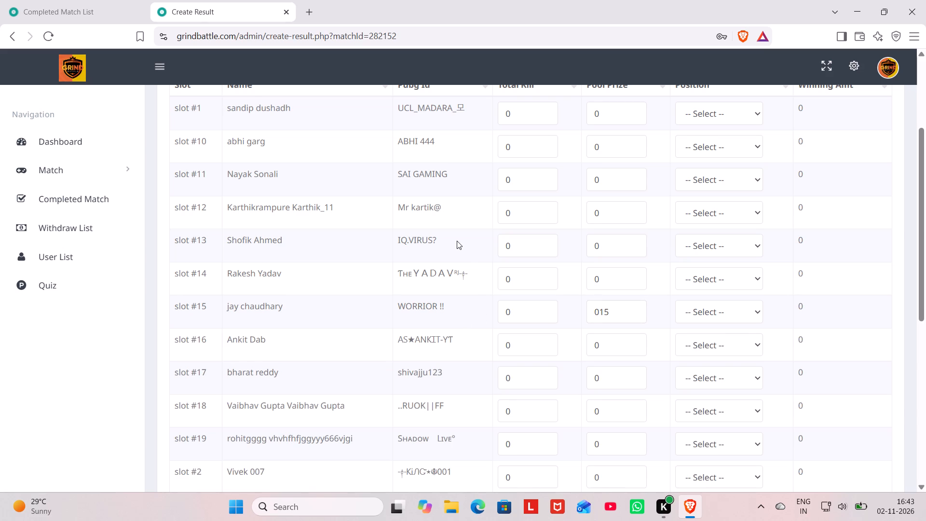
Set the pool prize of the slot #16 player to 13 in match #282152.
scroll(457, 241, right, 2)
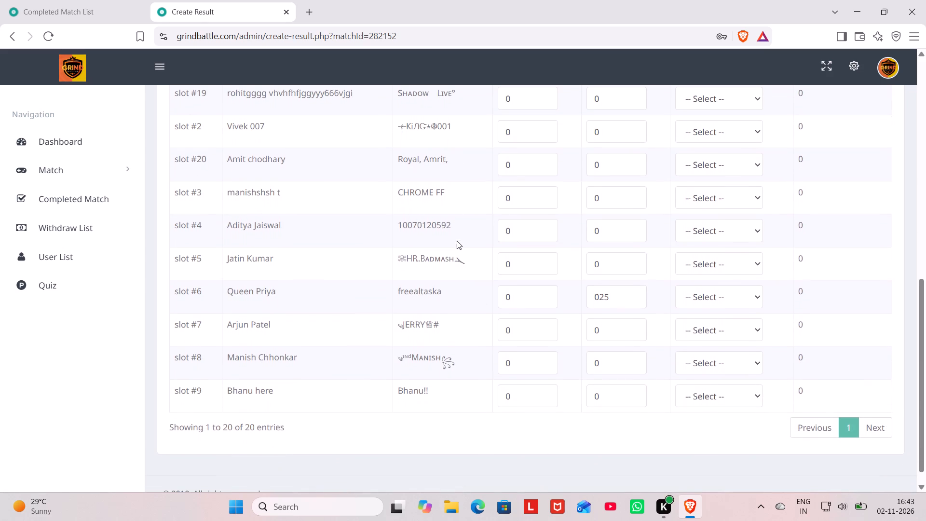
scroll(457, 241, up, 5)
click(615, 234)
text(13)
key(Tab)
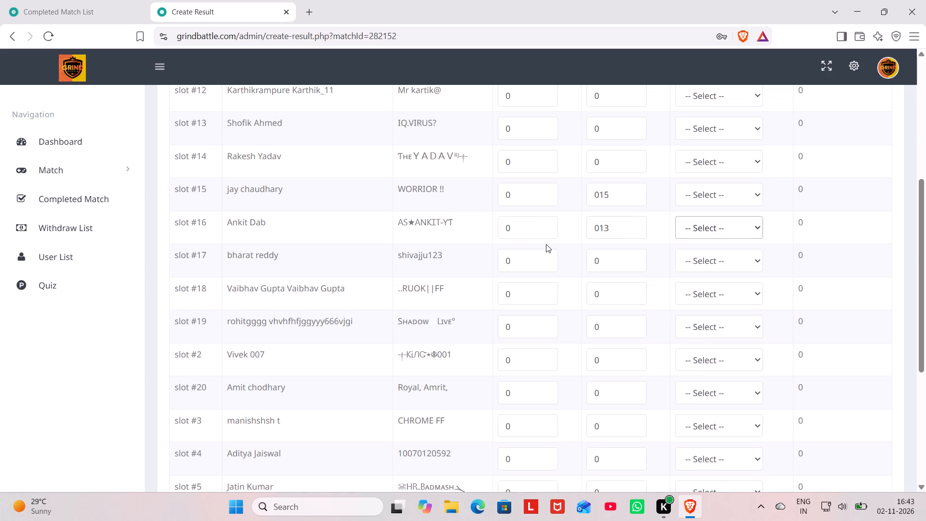
click(472, 271)
Set the pool prize of the slot #19 player to 10 in match #282152.
click(599, 324)
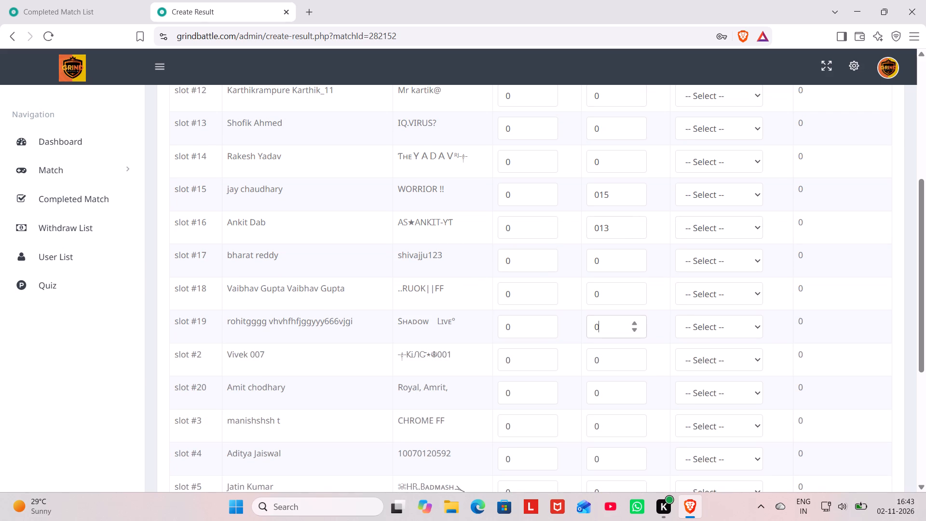
text(10)
key(Tab)
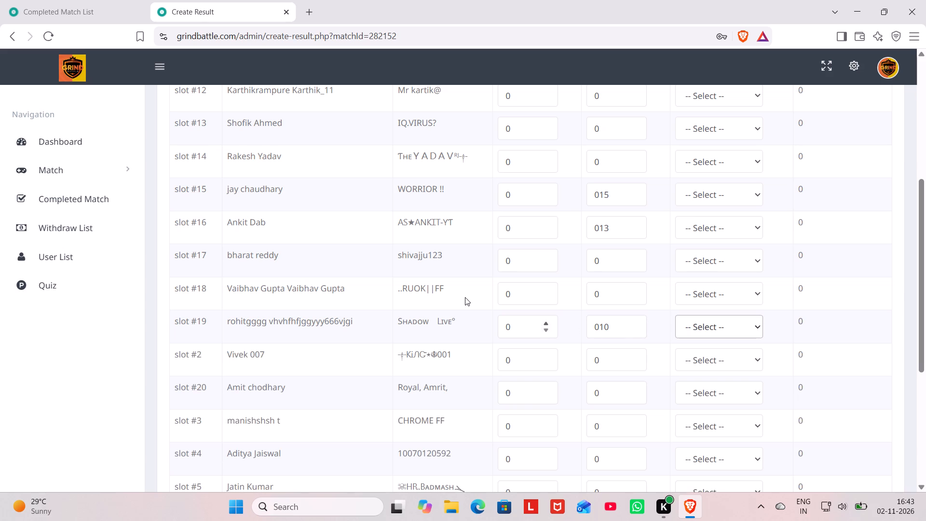
click(465, 297)
Set the pool prize of the slot #12 player to 9 in match #282152.
scroll(469, 315, up, 4)
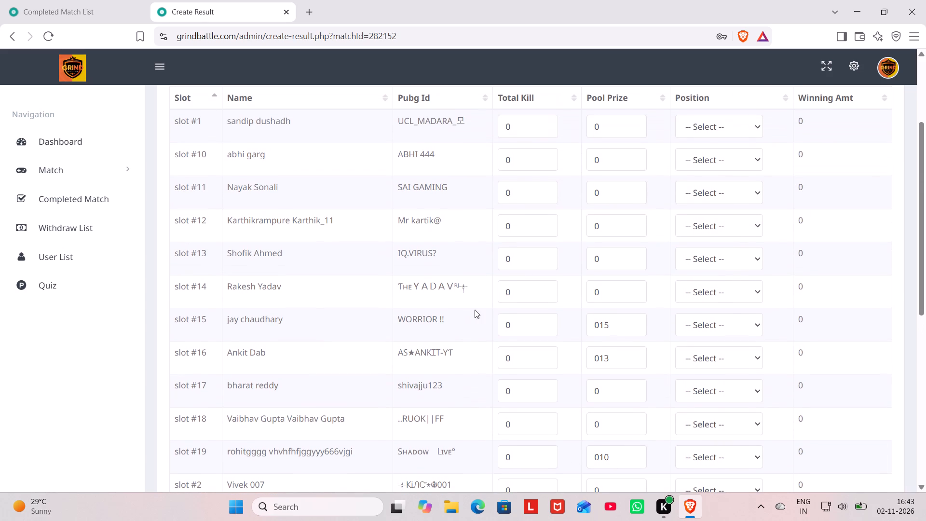
click(625, 224)
key(9)
key(Tab)
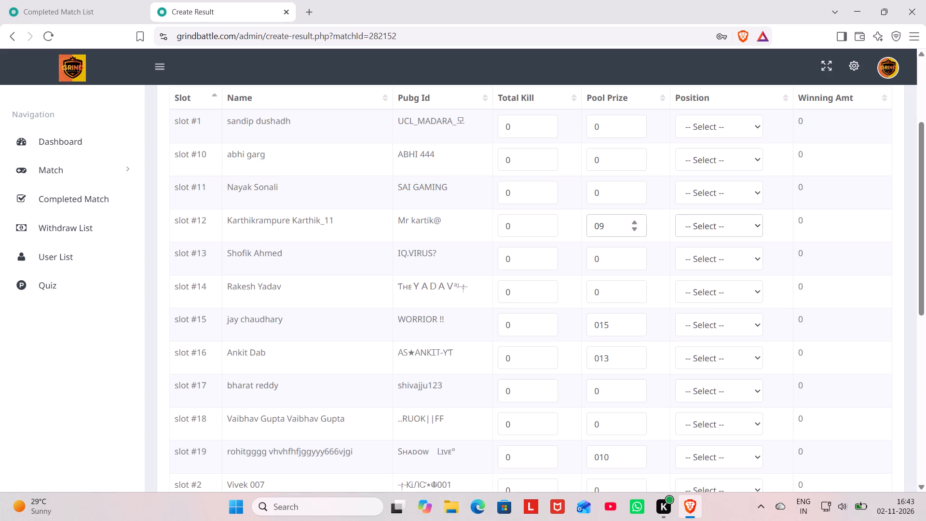
click(436, 224)
Set the pool prize of the slot #5 player to 7 in match #282152.
scroll(493, 409, down, 2)
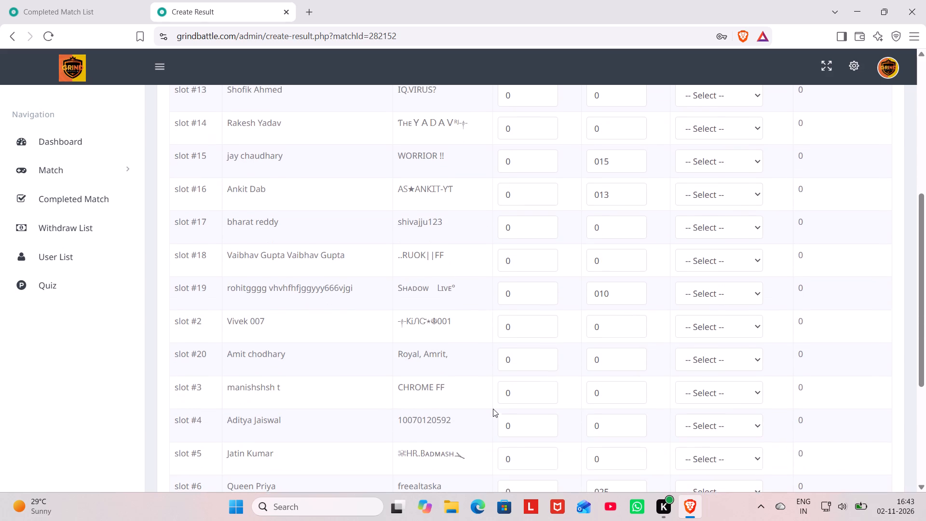
scroll(493, 409, down, 3)
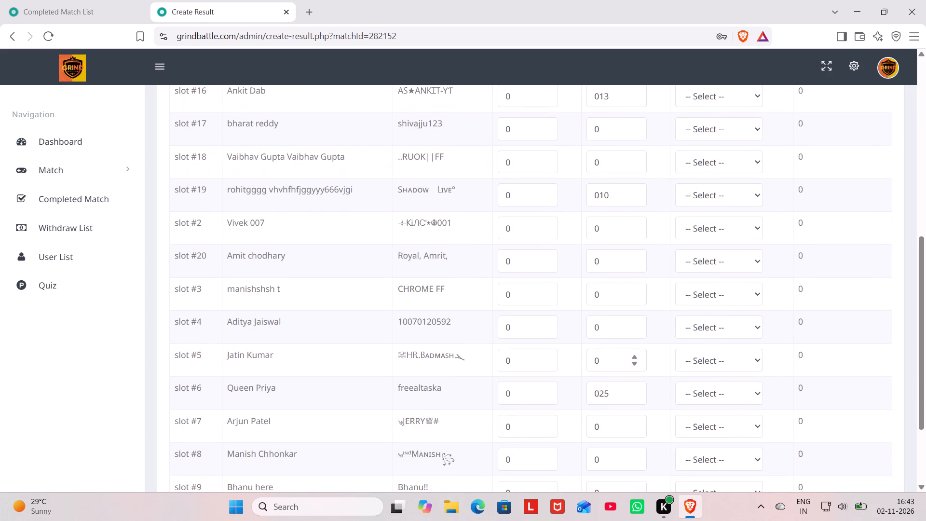
click(610, 356)
key(7)
key(Tab)
click(440, 416)
Submit the winners of match #282152.
scroll(440, 416, down, 1)
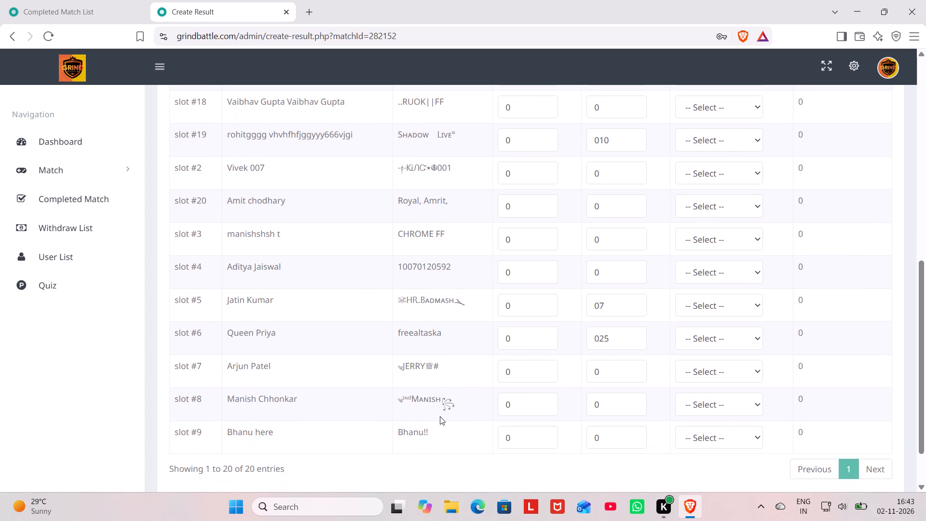
scroll(424, 282, up, 1)
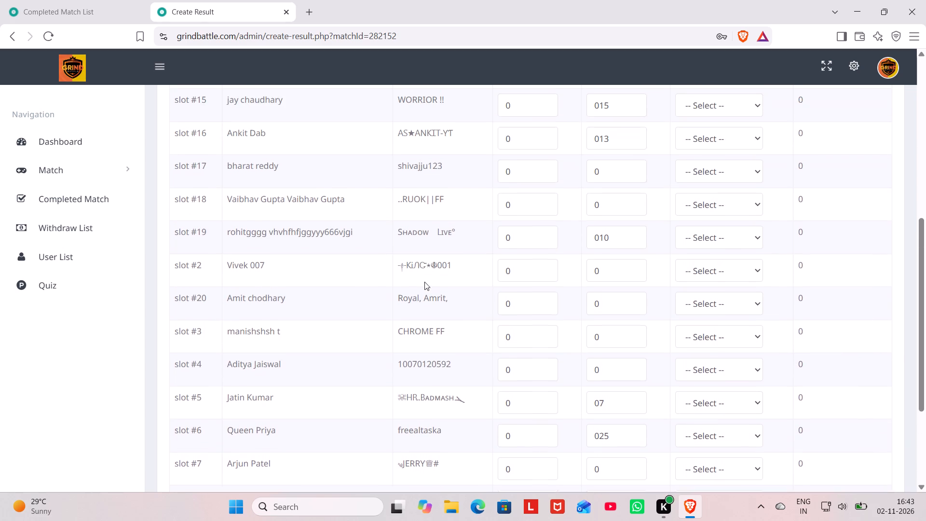
scroll(424, 282, up, 6)
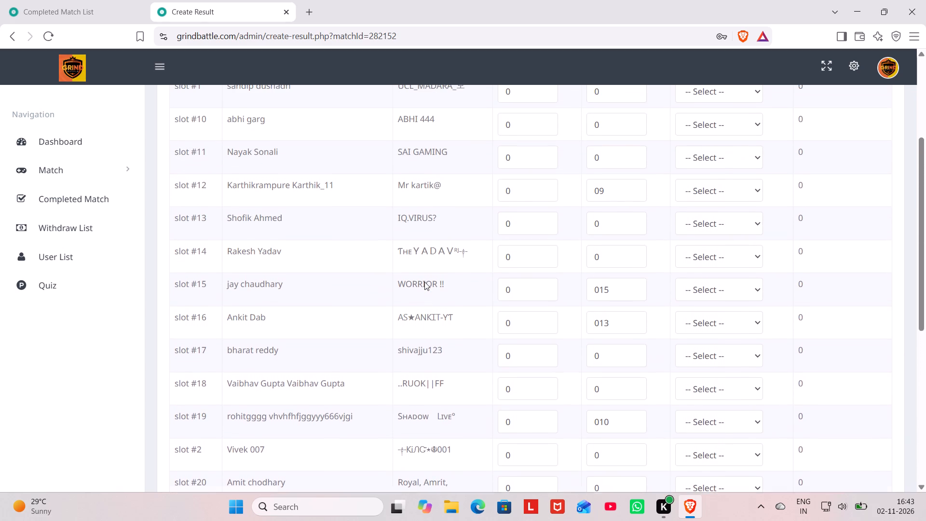
scroll(424, 282, up, 4)
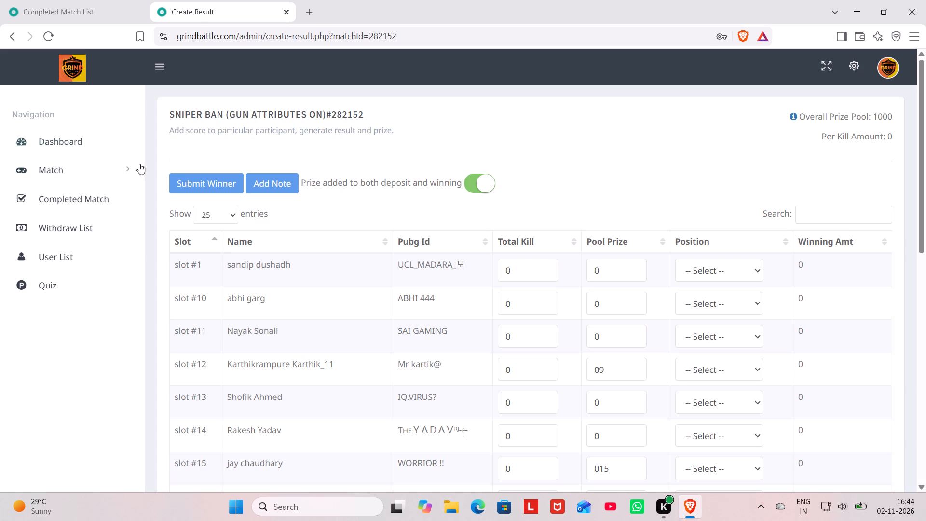
click(214, 182)
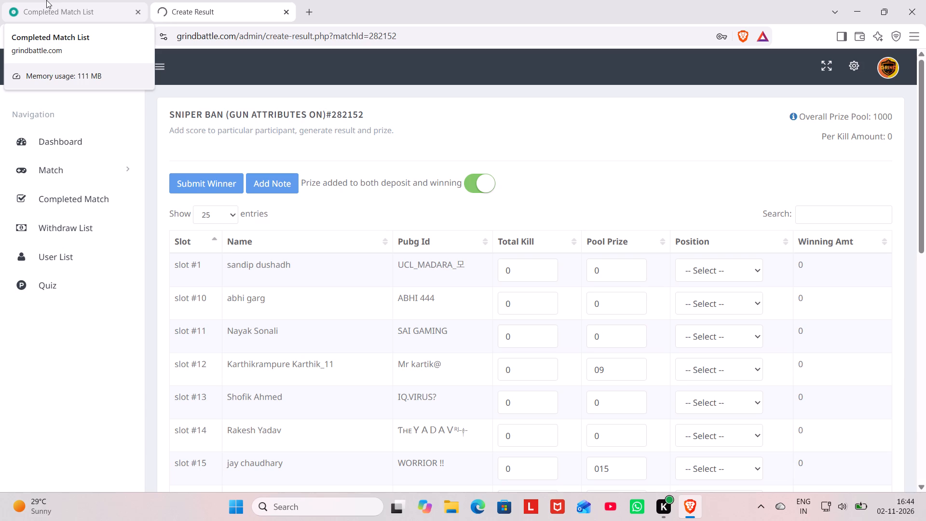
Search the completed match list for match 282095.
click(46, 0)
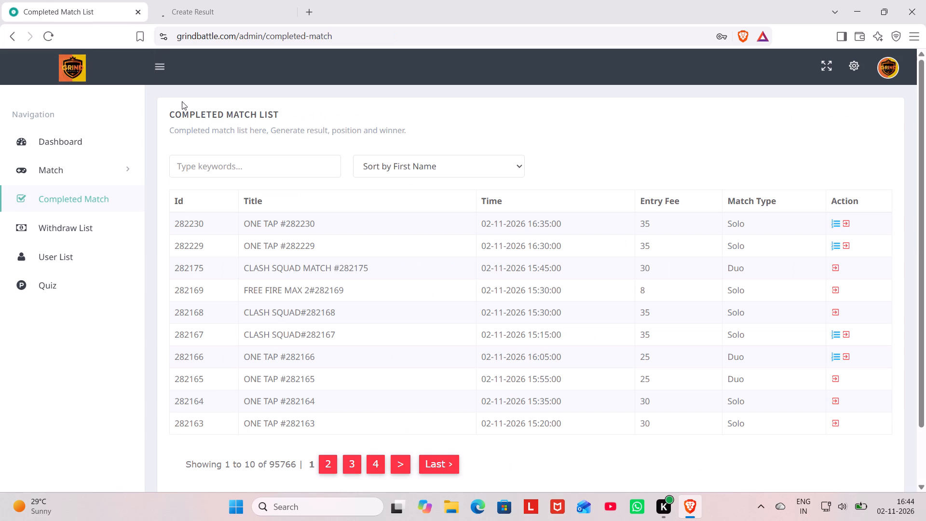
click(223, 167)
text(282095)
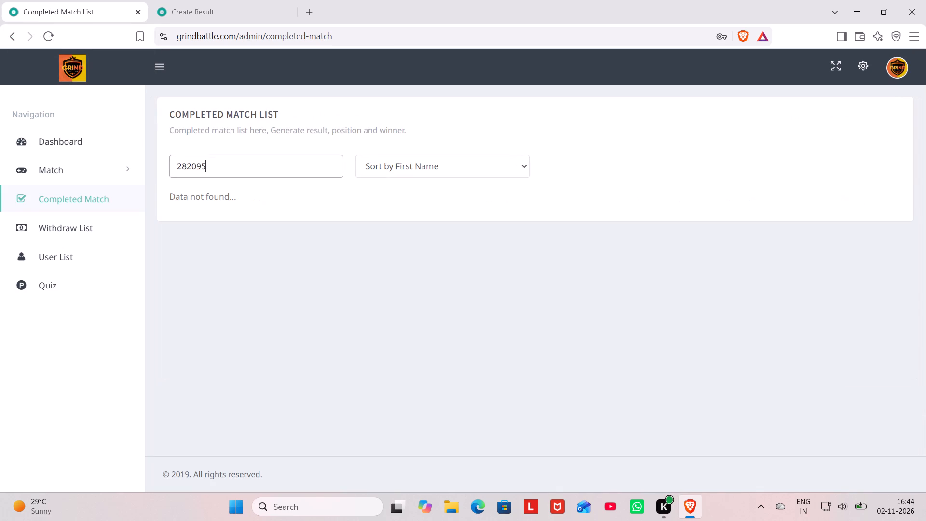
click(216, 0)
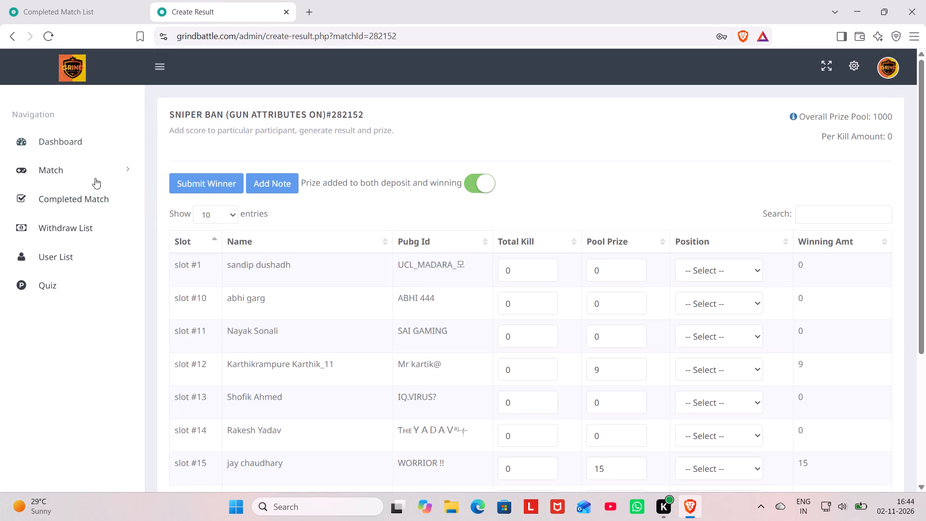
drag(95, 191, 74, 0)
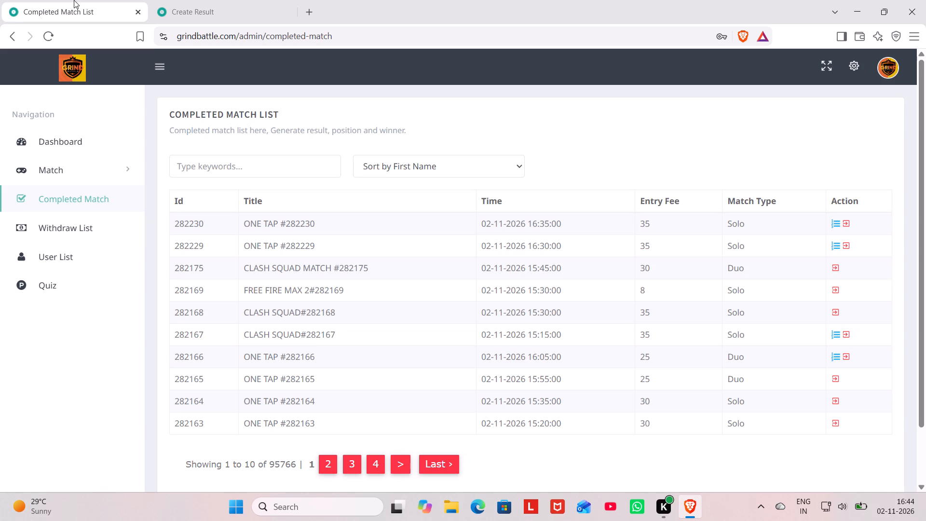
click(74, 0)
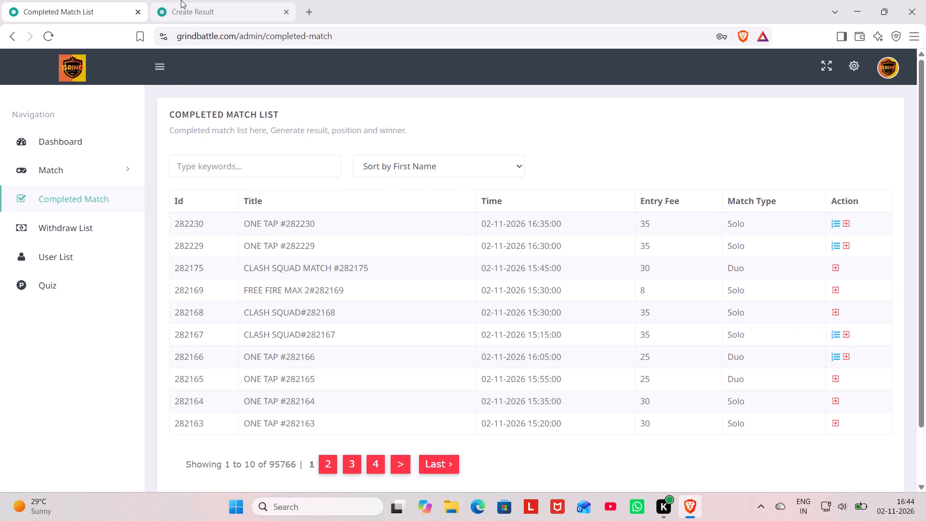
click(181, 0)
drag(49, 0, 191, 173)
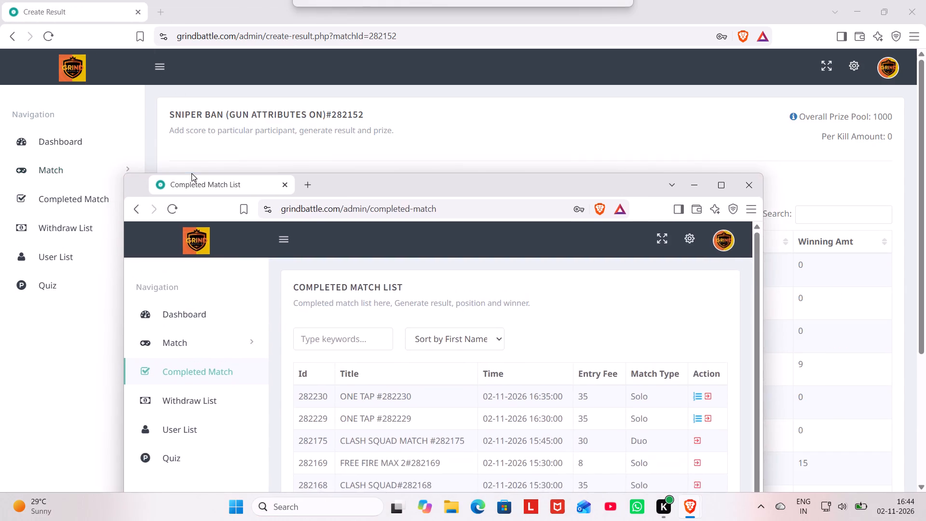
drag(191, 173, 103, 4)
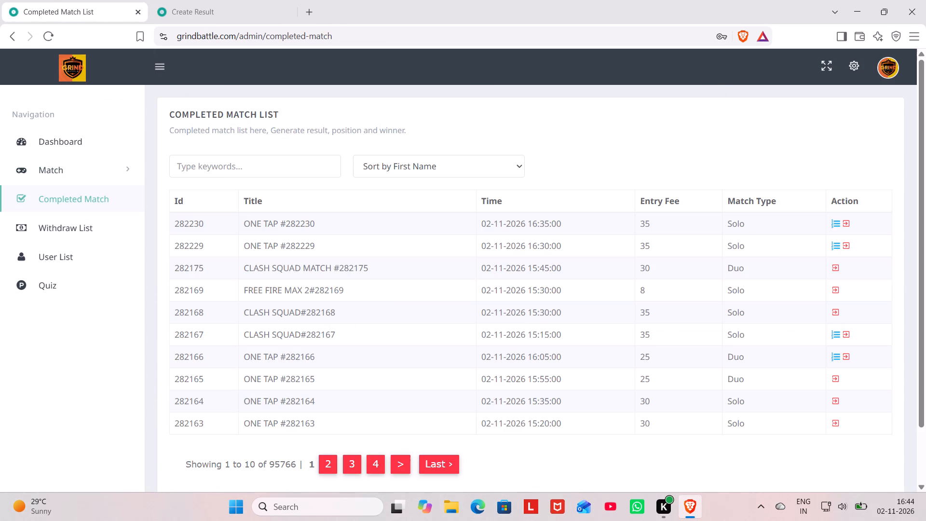
Search the completed match list for match 282095, and return the page of the submitted match #282152 to the completed match list.
click(220, 167)
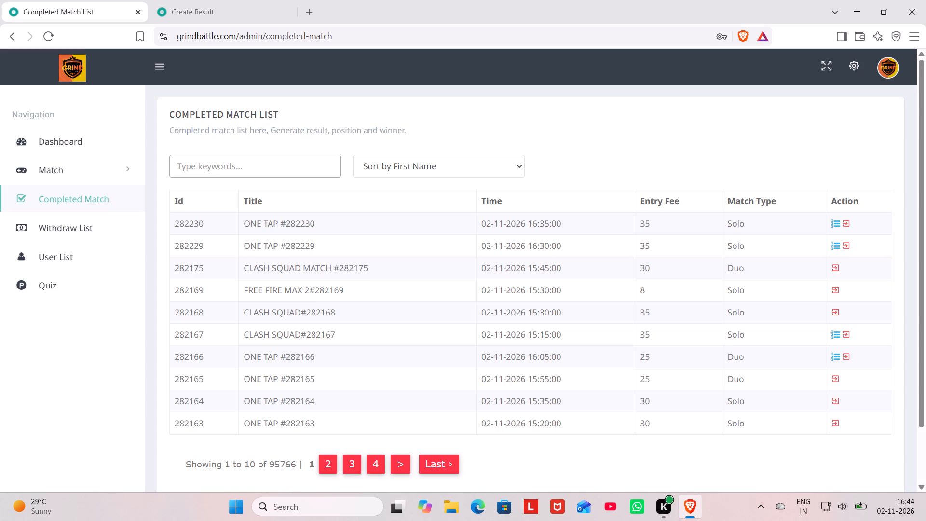
text(2820)
key(9)
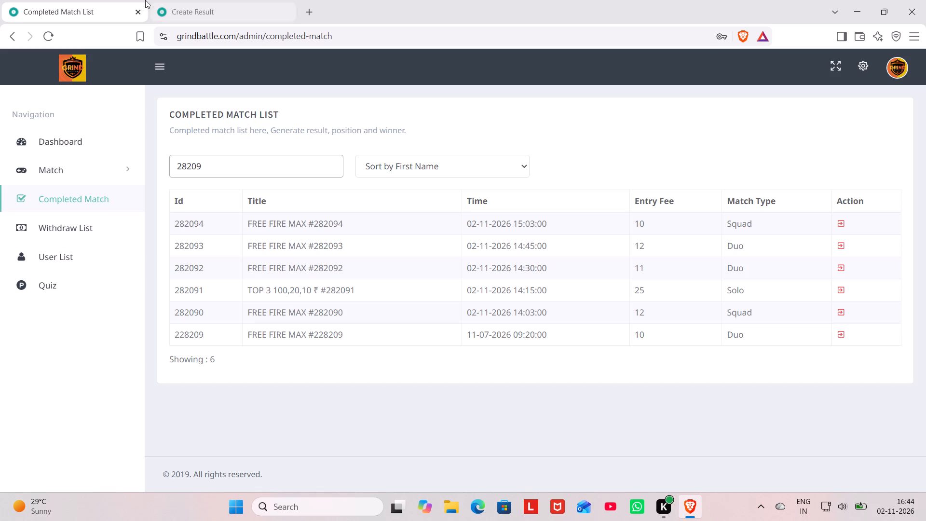
click(190, 7)
click(113, 201)
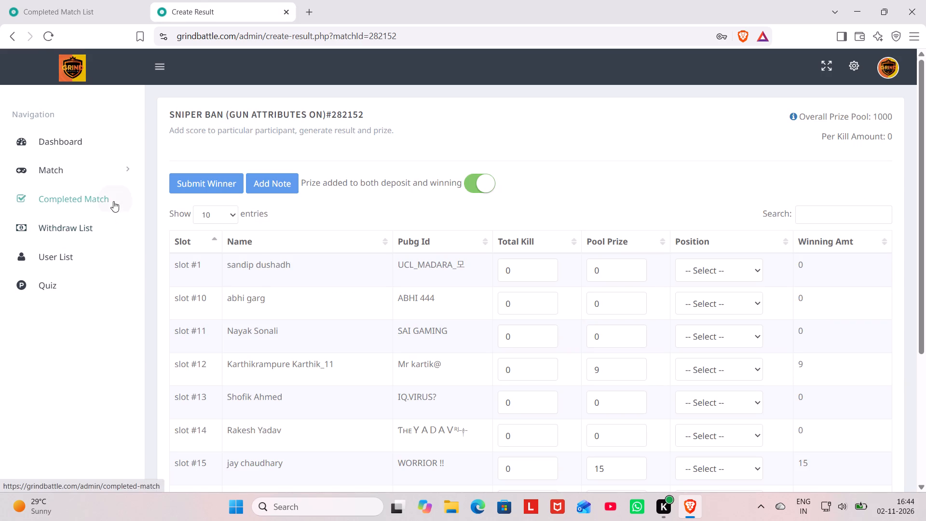
click(82, 0)
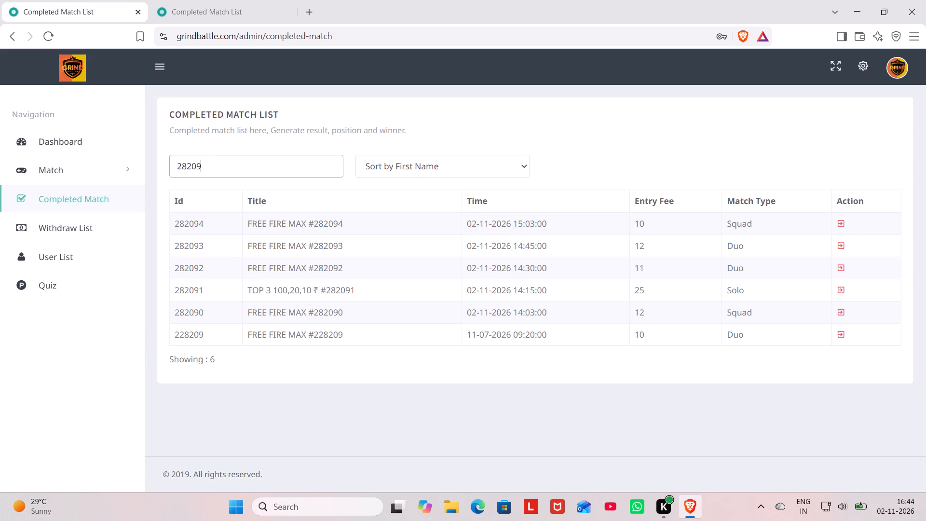
key(5)
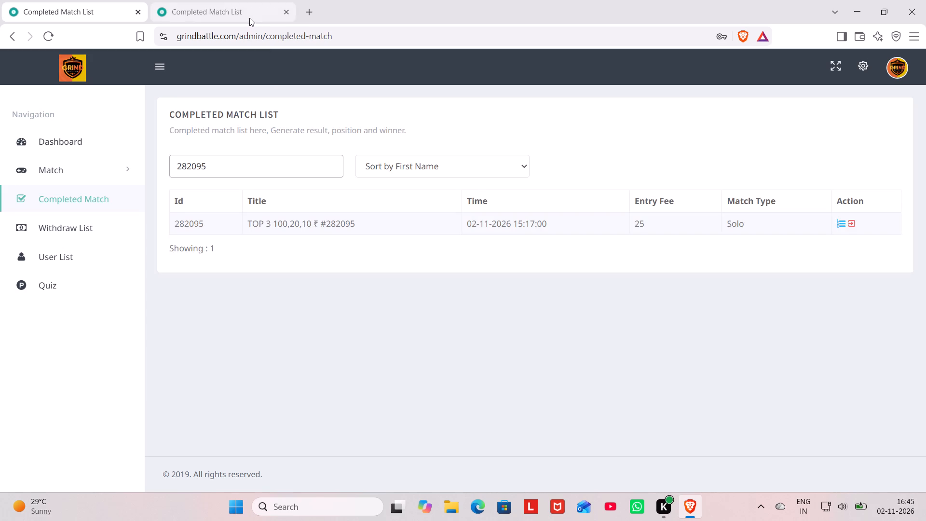
Search the other completed match list for match 282096 and open its result page.
click(249, 18)
click(258, 163)
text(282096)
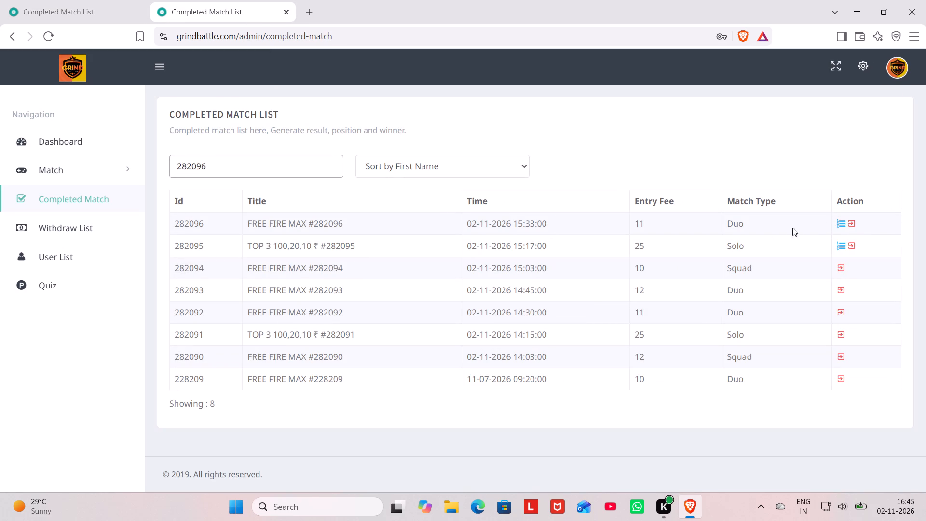
click(839, 224)
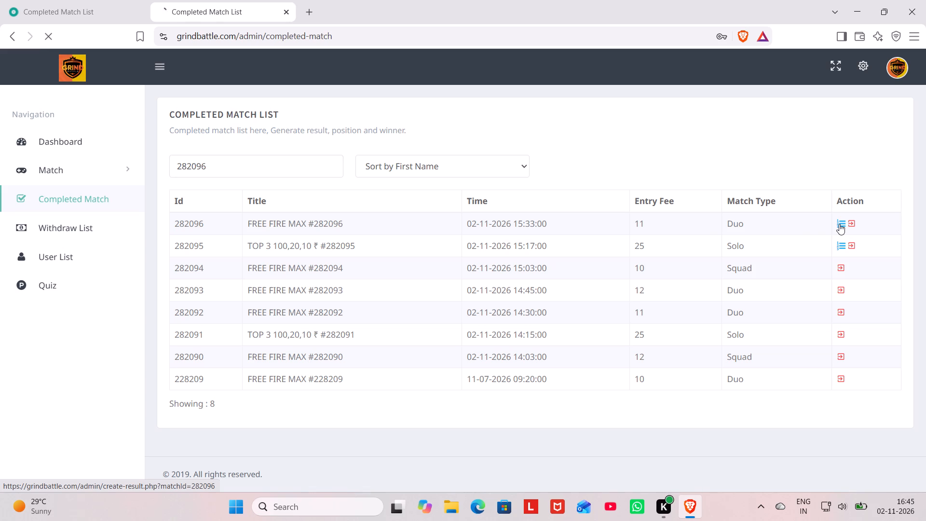
Open the result page of match #282095 and show 50 entries in its participant table.
click(30, 0)
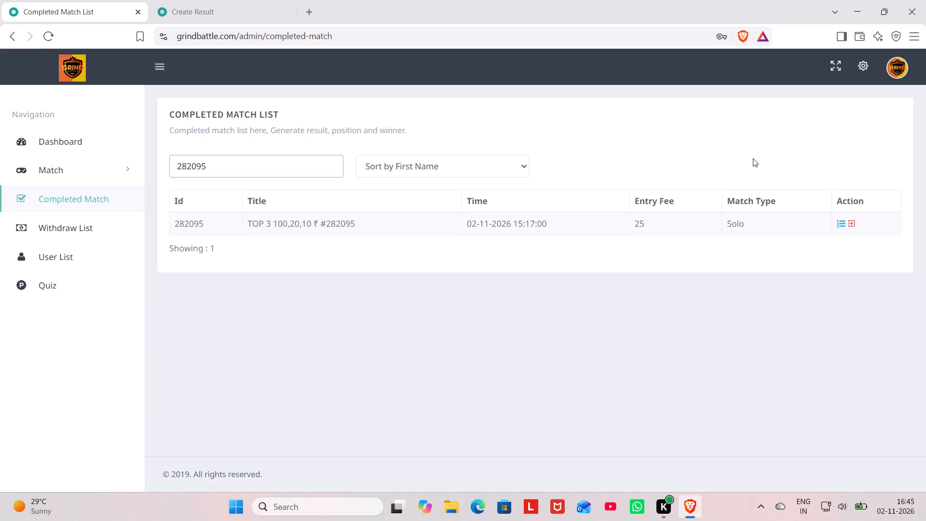
click(839, 226)
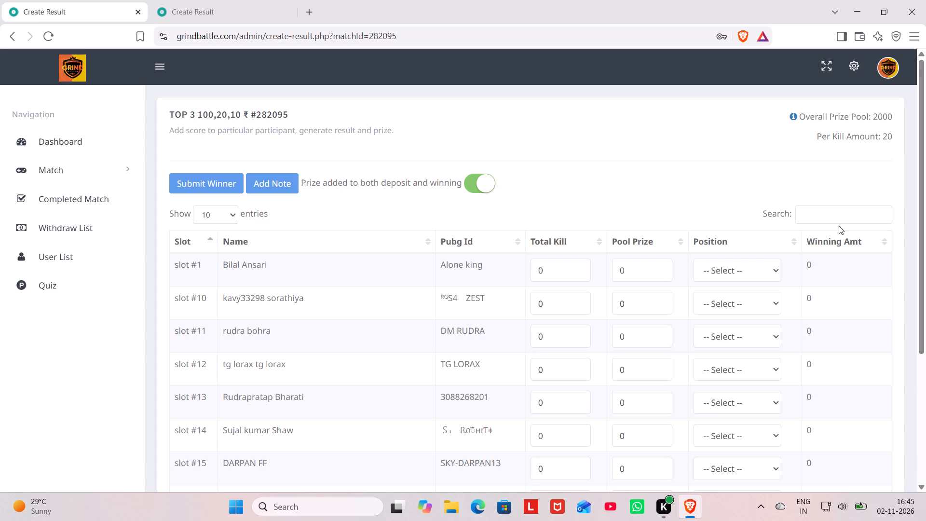
click(212, 218)
click(215, 266)
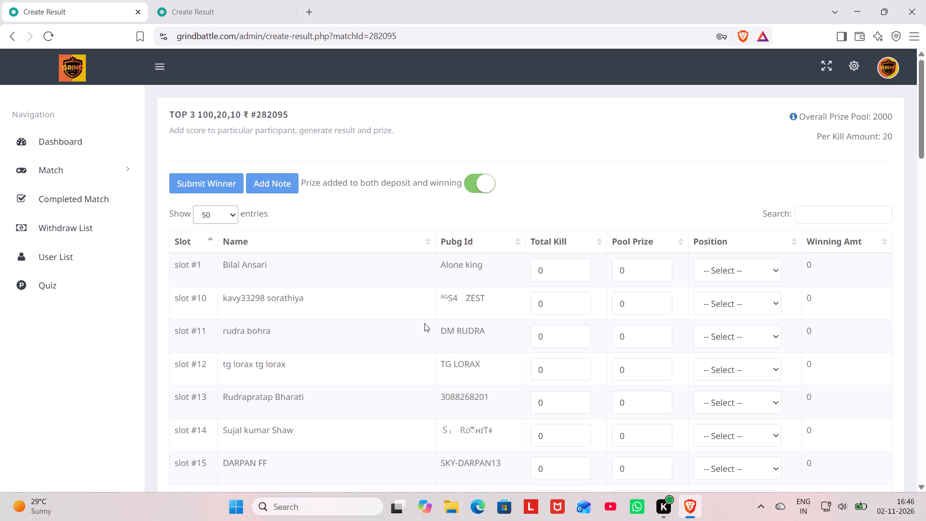
Give the slot #15 player in match #282095 5 kills, a pool prize of 100 and the position Winner.
click(560, 470)
key(5)
key(Tab)
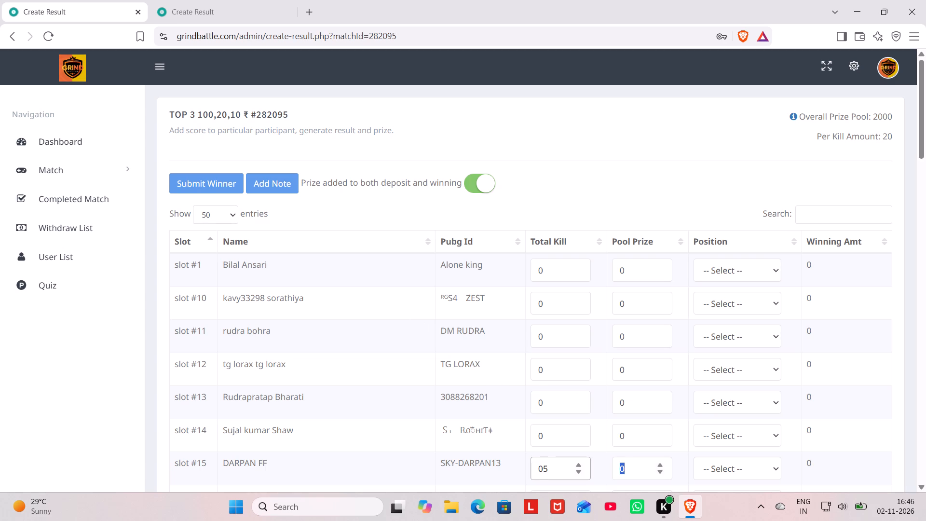
text(100)
key(Tab)
key(Down)
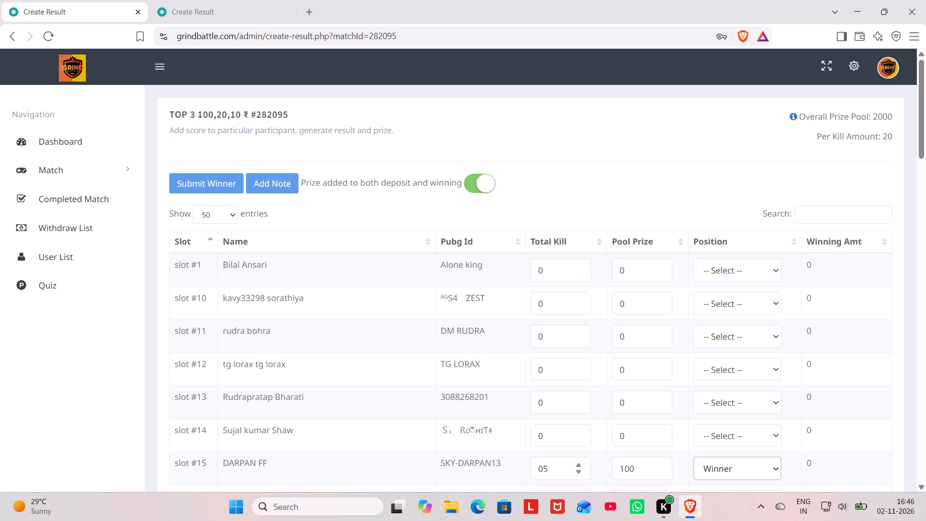
key(Tab)
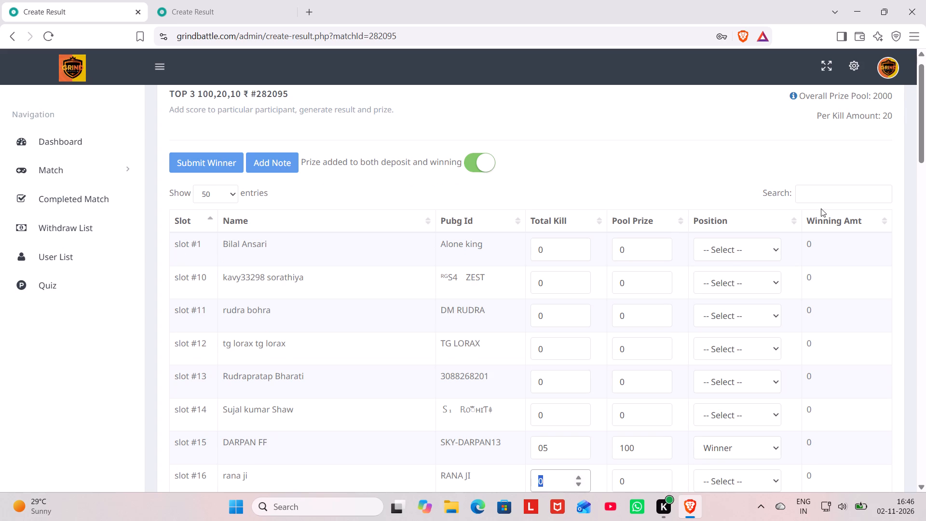
Search the participants for "the" and give the slot #48 player 4 kills, a pool prize of 20 and the position 1st Runner Up.
click(836, 184)
click(835, 187)
text(the)
click(562, 342)
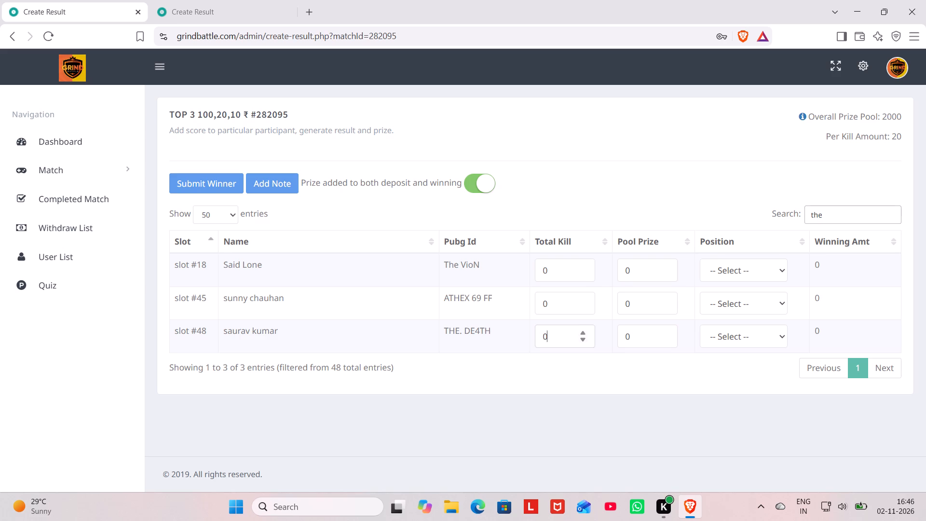
key(4)
key(Tab)
text(20)
key(Tab)
key(Down)
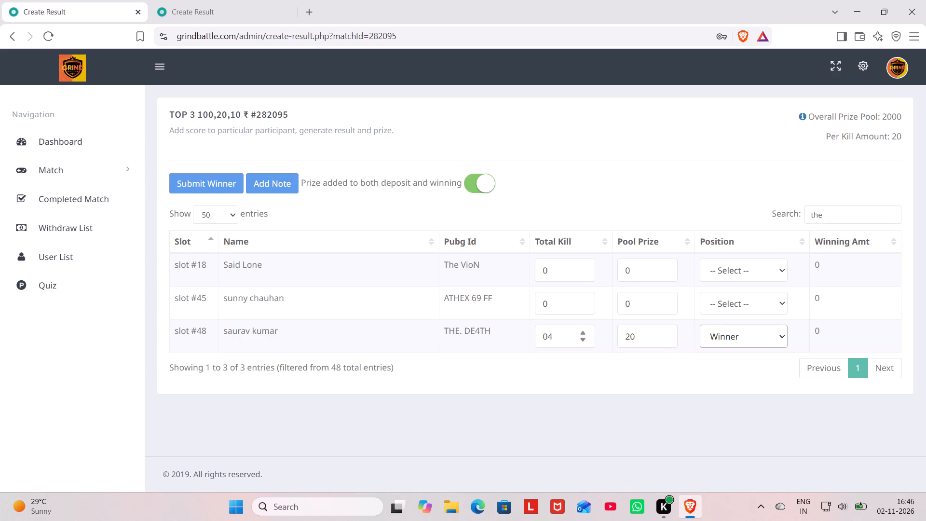
key(Down)
key(Tab)
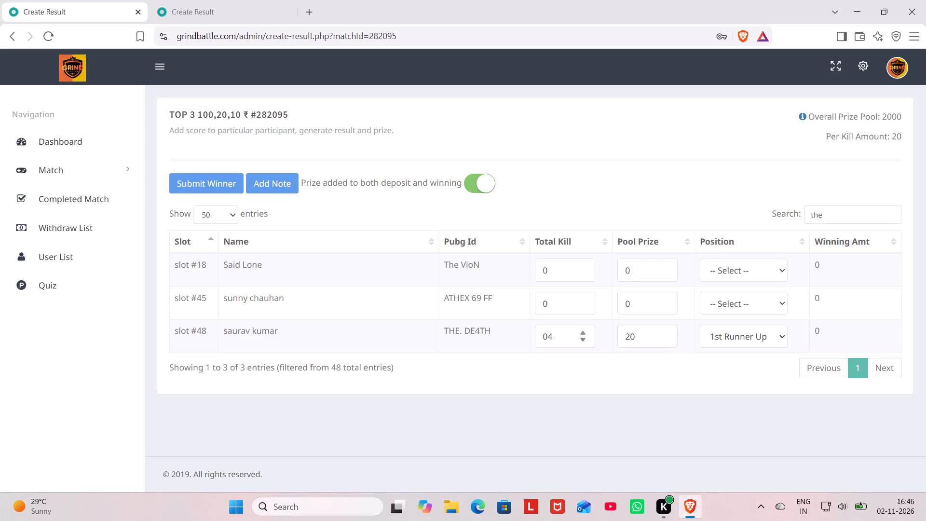
Search the participants for "suf" and give the slot #25 player a pool prize of 10 and the position 2nd Runner Up.
click(831, 222)
key(BackSpace)
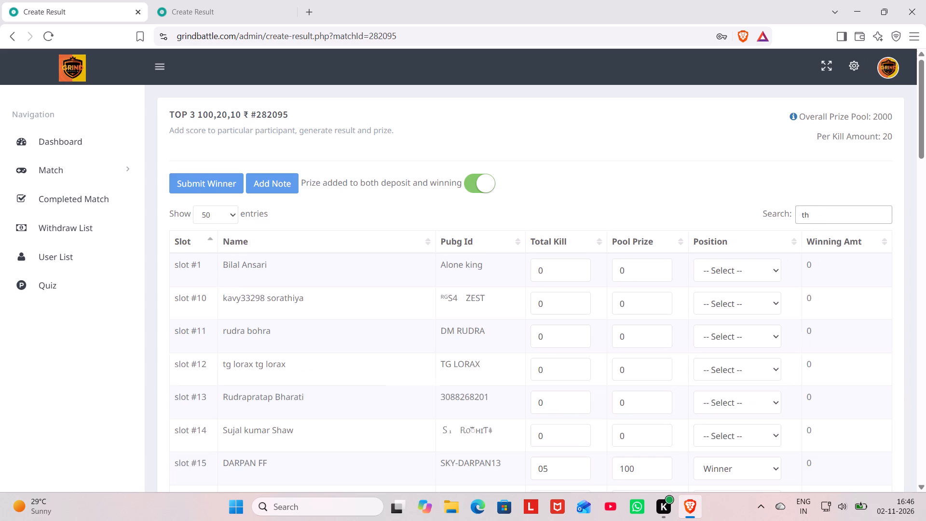
key(BackSpace)
key(BackSpace)
key(BackSpace)
text(suf)
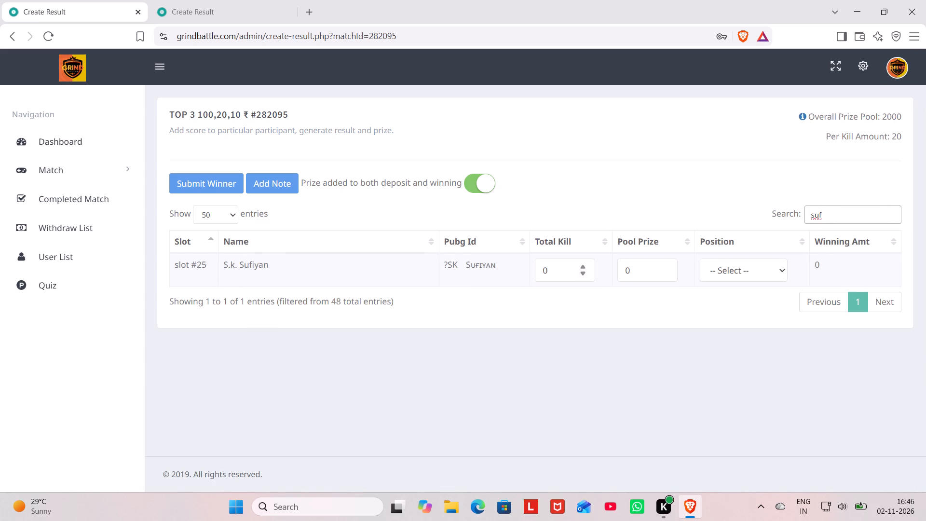
click(647, 276)
text(10)
key(Tab)
key(Down)
key(Down)
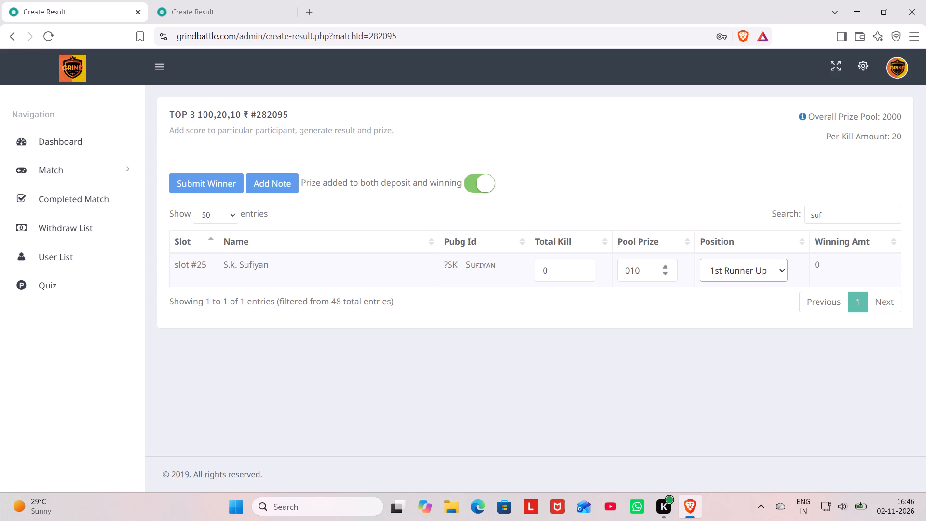
key(Left)
key(Down)
key(Down)
key(Tab)
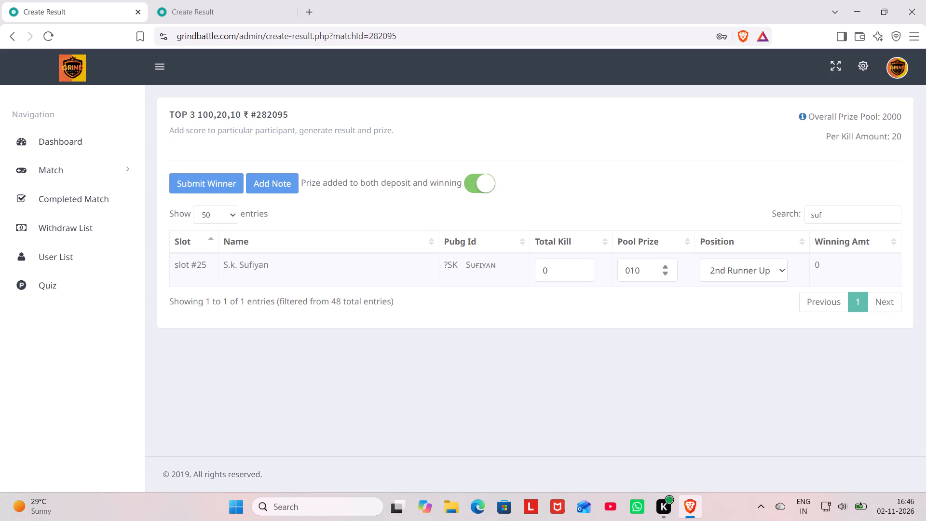
Search the participants for "ro" and "s1", clear the search, and give the slot #14 player 3 kills.
click(872, 209)
key(BackSpace)
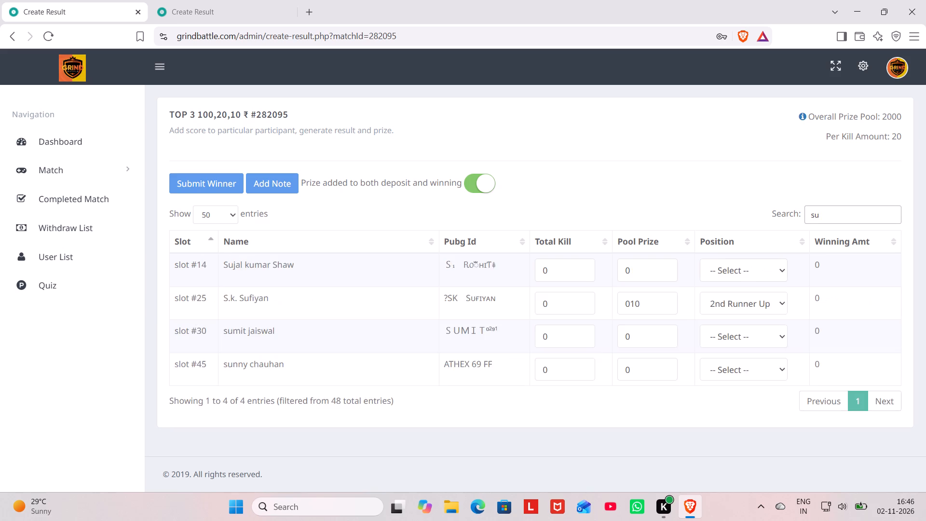
key(BackSpace)
key(BackSpace)
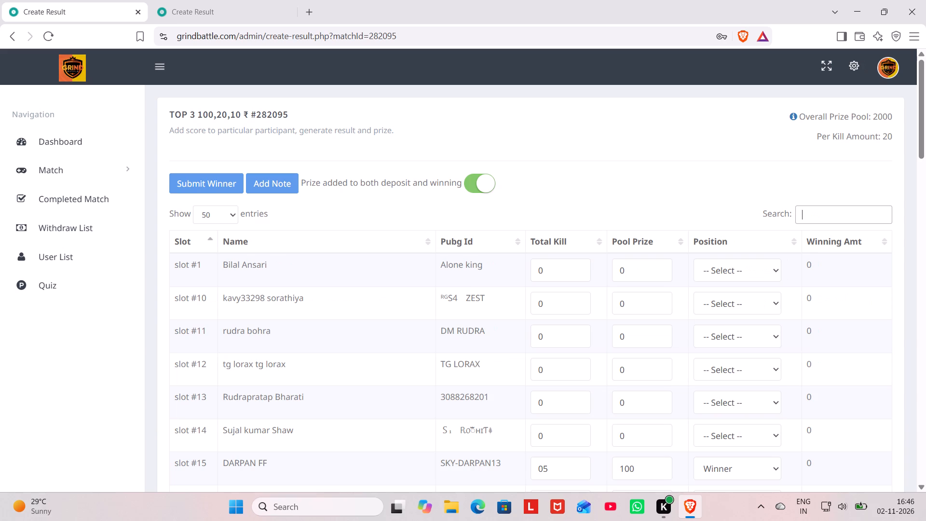
text(ro)
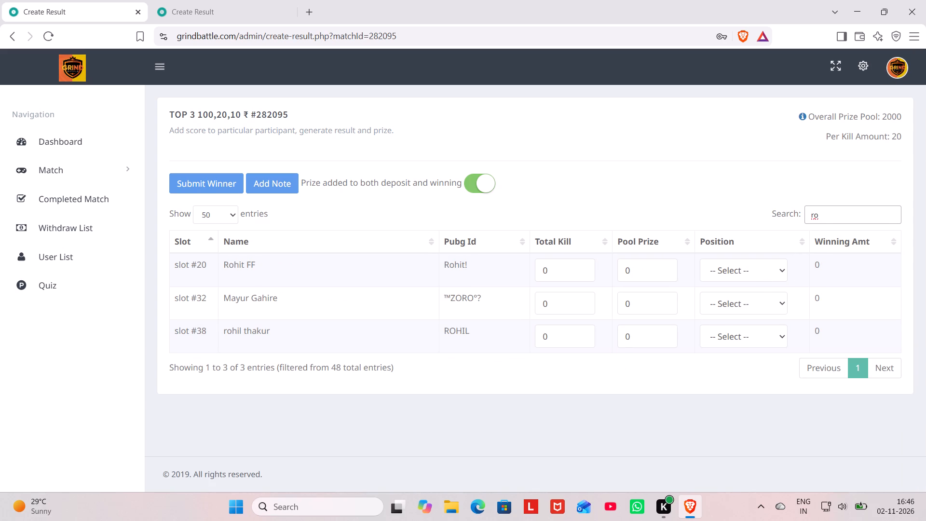
key(BackSpace)
key(BackSpace)
key(BackSpace)
key(BackSpace)
key(s)
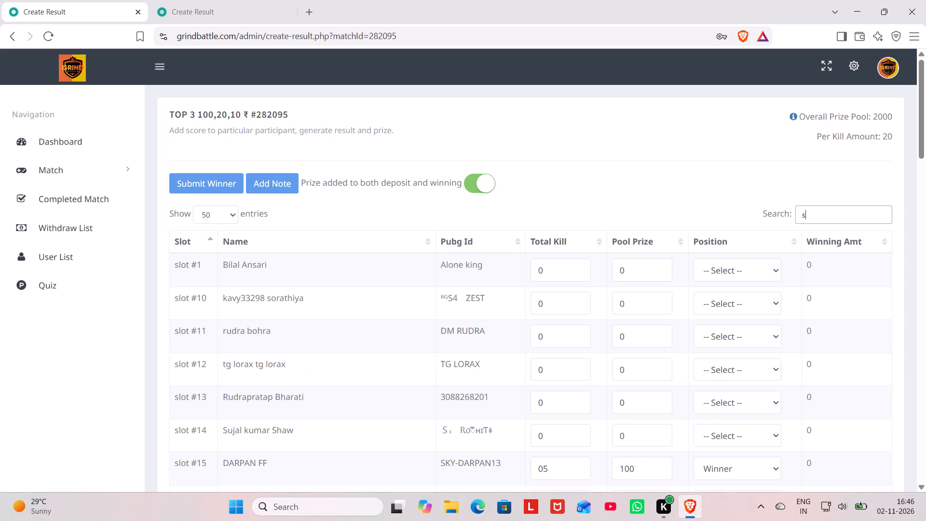
key(1)
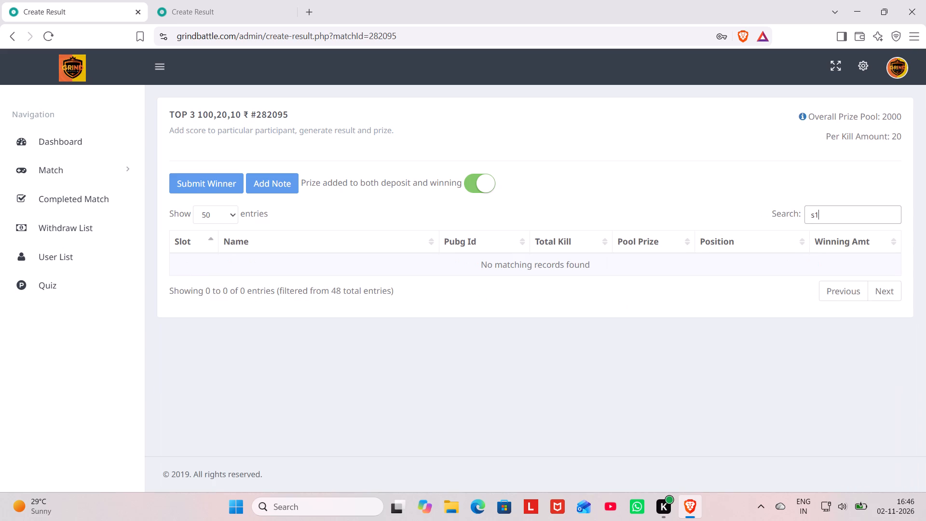
key(BackSpace)
key(BackSpace)
key(BackSpace)
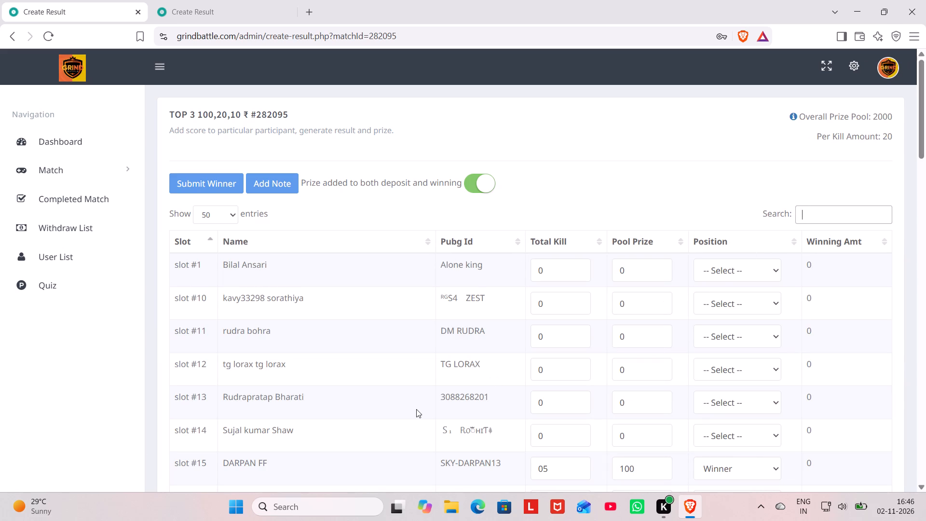
drag(416, 409, 565, 439)
click(565, 439)
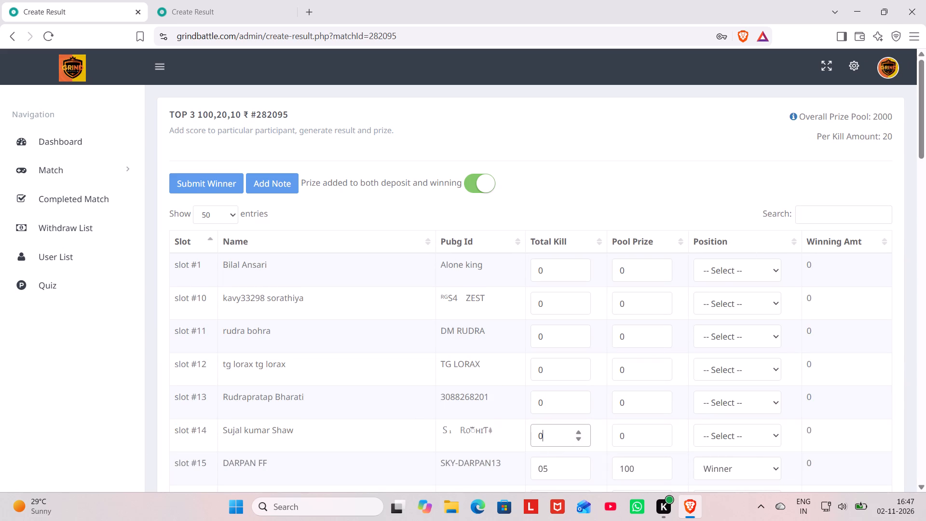
key(3)
key(Tab)
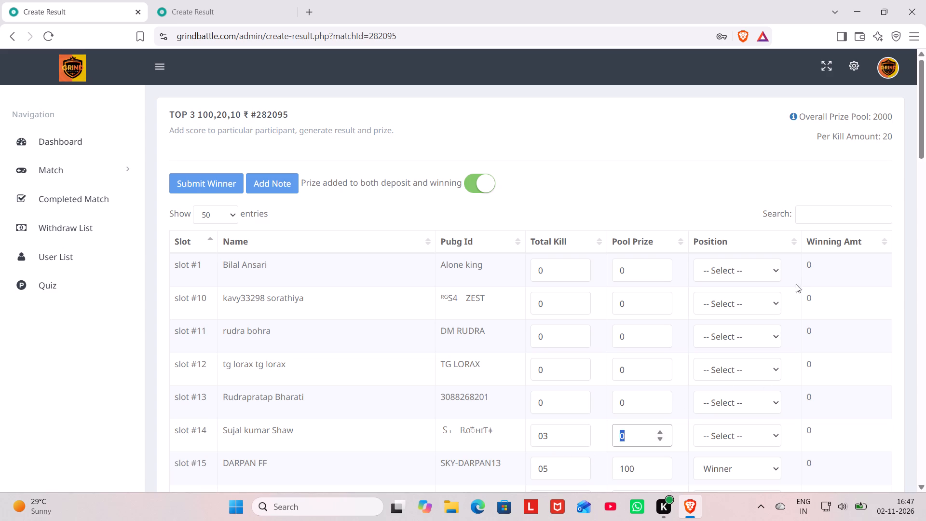
Search the participants for "su" and give the slot #30 player 2 kills.
click(818, 214)
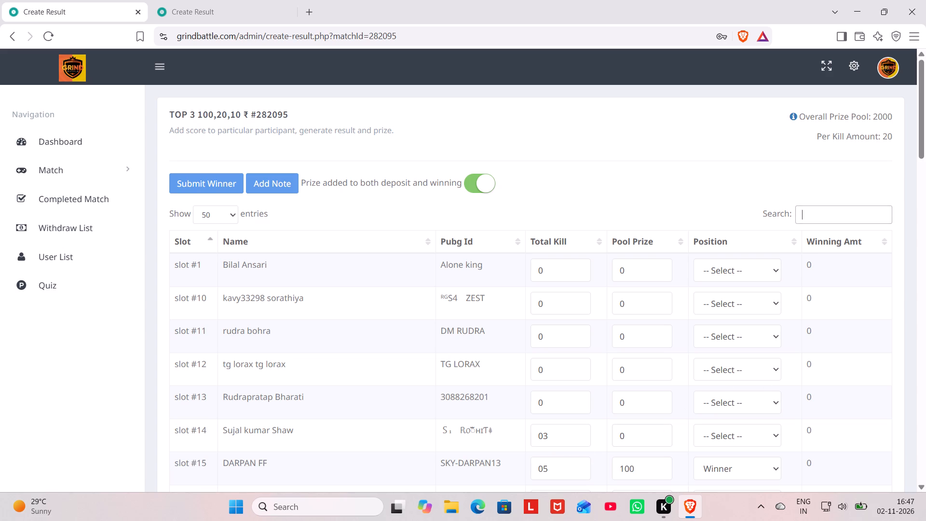
key(s)
key(u)
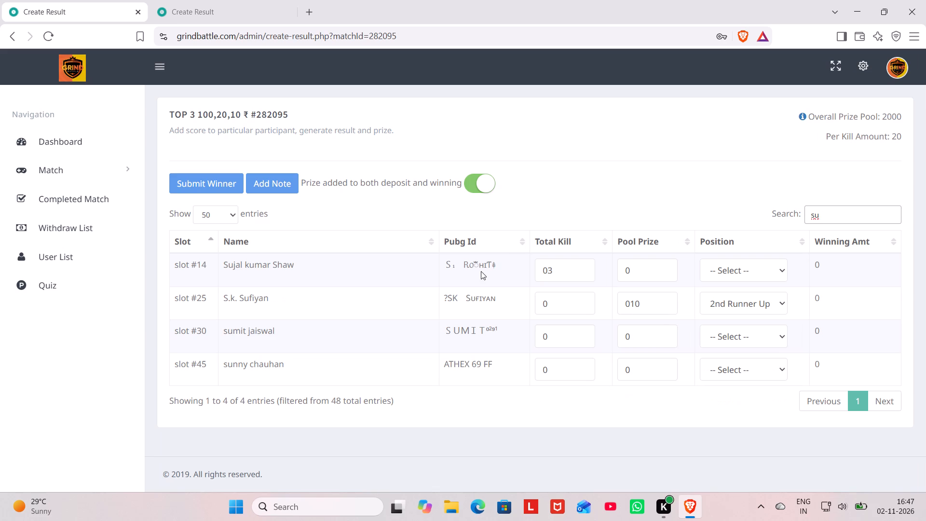
click(551, 340)
key(2)
key(Tab)
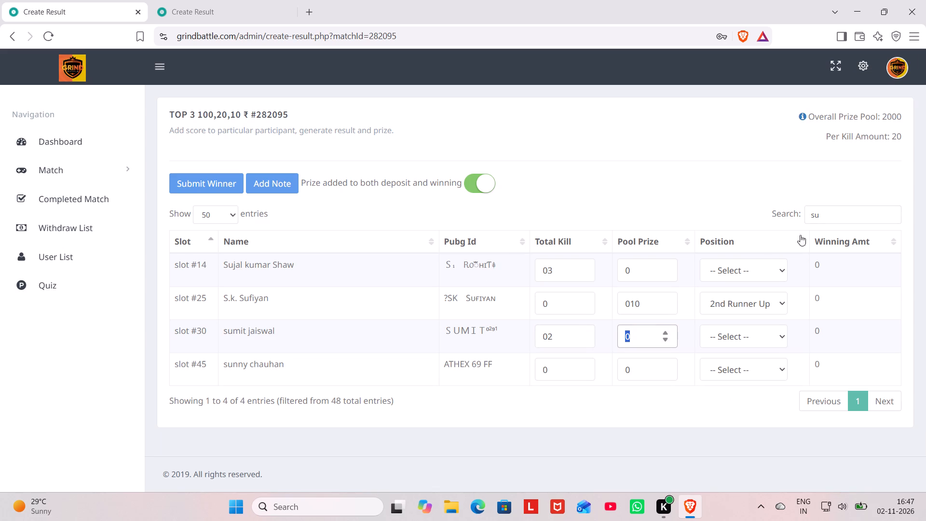
Replace the participant search with "dev" and give the slot #6 player 1 kill.
click(824, 215)
key(BackSpace)
key(BackSpace)
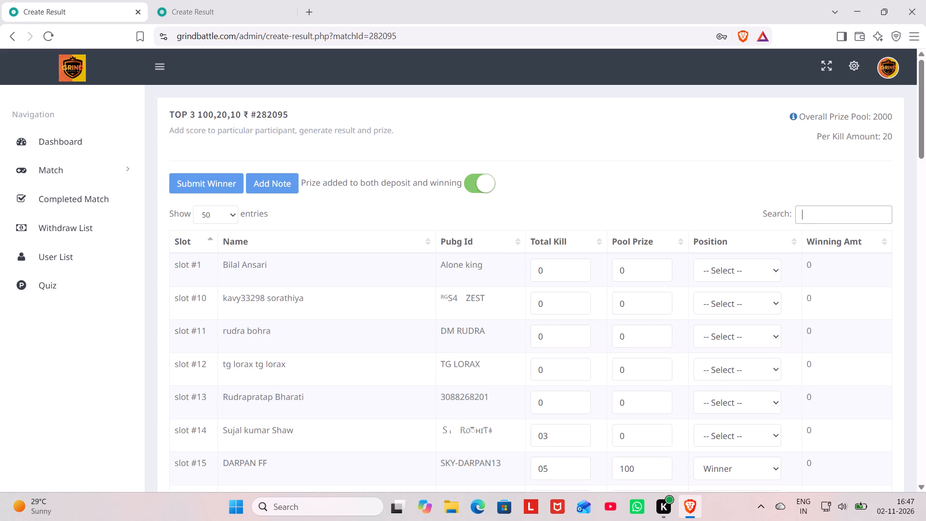
key(BackSpace)
key(BackSpace)
text(dev)
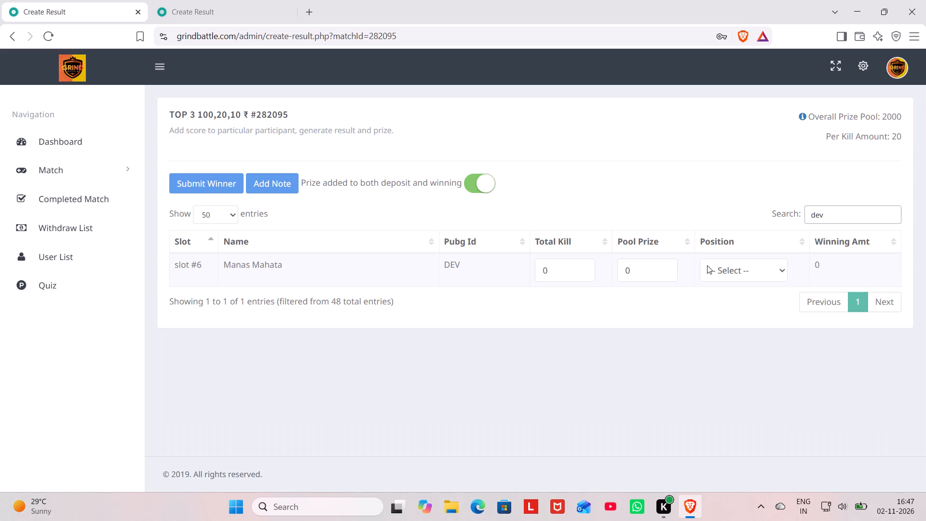
click(558, 272)
key(1)
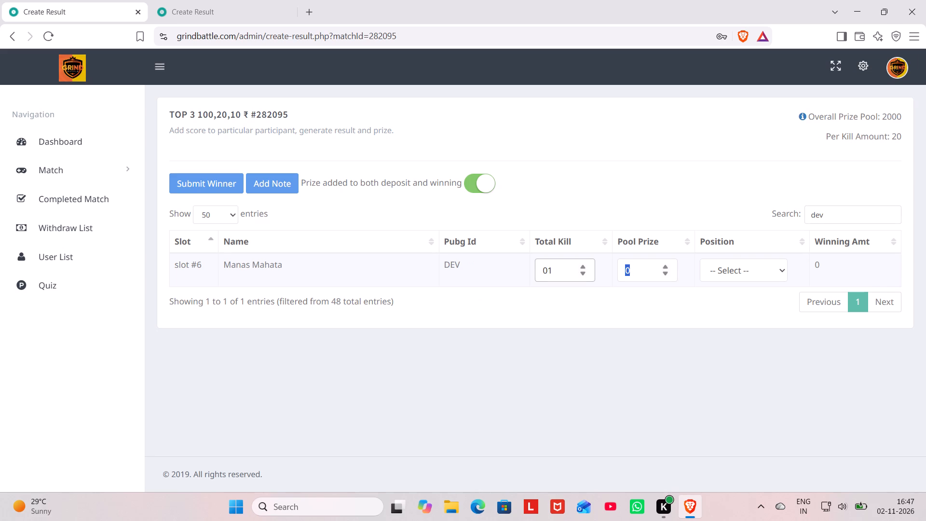
key(Tab)
Replace the participant search with "mh" and give the slot #37 player 1 kill.
click(824, 221)
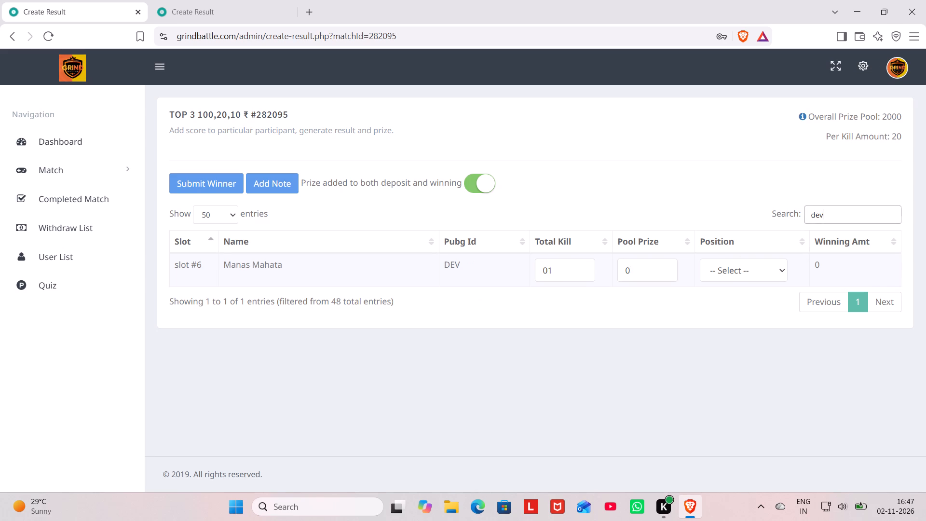
key(BackSpace)
key(BackSpace)
key(BackSpace)
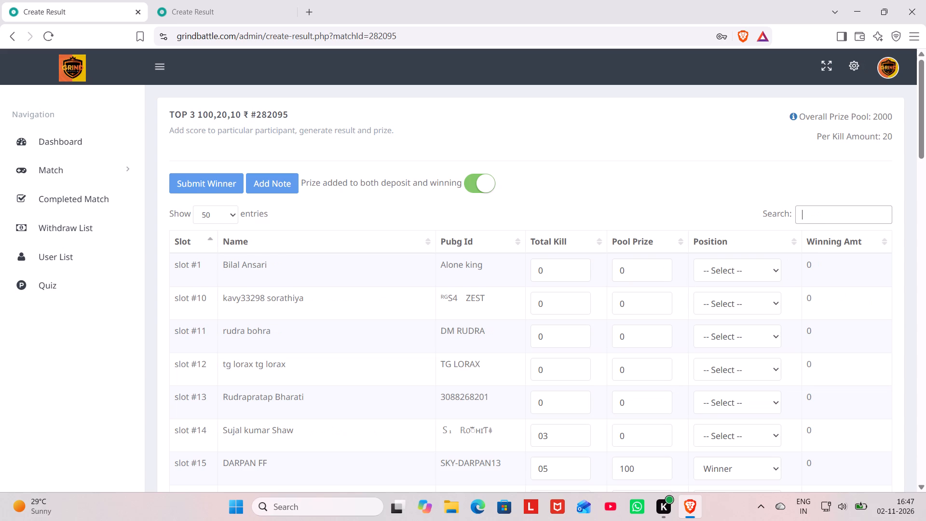
text(mh)
click(565, 269)
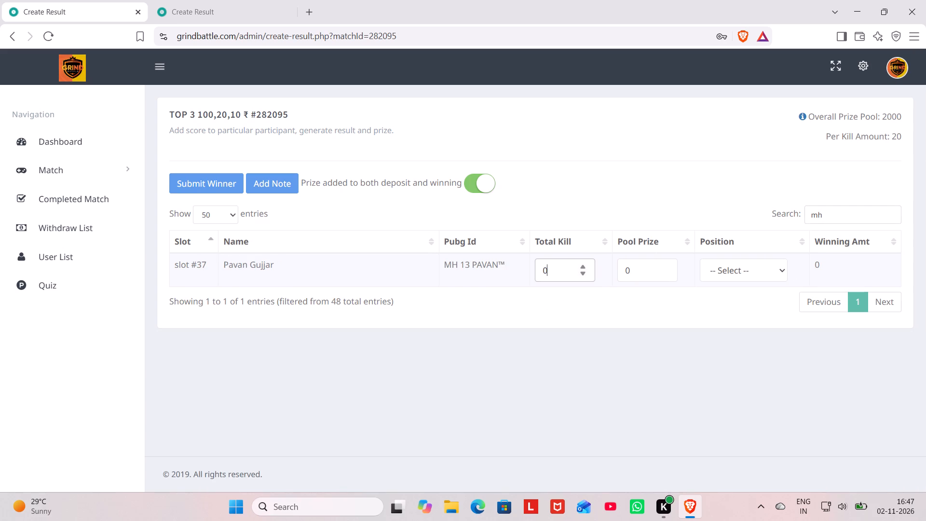
key(1)
key(Tab)
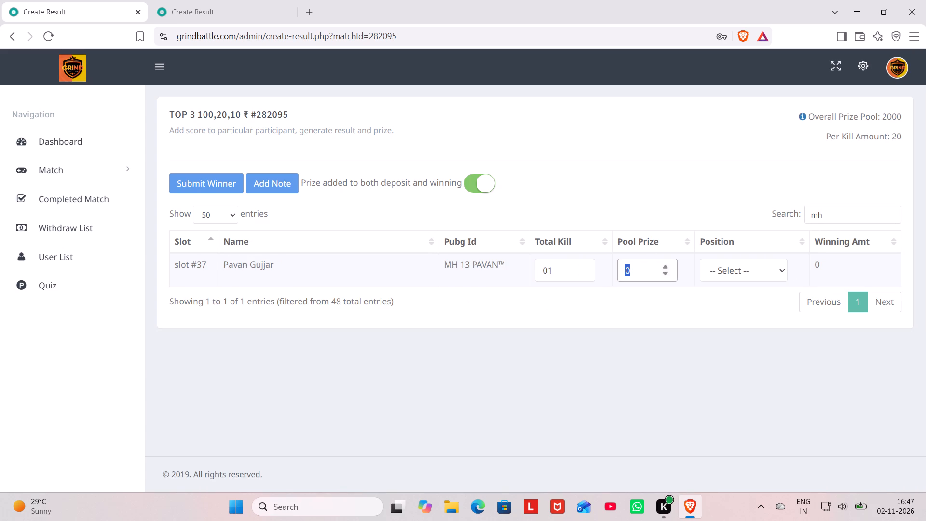
Replace the participant search with "av" and give the slot #36 player 3 kills.
click(838, 218)
key(BackSpace)
key(BackSpace)
key(BackSpace)
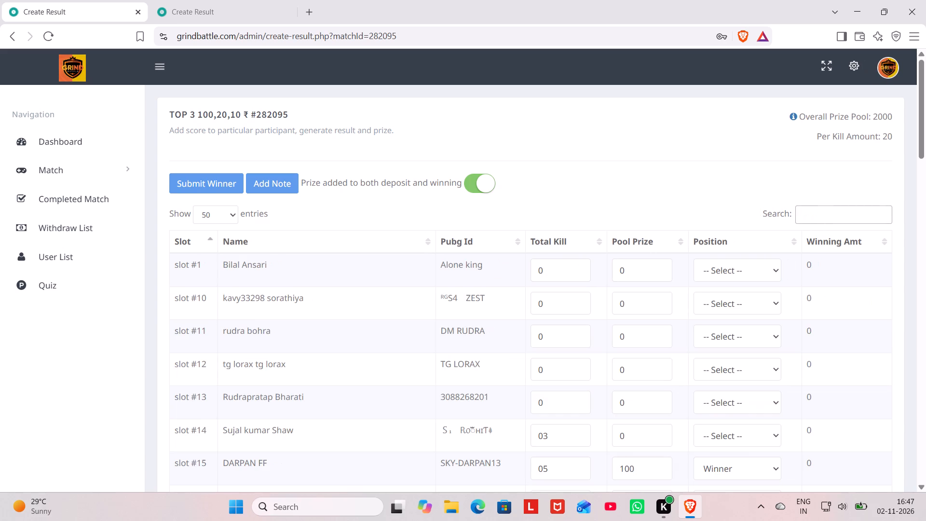
text(av)
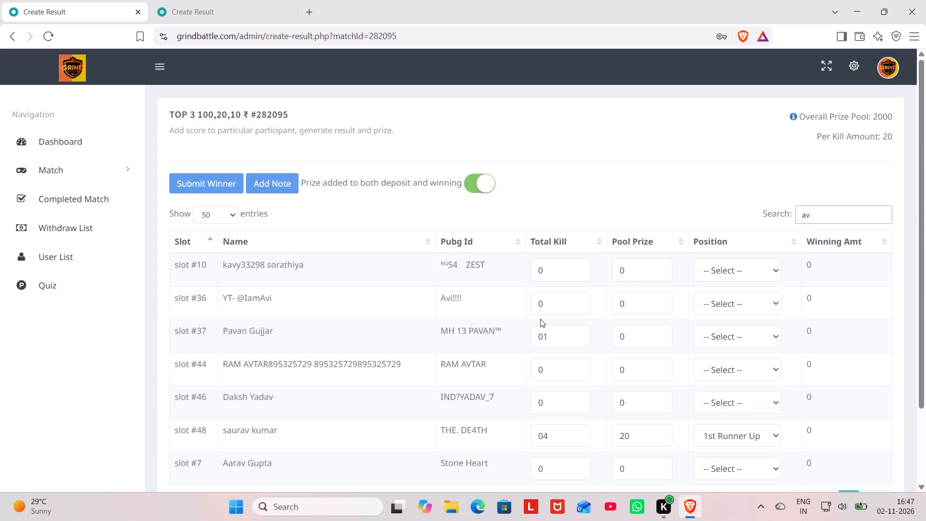
click(546, 314)
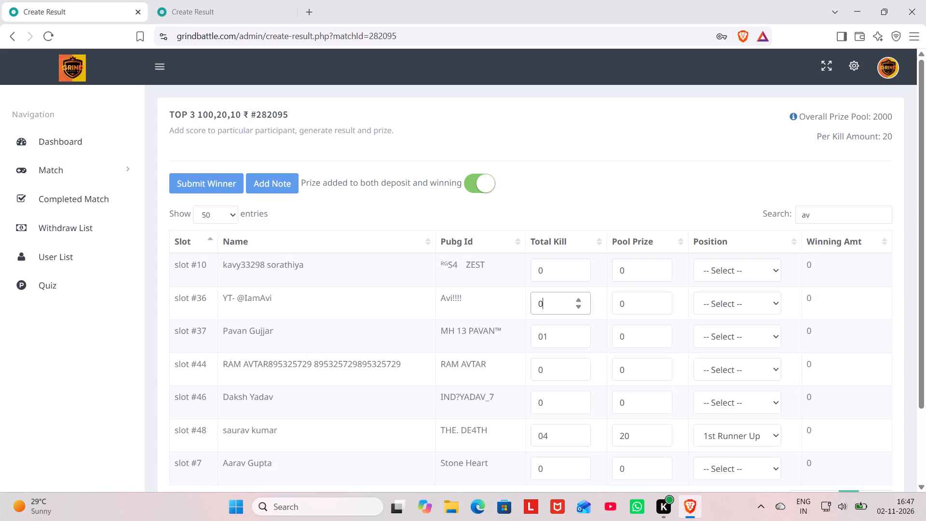
key(3)
key(Tab)
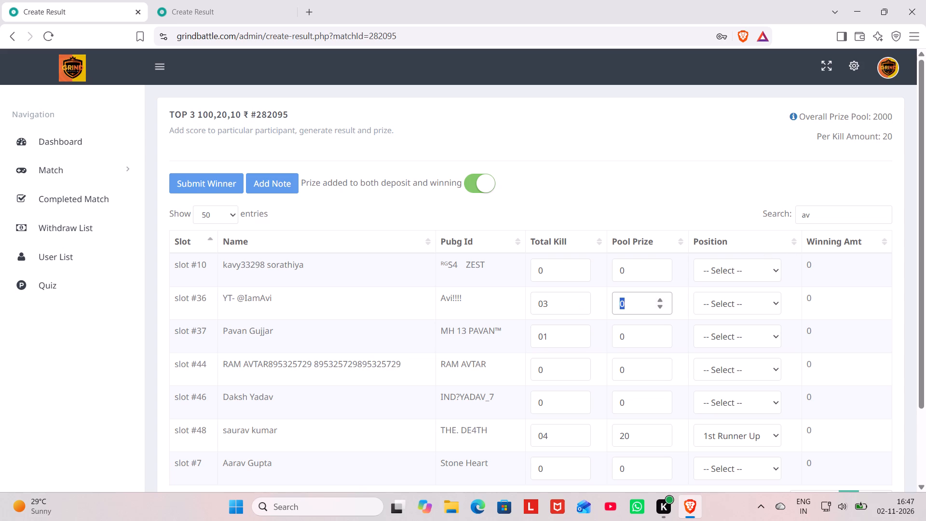
Replace the participant search with "ac" and give the slot #35 player 1 kill.
click(827, 217)
key(BackSpace)
key(c)
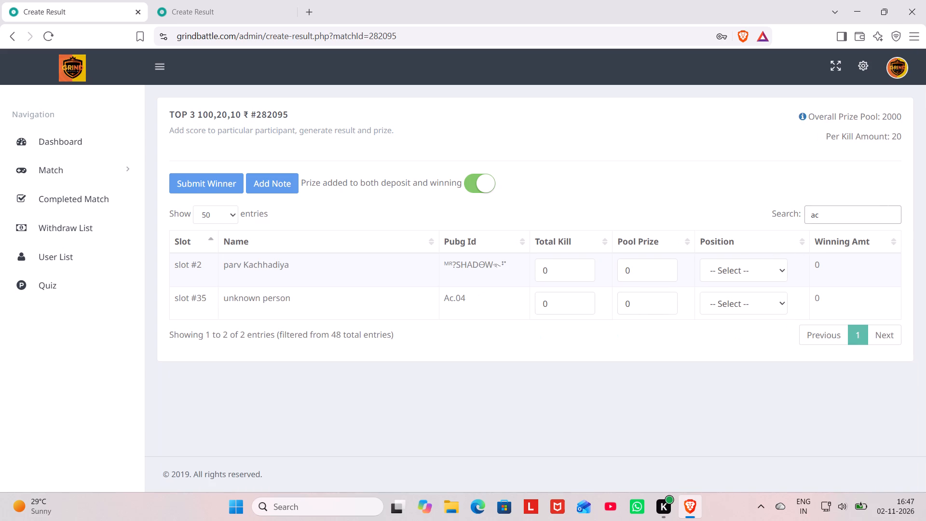
click(568, 307)
key(1)
key(Tab)
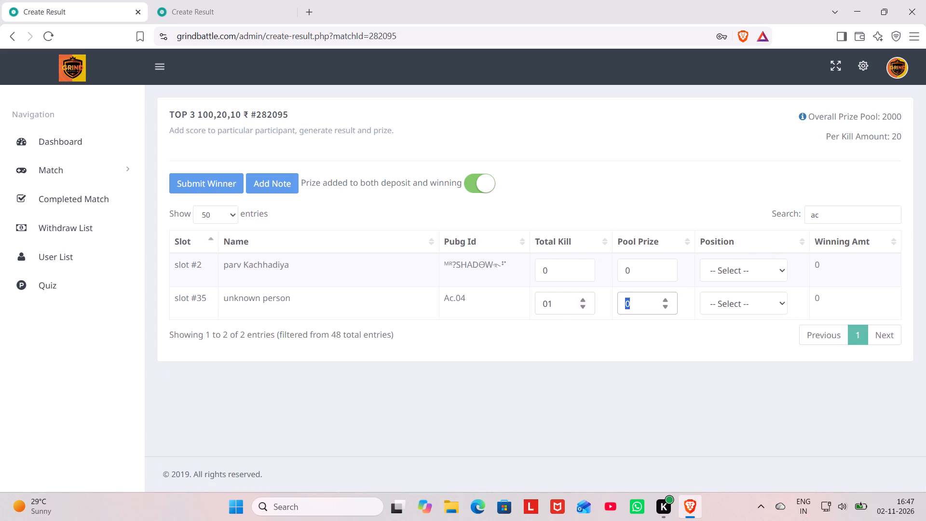
Replace the participant search with "rud" and give the slot #31 player 1 kill.
click(849, 215)
key(BackSpace)
key(BackSpace)
key(BackSpace)
key(BackSpace)
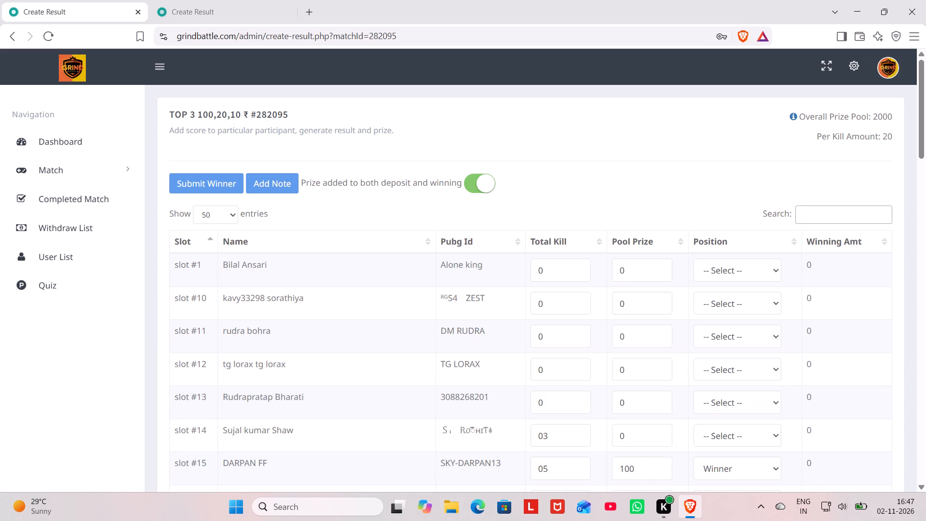
key(r)
text(ud)
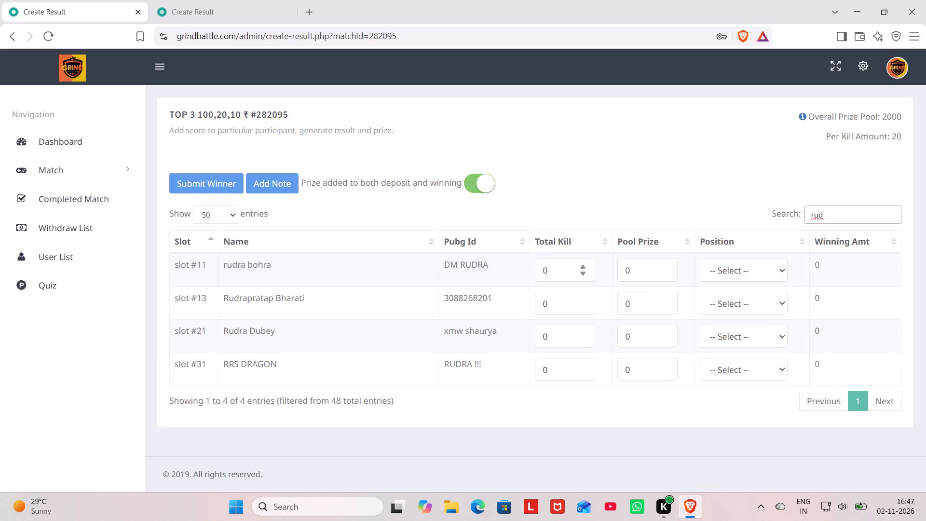
click(559, 371)
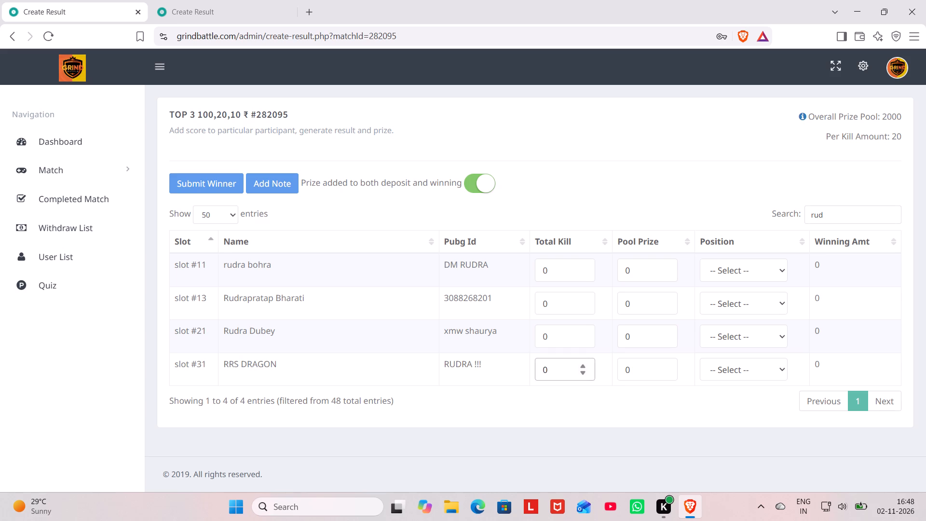
key(1)
key(Tab)
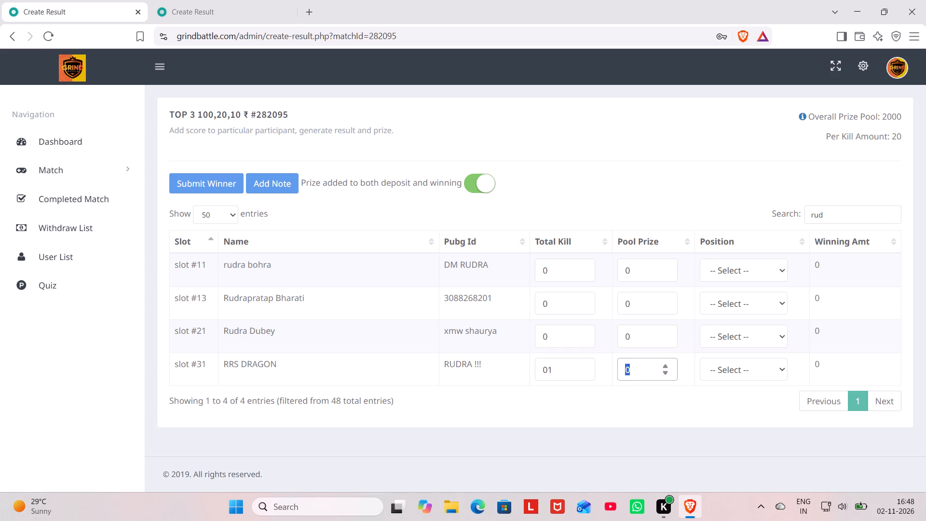
Replace the participant search with "roh" and give the slot #20 player 1 kill.
click(826, 215)
key(BackSpace)
key(BackSpace)
key(BackSpace)
key(BackSpace)
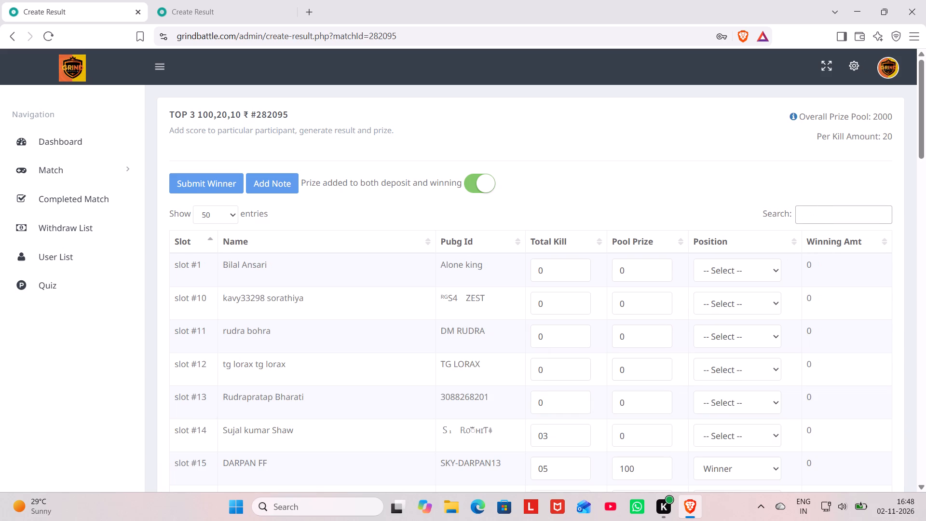
text(roh)
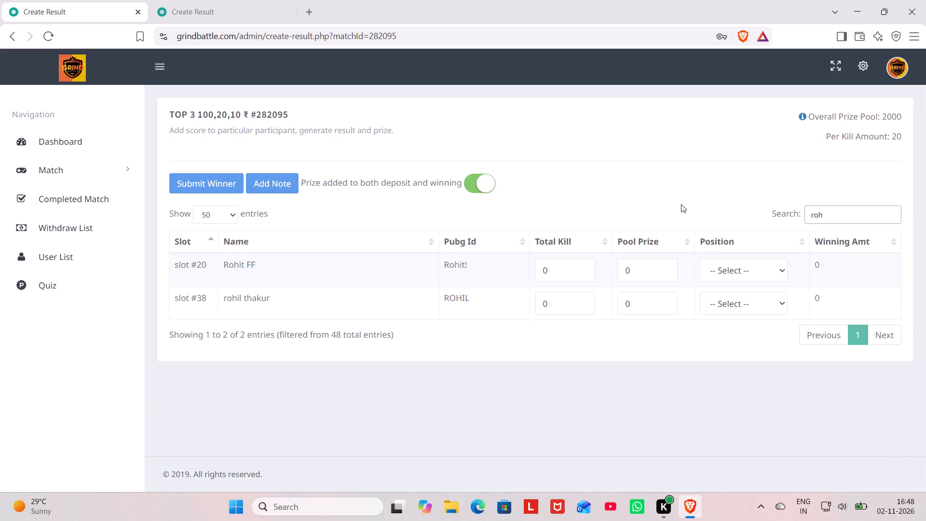
click(572, 272)
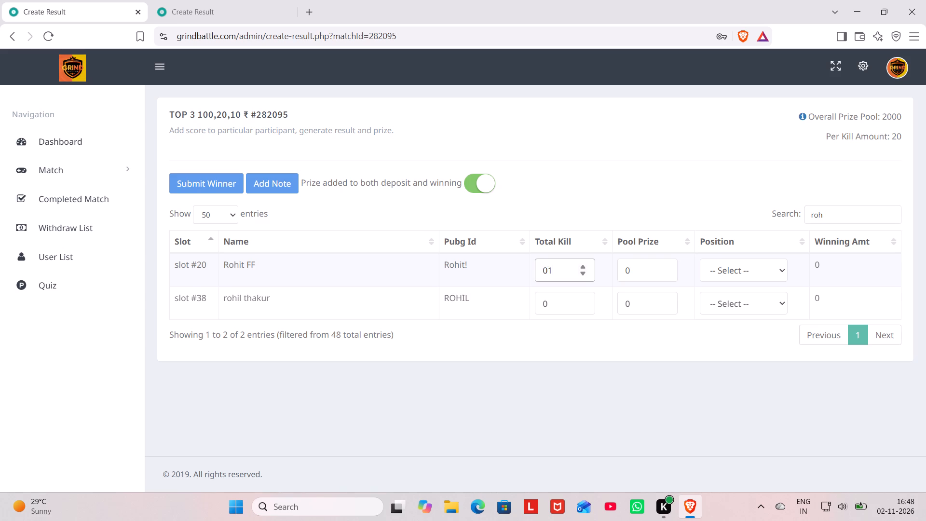
key(1)
key(Tab)
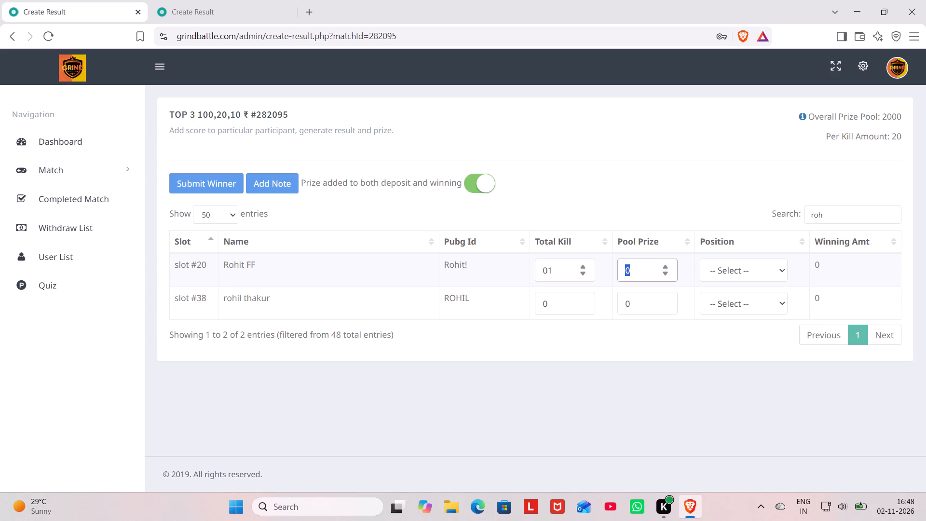
Replace the participant search with "sem" and give the slot #27 player 1 kill.
click(836, 213)
key(BackSpace)
key(BackSpace)
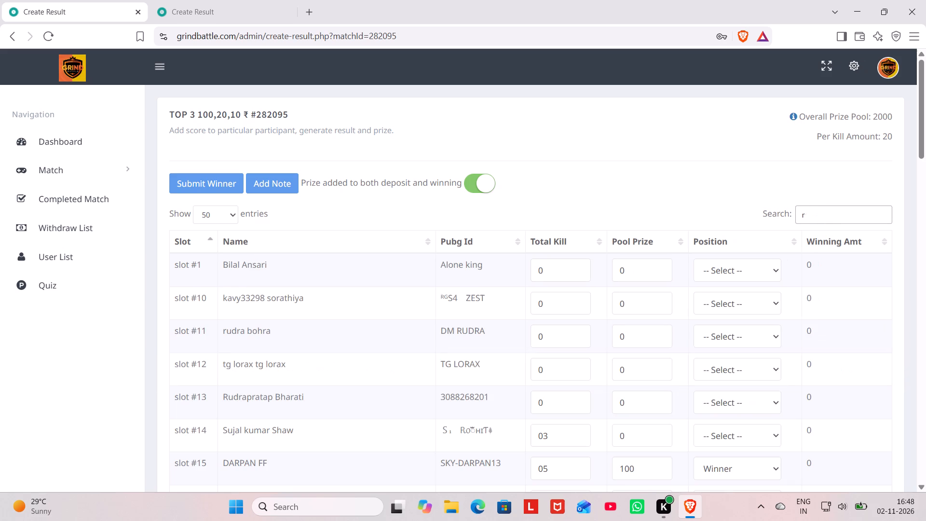
key(BackSpace)
text(sem)
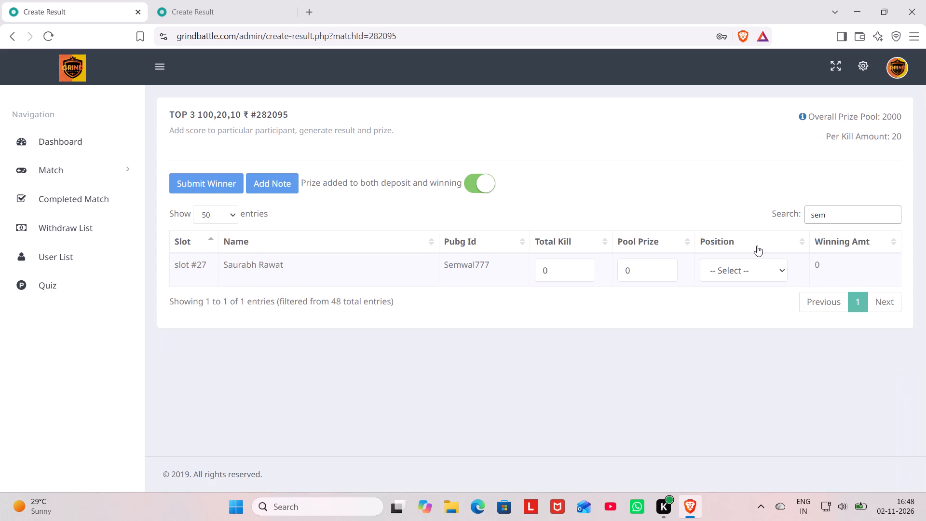
click(572, 281)
key(1)
key(Tab)
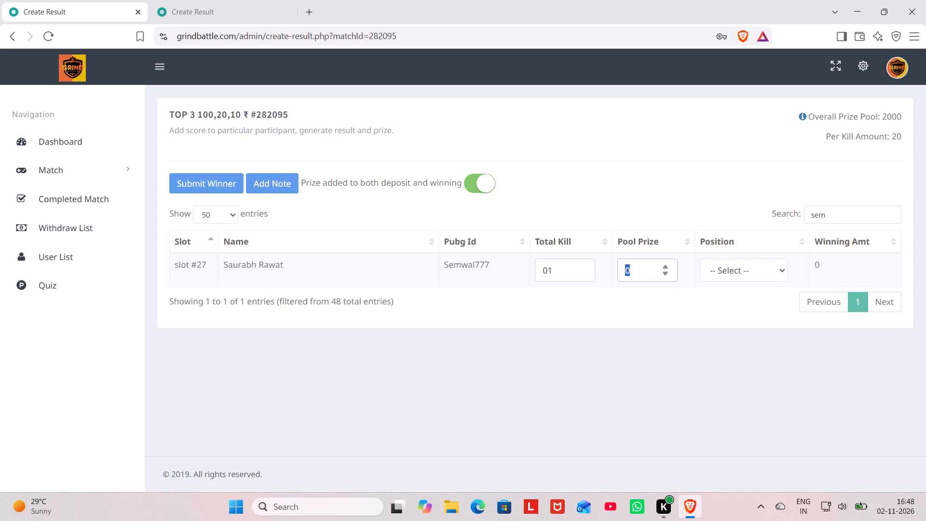
Replace the participant search with "at" and give the slot #45 player 2 kills.
click(865, 218)
key(BackSpace)
key(BackSpace)
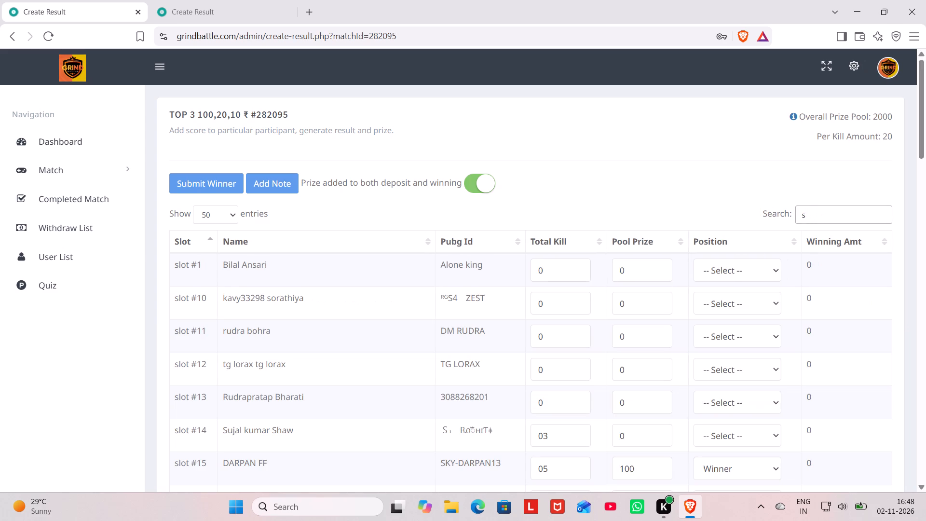
key(BackSpace)
key(BackSpace)
text(at)
click(567, 408)
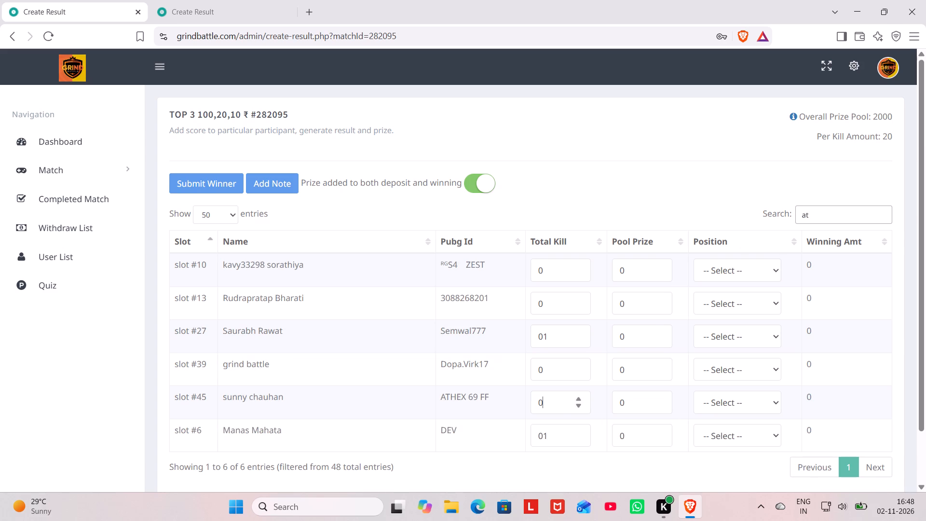
key(2)
key(Tab)
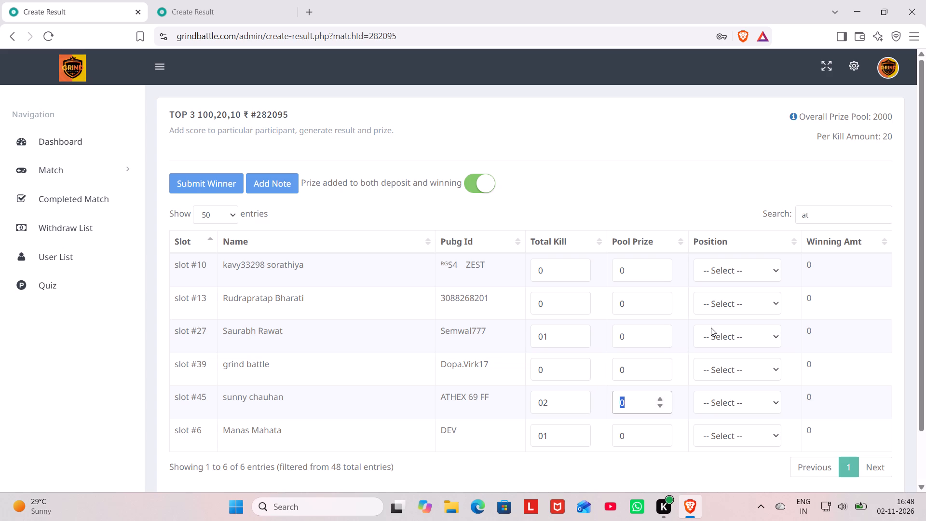
Replace the participant search with "yad" and give the slot #46 player 1 kill.
click(839, 207)
key(BackSpace)
key(BackSpace)
key(BackSpace)
key(BackSpace)
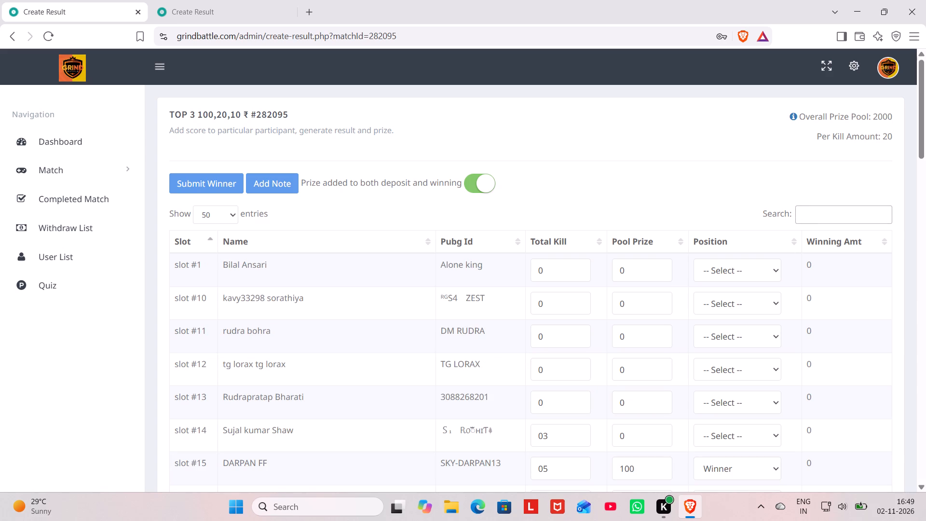
key(7)
key(BackSpace)
key(y)
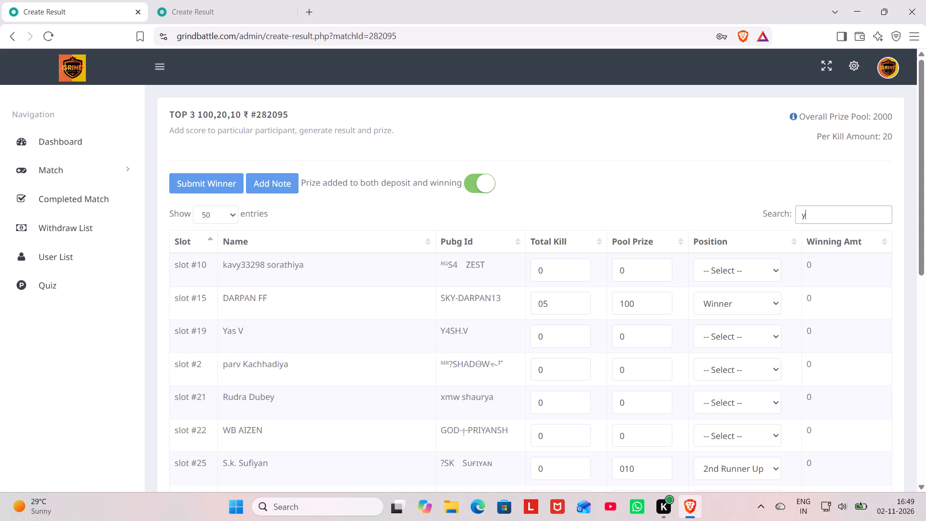
text(ad)
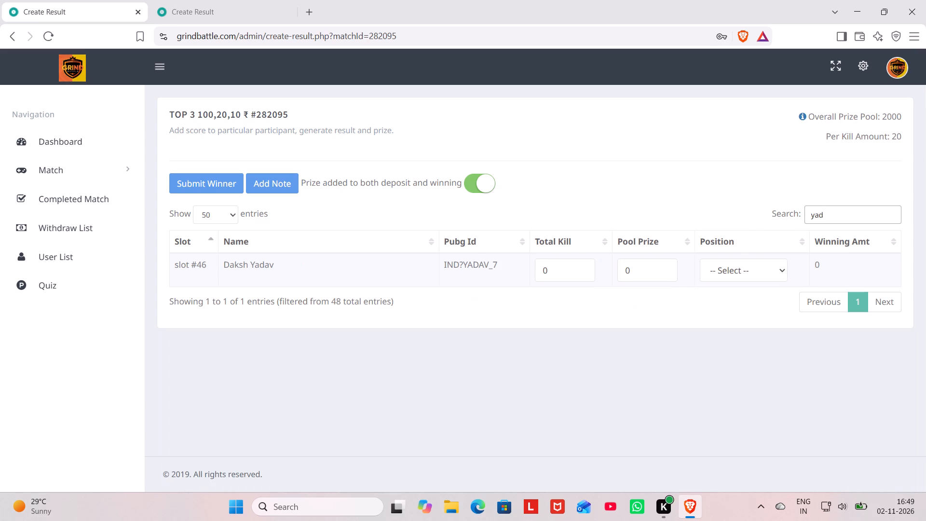
click(572, 268)
key(1)
key(Tab)
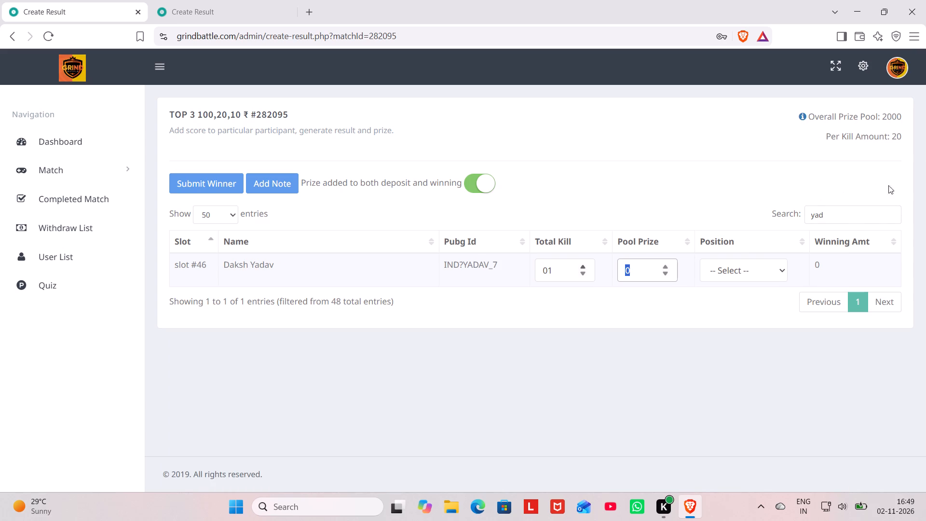
Replace the participant search with "mo" and give the slot #47 player 1 kill.
drag(850, 228, 856, 225)
click(874, 215)
key(BackSpace)
key(BackSpace)
key(BackSpace)
key(BackSpace)
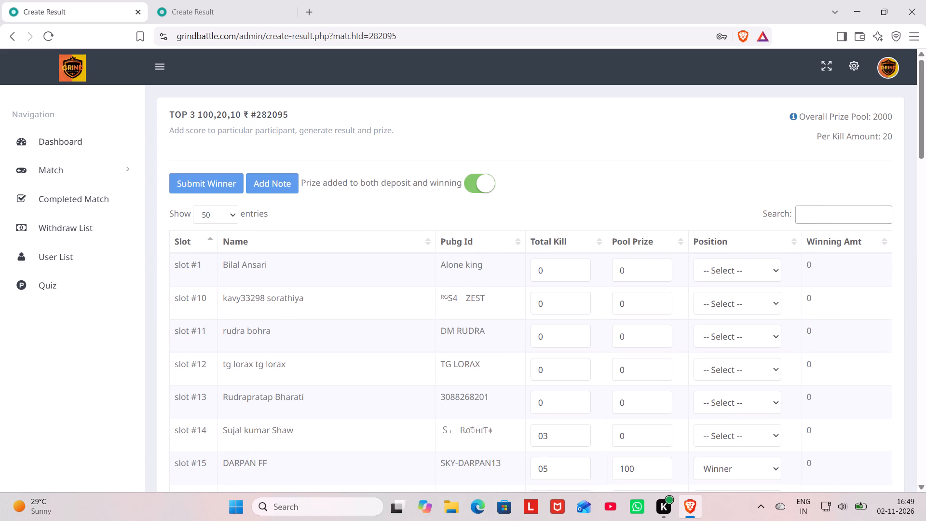
text(mp)
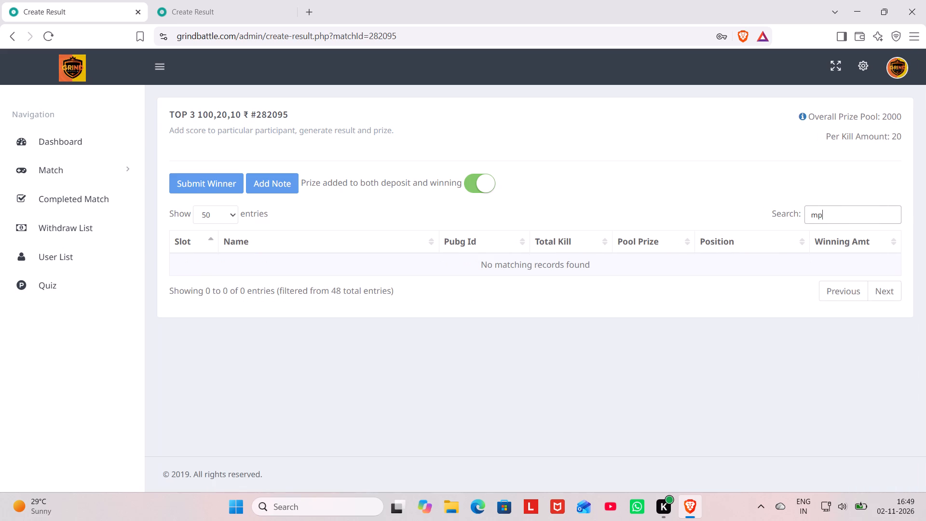
key(BackSpace)
key(o)
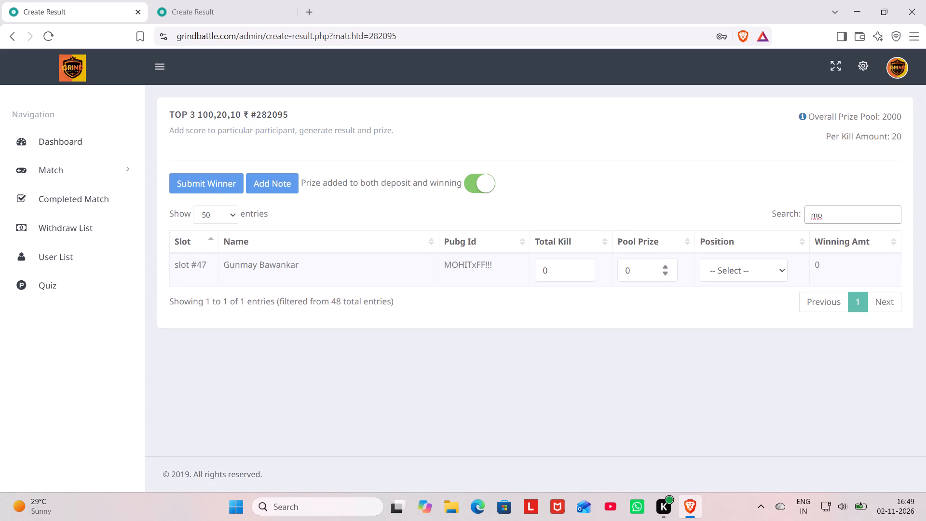
click(559, 271)
key(1)
key(Tab)
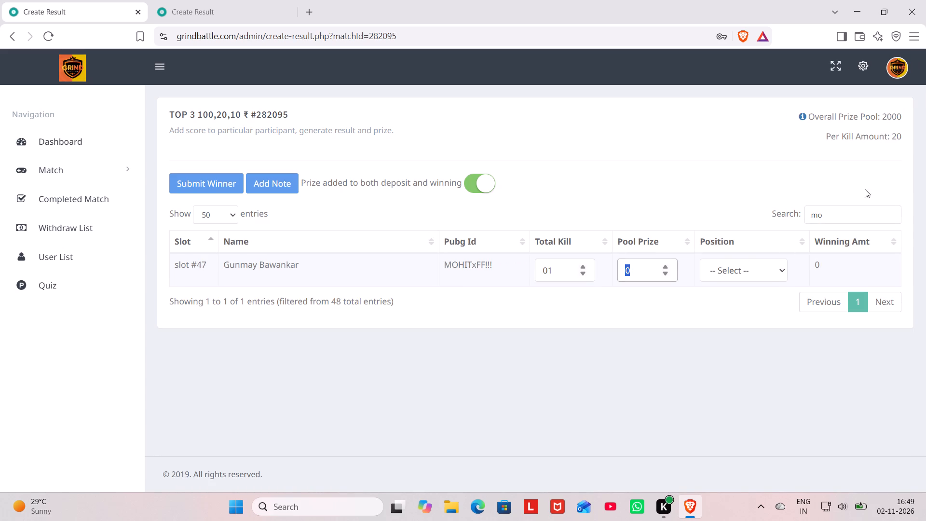
Replace the participant search with "ris" and give the slot #29 player 1 kill.
click(861, 221)
key(BackSpace)
key(BackSpace)
key(BackSpace)
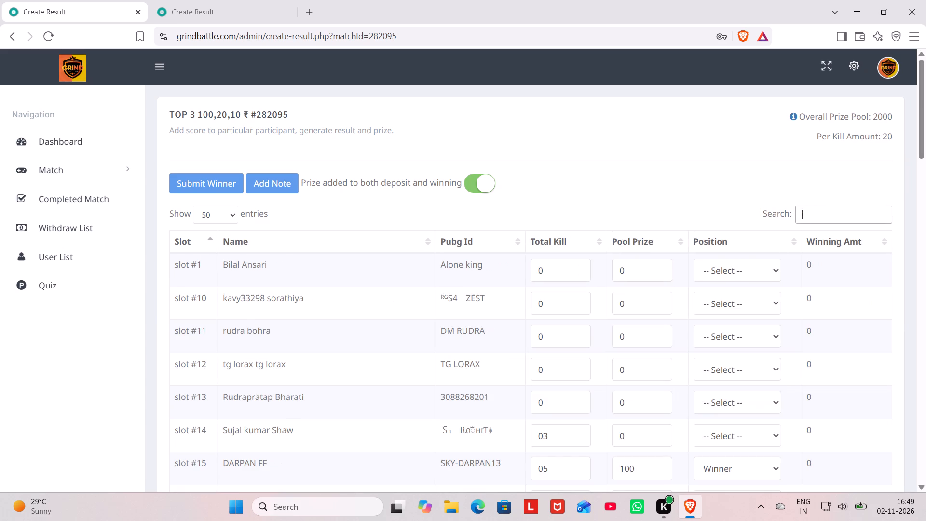
key(BackSpace)
key(BackSpace)
text(ris)
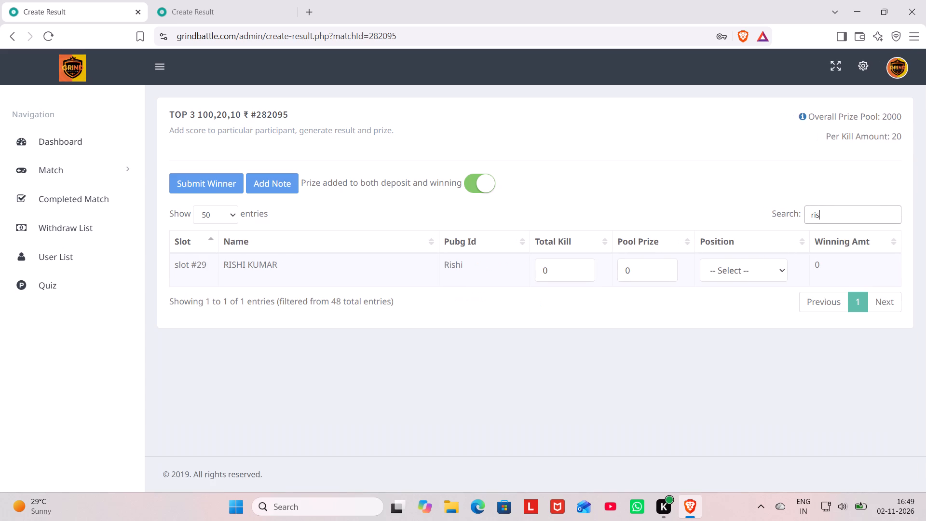
click(559, 279)
key(1)
key(Tab)
Replace the participant search with "ram" and give the slot #44 player 2 kills.
click(850, 208)
key(BackSpace)
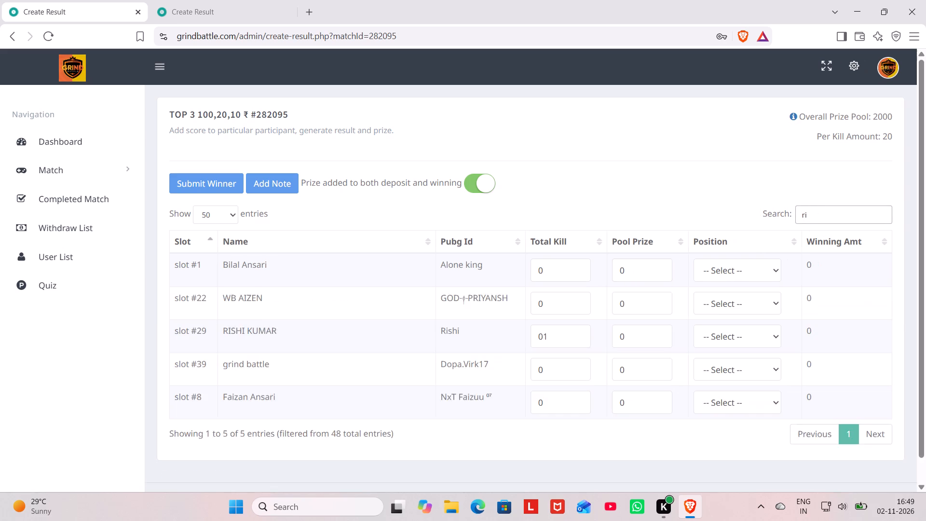
key(BackSpace)
key(BackSpace)
key(BackSpace)
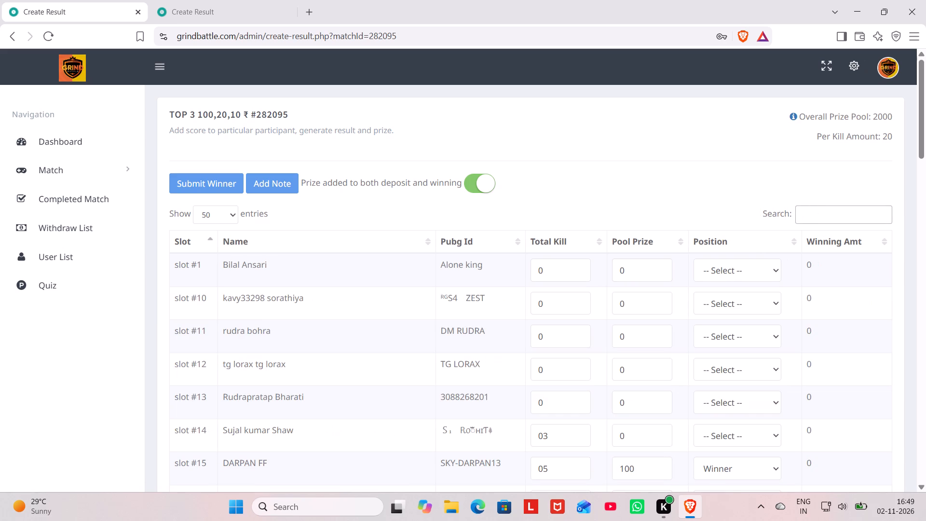
text(ram)
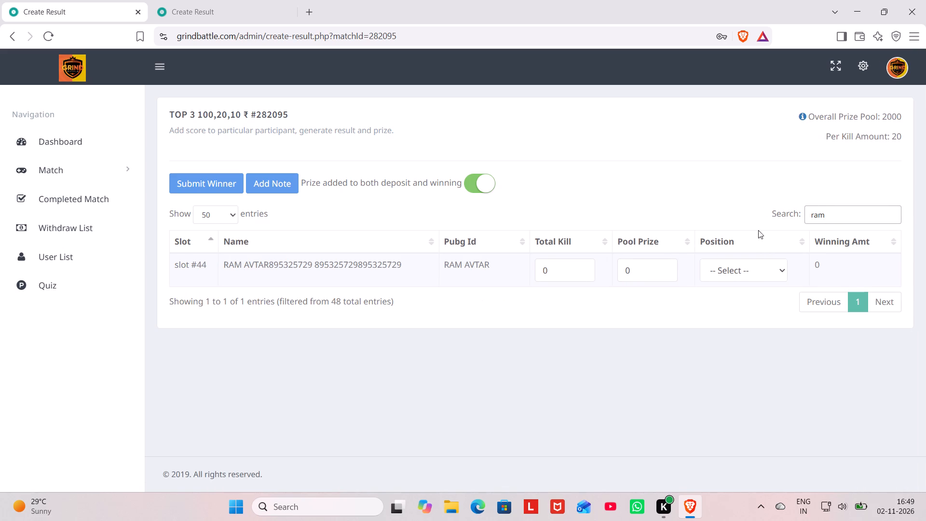
click(567, 271)
key(2)
key(Tab)
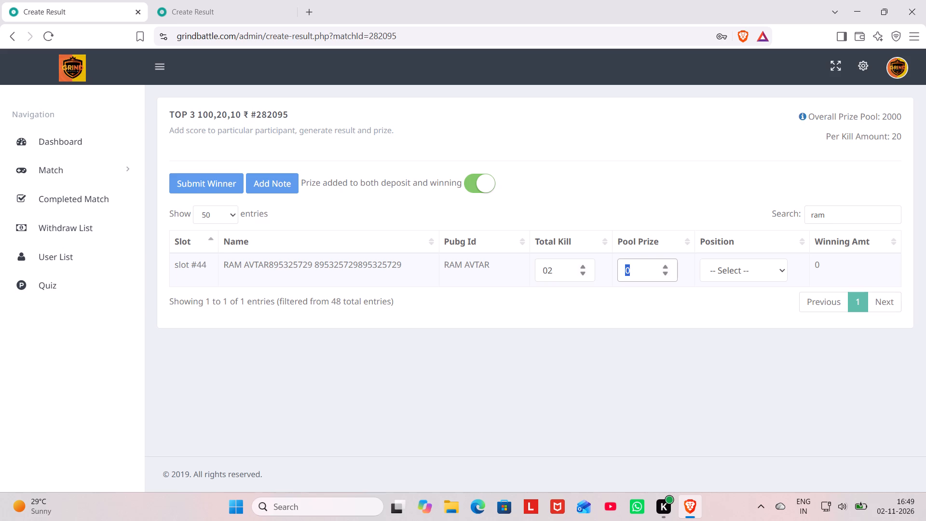
Replace the participant search with "vio" and give the slot #18 player 1 kill.
click(831, 220)
key(BackSpace)
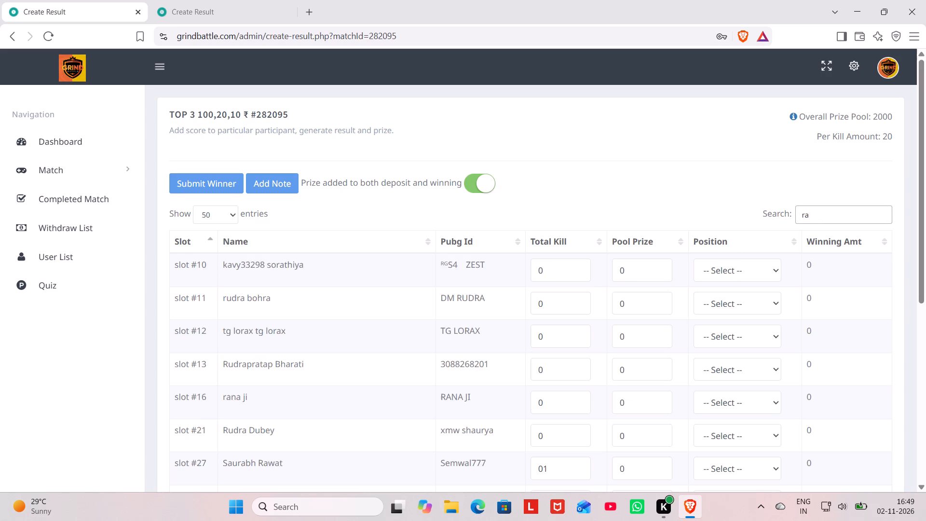
key(BackSpace)
key(BackSpace)
key(BackSpace)
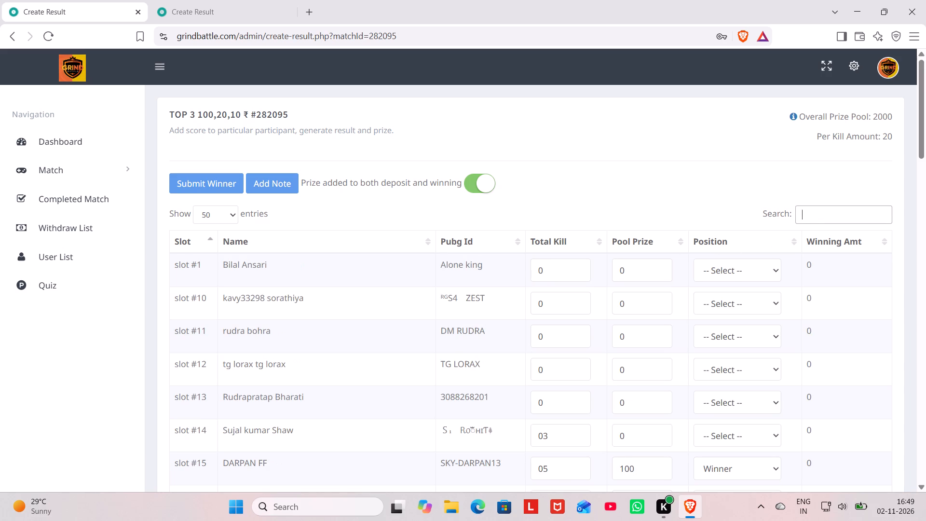
text(vio)
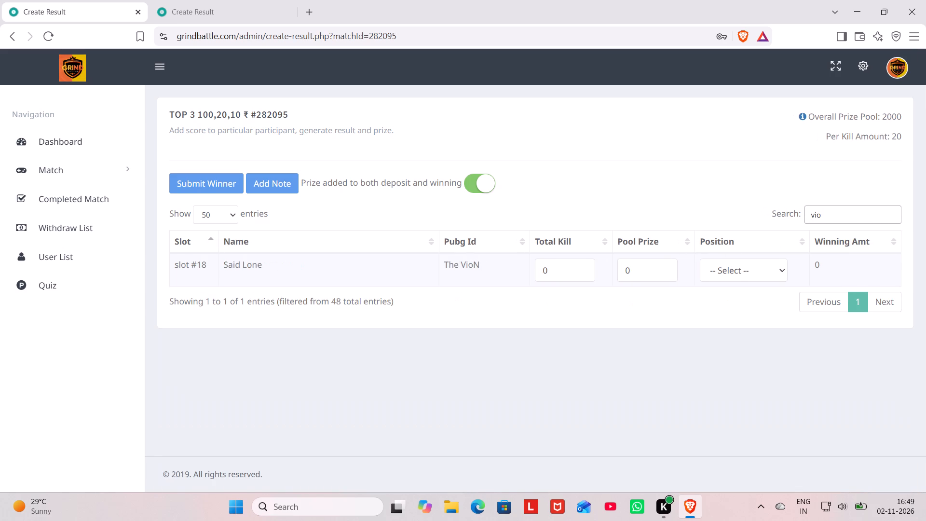
click(569, 274)
key(1)
key(Tab)
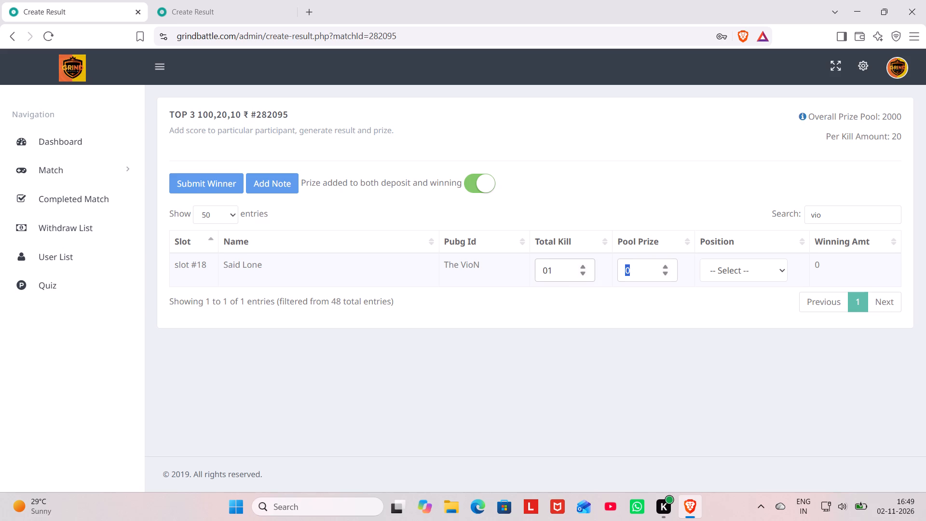
Replace the participant search with "op" and give the slot #34 player 2 kills.
click(870, 223)
key(BackSpace)
key(BackSpace)
key(BackSpace)
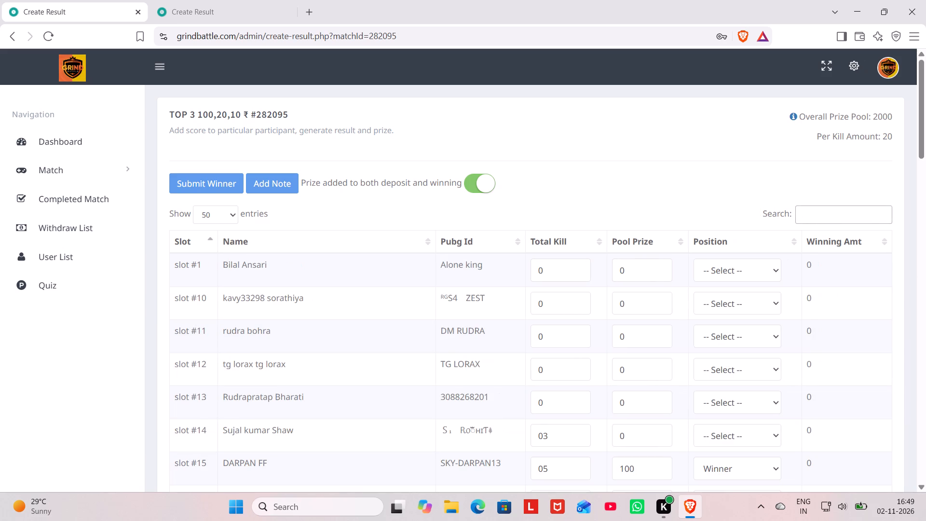
text(op)
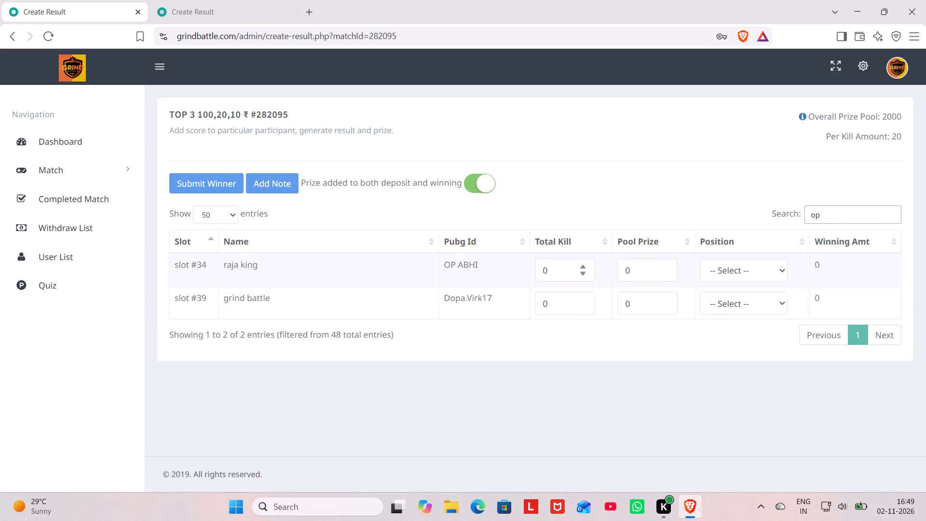
click(553, 274)
key(2)
key(Tab)
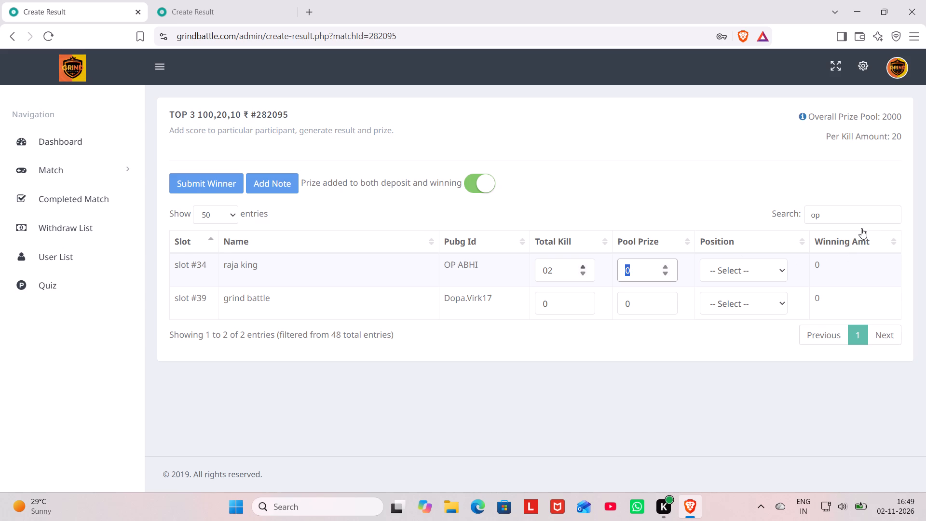
Replace the participant search with "xm" and give the slot #21 player 2 kills.
click(851, 217)
key(BackSpace)
key(BackSpace)
key(BackSpace)
key(BackSpace)
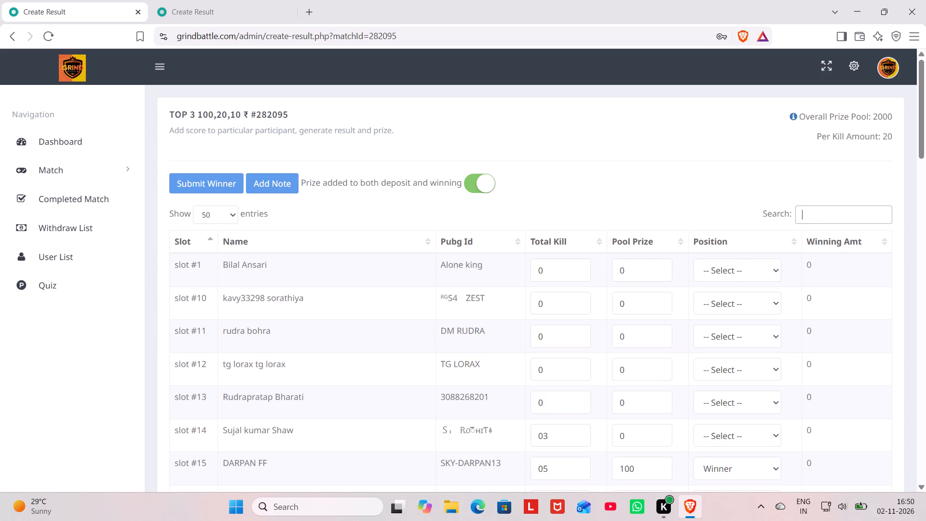
text(xm)
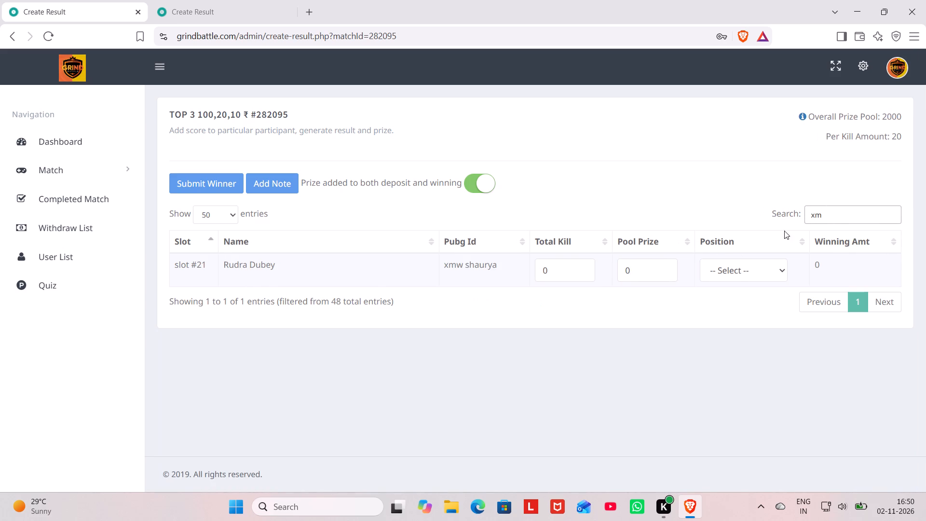
click(580, 264)
key(2)
key(Tab)
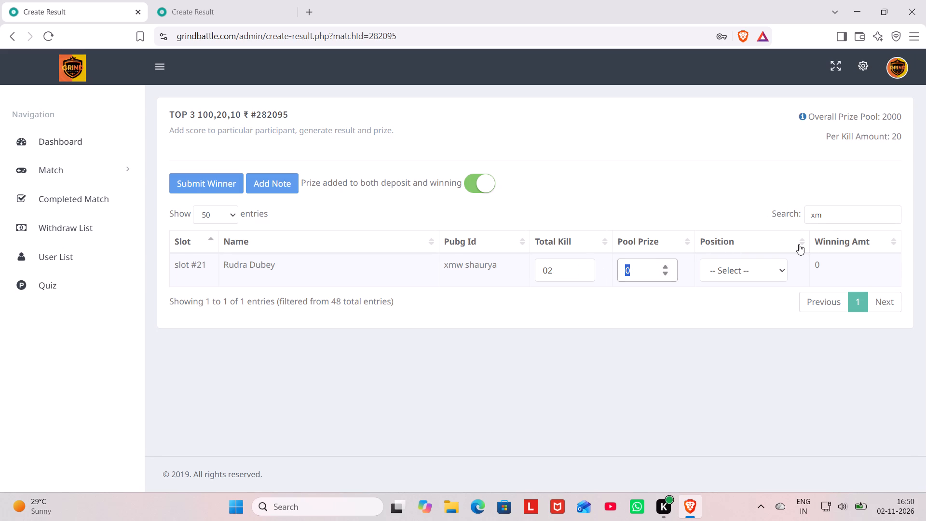
Replace the participant search with "kil" and give the slot #26 player 2 kills.
click(847, 215)
key(BackSpace)
key(BackSpace)
key(BackSpace)
key(BackSpace)
key(BackSpace)
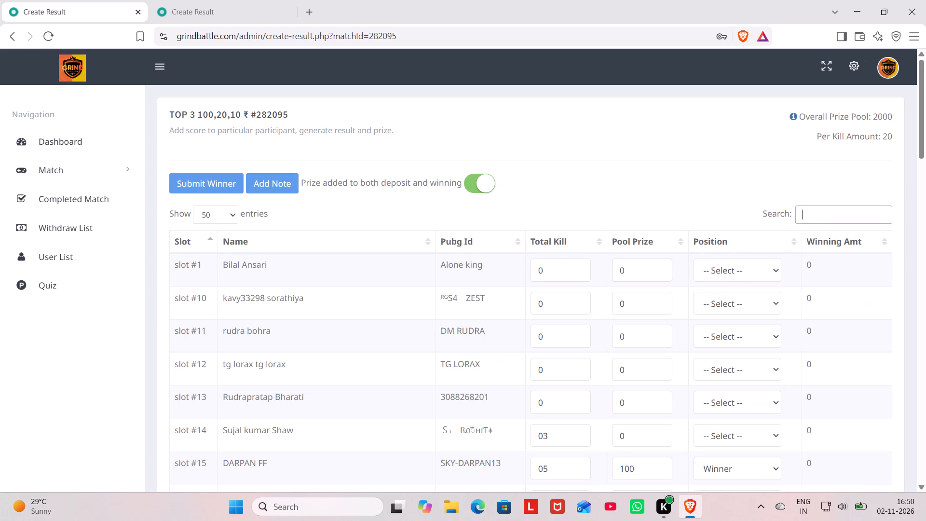
text(kil)
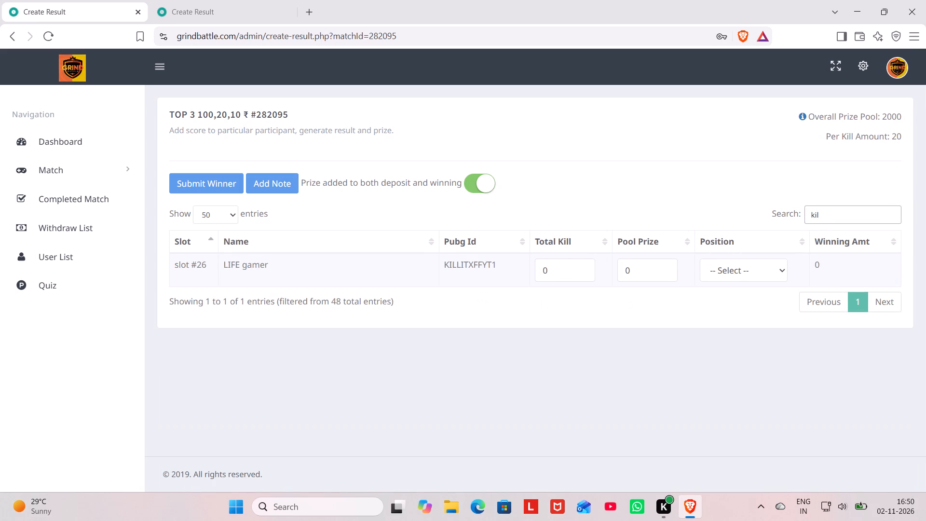
click(552, 273)
key(2)
key(Tab)
Replace the participant search with "ya" and give the slot #19 player 1 kill.
click(858, 209)
key(BackSpace)
key(BackSpace)
key(BackSpace)
key(BackSpace)
key(BackSpace)
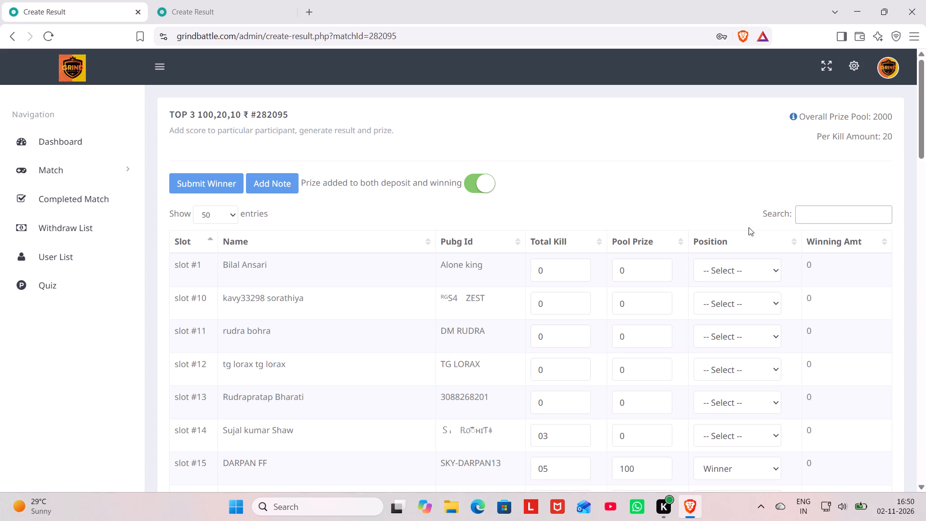
text(ya)
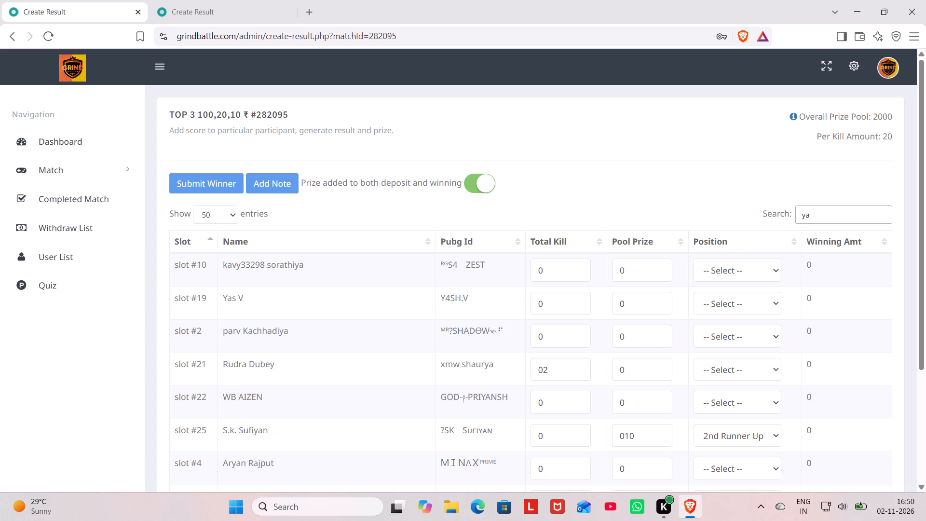
click(545, 305)
key(1)
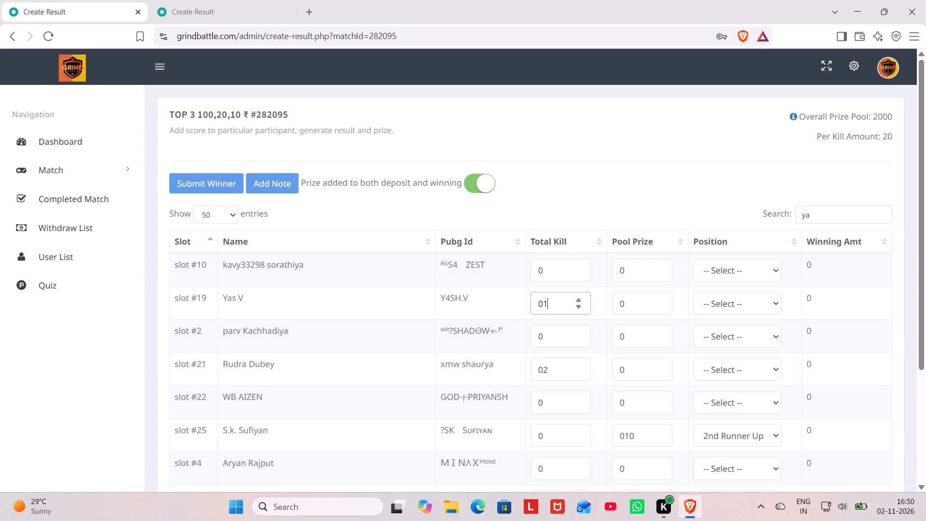
key(Tab)
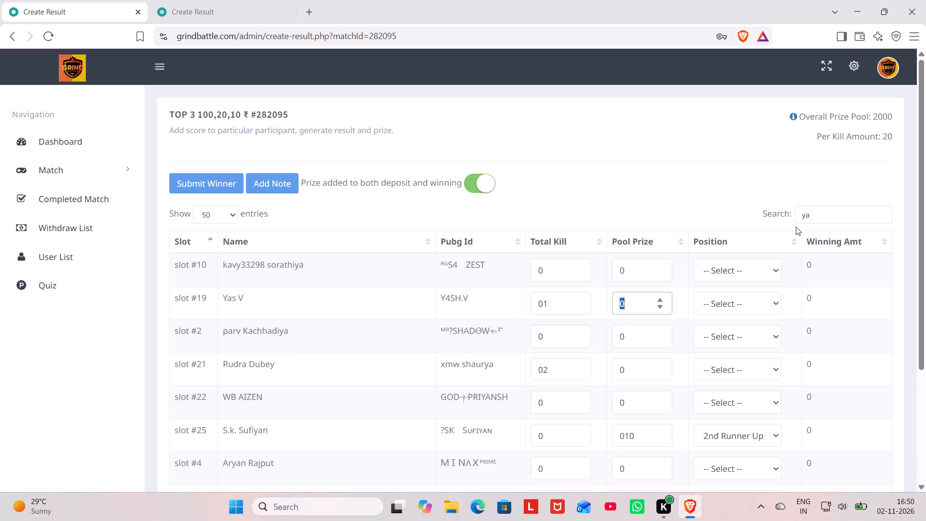
Clear the participant search and submit the winners for match #282095.
click(817, 219)
key(BackSpace)
key(BackSpace)
key(BackSpace)
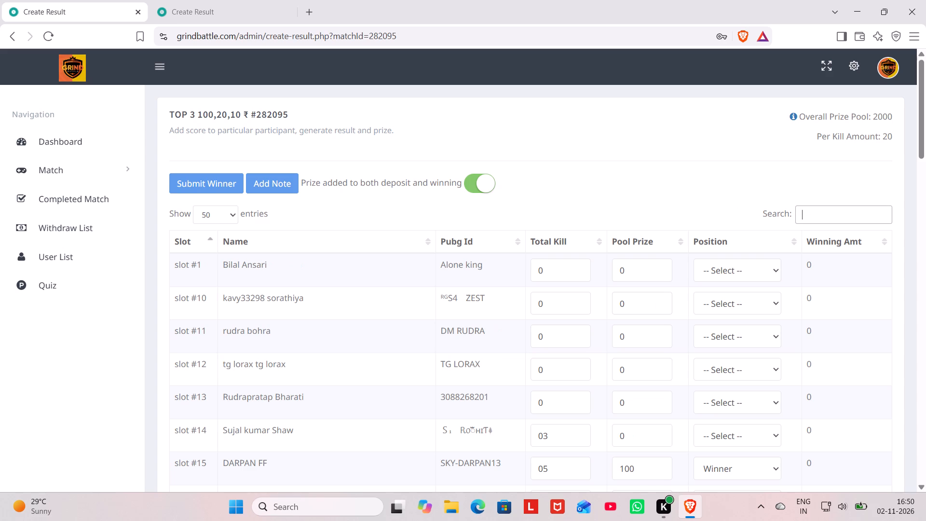
click(678, 116)
click(198, 181)
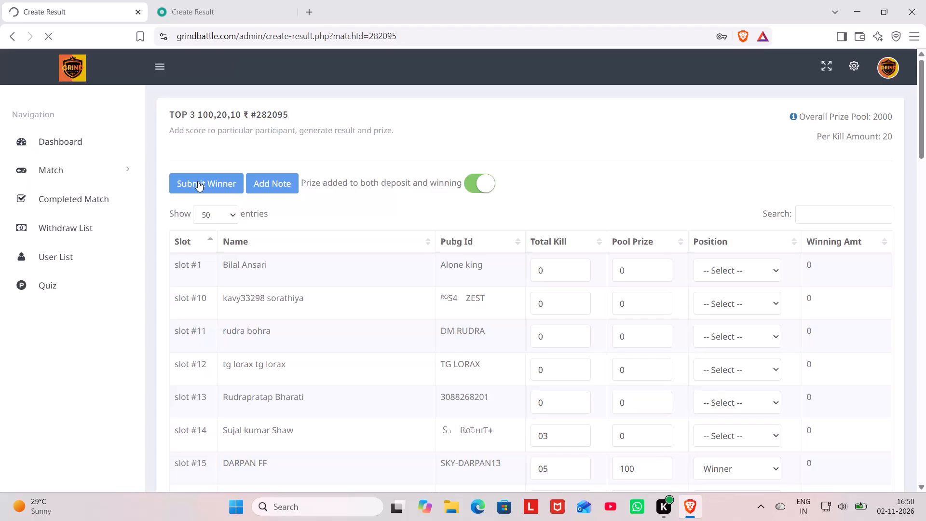
Switch to the result page of match #282096.
click(196, 0)
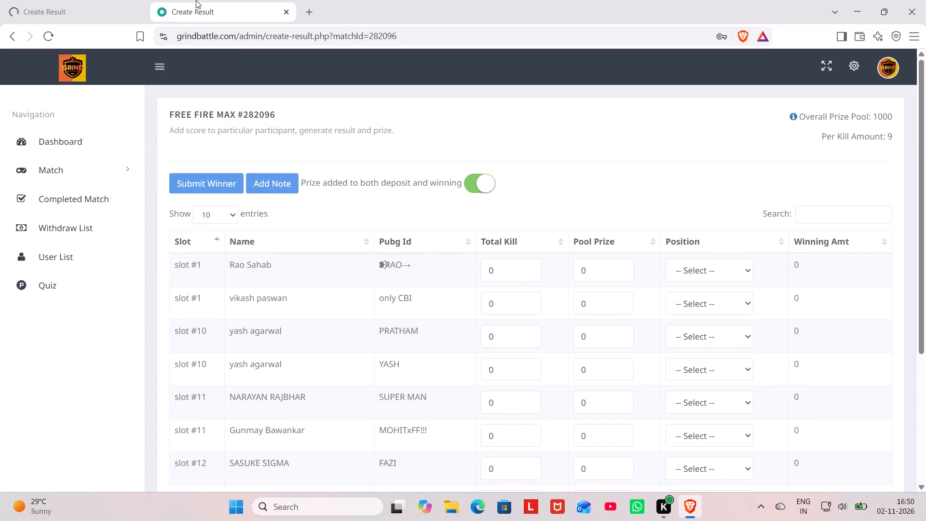
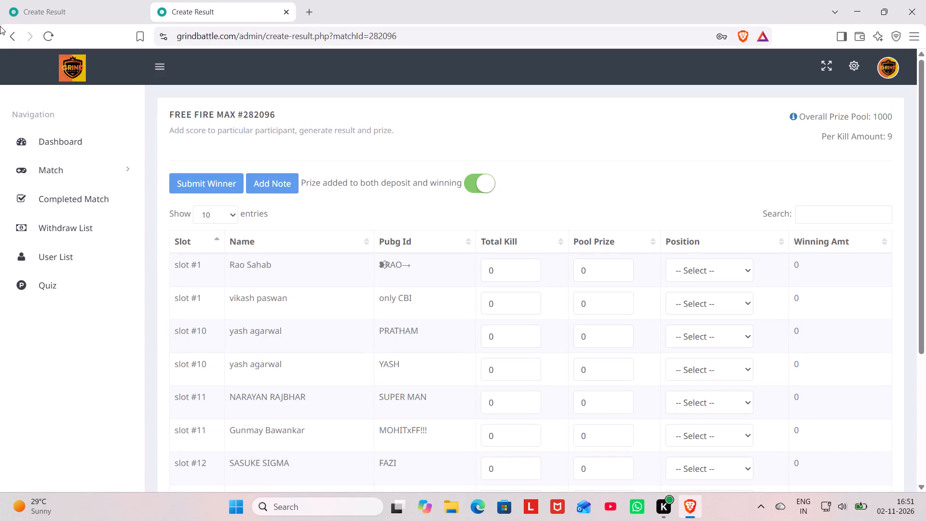
Set the participant table of match #282096 to show 50 entries.
click(213, 219)
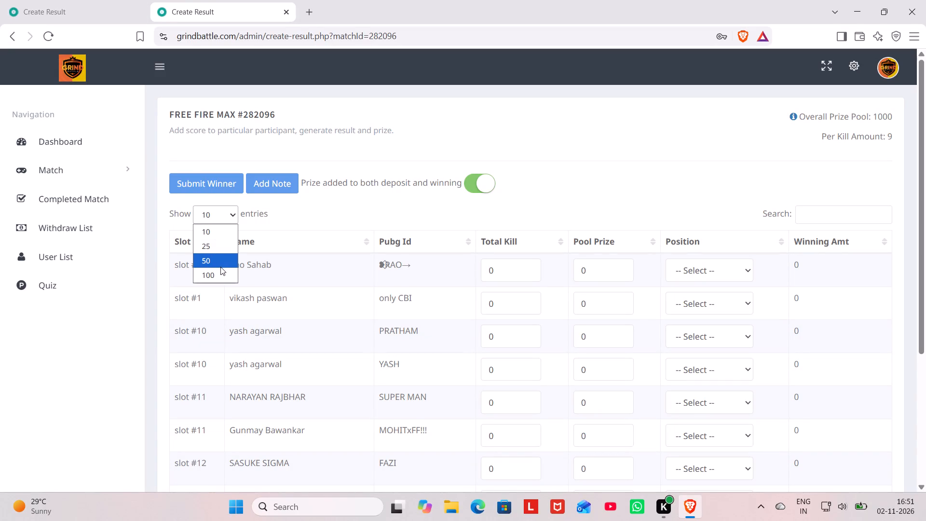
click(226, 264)
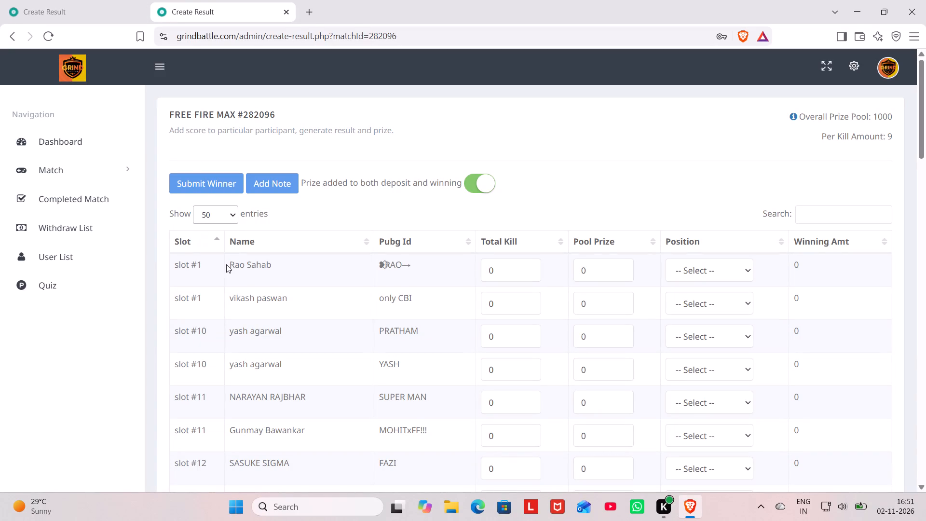
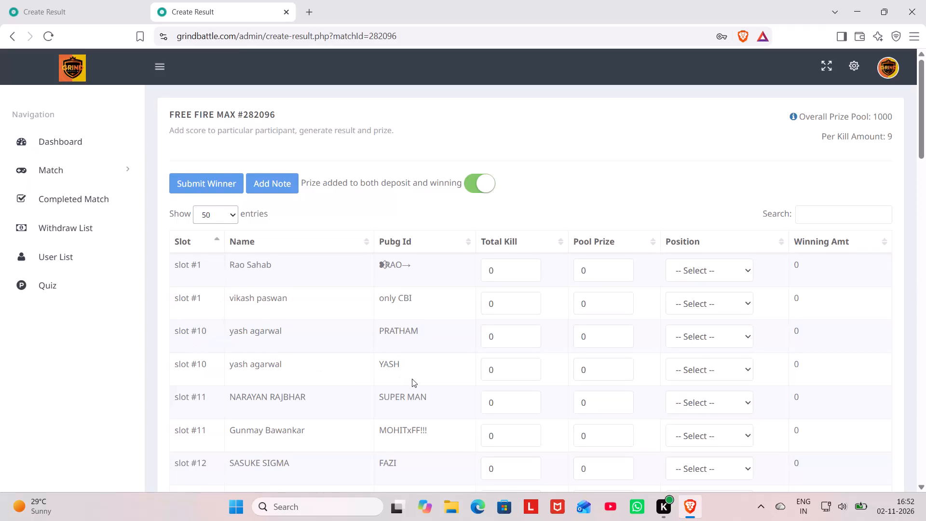
scroll(412, 379, down, 1)
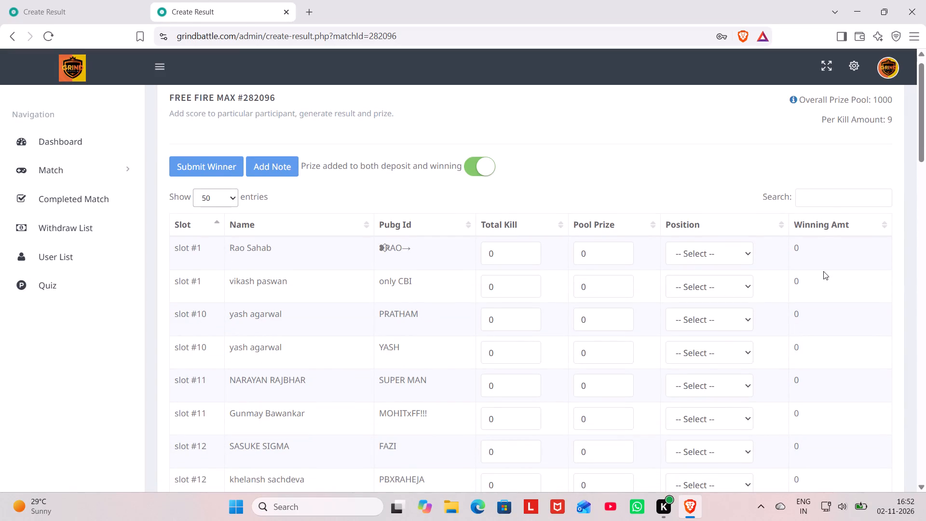
click(827, 204)
text(ar)
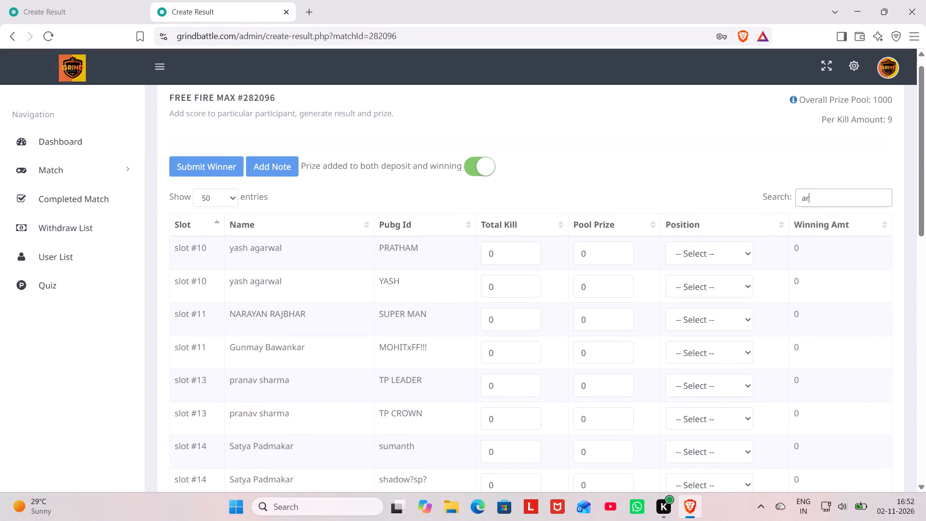
key(p)
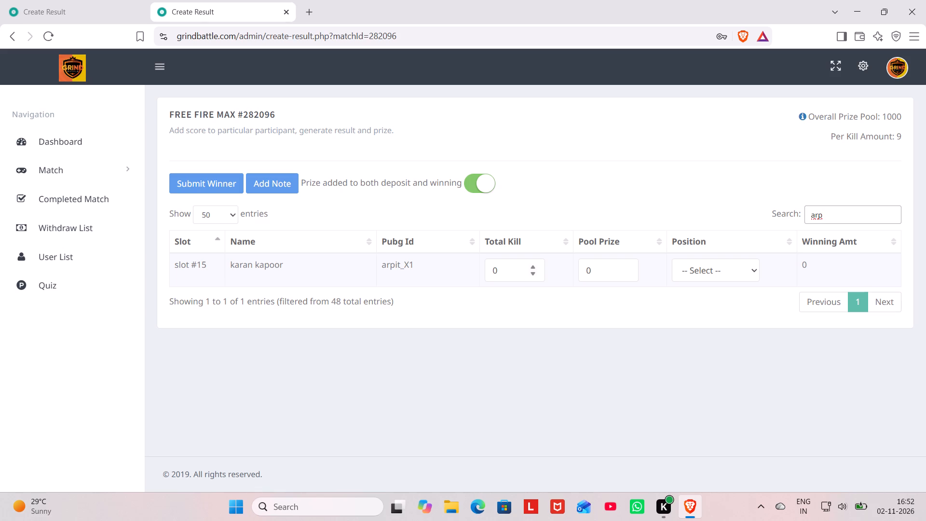
click(513, 273)
key(1)
key(Tab)
text(15)
key(Tab)
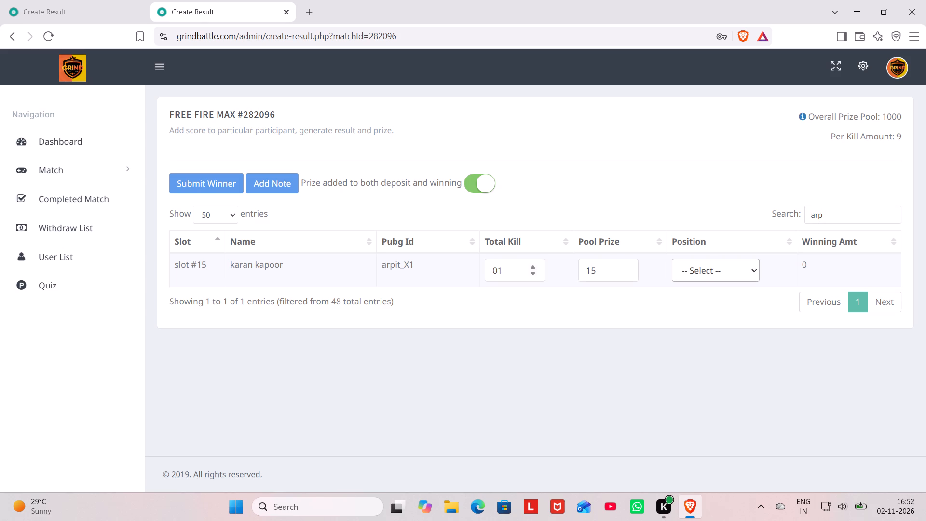
key(Down)
key(Tab)
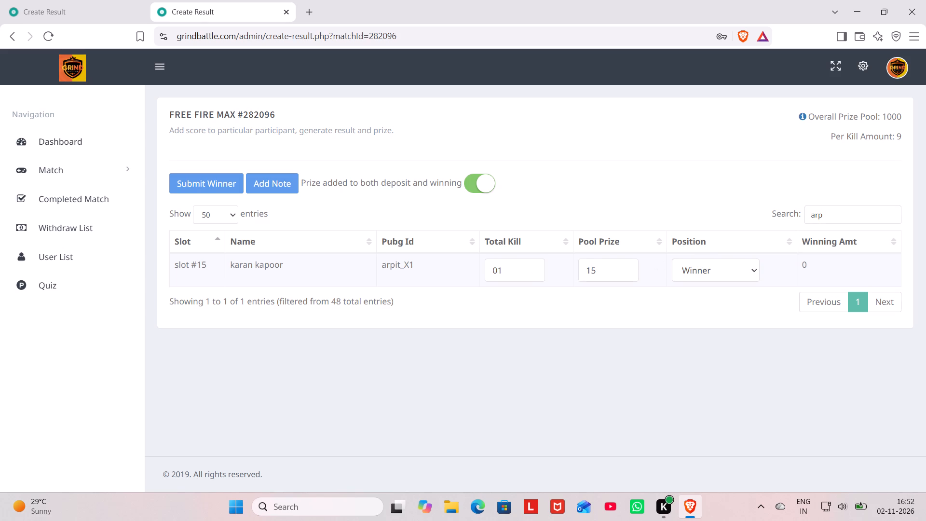
Filter the participants by "kar" and give opkaran in slot #15 a pool prize of 15 and position Winner.
click(831, 215)
key(BackSpace)
key(BackSpace)
key(BackSpace)
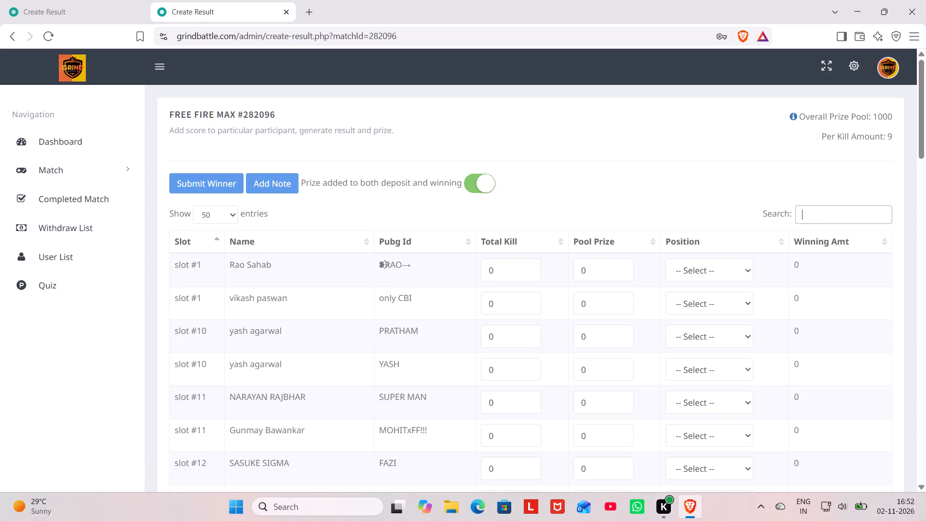
text(kar)
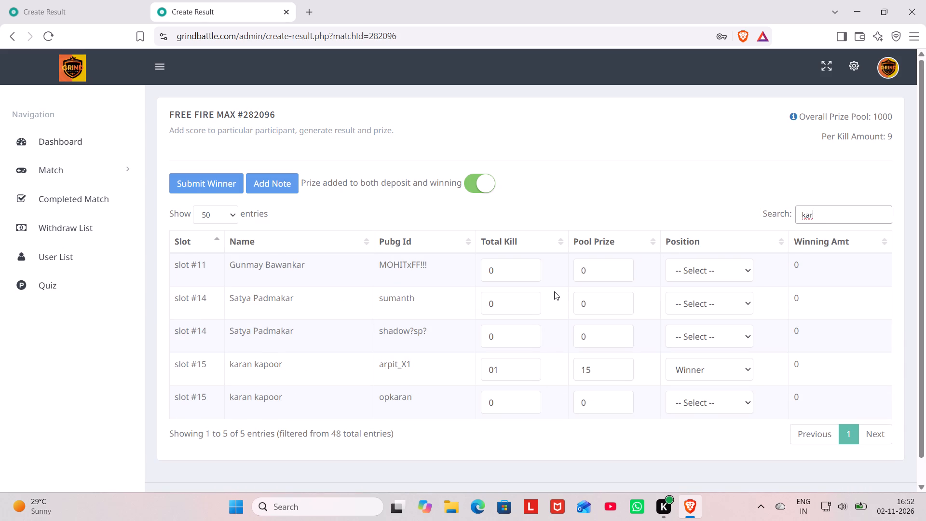
click(607, 407)
text(15)
key(Tab)
key(Down)
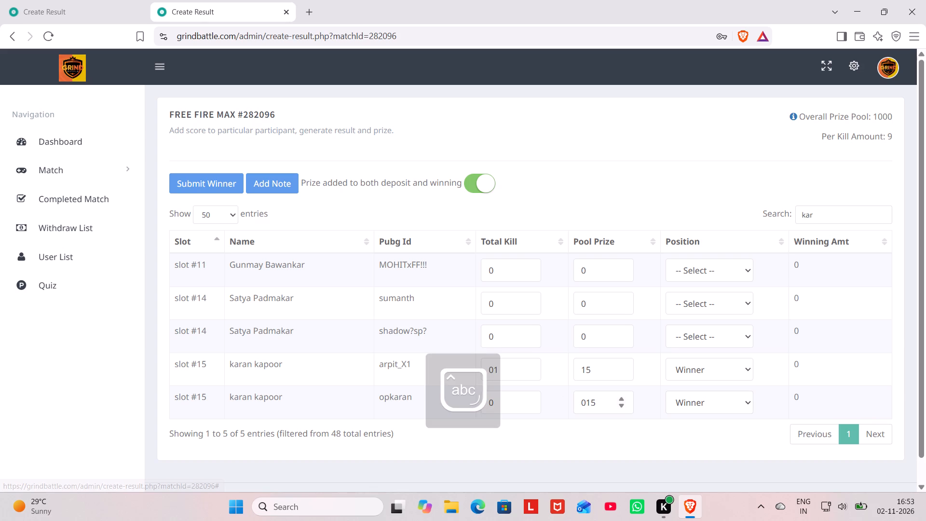
Filter by "ff" and give the slot #21 player 4 kills, pool prize 5 and position 1st Runner Up.
click(844, 215)
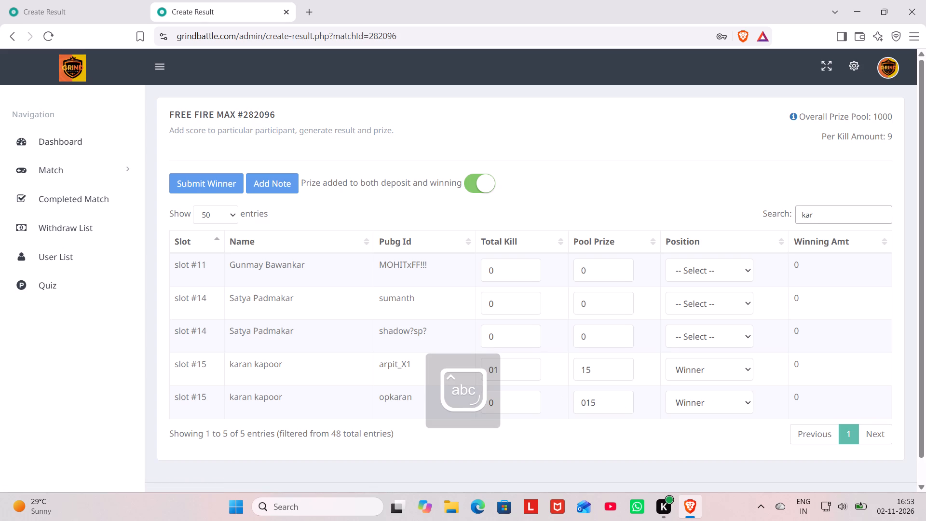
key(BackSpace)
key(BackSpace)
key(BackSpace)
key(BackSpace)
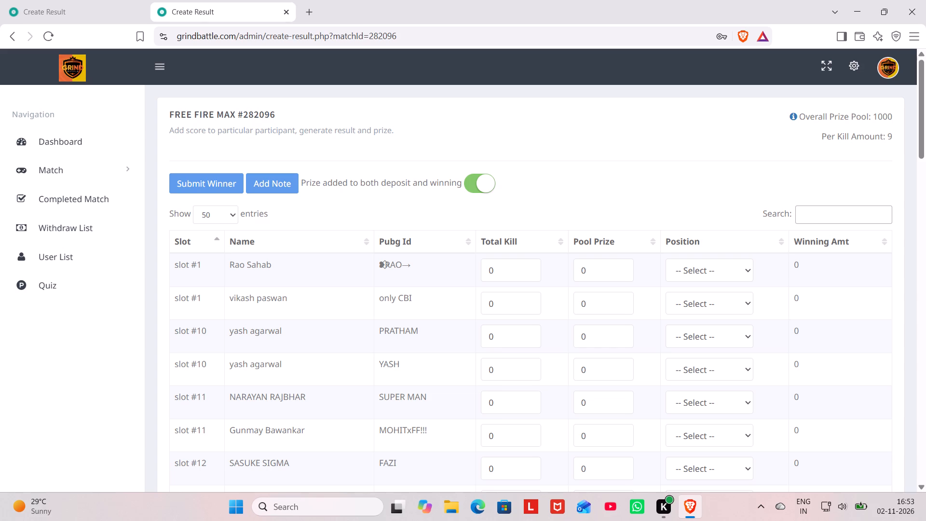
text(ff)
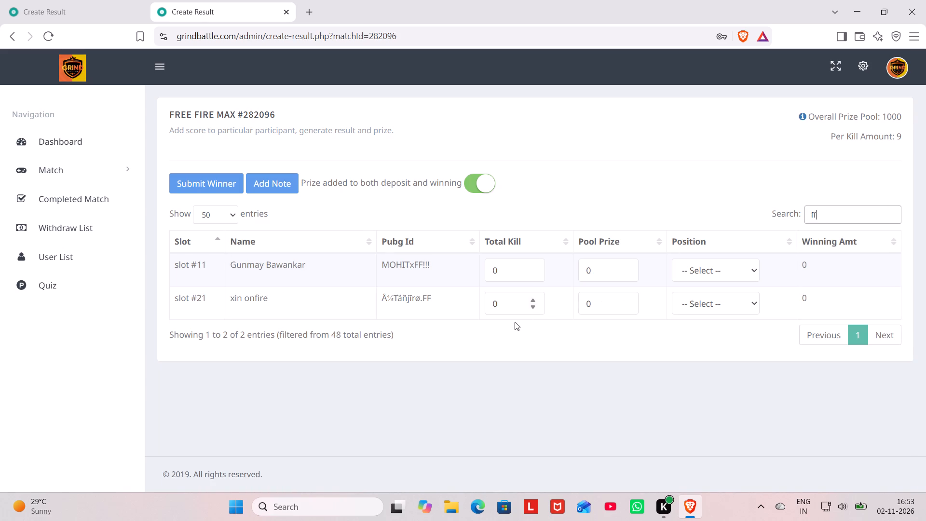
click(509, 314)
key(4)
key(Tab)
key(5)
key(Tab)
key(Down)
key(Down)
key(Tab)
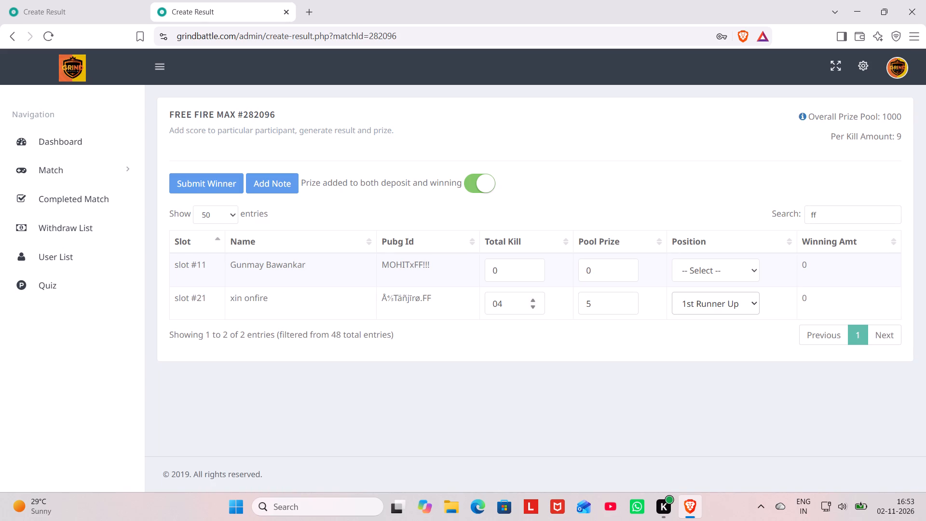
Filter by "fa" and give FAZI in slot #12 1 kill, pool prize 5 and position 1st Runner Up.
click(826, 216)
key(BackSpace)
key(a)
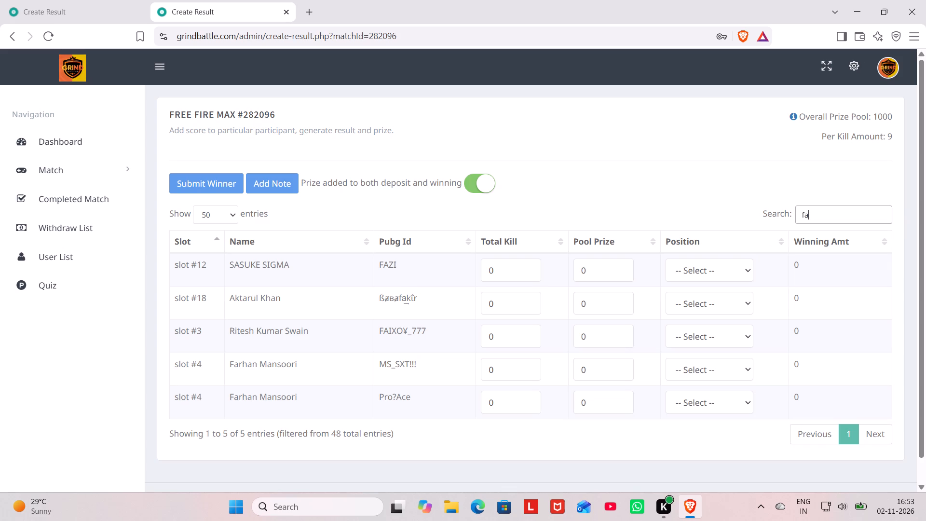
click(502, 273)
key(1)
key(Tab)
key(5)
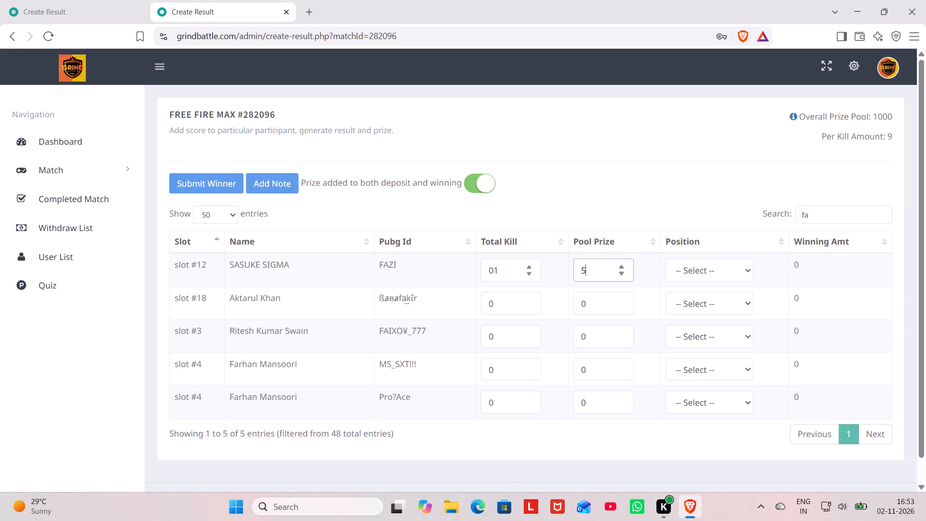
key(Tab)
key(Down)
key(Down)
key(Tab)
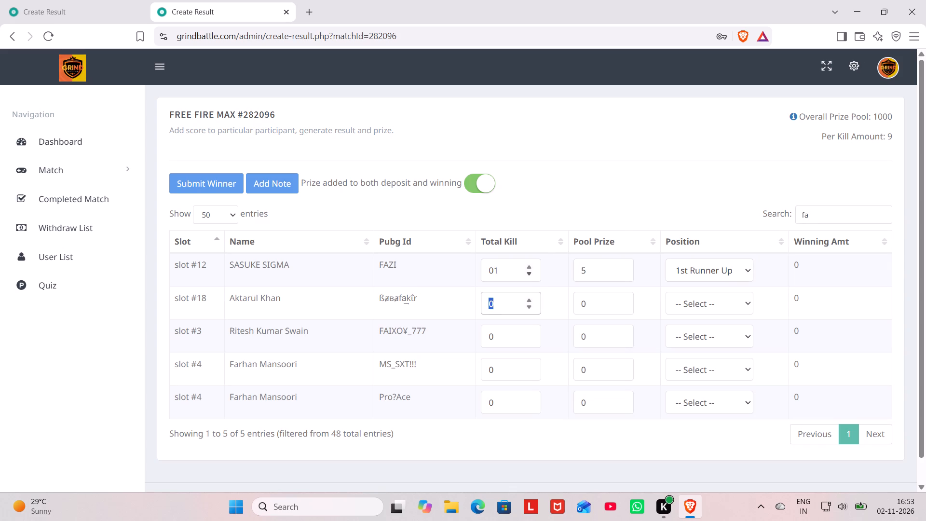
click(860, 213)
key(BackSpace)
key(BackSpace)
key(BackSpace)
key(BackSpace)
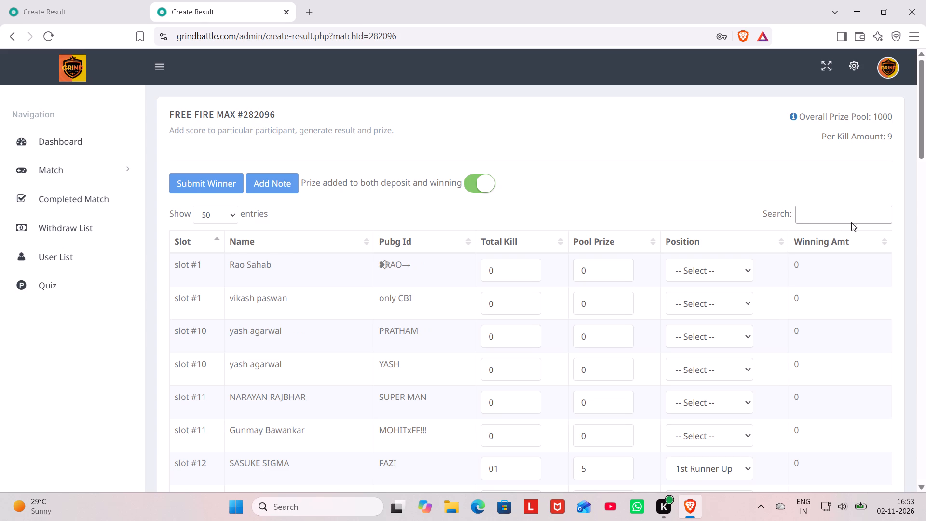
text(yt)
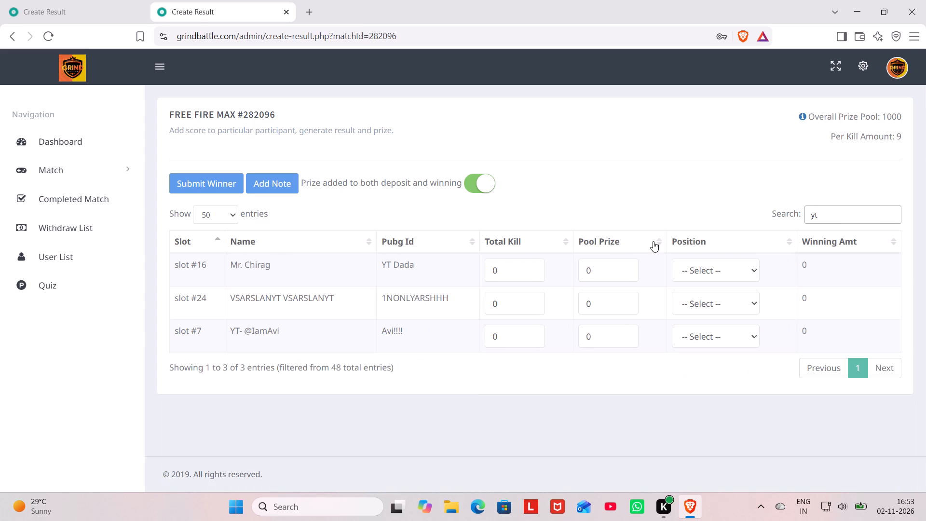
click(518, 270)
key(3)
key(Tab)
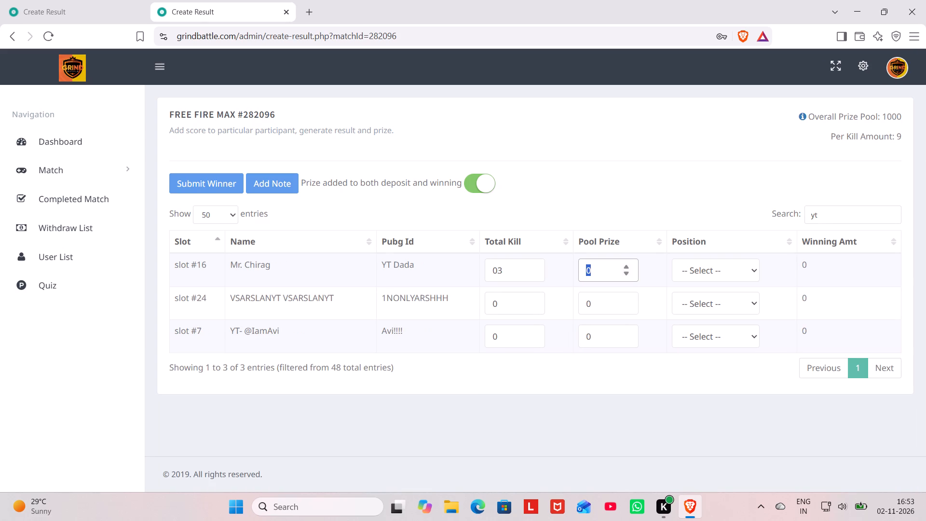
click(847, 217)
key(BackSpace)
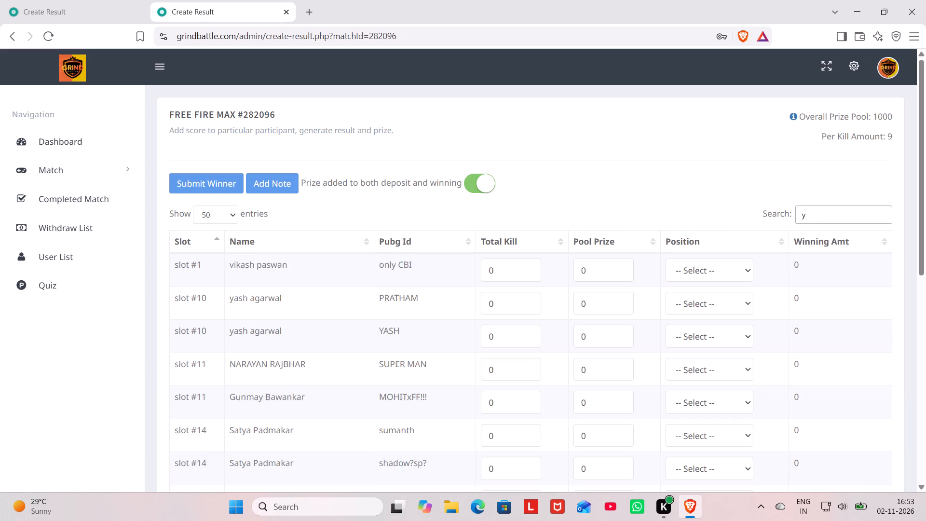
key(BackSpace)
key(BackSpace)
key(BackSpace)
key(shift+at)
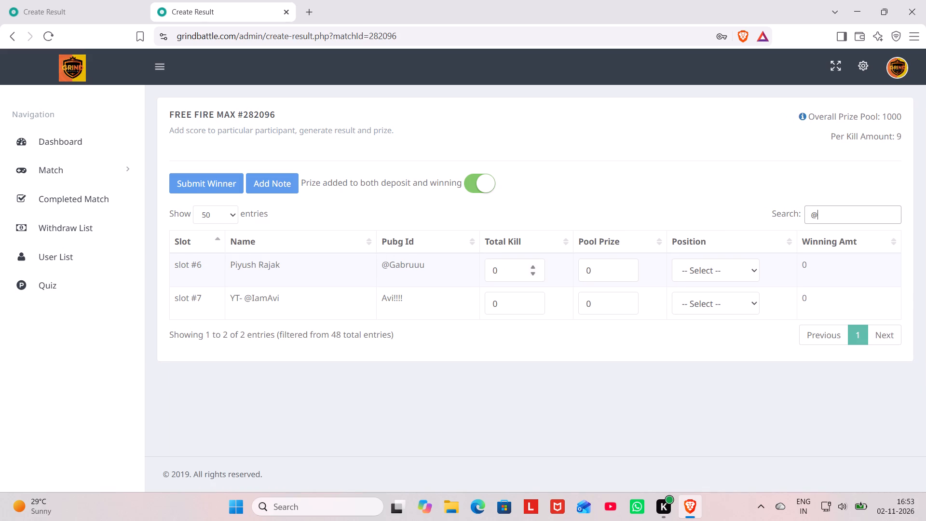
click(507, 266)
key(6)
key(Tab)
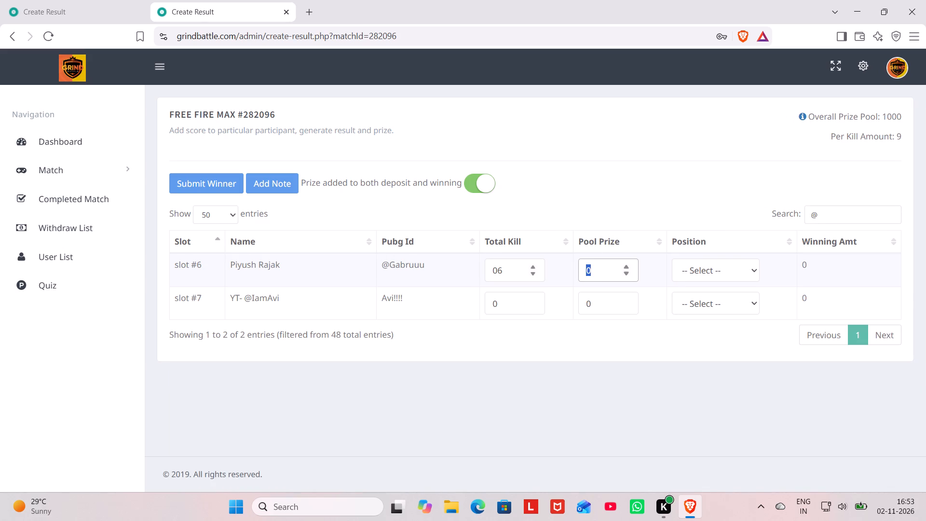
Filter by "pr" and enter 3 kills for PRATHAM in slot #10.
click(830, 219)
key(BackSpace)
key(BackSpace)
key(BackSpace)
key(BackSpace)
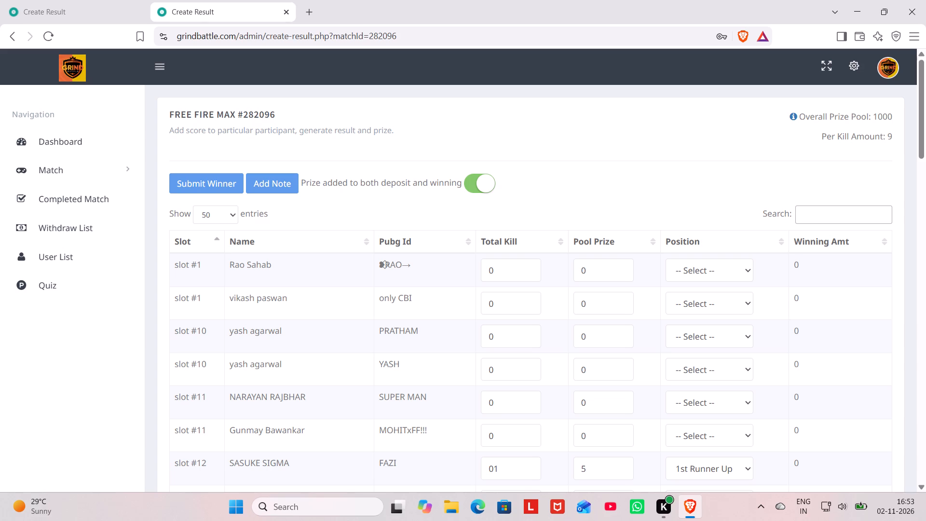
text(pr)
click(524, 281)
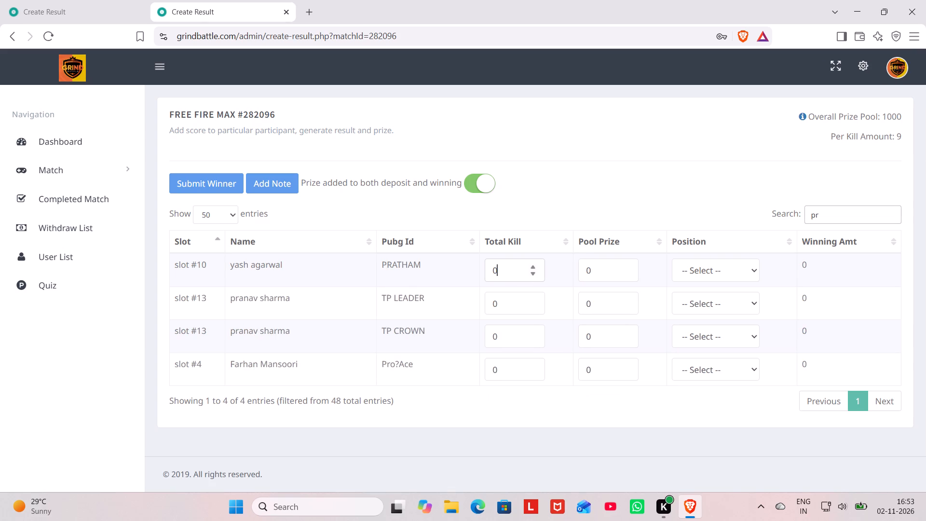
key(3)
key(Tab)
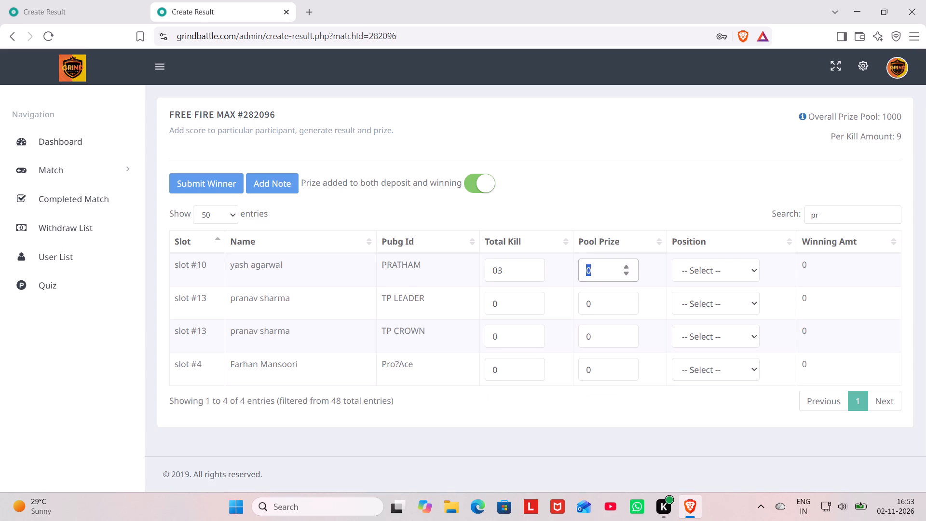
Filter by "yas" and enter 3 kills for YASH in slot #10.
click(834, 220)
key(BackSpace)
key(BackSpace)
key(BackSpace)
key(BackSpace)
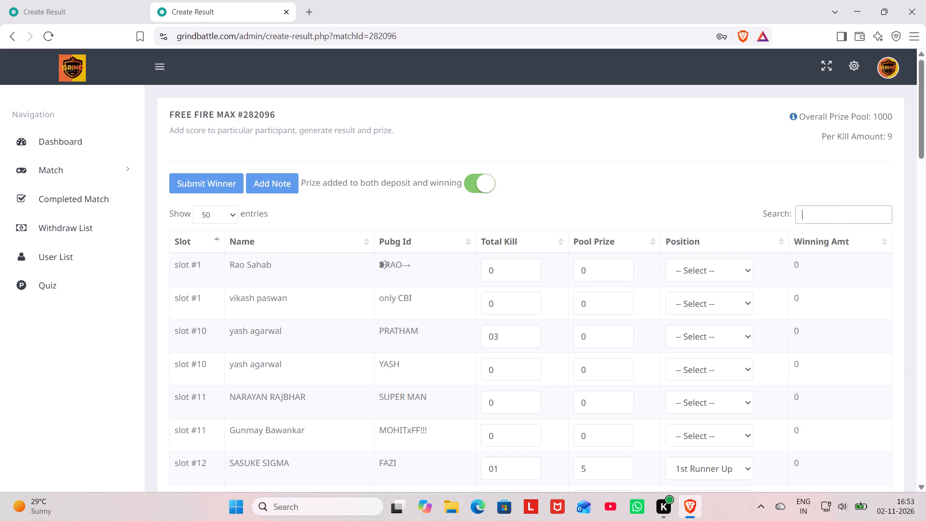
text(yas)
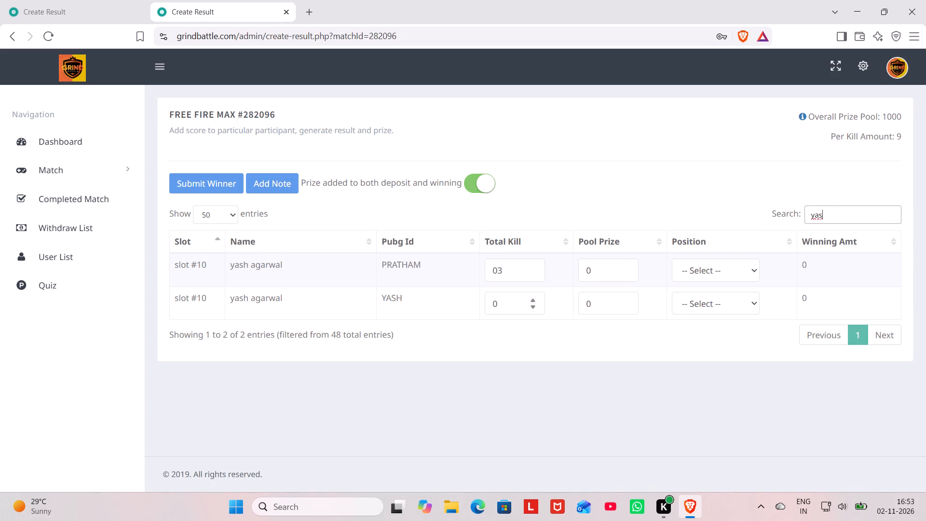
click(513, 298)
key(3)
key(Tab)
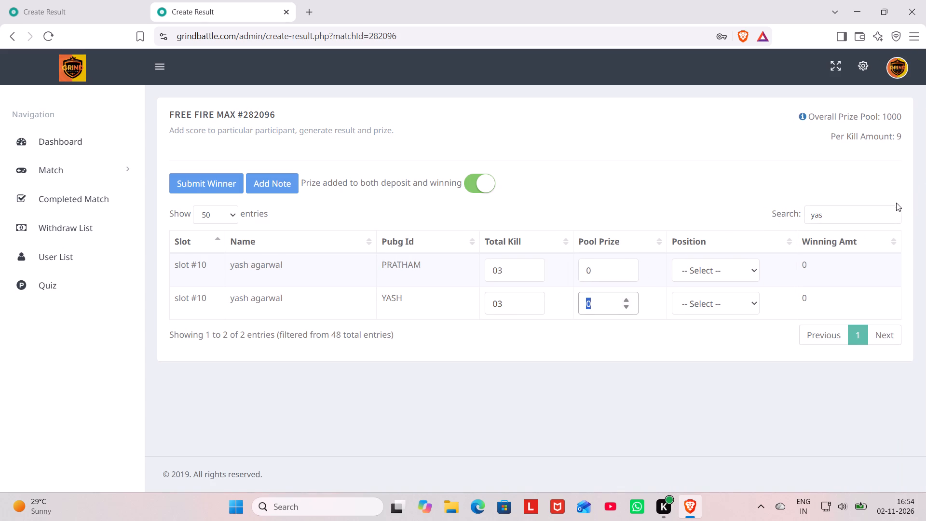
Clear the player filter and enter 1 kill for sumanth in slot #14.
click(885, 211)
key(BackSpace)
key(BackSpace)
key(BackSpace)
key(BackSpace)
key(BackSpace)
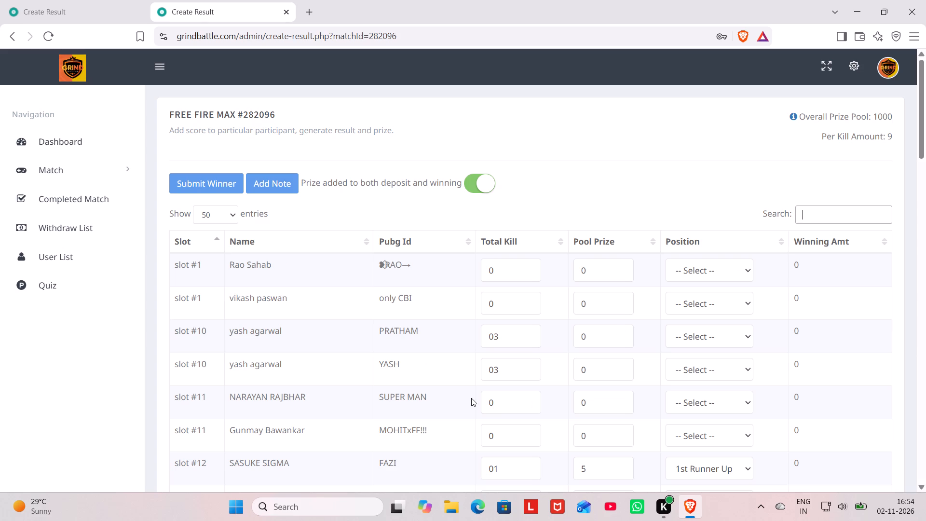
scroll(422, 404, down, 5)
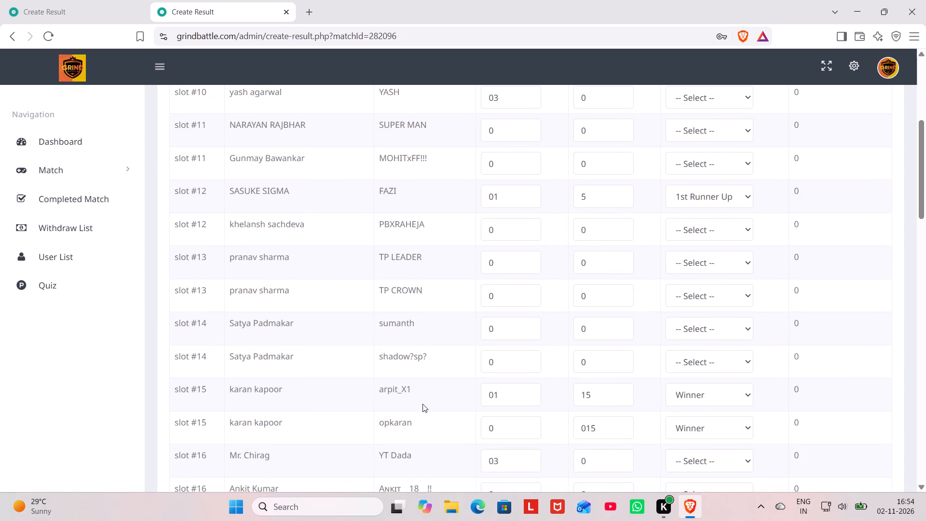
scroll(422, 404, down, 1)
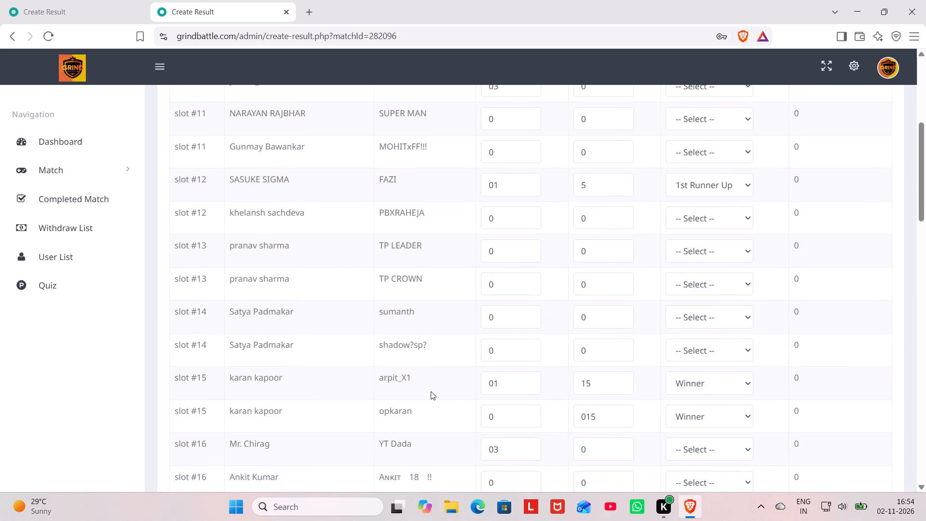
click(497, 312)
key(1)
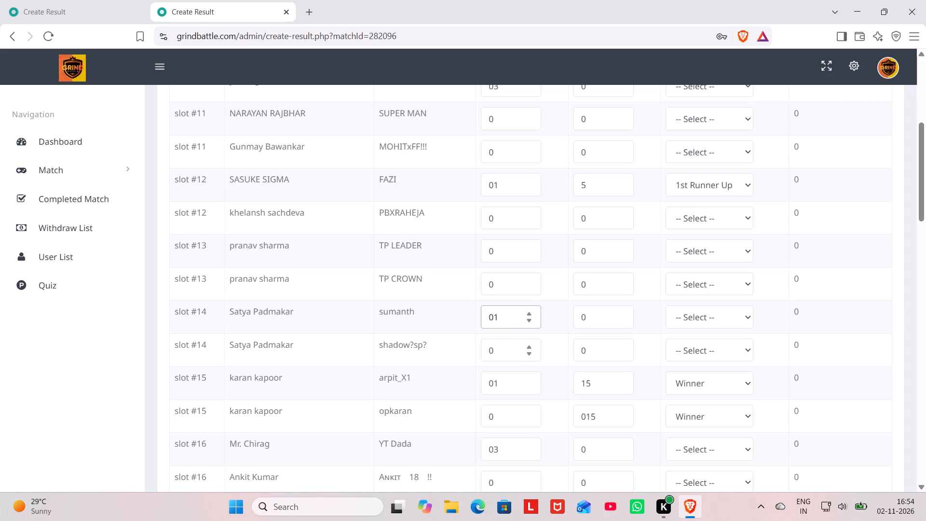
key(1)
key(BackSpace)
key(Tab)
key(Tab)
key(Tab)
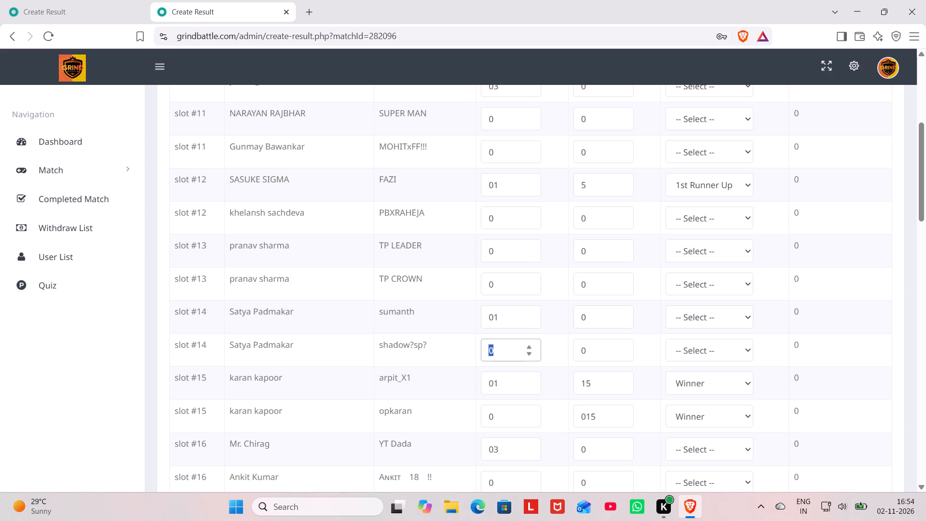
text(01)
key(Tab)
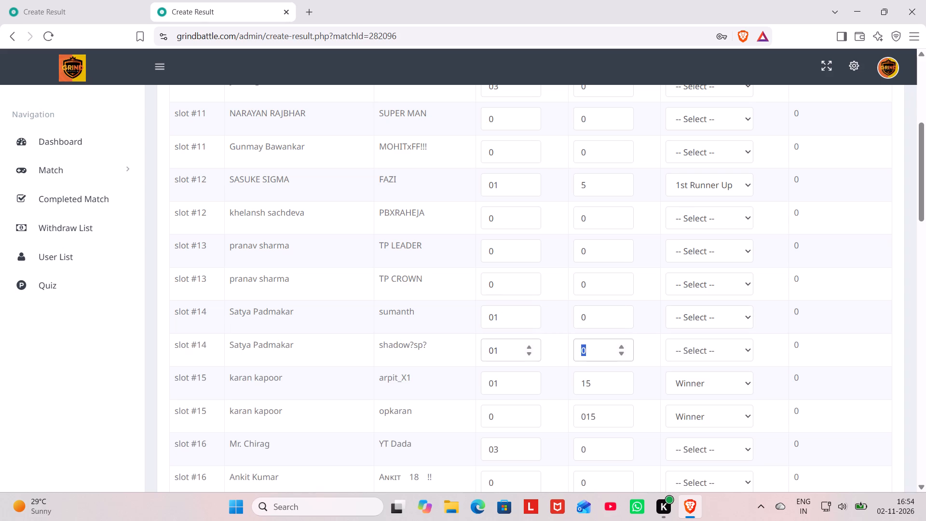
click(436, 358)
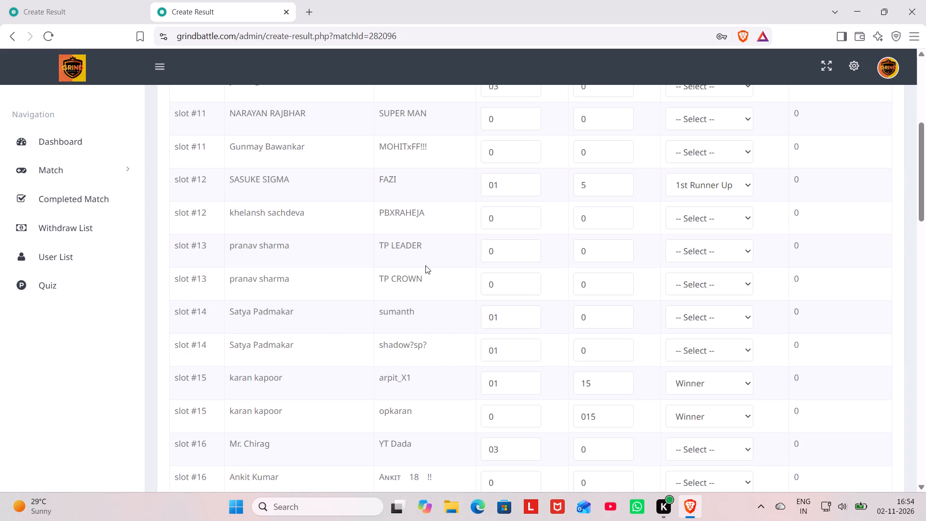
Enter 1 kill for SUPER MAN in slot #11.
scroll(425, 265, up, 4)
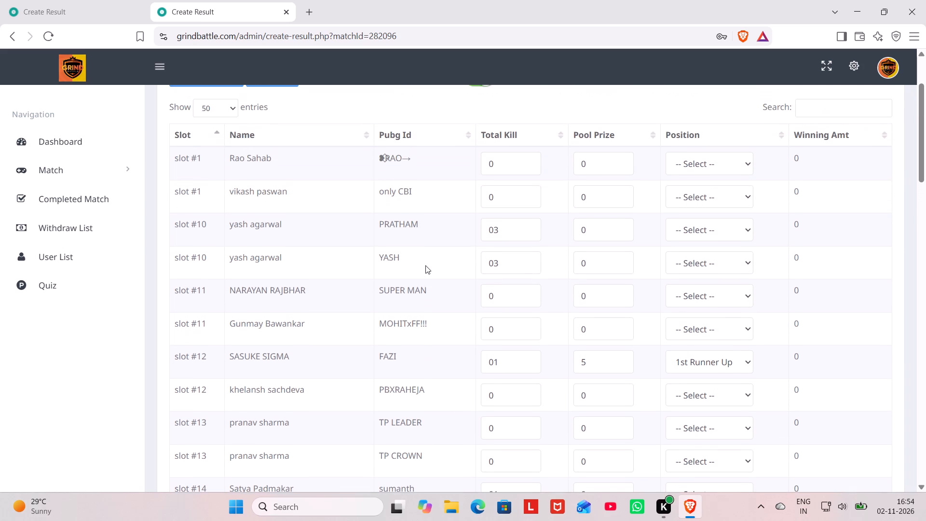
scroll(425, 265, down, 3)
scroll(425, 265, up, 1)
scroll(425, 265, down, 1)
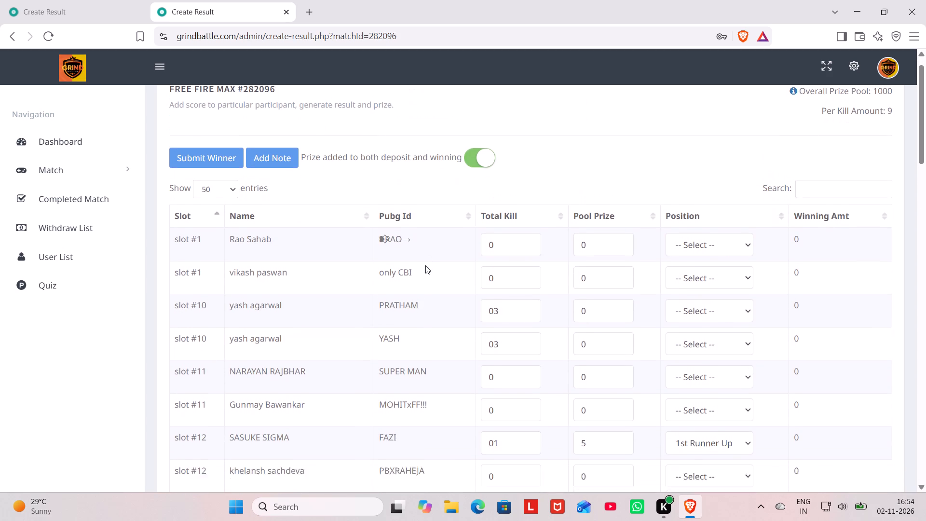
scroll(425, 265, down, 1)
click(502, 348)
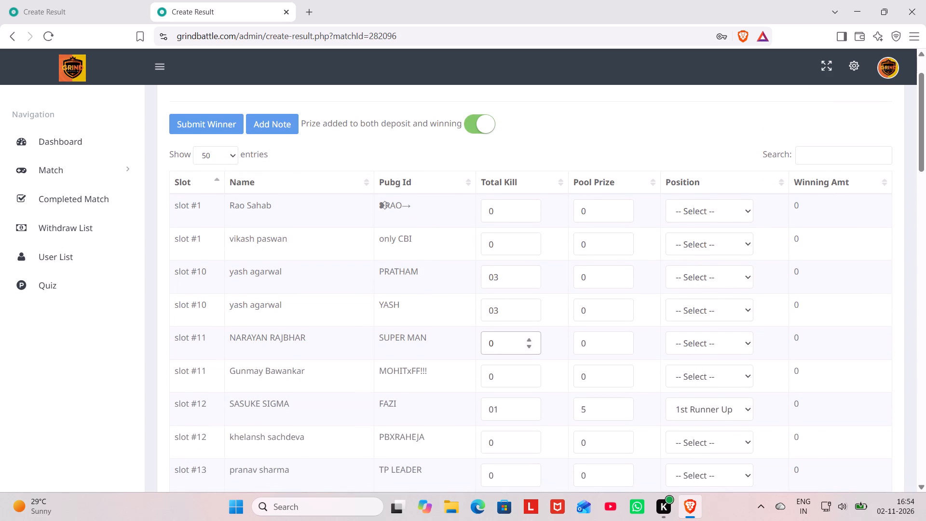
key(1)
key(Tab)
click(376, 377)
Enter 2 kills for the player whose Pubg Id ends in 007 in slot #18.
scroll(376, 377, down, 6)
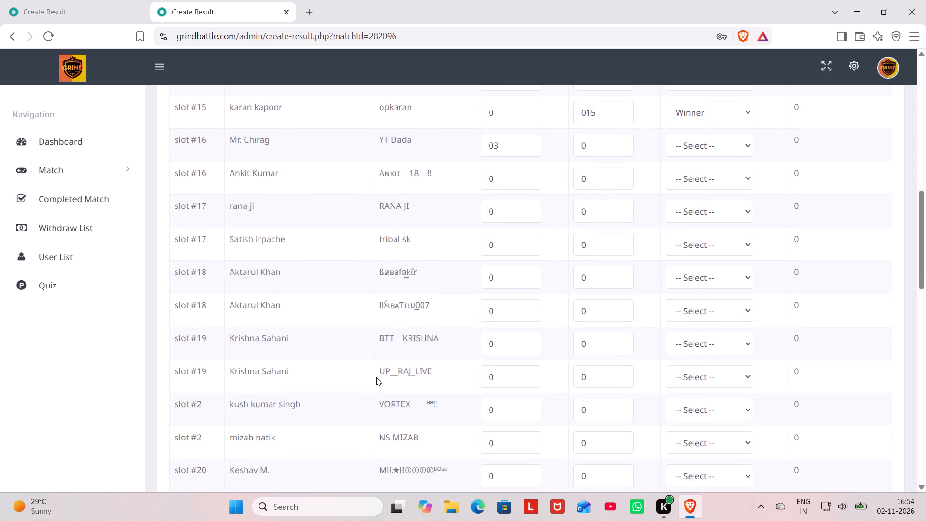
scroll(376, 377, down, 2)
click(503, 198)
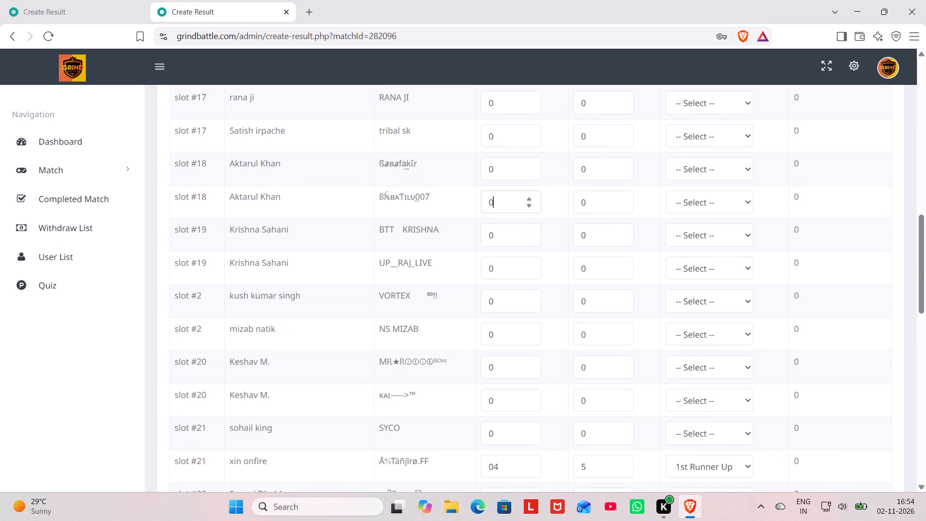
key(2)
key(Tab)
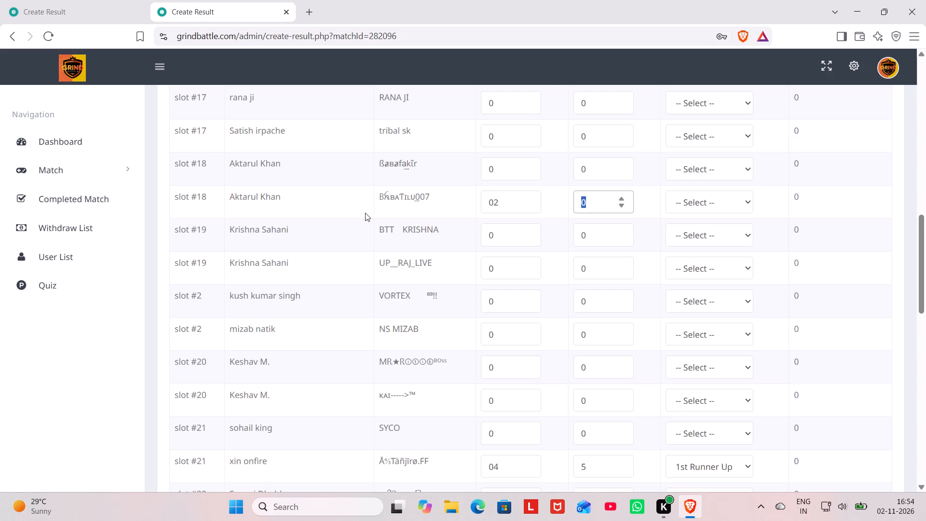
click(365, 213)
Enter 3 kills for DC SHADOW in slot #8.
scroll(452, 404, down, 2)
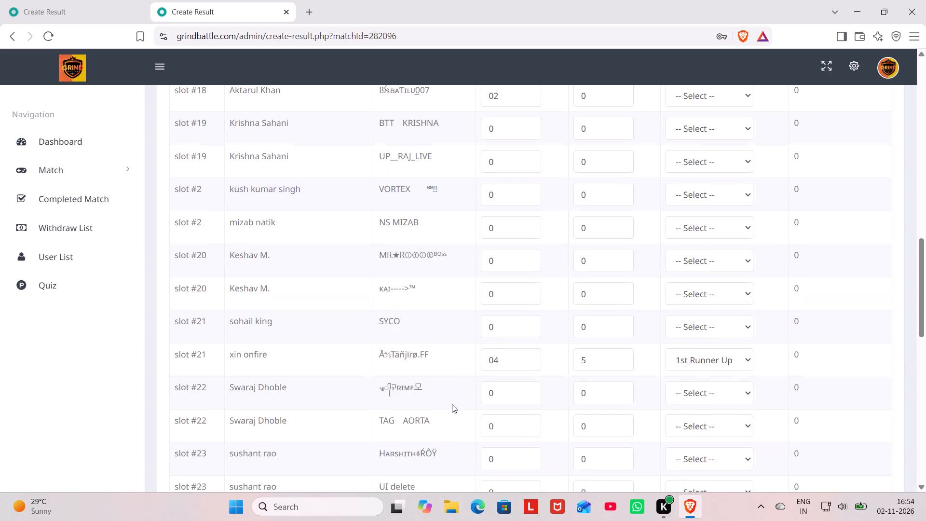
scroll(452, 404, down, 2)
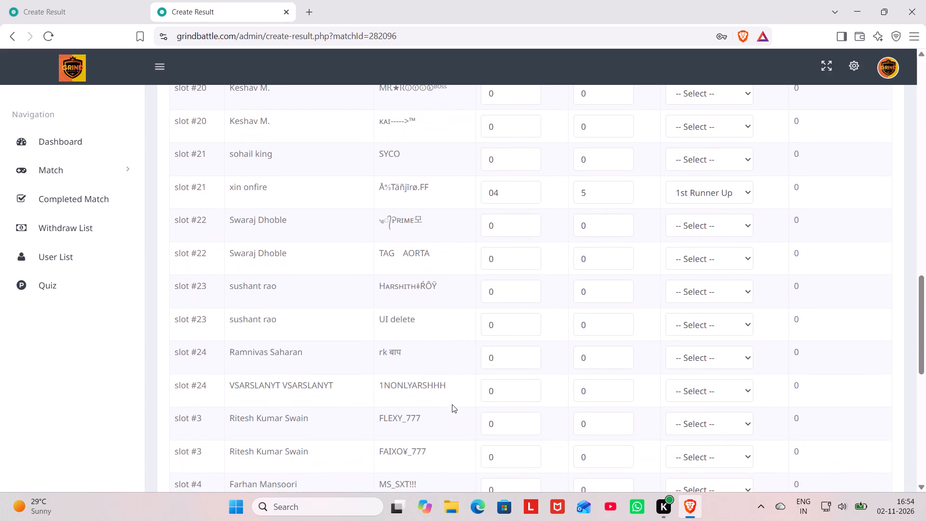
scroll(452, 404, down, 3)
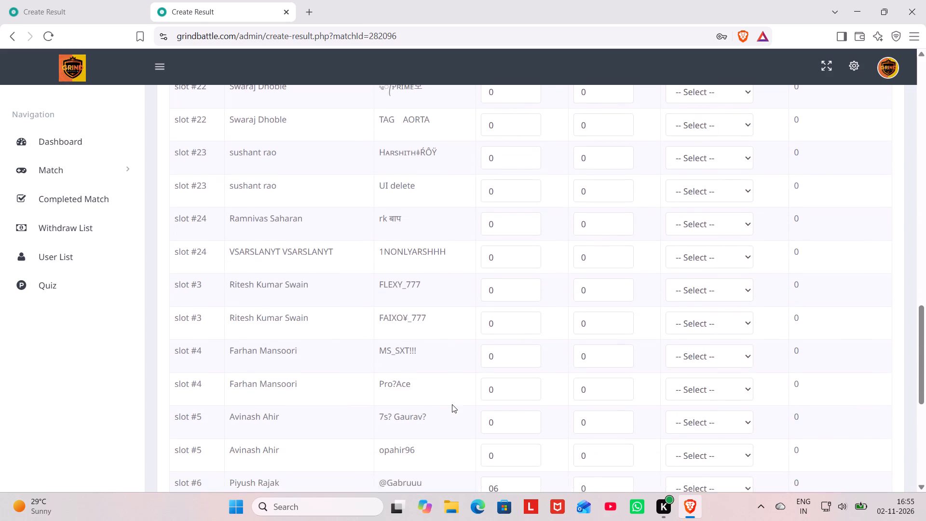
scroll(452, 404, down, 1)
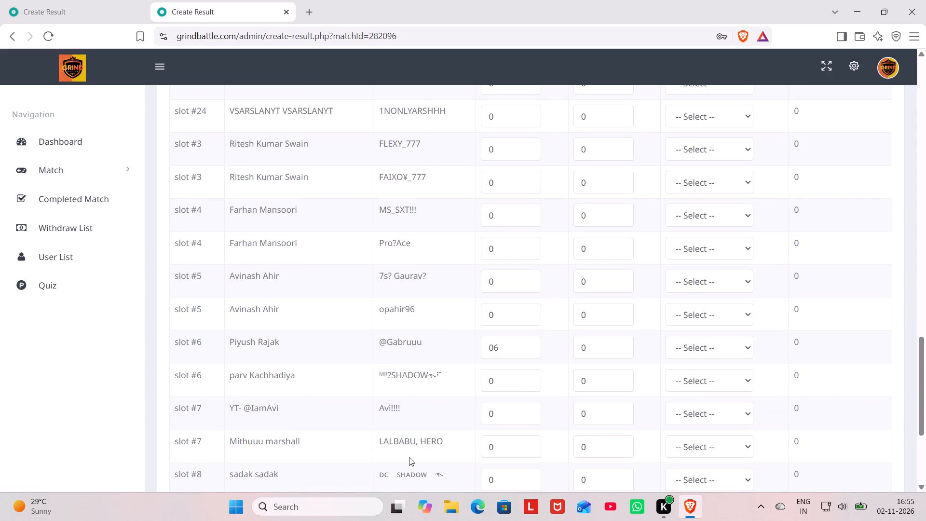
click(495, 476)
key(3)
key(Tab)
click(415, 455)
Enter 1 kill for the player whose Pubg Id starts with MR★ in slot #20.
scroll(415, 455, down, 3)
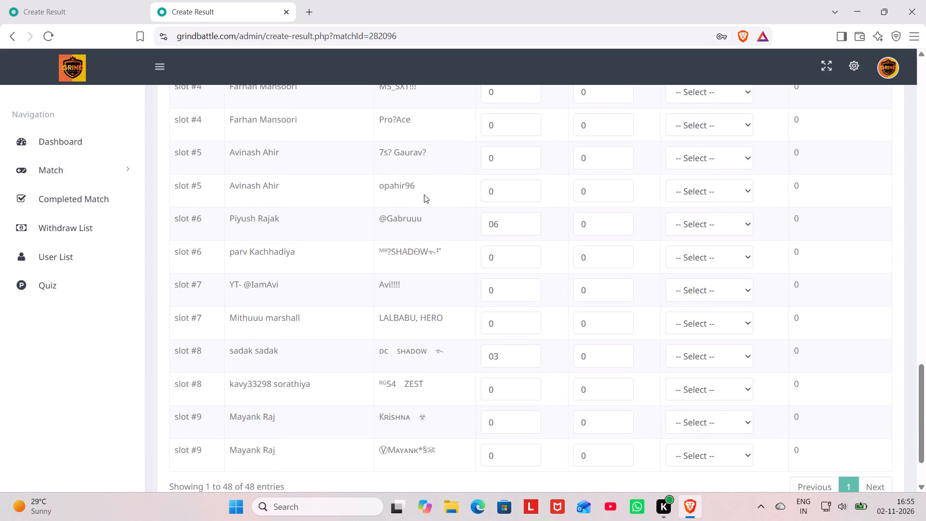
scroll(428, 152, up, 4)
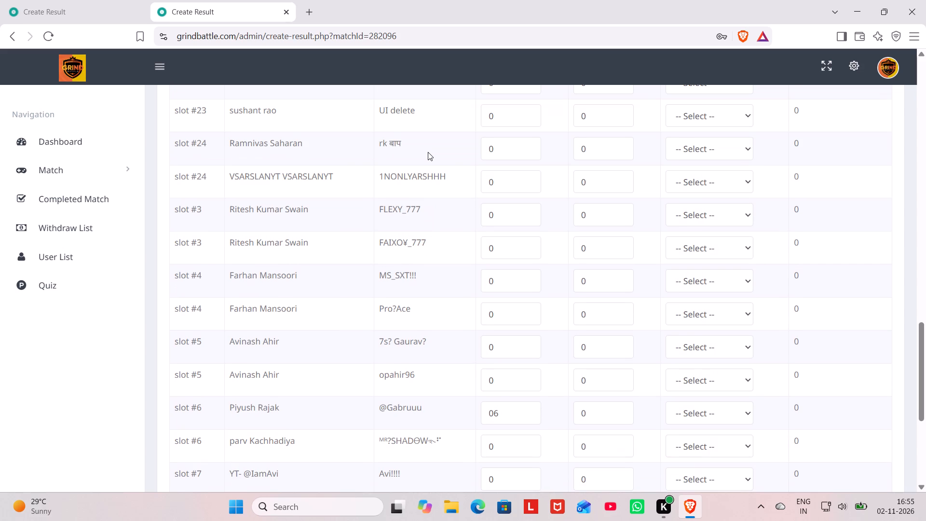
scroll(428, 152, up, 5)
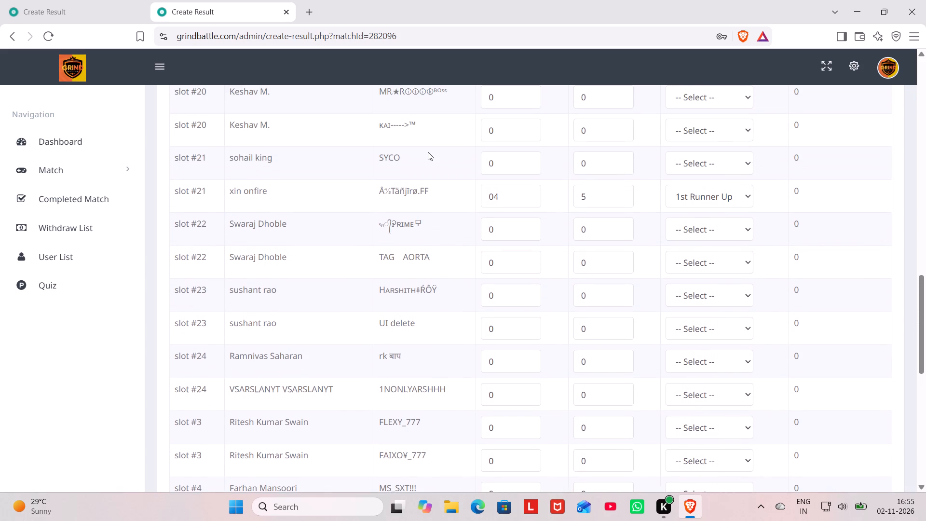
scroll(428, 152, up, 1)
click(493, 150)
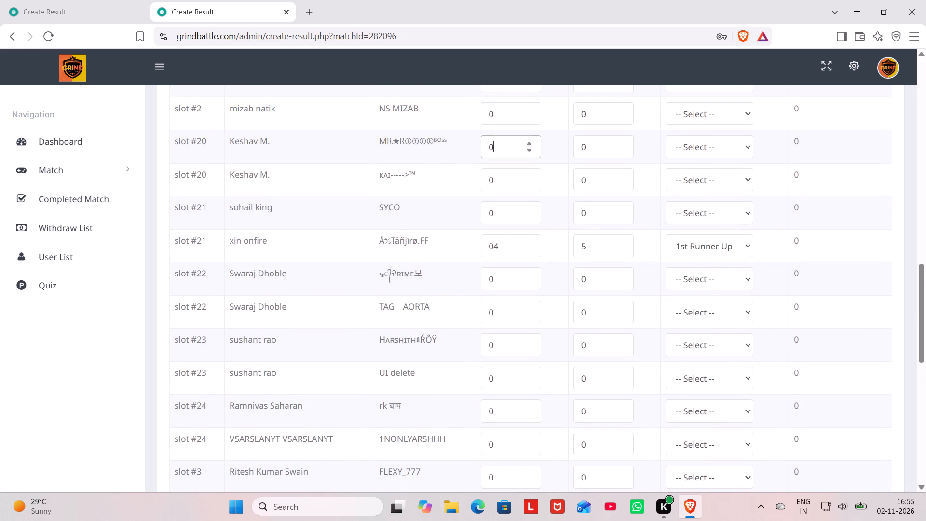
key(1)
key(Tab)
click(420, 178)
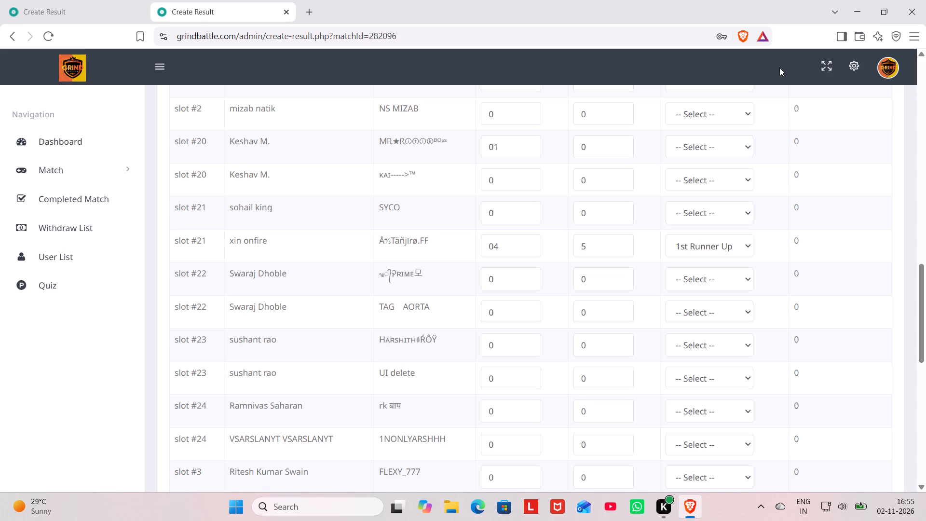
Filter the participants by "z" and enter 1 kill for NS MIZAB in slot #2.
scroll(844, 251, up, 2)
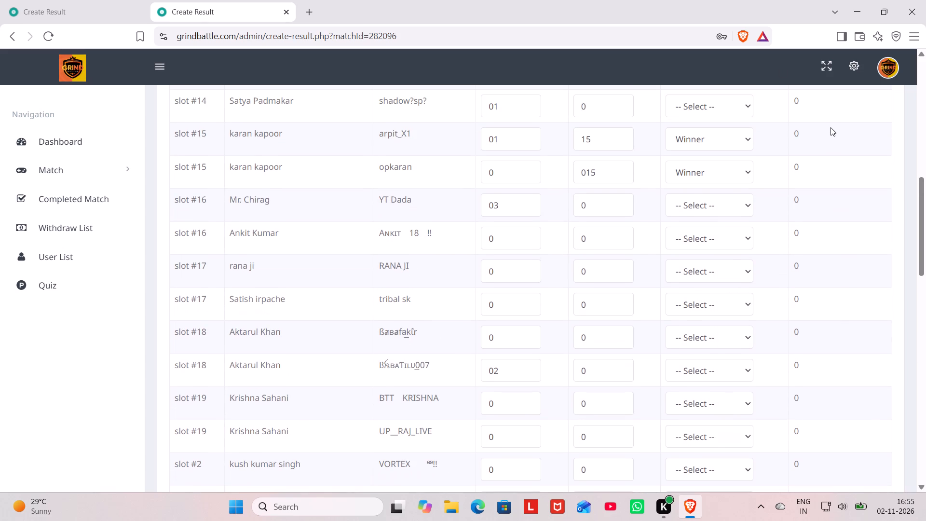
scroll(831, 127, up, 3)
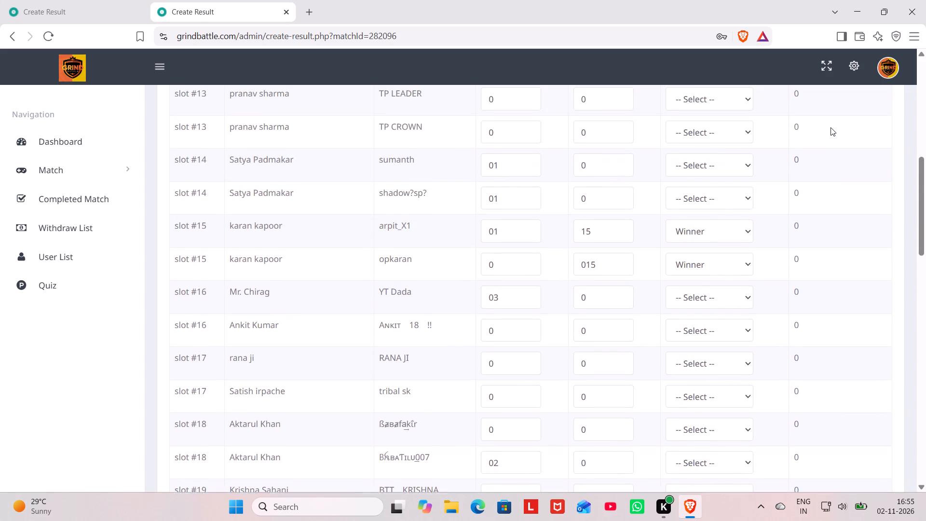
scroll(831, 127, up, 5)
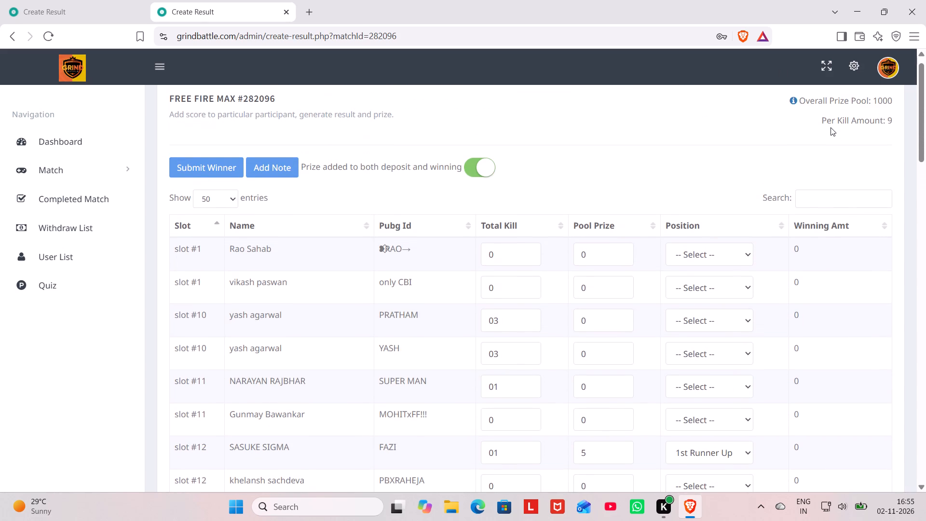
click(869, 195)
text(ze)
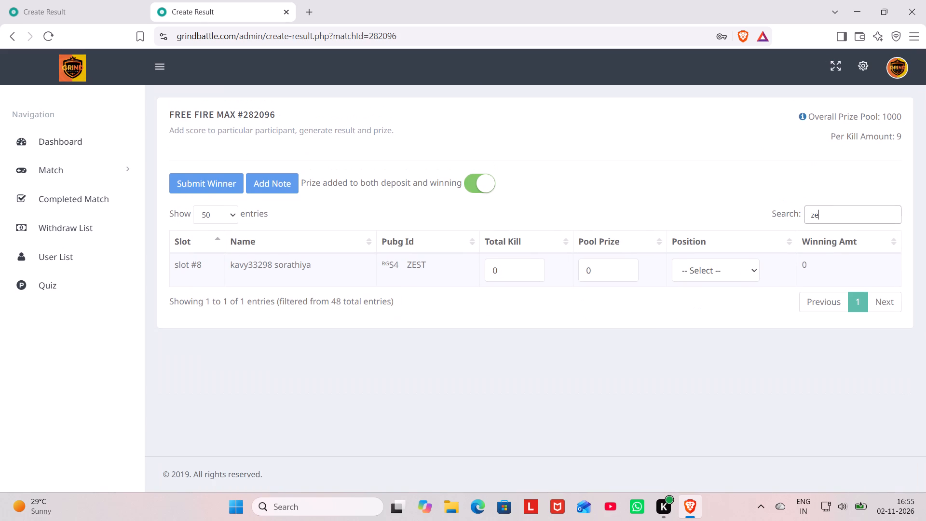
key(BackSpace)
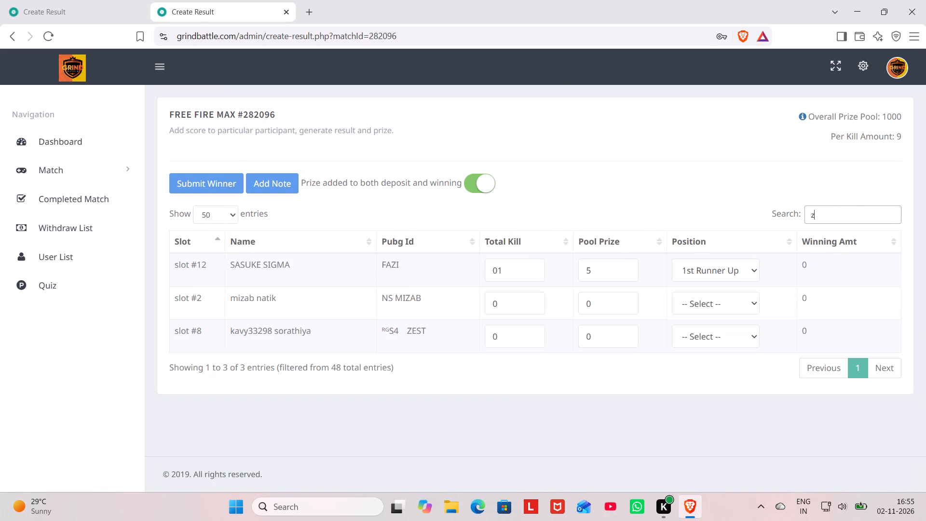
click(509, 301)
key(1)
key(Tab)
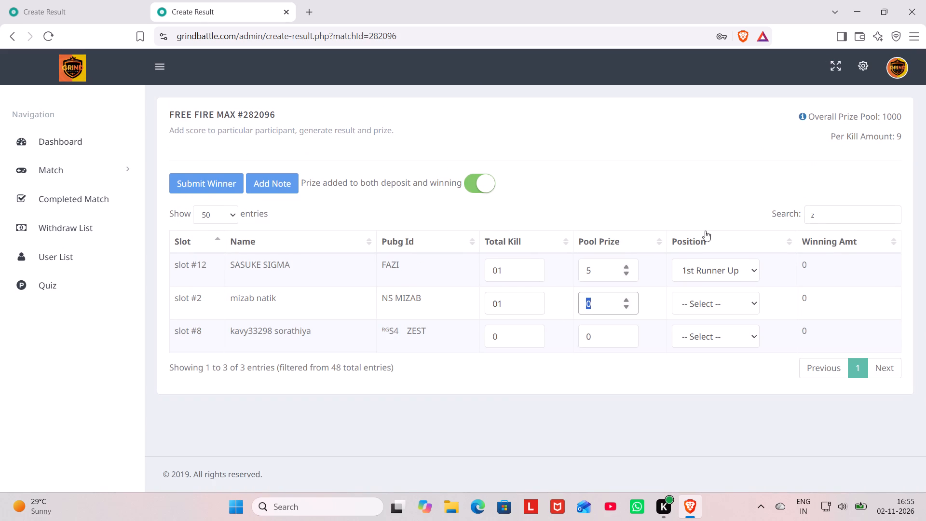
Clear the participant search and look through the full list of slots, Pubg Ids and entered kills.
click(818, 216)
key(BackSpace)
key(BackSpace)
key(BackSpace)
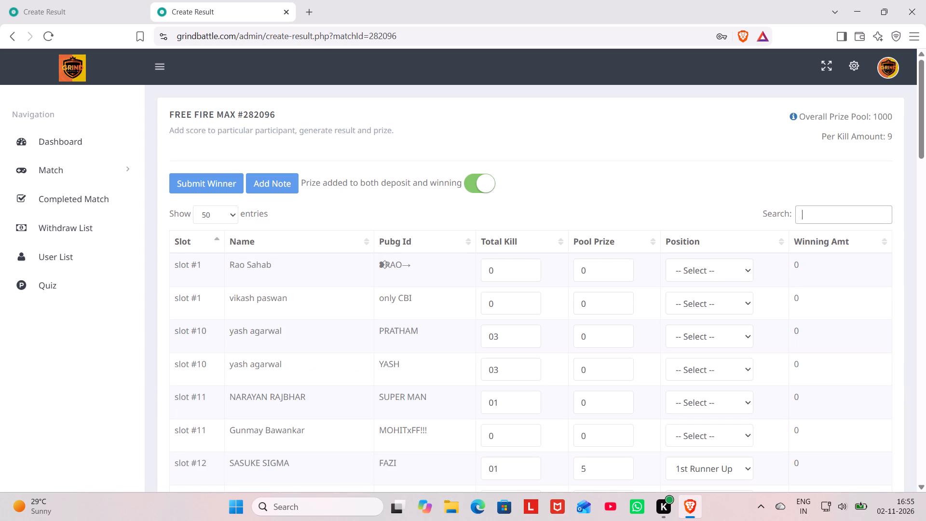
scroll(423, 416, down, 2)
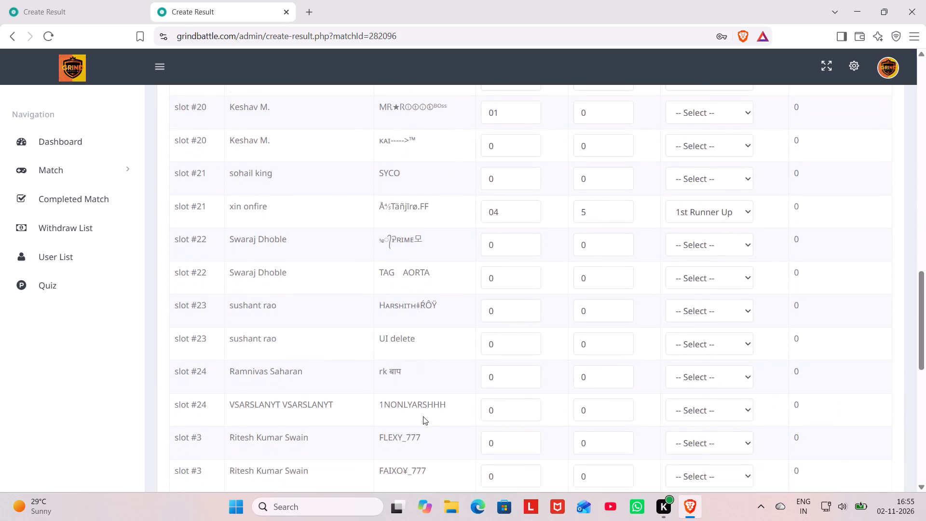
scroll(423, 416, down, 5)
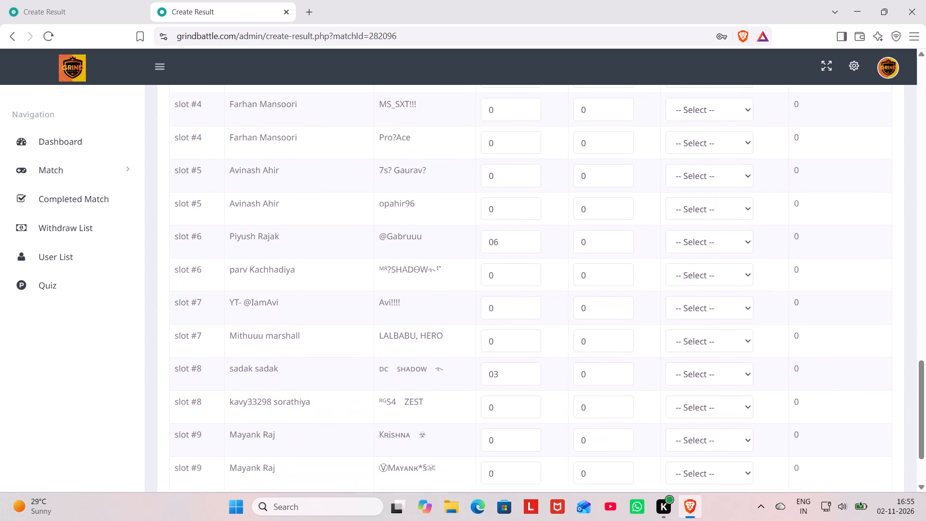
scroll(423, 416, down, 2)
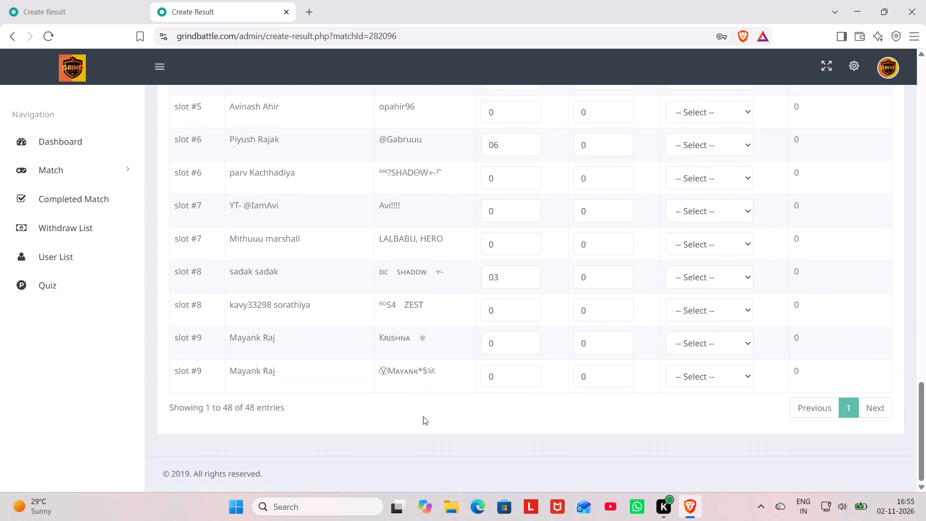
scroll(423, 416, up, 3)
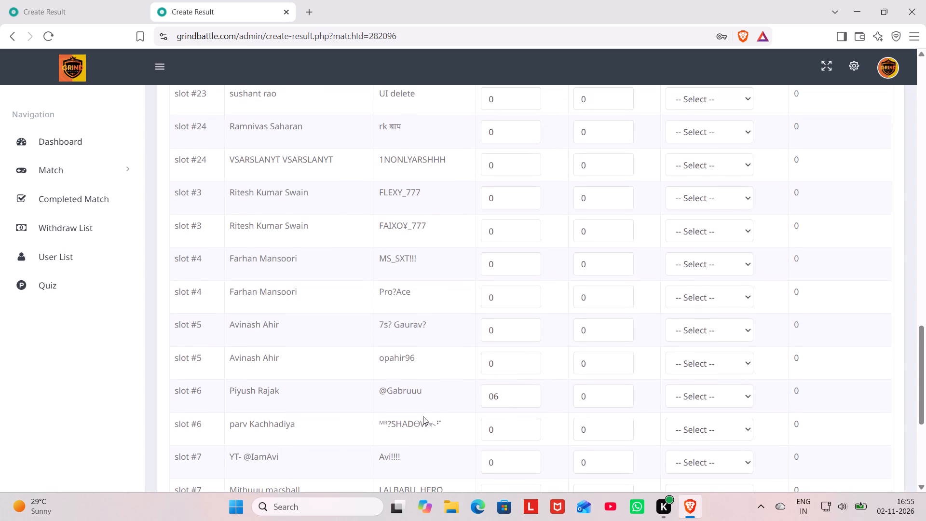
scroll(423, 416, up, 3)
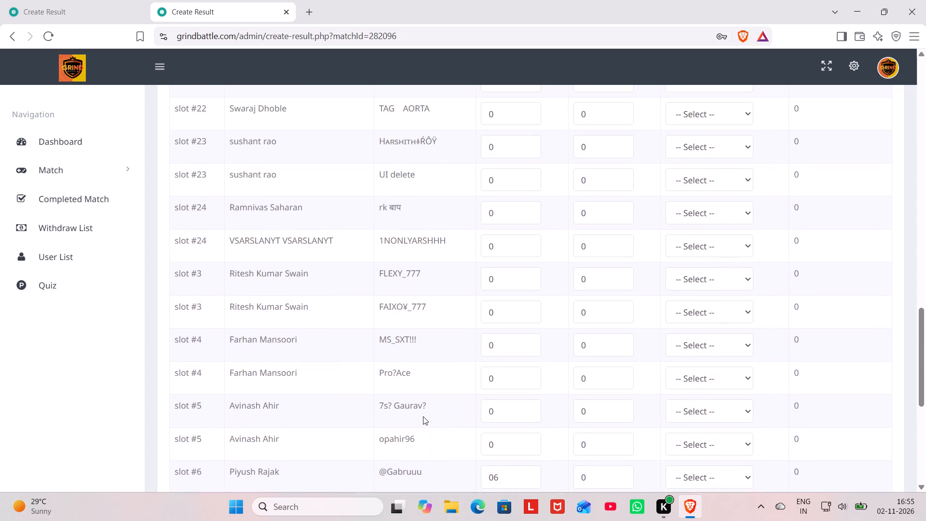
scroll(423, 416, up, 3)
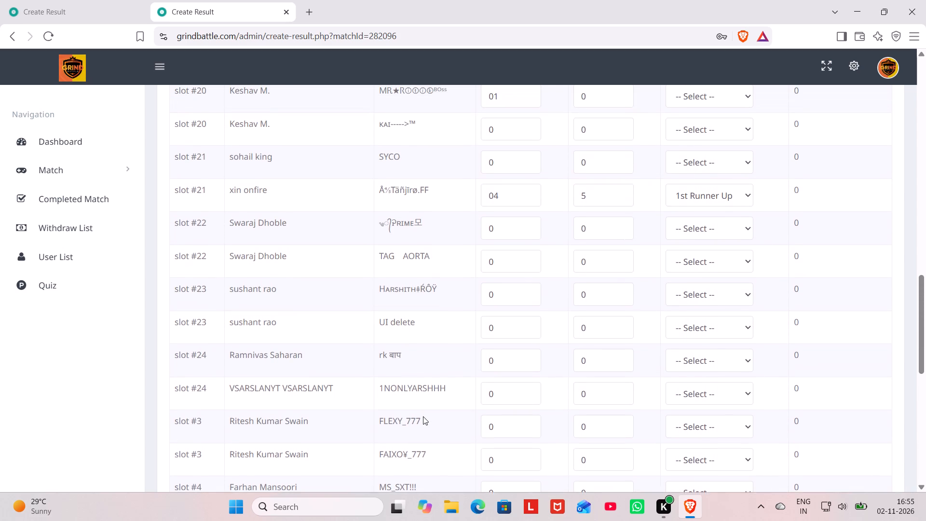
scroll(423, 416, up, 5)
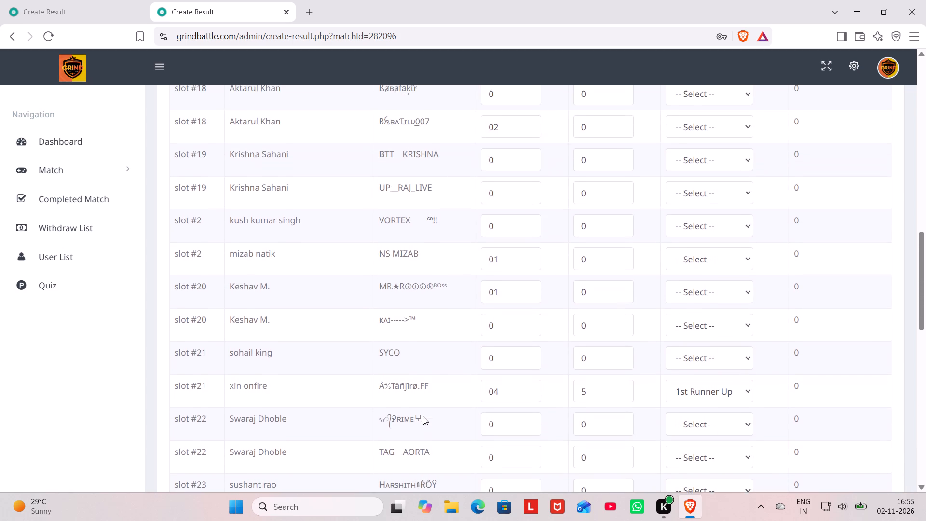
scroll(423, 416, up, 5)
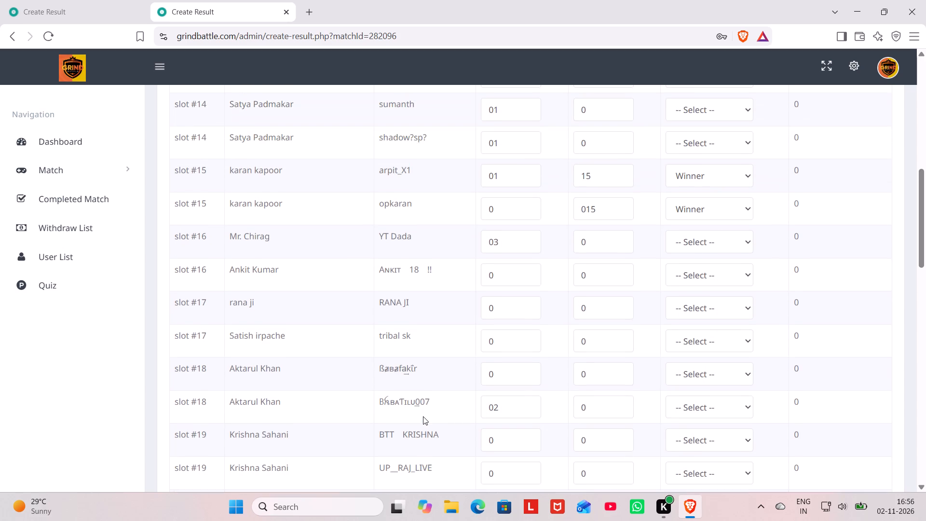
scroll(423, 416, up, 4)
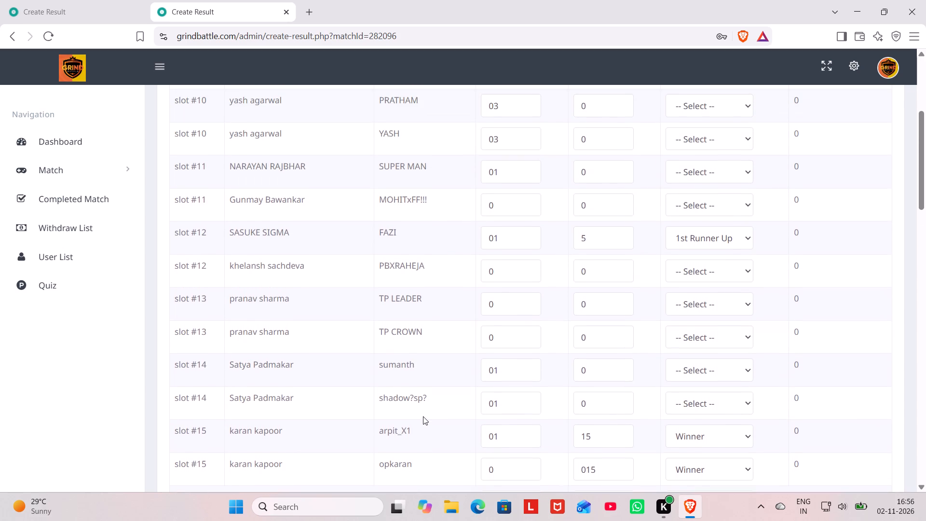
scroll(423, 416, up, 2)
scroll(423, 416, down, 9)
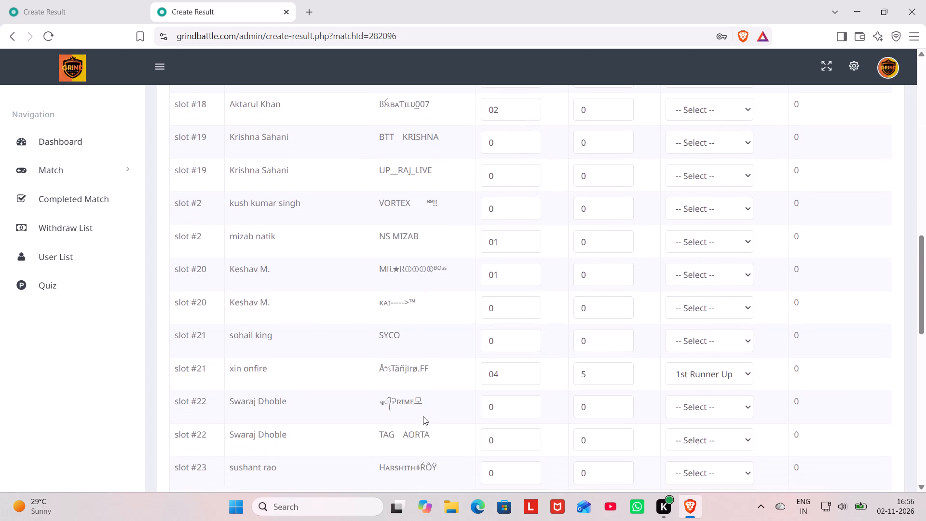
scroll(423, 416, down, 6)
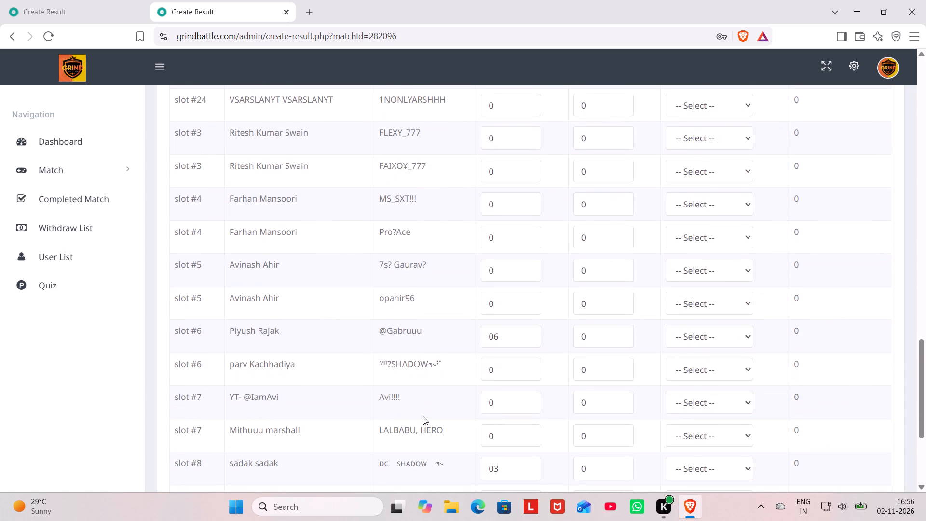
scroll(423, 416, down, 3)
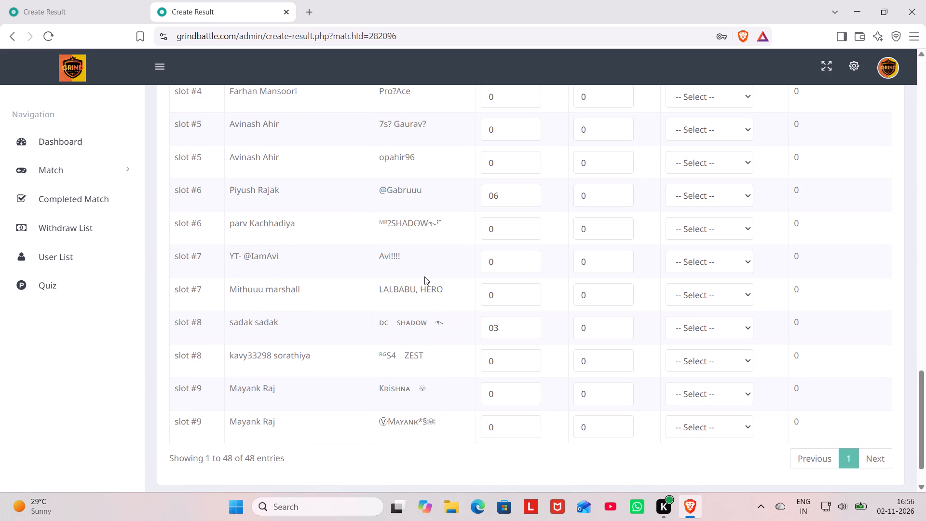
scroll(425, 126, up, 5)
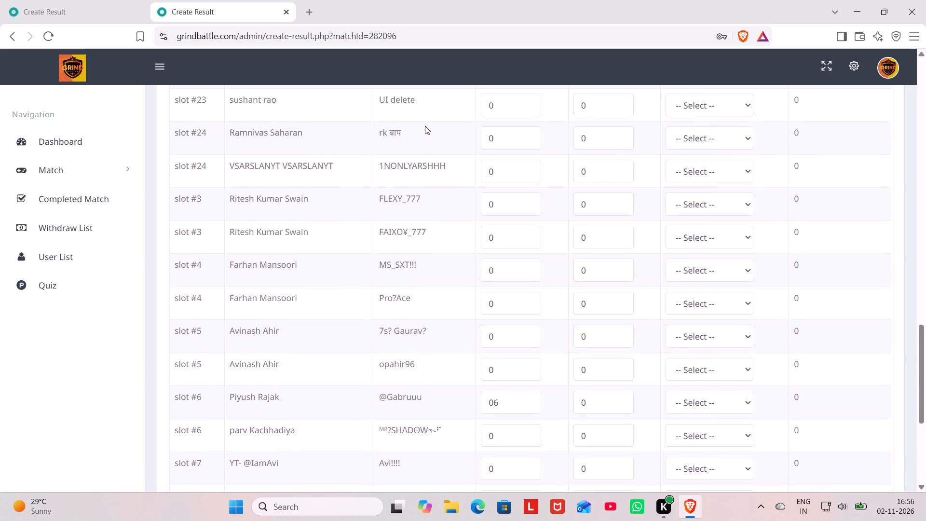
scroll(425, 126, up, 3)
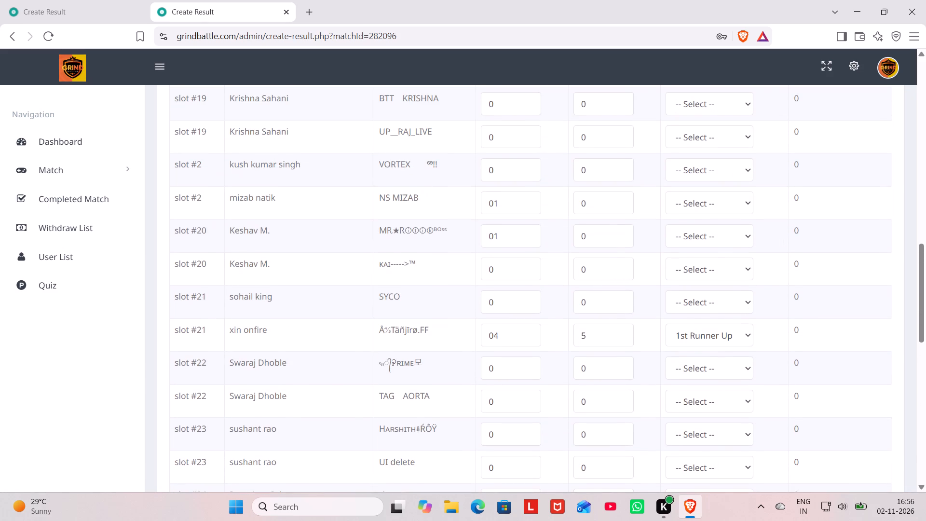
scroll(425, 126, up, 4)
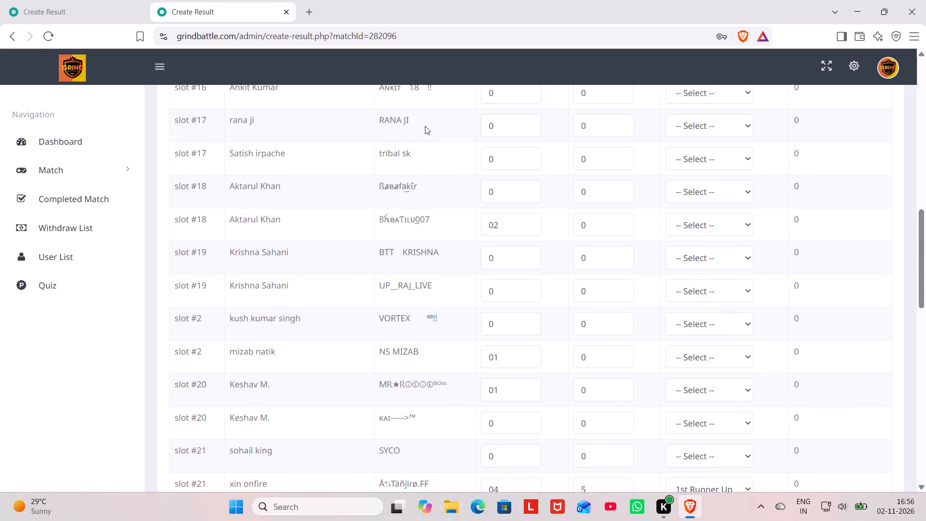
scroll(425, 126, up, 5)
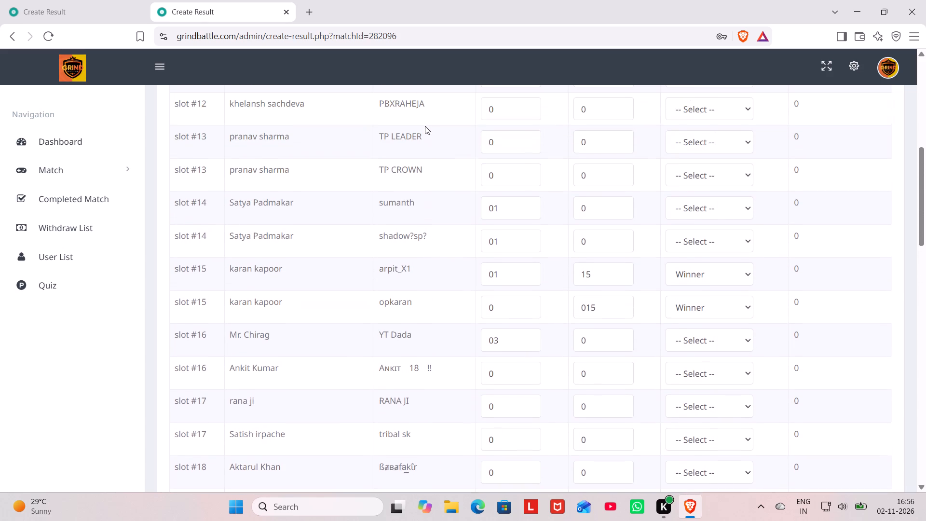
scroll(425, 126, up, 8)
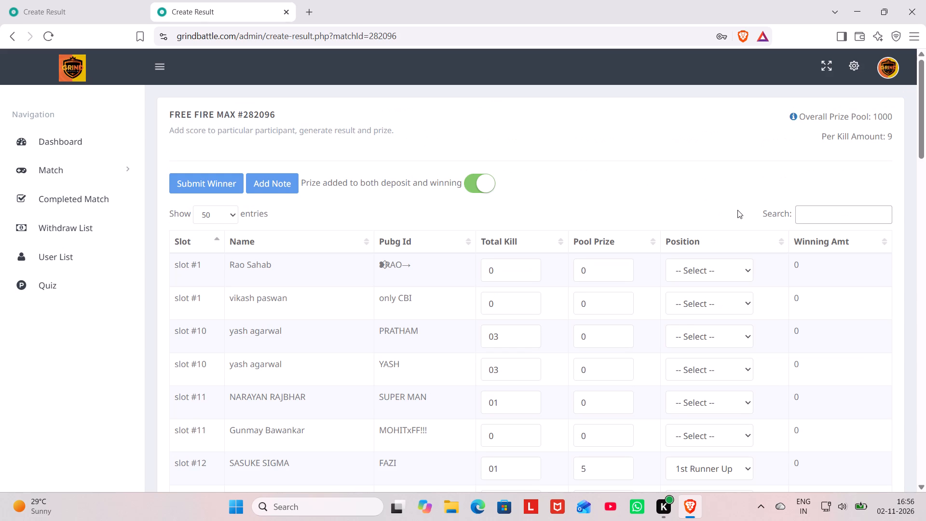
Filter the participants by "ao" and enter 2 kills for TAG AORTA in slot #22.
text(ao)
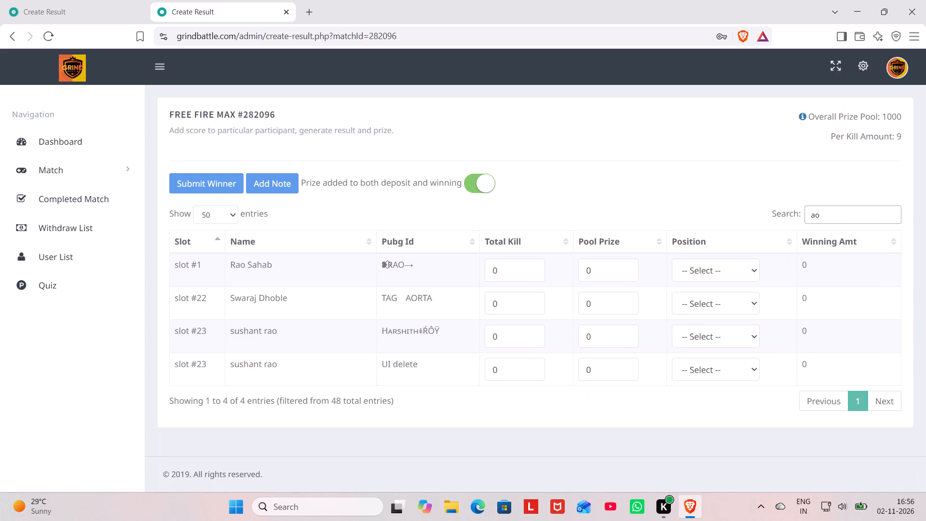
click(504, 300)
key(2)
key(Tab)
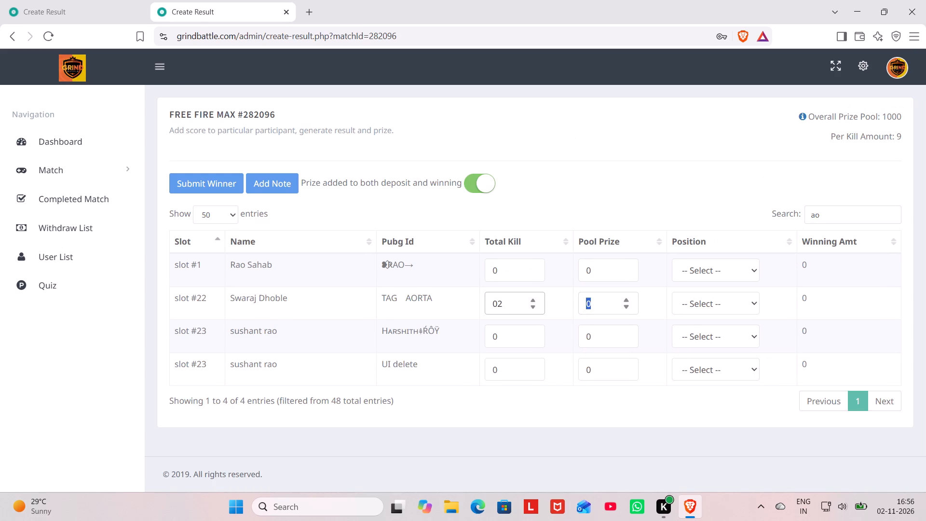
Clear the participant search and enter 1 kill for the player whose Pubg Id contains PRIME in slot #22.
click(830, 218)
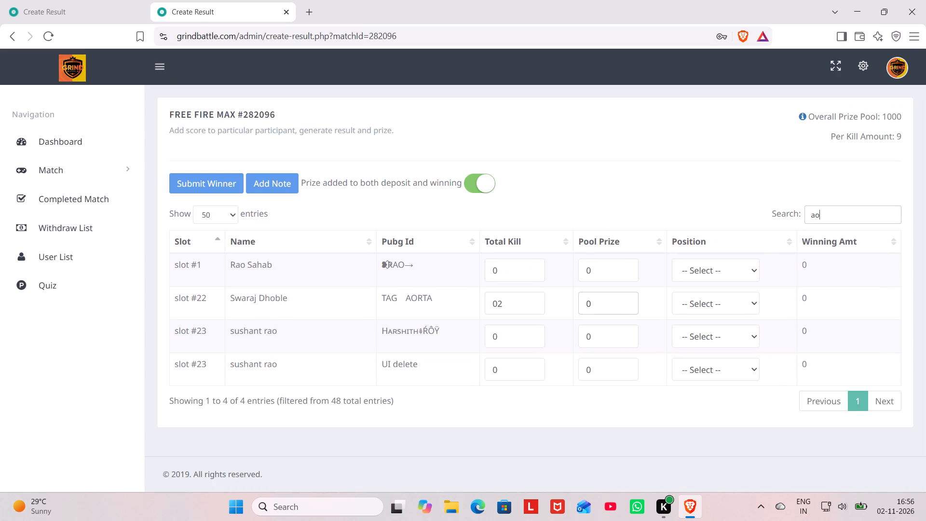
key(BackSpace)
key(BackSpace)
key(BackSpace)
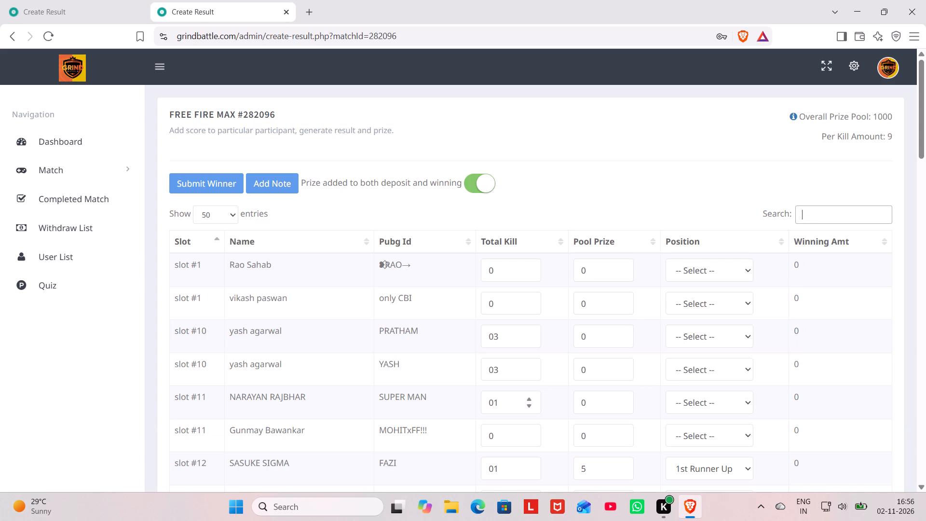
scroll(461, 407, down, 4)
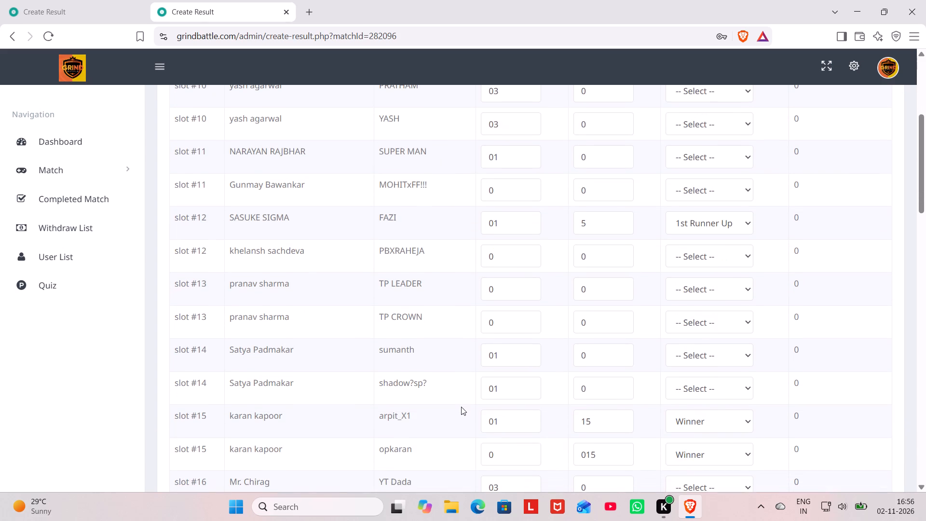
scroll(461, 407, down, 4)
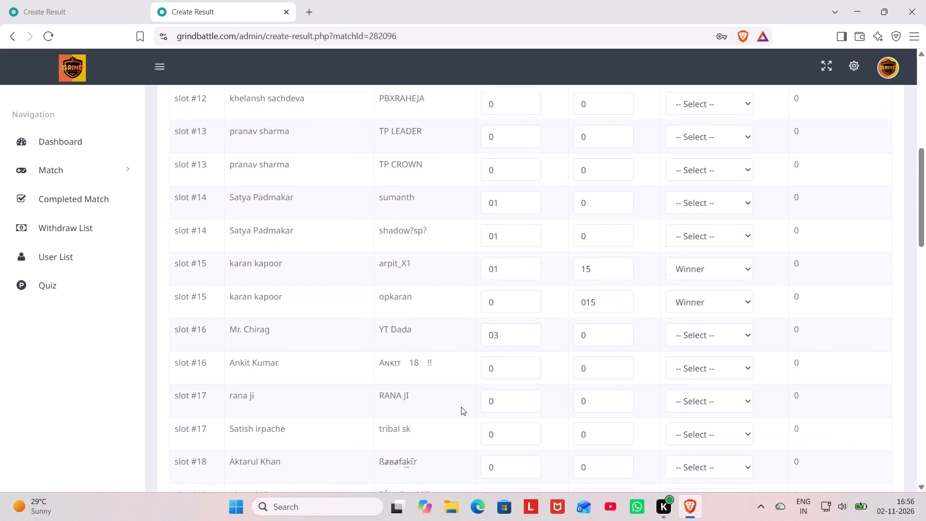
scroll(461, 407, down, 3)
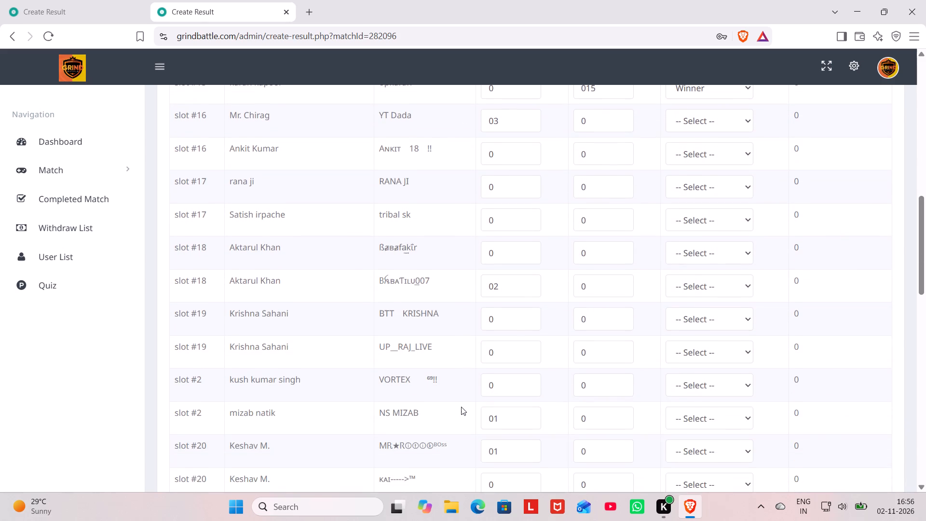
scroll(461, 407, down, 3)
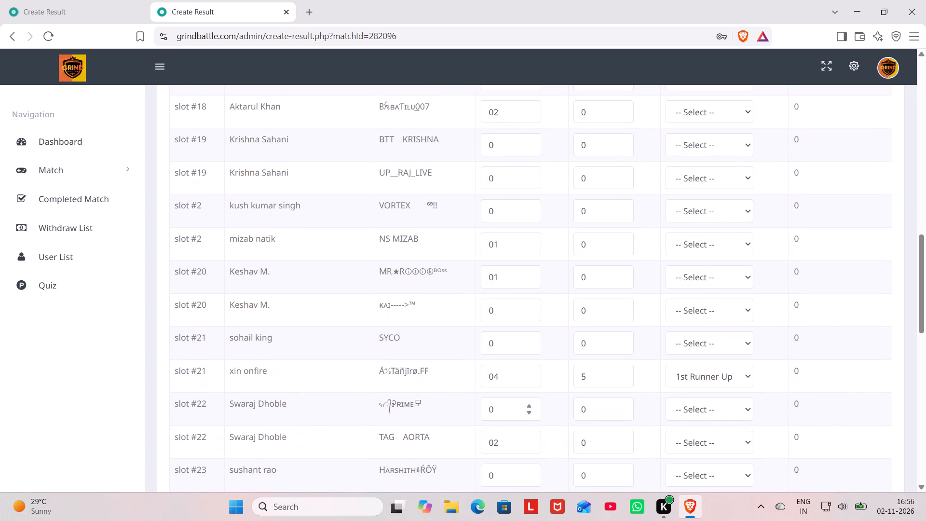
click(509, 402)
key(1)
key(Tab)
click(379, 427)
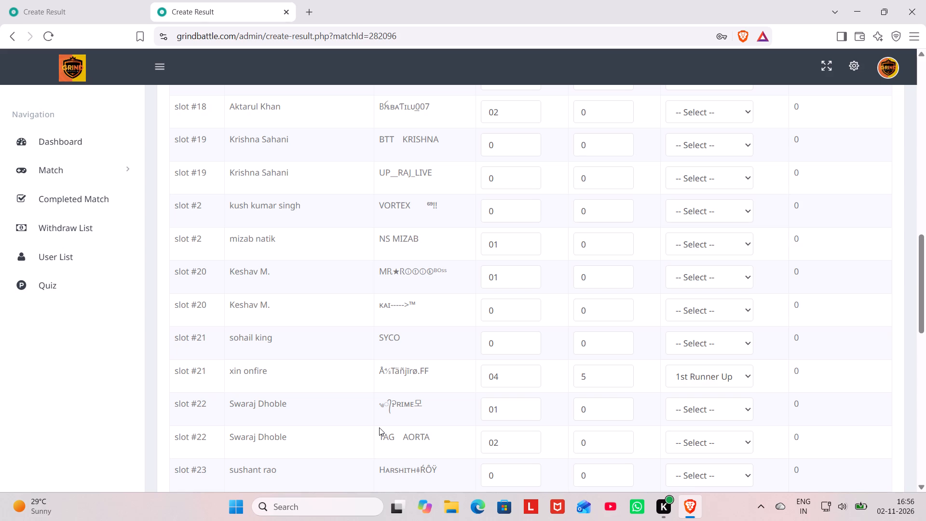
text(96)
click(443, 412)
scroll(443, 412, up, 7)
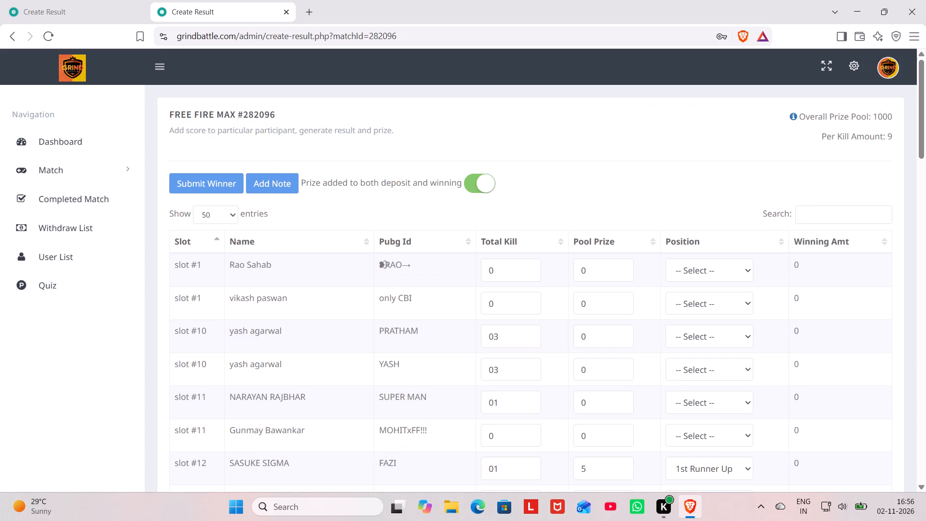
click(867, 209)
text(96)
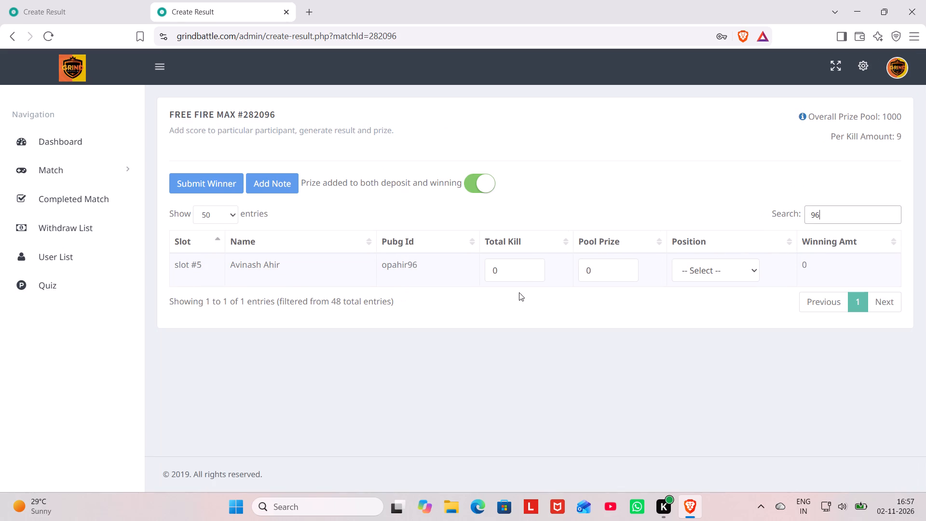
click(513, 276)
key(1)
key(Tab)
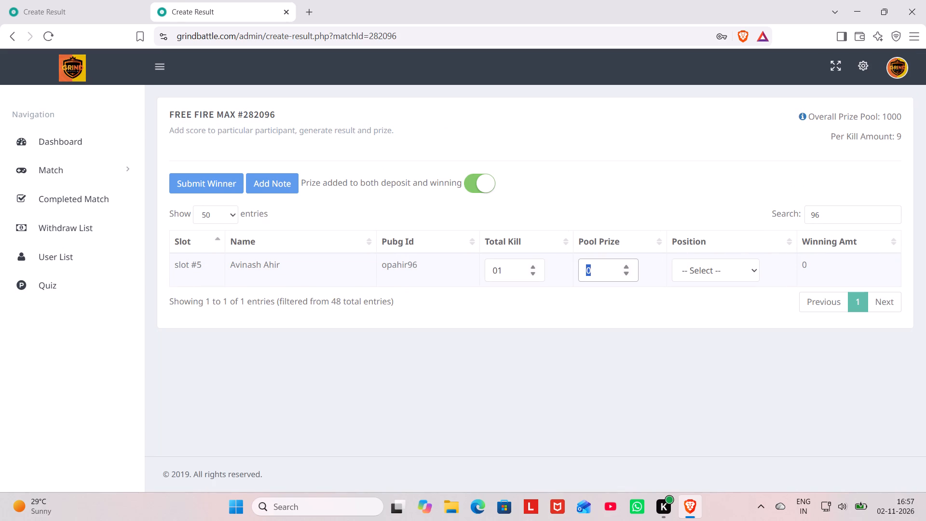
click(841, 219)
key(BackSpace)
key(BackSpace)
key(BackSpace)
key(BackSpace)
text(up)
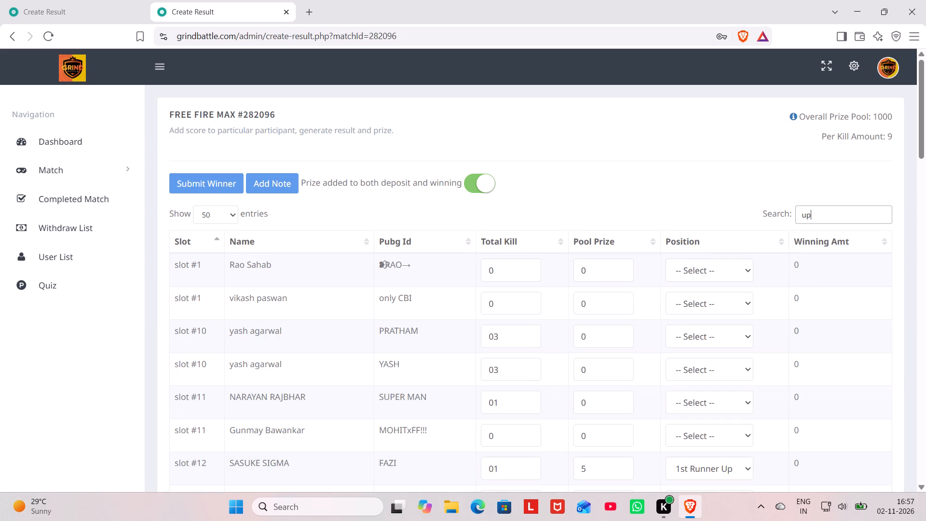
key(shift+underscore)
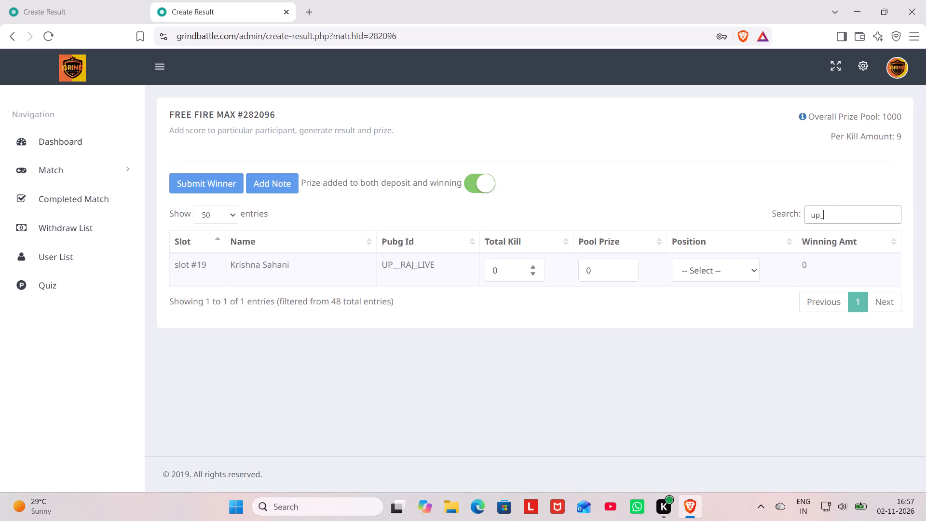
click(523, 270)
key(1)
key(Tab)
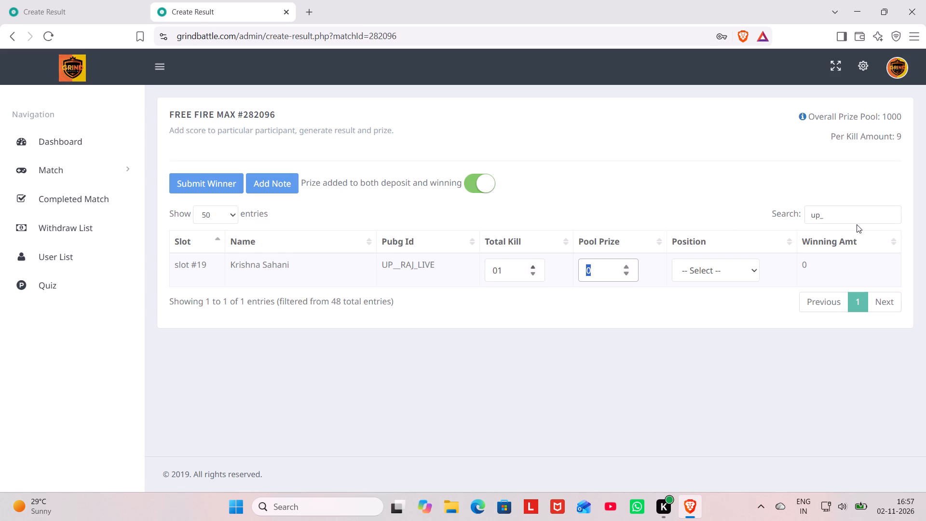
click(871, 221)
key(BackSpace)
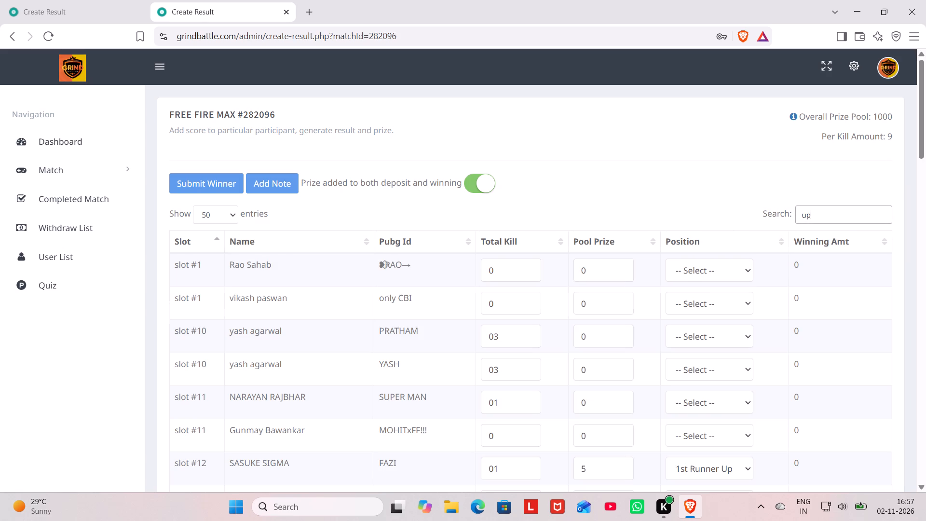
key(BackSpace)
key(BackSpace)
key(BackSpace)
text(sy)
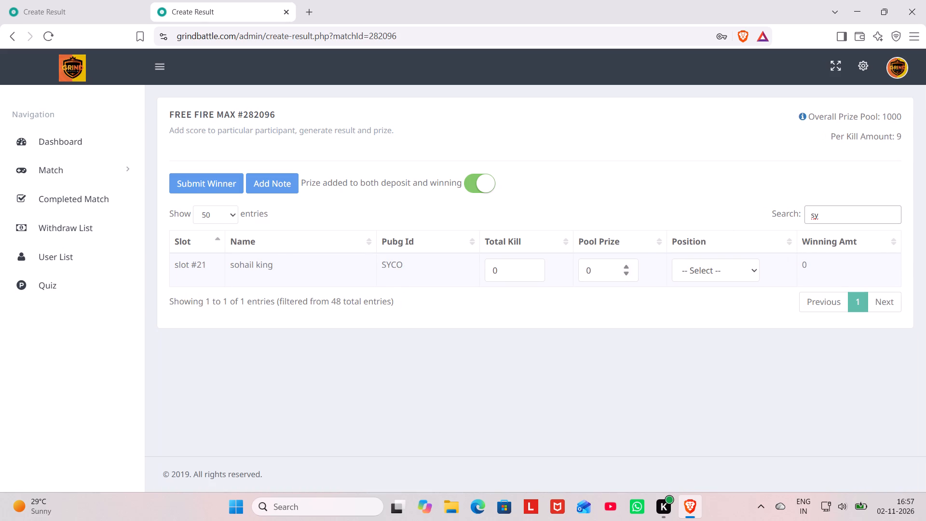
click(531, 275)
key(Up)
key(Up)
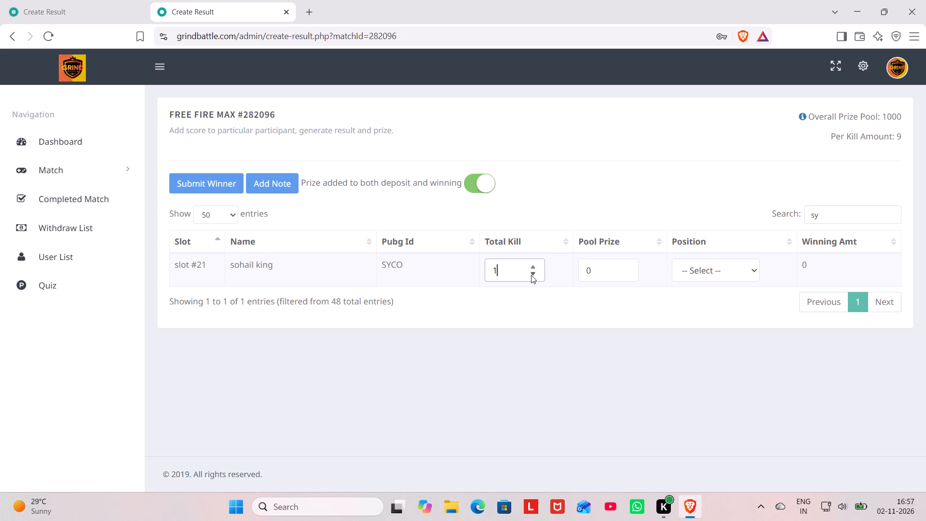
key(Up)
key(Tab)
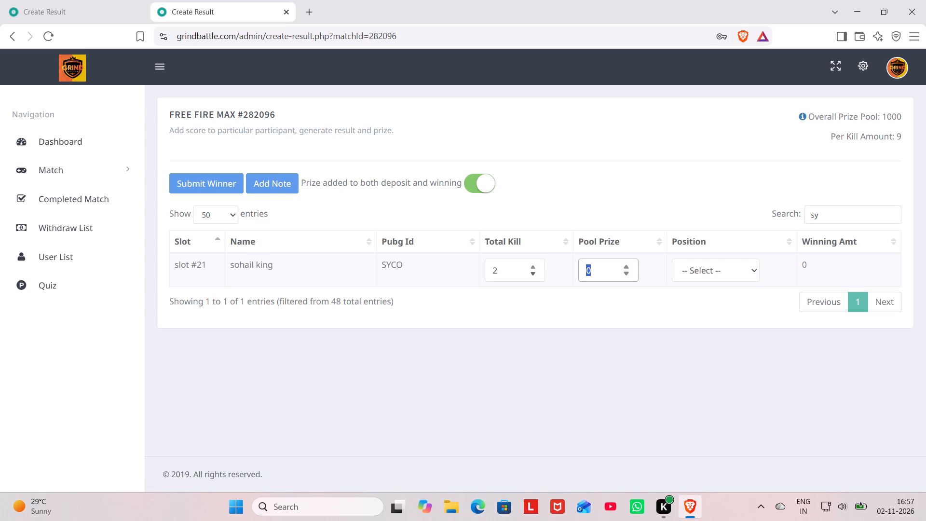
click(875, 208)
key(BackSpace)
key(BackSpace)
key(BackSpace)
key(BackSpace)
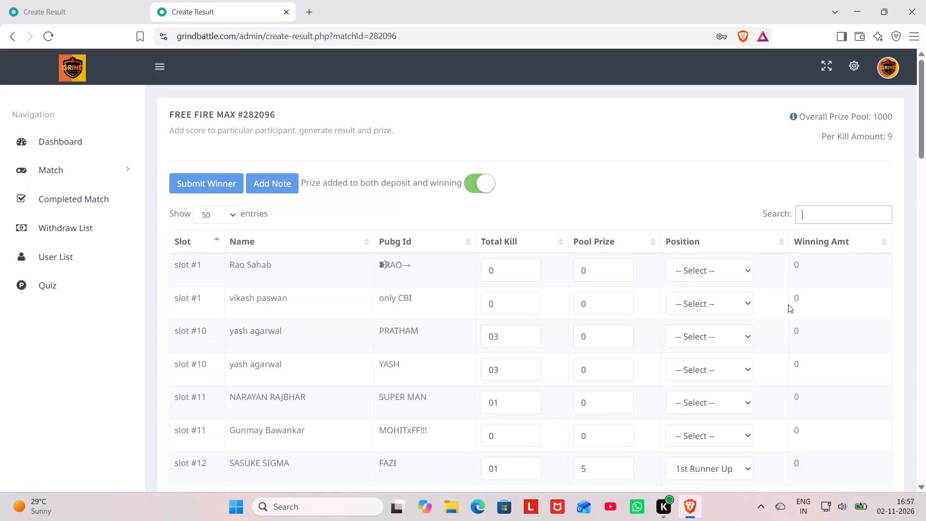
click(513, 429)
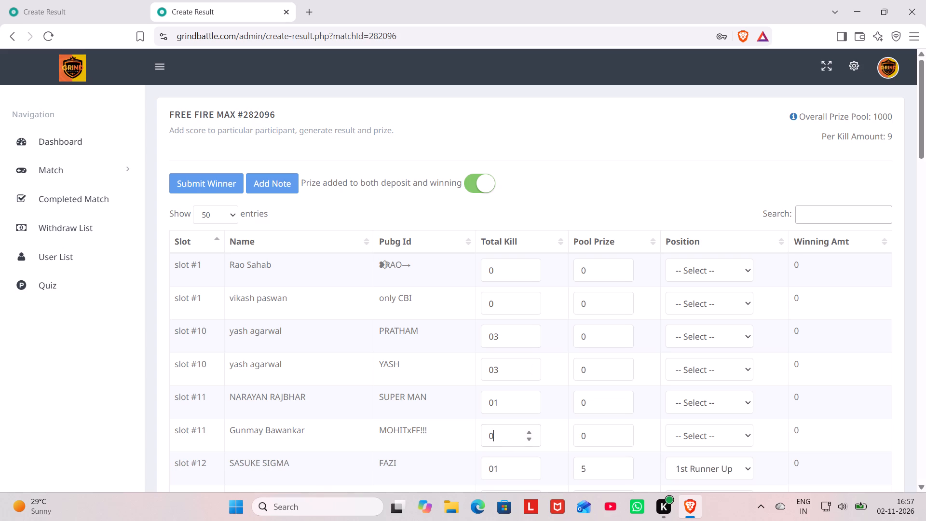
key(1)
key(Tab)
click(826, 217)
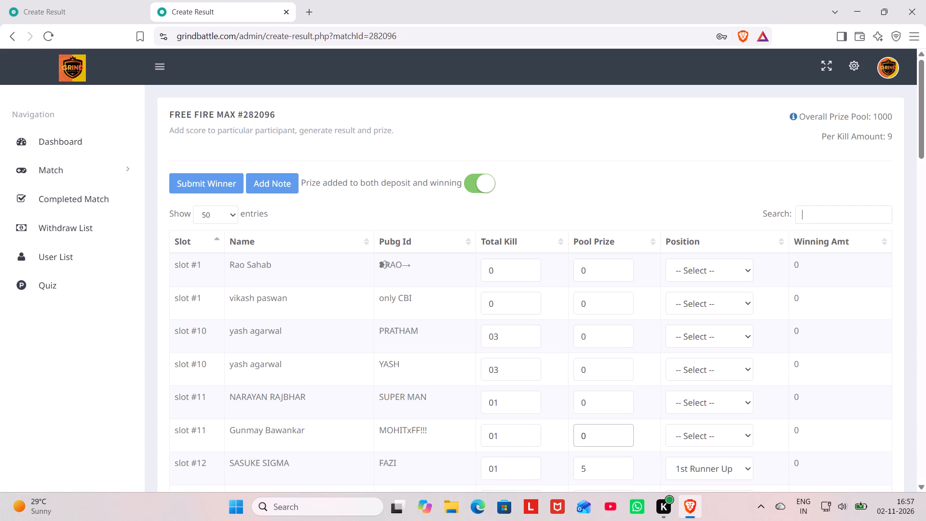
text(av)
key(i)
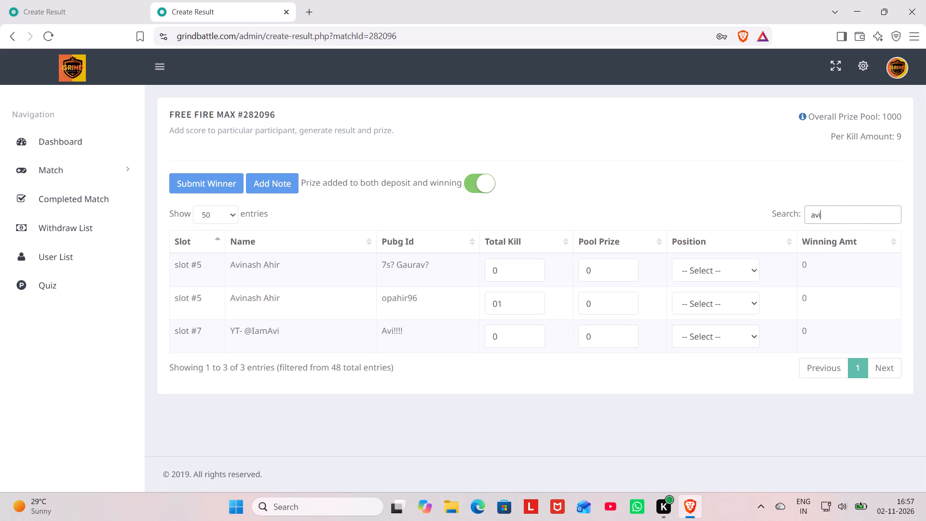
click(506, 339)
key(2)
key(Tab)
Clear the participant search and submit the winners for match #282096.
click(872, 221)
key(BackSpace)
key(BackSpace)
key(BackSpace)
key(BackSpace)
click(654, 179)
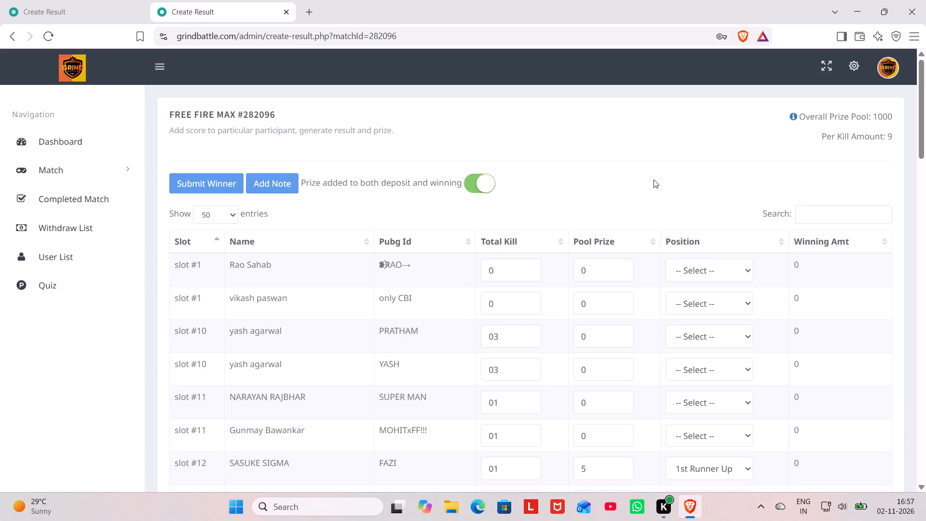
click(227, 178)
Search the completed match list for 282097 in the other browser tab and open that match's result entry page.
click(107, 0)
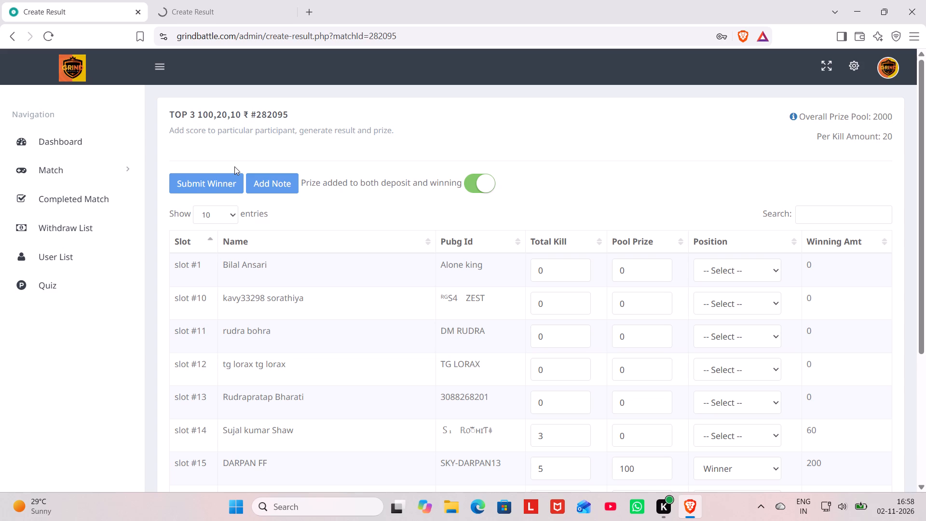
click(78, 202)
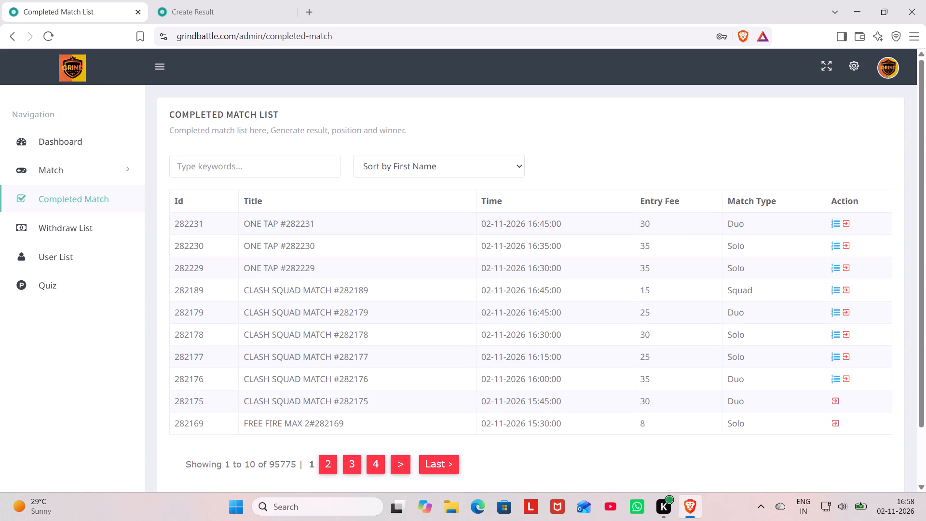
click(272, 174)
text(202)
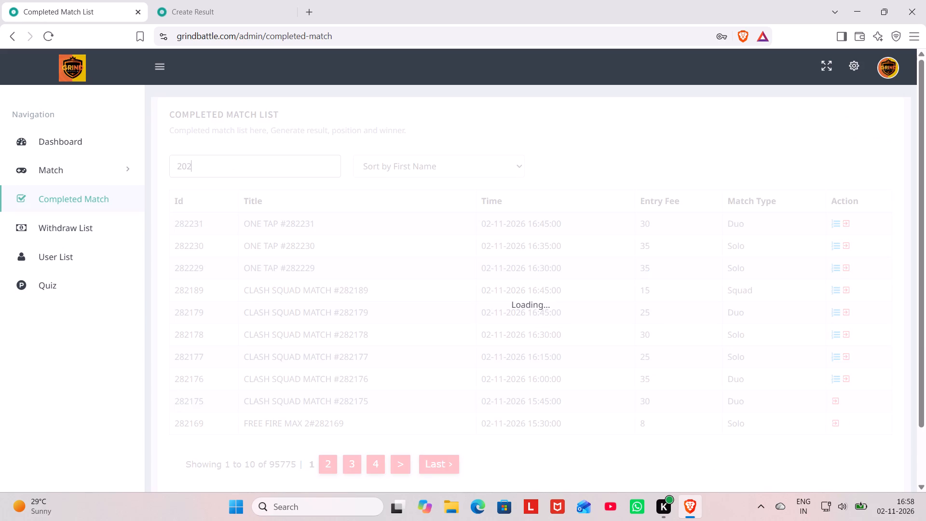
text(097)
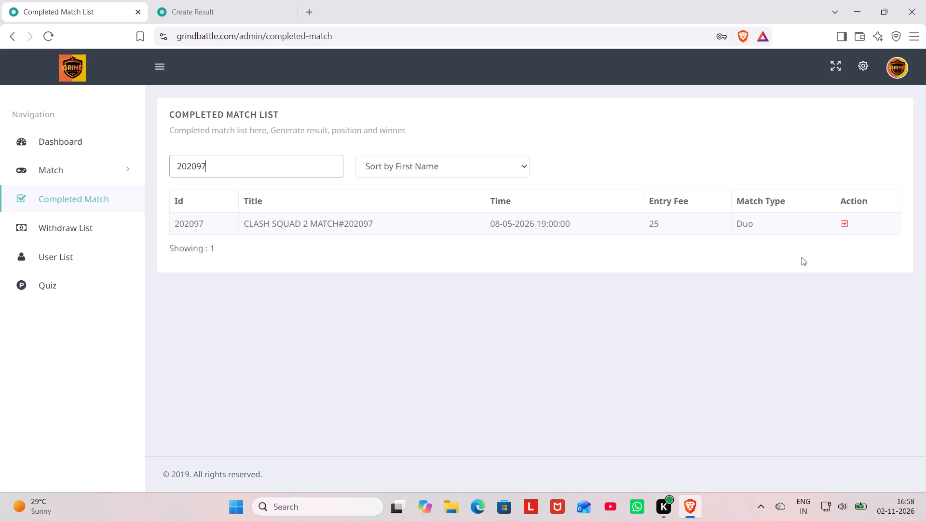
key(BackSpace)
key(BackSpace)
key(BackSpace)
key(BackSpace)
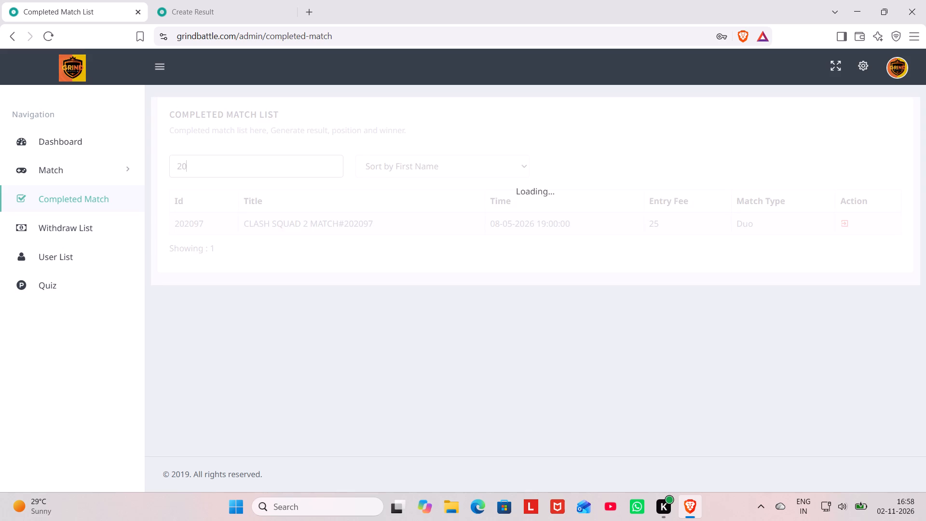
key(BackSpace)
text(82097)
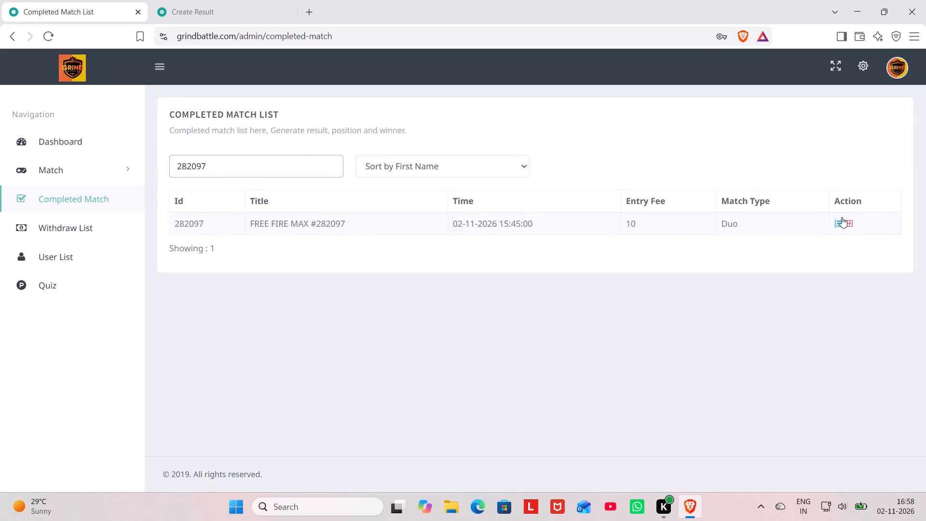
click(838, 222)
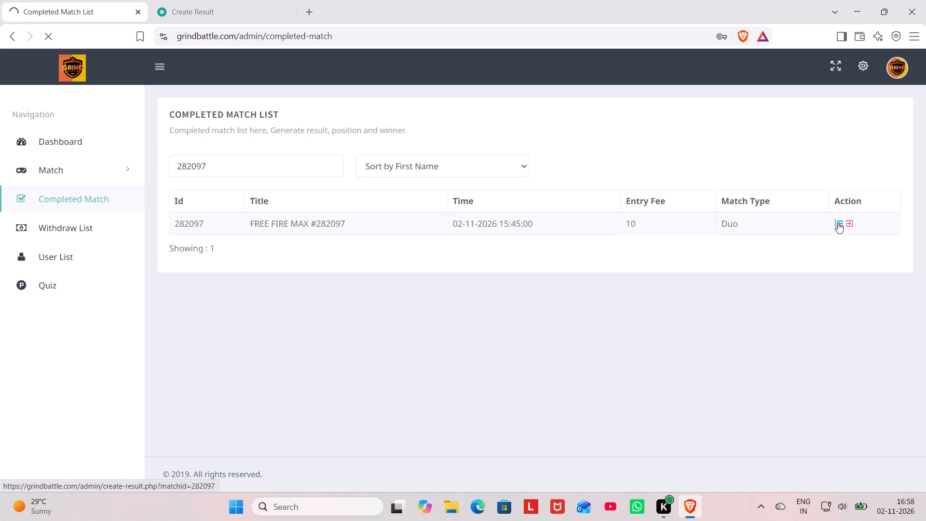
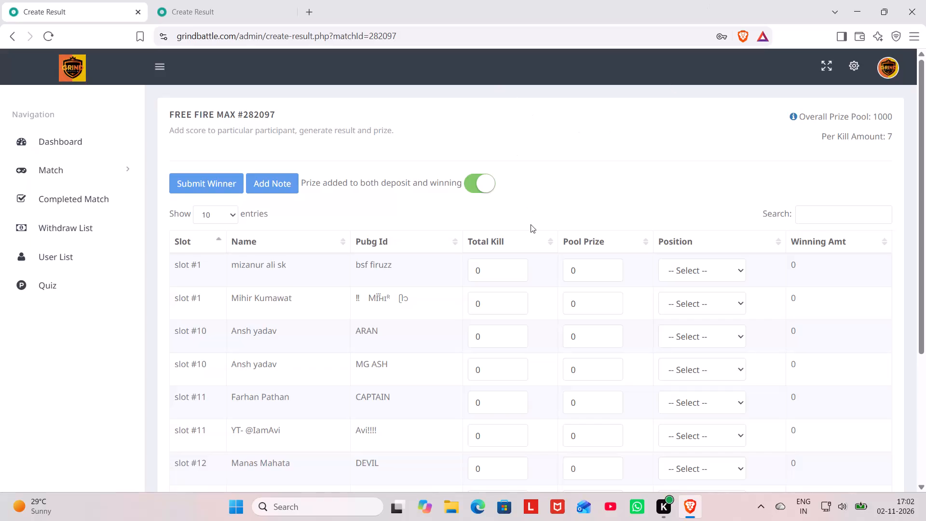
Set the participant table for match #282097 to show 50 entries per page.
click(217, 211)
click(237, 253)
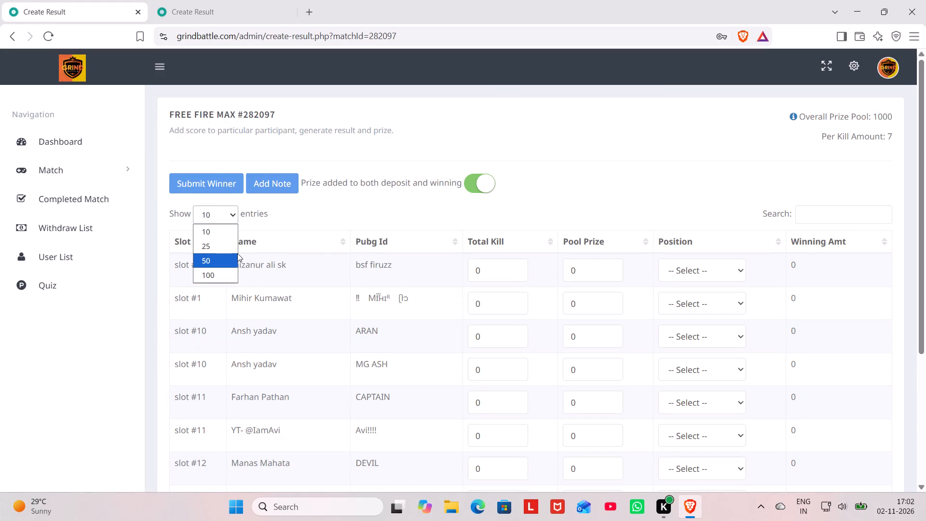
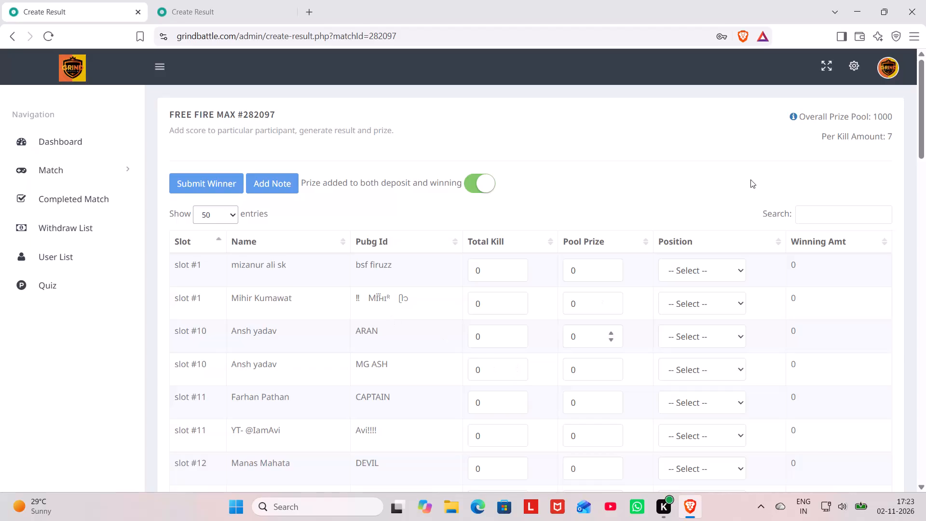
click(831, 206)
text(tg)
click(503, 263)
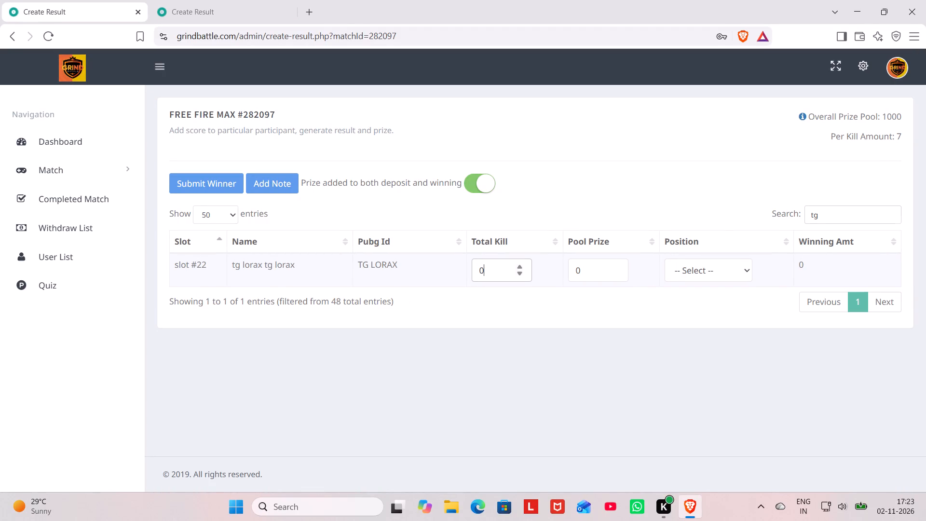
key(2)
key(Tab)
text(20)
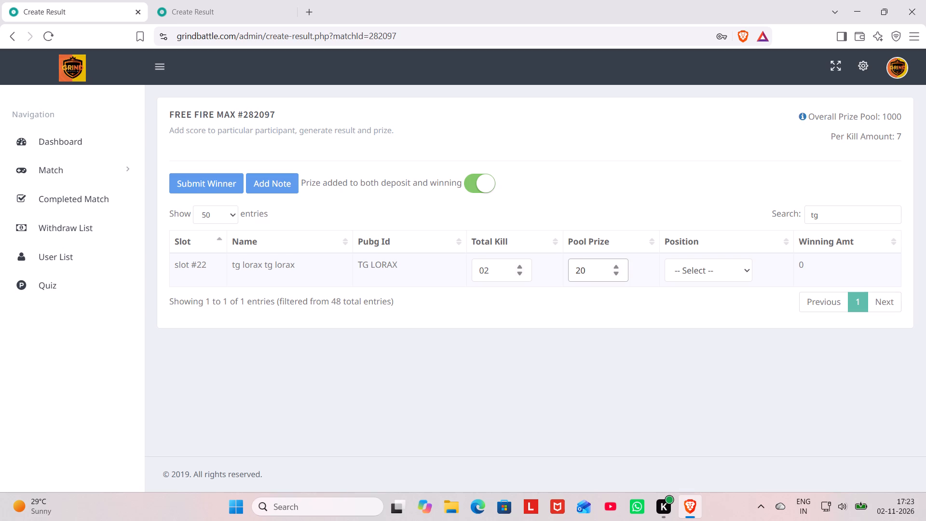
key(Tab)
key(Down)
key(Tab)
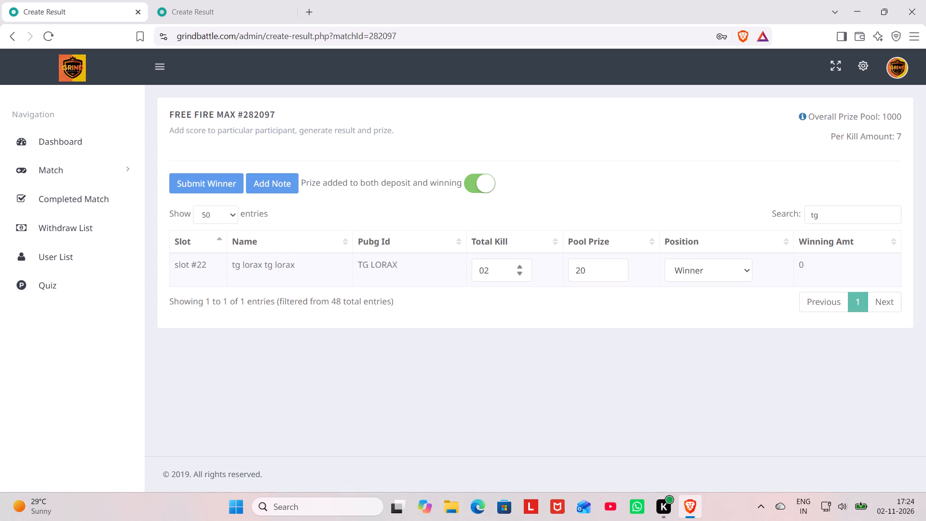
click(829, 222)
key(BackSpace)
key(BackSpace)
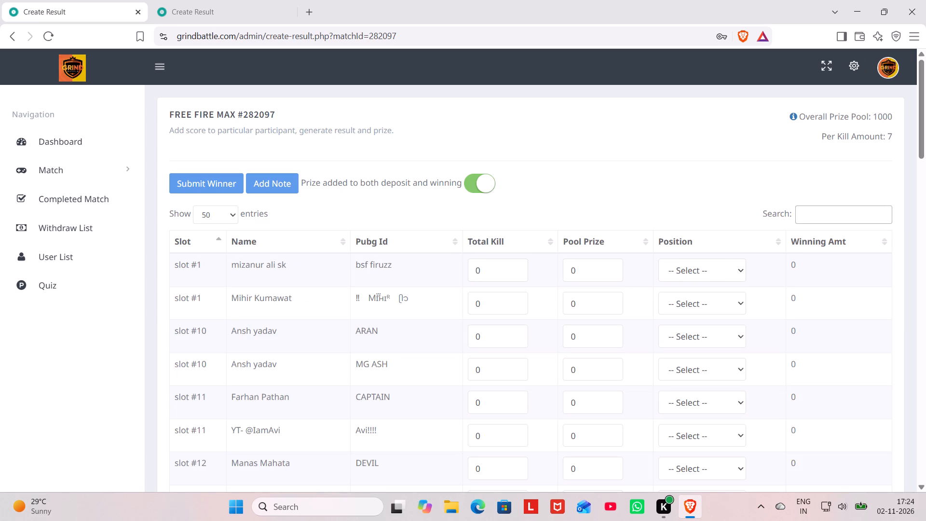
key(BackSpace)
key(BackSpace)
key(BackSpace)
text(yt)
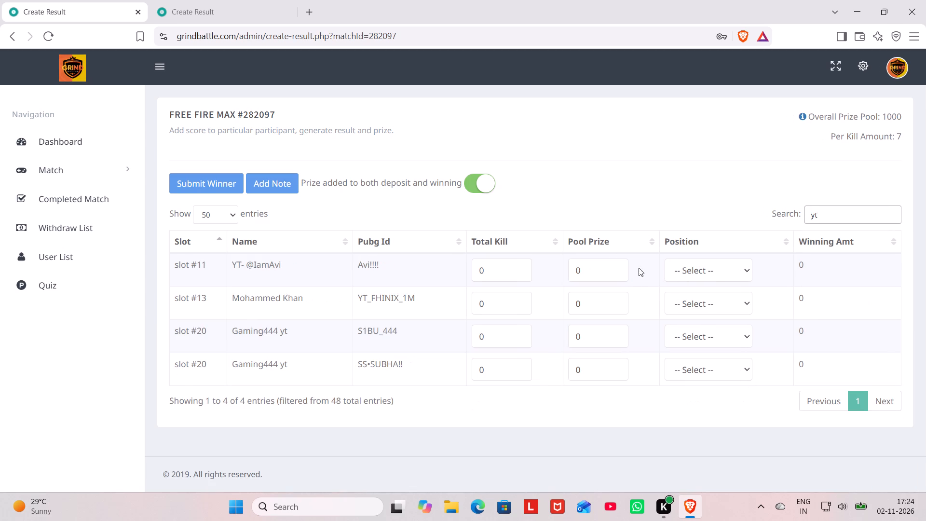
click(505, 307)
key(3)
key(Tab)
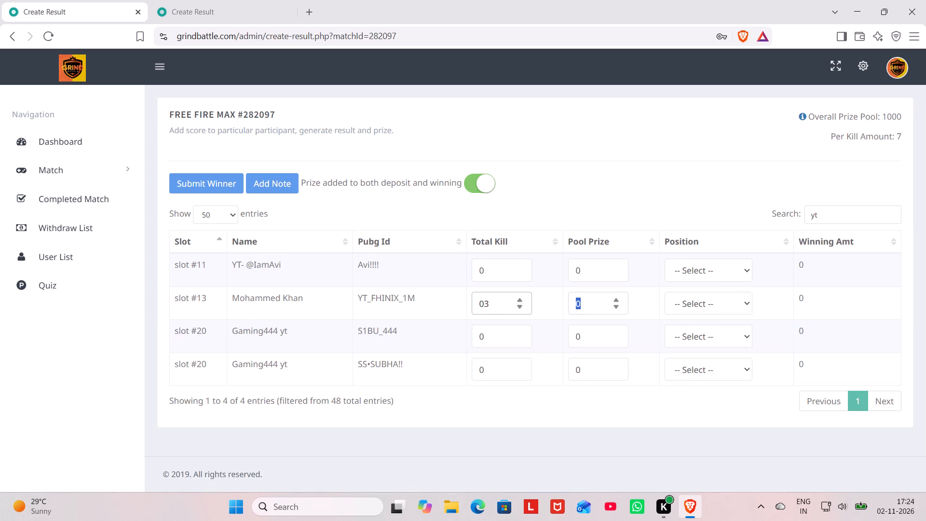
text(20)
key(Tab)
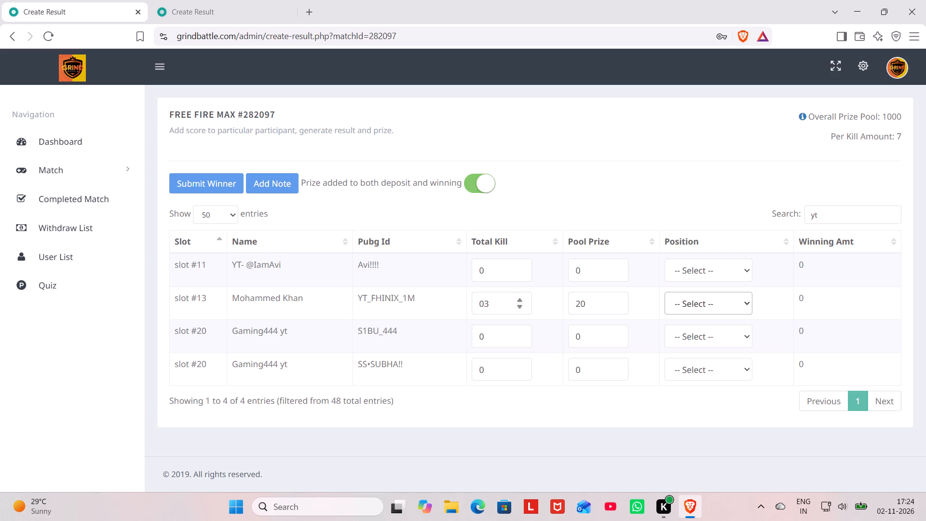
key(Down)
key(Tab)
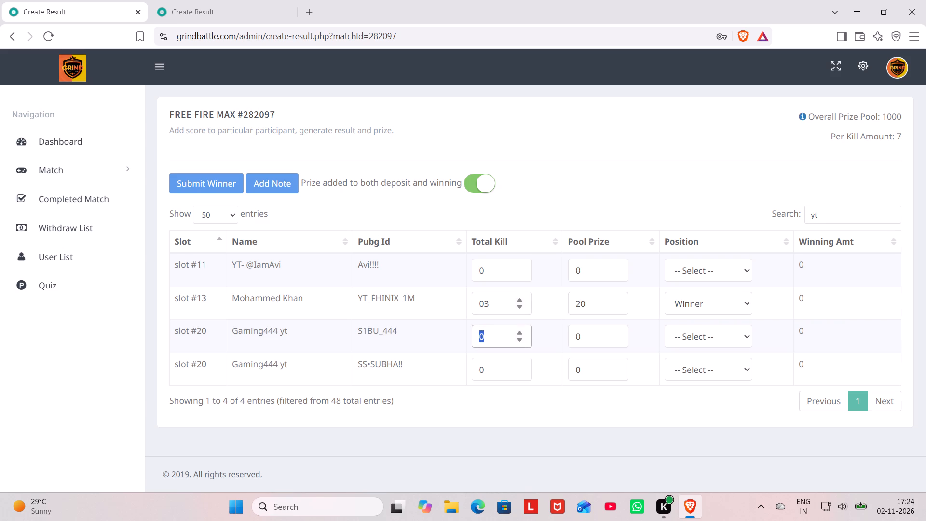
click(828, 216)
key(BackSpace)
key(BackSpace)
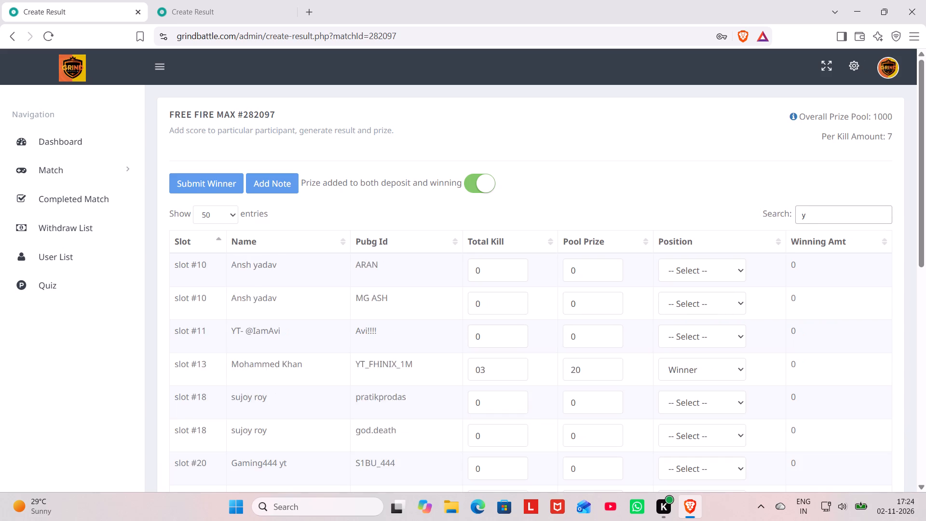
key(BackSpace)
key(BackSpace)
text(sub)
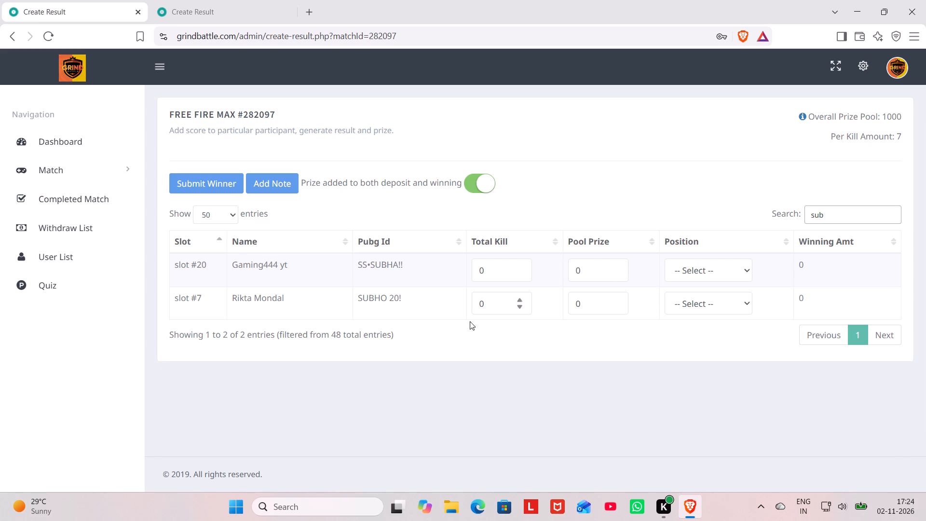
click(502, 302)
key(4)
key(Tab)
key(5)
key(Tab)
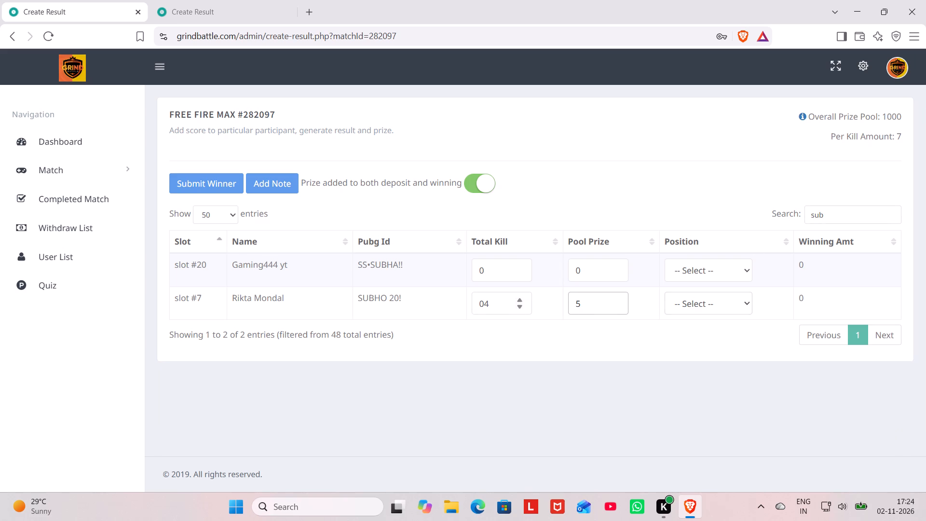
key(Down)
key(Down)
key(Tab)
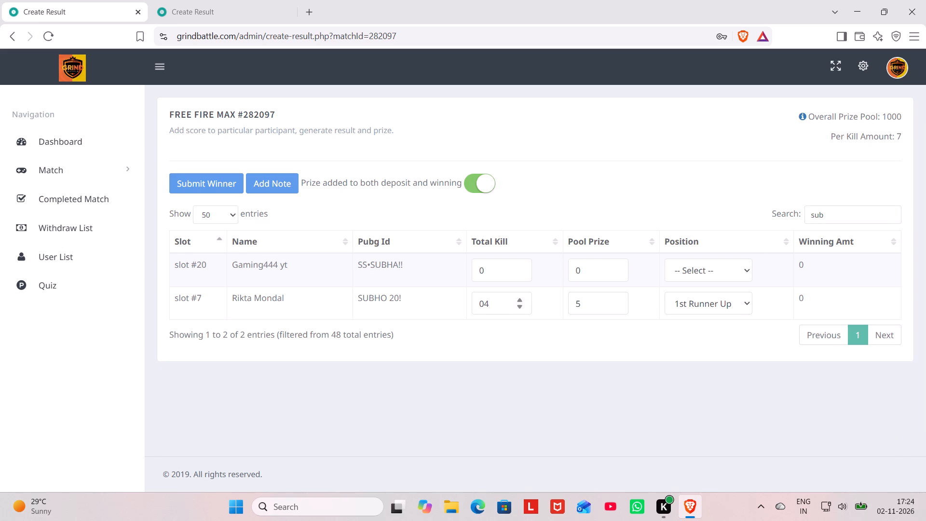
click(830, 221)
key(BackSpace)
key(BackSpace)
key(BackSpace)
key(BackSpace)
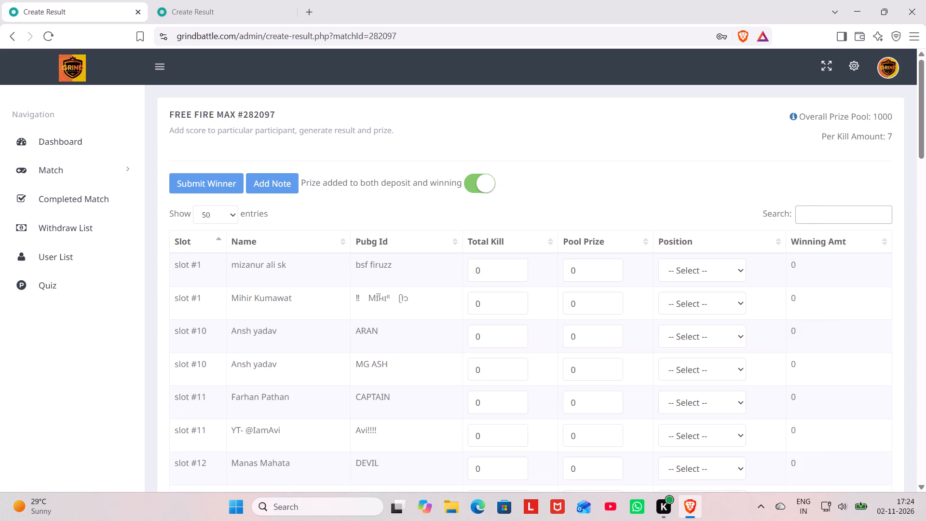
key(BackSpace)
key(semicolon)
key(BackSpace)
text(lal)
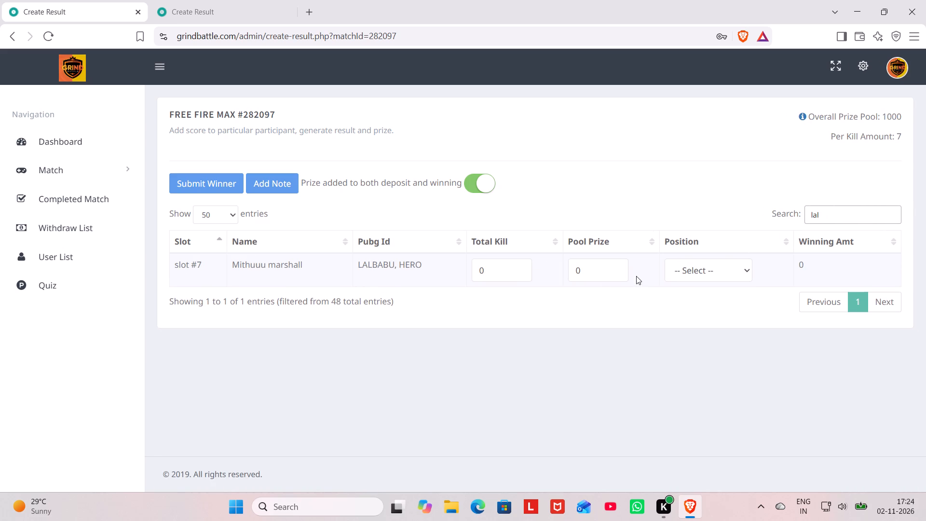
click(504, 272)
key(7)
key(Tab)
key(5)
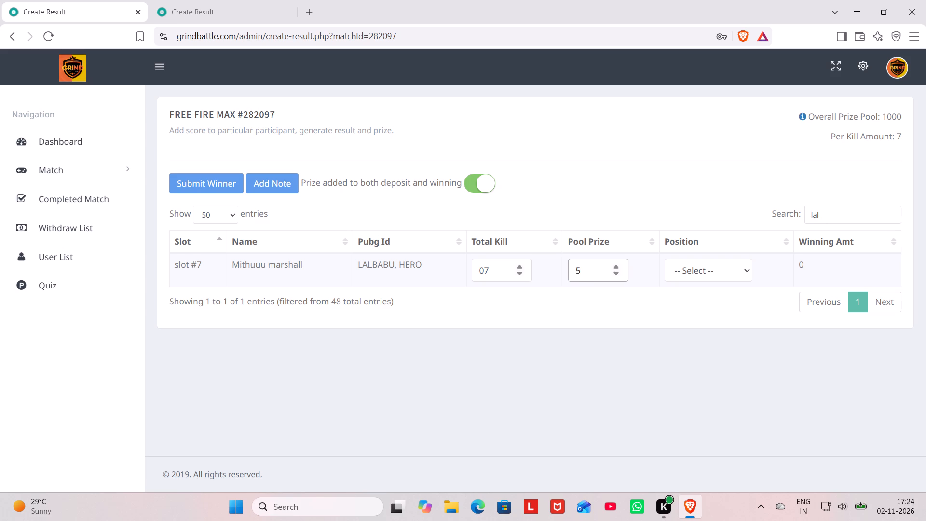
key(Tab)
key(Down)
key(Down)
key(Tab)
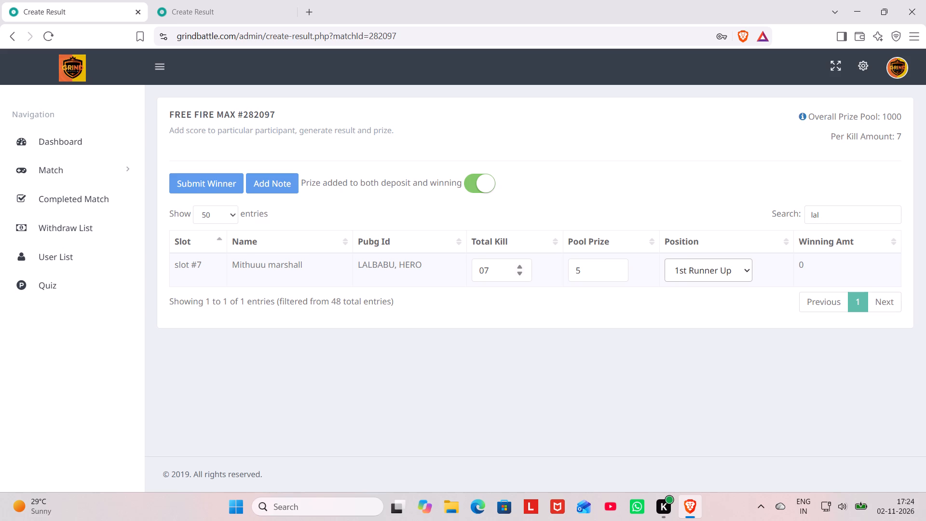
Clear the participant search and record 1 kill for the slot #3 player whose game ID starts with "wanted".
click(841, 224)
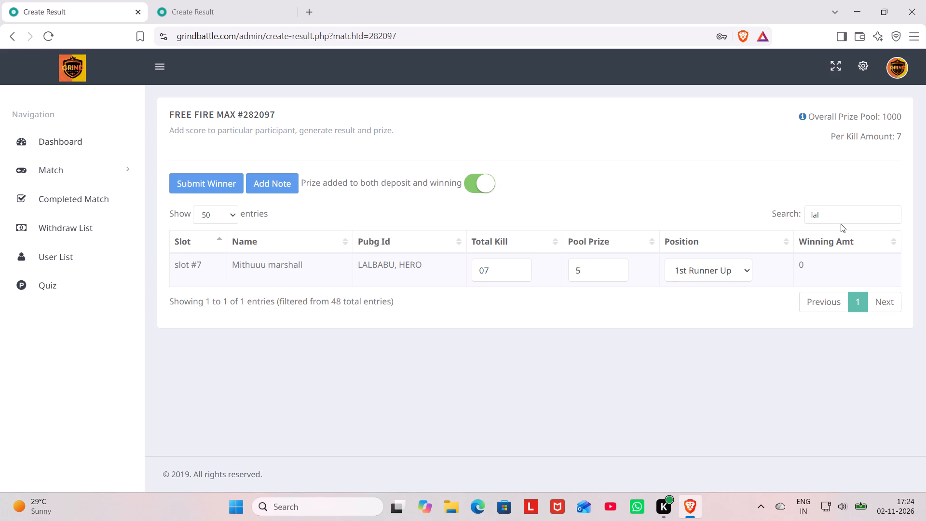
click(847, 216)
key(BackSpace)
key(BackSpace)
key(BackSpace)
key(BackSpace)
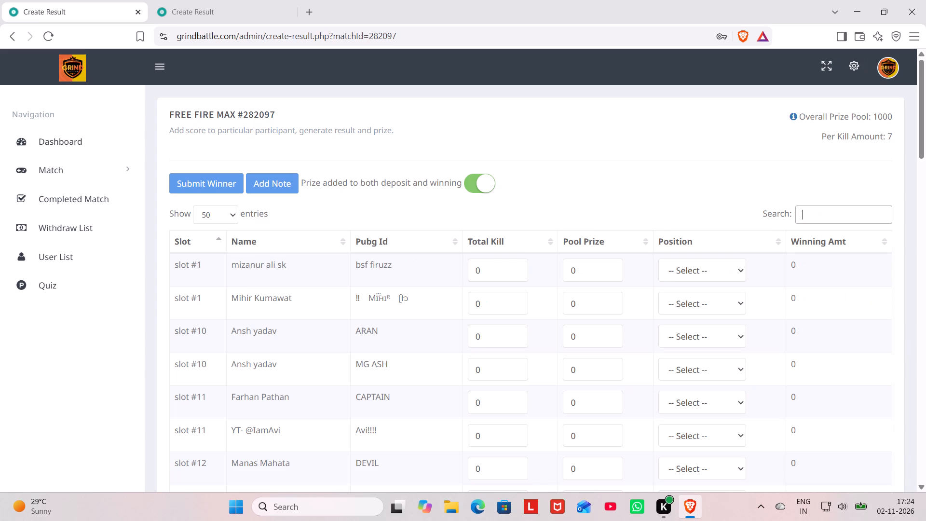
scroll(421, 370, down, 2)
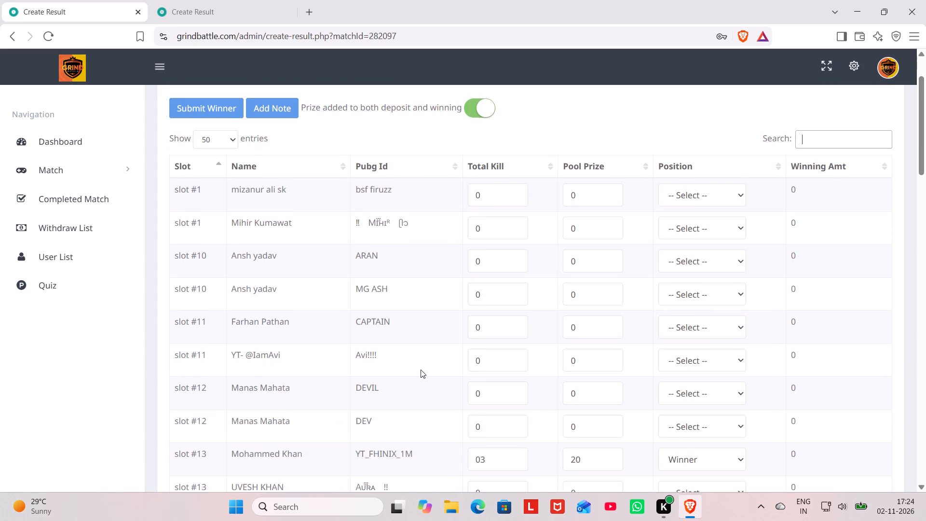
scroll(421, 370, down, 4)
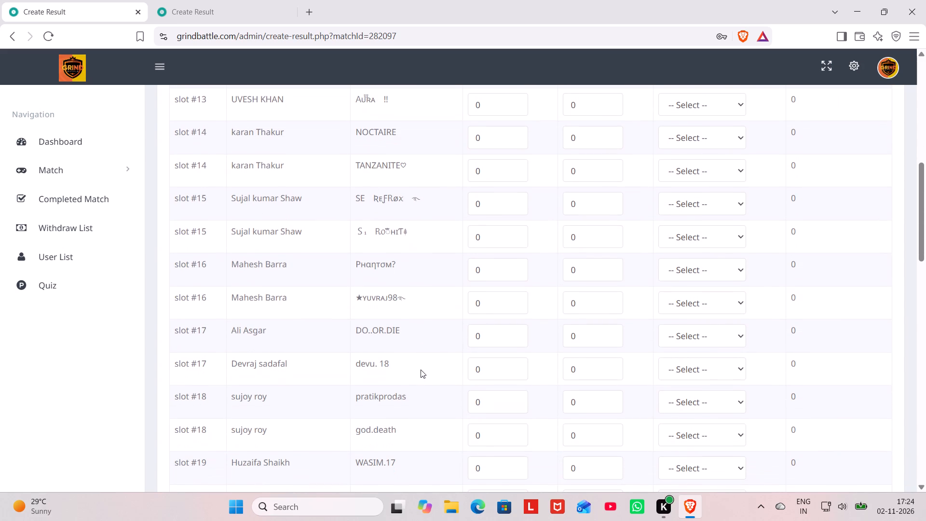
scroll(422, 364, down, 3)
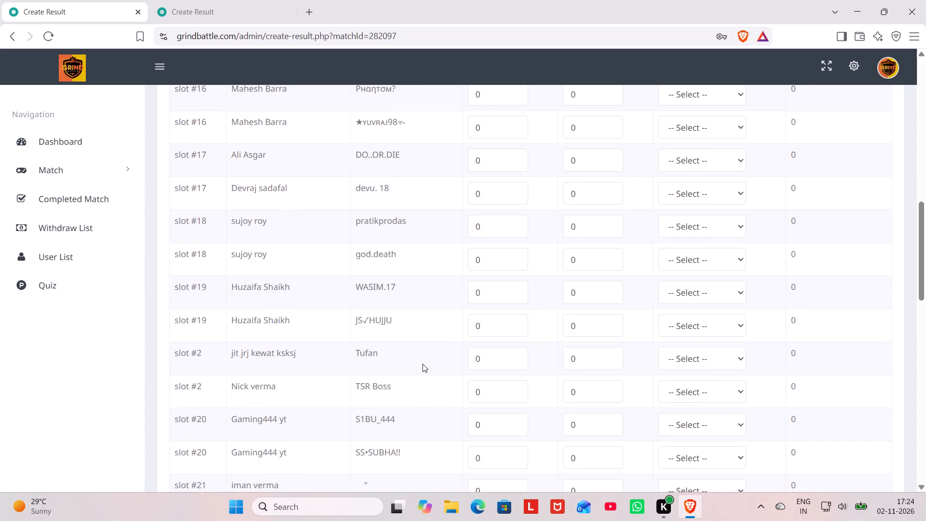
scroll(422, 364, down, 6)
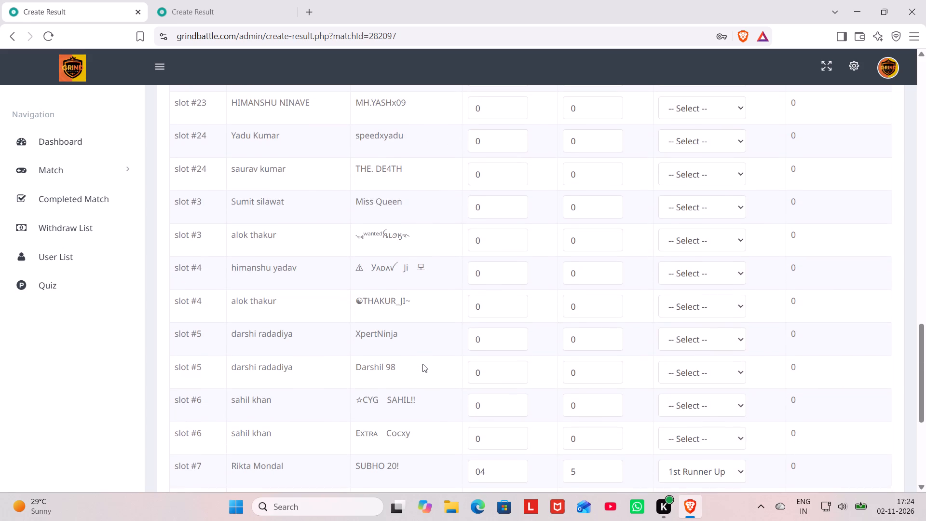
click(486, 230)
key(1)
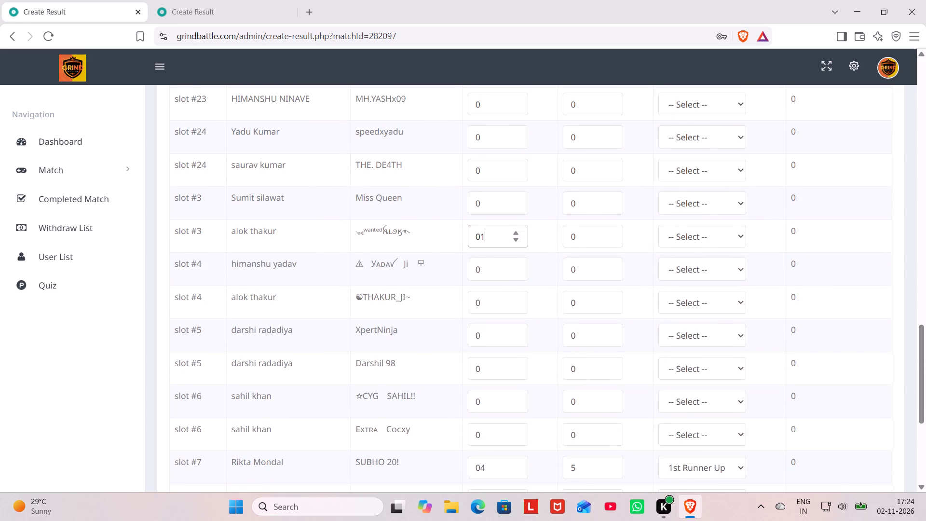
key(Tab)
click(426, 229)
scroll(649, 254, up, 1)
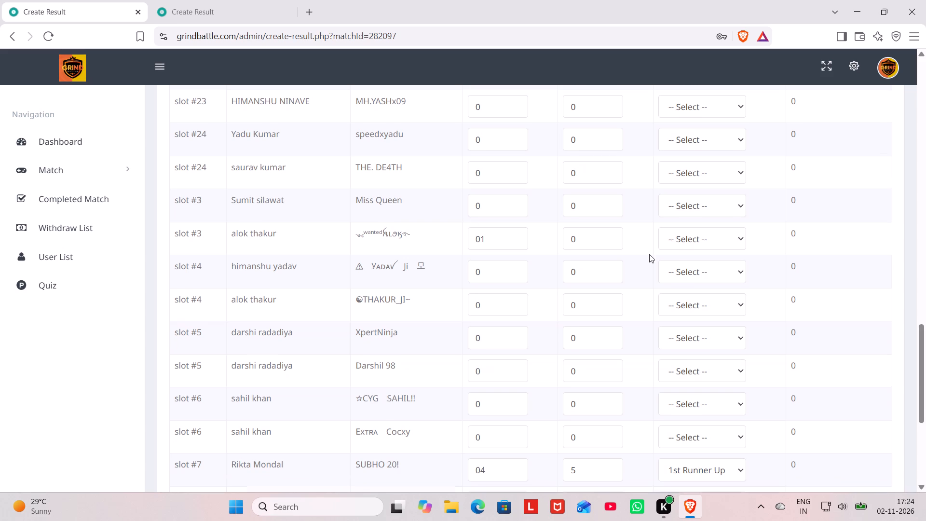
scroll(649, 254, up, 9)
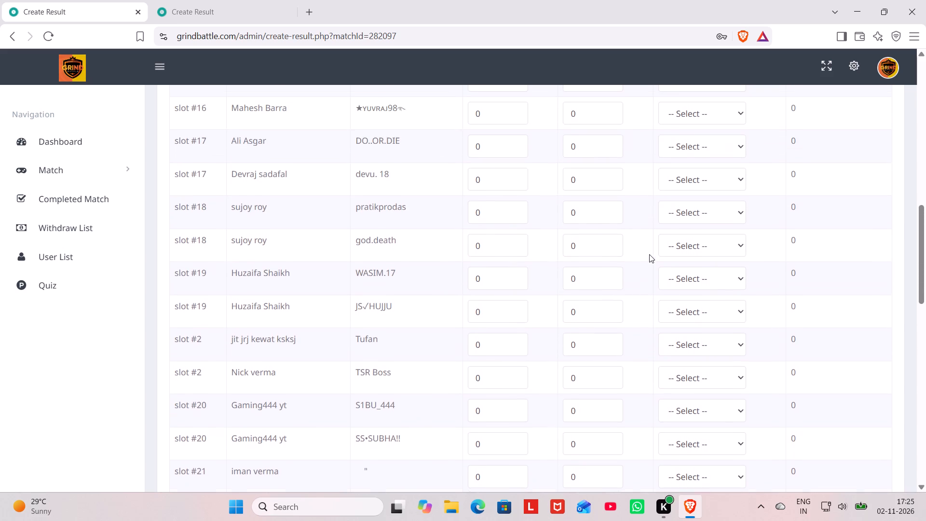
scroll(649, 254, up, 2)
click(494, 363)
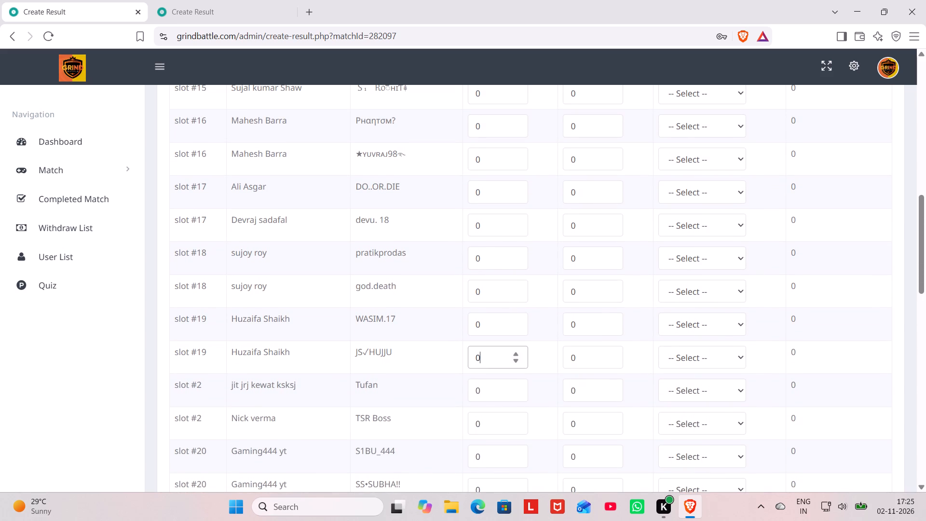
key(1)
key(Tab)
click(397, 348)
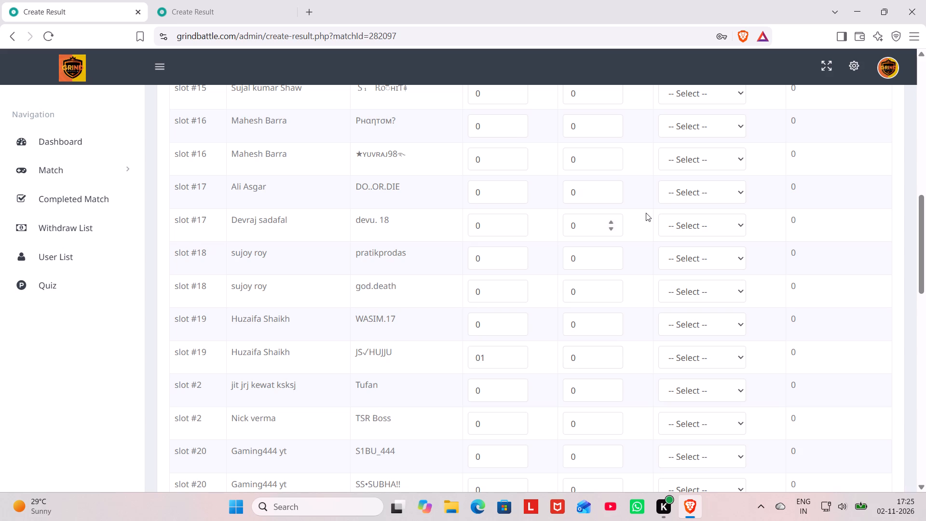
scroll(646, 213, up, 7)
click(831, 214)
text(adu)
click(517, 270)
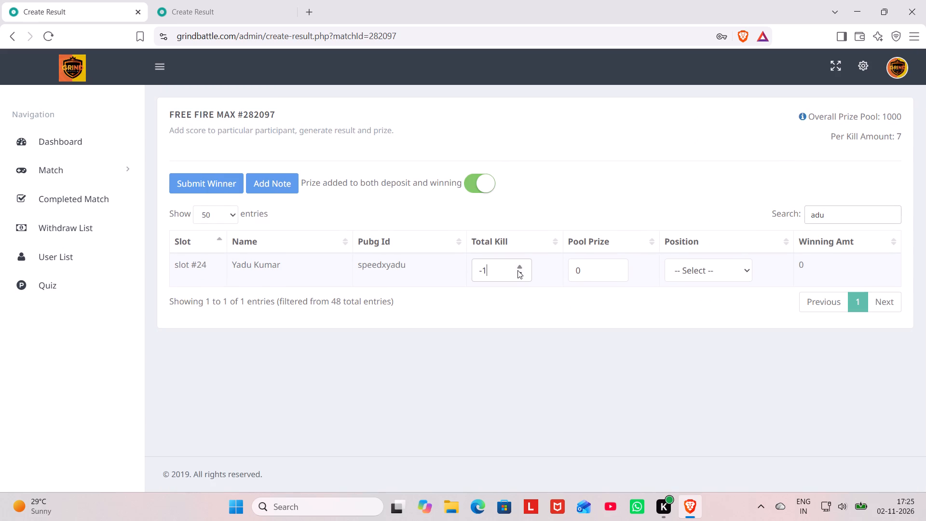
click(511, 272)
key(BackSpace)
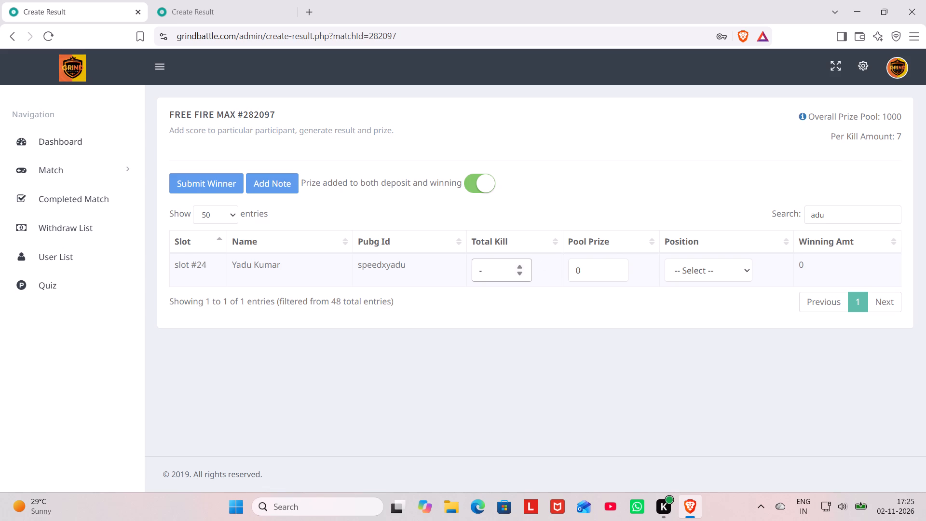
key(BackSpace)
text(02)
key(Tab)
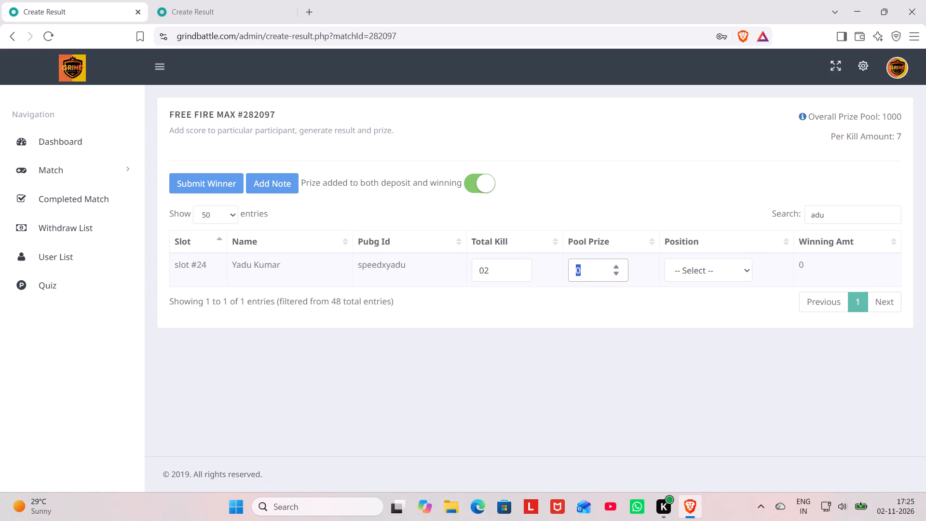
click(853, 216)
key(BackSpace)
key(BackSpace)
key(BackSpace)
key(BackSpace)
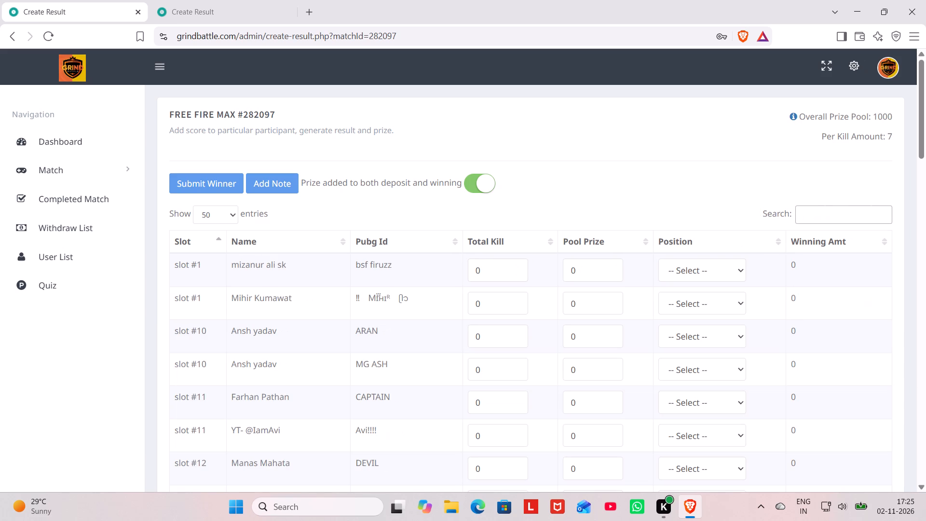
text(the)
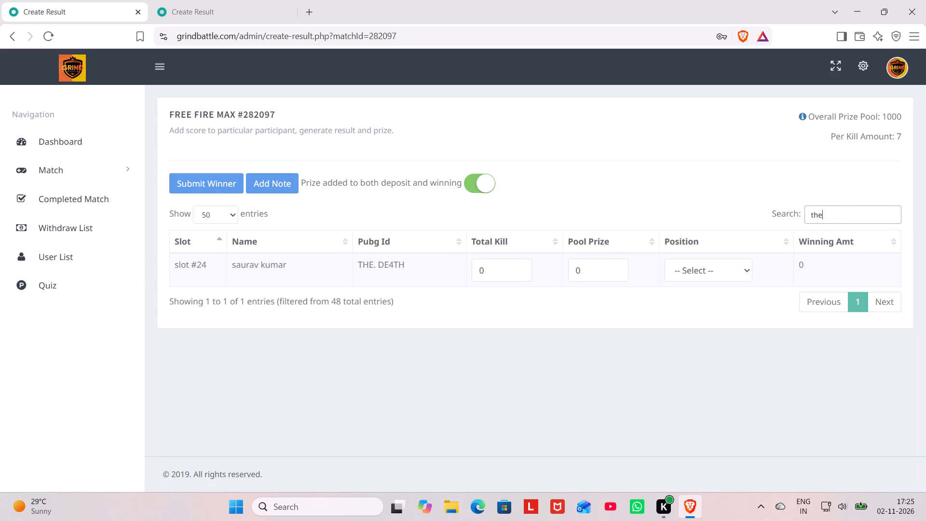
click(486, 265)
key(3)
key(Tab)
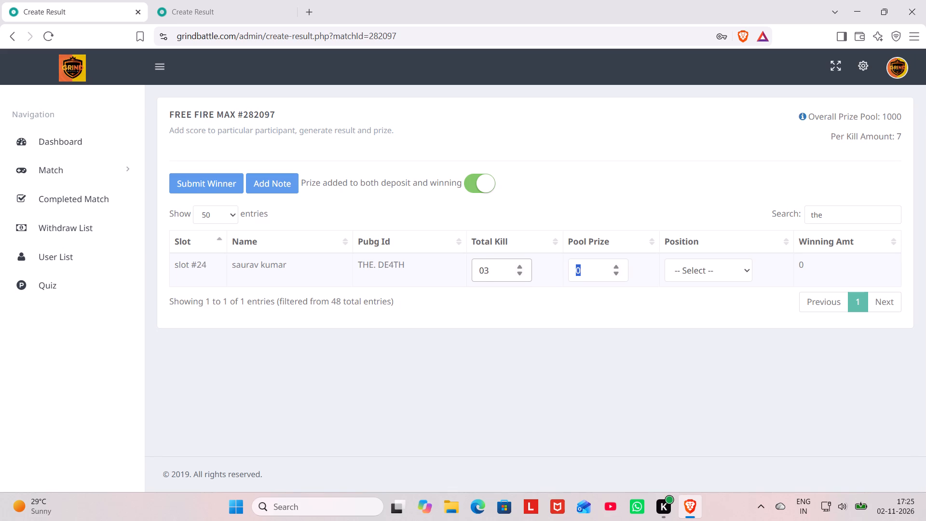
click(840, 212)
key(BackSpace)
key(BackSpace)
key(BackSpace)
key(BackSpace)
key(BackSpace)
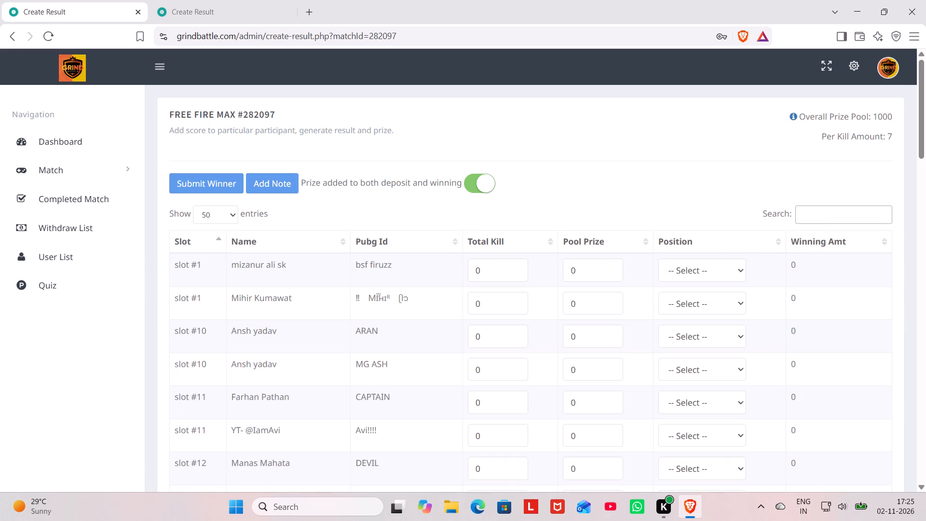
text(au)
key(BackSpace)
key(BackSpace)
Record 1 kill for the slot #13 player whose stylised game ID reads "Aura !!" in the participant table.
scroll(404, 400, down, 3)
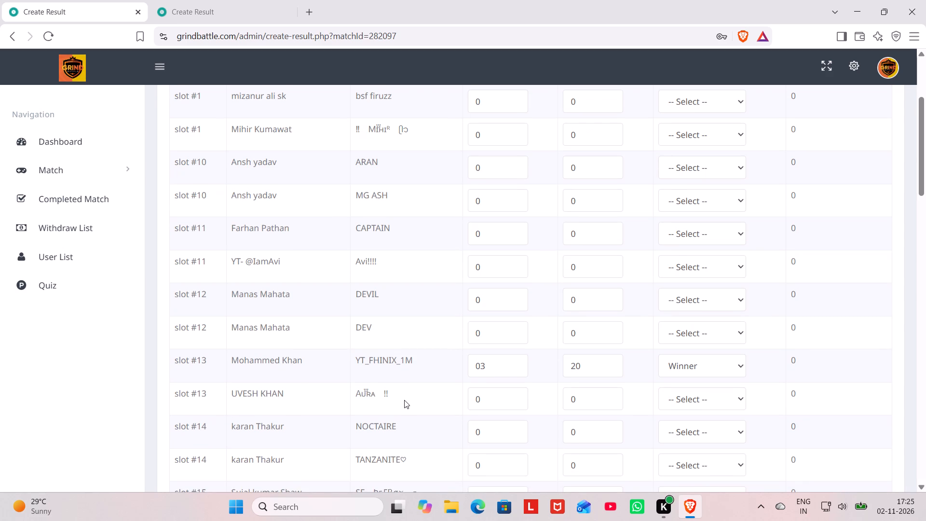
scroll(453, 435, down, 1)
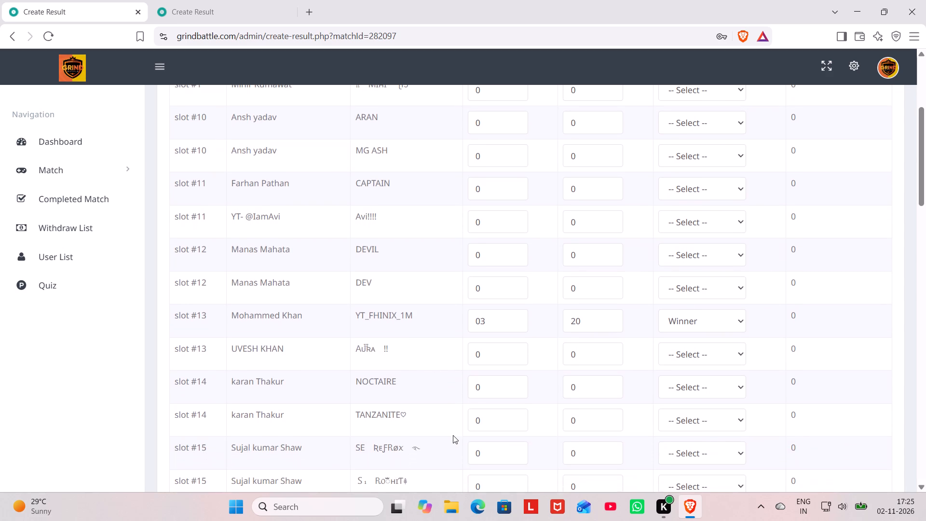
scroll(453, 435, down, 2)
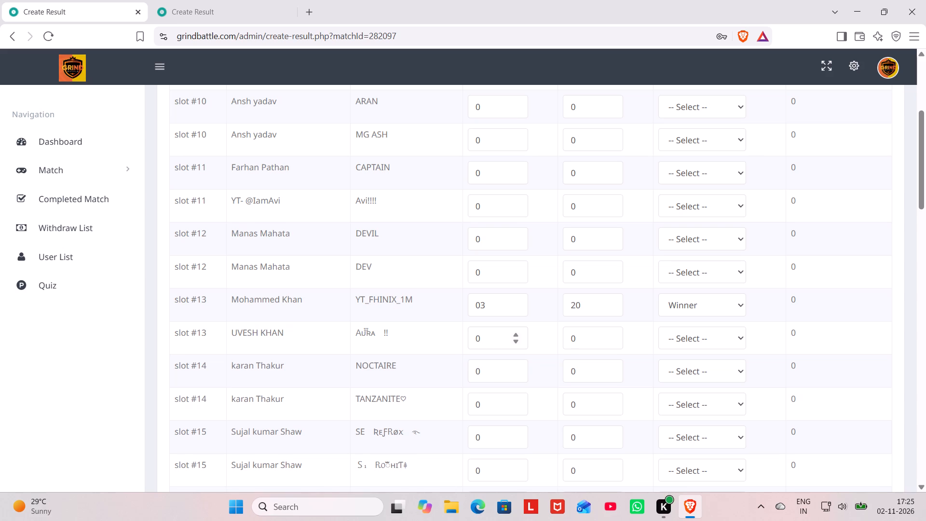
click(486, 338)
key(1)
key(Tab)
scroll(481, 387, up, 5)
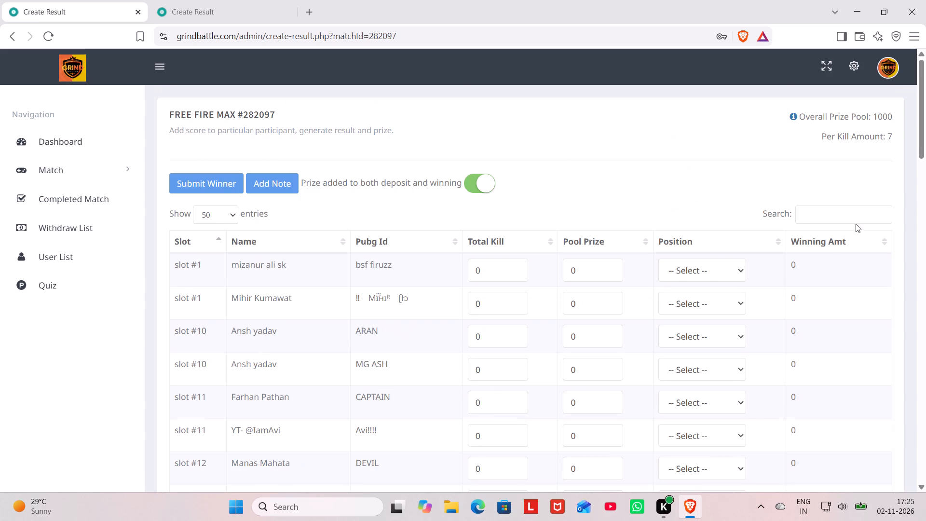
click(858, 217)
text(yas)
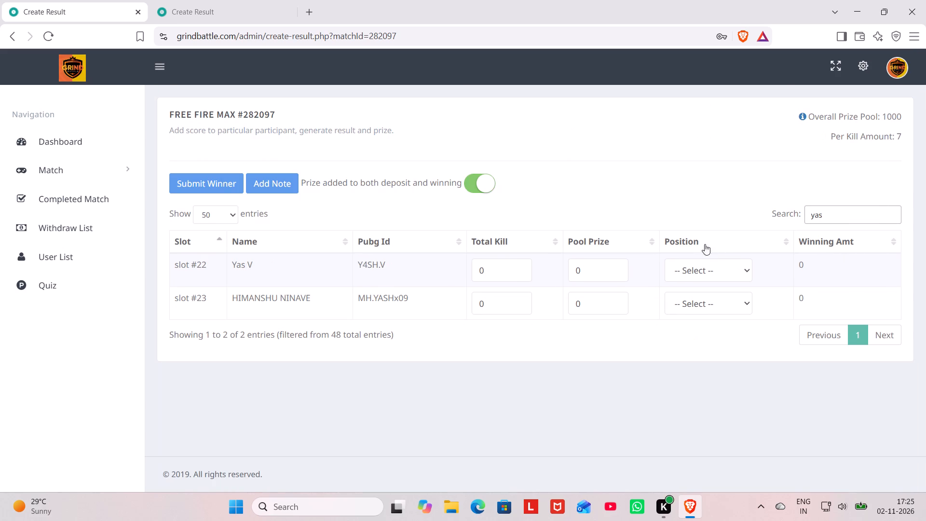
click(484, 315)
key(3)
key(Tab)
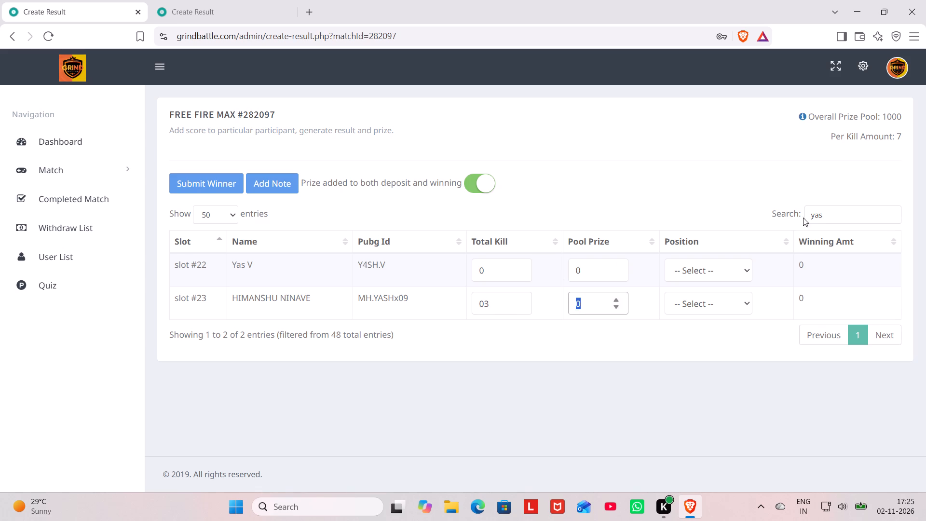
click(870, 217)
key(BackSpace)
key(BackSpace)
key(BackSpace)
key(BackSpace)
key(BackSpace)
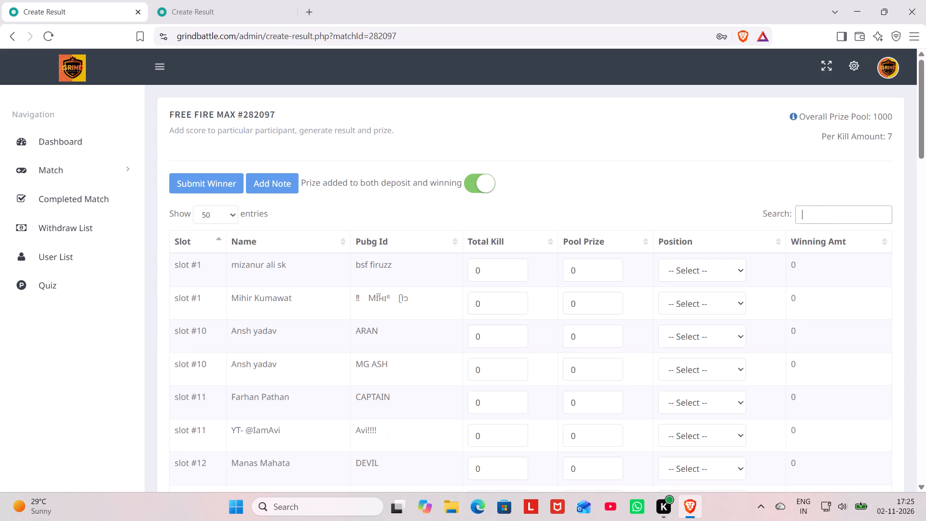
Search the participants for "mg", set MG ASH's total kills to 2, and clear the search.
text(mg)
click(499, 280)
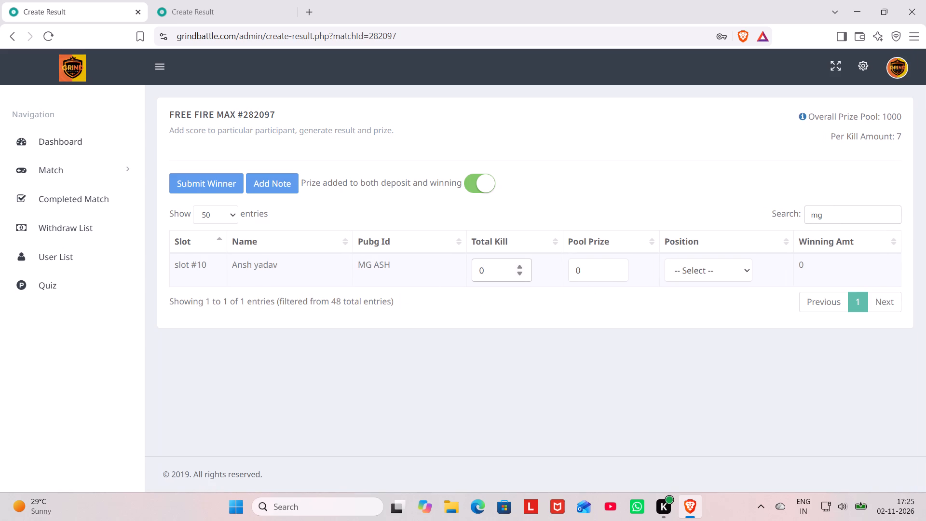
key(2)
key(Tab)
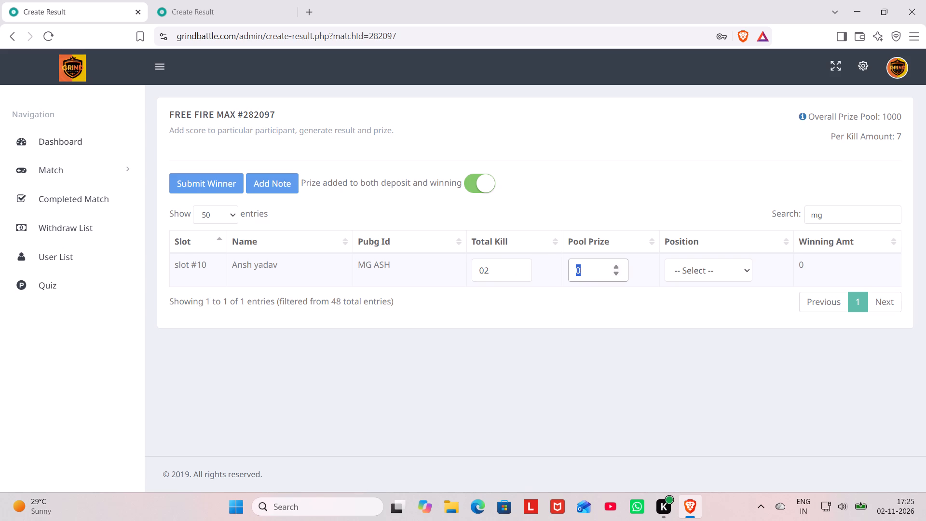
click(831, 218)
key(BackSpace)
key(BackSpace)
key(BackSpace)
key(BackSpace)
key(BackSpace)
key(BackSpace)
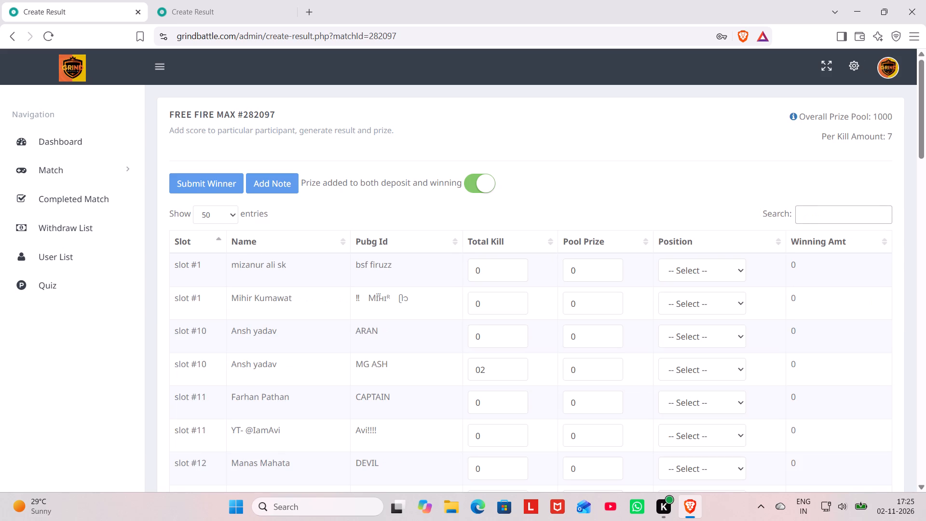
text(star)
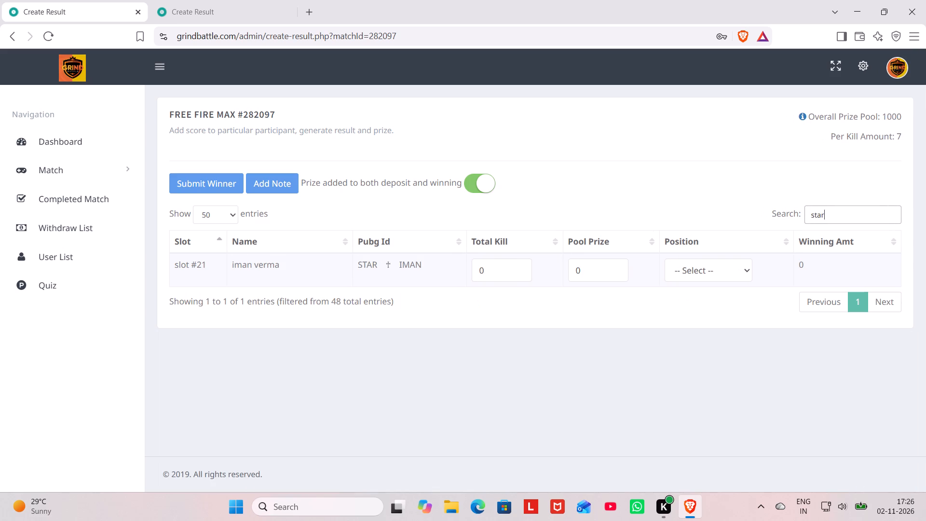
click(500, 274)
key(2)
key(Tab)
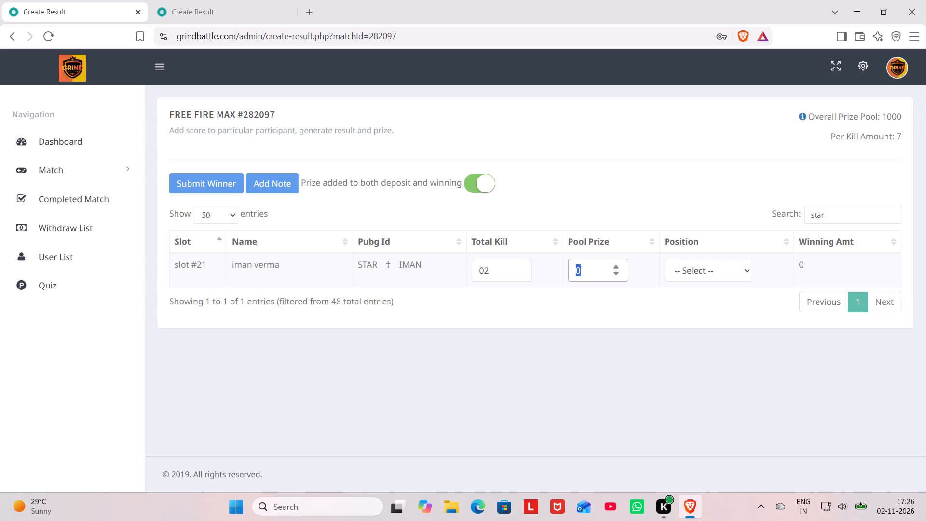
click(848, 209)
key(BackSpace)
key(BackSpace)
key(BackSpace)
key(BackSpace)
Search the participants for "do", set DO..OR.DIE's total kills to 1, and clear the search.
text(do)
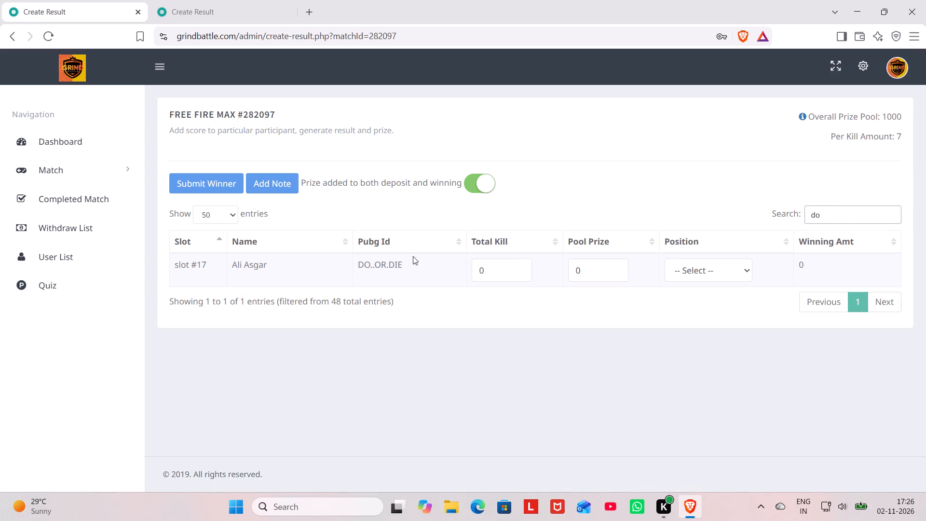
click(502, 271)
key(1)
key(Tab)
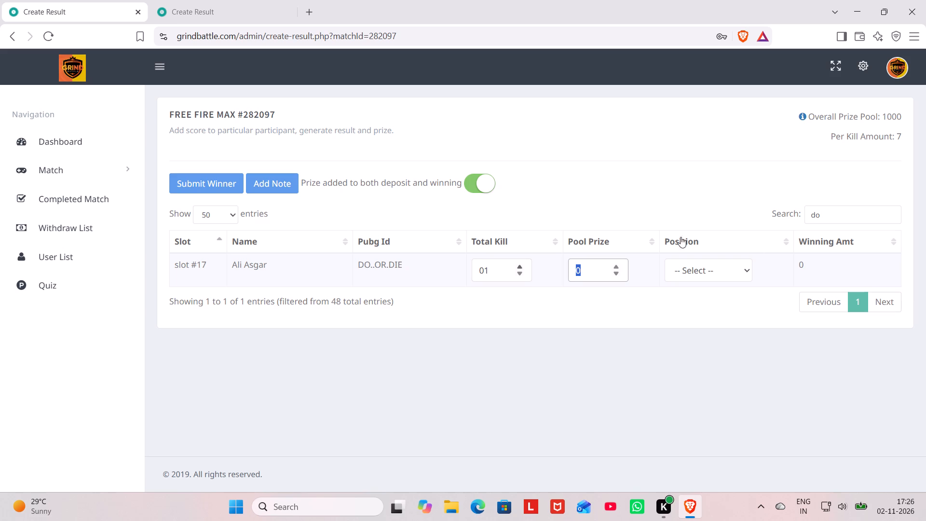
click(868, 214)
key(BackSpace)
key(BackSpace)
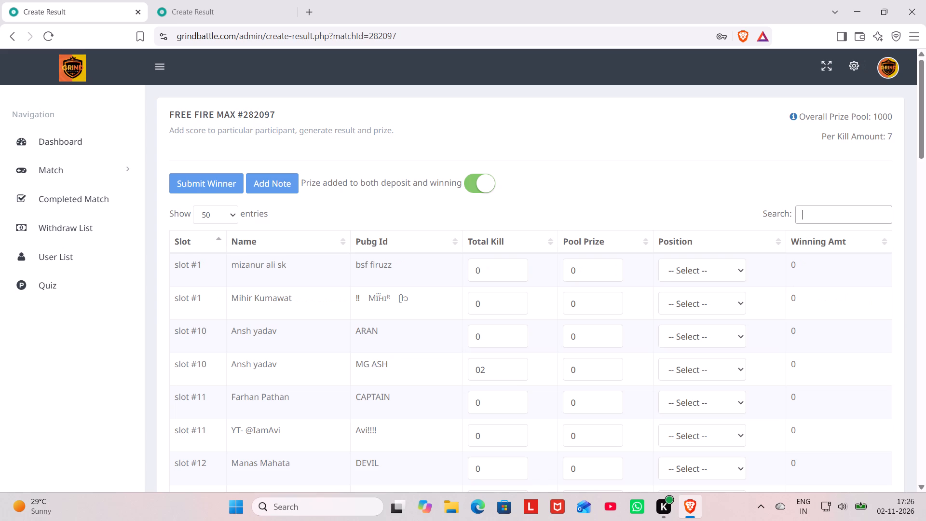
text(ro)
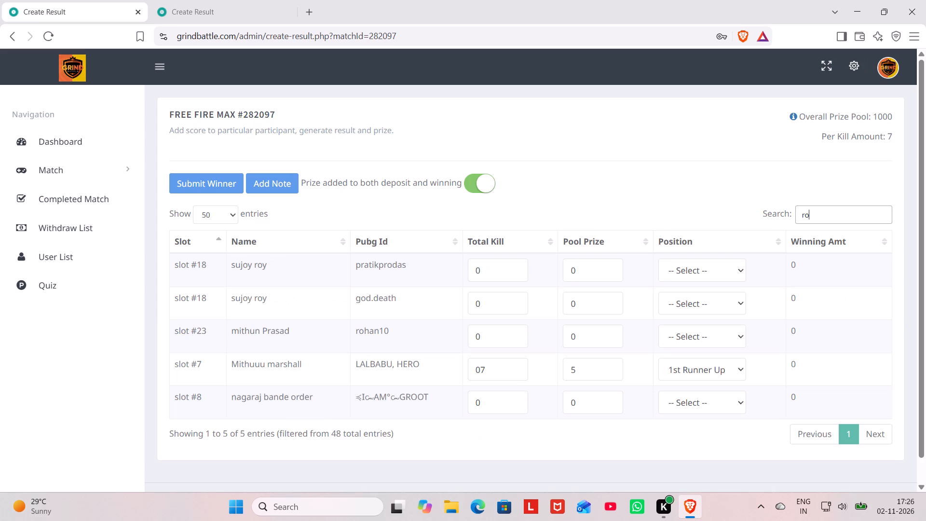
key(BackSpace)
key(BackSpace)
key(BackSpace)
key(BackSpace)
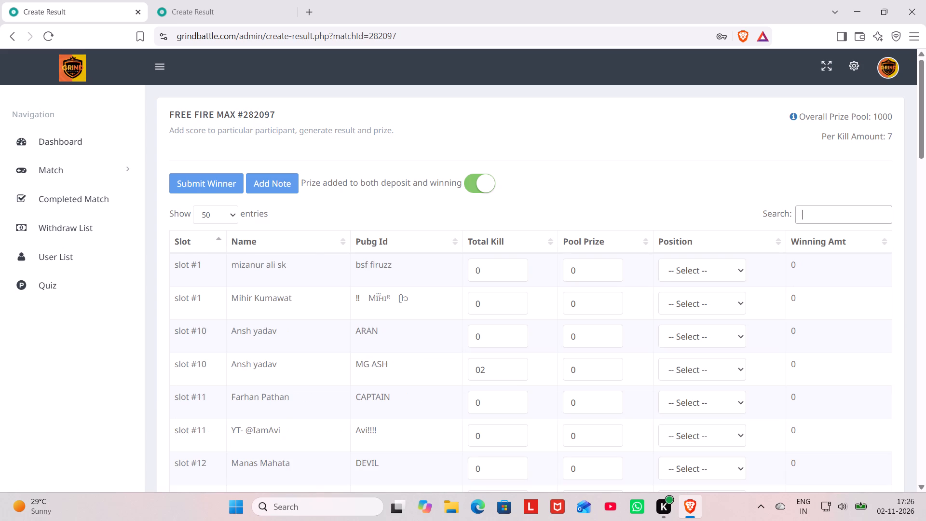
text(avii)
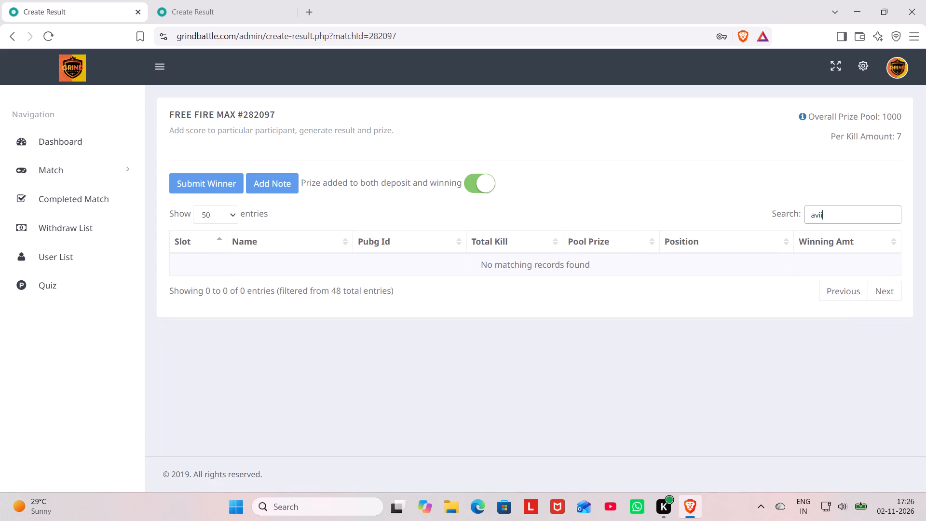
key(BackSpace)
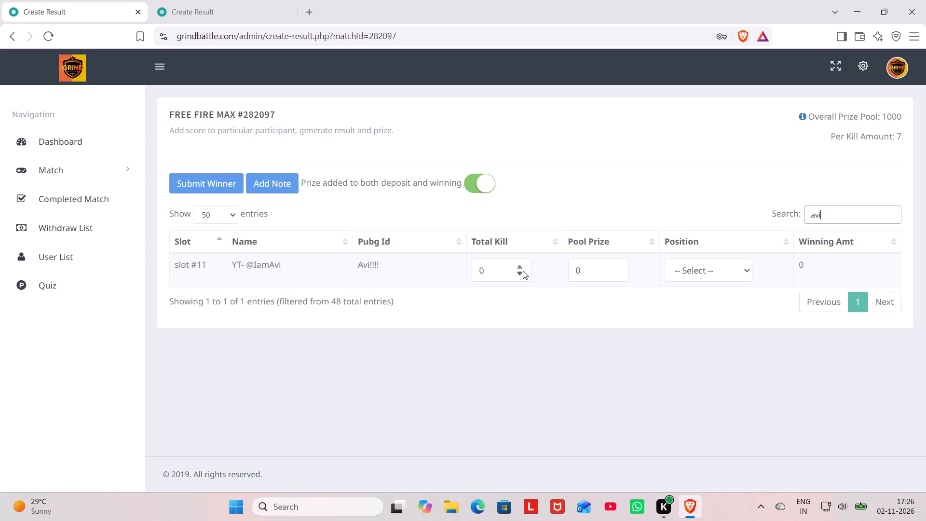
click(503, 273)
key(2)
key(Tab)
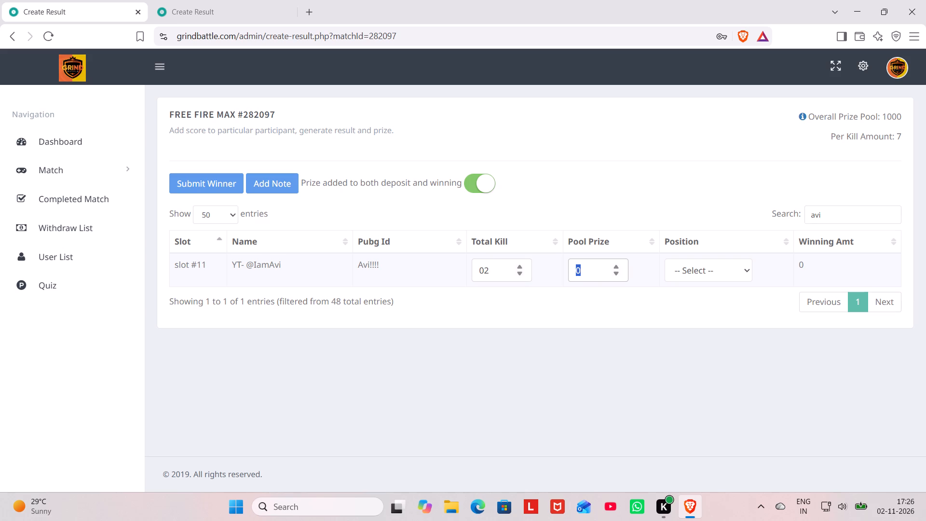
click(850, 219)
key(BackSpace)
key(BackSpace)
key(BackSpace)
key(BackSpace)
text(mo)
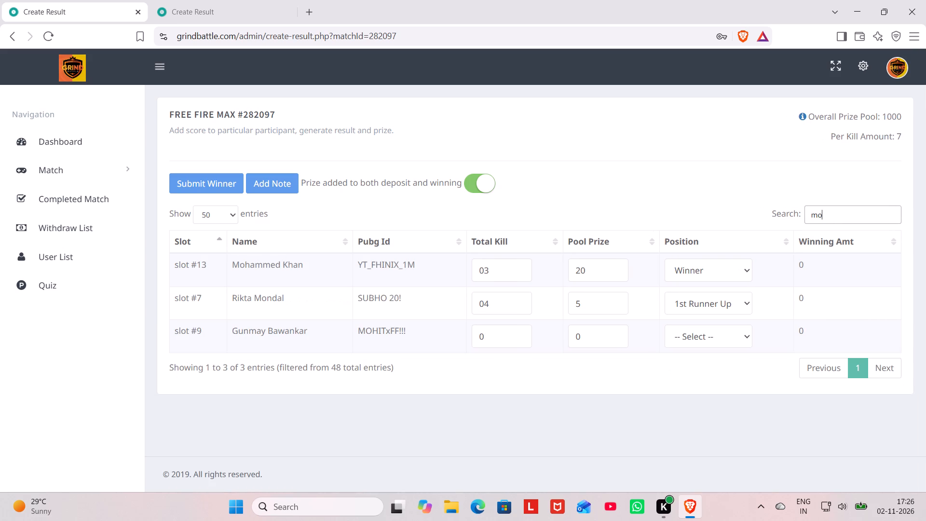
click(502, 337)
key(2)
key(Tab)
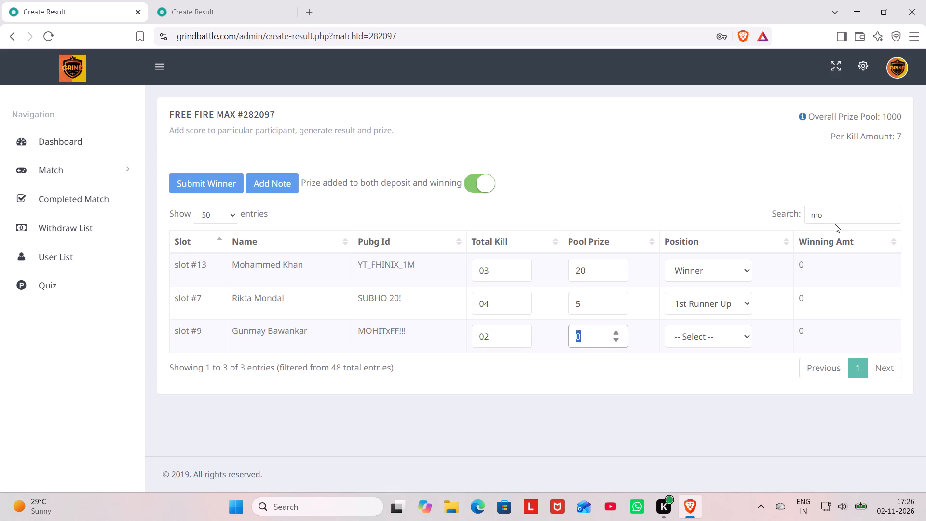
click(843, 215)
key(BackSpace)
key(BackSpace)
key(BackSpace)
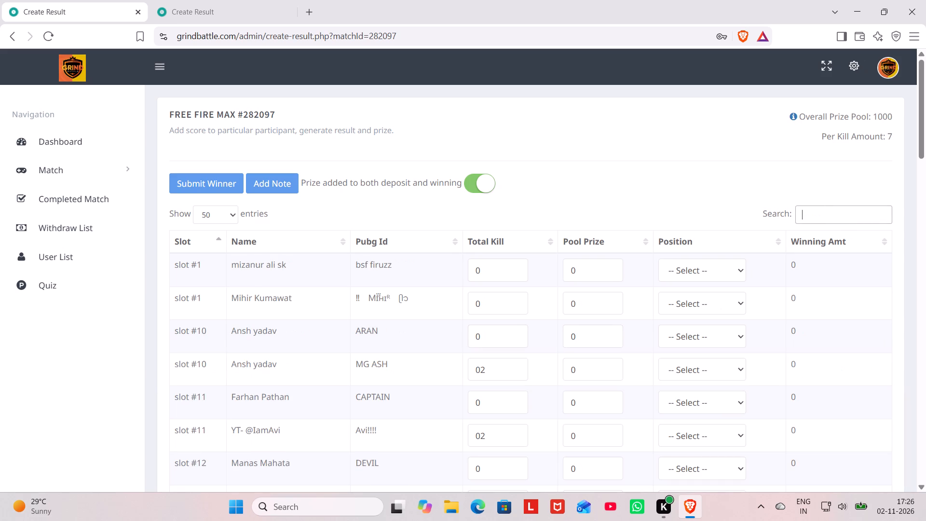
Search the participants for "444" and set S1BU_444's total kills to 1.
text(444)
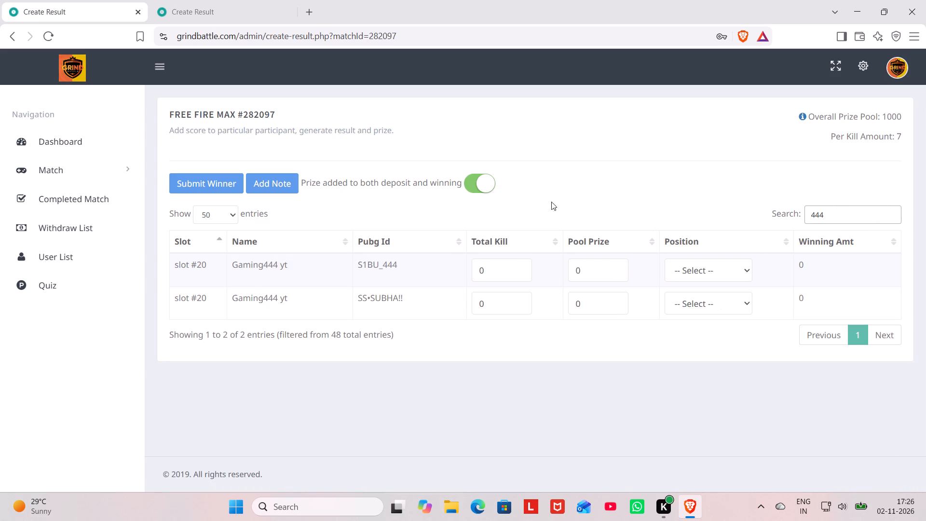
click(501, 272)
key(1)
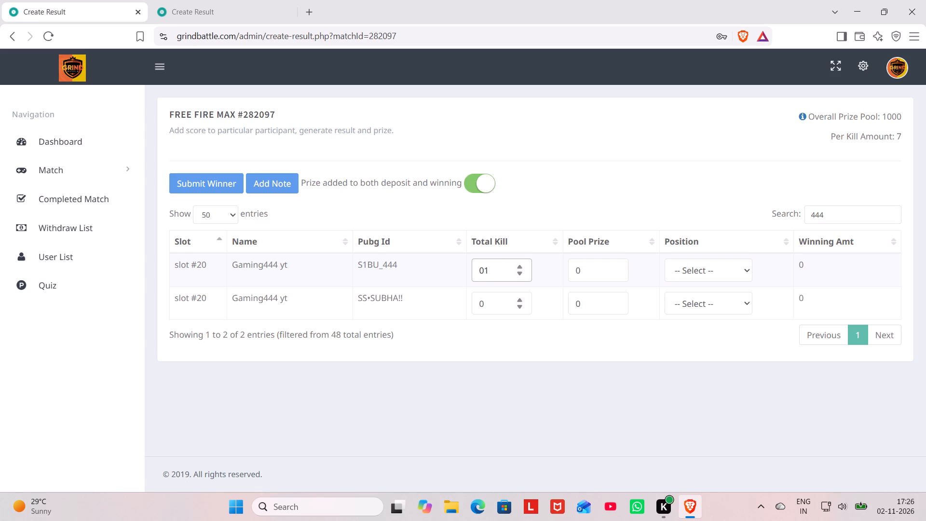
click(487, 298)
key(1)
key(Tab)
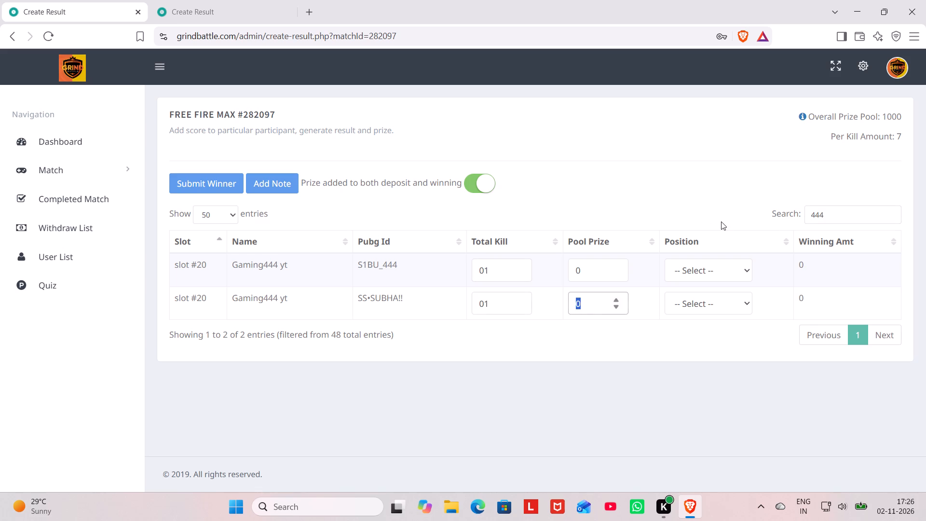
click(842, 218)
key(BackSpace)
key(BackSpace)
key(BackSpace)
key(BackSpace)
key(BackSpace)
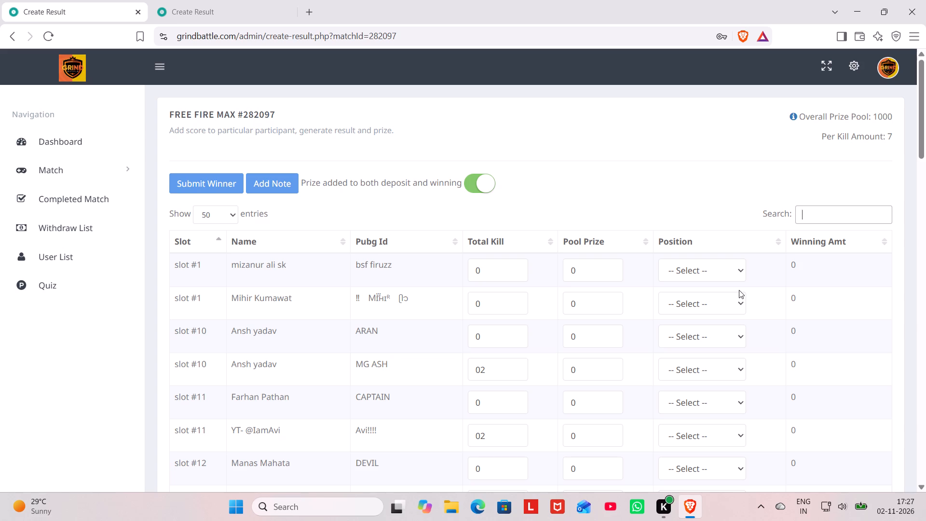
In the full participant list, set the total kills of the second slot #15 player, RoHIT, to 2.
scroll(457, 340, down, 3)
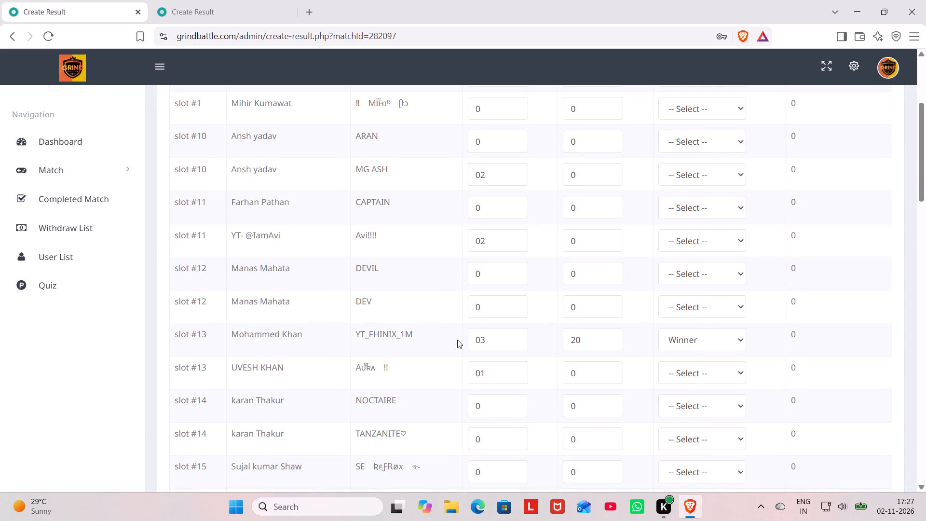
scroll(457, 340, down, 4)
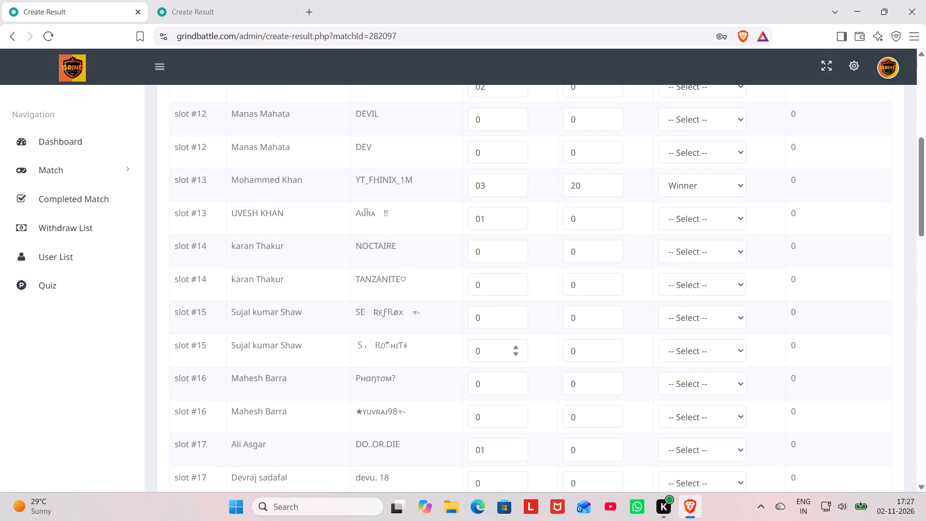
click(487, 350)
key(2)
key(Tab)
click(407, 362)
Submit the winner results for match #282097.
scroll(407, 362, up, 5)
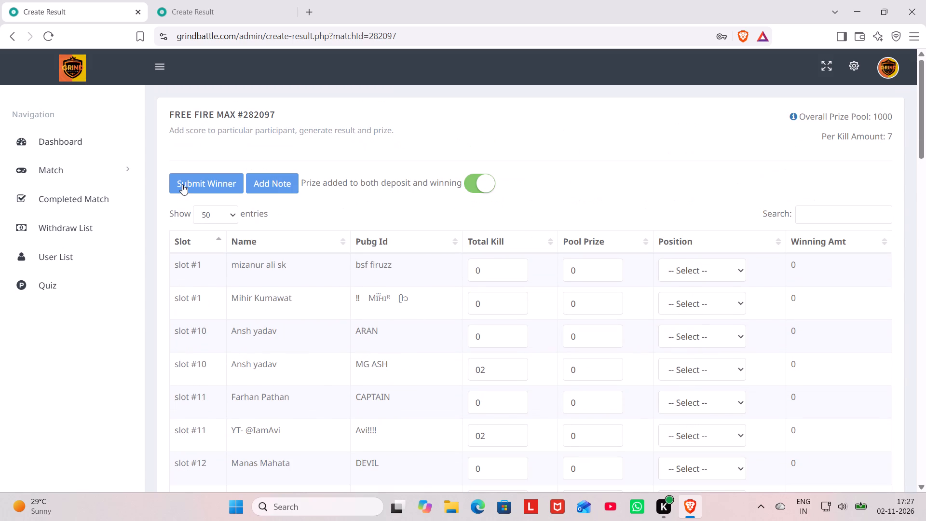
click(182, 184)
Open the completed match list in the browser tab showing match #282096.
click(201, 0)
click(70, 198)
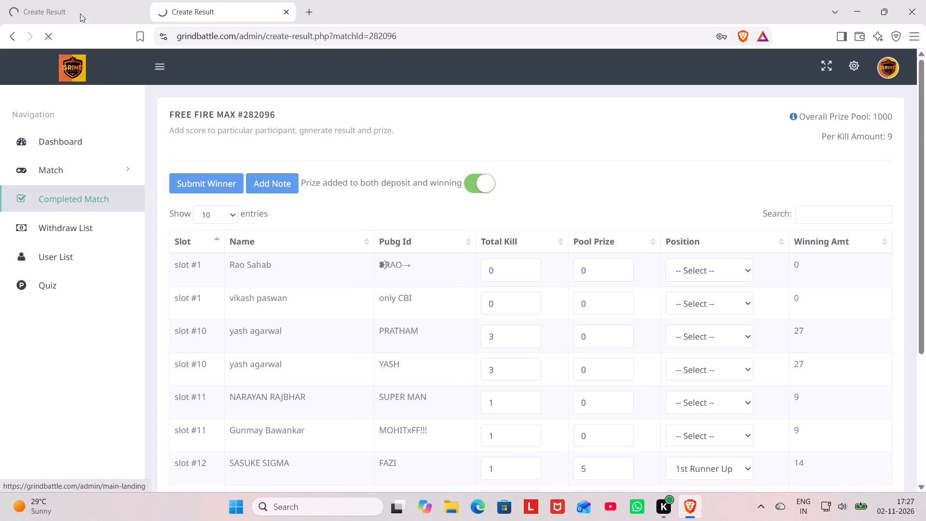
Return to match #282097 and save the note "NOCTAIRE & TANZANITE send your POV to customer support.".
click(74, 0)
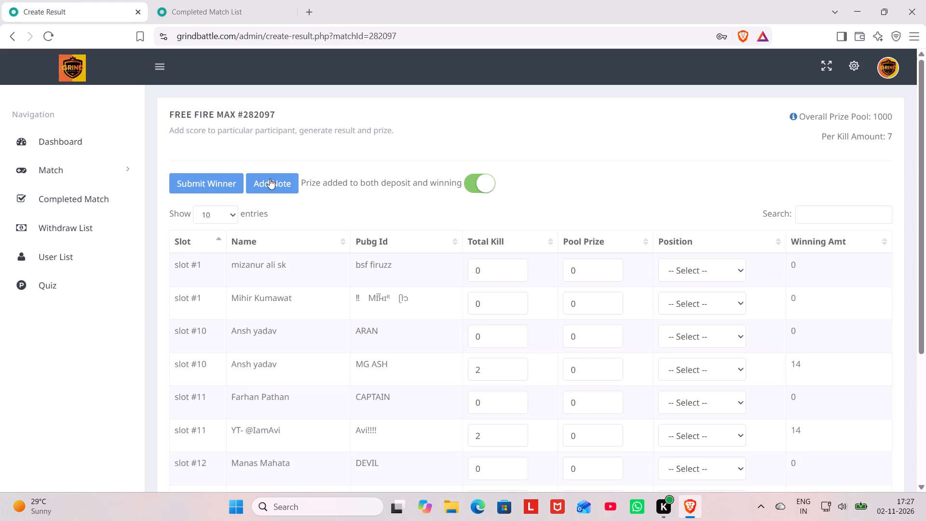
click(270, 178)
click(315, 160)
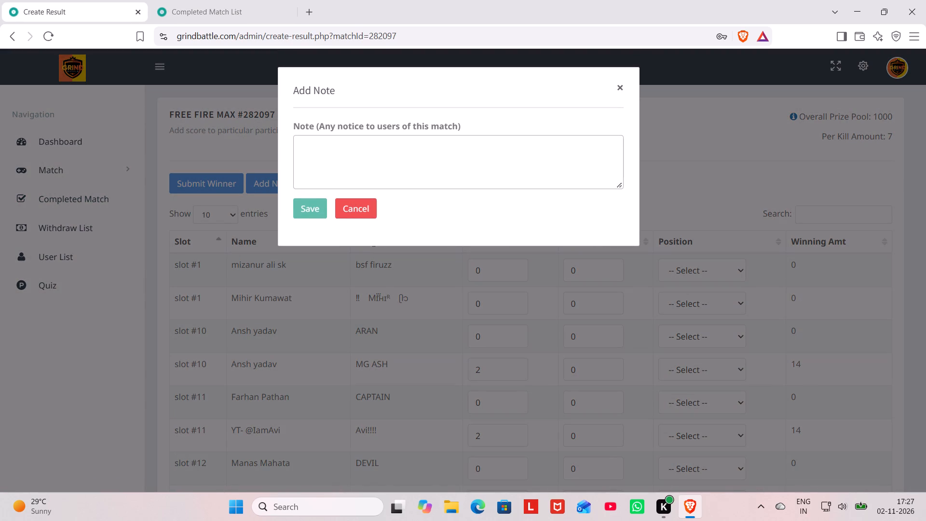
key(shift+n)
text(OCTAIRE)
key(space)
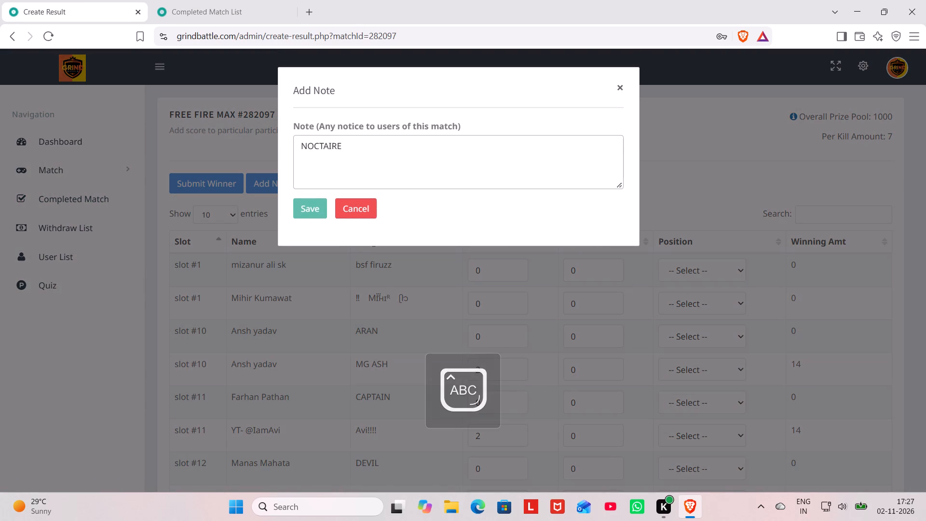
text(& TANZANITE)
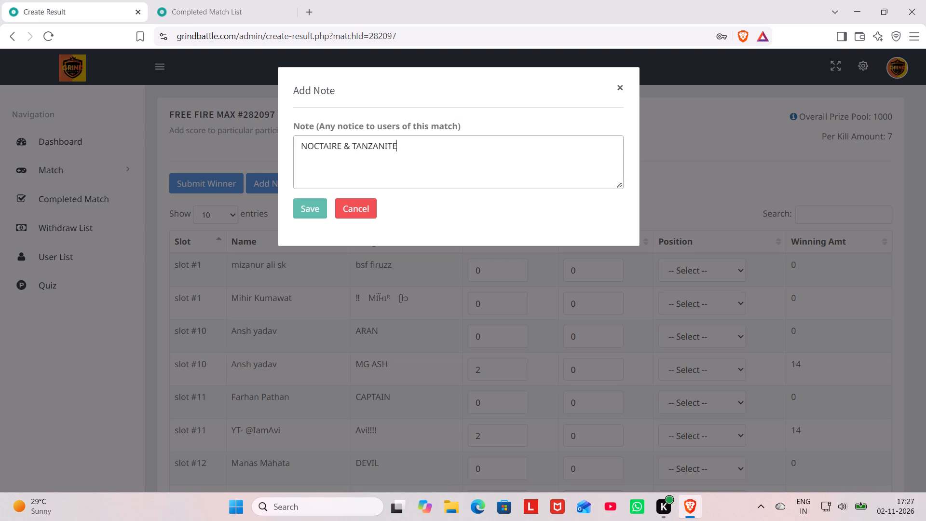
key(space)
text(send your)
key(space)
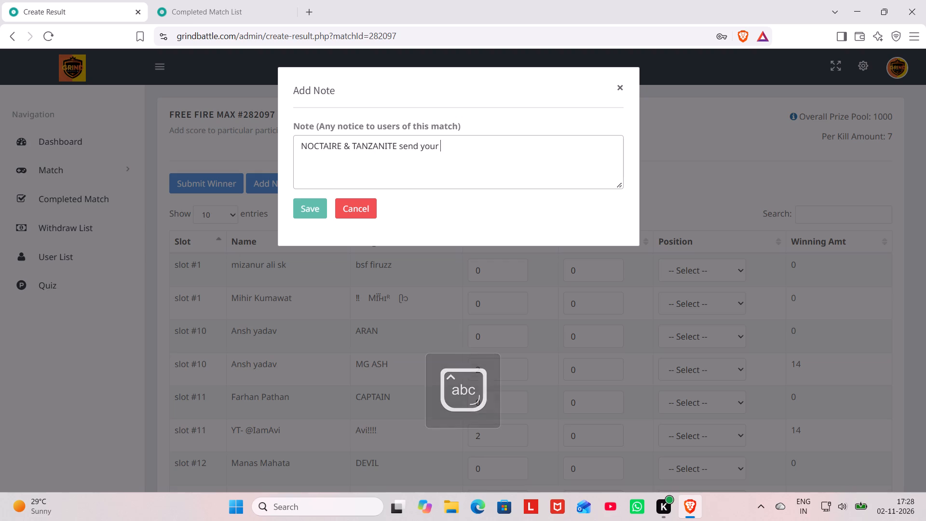
text(POV to cu)
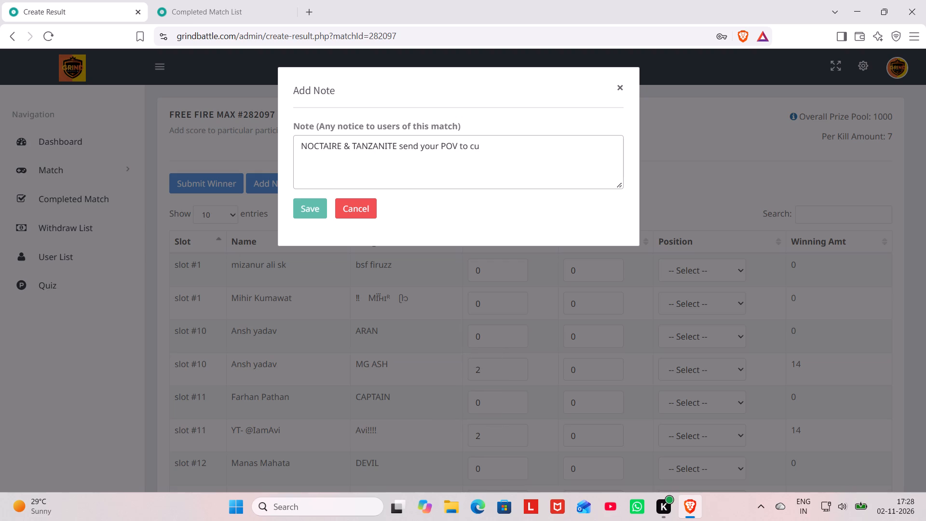
text(stomer suoo)
key(BackSpace)
key(BackSpace)
text(pport)
key(period)
click(309, 211)
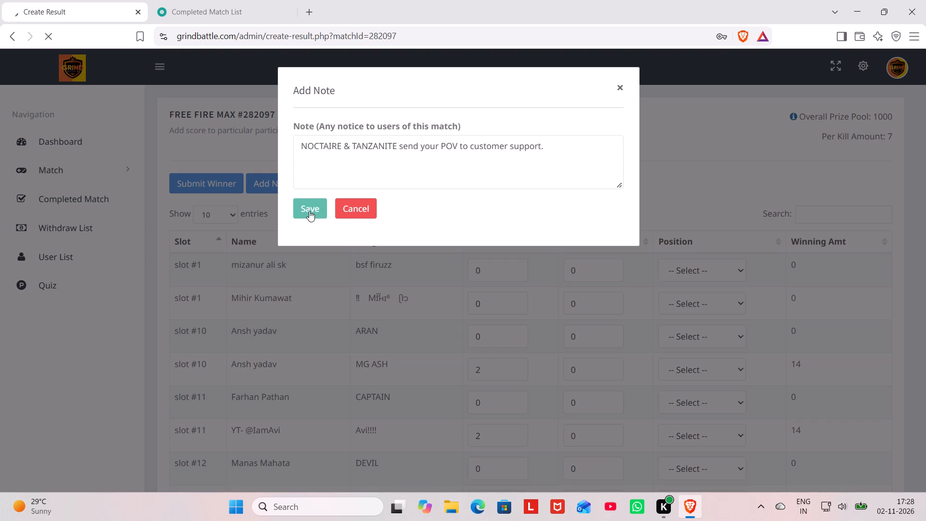
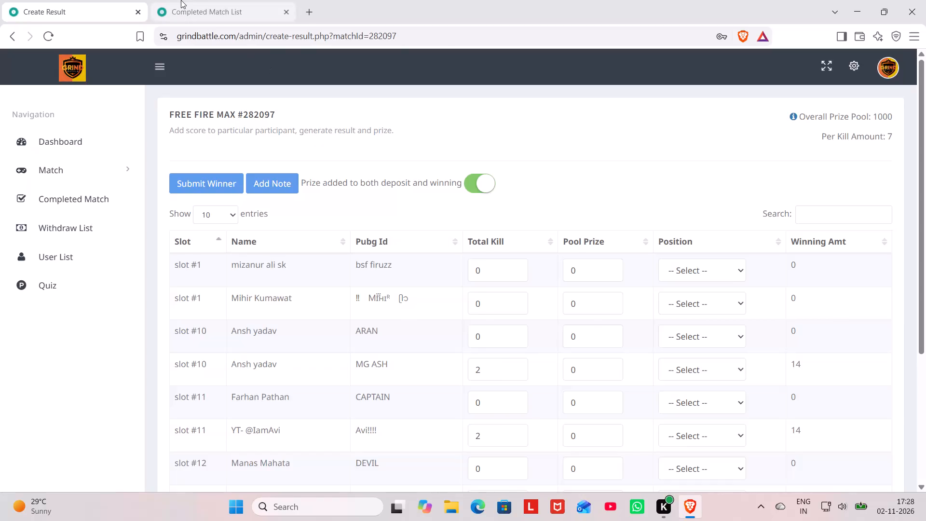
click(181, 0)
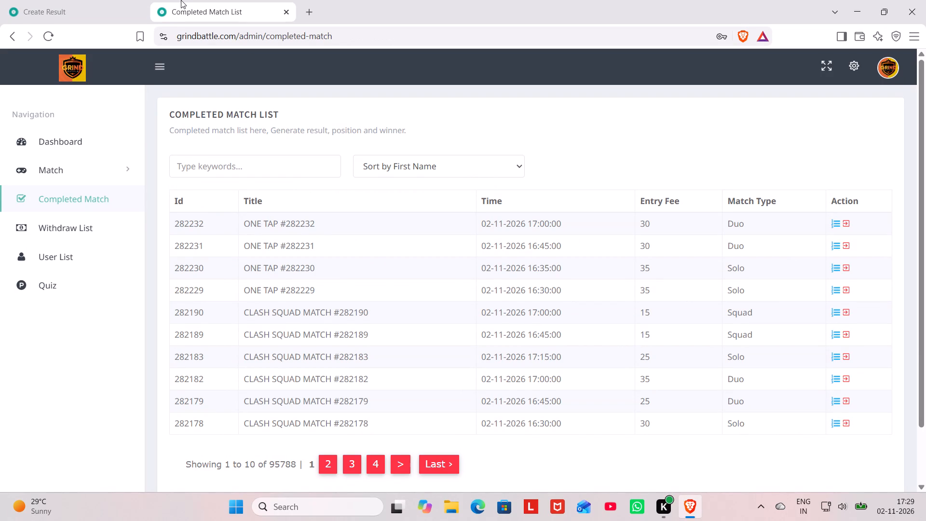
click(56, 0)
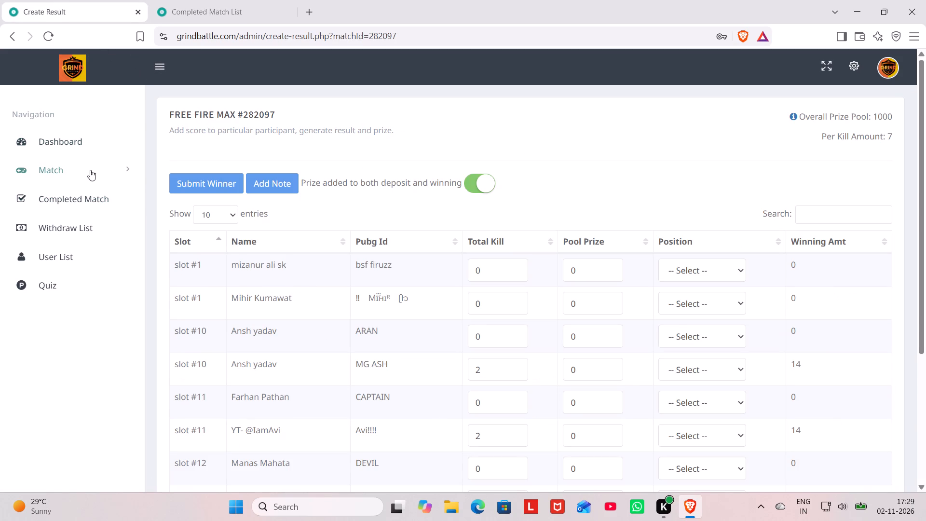
Find match 282098 in the match list and mark it as finished.
drag(90, 170, 101, 167)
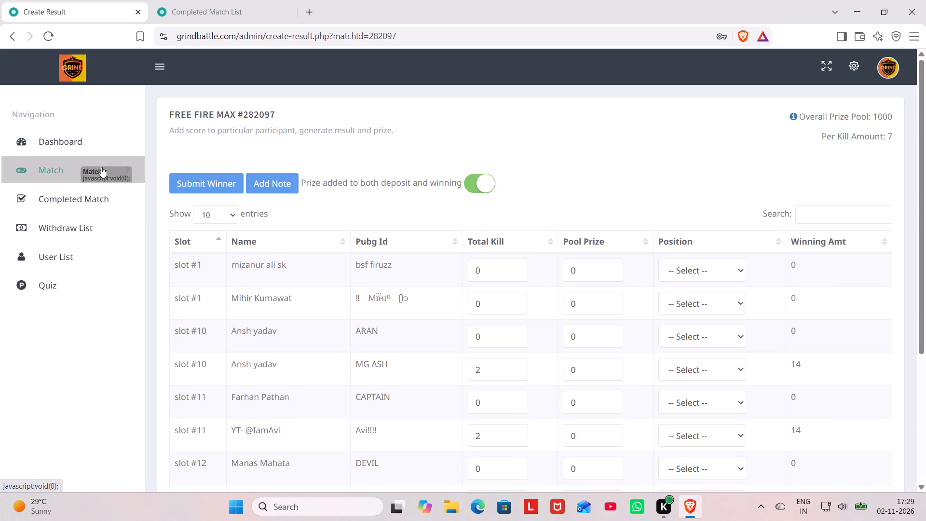
click(101, 167)
click(92, 223)
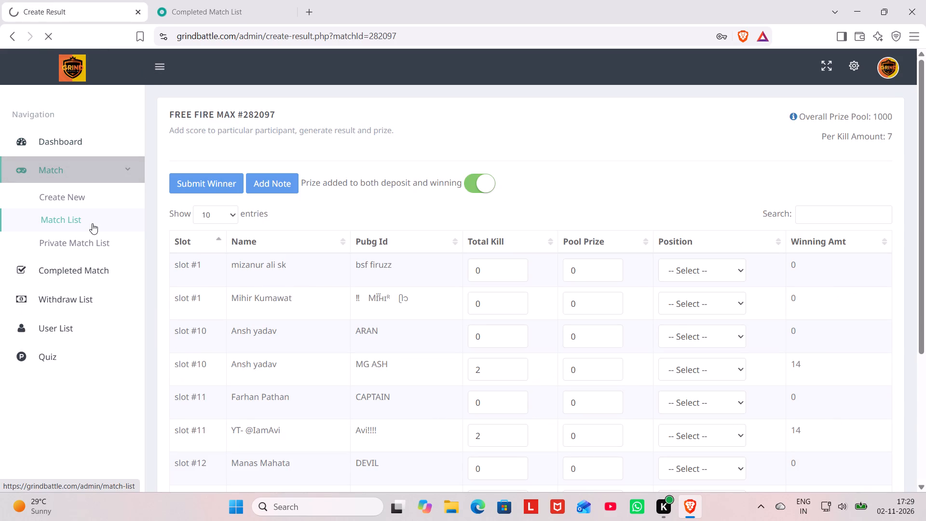
click(302, 159)
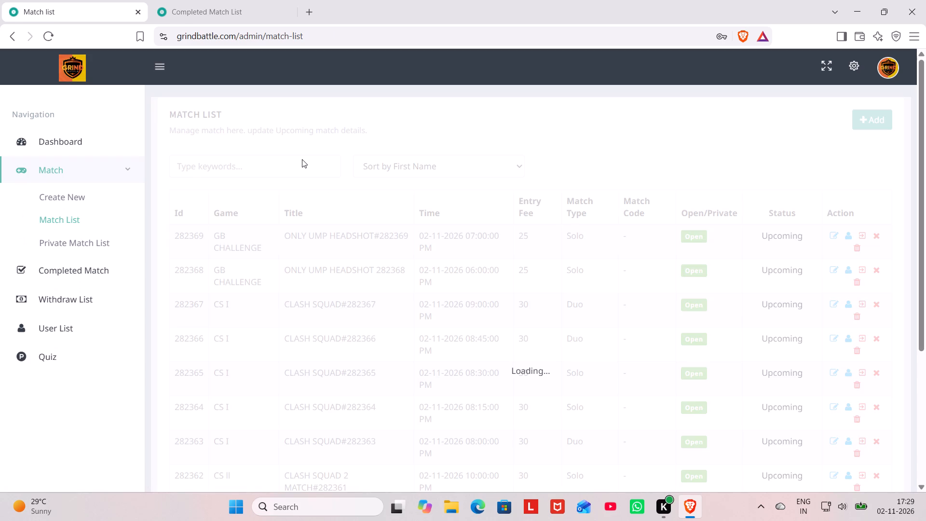
click(302, 159)
key(8)
key(BackSpace)
key(BackSpace)
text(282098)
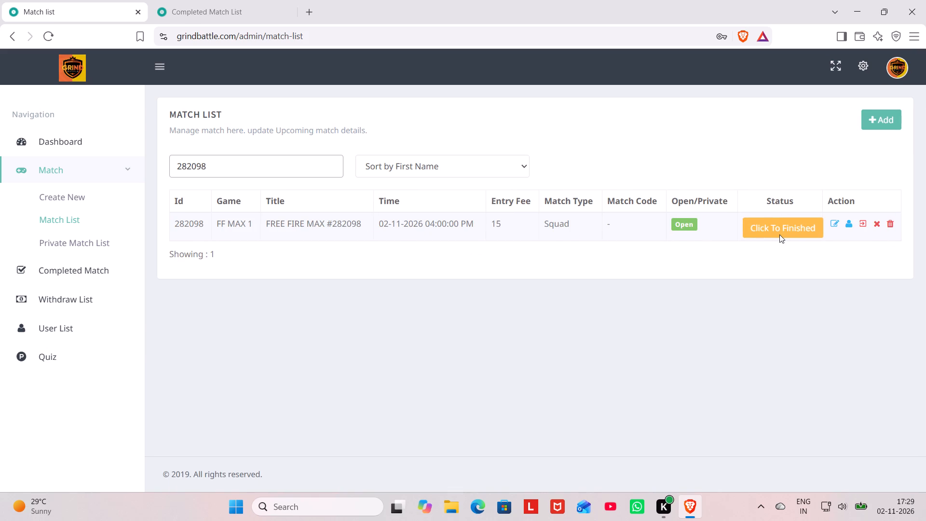
click(779, 234)
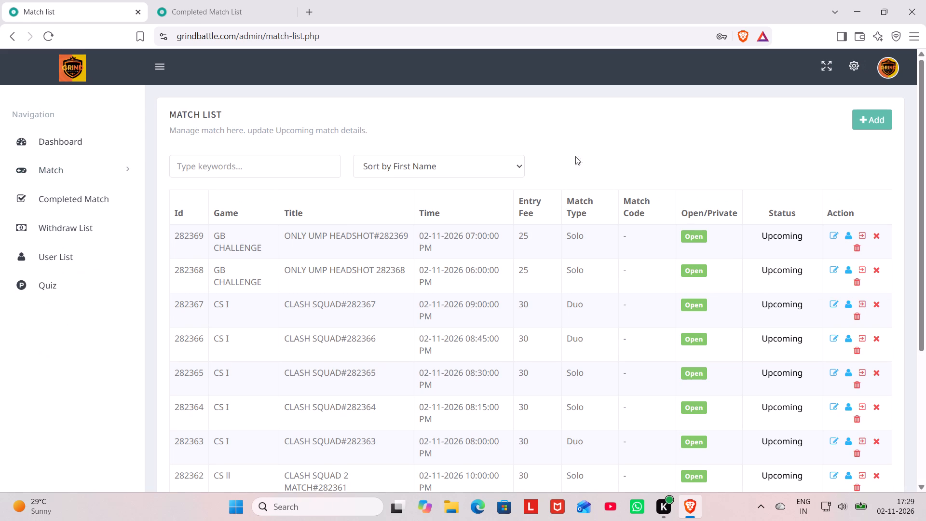
Find match 282099 in the match list and mark it as finished.
click(302, 164)
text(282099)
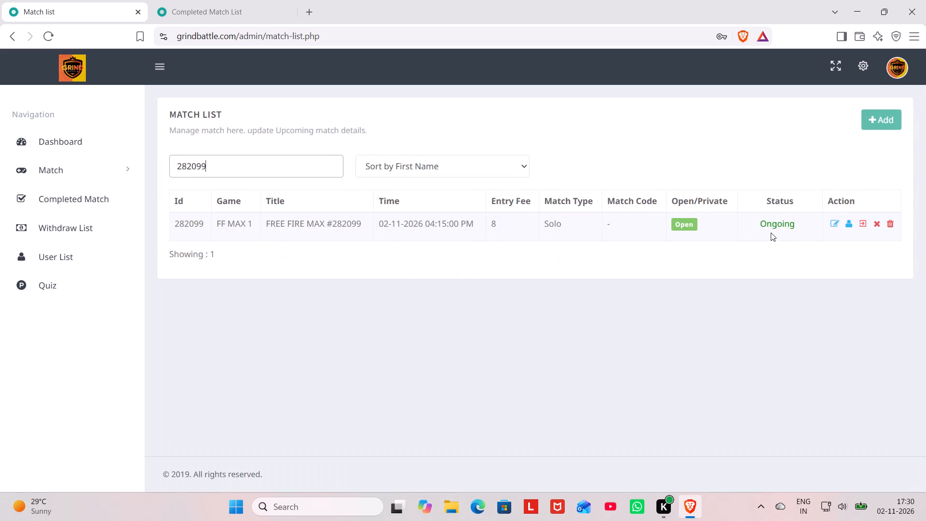
click(771, 233)
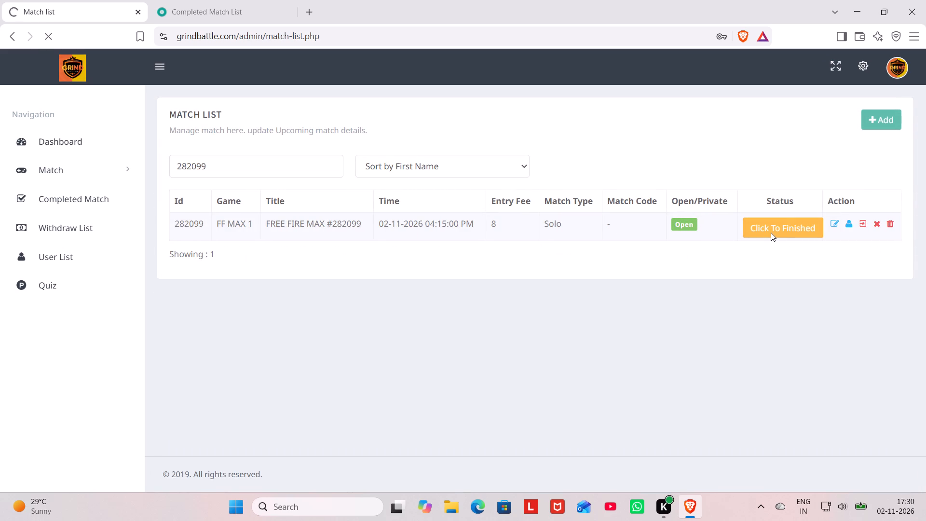
Search the completed match list for 282098 and open the result entry page of that match.
click(235, 0)
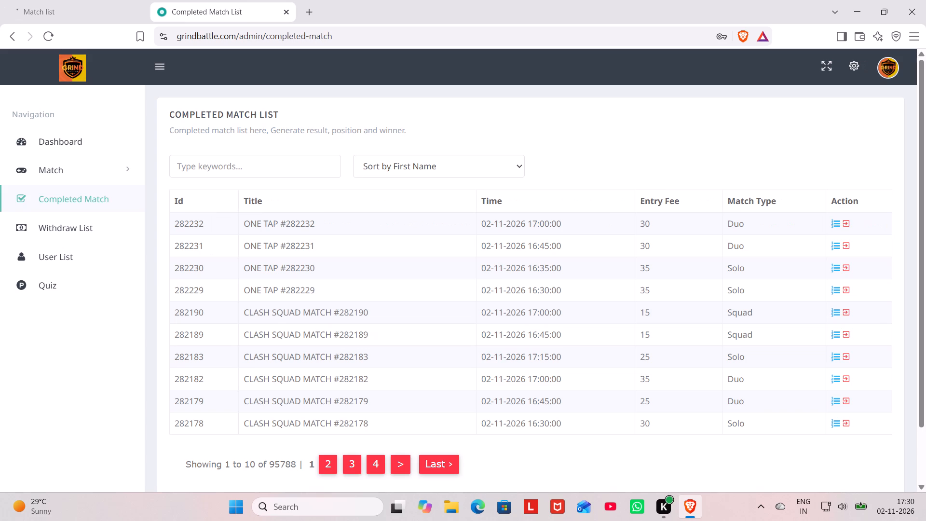
click(256, 165)
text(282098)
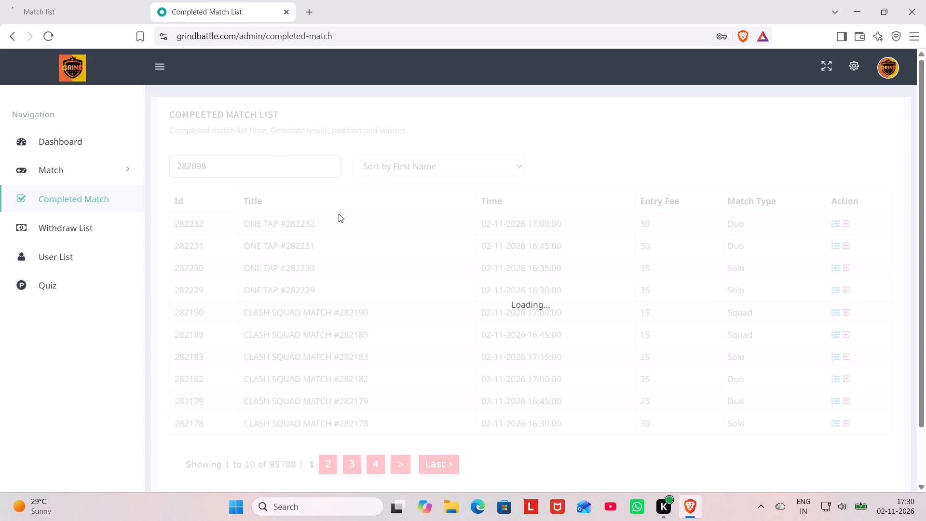
click(97, 0)
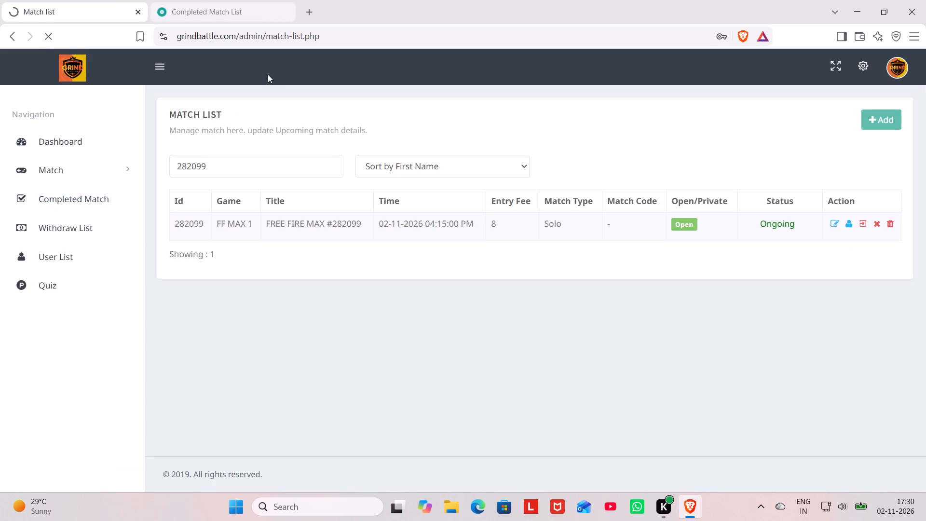
click(223, 0)
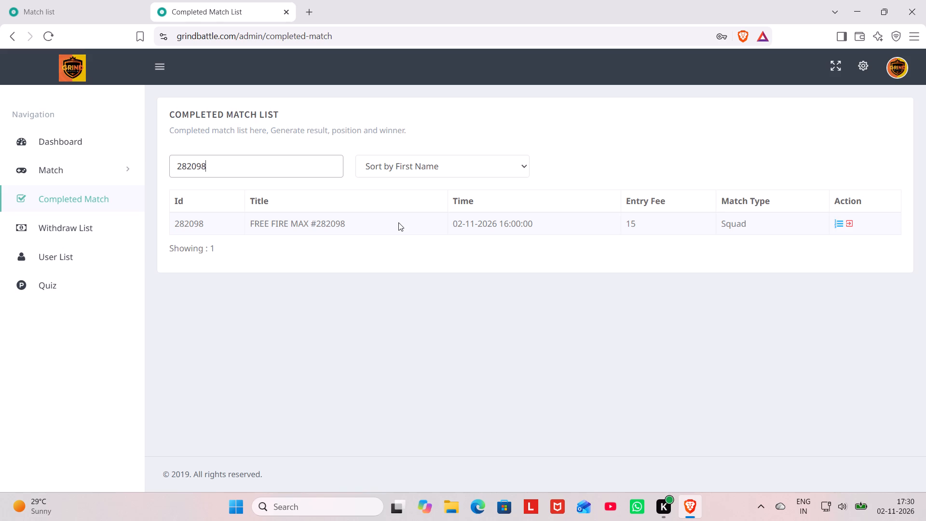
click(836, 223)
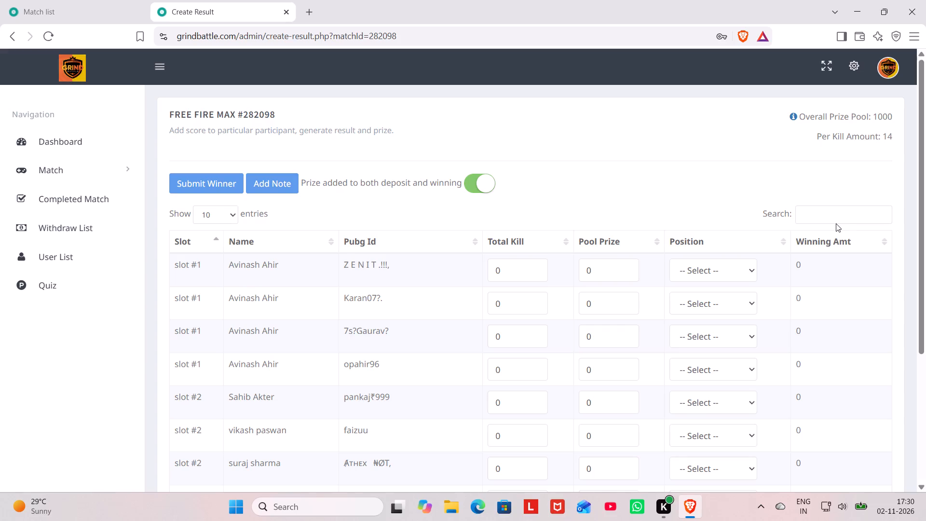
Show 50 entries, filter the participants by "rohit", and set the total kills of slot #5 player Rohit! to 4.
click(223, 213)
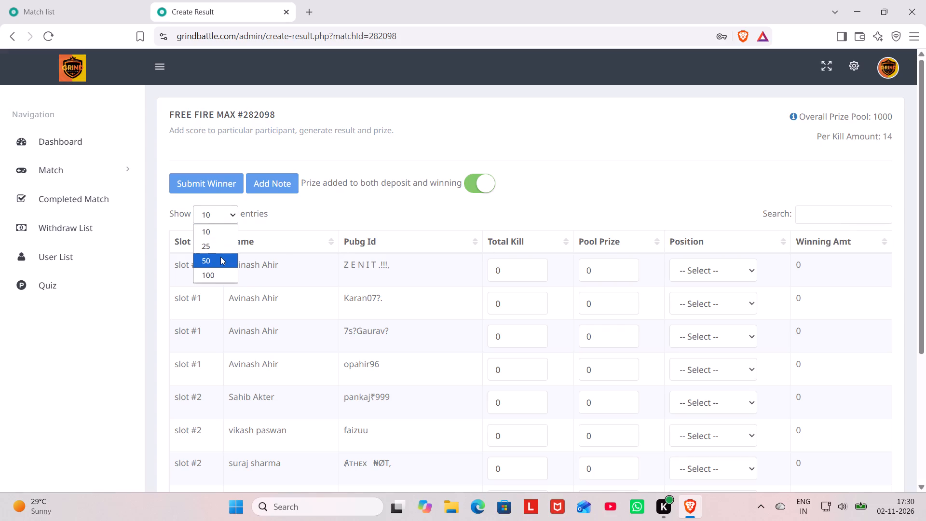
click(220, 258)
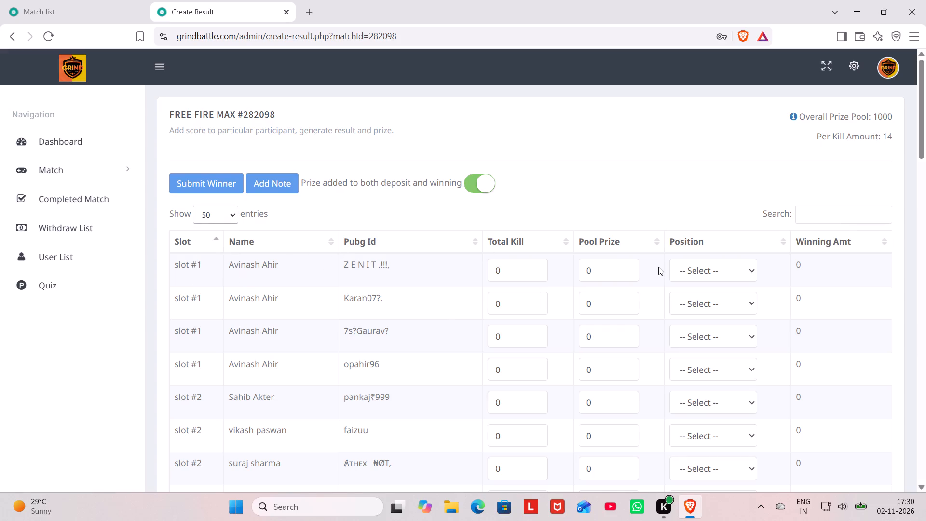
click(823, 214)
text(rohit)
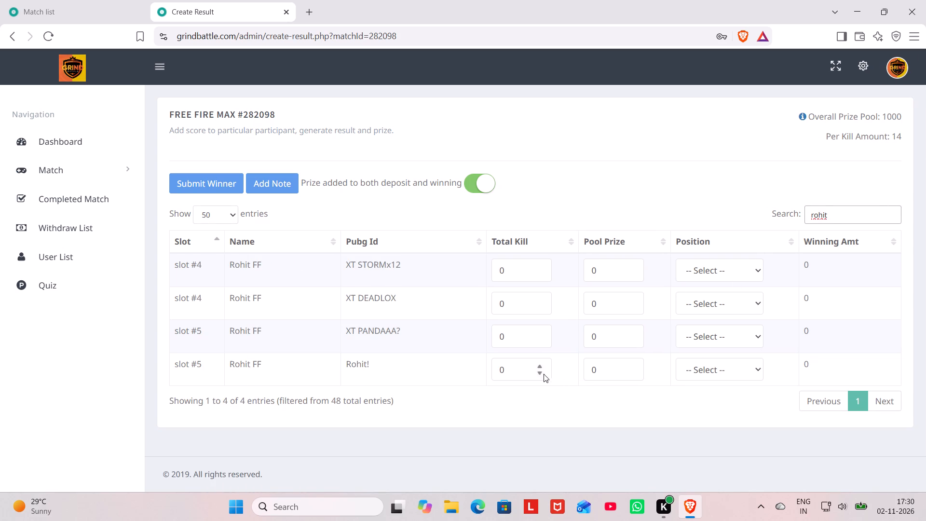
click(513, 371)
key(4)
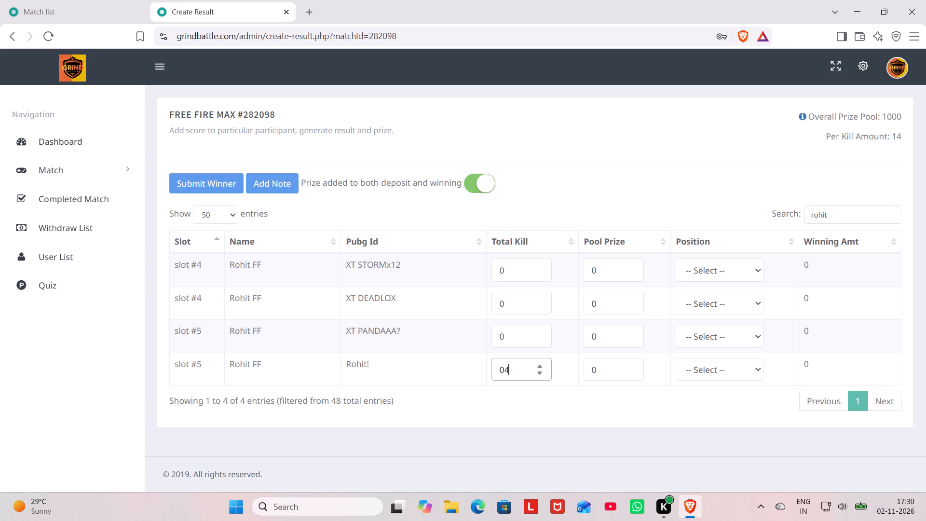
key(Tab)
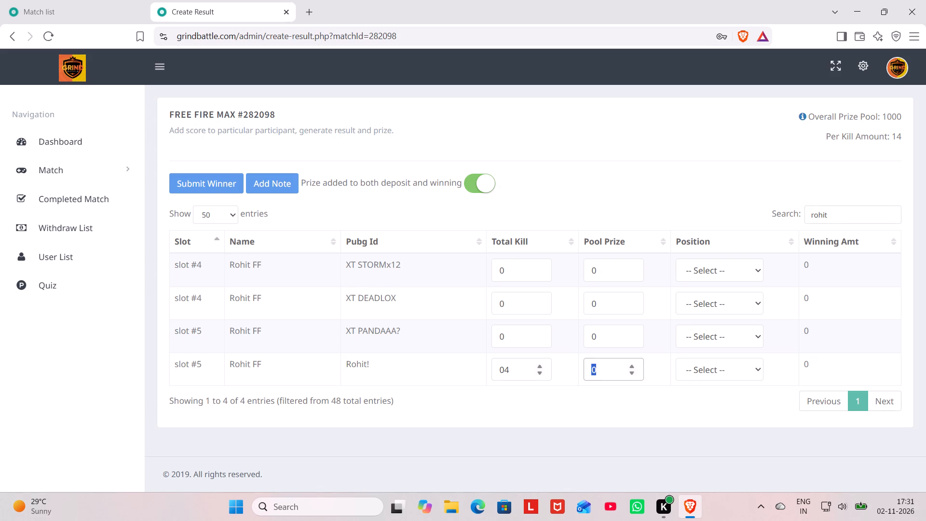
Set the total kills to 1 for XT STORMx12, 4 for XT DEADLOX and 2 for XT PANDAAA?.
click(520, 344)
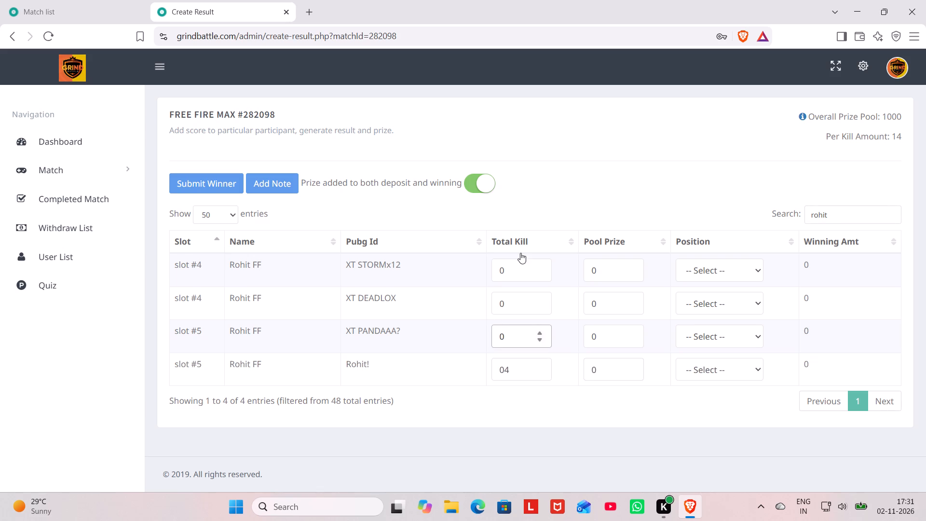
click(513, 273)
key(1)
key(Tab)
key(Tab)
key(Tab)
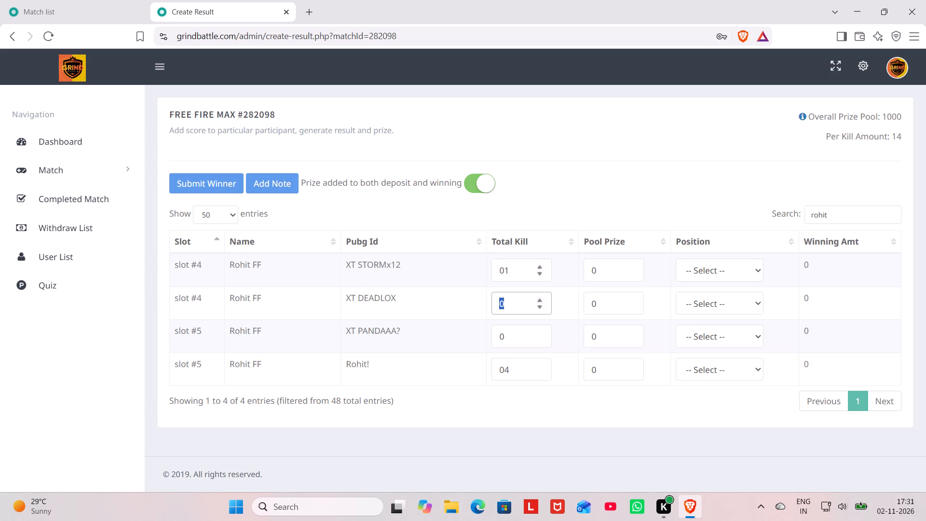
text(04)
key(Tab)
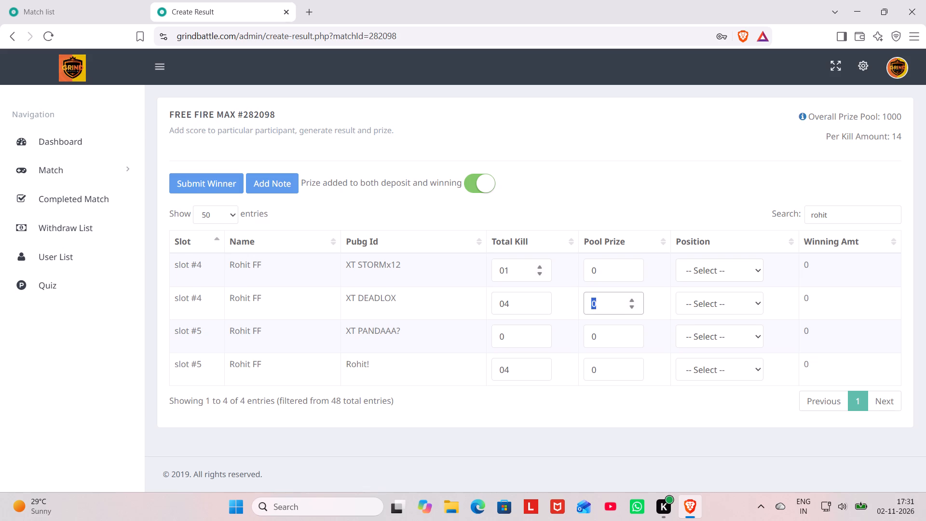
key(Tab)
key(Tab)
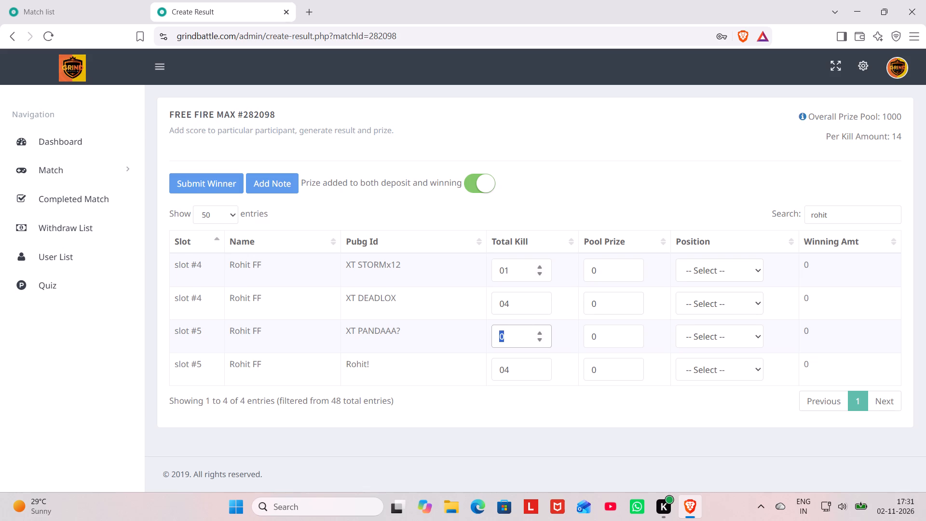
text(02)
key(Tab)
key(Tab)
key(Tab)
click(747, 264)
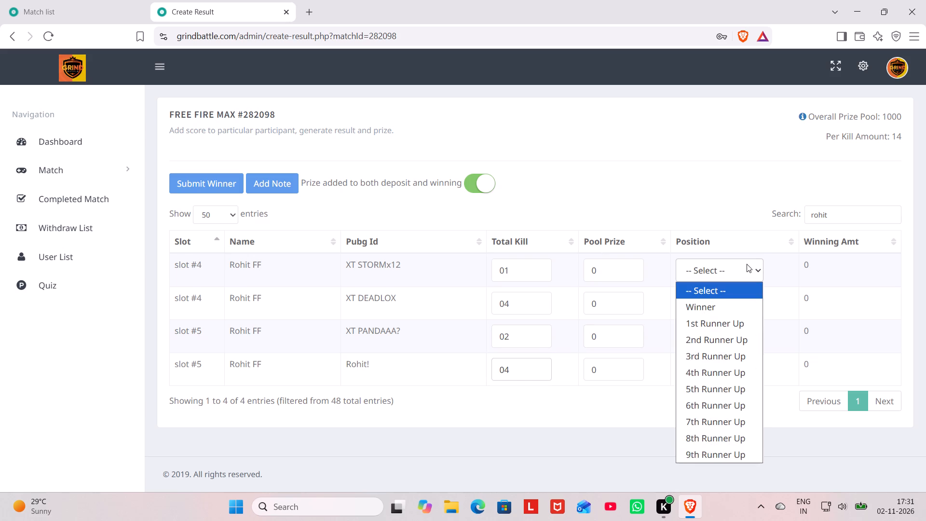
key(Down)
key(Tab)
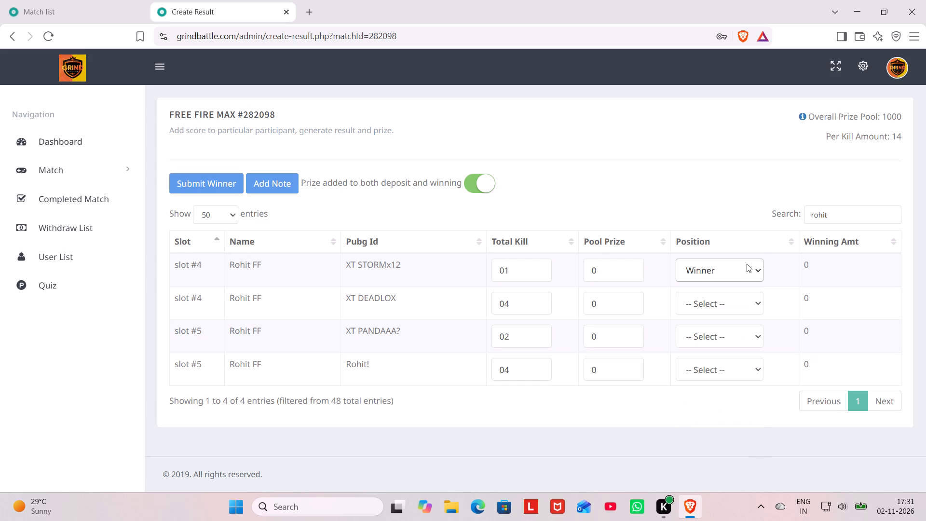
click(738, 303)
key(Tab)
key(Down)
key(Tab)
key(Tab)
key(Tab)
key(Tab)
key(Tab)
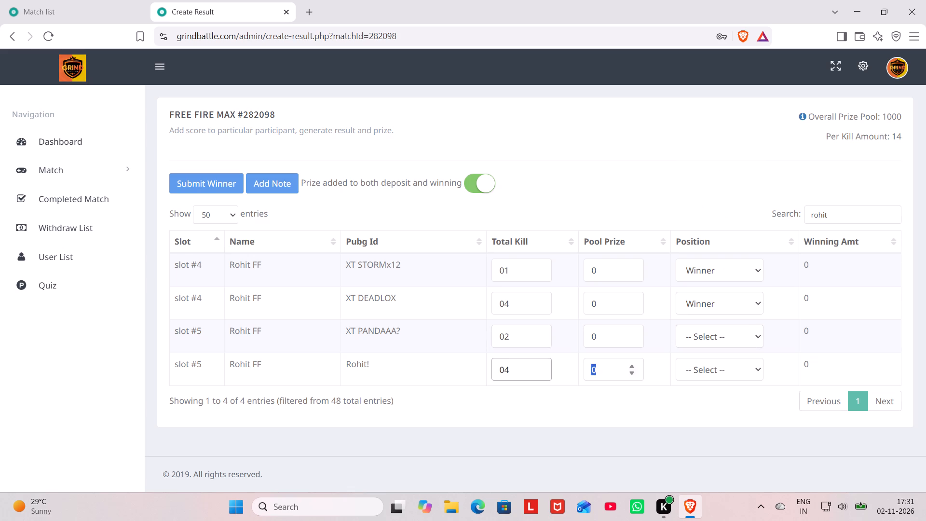
key(Tab)
key(Down)
key(Tab)
key(Tab)
key(Tab)
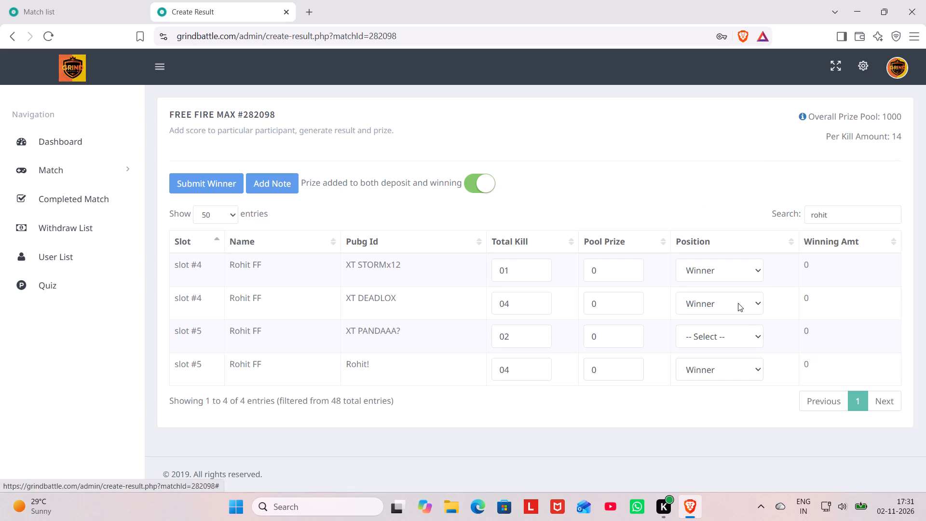
key(Tab)
key(Tab)
click(714, 336)
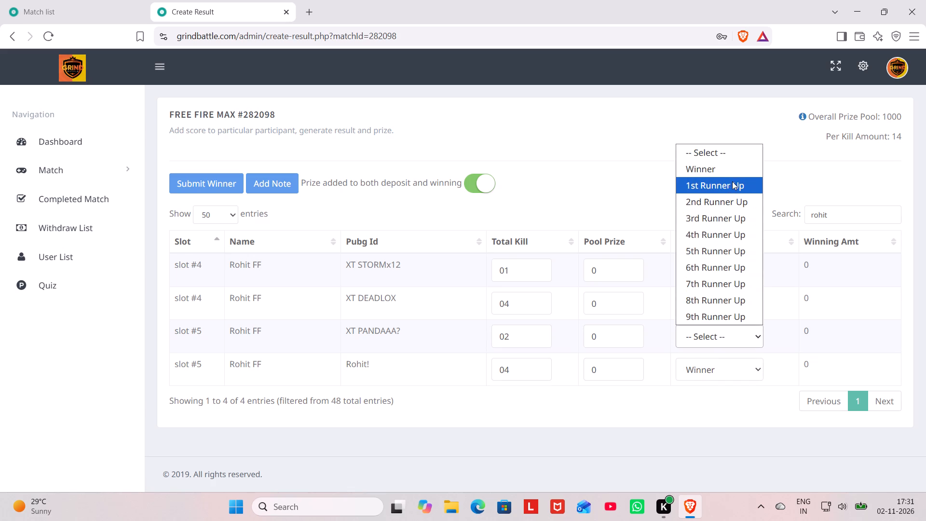
click(742, 166)
click(742, 166)
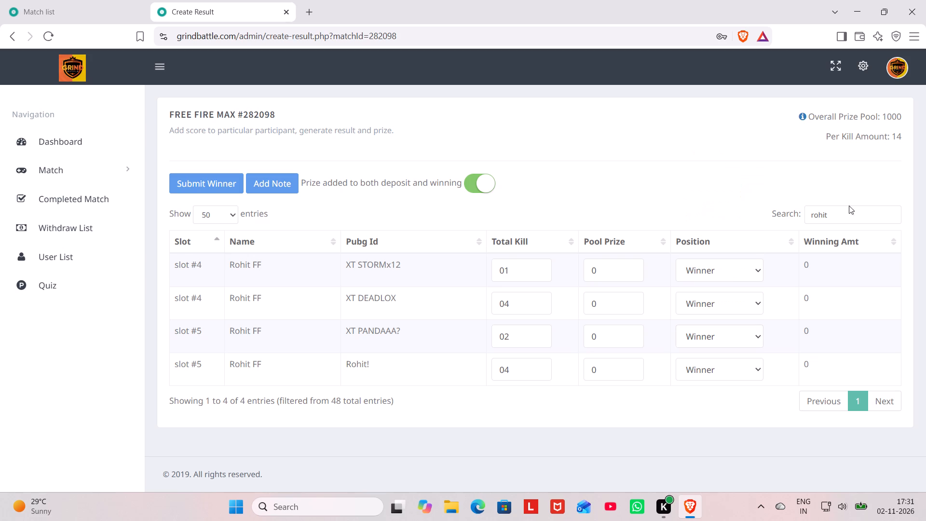
Clear the "rohit" search filter to list all participants of match #282098 again.
click(849, 206)
key(BackSpace)
key(BackSpace)
key(BackSpace)
key(BackSpace)
key(BackSpace)
key(BackSpace)
key(BackSpace)
key(BackSpace)
key(BackSpace)
key(BackSpace)
key(BackSpace)
key(BackSpace)
key(BackSpace)
key(BackSpace)
key(BackSpace)
key(BackSpace)
key(BackSpace)
key(BackSpace)
key(BackSpace)
key(BackSpace)
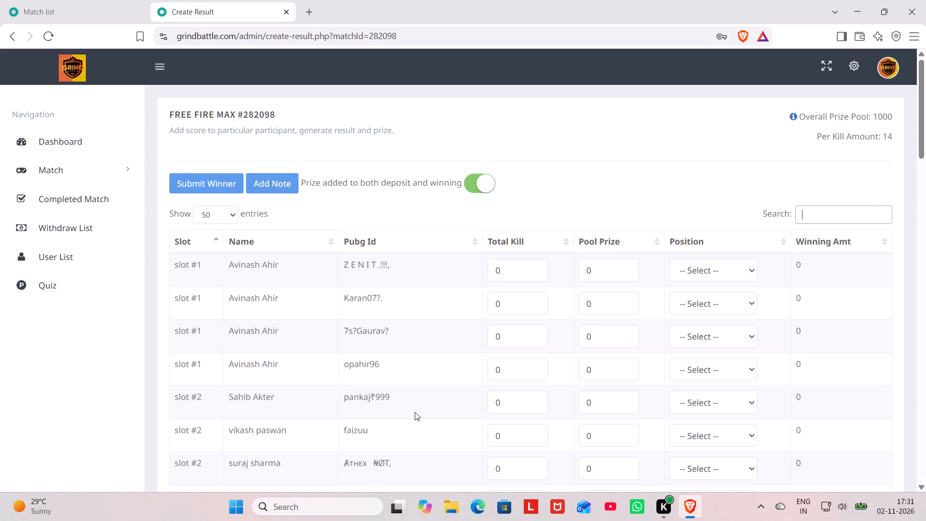
scroll(415, 412, down, 6)
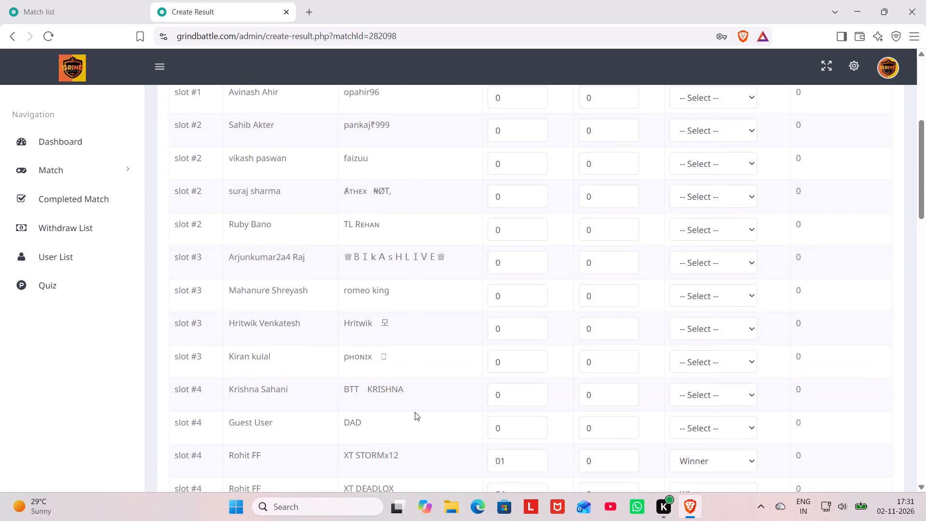
scroll(415, 412, down, 2)
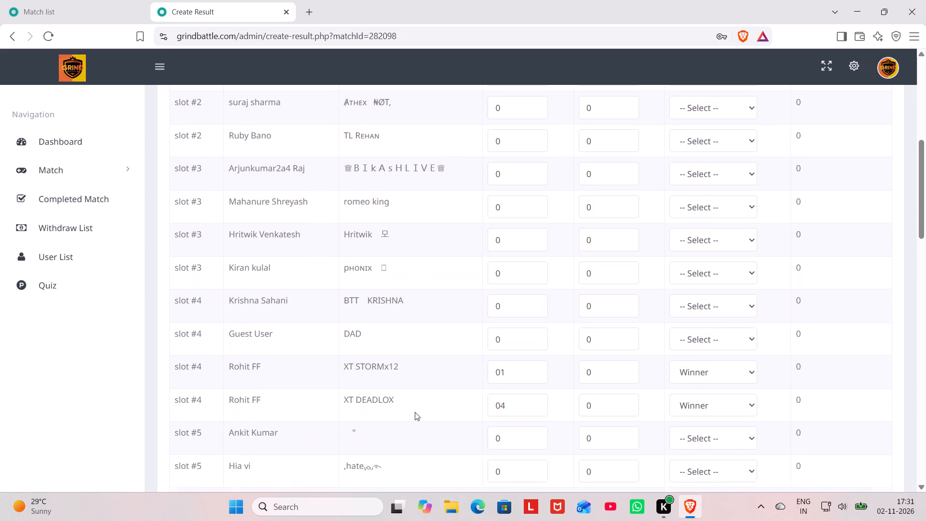
scroll(415, 412, down, 5)
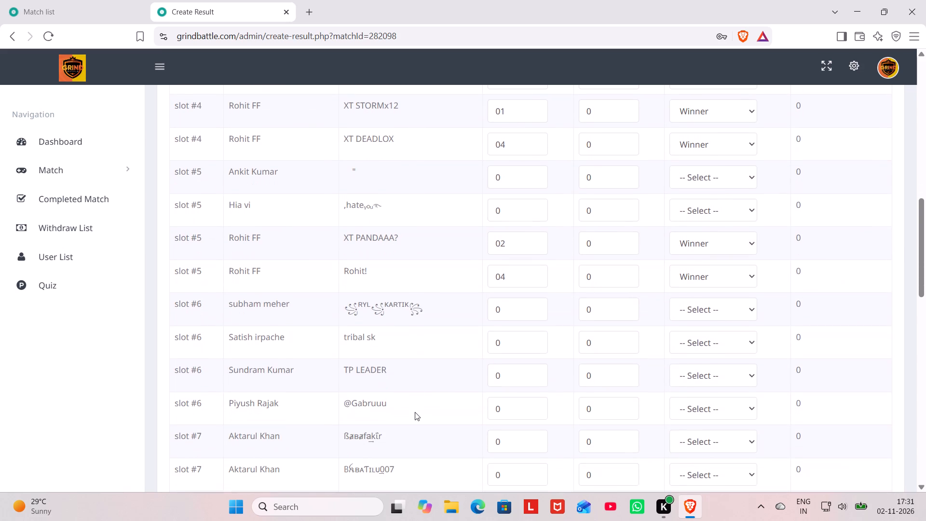
scroll(445, 403, down, 4)
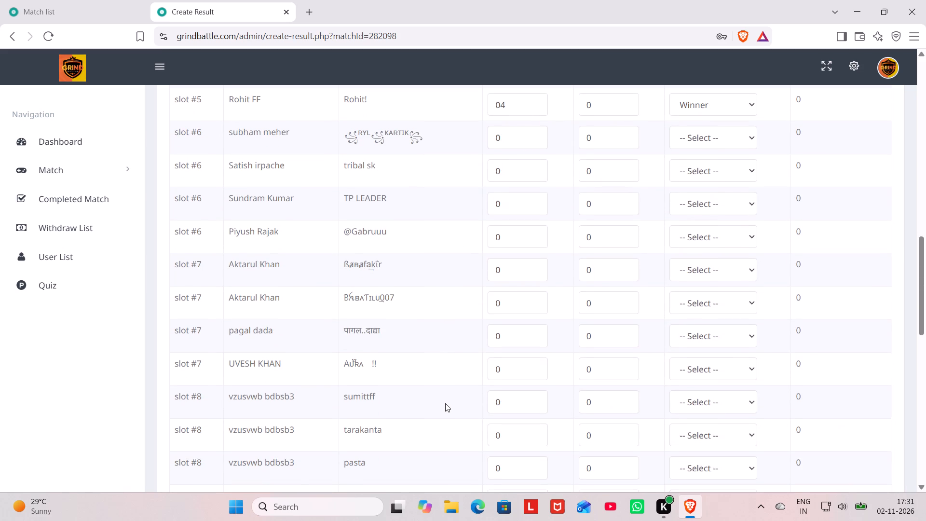
scroll(448, 379, down, 4)
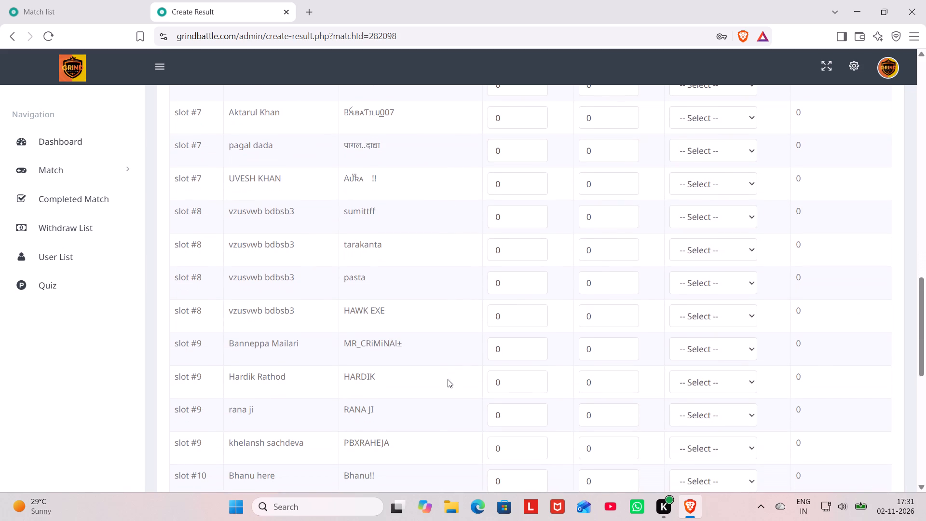
scroll(436, 418, down, 4)
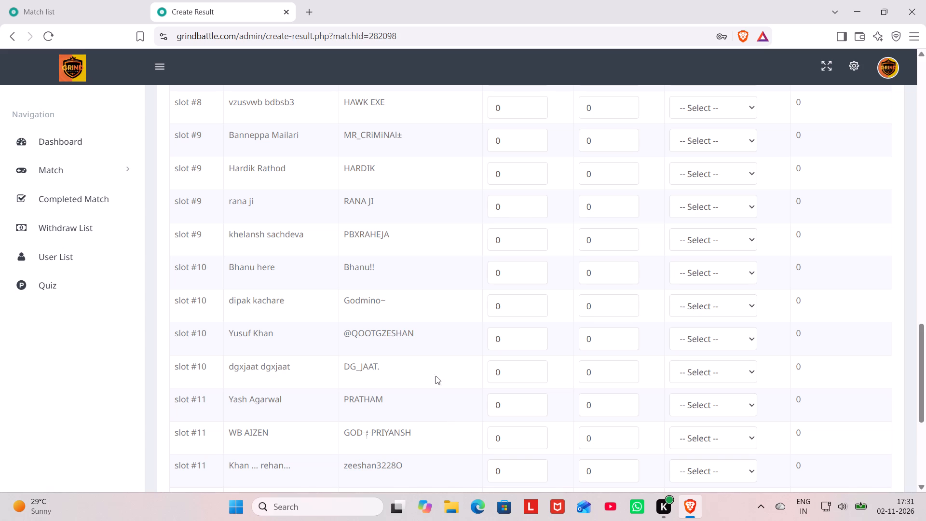
scroll(422, 456, down, 5)
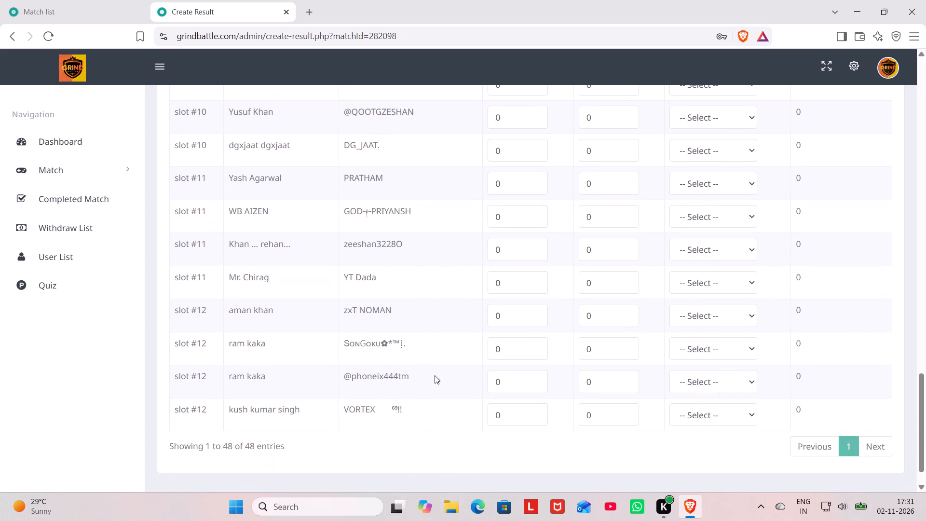
click(516, 316)
key(2)
key(Tab)
click(523, 352)
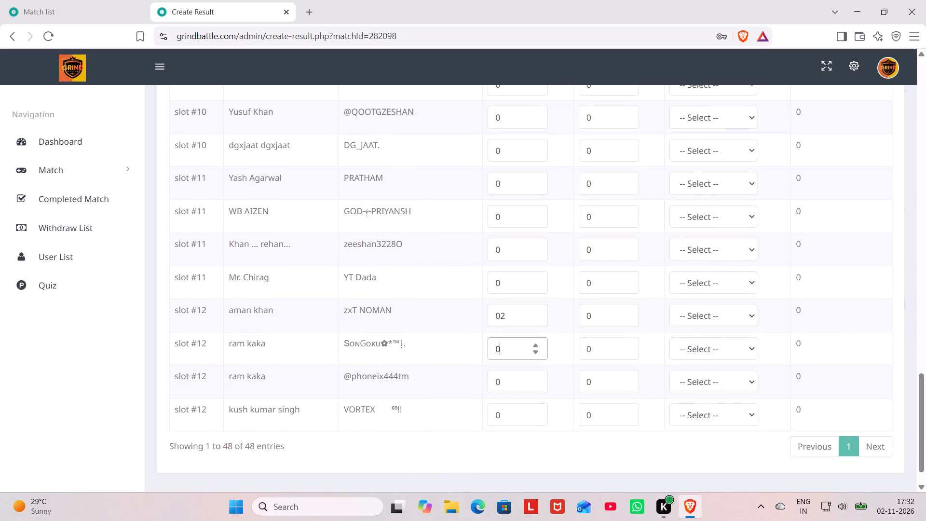
key(1)
click(516, 372)
key(1)
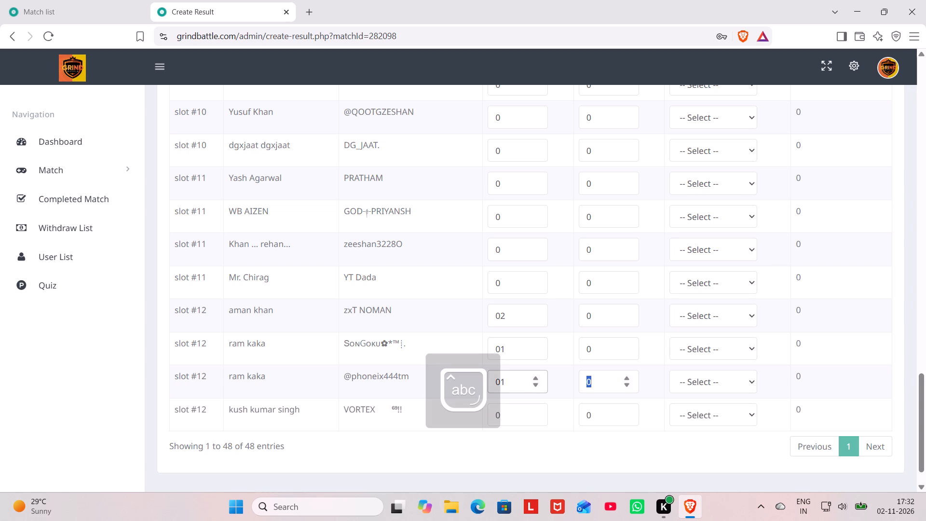
click(450, 447)
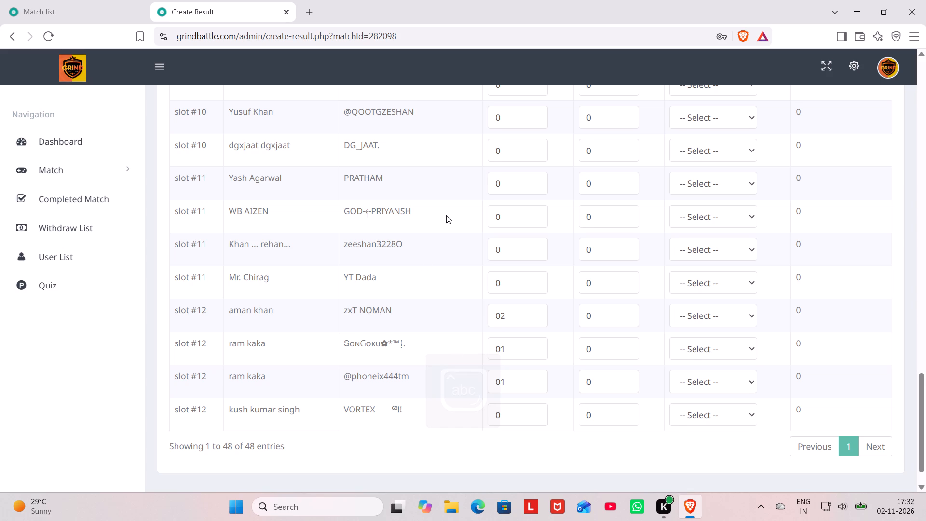
scroll(446, 215, up, 4)
click(504, 247)
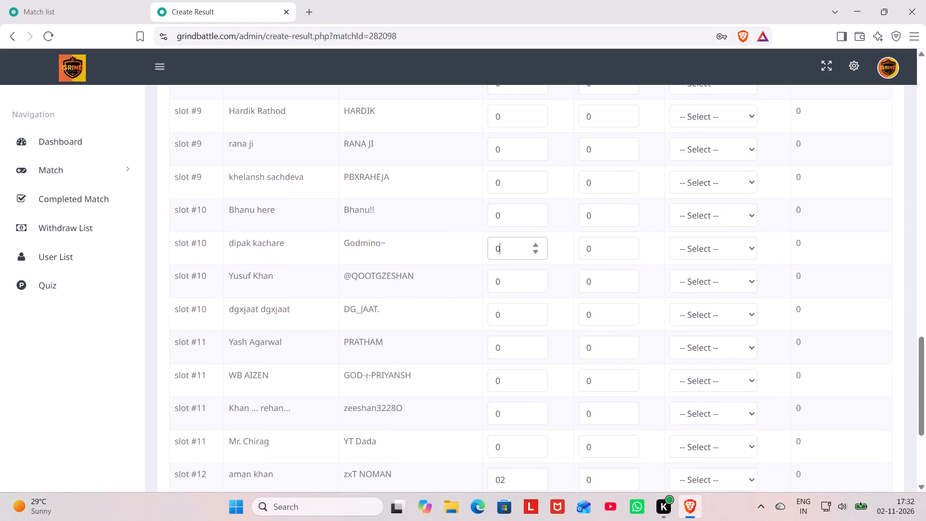
key(3)
key(Tab)
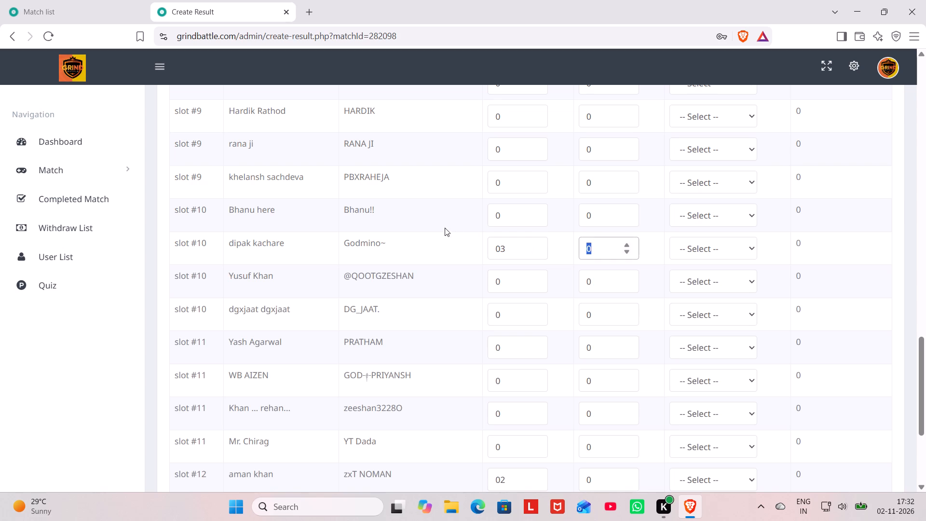
click(439, 226)
scroll(436, 161, up, 1)
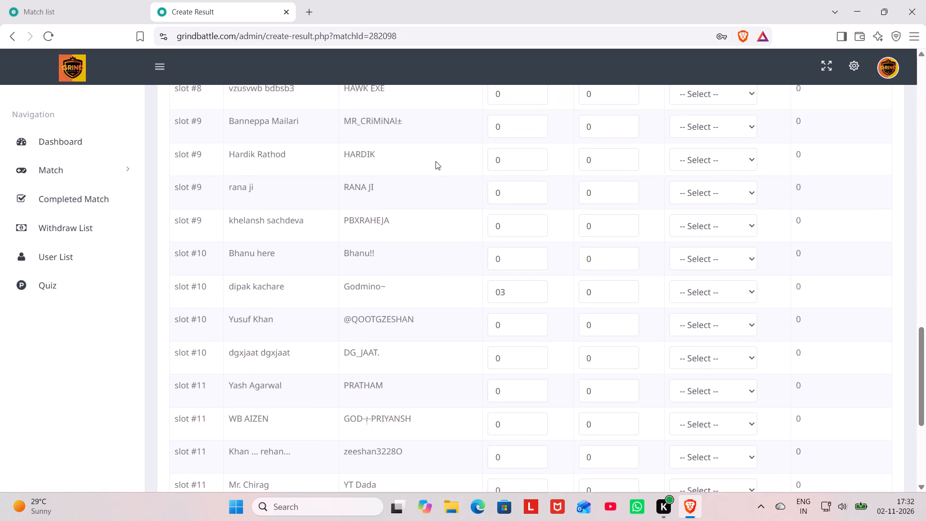
scroll(436, 161, up, 5)
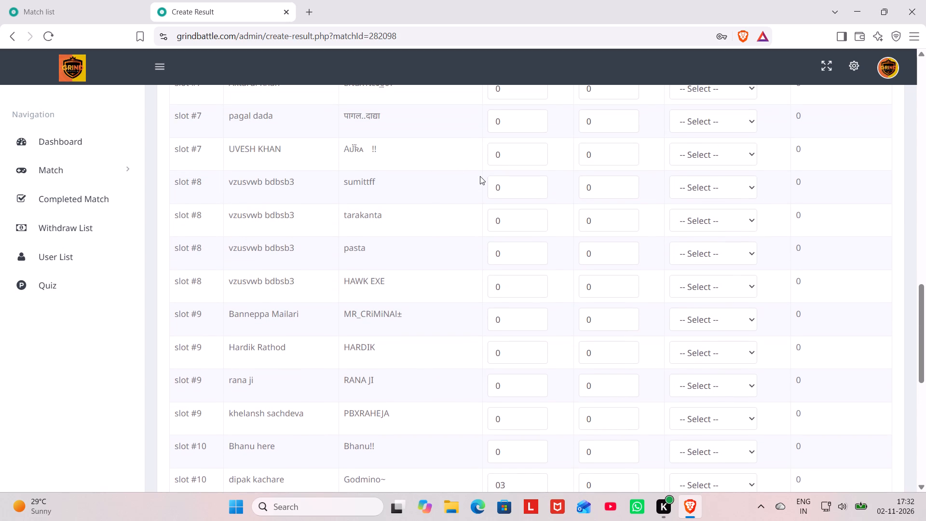
scroll(480, 176, up, 4)
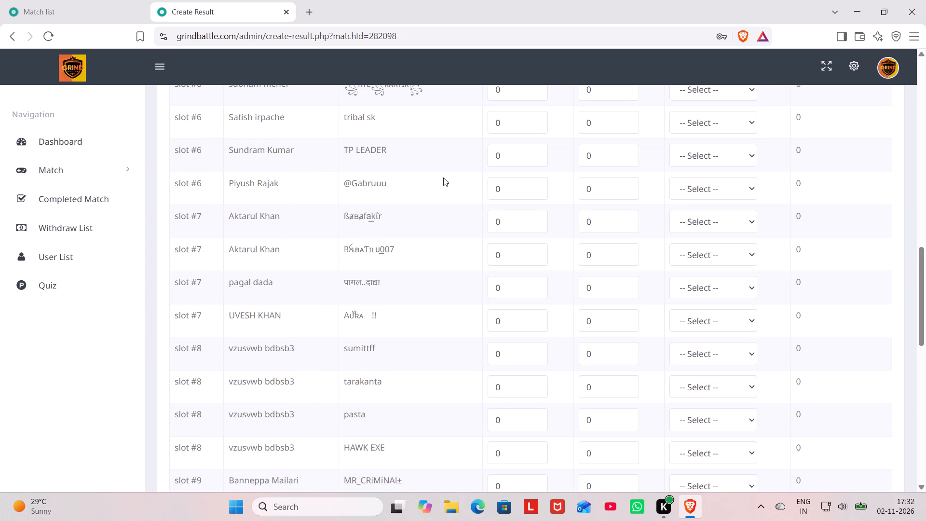
click(505, 195)
key(5)
key(Tab)
click(486, 202)
scroll(486, 202, up, 3)
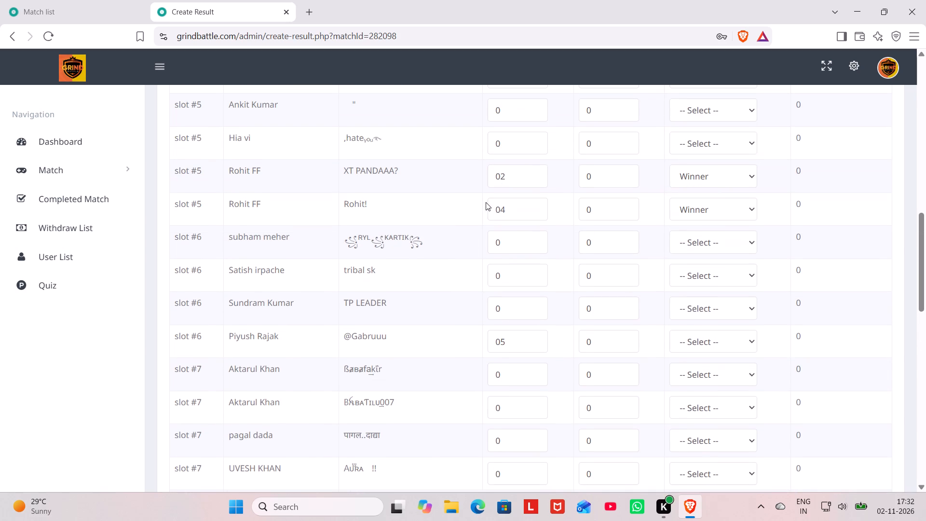
scroll(486, 202, up, 6)
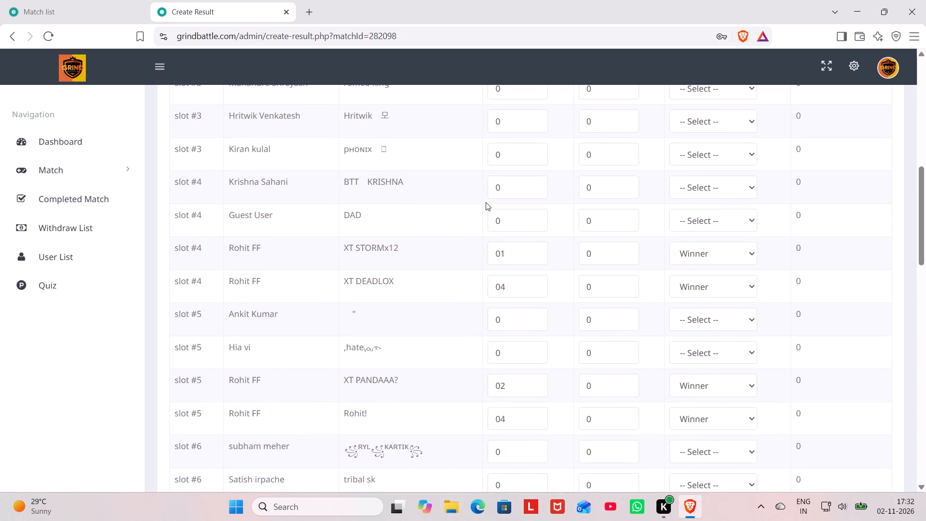
scroll(486, 202, up, 4)
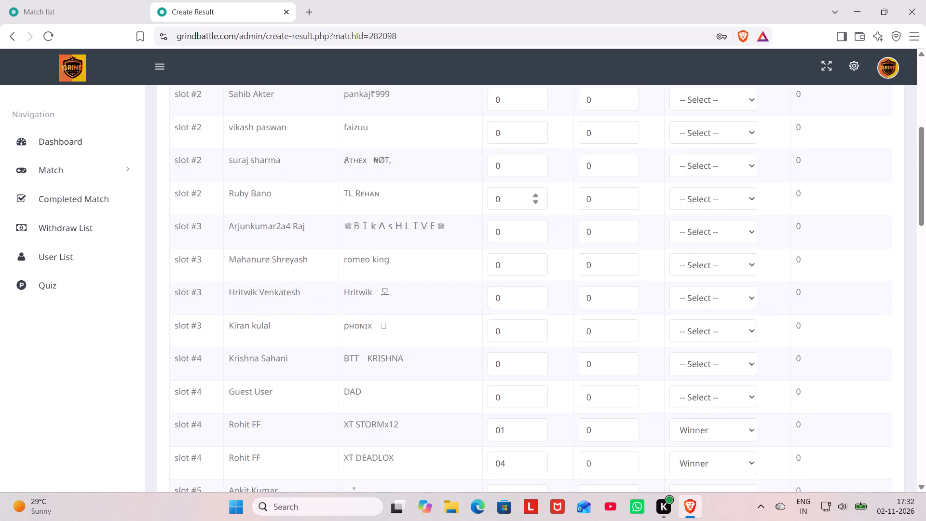
click(505, 200)
key(3)
key(Tab)
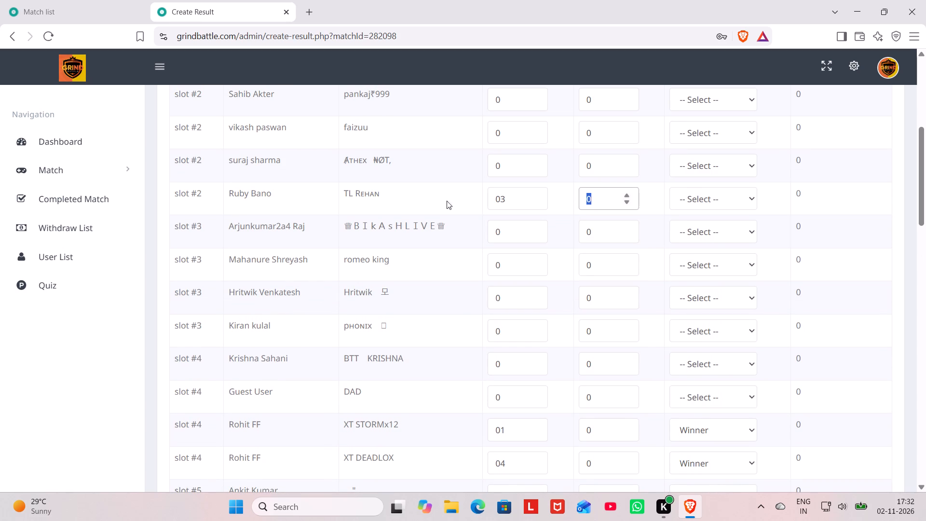
click(440, 202)
Set the total kills of slot #7 player पागल..दाद्या to 3.
scroll(465, 196, up, 3)
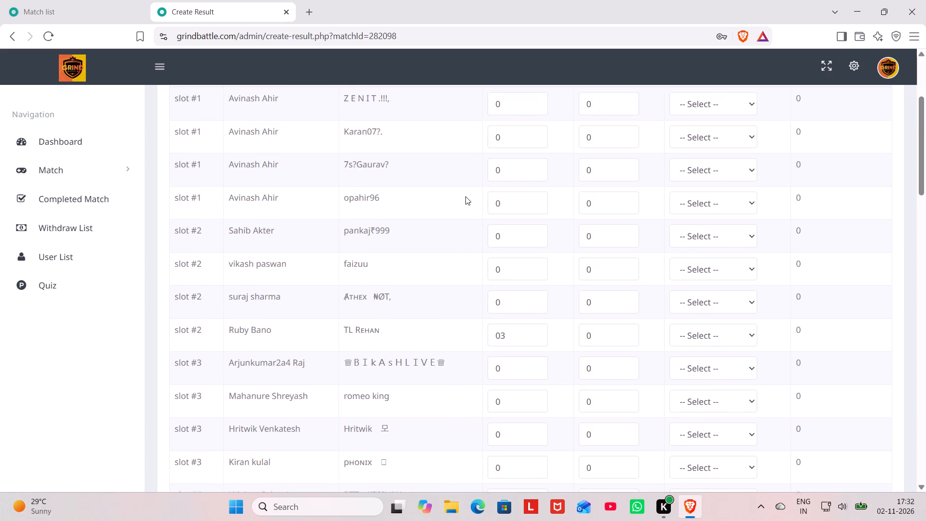
scroll(465, 196, up, 1)
scroll(465, 196, down, 5)
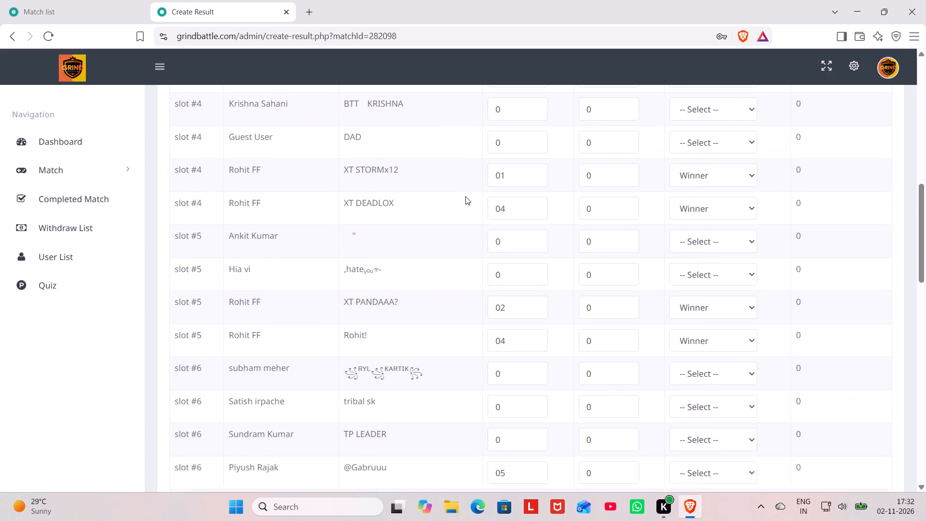
scroll(465, 196, down, 5)
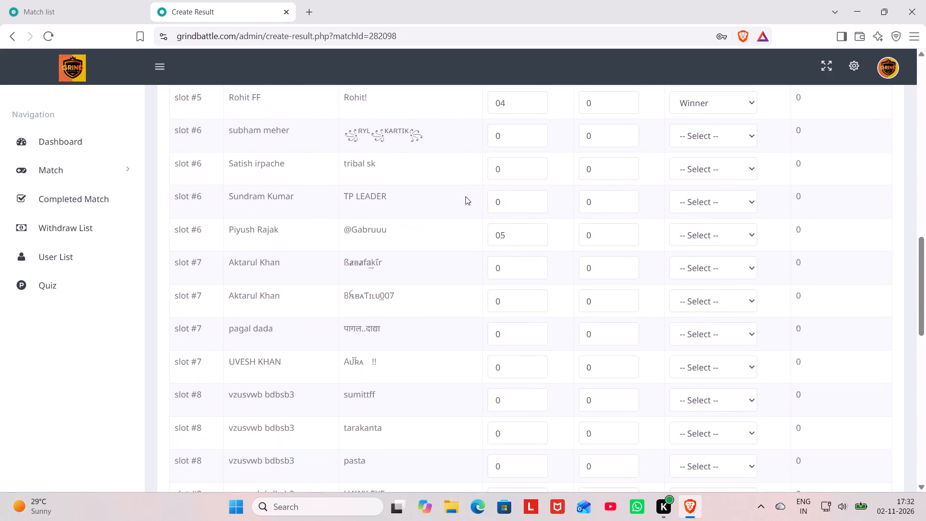
scroll(465, 196, down, 1)
click(526, 271)
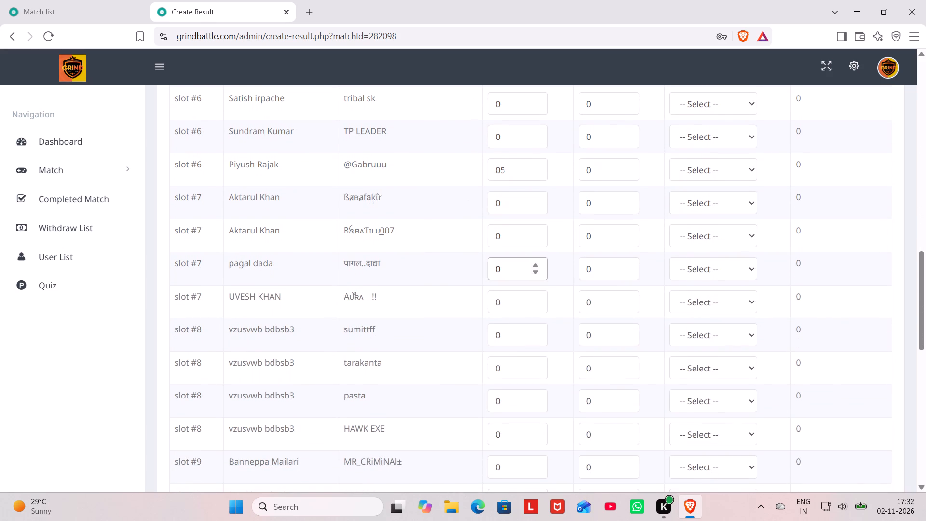
key(3)
key(Tab)
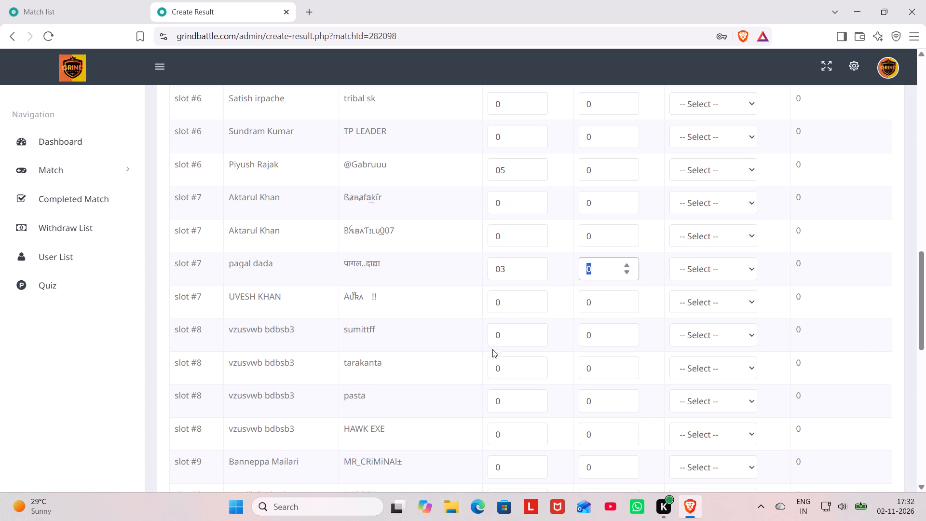
Set the total kills of slot #9 player RANA JI to 4.
scroll(498, 460, down, 4)
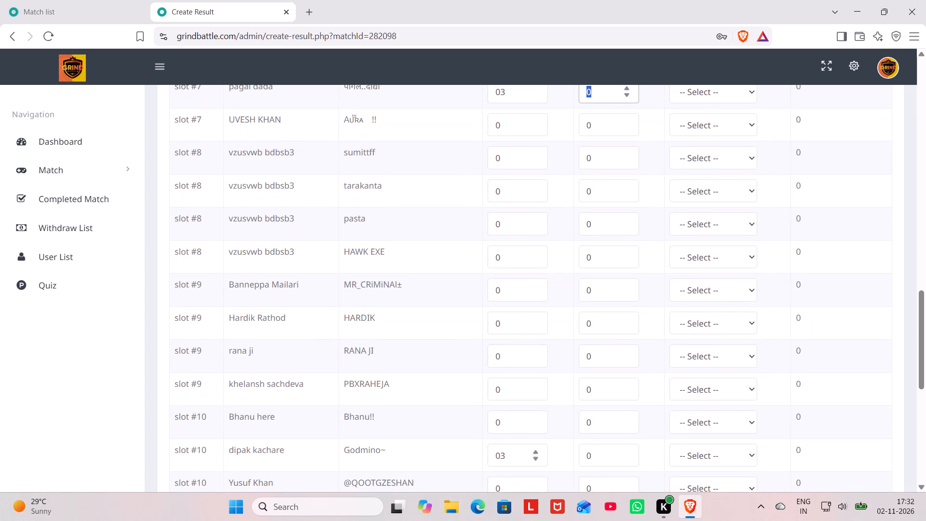
click(501, 357)
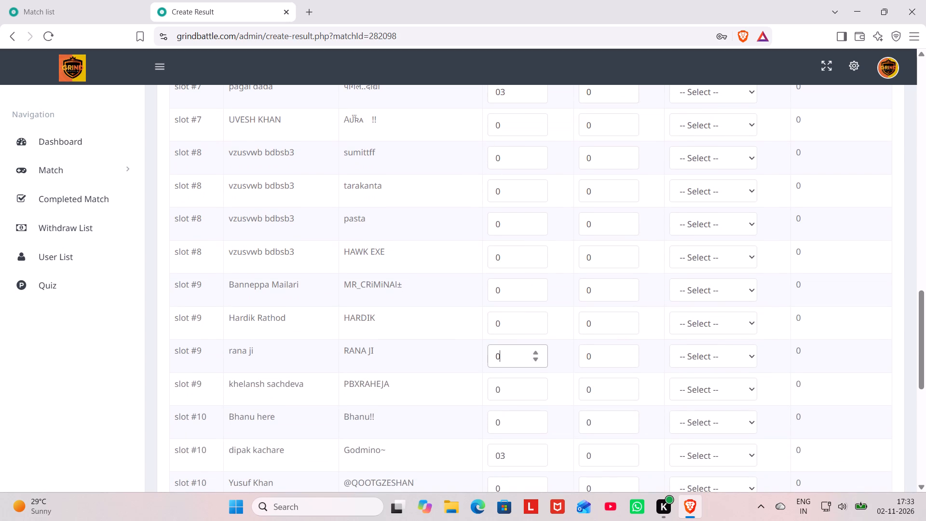
key(e)
key(BackSpace)
key(4)
key(Tab)
Set the total kills of slot #12 player VORTEX to 2.
scroll(507, 462, down, 1)
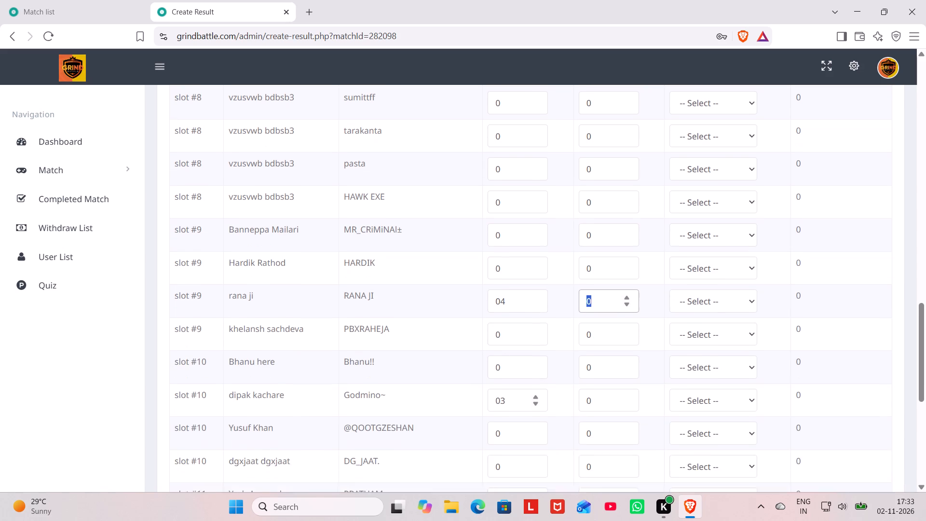
scroll(507, 462, down, 5)
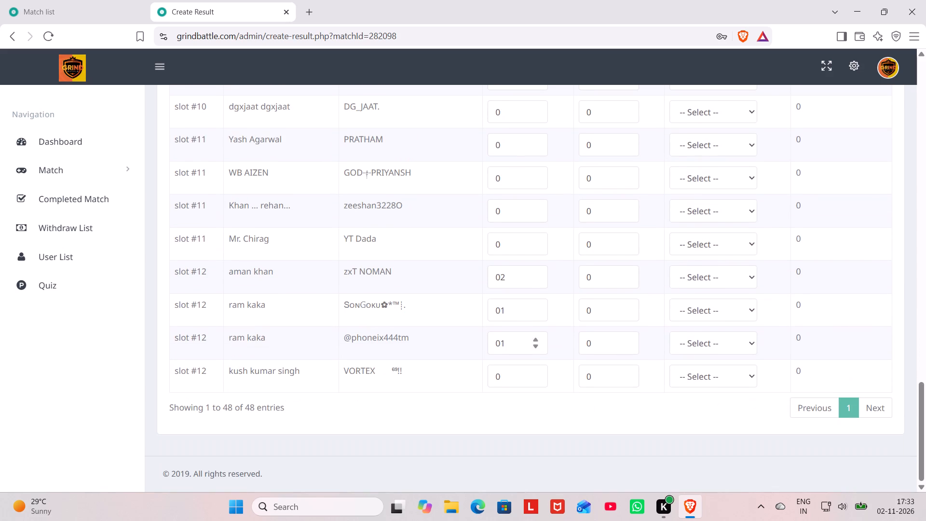
click(512, 367)
key(2)
key(Tab)
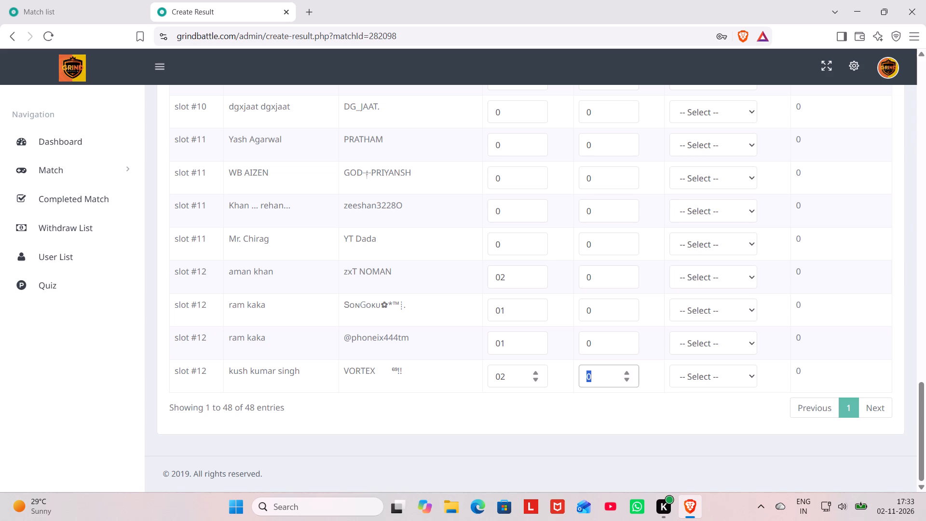
click(428, 325)
Set the total kills of slot #9 player HARDIK to 2.
scroll(428, 325, up, 4)
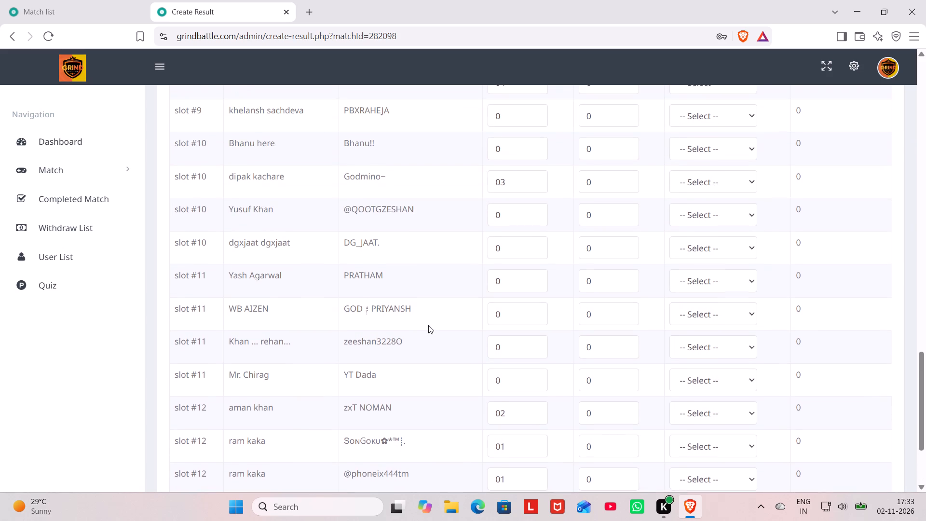
scroll(428, 325, up, 4)
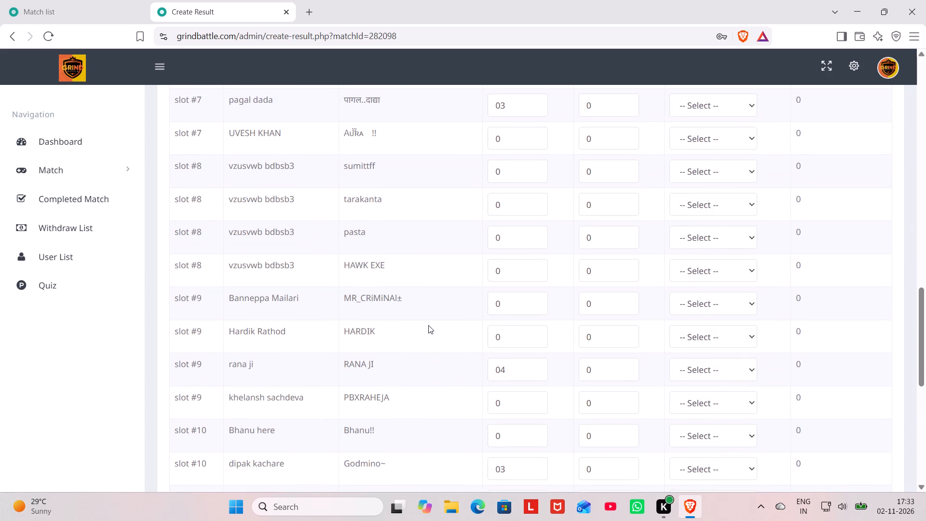
scroll(428, 325, up, 1)
click(520, 343)
key(2)
key(Tab)
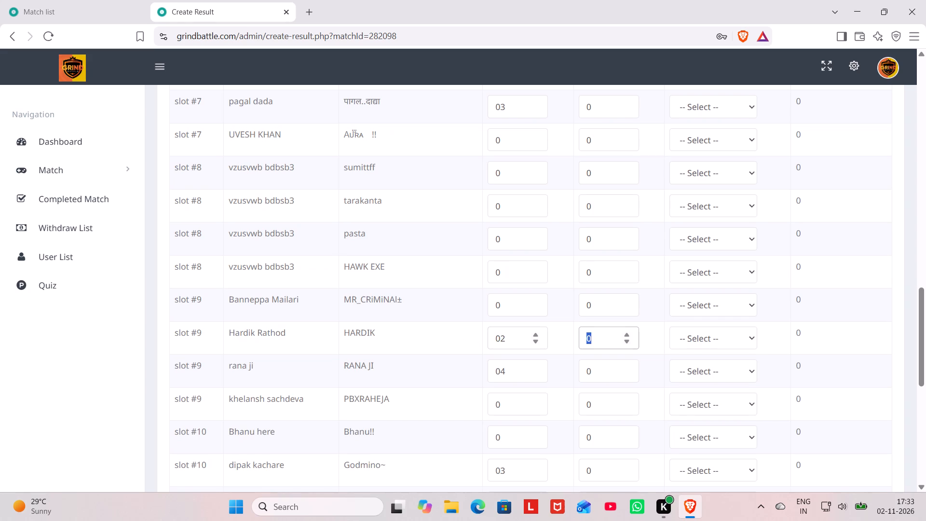
click(445, 373)
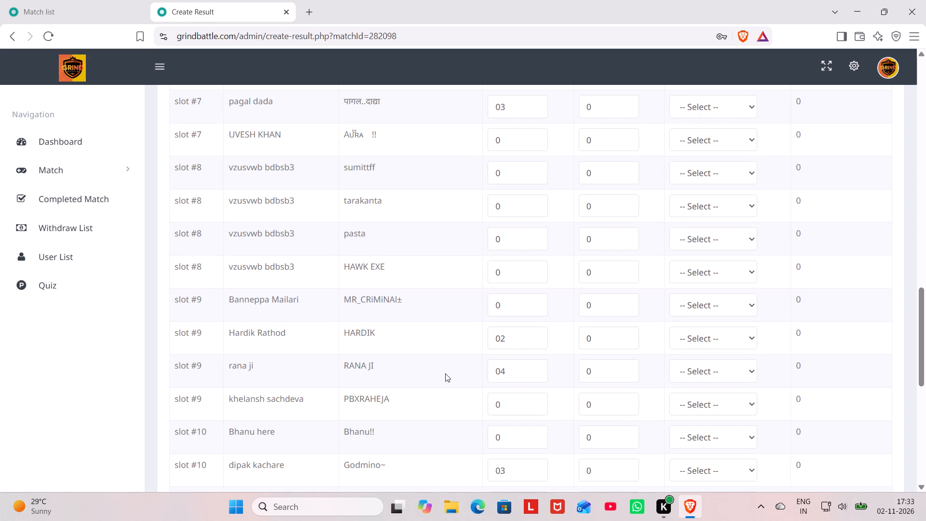
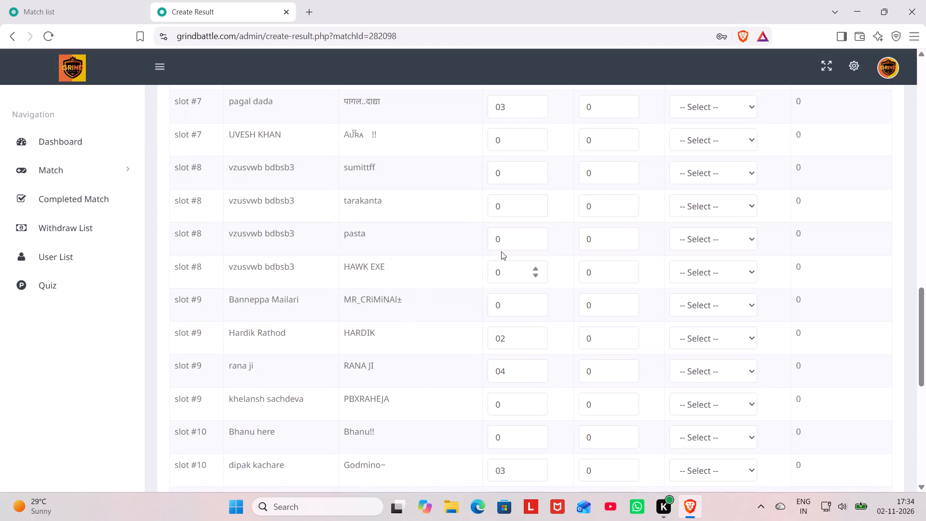
scroll(424, 311, up, 3)
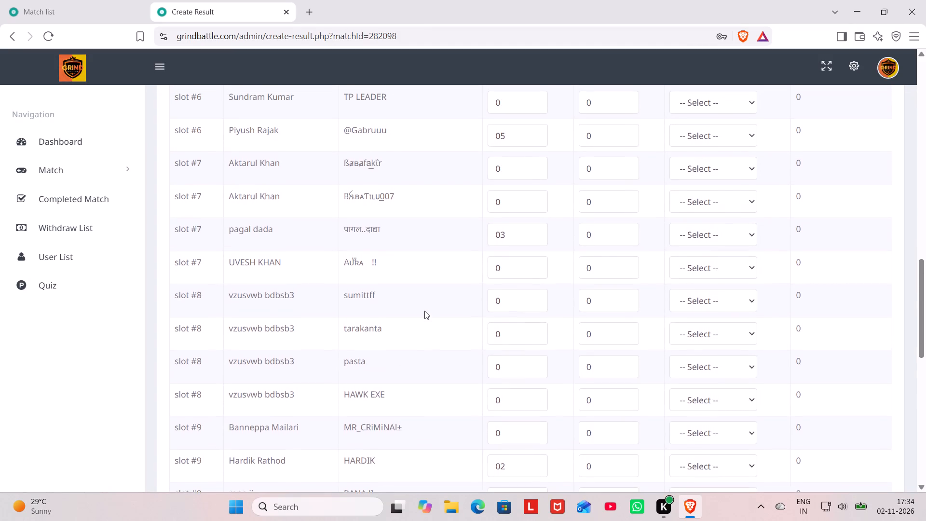
scroll(424, 311, up, 4)
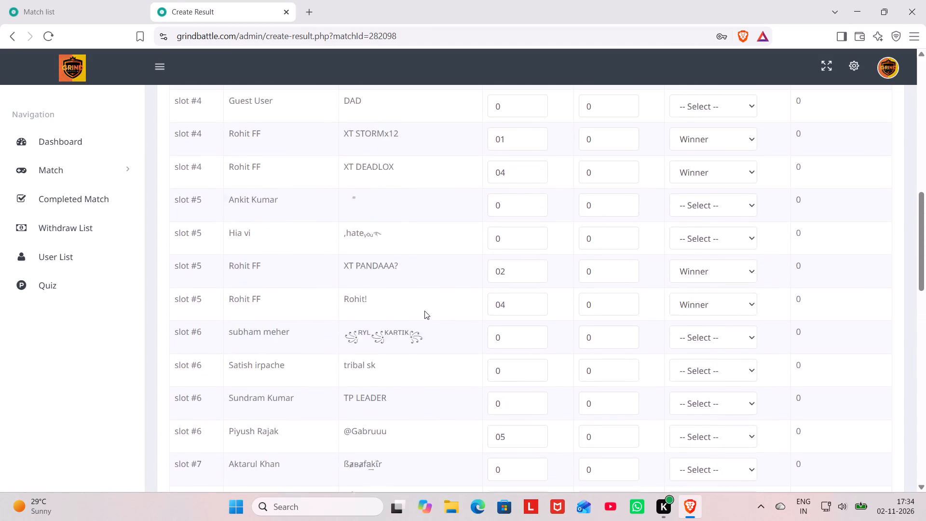
scroll(424, 311, up, 6)
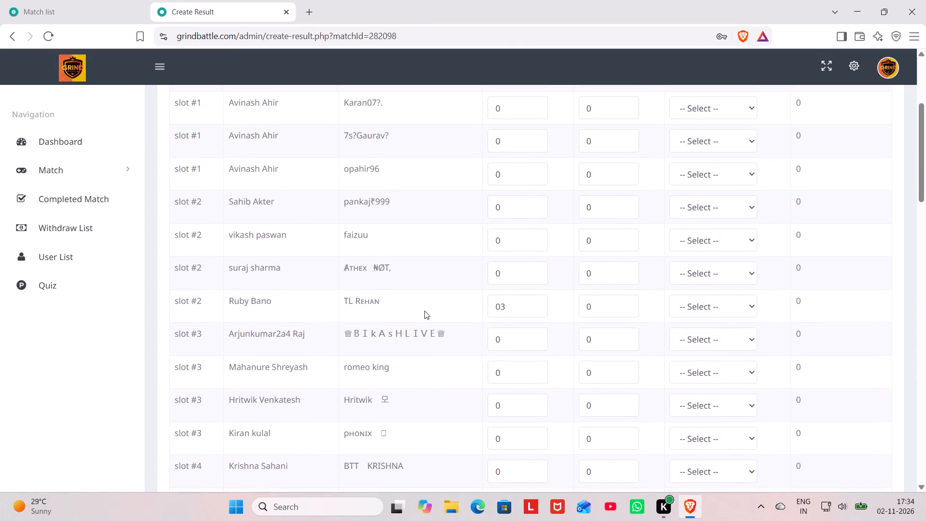
scroll(424, 311, up, 3)
click(809, 219)
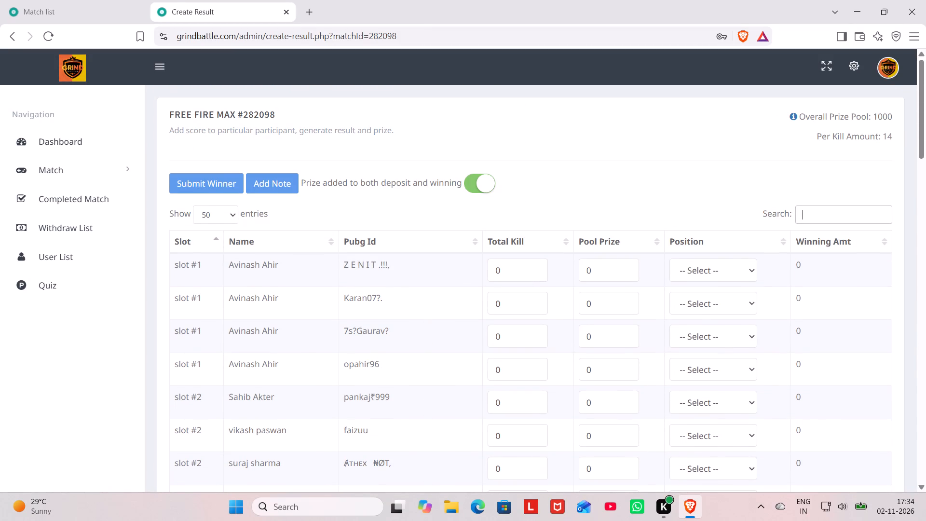
text(pr)
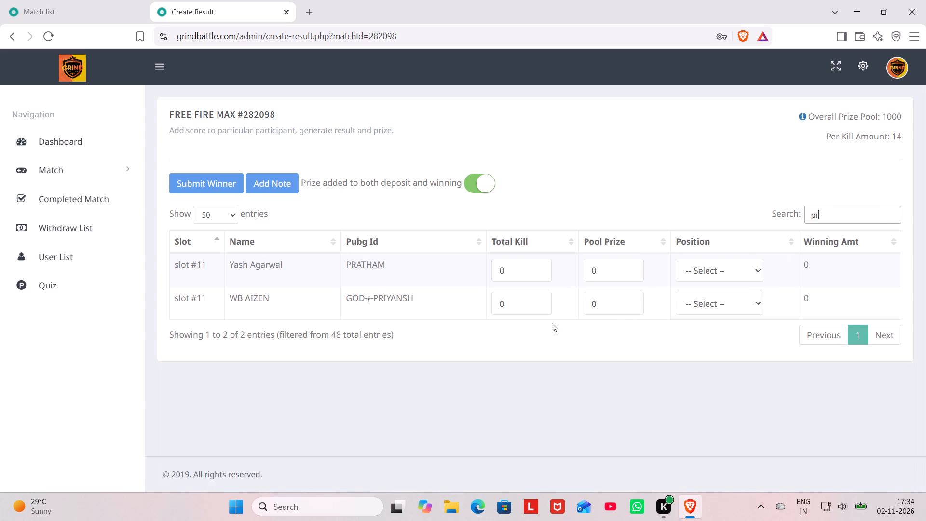
click(531, 301)
key(1)
key(Tab)
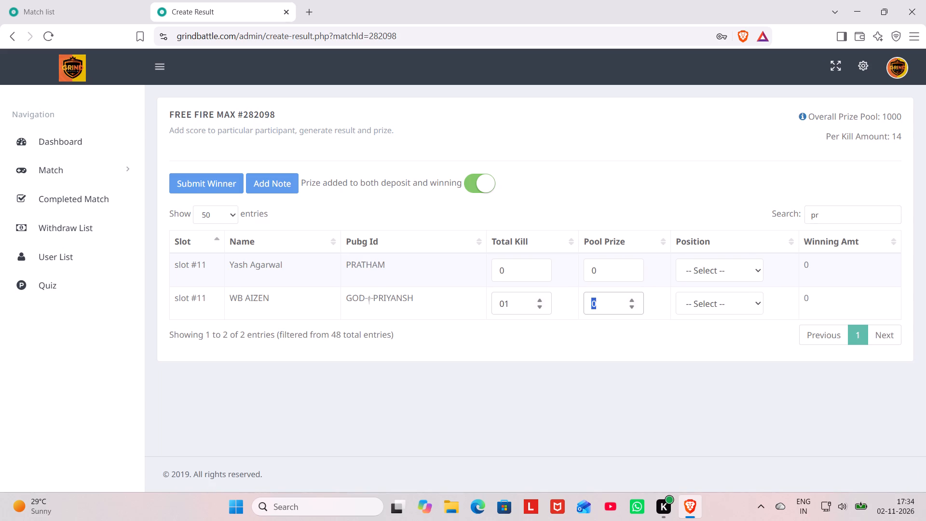
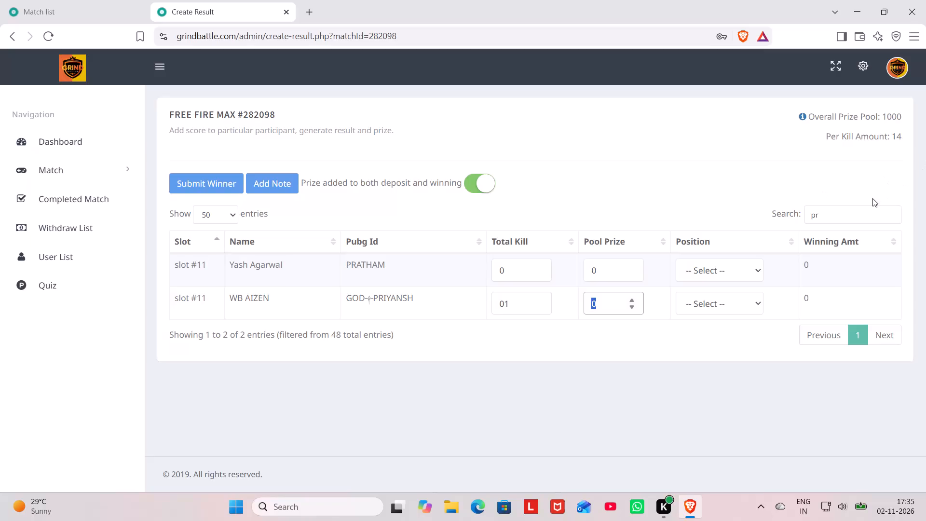
Filter the participants by "bh" and set the total kills of slot #10 player Bhanu!! to 5.
click(840, 217)
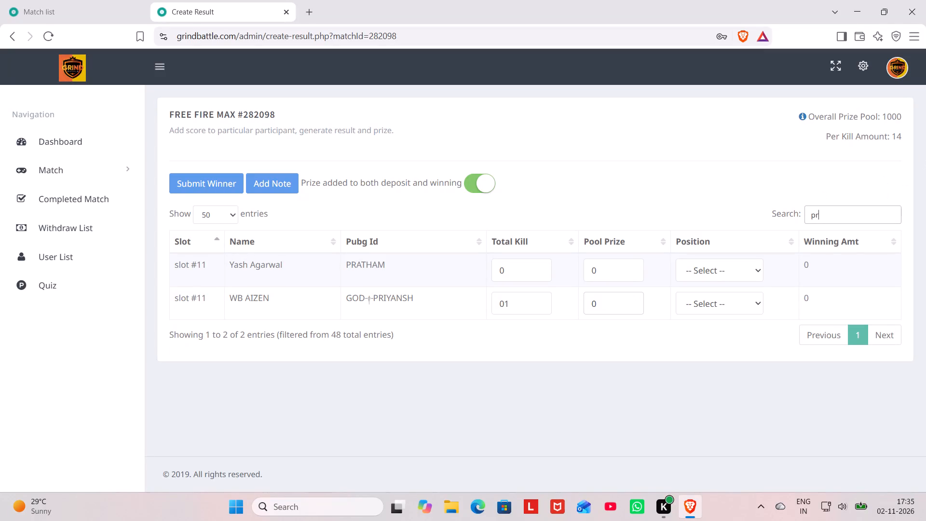
key(BackSpace)
key(BackSpace)
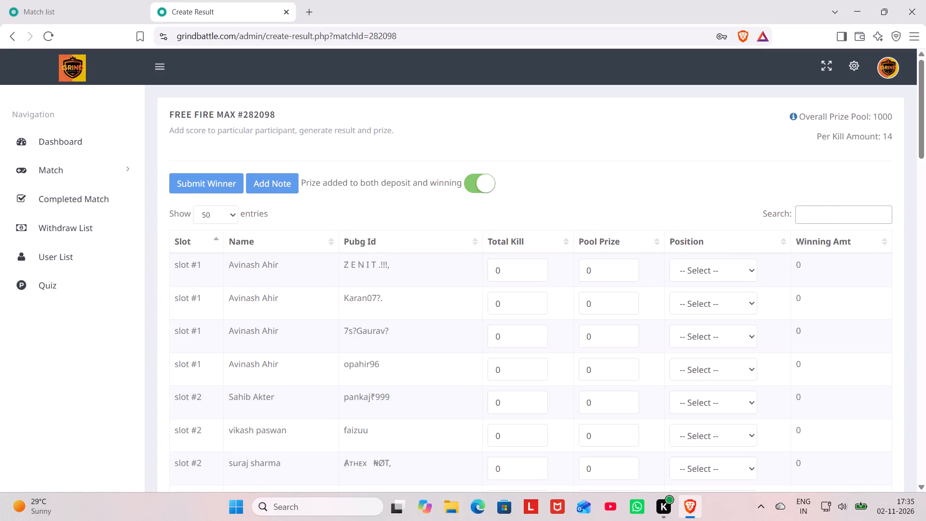
text(bh)
click(523, 300)
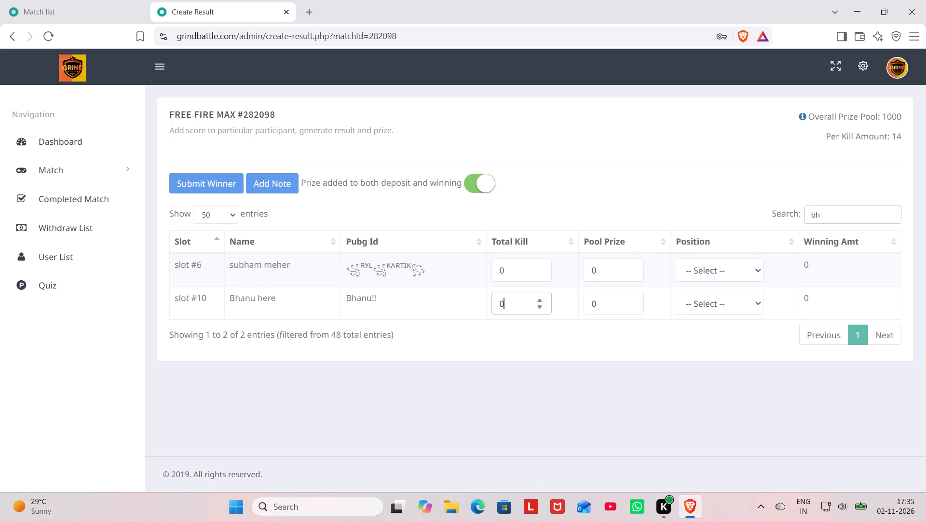
text(5q)
key(Tab)
click(842, 206)
key(BackSpace)
key(BackSpace)
key(BackSpace)
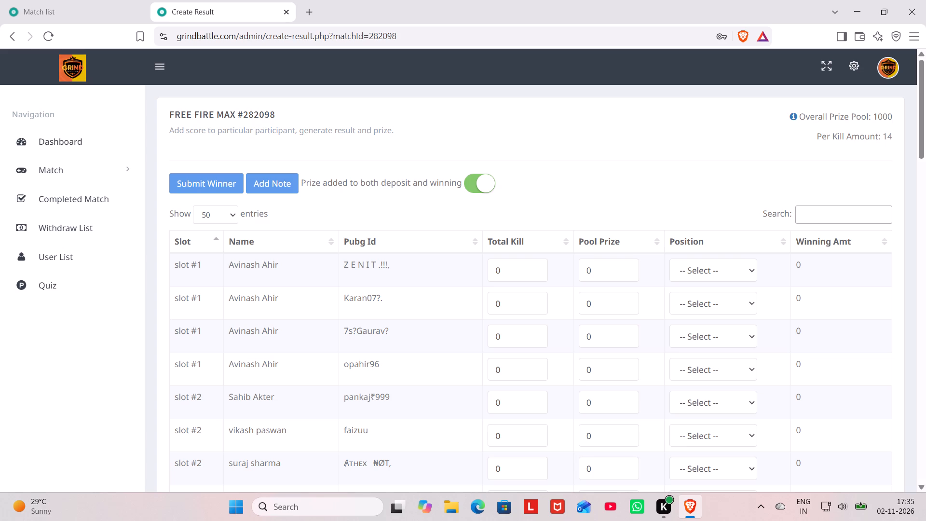
key(r)
key(p)
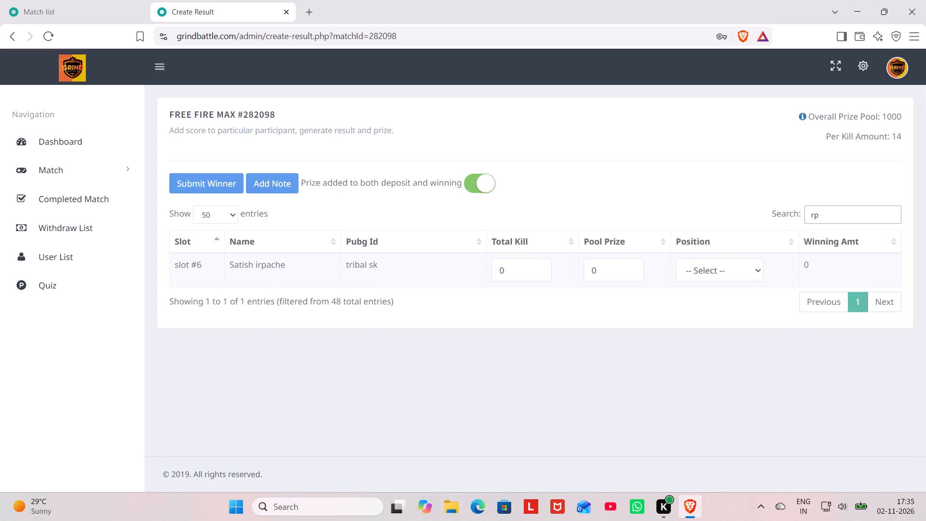
key(BackSpace)
key(o)
click(509, 269)
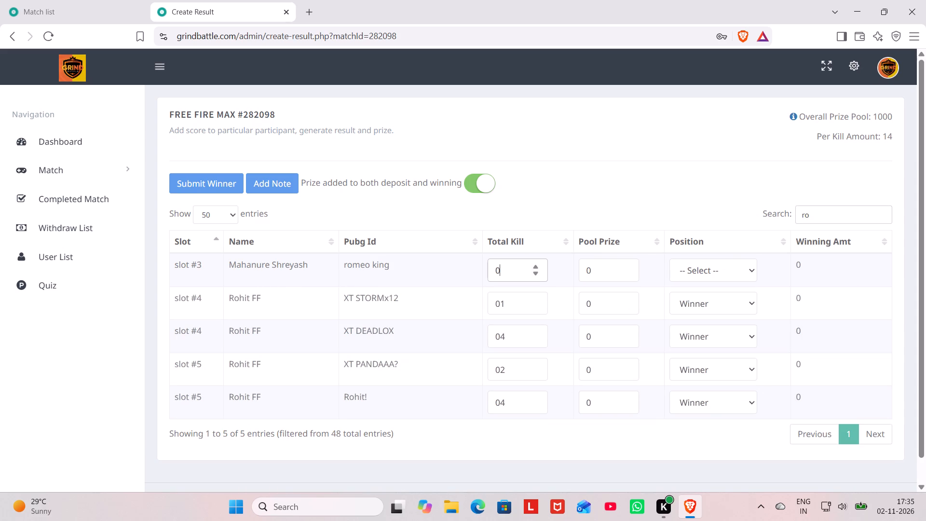
key(1)
key(Tab)
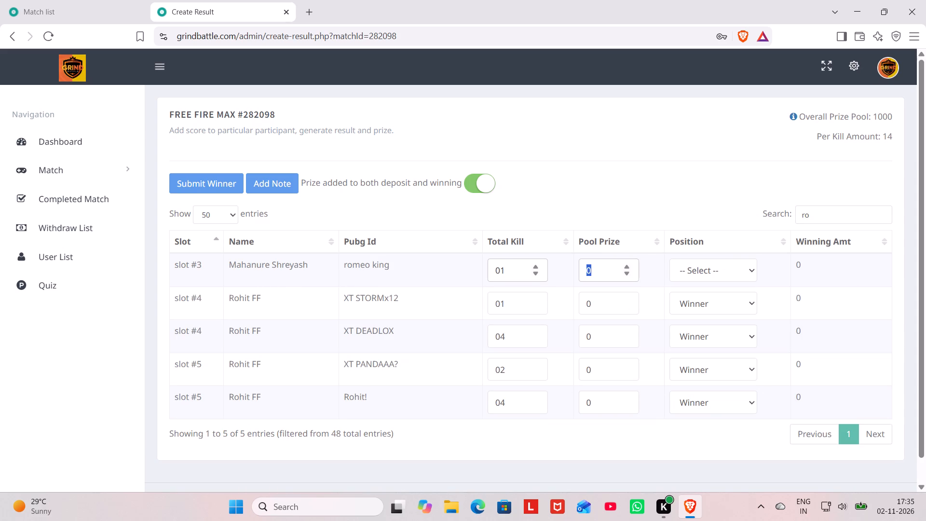
click(833, 220)
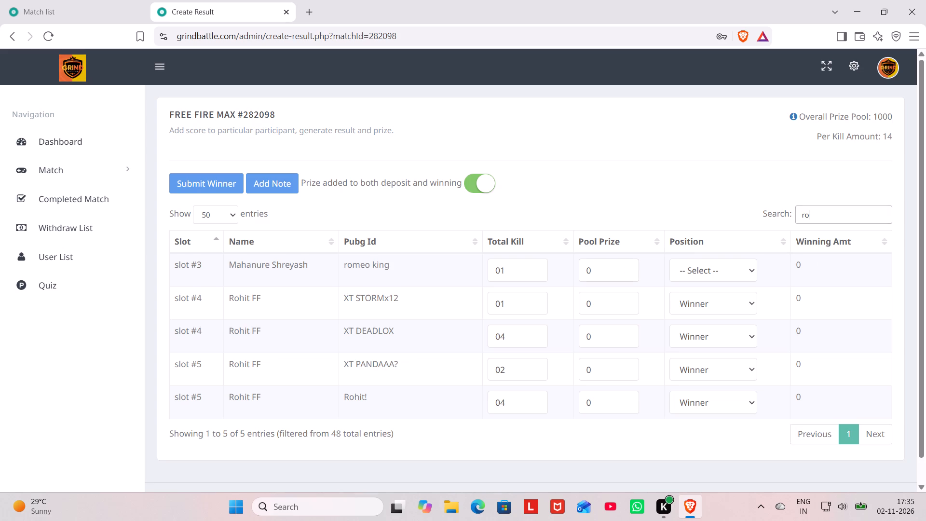
key(BackSpace)
key(BackSpace)
key(BackSpace)
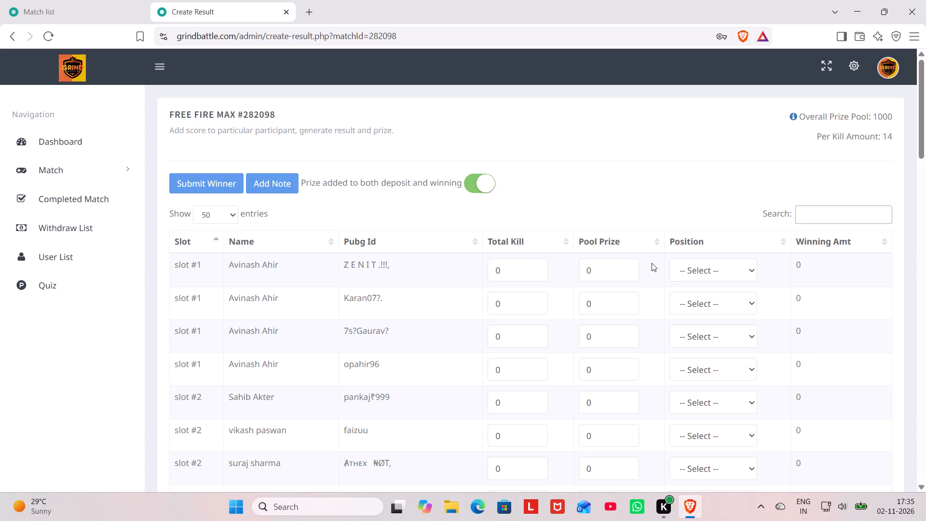
scroll(482, 304, down, 1)
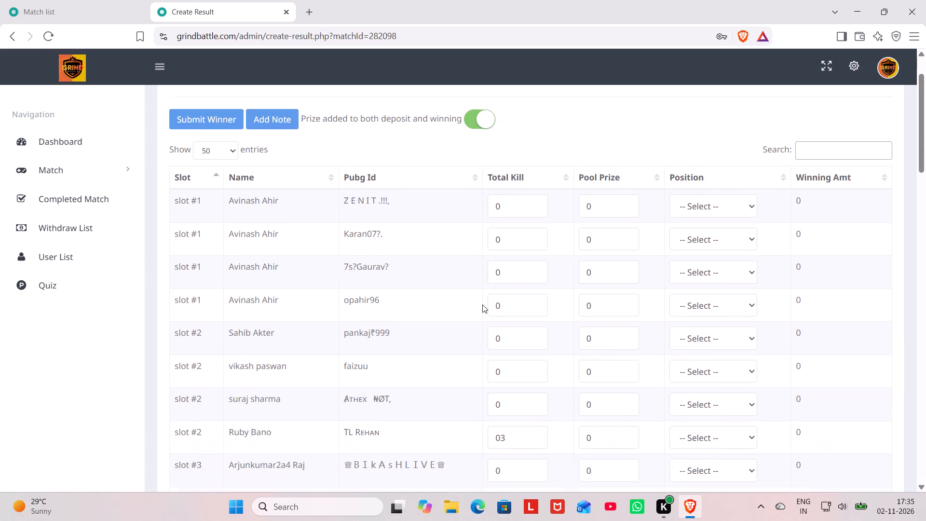
scroll(482, 304, down, 3)
click(508, 391)
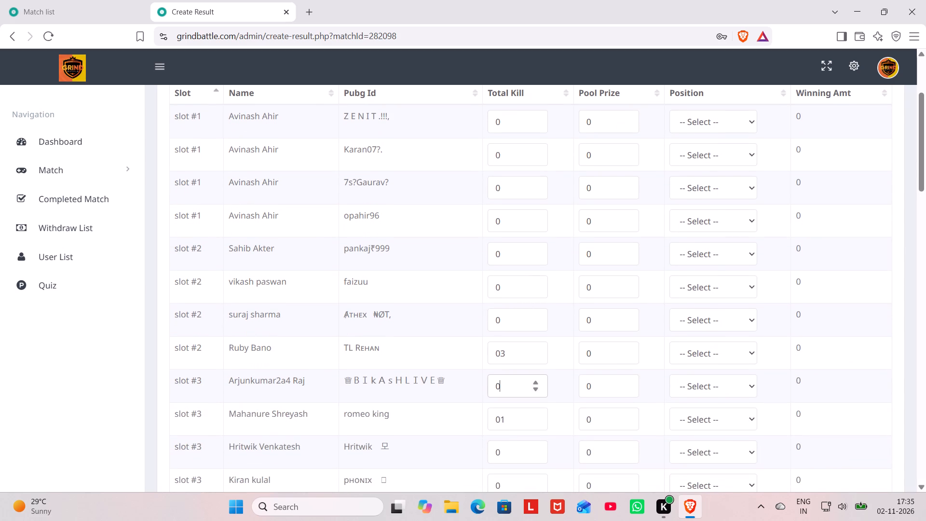
key(1)
key(Tab)
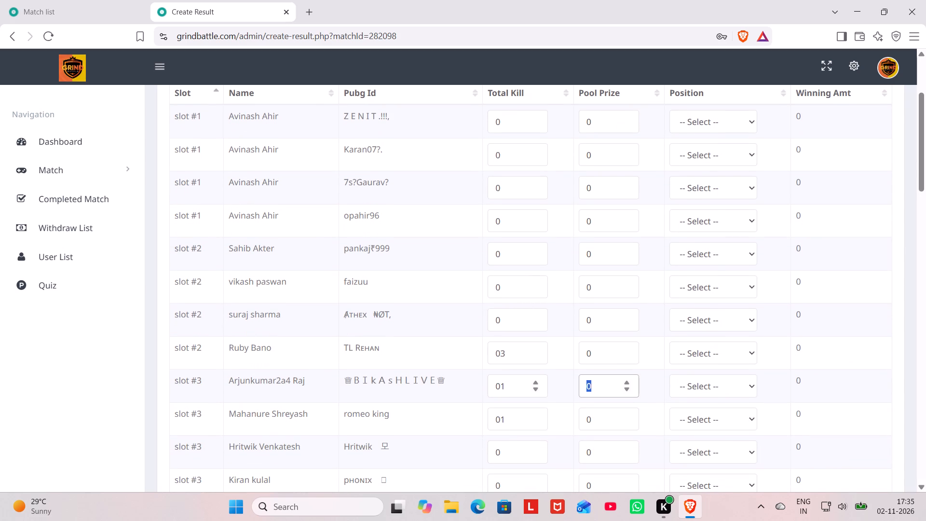
click(446, 426)
scroll(446, 426, down, 3)
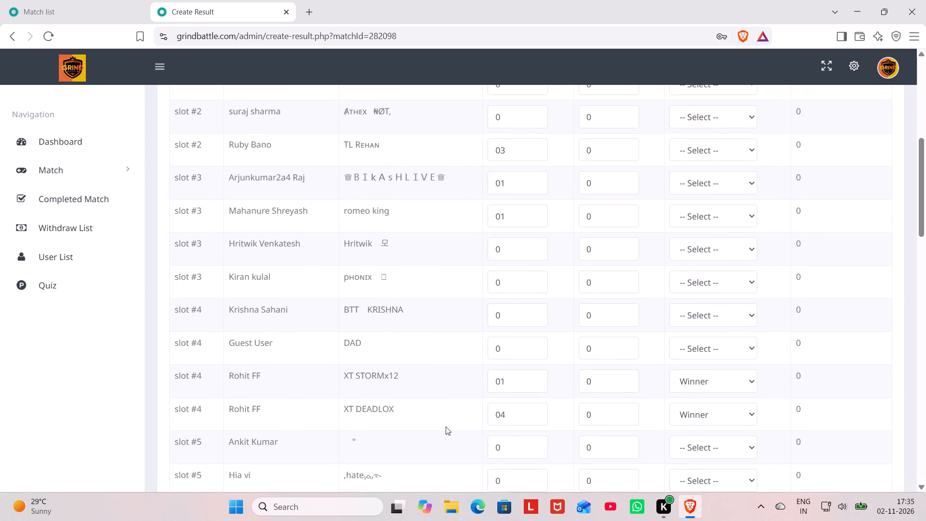
scroll(446, 426, down, 3)
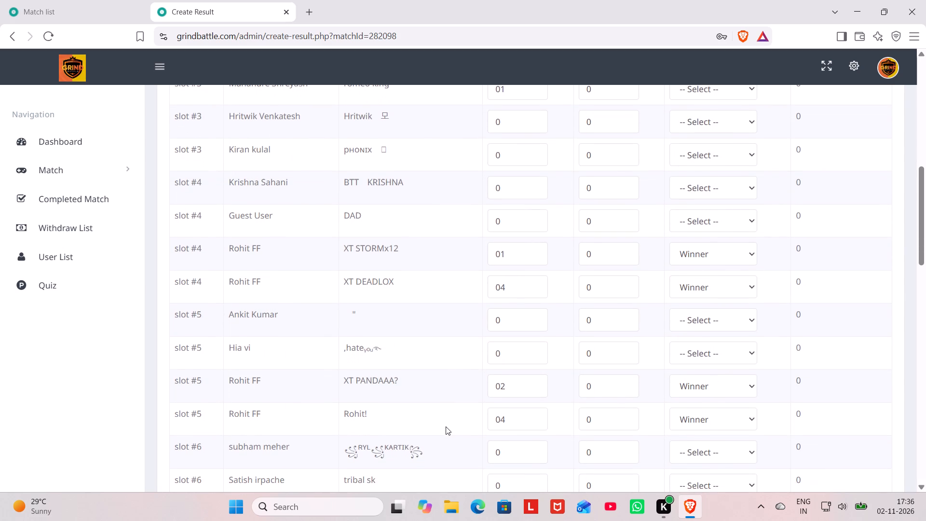
scroll(446, 426, down, 3)
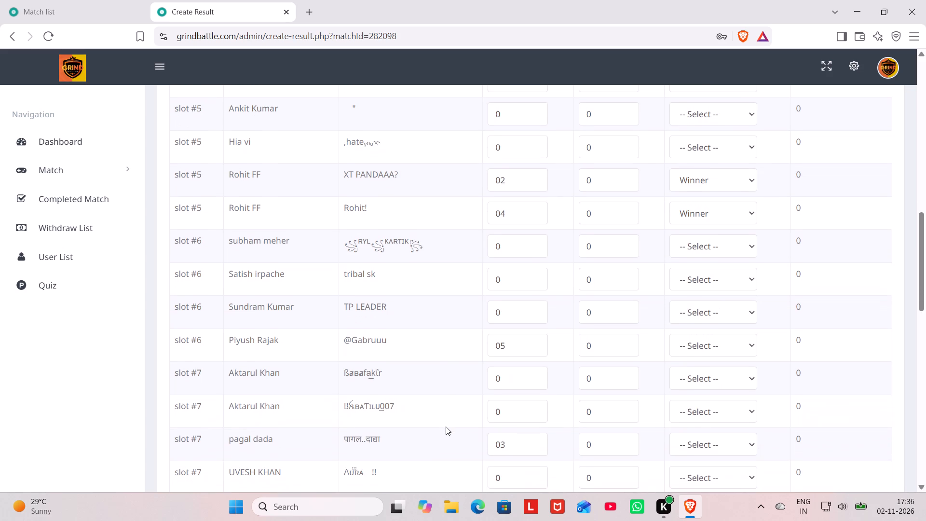
scroll(446, 426, down, 3)
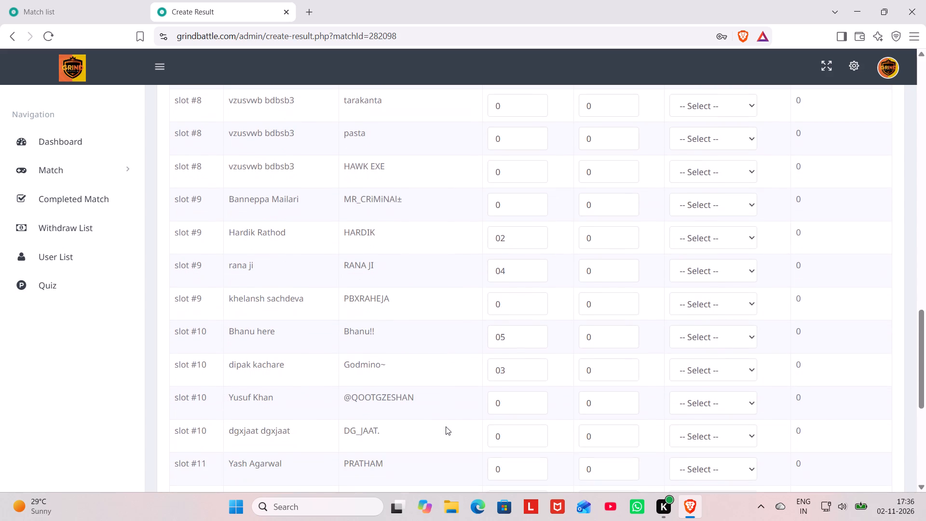
scroll(446, 426, down, 4)
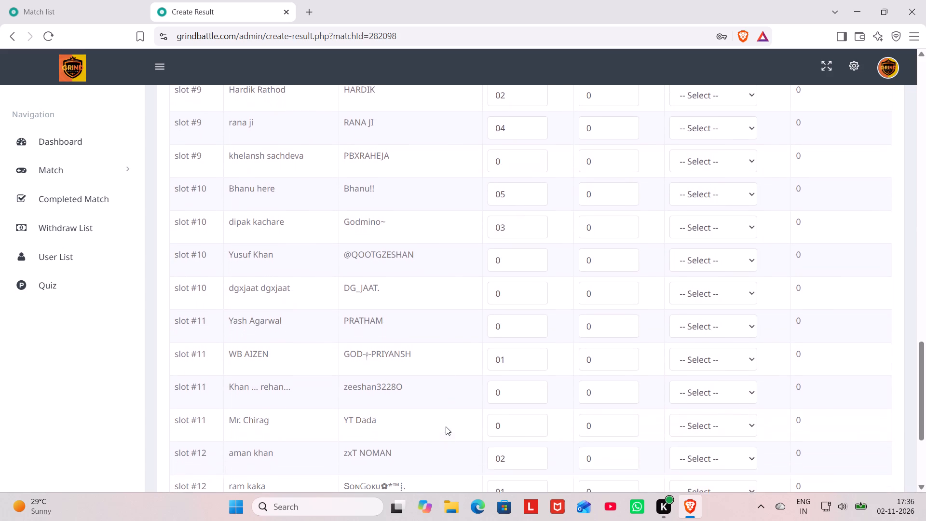
scroll(446, 426, down, 1)
click(518, 418)
key(1)
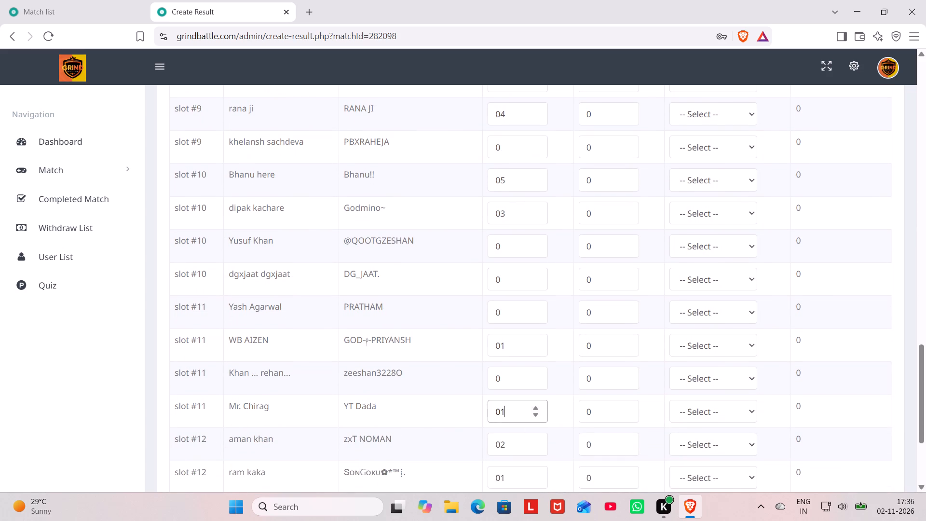
key(Tab)
click(443, 425)
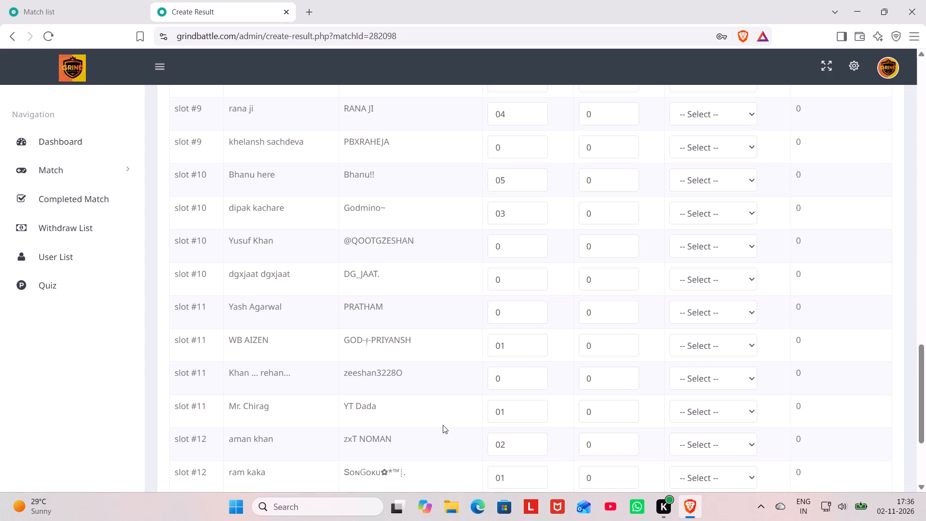
Set the total kills of slot #11 player PRATHAM to 3.
click(524, 315)
key(3)
key(Tab)
click(460, 321)
Submit the winner results for Free Fire Max match #282098.
scroll(460, 321, up, 4)
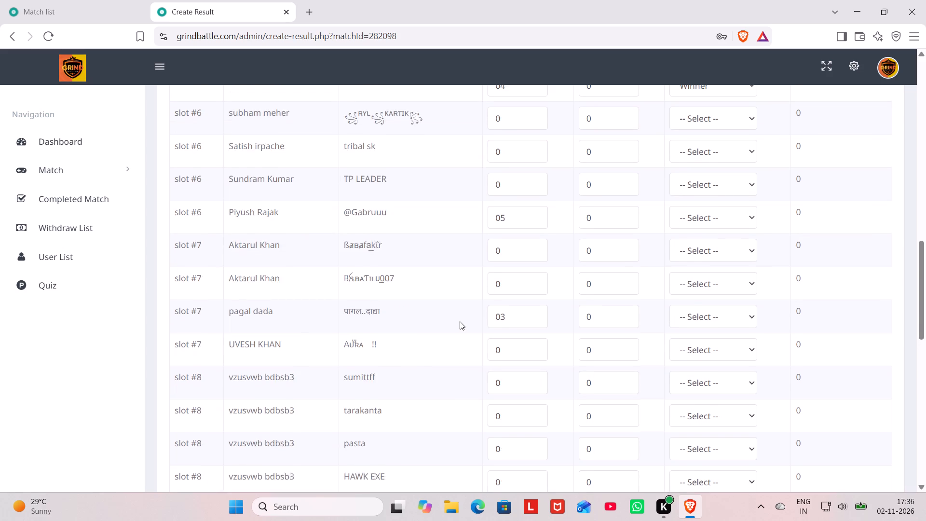
scroll(460, 321, up, 8)
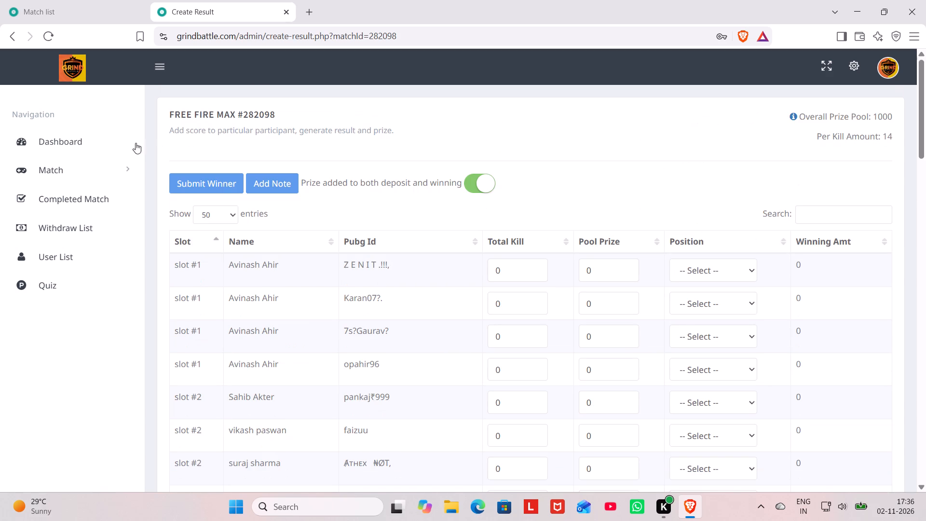
click(182, 184)
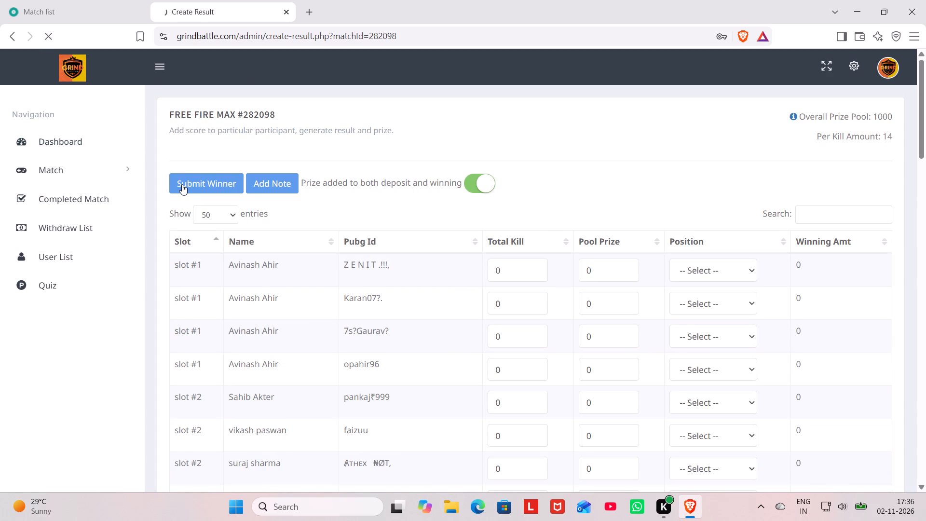
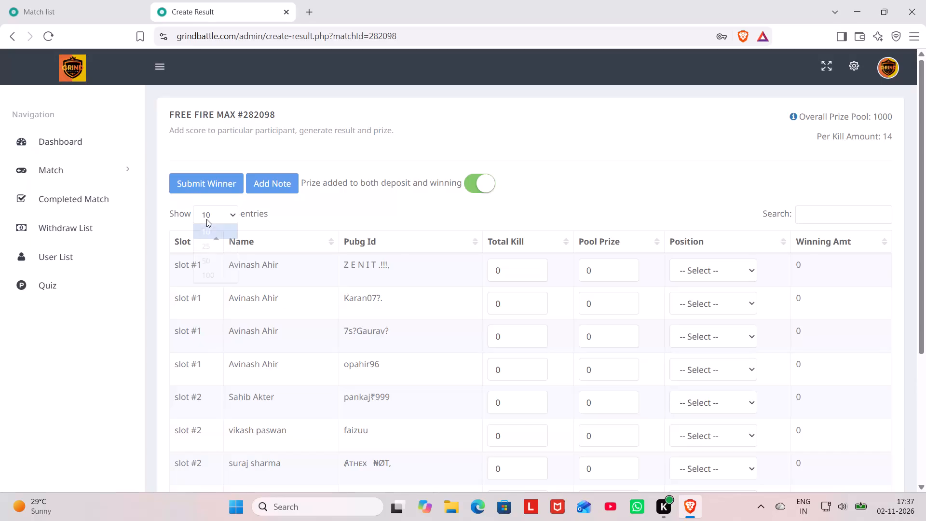
Show 50 entries for match #282098 and look over its participant list.
click(223, 262)
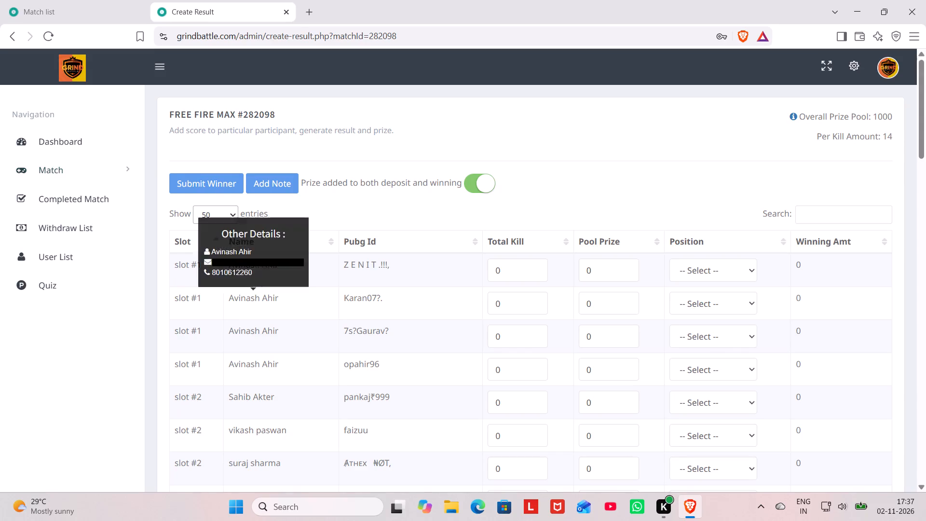
scroll(346, 383, down, 5)
scroll(346, 383, up, 4)
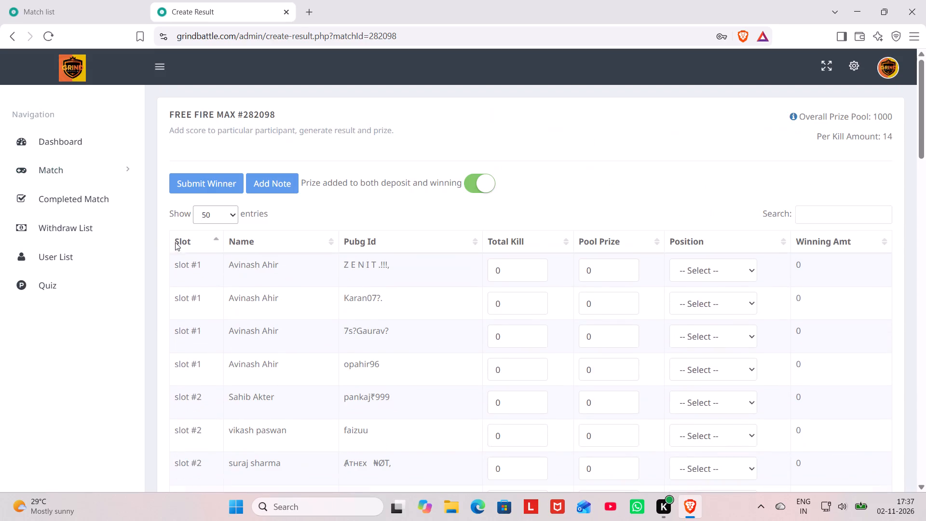
Find match 282099 in the completed match list and open its result entry page.
click(104, 203)
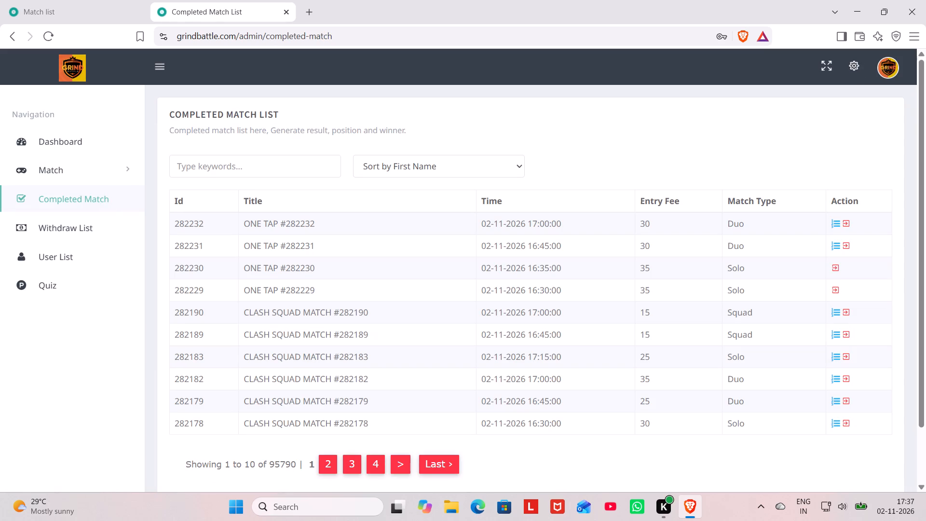
click(247, 160)
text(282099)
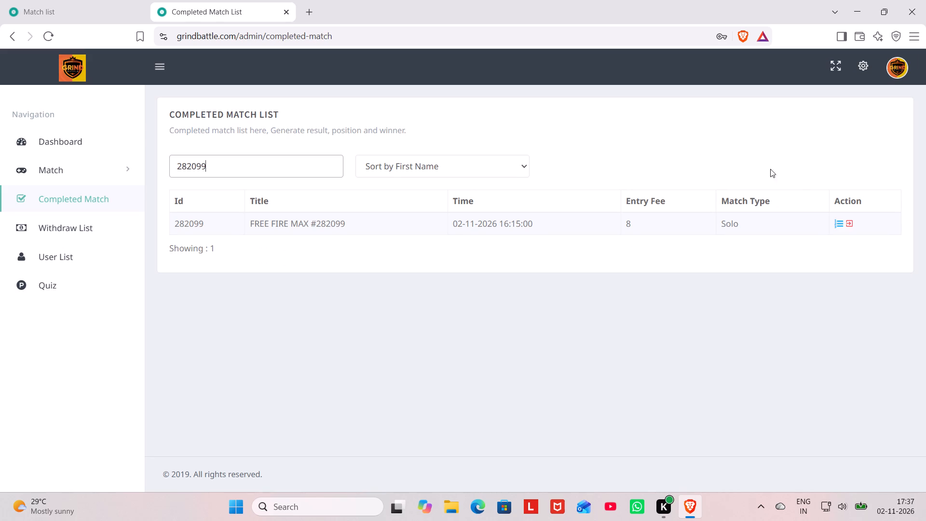
click(837, 223)
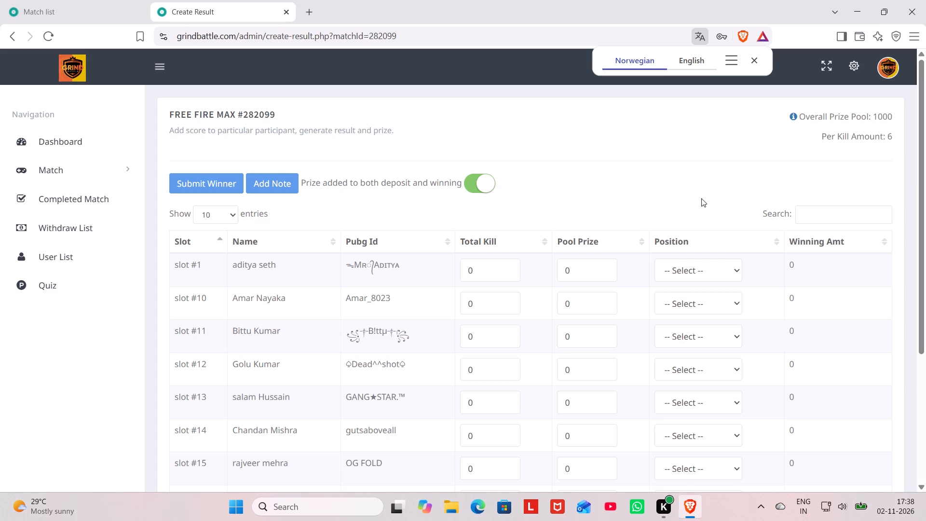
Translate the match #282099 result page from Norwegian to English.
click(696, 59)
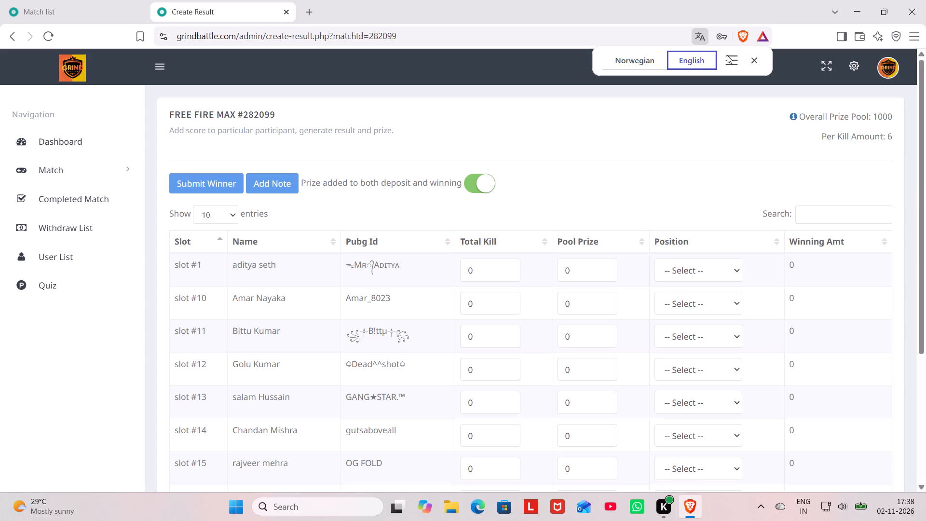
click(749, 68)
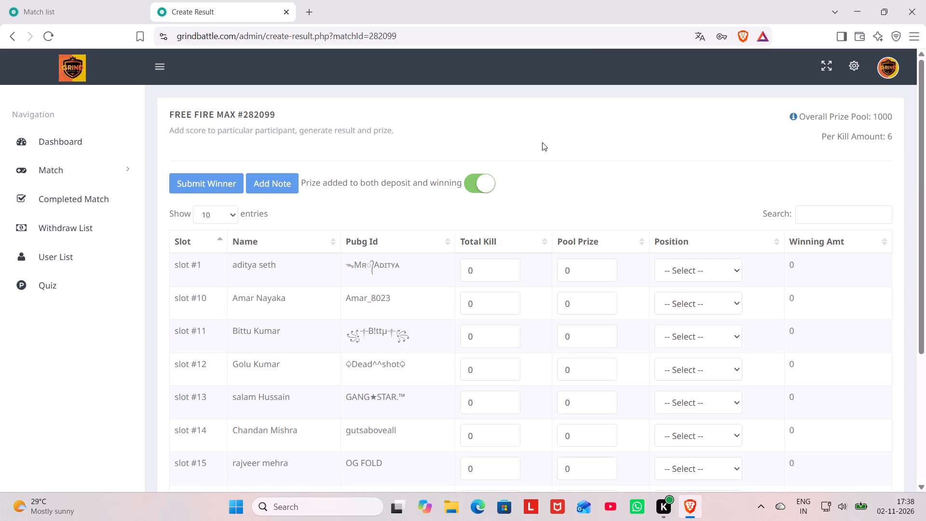
Show 50 entries in the participant list of match #282099.
click(219, 212)
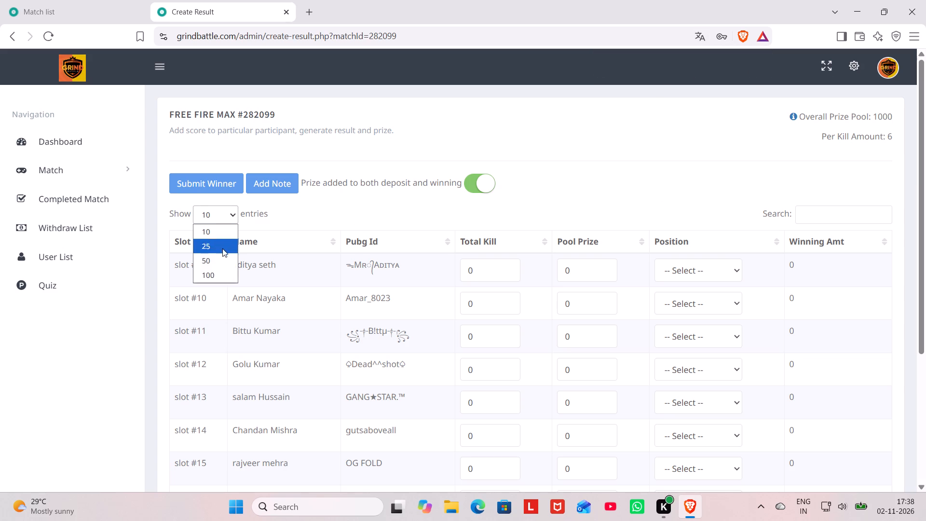
click(222, 255)
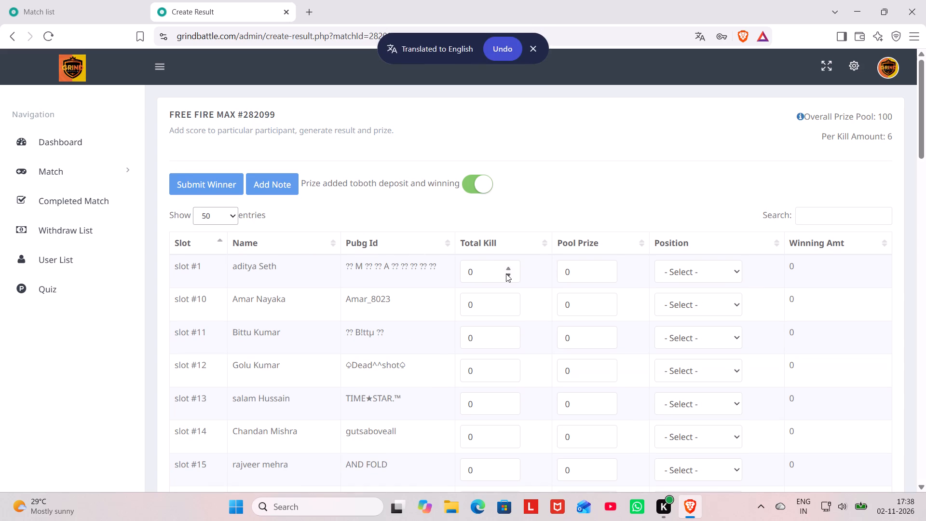
Dismiss the translation notice and set the browser to never translate this site.
click(535, 49)
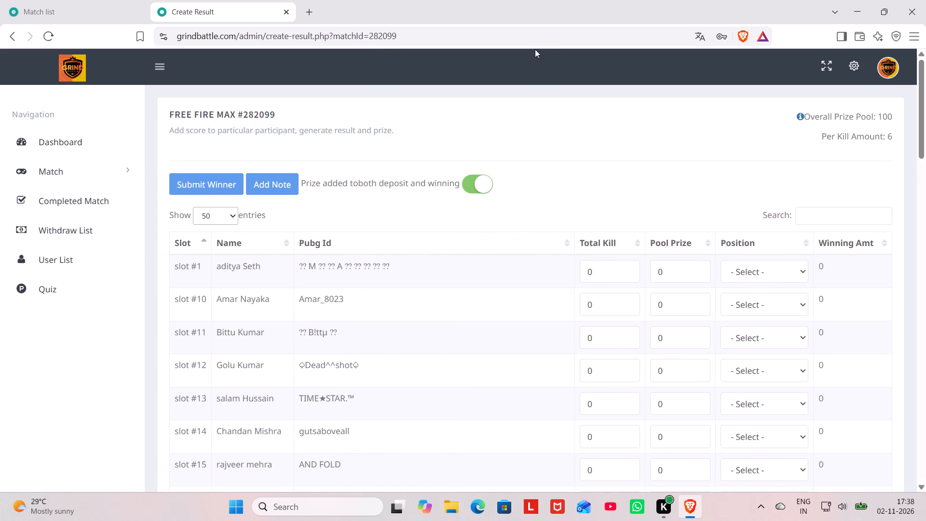
click(699, 39)
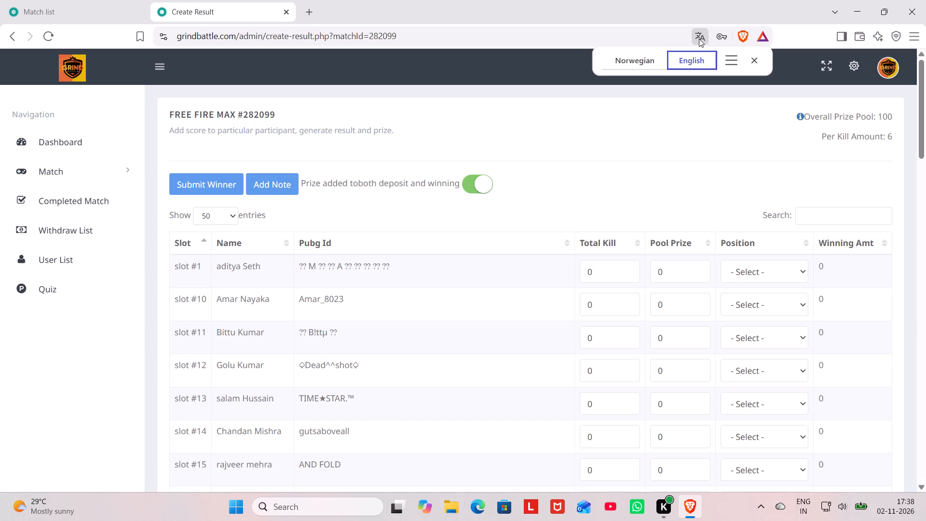
click(725, 58)
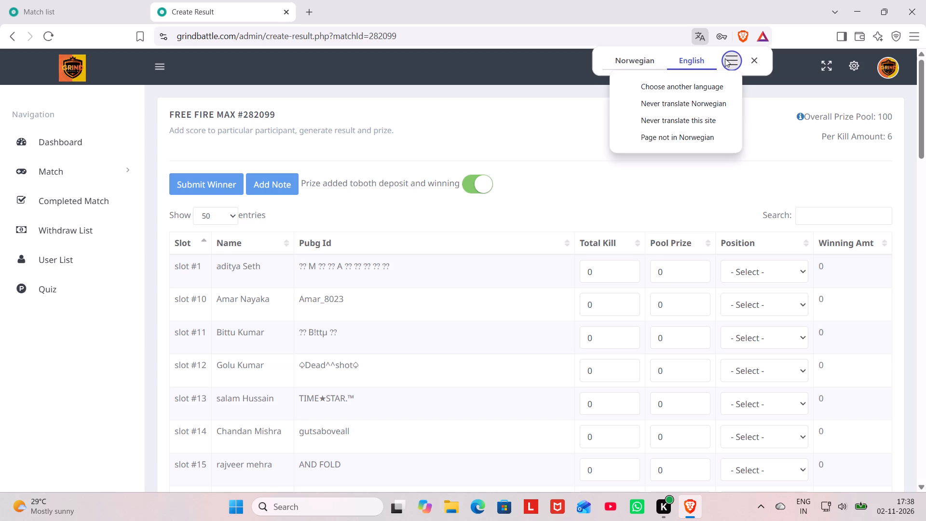
click(689, 123)
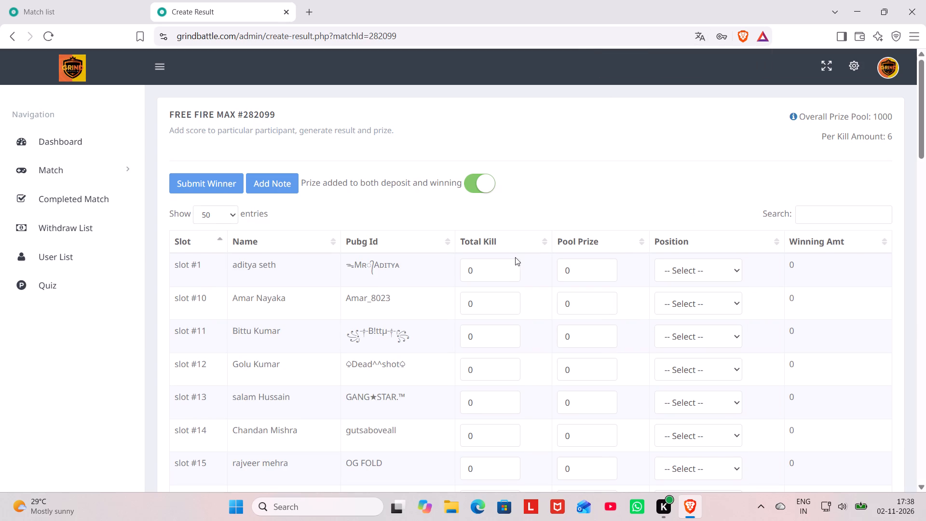
Give the slot #1 player 3 total kills, a pool prize of 10 and the position 1st Runner Up.
click(491, 276)
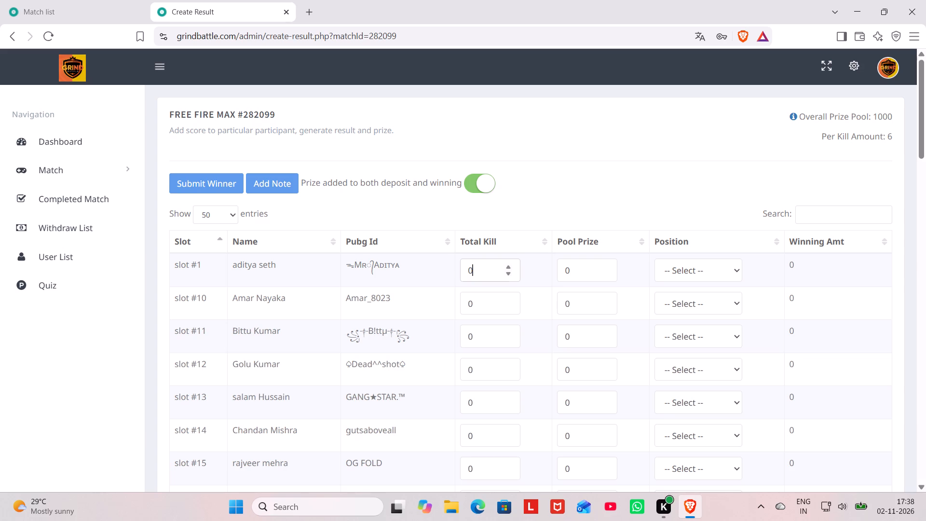
key(3)
key(Tab)
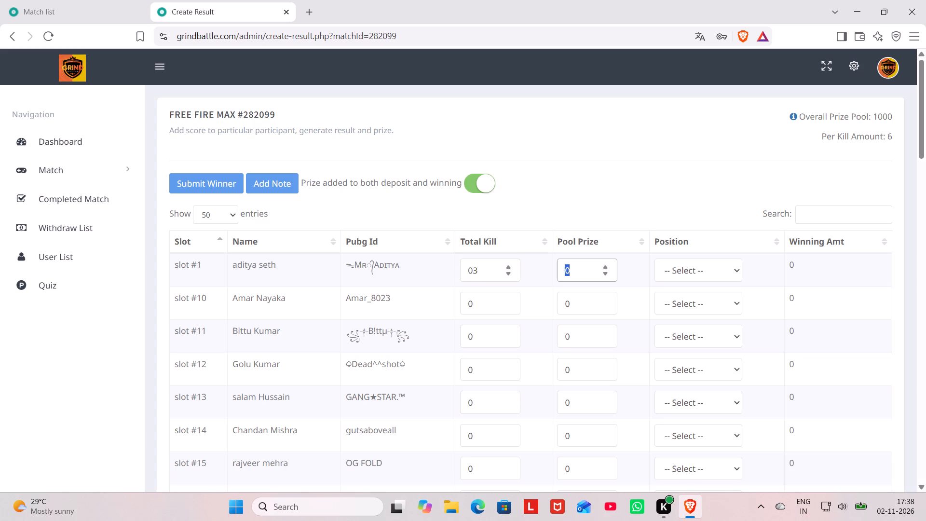
text(10)
key(Tab)
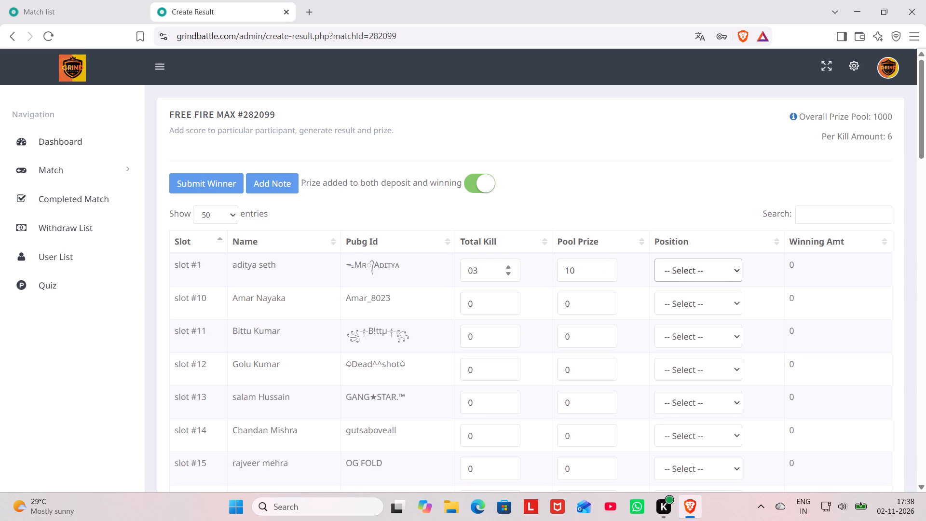
key(Down)
key(Down)
key(Tab)
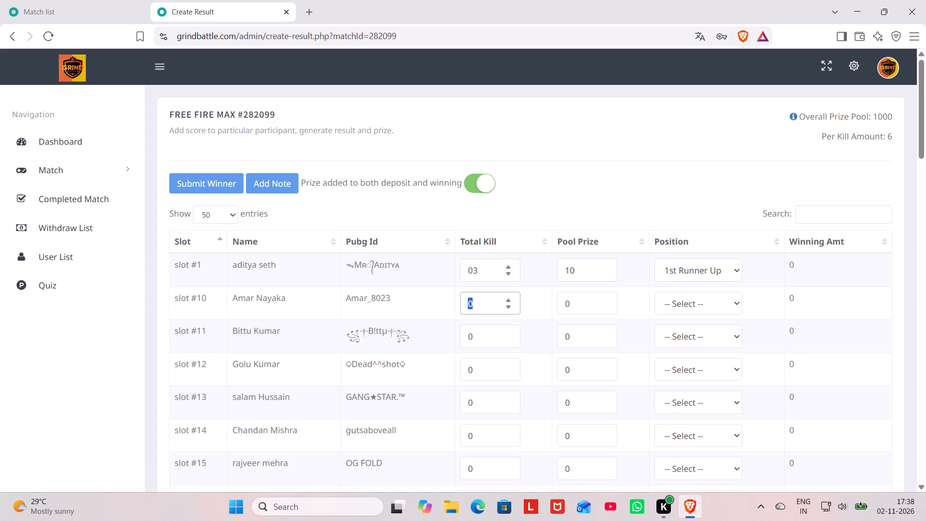
click(818, 213)
text(shu)
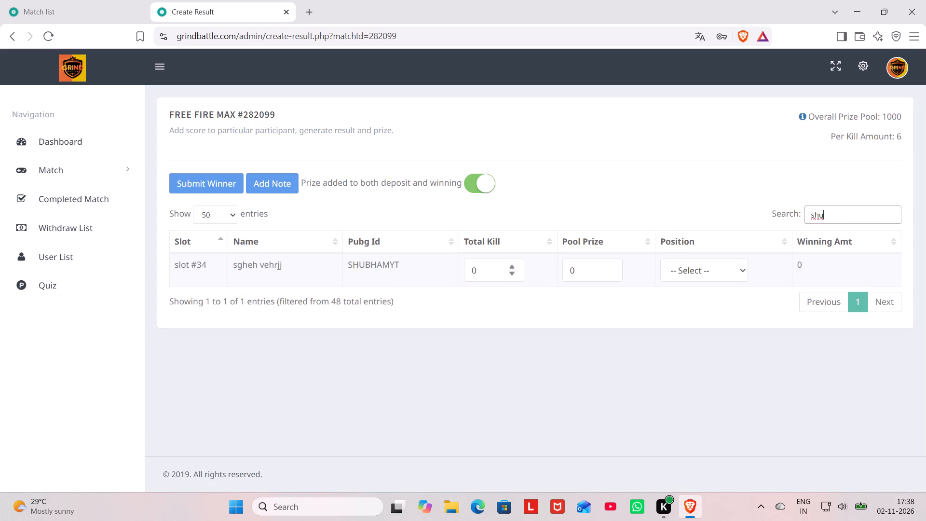
click(487, 271)
key(2)
key(Tab)
text(20)
key(Tab)
key(Down)
key(Tab)
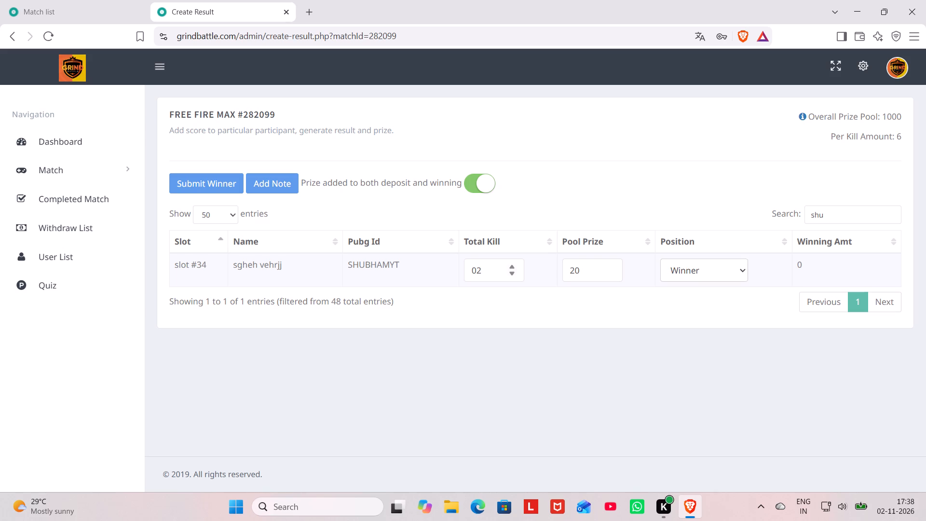
click(844, 221)
key(BackSpace)
key(BackSpace)
key(BackSpace)
key(BackSpace)
key(BackSpace)
text(vi)
click(496, 305)
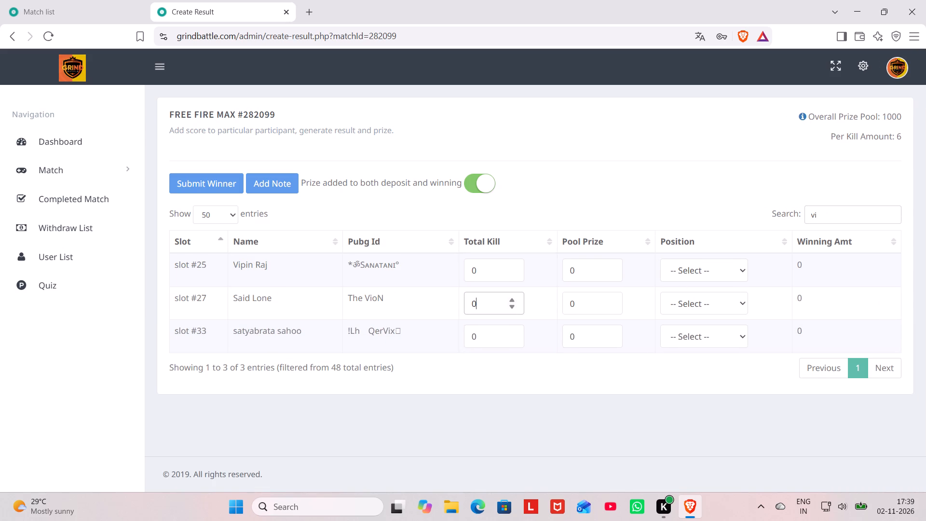
key(4)
key(Tab)
Filter participants by "fol" and set the total kills of slot #15 player OG FOLD to 3.
click(821, 214)
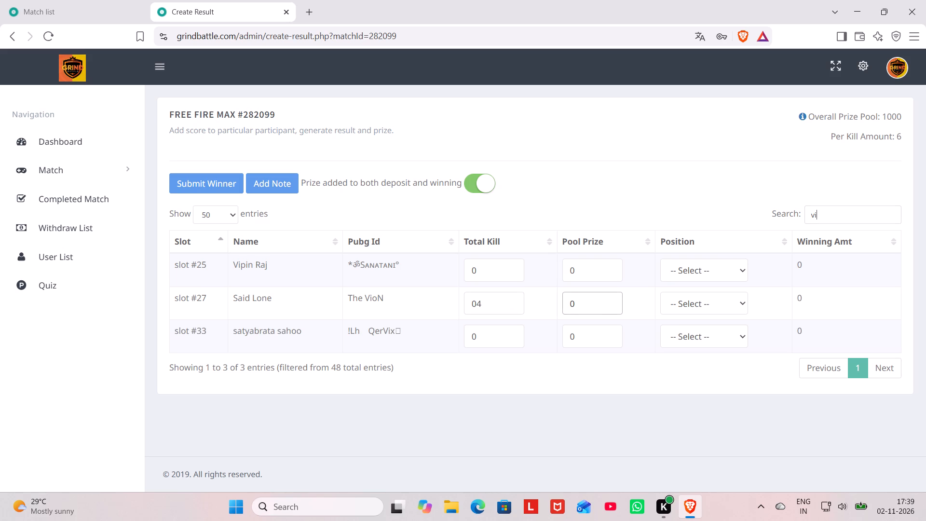
key(BackSpace)
key(BackSpace)
key(BackSpace)
key(BackSpace)
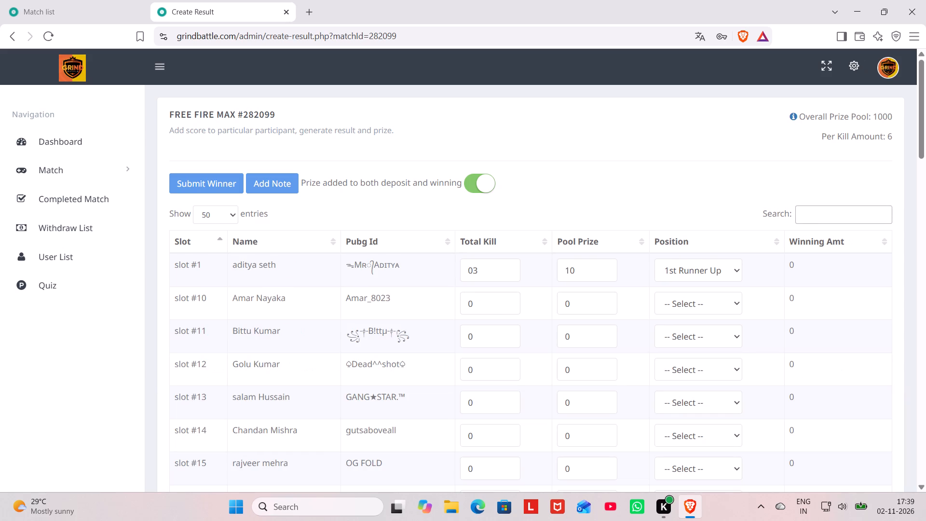
text(fol)
click(497, 266)
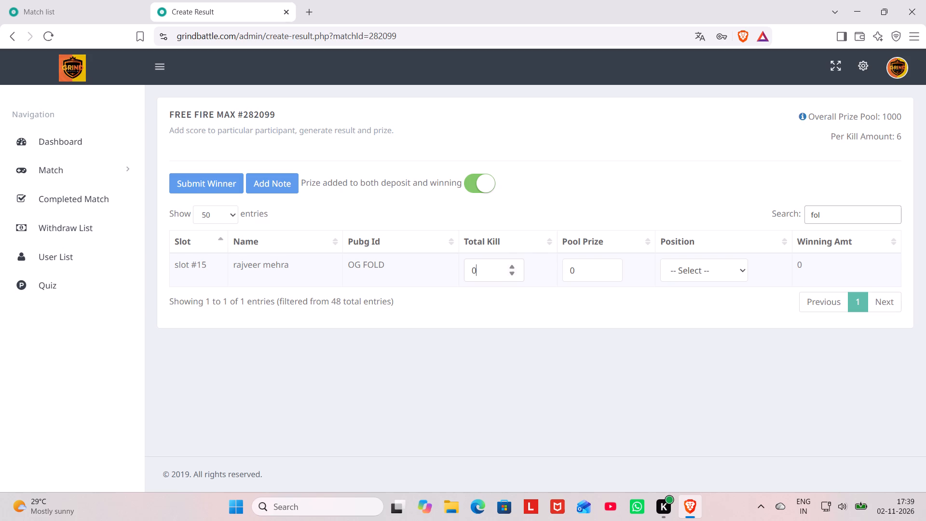
key(3)
key(Tab)
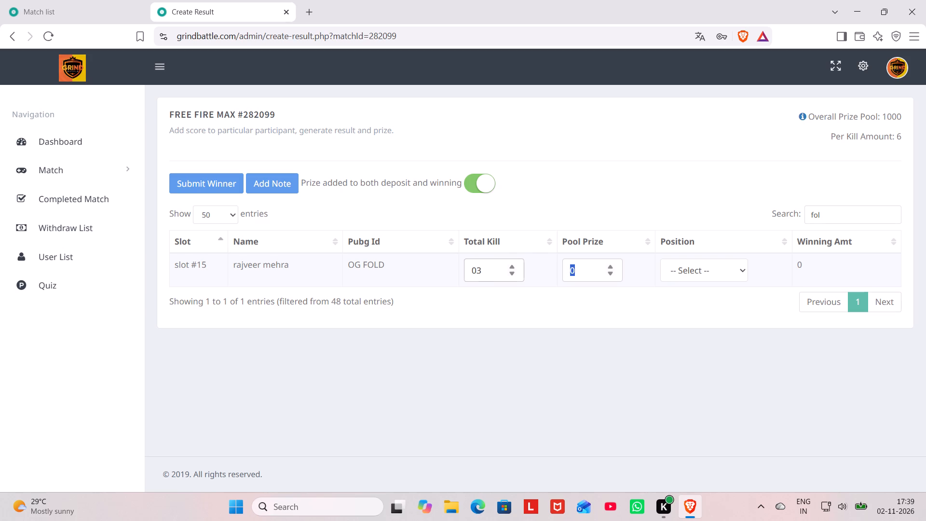
Filter participants by "aya" and set the total kills of slot #9 player ayaan to 2.
click(870, 218)
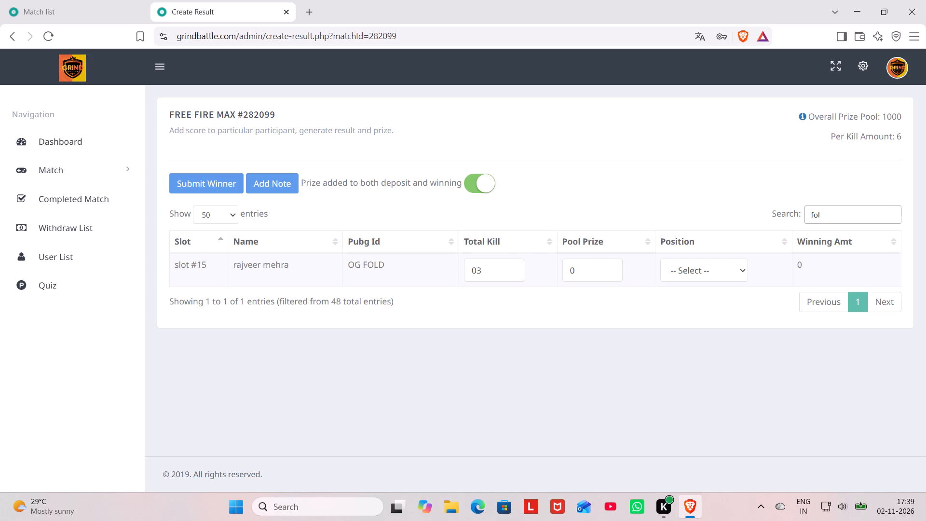
key(BackSpace)
key(BackSpace)
key(BackSpace)
key(BackSpace)
key(BackSpace)
key(BackSpace)
key(BackSpace)
text(aya)
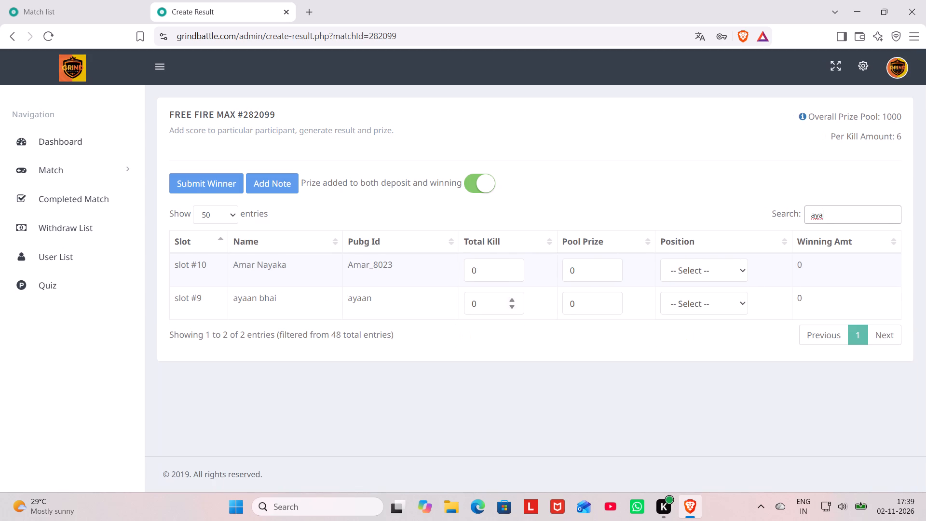
click(488, 299)
key(2)
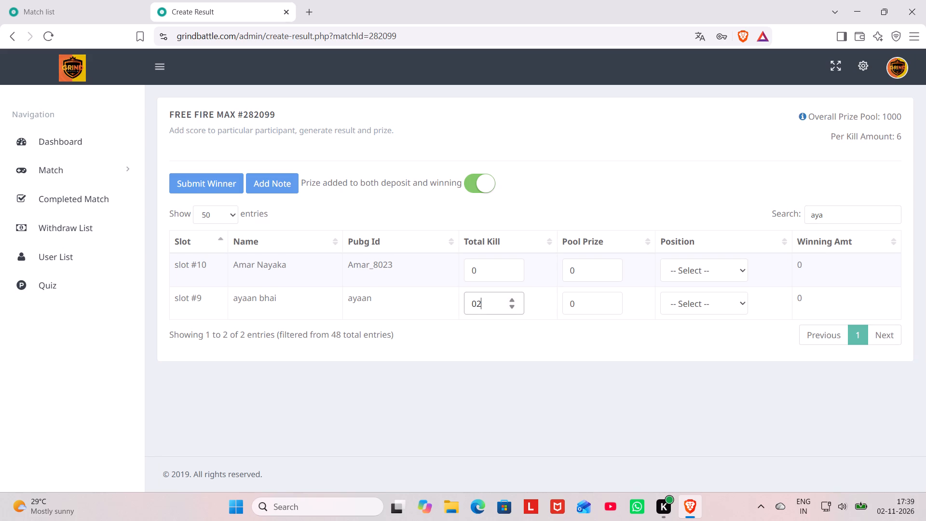
key(Tab)
click(833, 220)
key(BackSpace)
key(BackSpace)
key(BackSpace)
key(BackSpace)
text(ta)
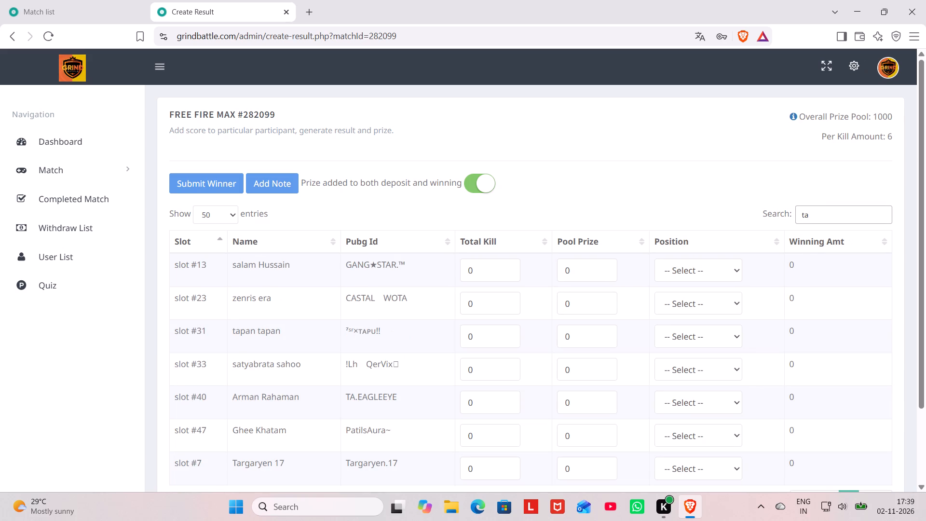
click(491, 408)
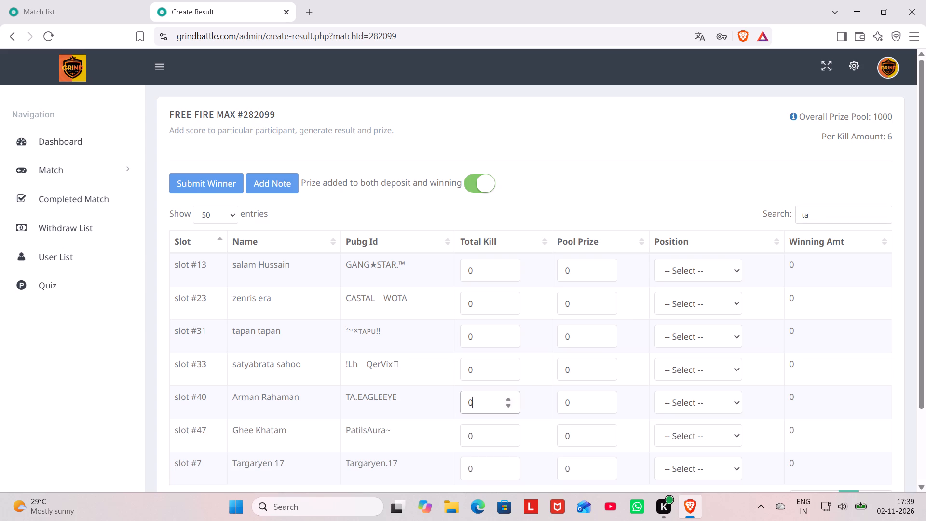
key(3)
key(Tab)
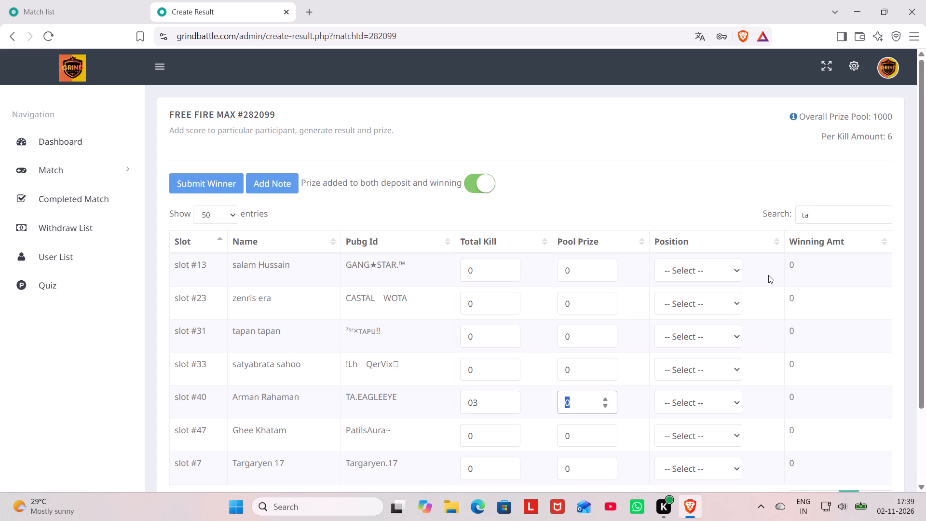
click(811, 221)
key(BackSpace)
key(BackSpace)
key(BackSpace)
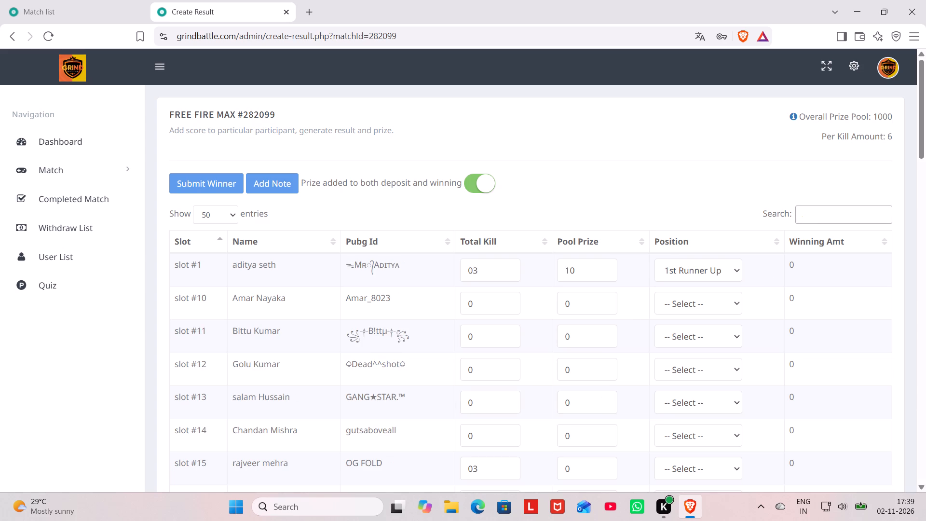
key(BackSpace)
text(on)
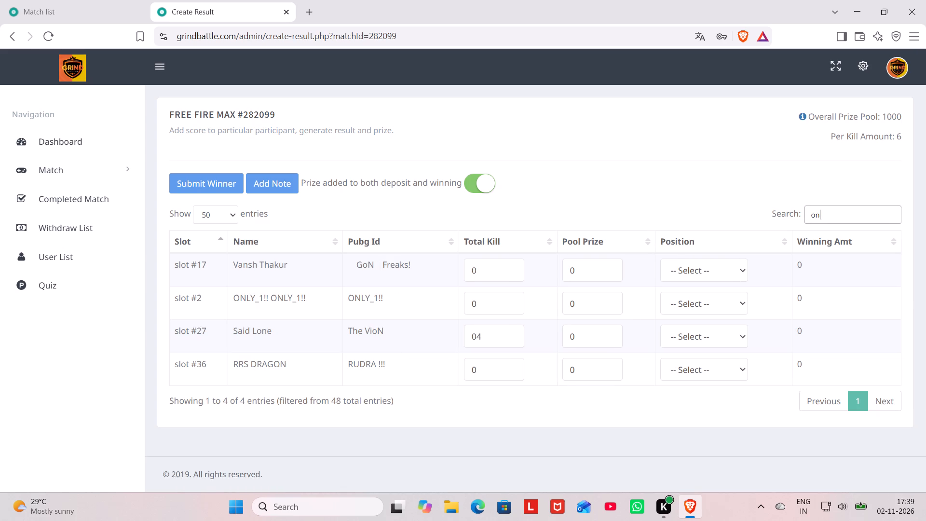
click(486, 310)
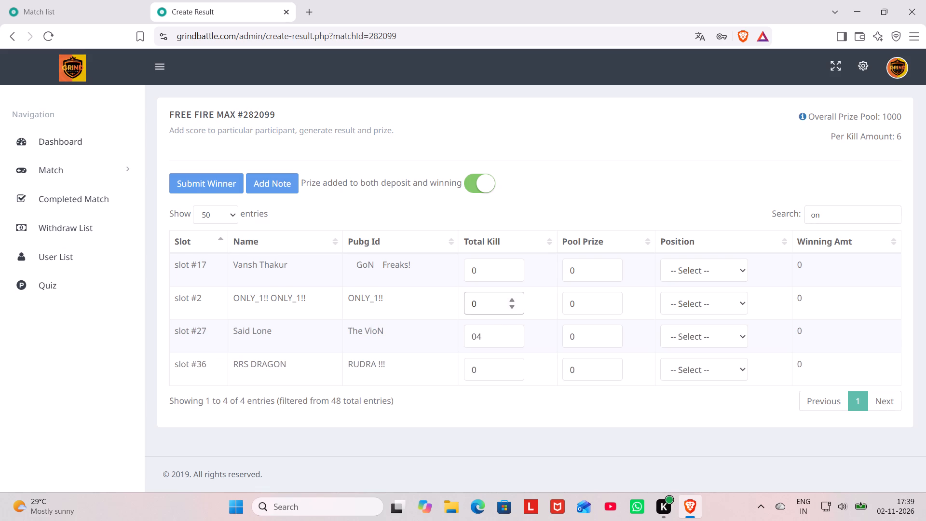
key(3)
key(Tab)
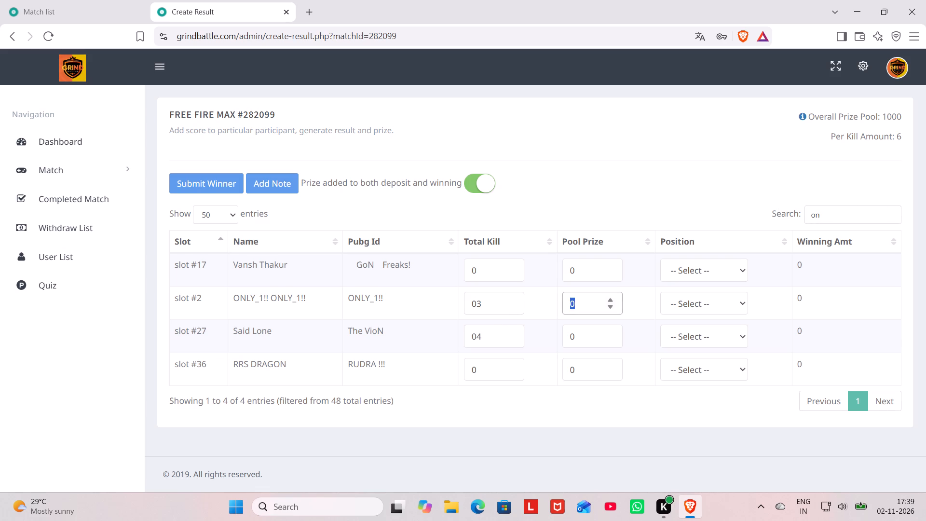
click(868, 214)
key(BackSpace)
key(BackSpace)
key(BackSpace)
key(BackSpace)
key(BackSpace)
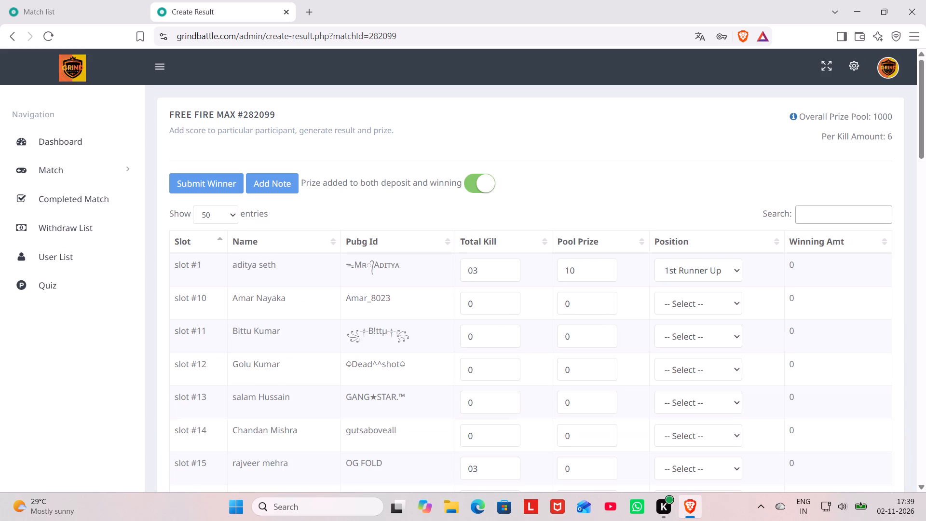
text(am)
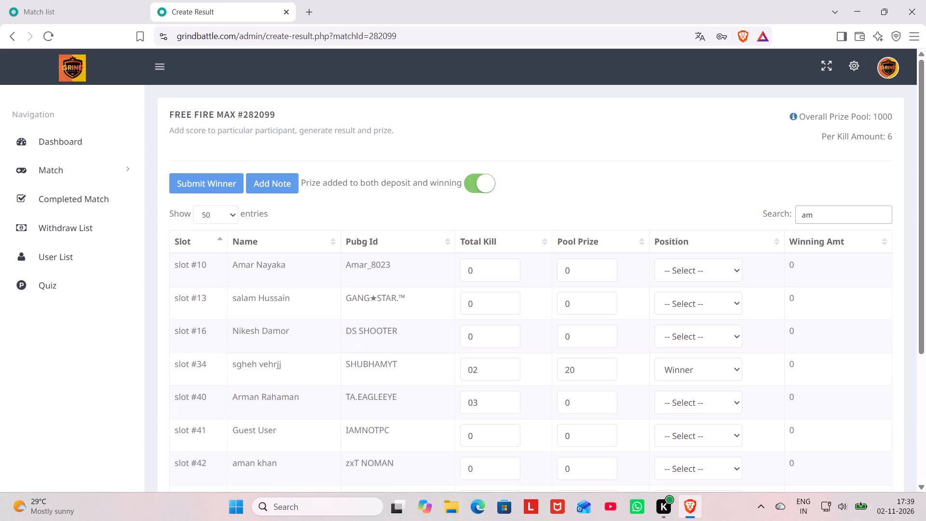
click(487, 263)
key(1)
key(Tab)
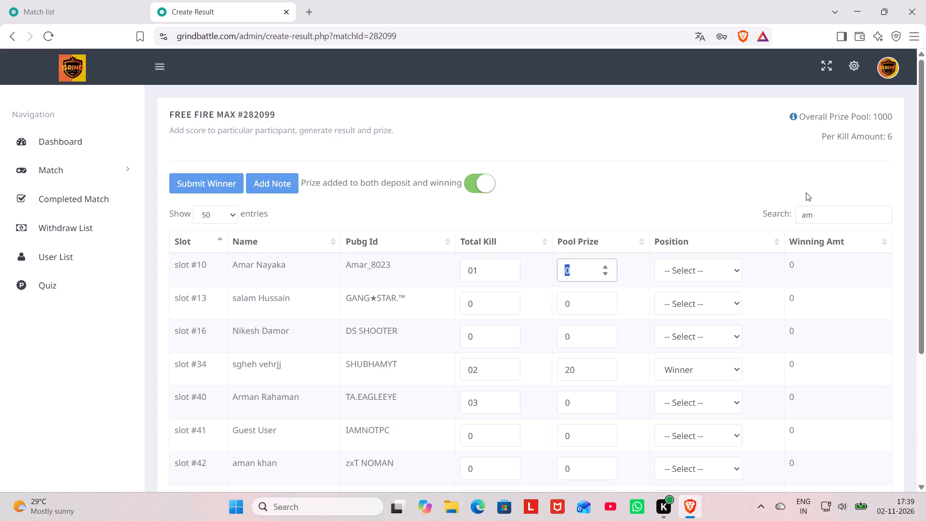
click(835, 217)
key(BackSpace)
key(BackSpace)
key(BackSpace)
key(BackSpace)
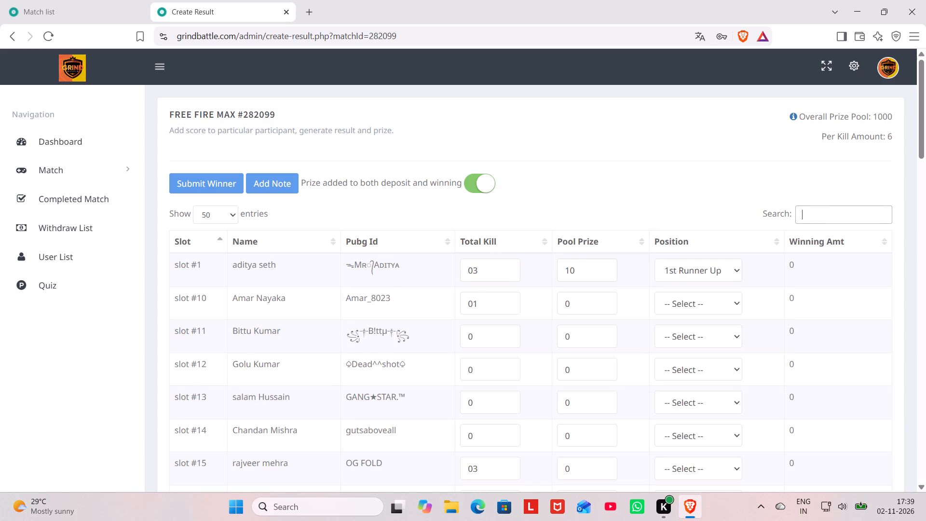
text(tg)
drag(508, 258, 494, 264)
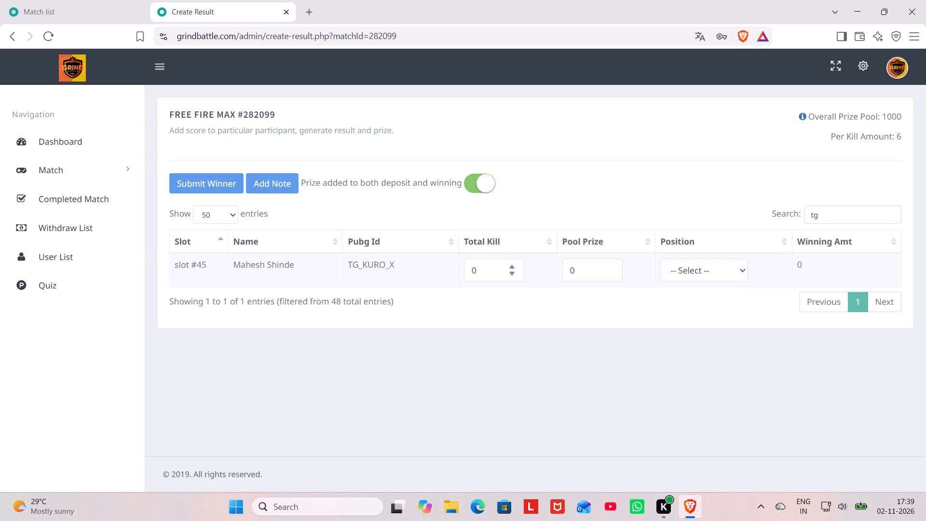
drag(494, 264, 493, 265)
click(493, 265)
key(3)
key(Tab)
click(857, 207)
key(BackSpace)
key(BackSpace)
key(BackSpace)
key(BackSpace)
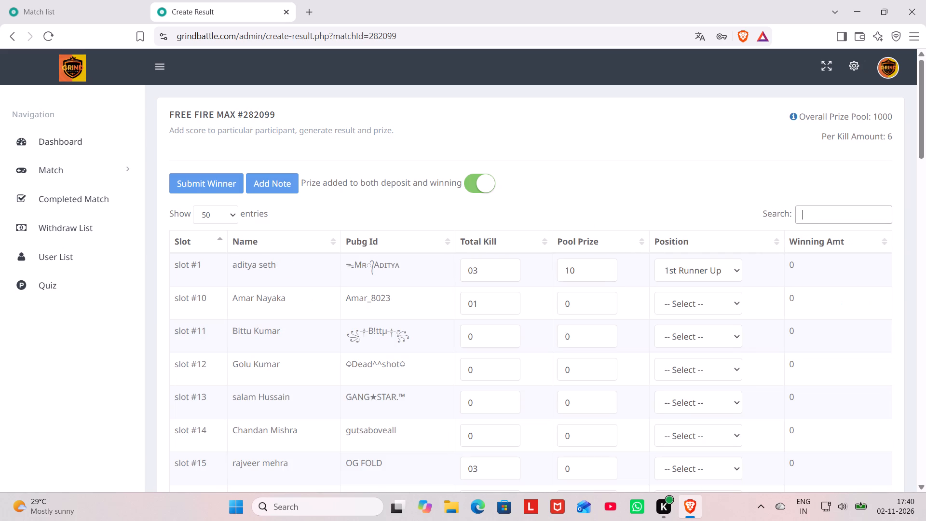
key(BackSpace)
text(dg)
click(499, 266)
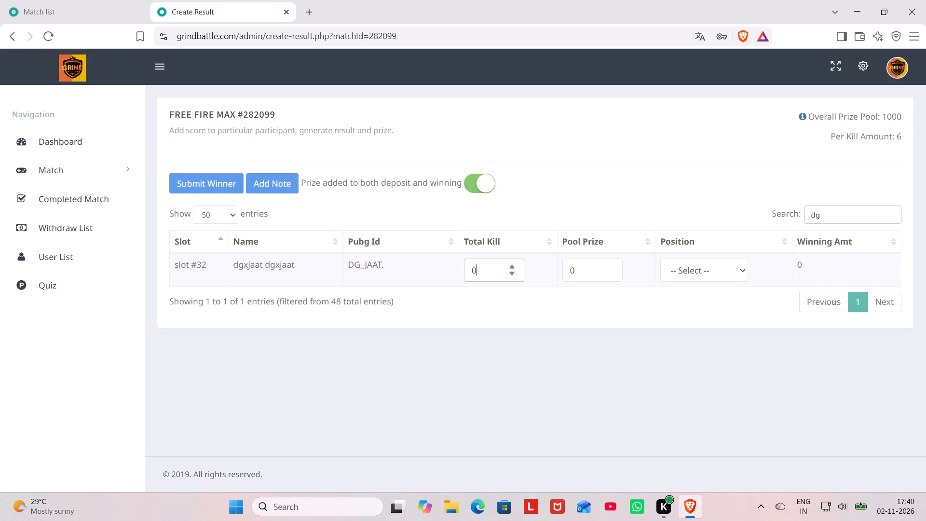
key(2)
key(Tab)
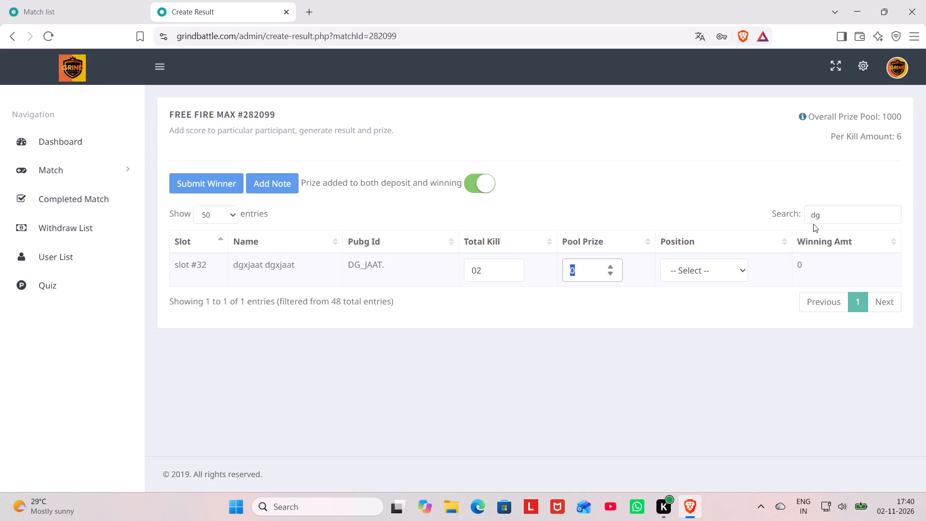
click(824, 219)
key(BackSpace)
key(BackSpace)
key(BackSpace)
key(BackSpace)
key(BackSpace)
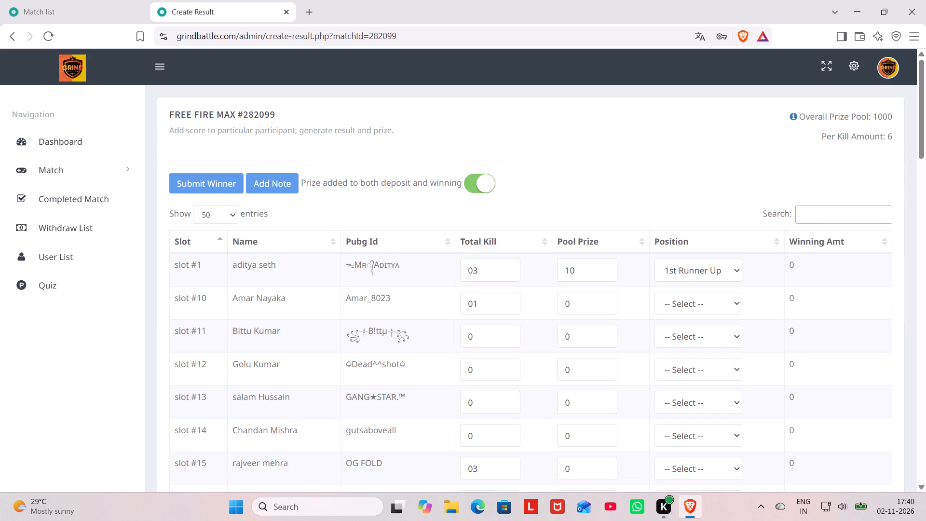
key(g)
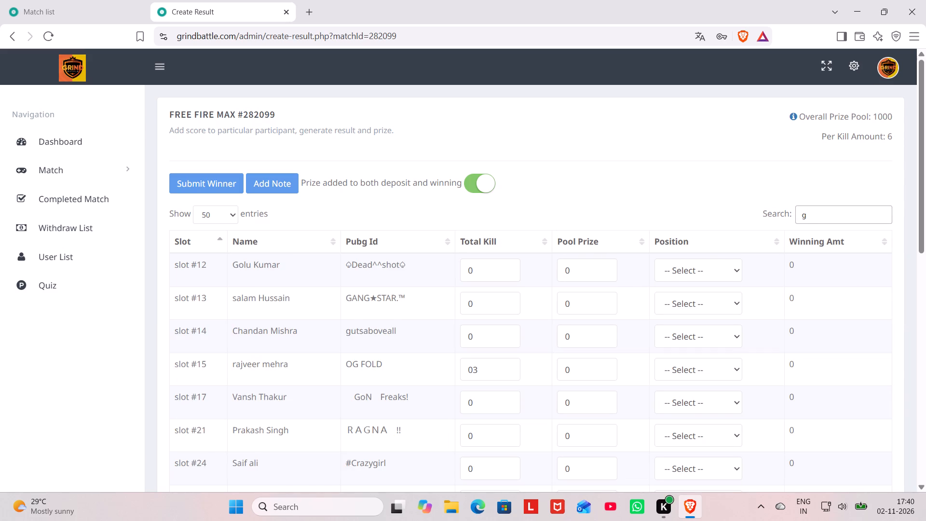
key(BackSpace)
text(hun)
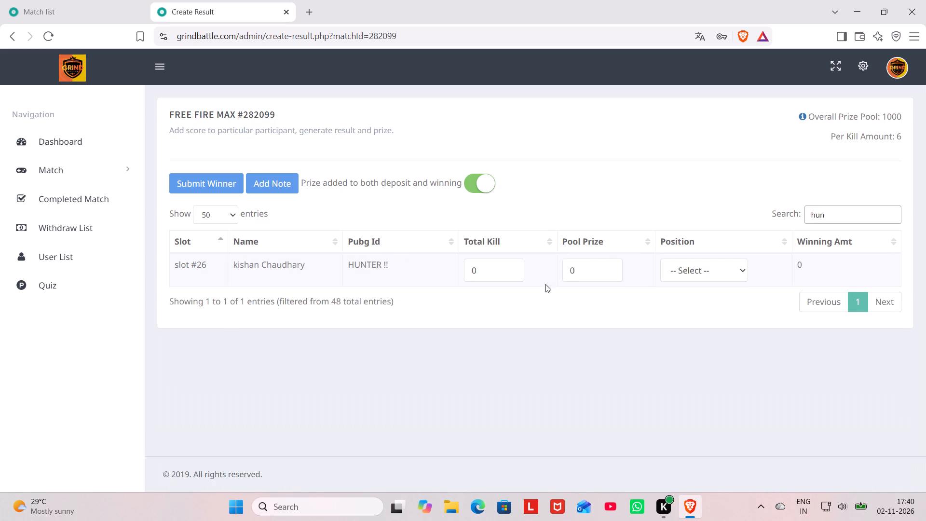
click(481, 277)
key(2)
key(Tab)
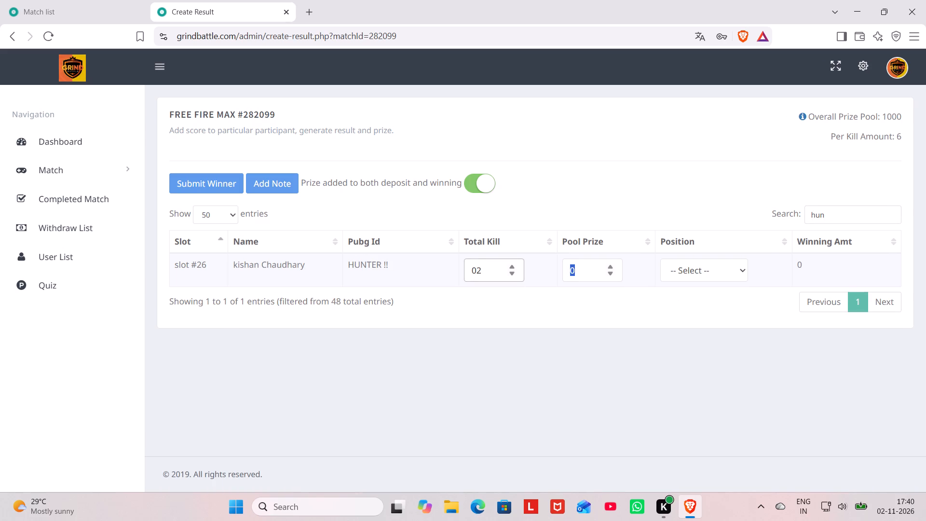
click(841, 219)
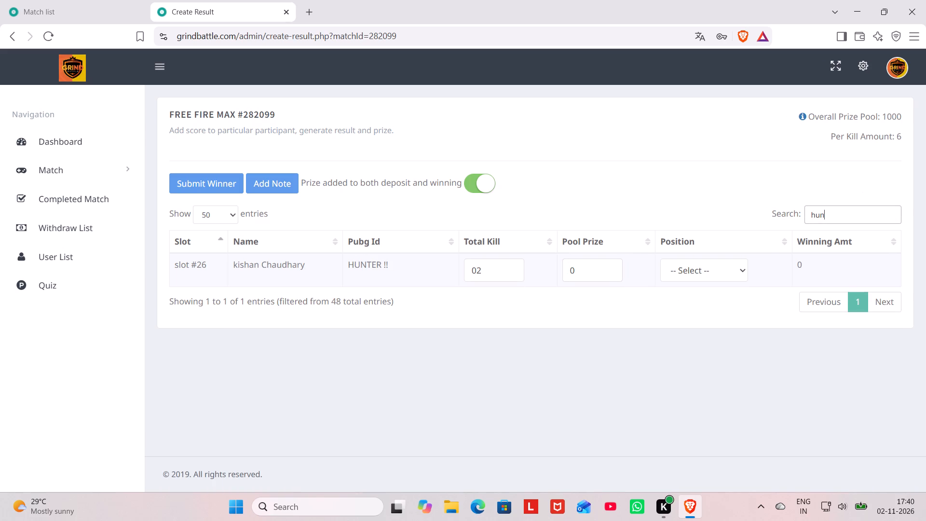
key(BackSpace)
key(BackSpace)
key(BackSpace)
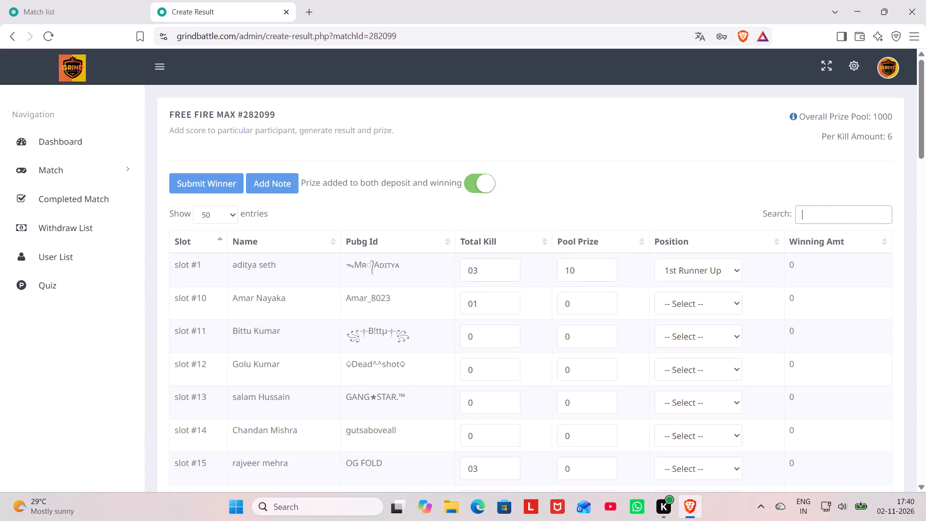
text(pat)
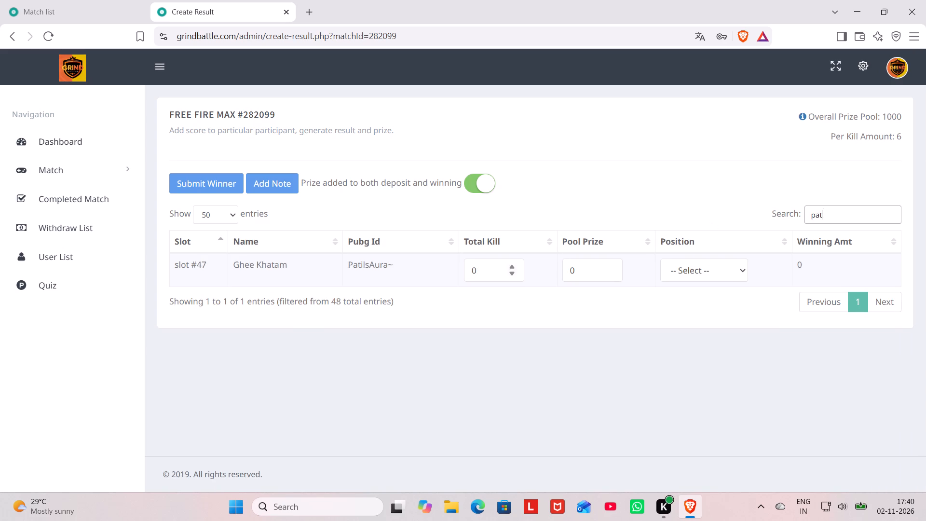
click(489, 265)
key(2)
key(Tab)
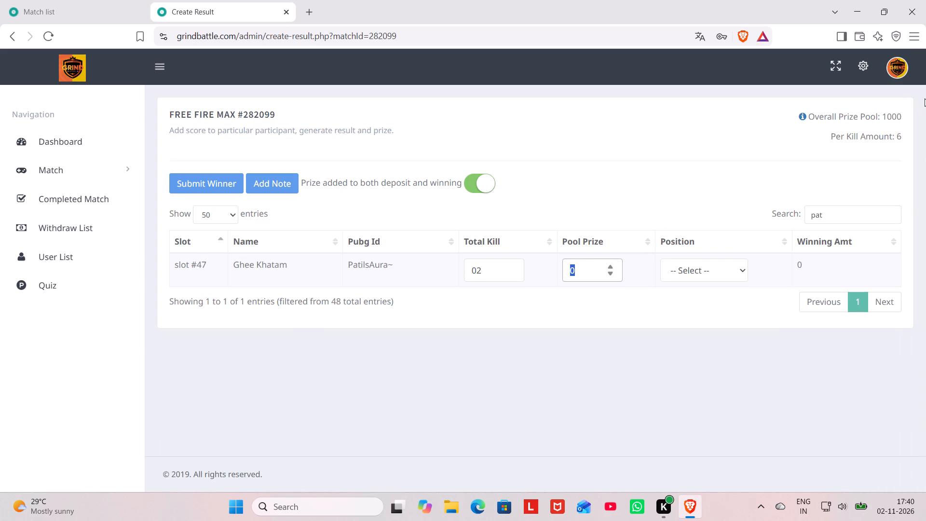
Filter participants by "444" and set the total kills of slot #44 player S1BU_444 to 1.
click(848, 218)
key(BackSpace)
key(BackSpace)
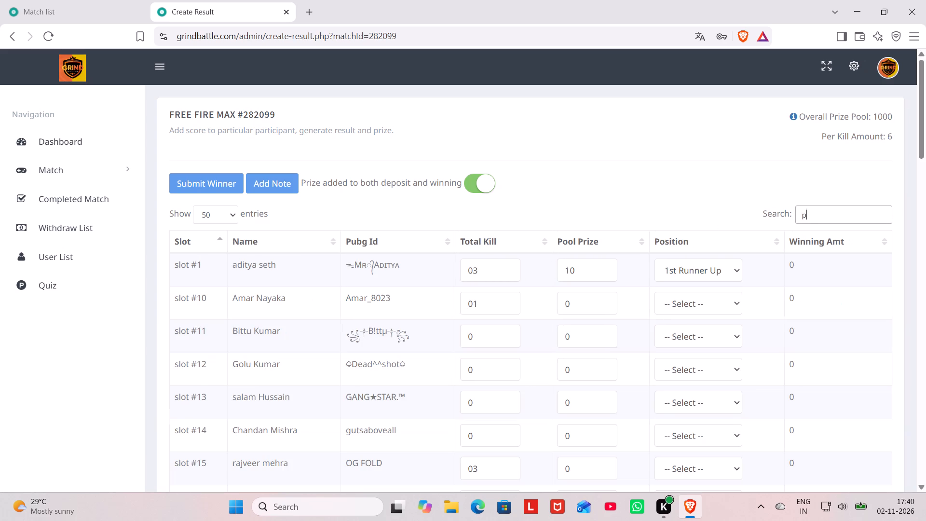
key(BackSpace)
key(BackSpace)
text(444)
click(476, 269)
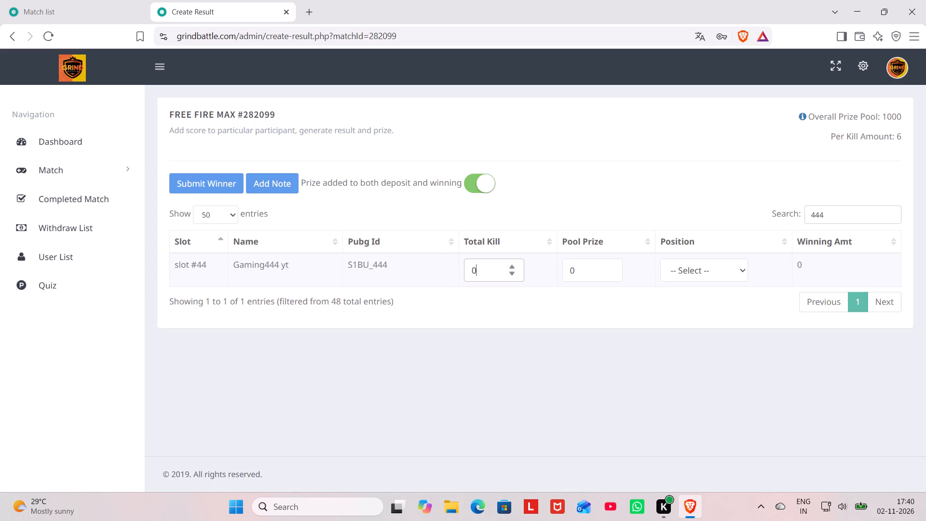
key(1)
key(Tab)
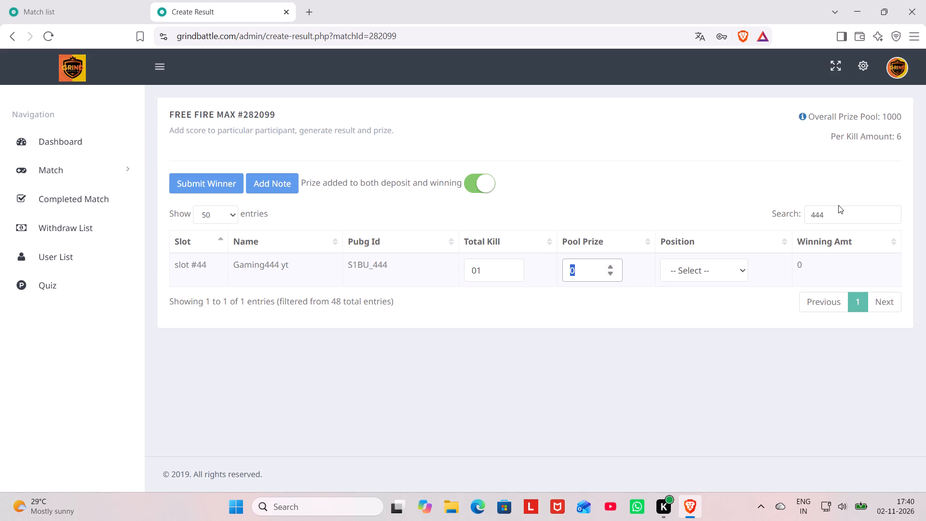
click(838, 205)
click(845, 218)
key(BackSpace)
key(BackSpace)
key(BackSpace)
key(BackSpace)
key(BackSpace)
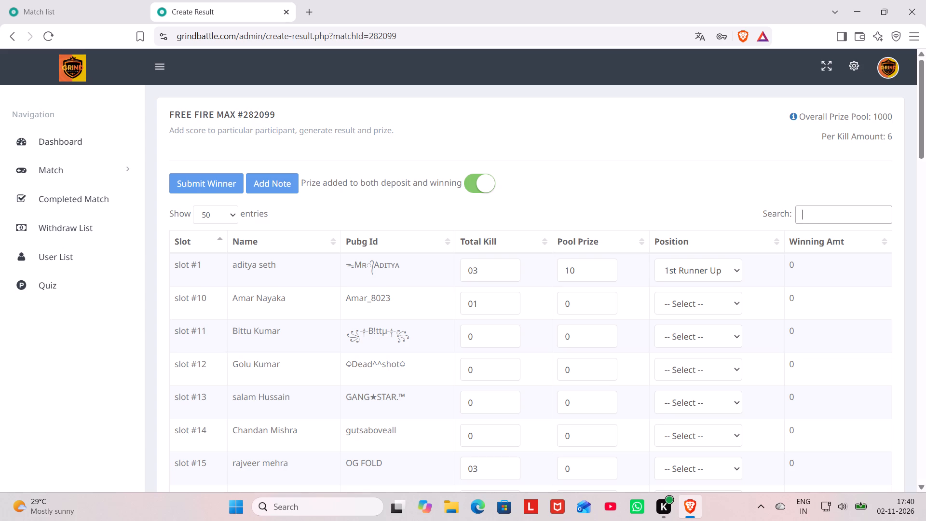
text(nom)
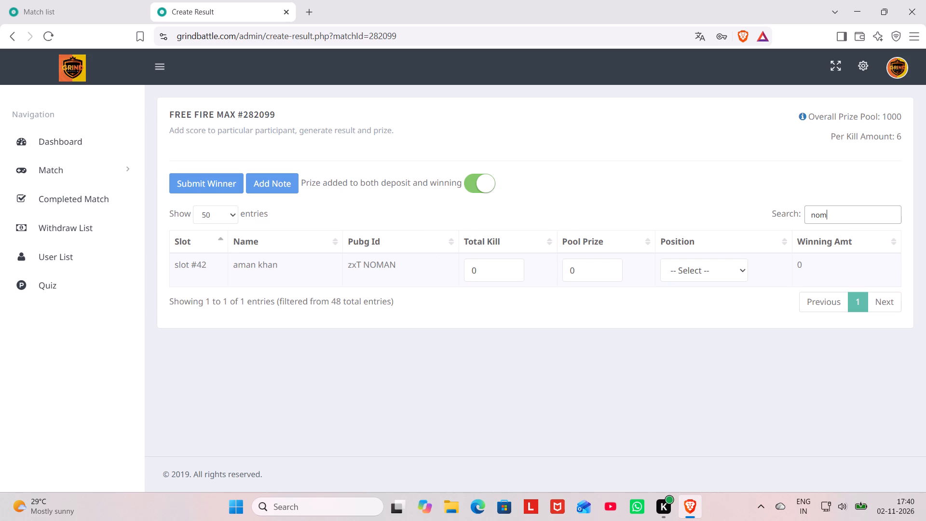
click(490, 270)
key(2)
key(Tab)
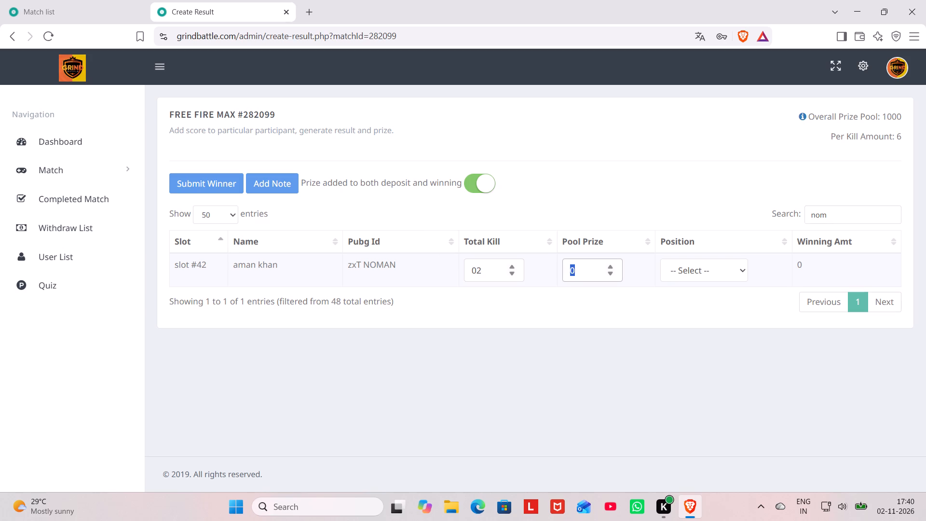
Filter participants by "sing" and set the total kills of slot #28 player SINGHA to 1.
click(828, 213)
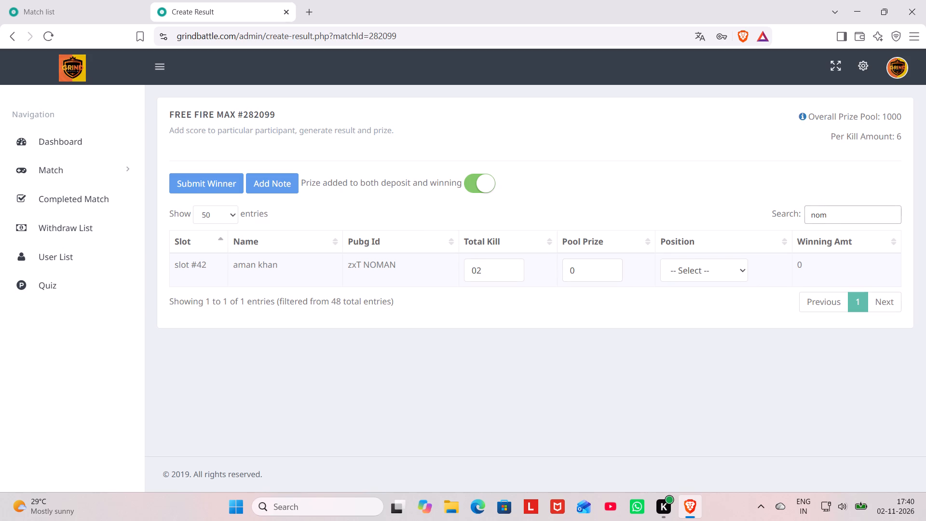
key(BackSpace)
key(BackSpace)
key(BackSpace)
key(BackSpace)
key(BackSpace)
key(BackSpace)
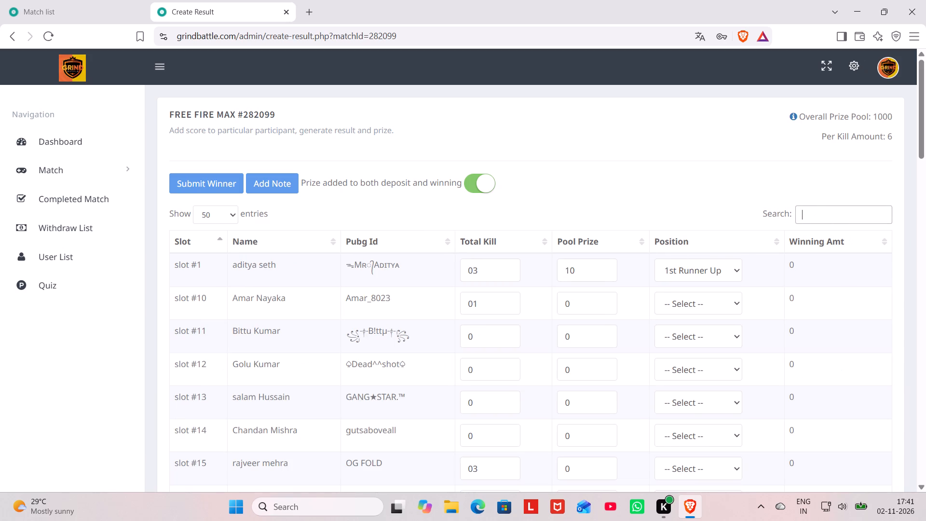
text(sing)
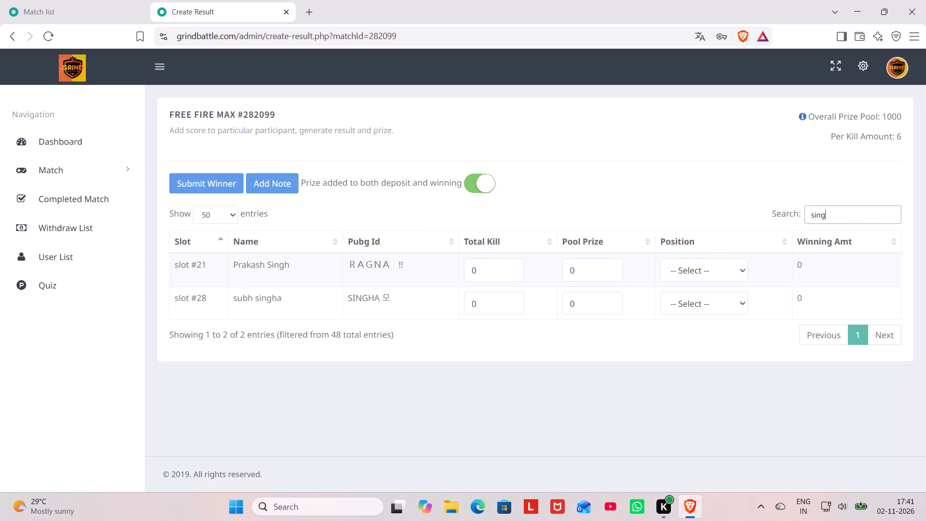
click(491, 302)
key(1)
key(Tab)
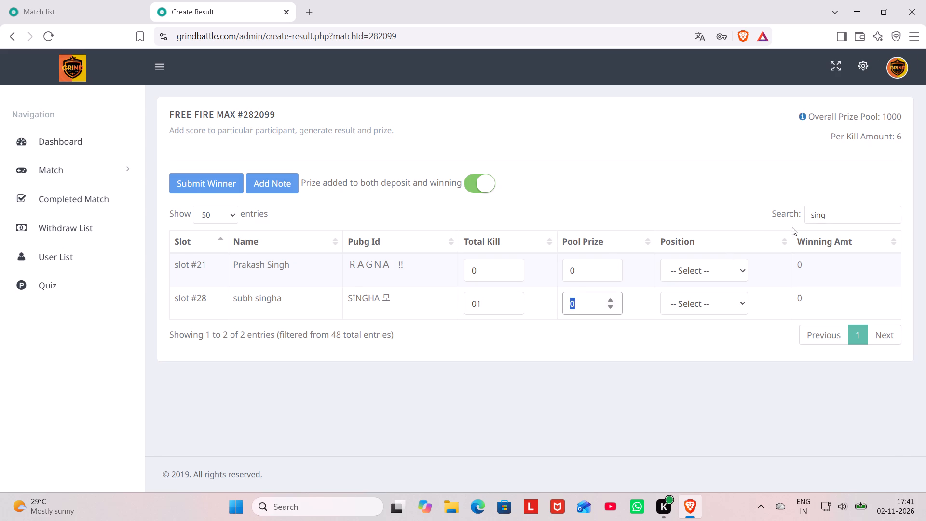
Filter participants by "lal" and set the total kills of slot #39 player LALBABU, HERO to 2.
click(841, 216)
key(BackSpace)
key(BackSpace)
key(BackSpace)
key(BackSpace)
key(BackSpace)
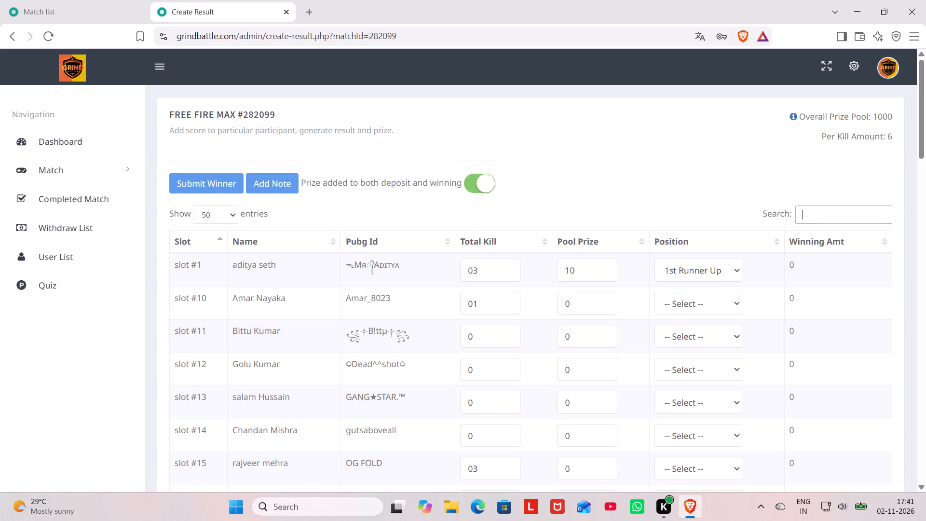
text(lal)
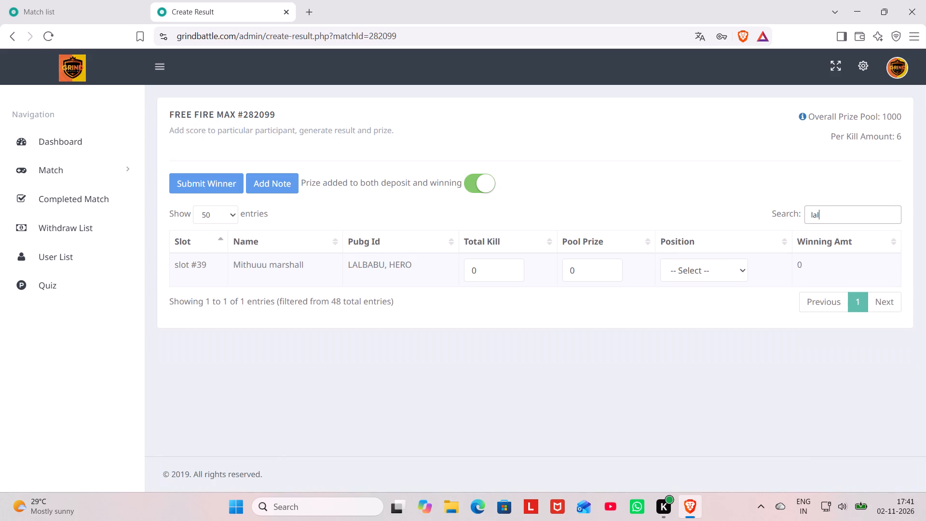
click(497, 275)
key(2)
key(Tab)
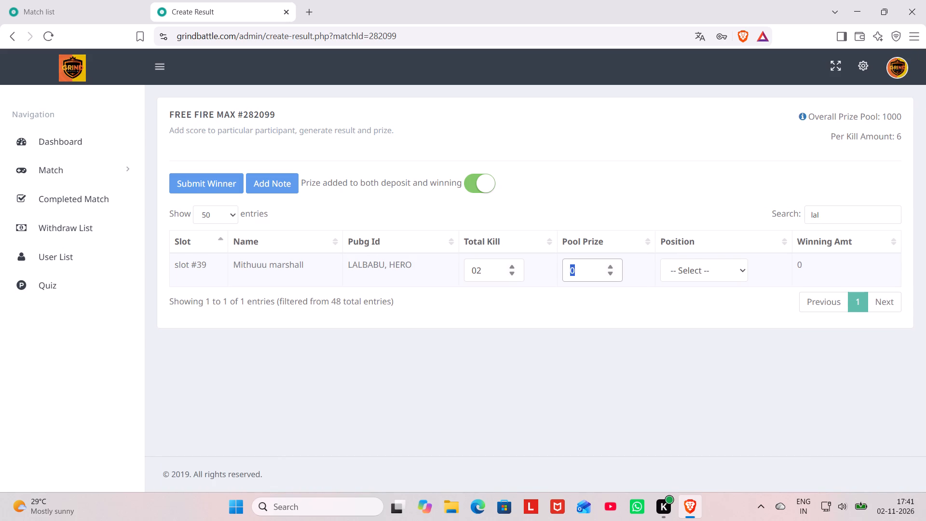
click(834, 217)
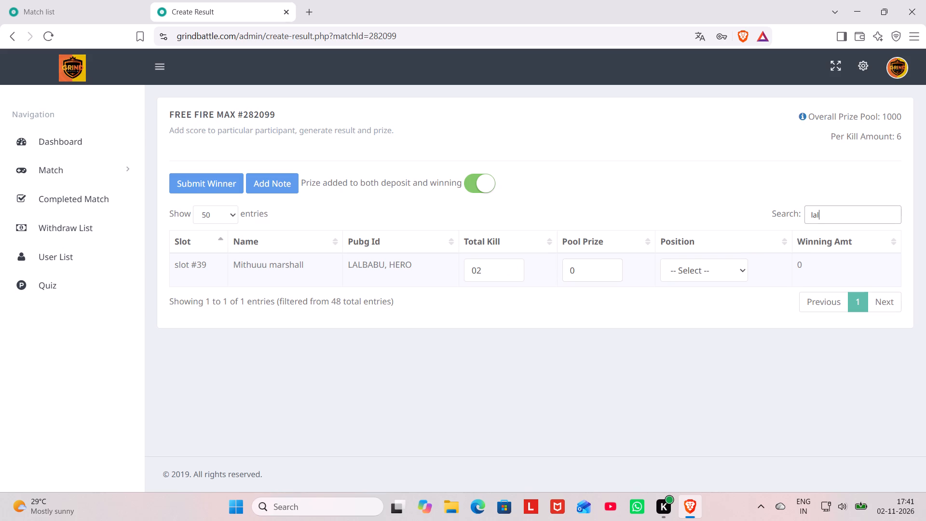
key(BackSpace)
key(BackSpace)
key(BackSpace)
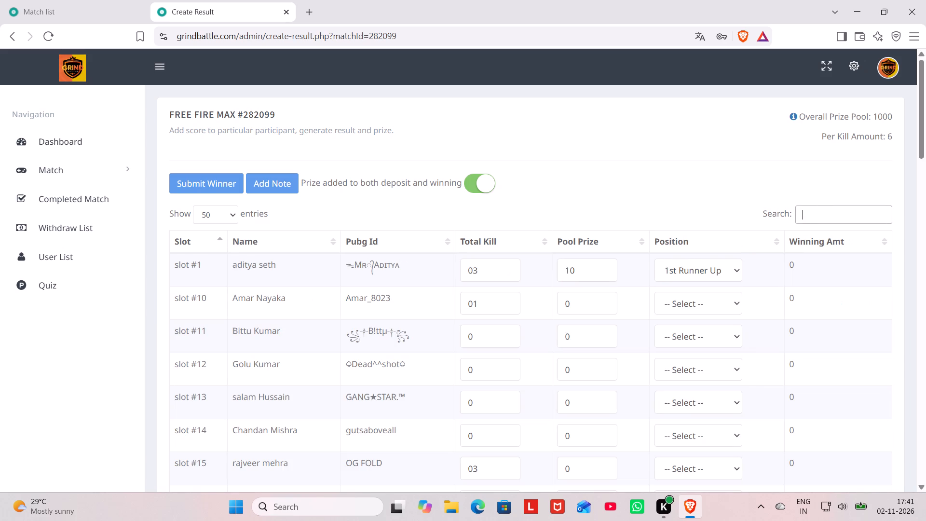
text(ox)
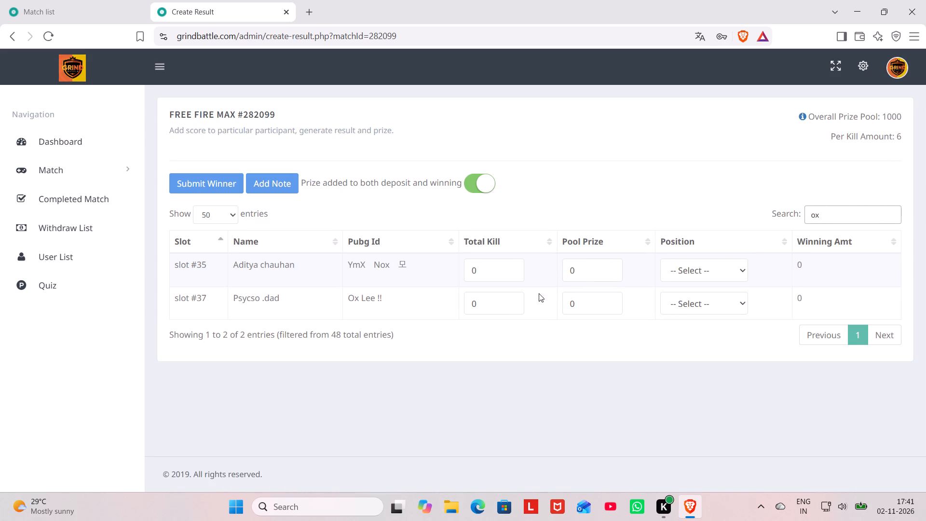
click(503, 303)
key(1)
key(Tab)
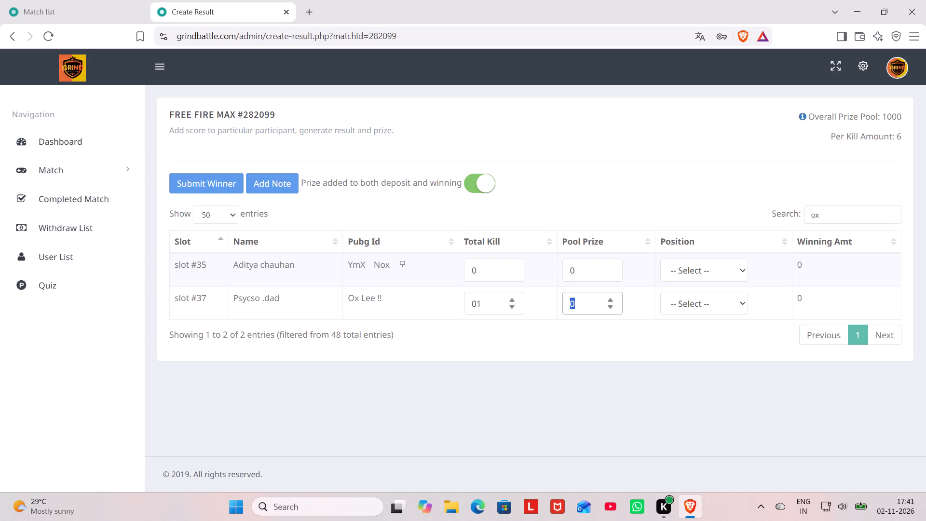
Search the participants for "warr", "wa" and "wo", and clear the filter.
click(845, 219)
key(BackSpace)
key(BackSpace)
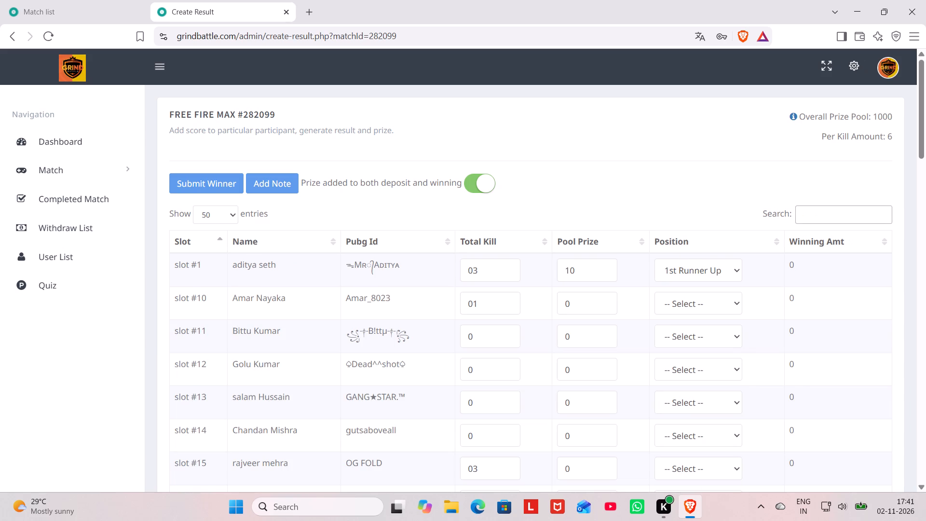
text(warr)
key(BackSpace)
key(BackSpace)
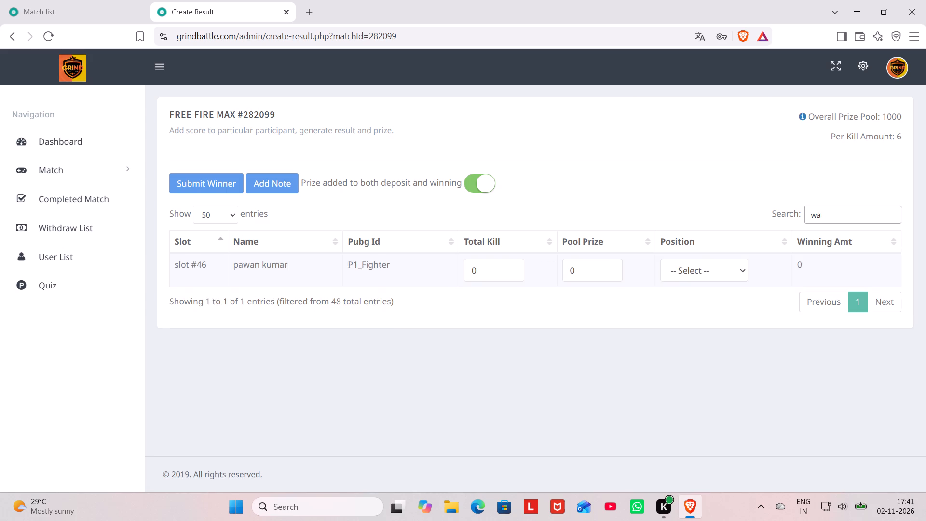
key(BackSpace)
key(o)
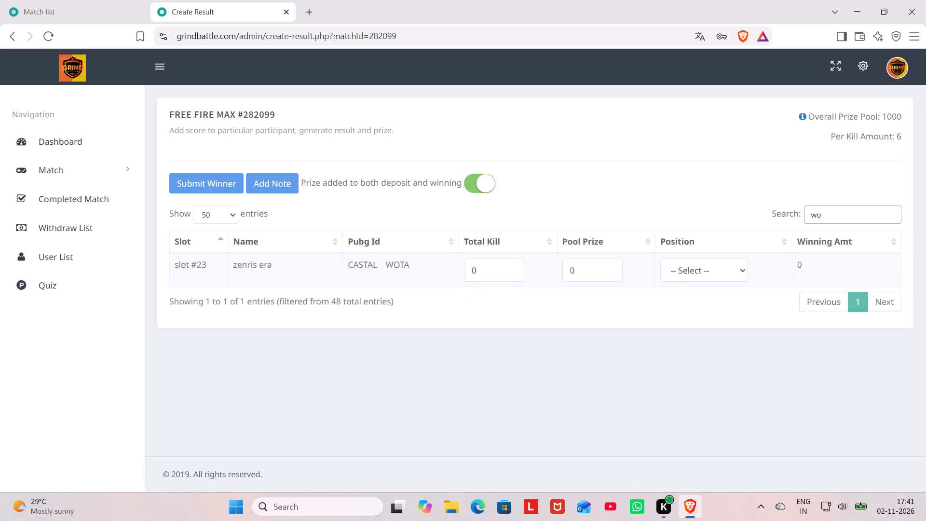
key(BackSpace)
key(BackSpace)
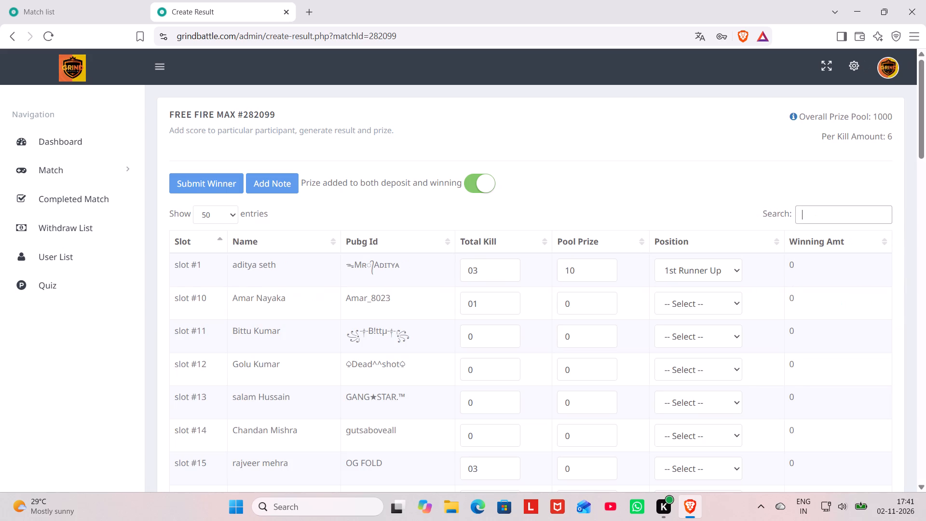
Examine the full participant list to check the player IDs and the kills entered so far.
click(614, 174)
scroll(406, 398, down, 5)
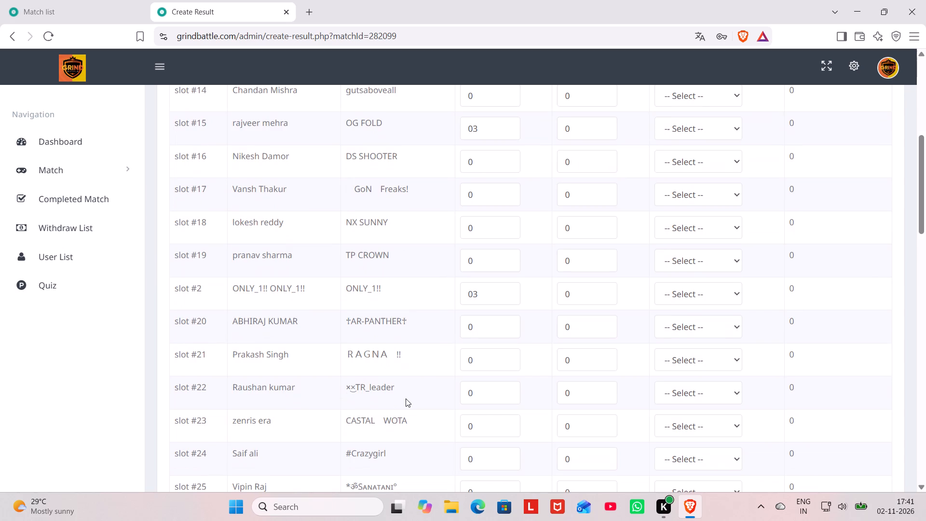
scroll(406, 398, down, 6)
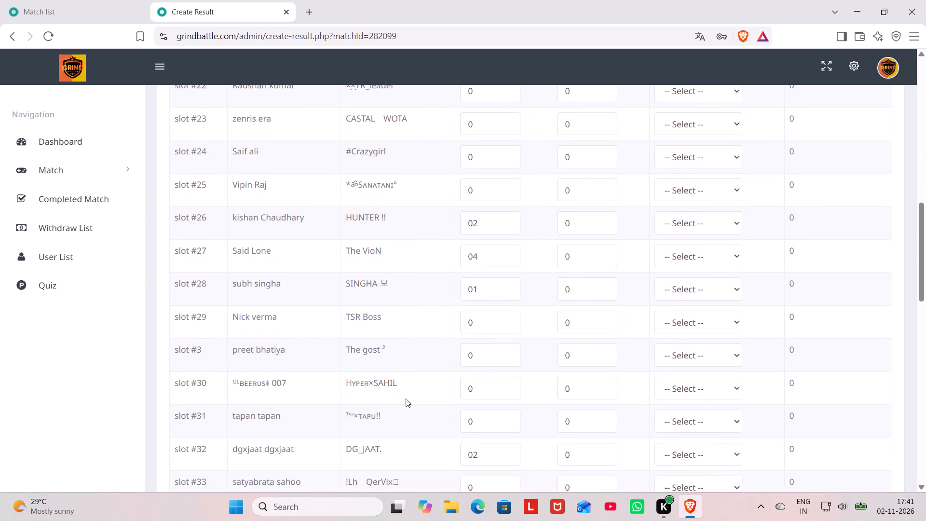
scroll(406, 398, down, 7)
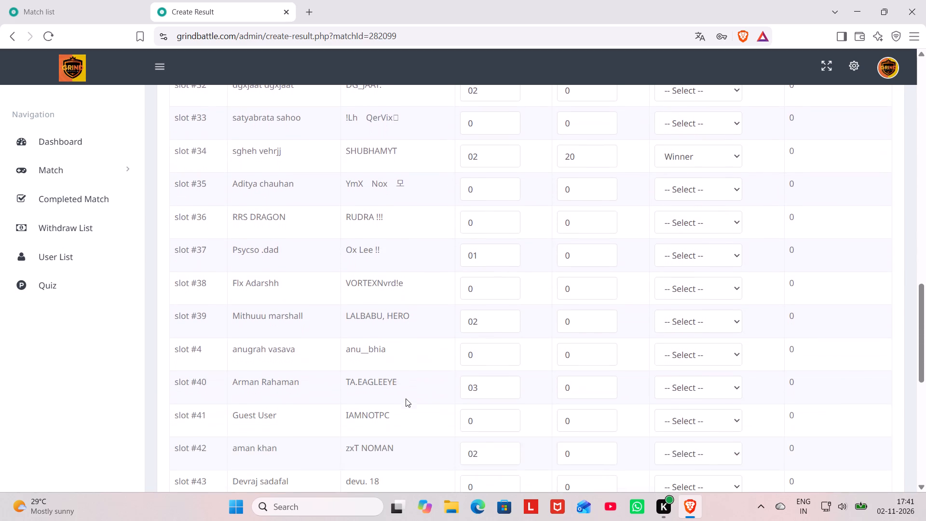
scroll(406, 398, down, 7)
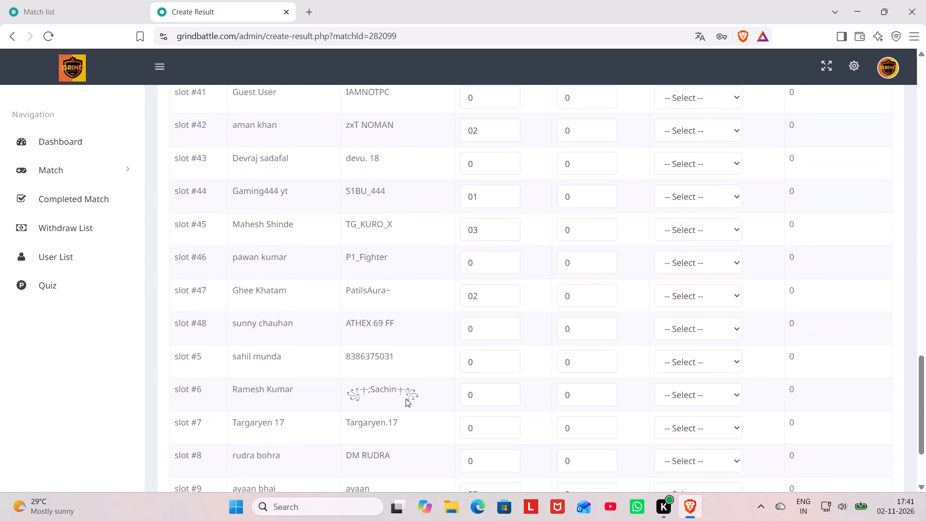
scroll(406, 398, down, 2)
scroll(406, 398, up, 4)
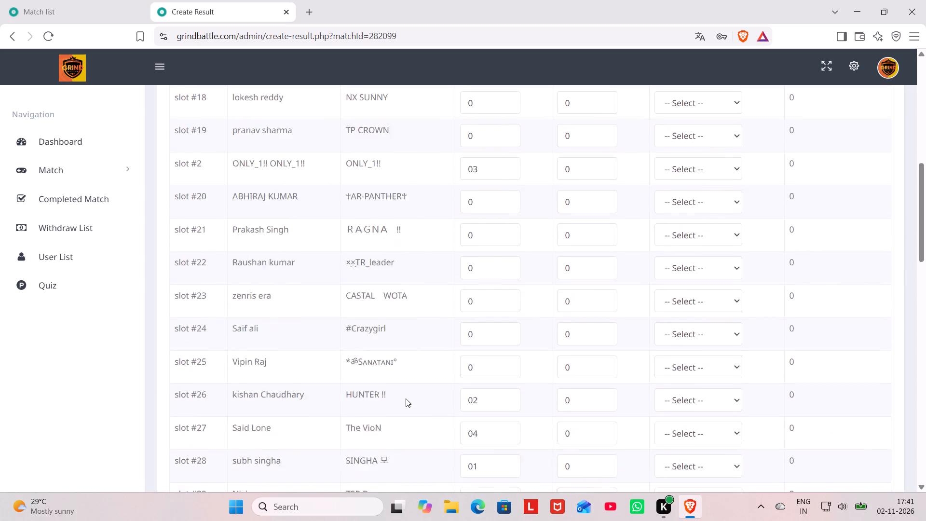
scroll(406, 398, up, 1)
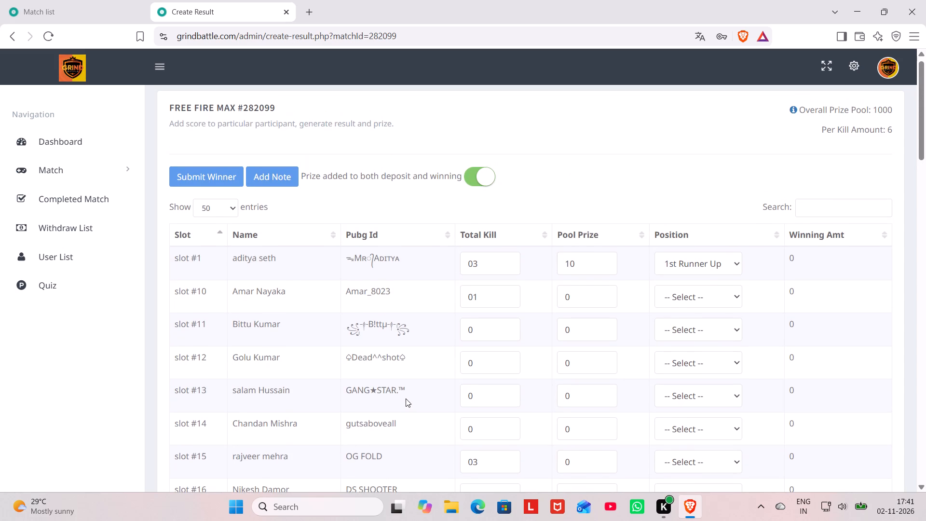
click(807, 214)
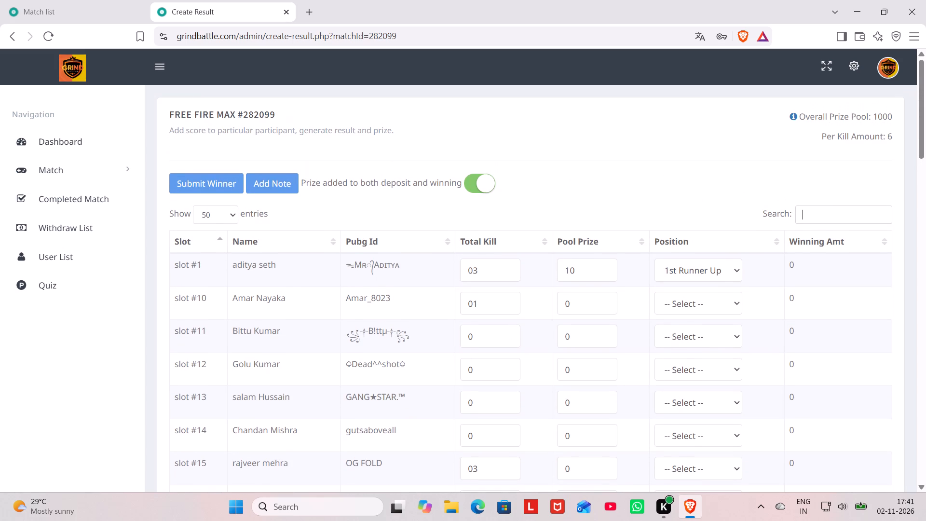
text(vi)
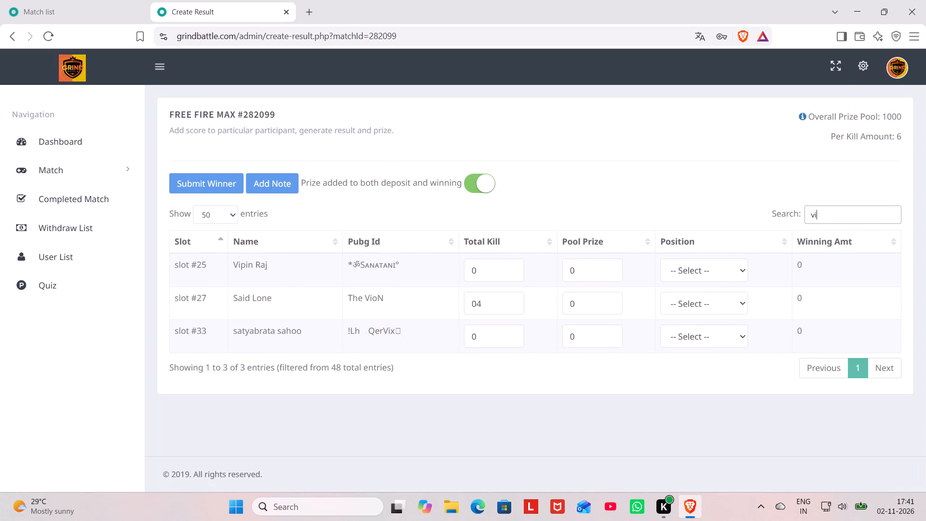
click(501, 330)
key(1)
key(Tab)
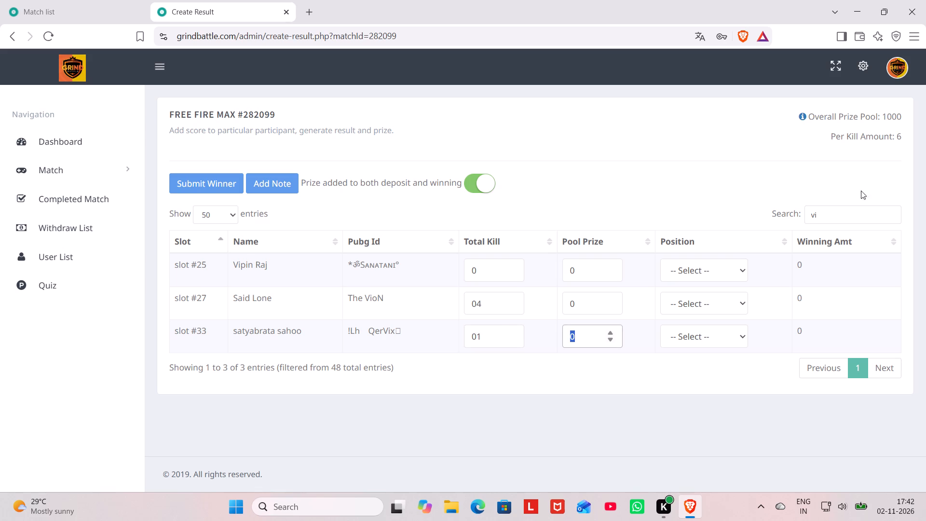
click(844, 212)
key(BackSpace)
key(BackSpace)
key(BackSpace)
key(BackSpace)
key(BackSpace)
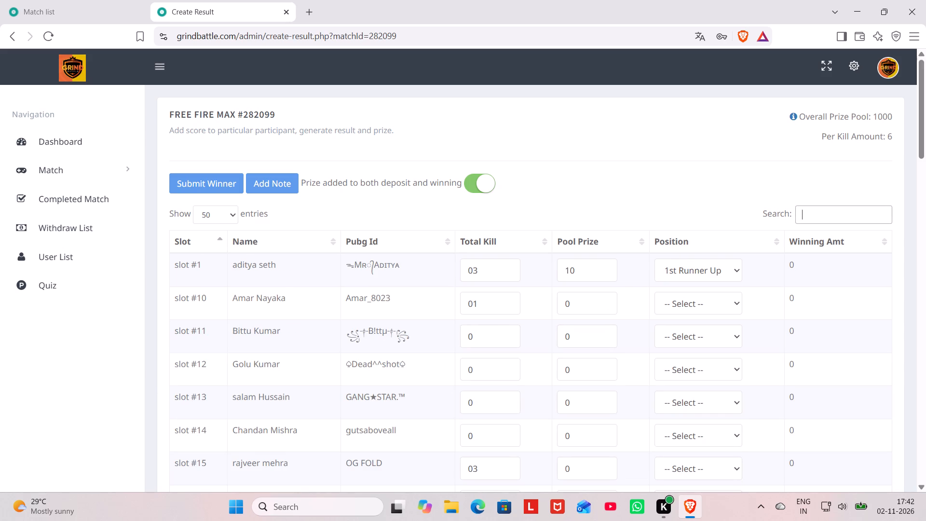
text(wo)
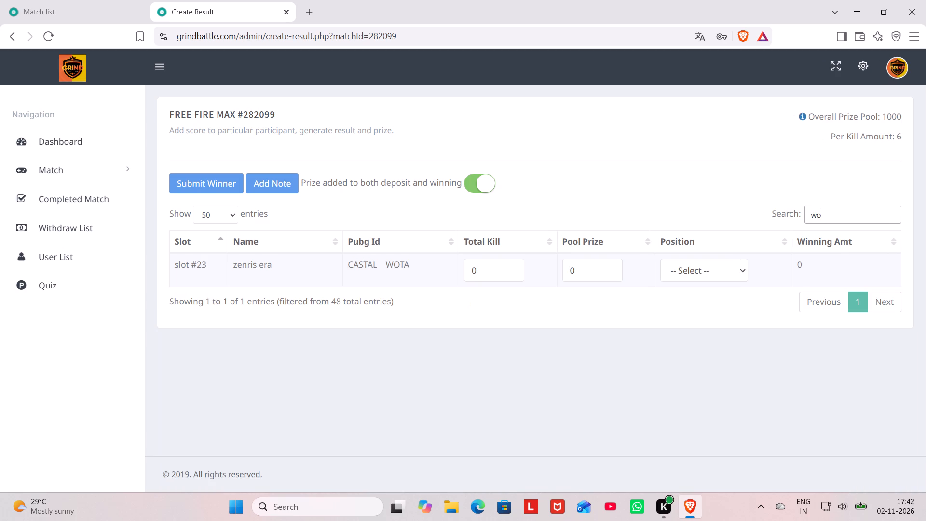
click(499, 269)
key(1)
key(Tab)
Filter participants by "p1" and set the total kills of slot #46 player P1_Fighter to 1.
click(823, 214)
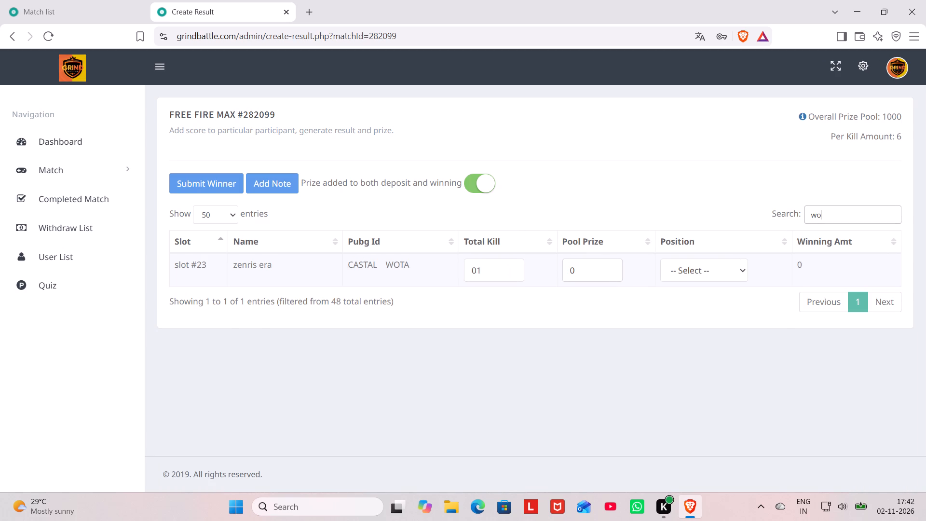
key(BackSpace)
key(BackSpace)
key(BackSpace)
key(BackSpace)
key(BackSpace)
text(p1)
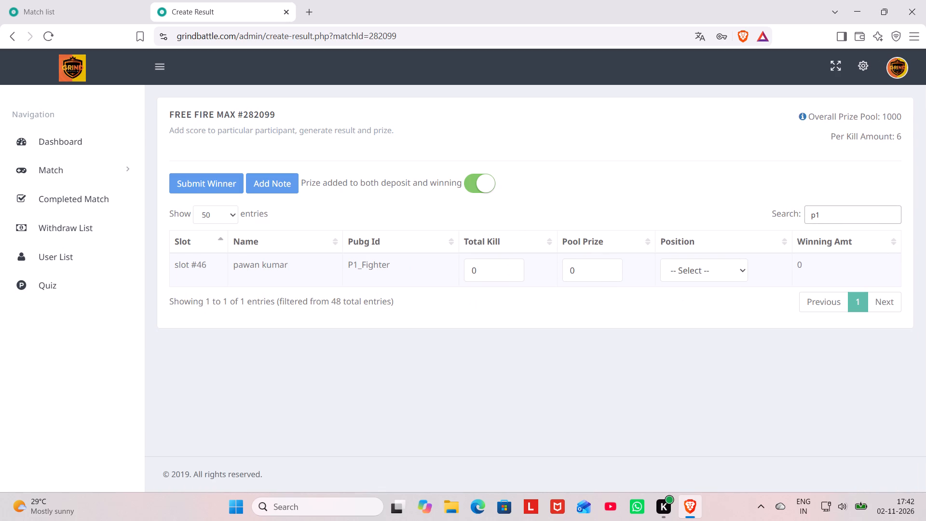
click(500, 279)
key(1)
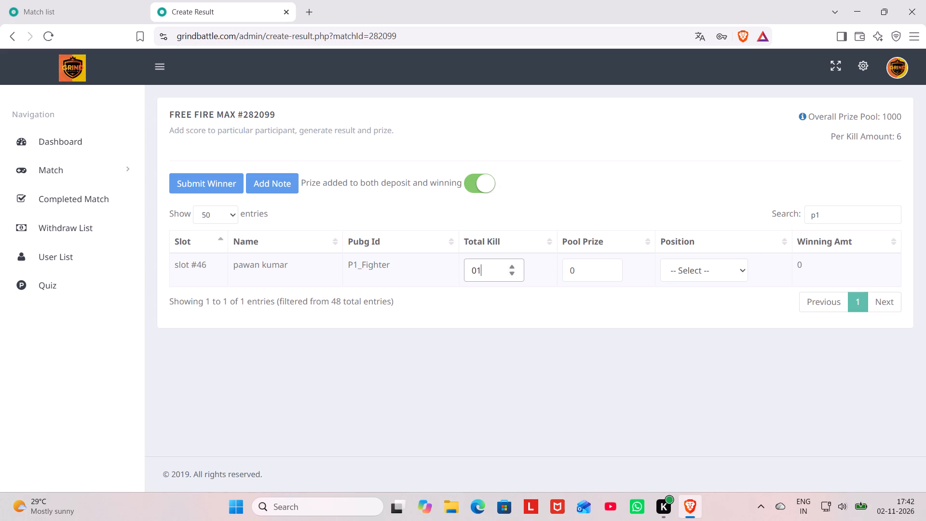
key(Tab)
Clear the participant filter and submit the winners for match #282099.
click(833, 213)
key(BackSpace)
key(BackSpace)
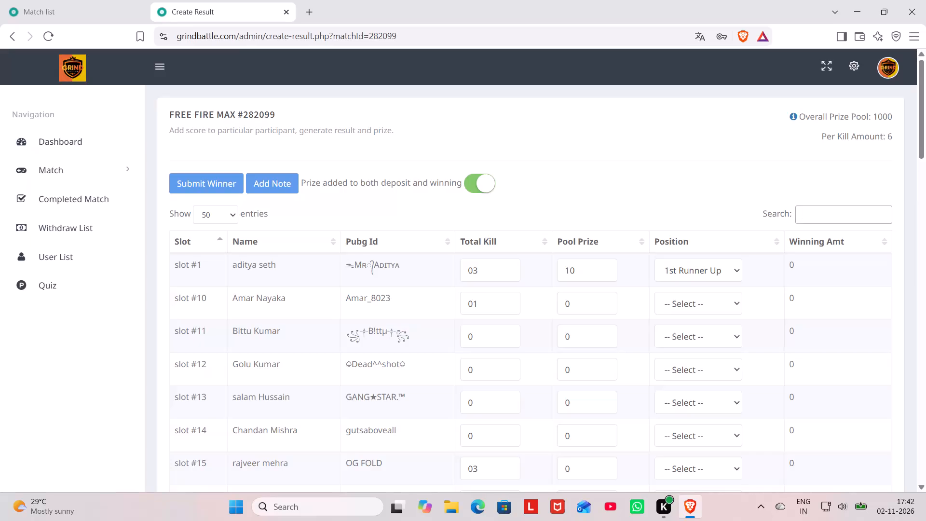
click(558, 163)
click(208, 178)
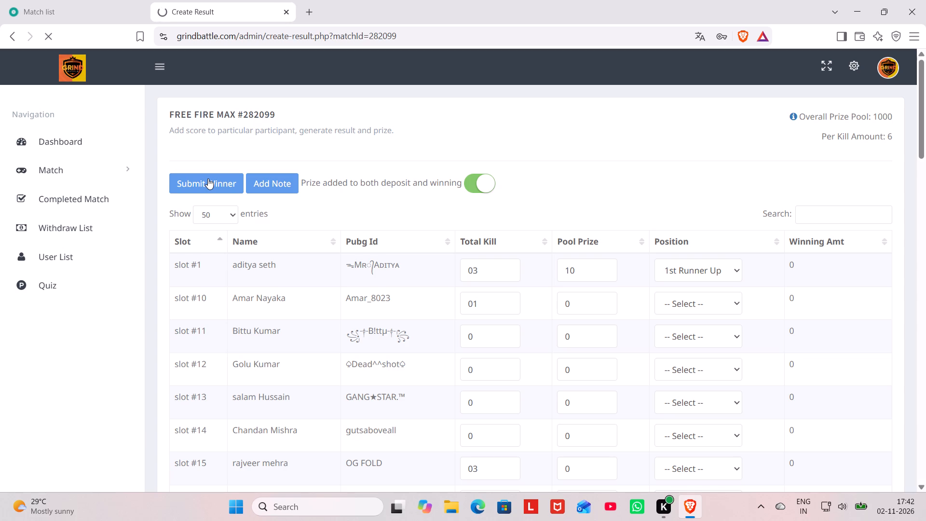
Find match 282171 in the match list and mark FREE FIRE MAX 2#282171 as finished.
click(83, 0)
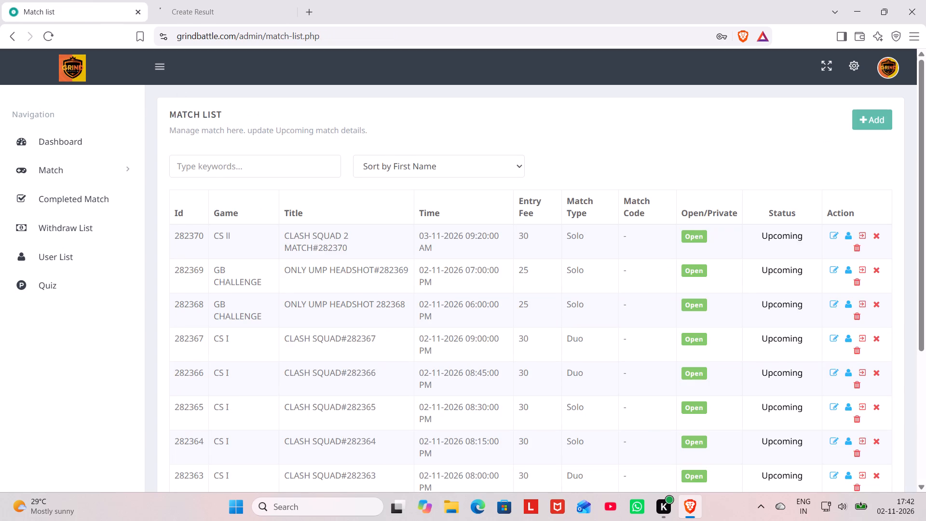
click(200, 159)
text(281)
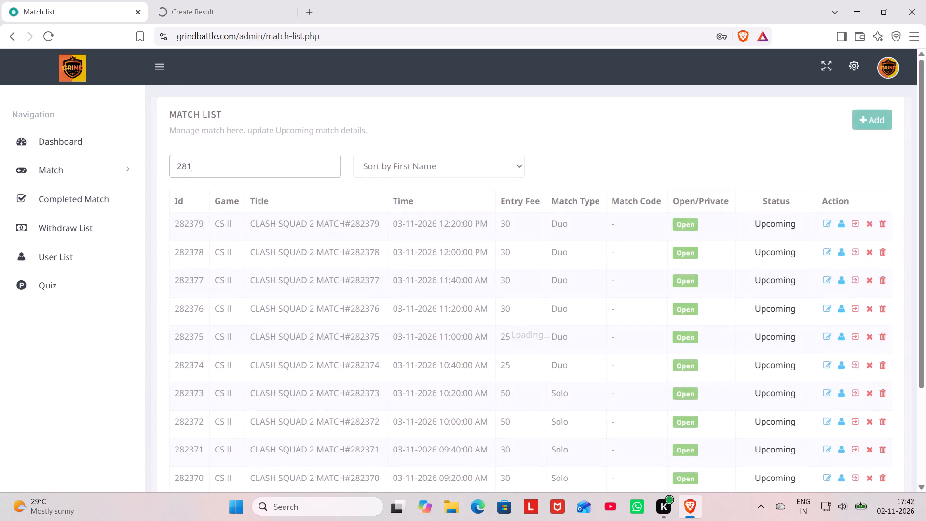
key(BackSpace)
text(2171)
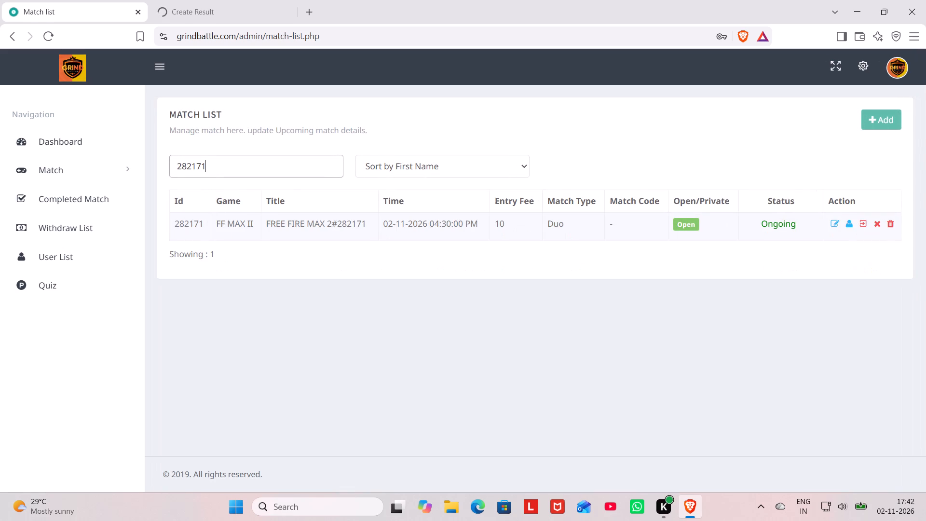
click(765, 223)
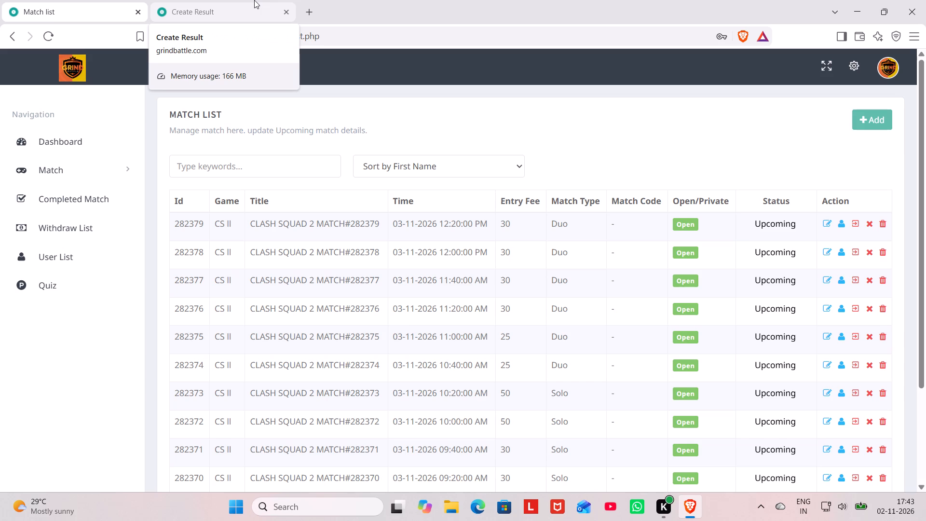
Find match 282171 among the completed matches and open its result entry page.
click(211, 2)
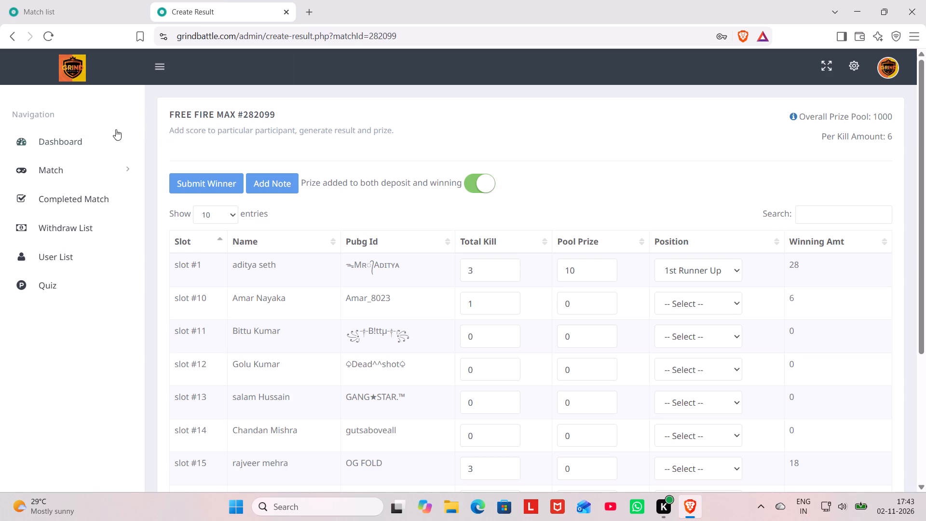
click(58, 191)
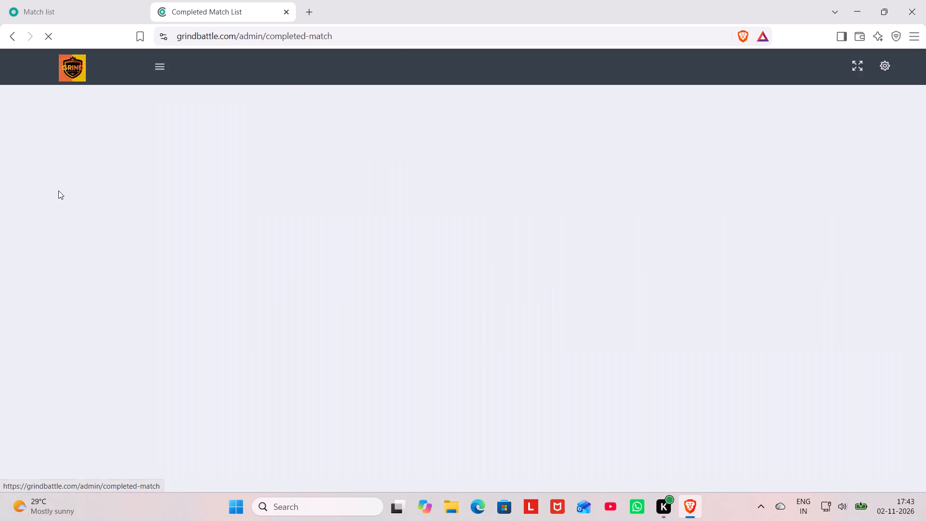
click(229, 172)
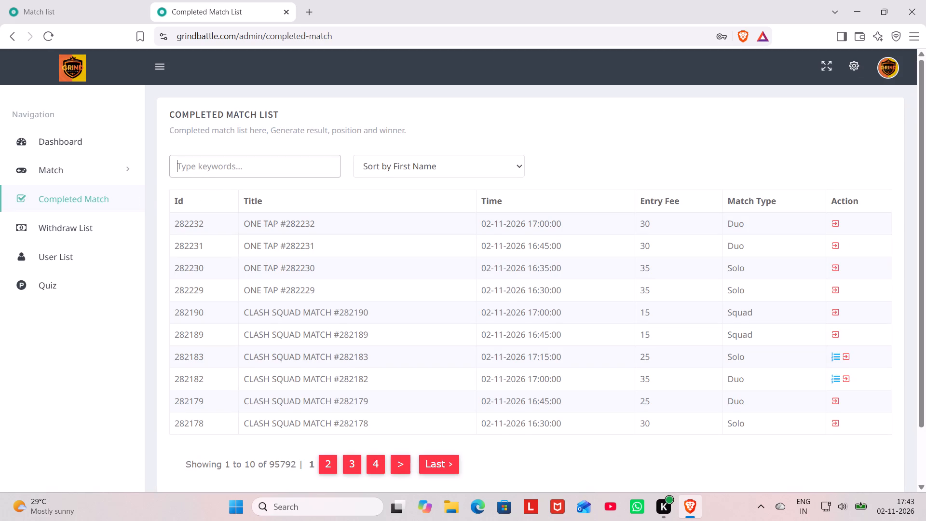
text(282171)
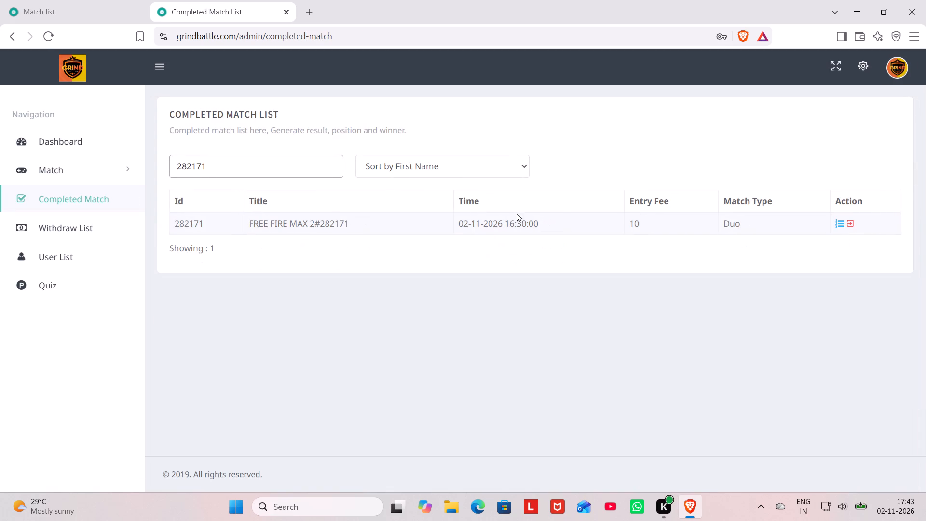
click(836, 223)
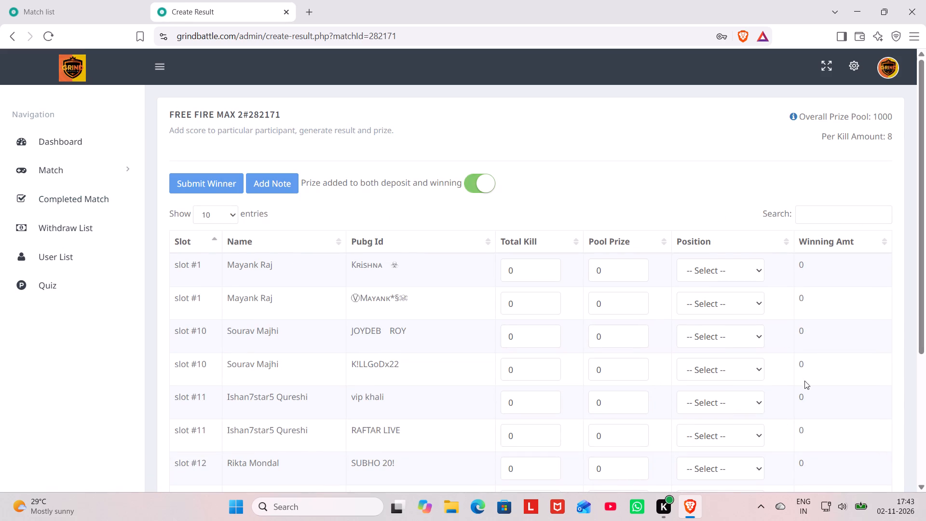
scroll(458, 404, down, 2)
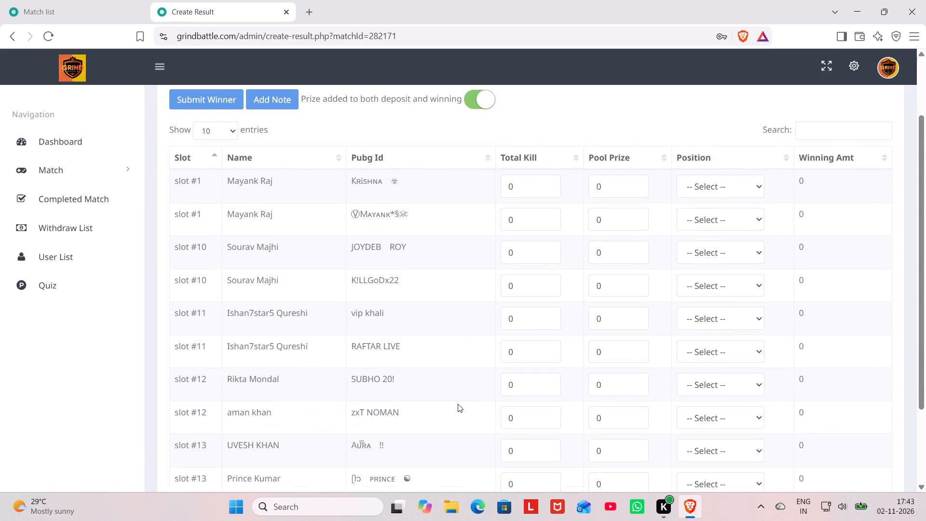
scroll(458, 404, down, 1)
click(525, 400)
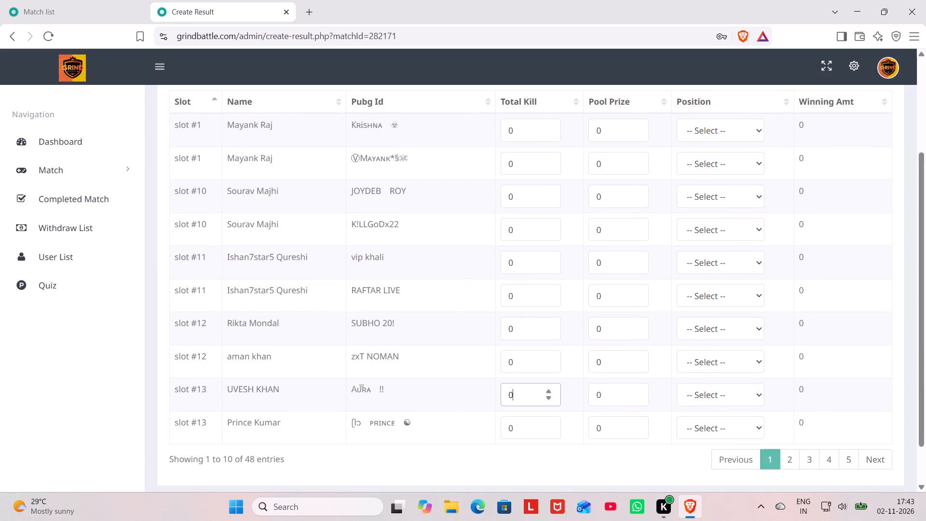
key(6)
key(Tab)
text(30)
key(Tab)
key(Down)
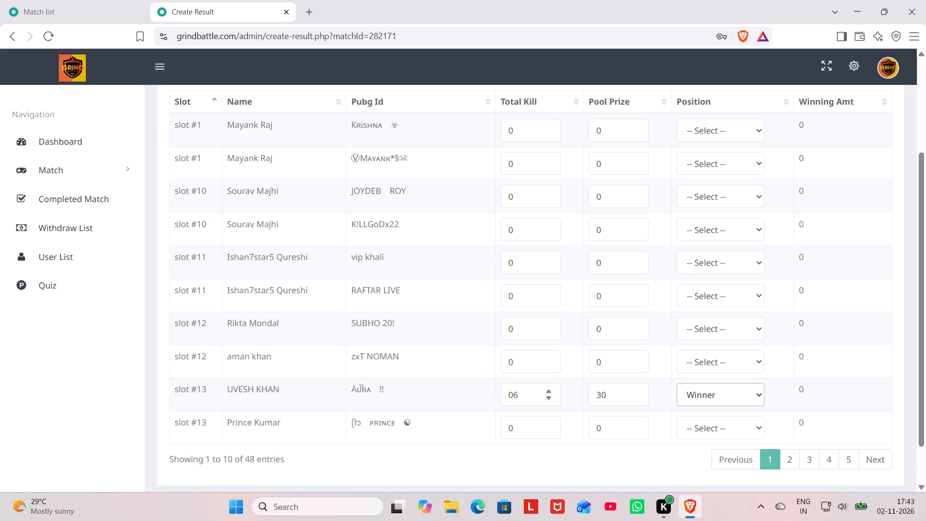
key(Tab)
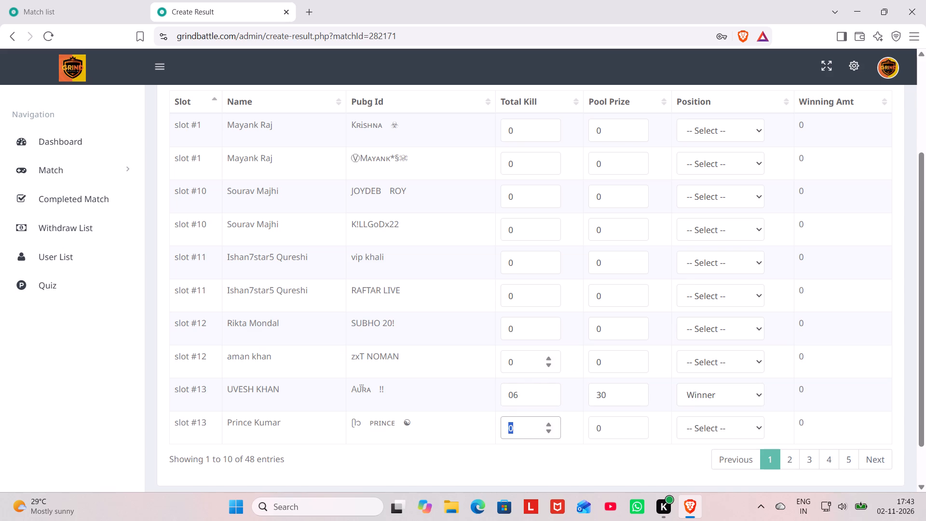
click(527, 369)
key(1)
key(Tab)
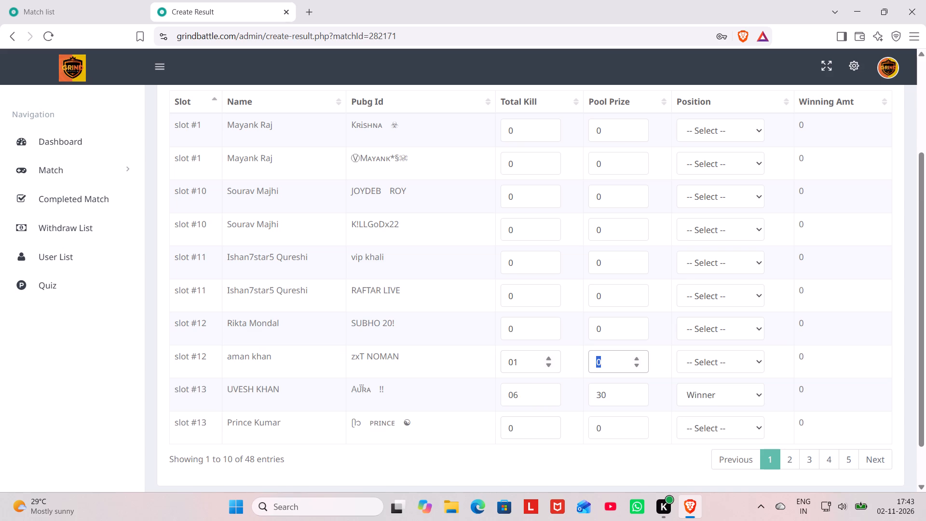
text(30)
key(Tab)
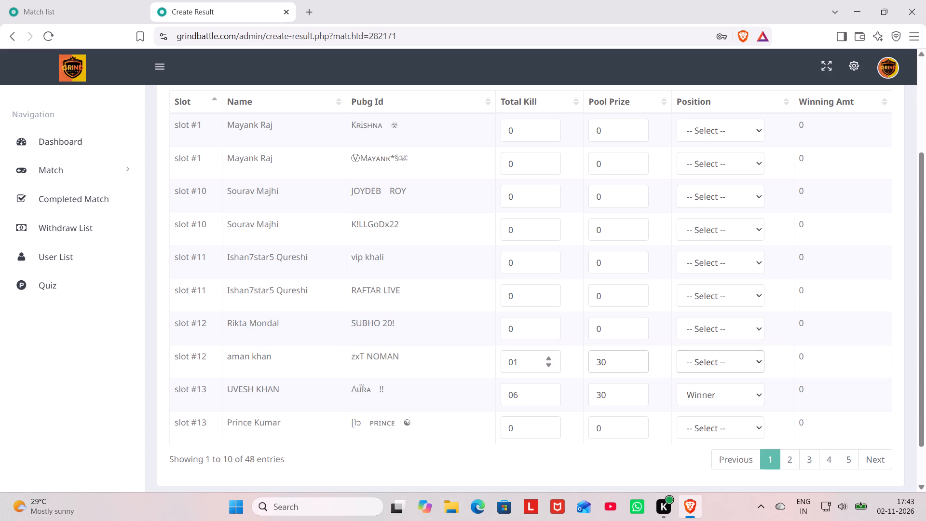
key(Down)
key(Tab)
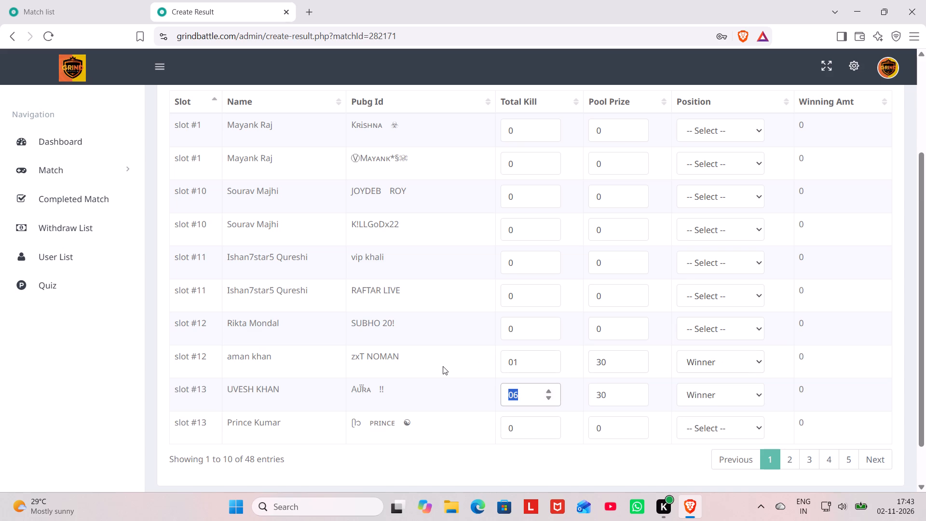
click(443, 366)
Set the participant table to show 50 entries per page.
scroll(443, 366, up, 2)
drag(202, 215, 208, 261)
click(208, 261)
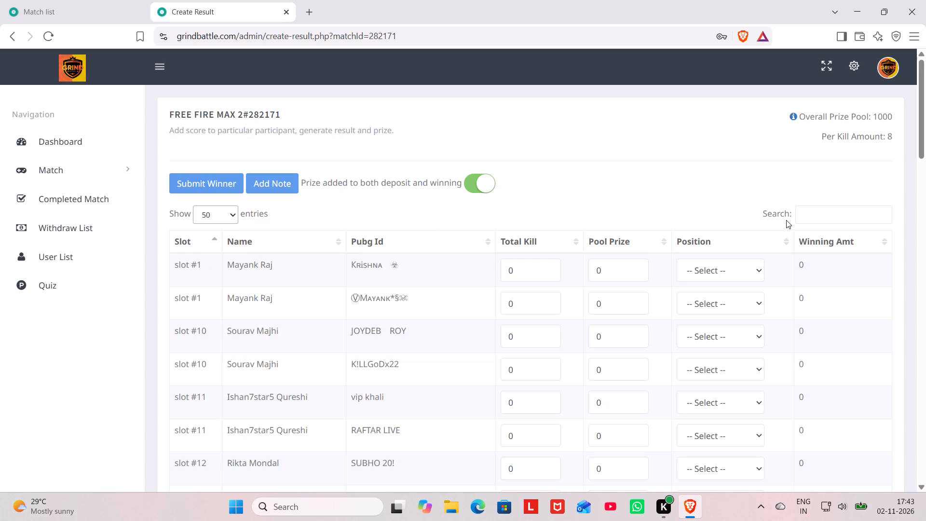
click(799, 216)
text(kill)
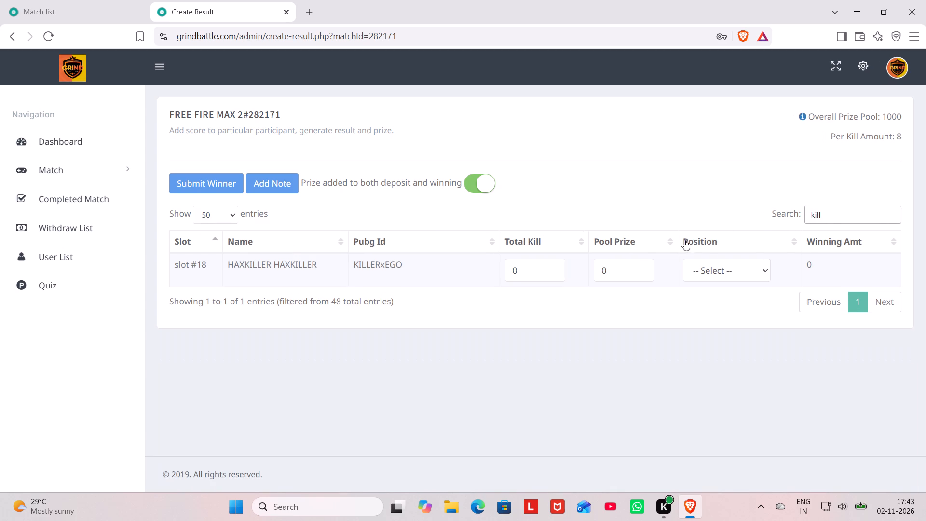
click(520, 281)
key(5)
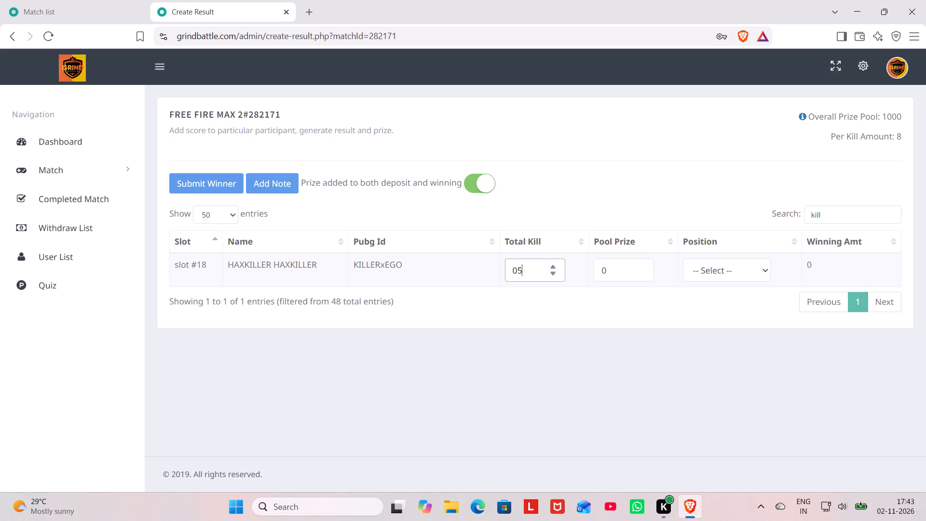
key(Tab)
click(851, 215)
key(BackSpace)
key(BackSpace)
key(BackSpace)
key(BackSpace)
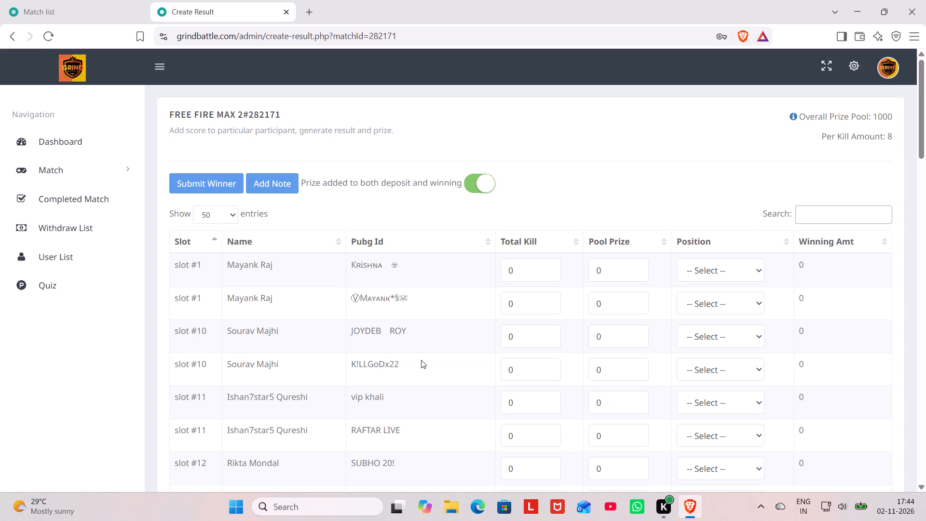
scroll(421, 360, down, 3)
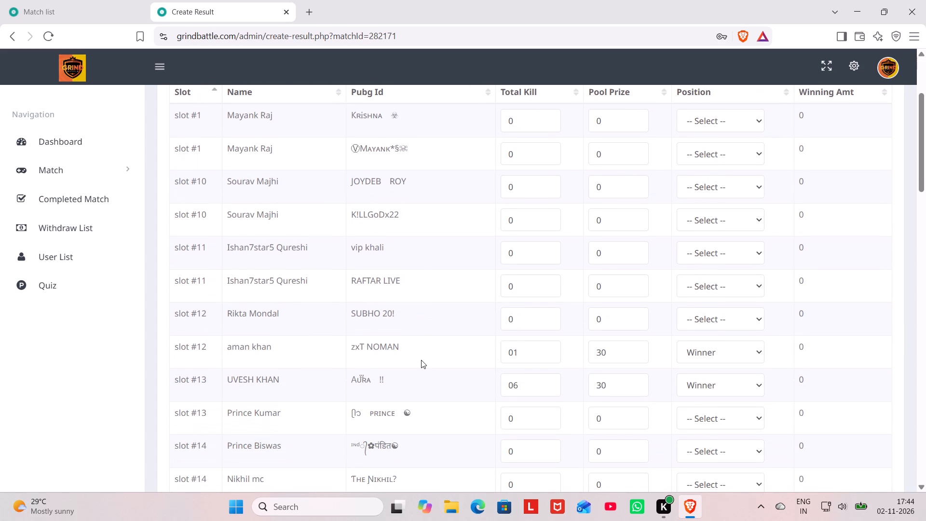
scroll(421, 360, down, 4)
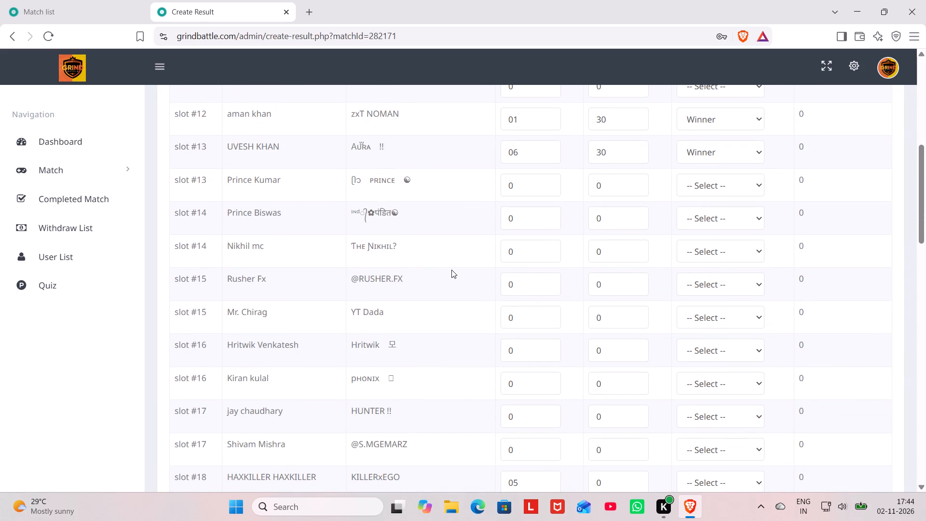
scroll(449, 442, down, 3)
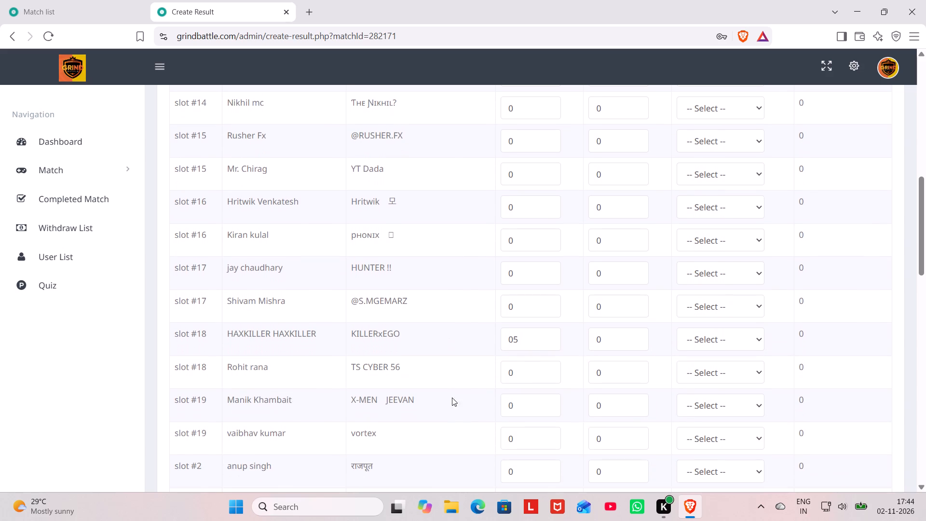
scroll(465, 406, down, 2)
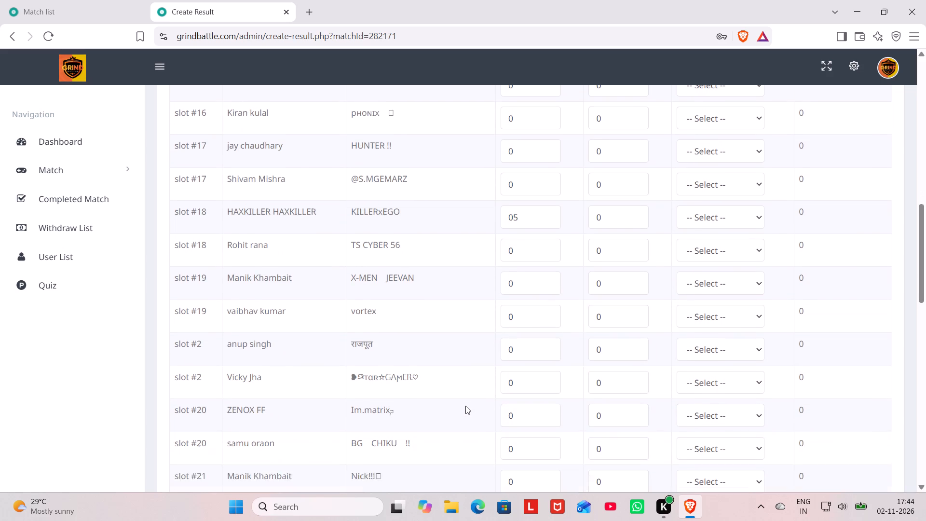
scroll(465, 406, down, 5)
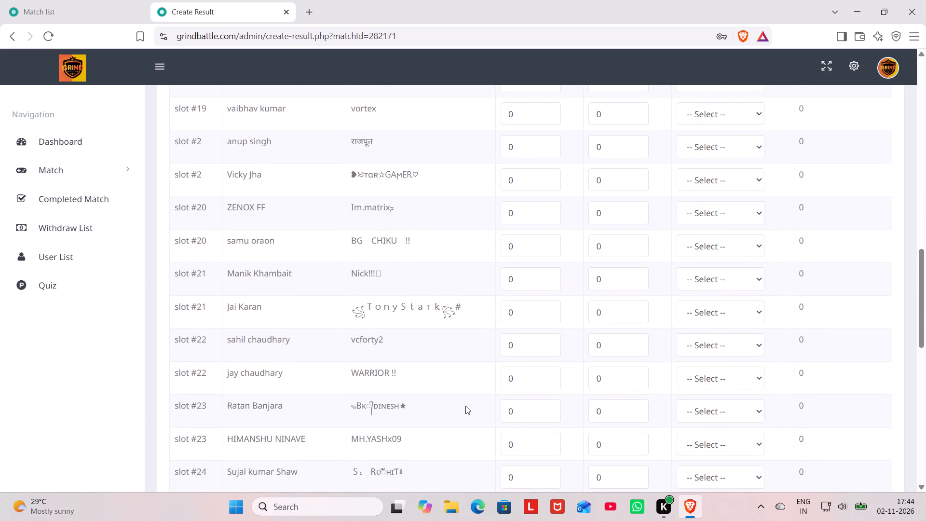
scroll(465, 406, down, 3)
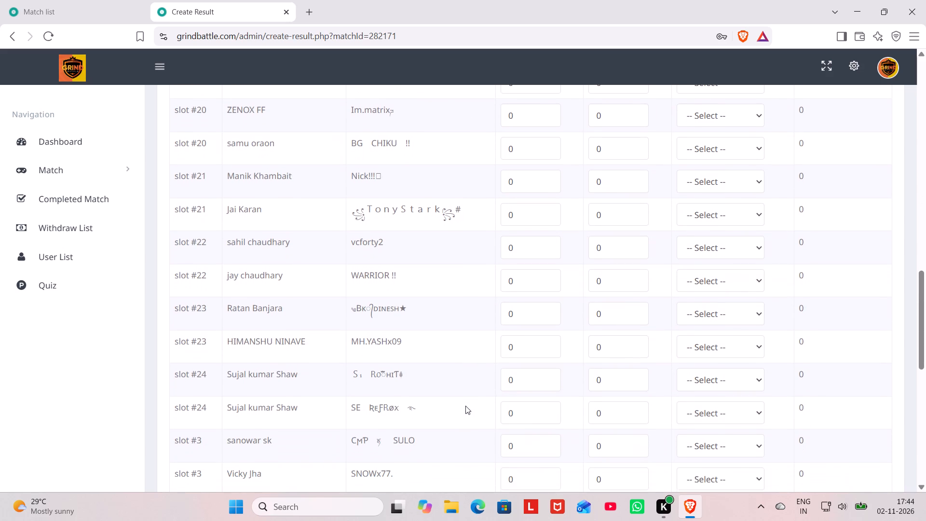
scroll(465, 406, down, 1)
click(520, 373)
key(5)
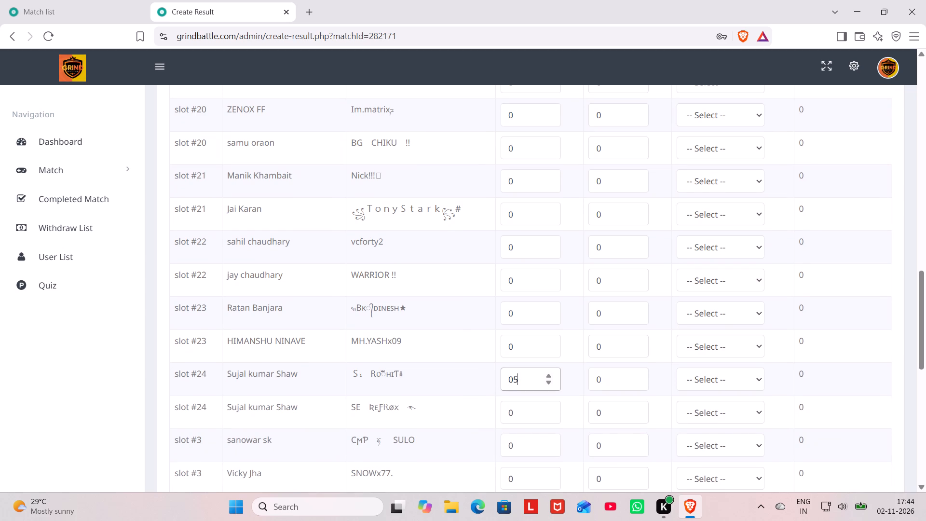
key(Tab)
Set the total kills of the second slot #24 player, SE REFRox, to 1.
click(527, 415)
key(1)
key(Tab)
click(403, 401)
scroll(403, 401, up, 5)
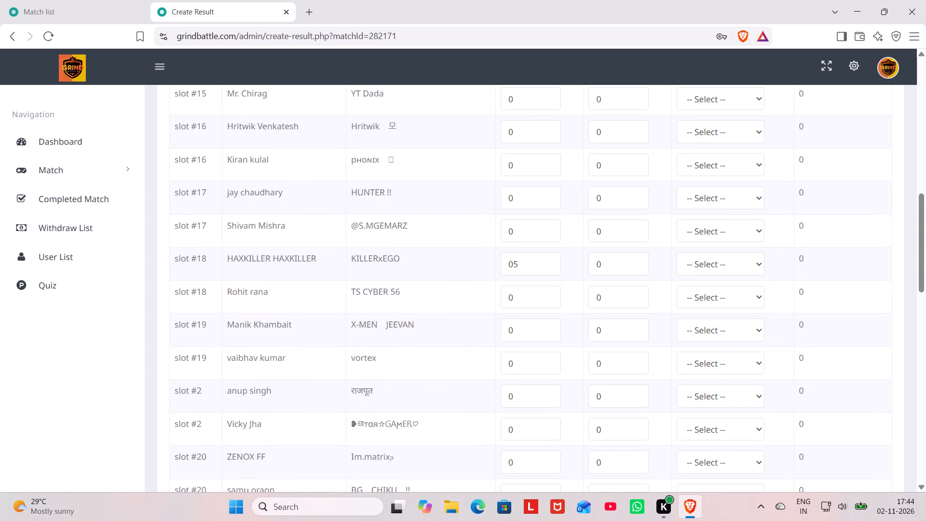
scroll(403, 401, up, 6)
scroll(403, 401, right, 1)
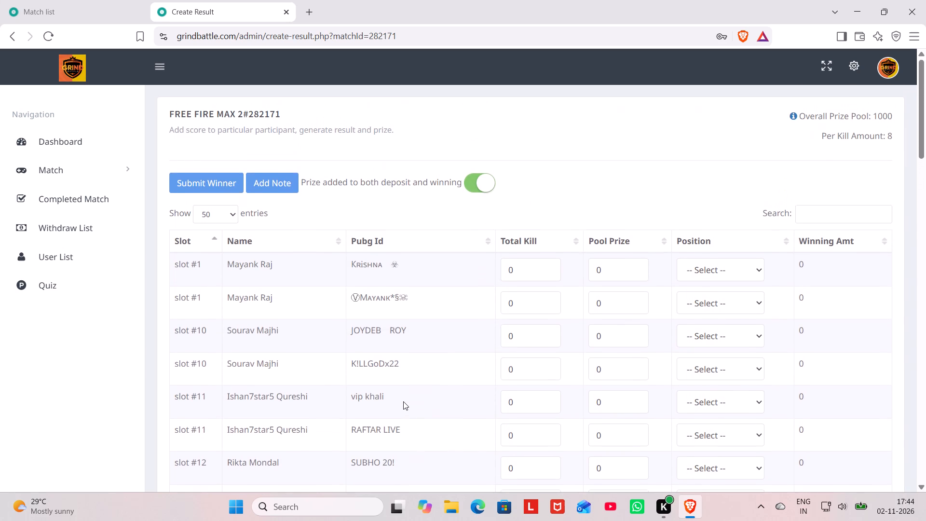
scroll(403, 401, right, 1)
scroll(403, 401, down, 3)
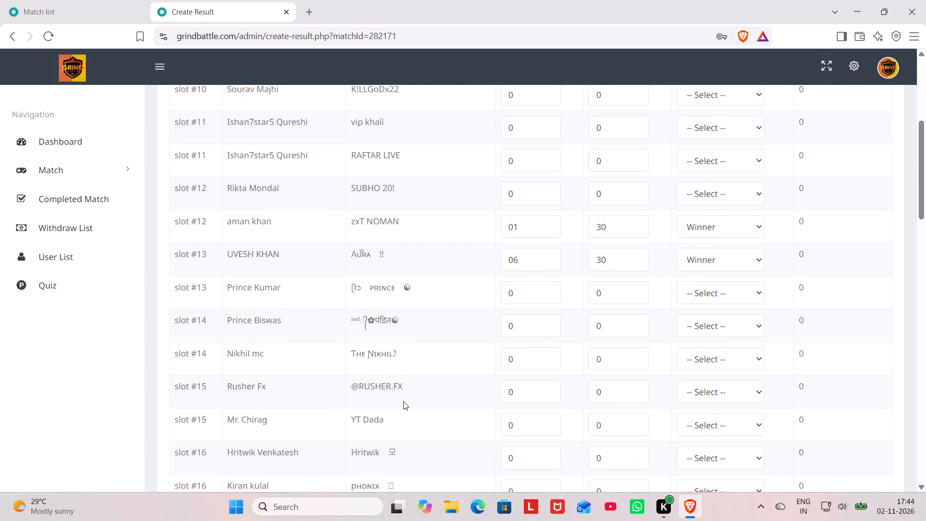
scroll(403, 401, down, 1)
click(521, 387)
key(5)
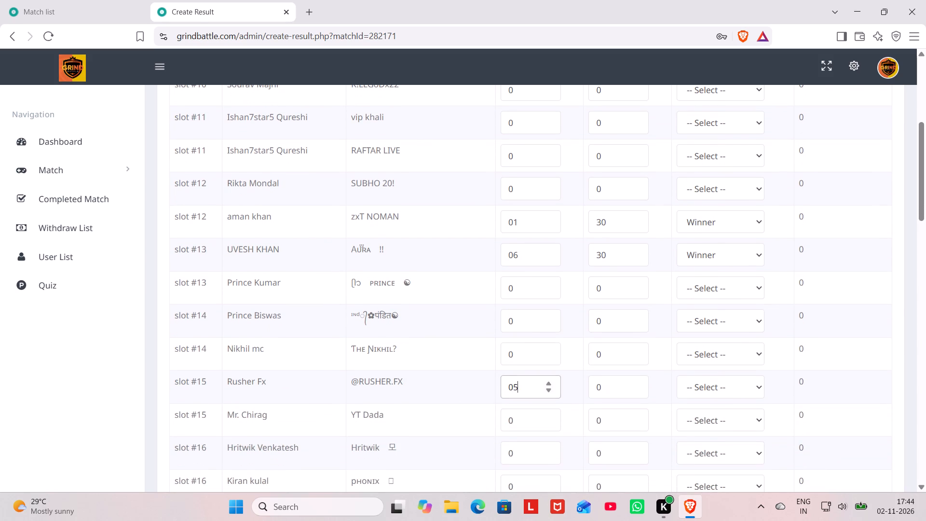
key(Tab)
click(413, 365)
scroll(413, 365, up, 5)
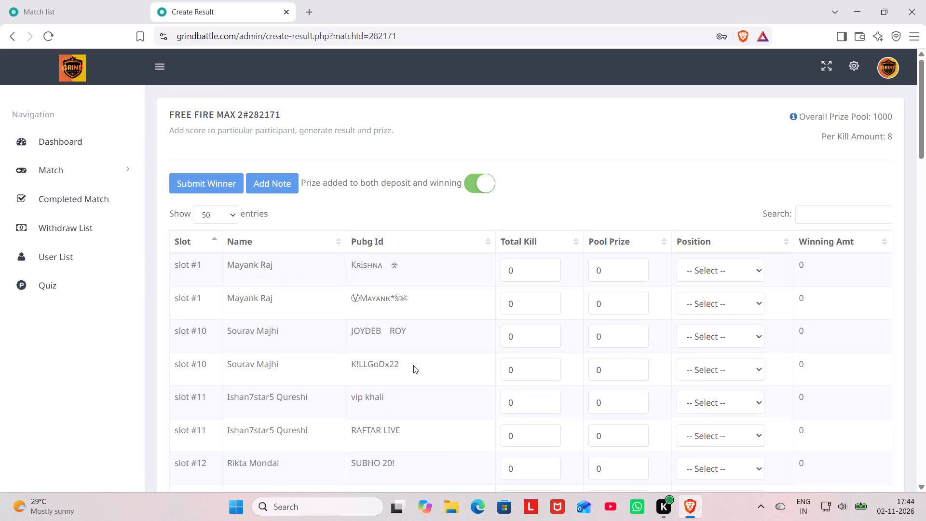
click(830, 222)
text(gur)
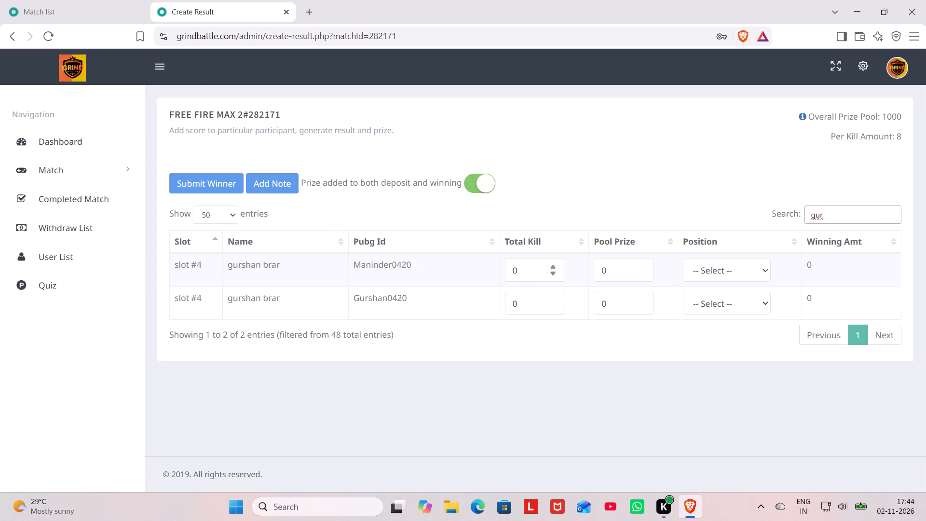
click(532, 301)
key(2)
key(Tab)
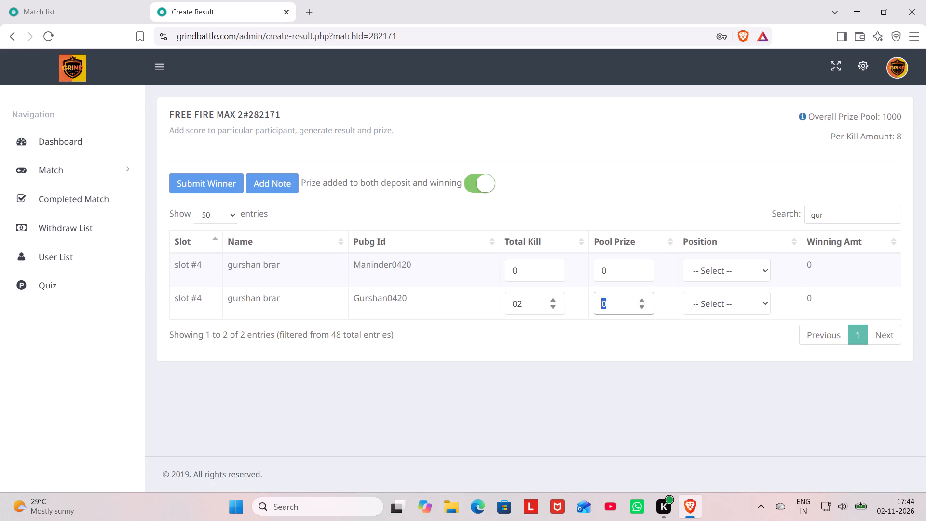
Filter participants by "sul" instead and set the total kills of slot #3 player SULO to 1.
click(850, 216)
key(BackSpace)
key(BackSpace)
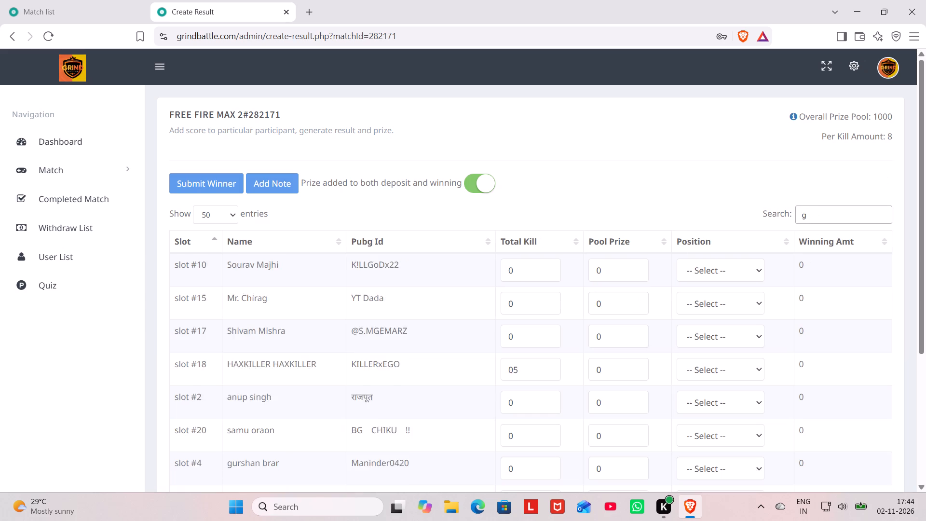
key(BackSpace)
key(BackSpace)
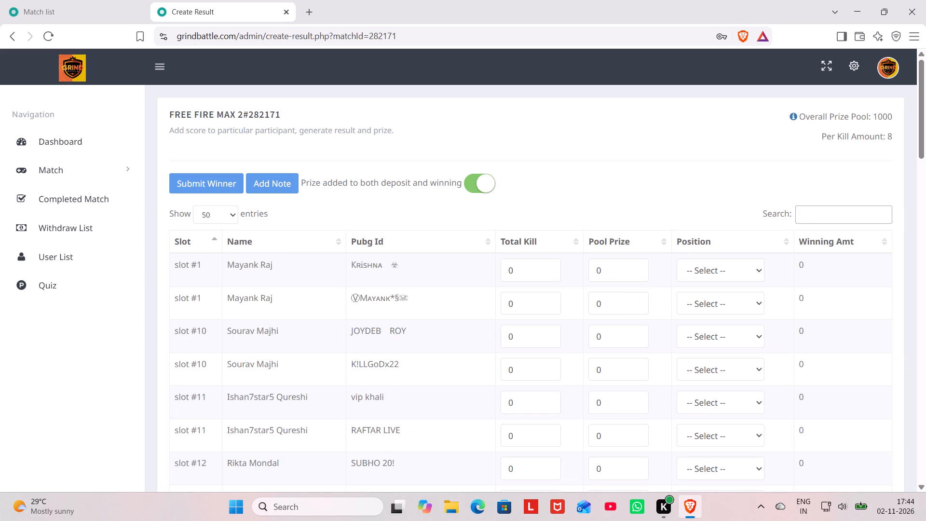
text(sul)
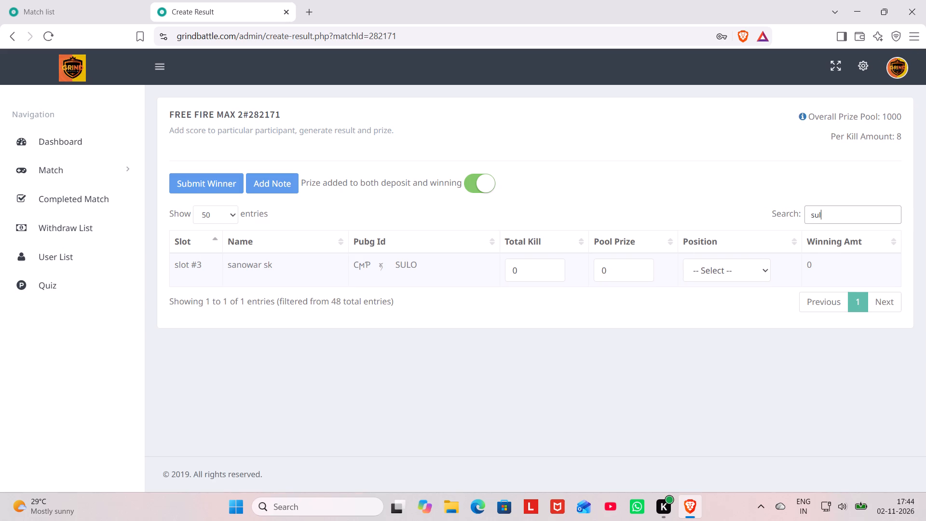
click(524, 275)
key(1)
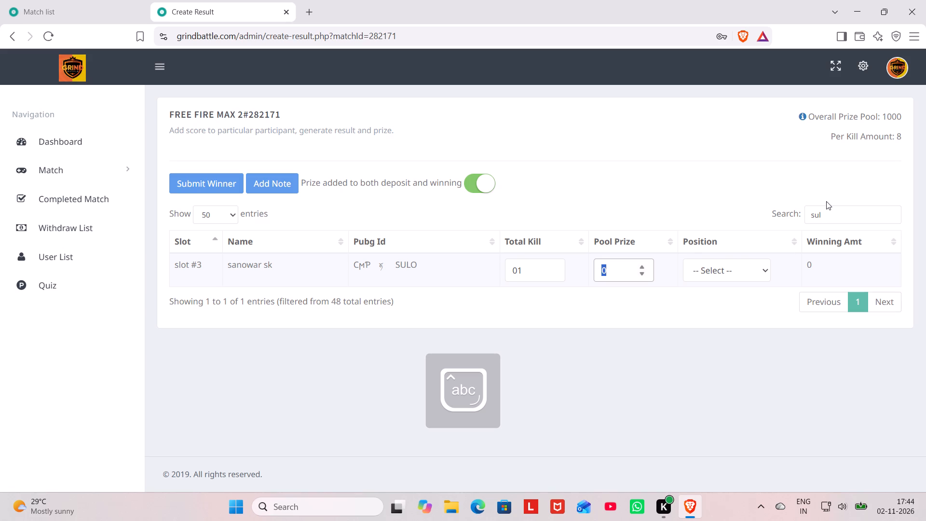
click(849, 208)
key(BackSpace)
key(BackSpace)
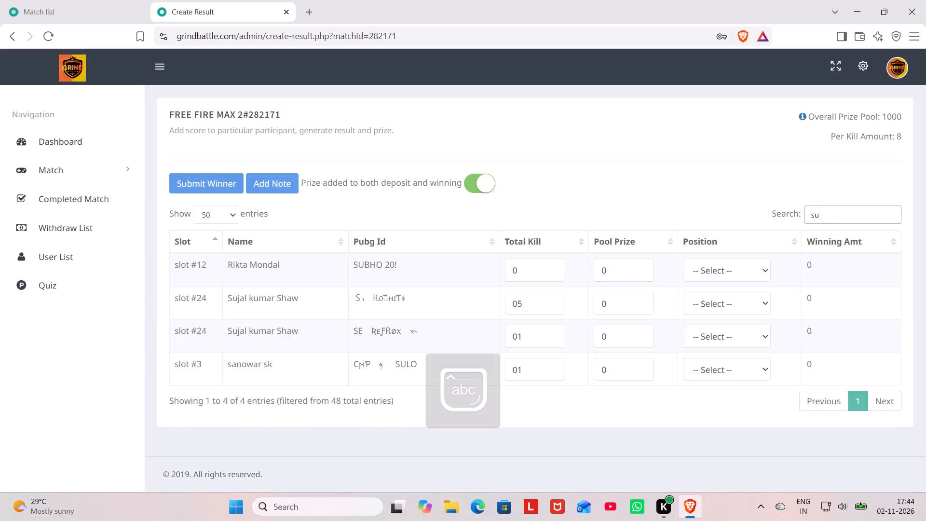
key(BackSpace)
key(BackSpace)
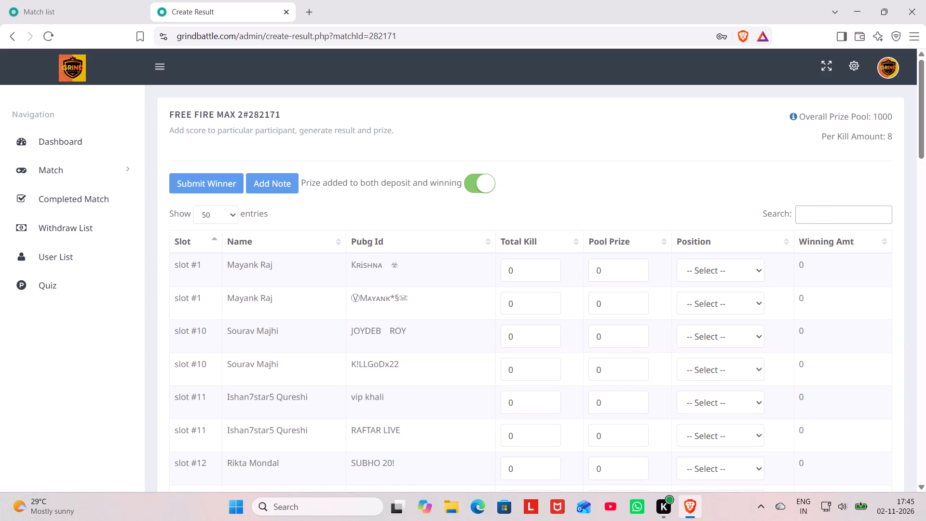
text(dg)
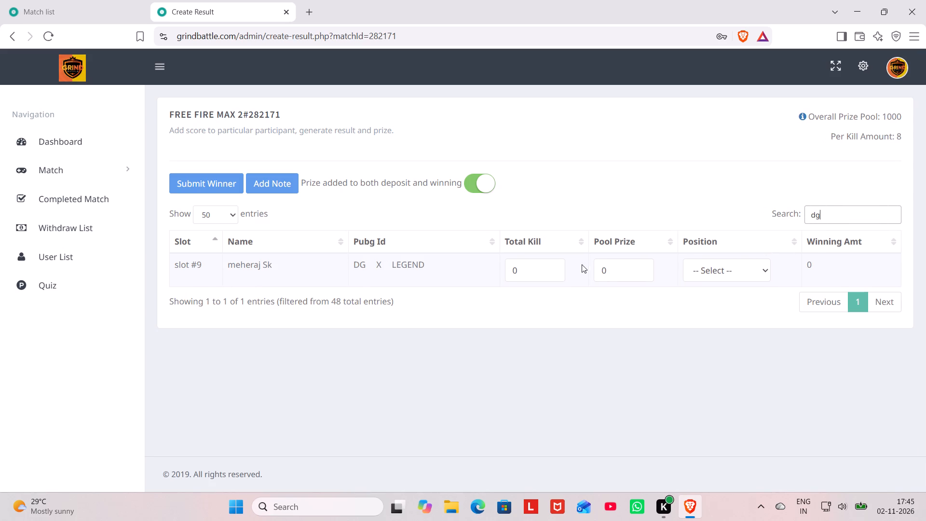
click(531, 269)
key(2)
key(Tab)
click(835, 212)
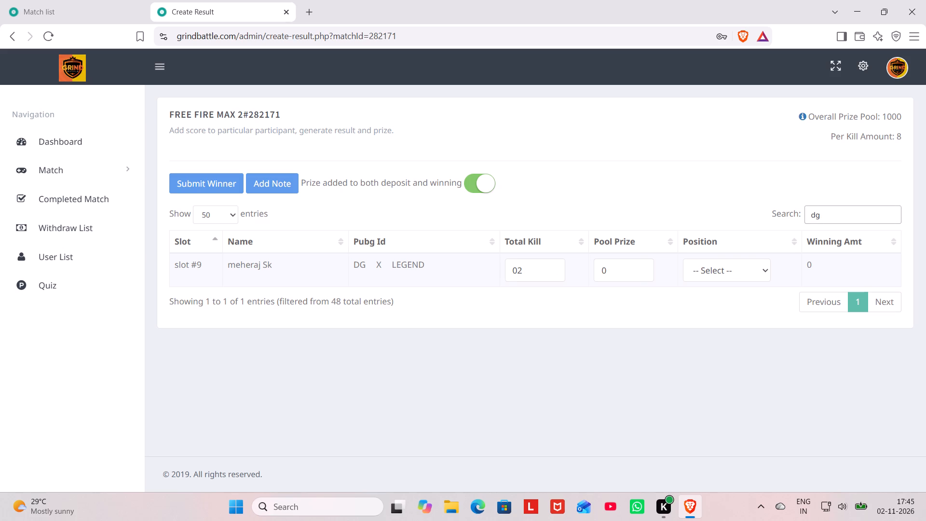
key(BackSpace)
key(BackSpace)
key(BackSpace)
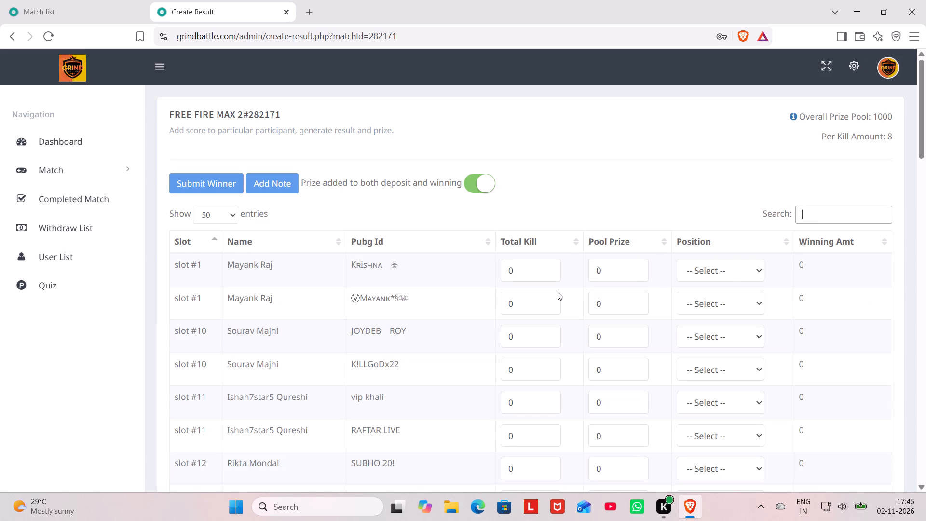
scroll(473, 340, down, 4)
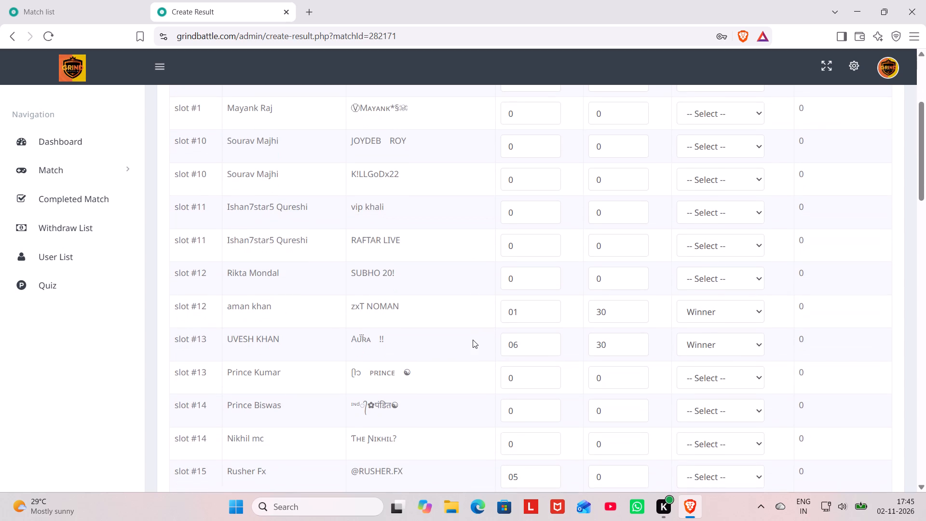
scroll(473, 340, down, 4)
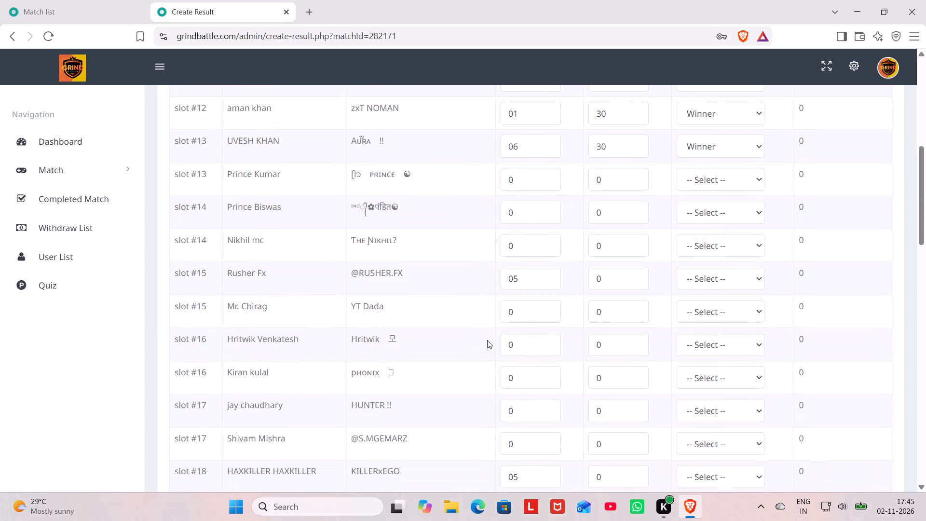
click(525, 378)
key(3)
key(BackSpace)
key(4)
Set the total kills of the first slot #16 player, Hritwik, to 1.
click(520, 344)
key(1)
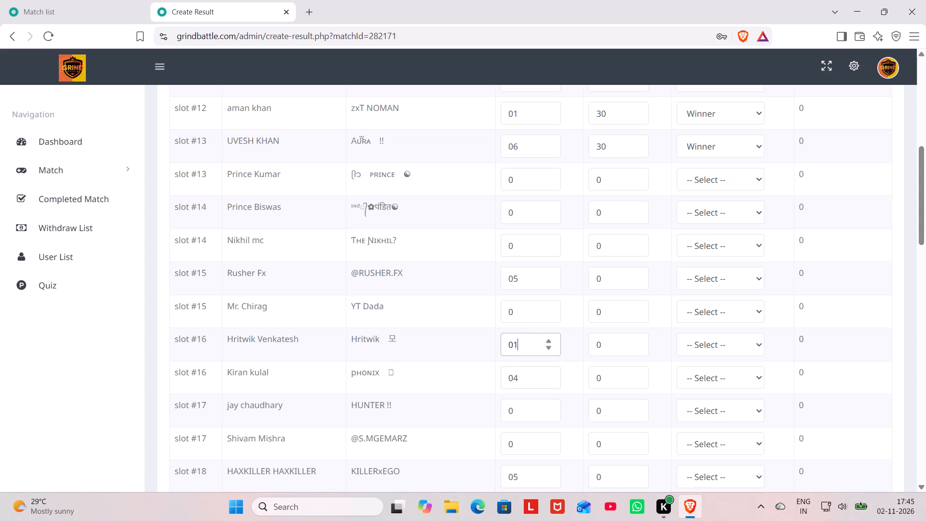
click(442, 358)
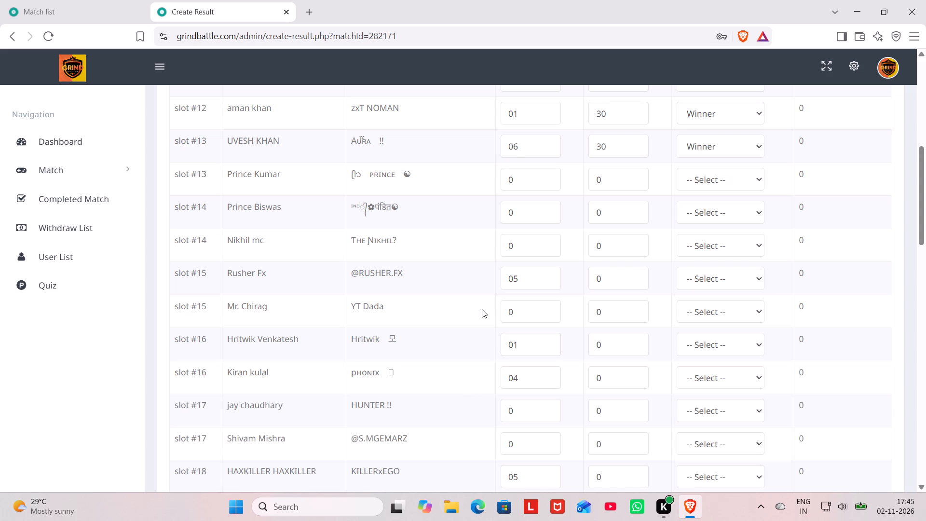
Set the total kills of the first slot #1 player, KRISHNA, to 2.
scroll(482, 309, up, 6)
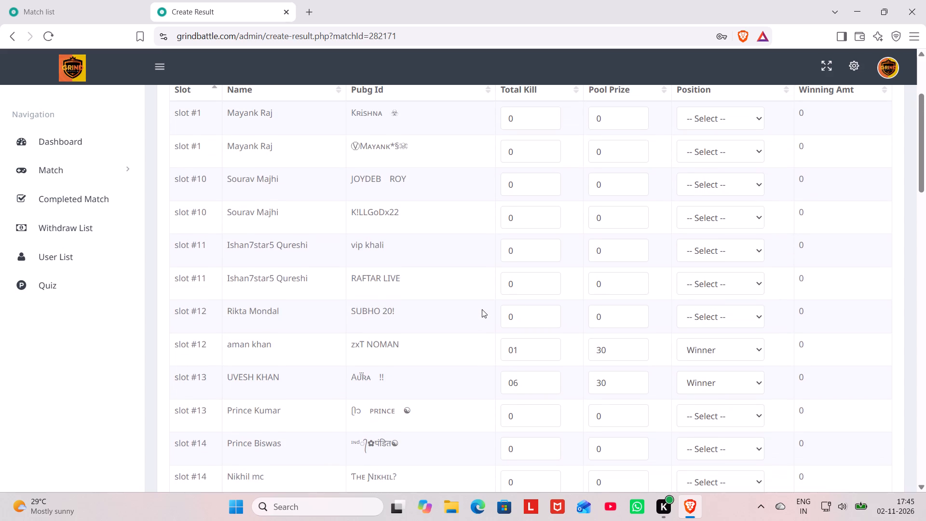
scroll(482, 309, up, 1)
click(524, 190)
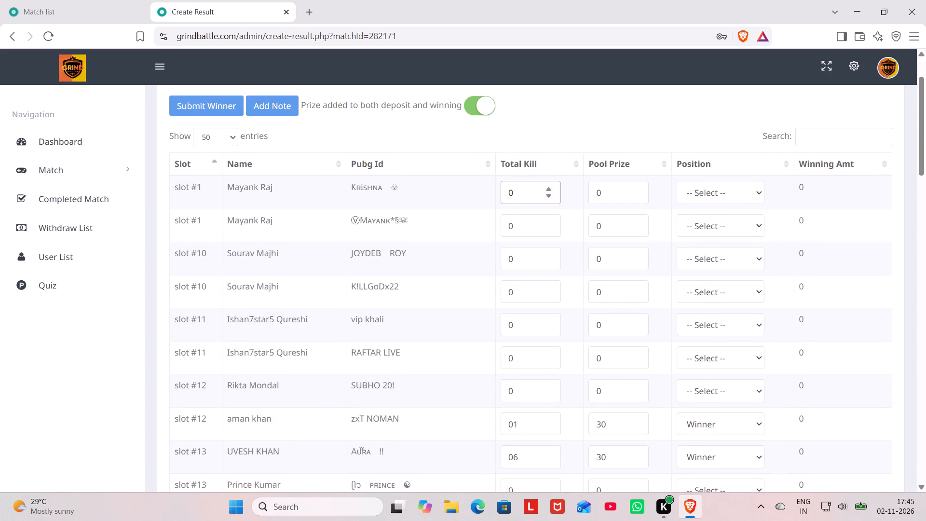
key(2)
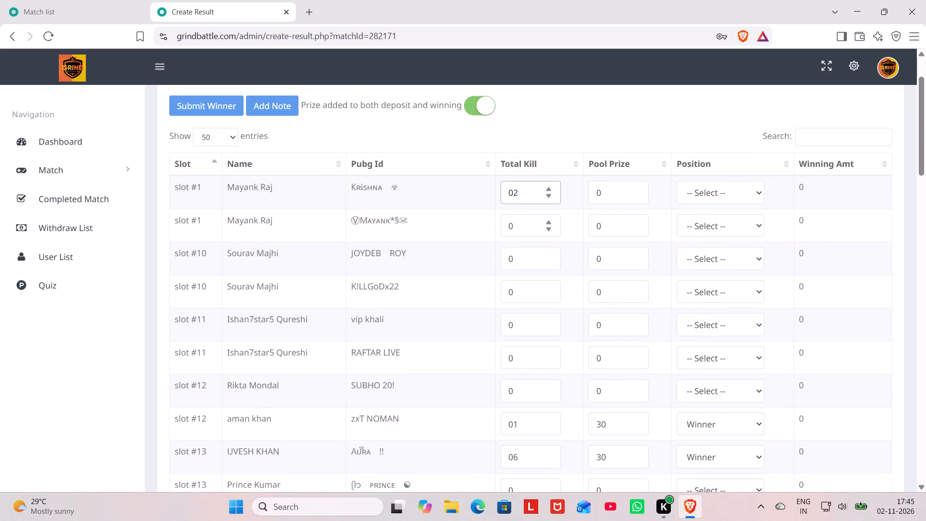
Set the total kills of the second slot #1 player, MAYANK, to 1.
click(527, 228)
key(1)
key(Tab)
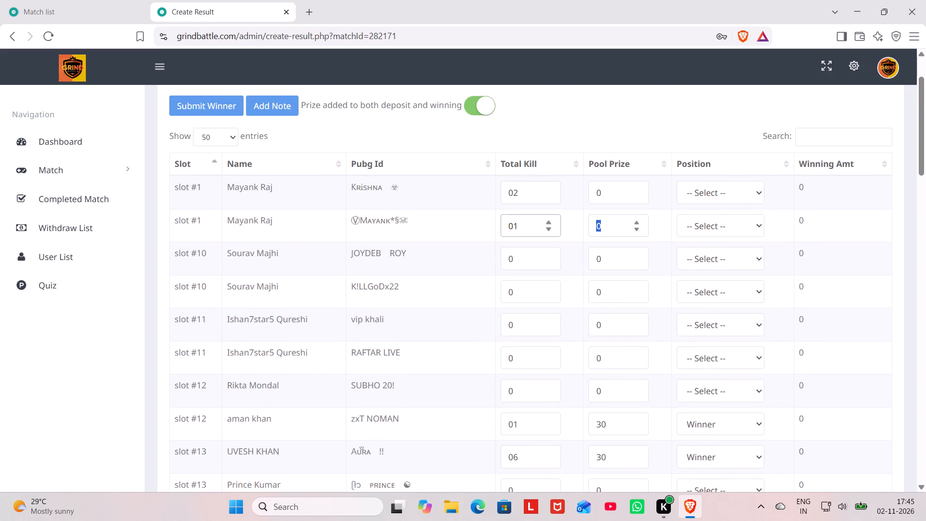
click(451, 237)
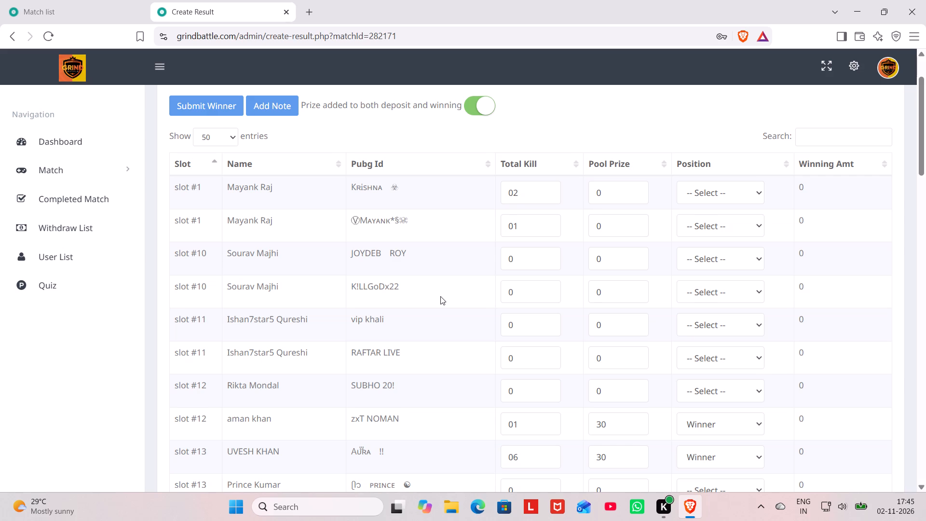
Set the total kills of the second slot #2 player, STAR GAMER, to 1.
scroll(445, 368, down, 3)
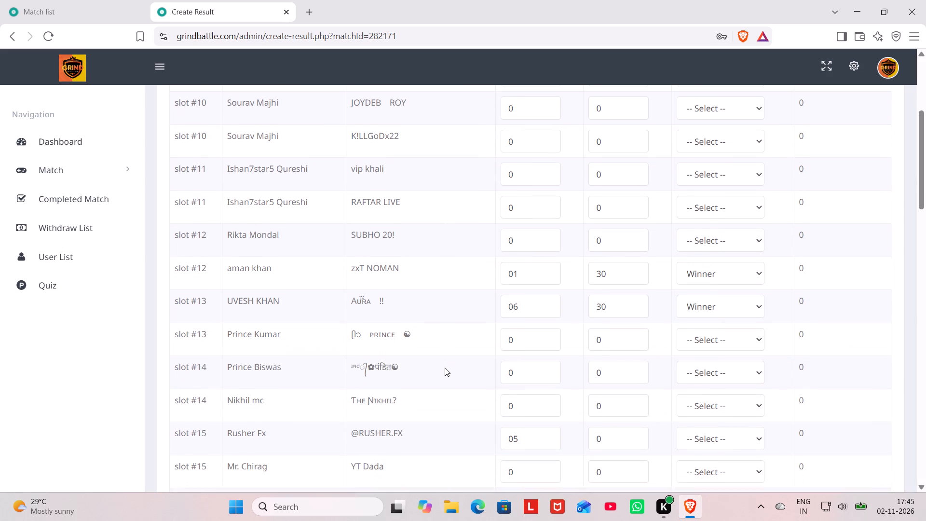
scroll(445, 368, down, 2)
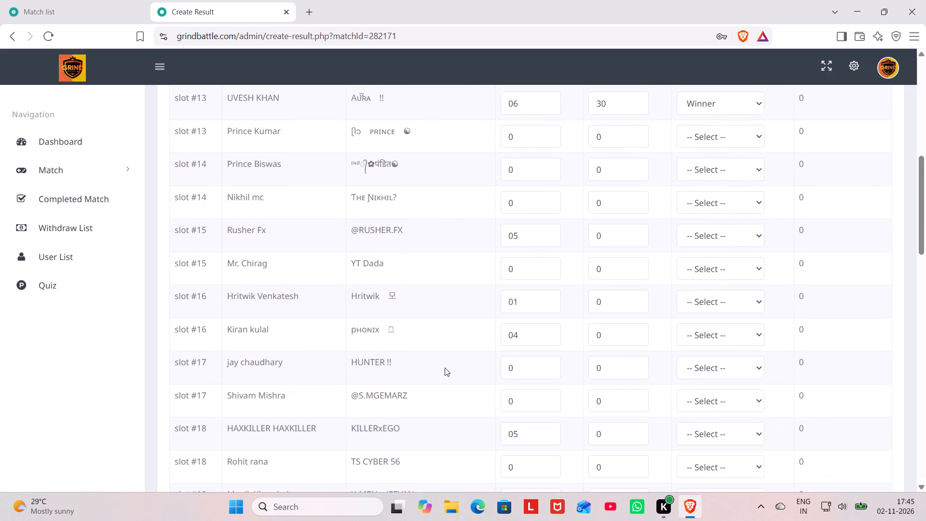
scroll(445, 368, down, 2)
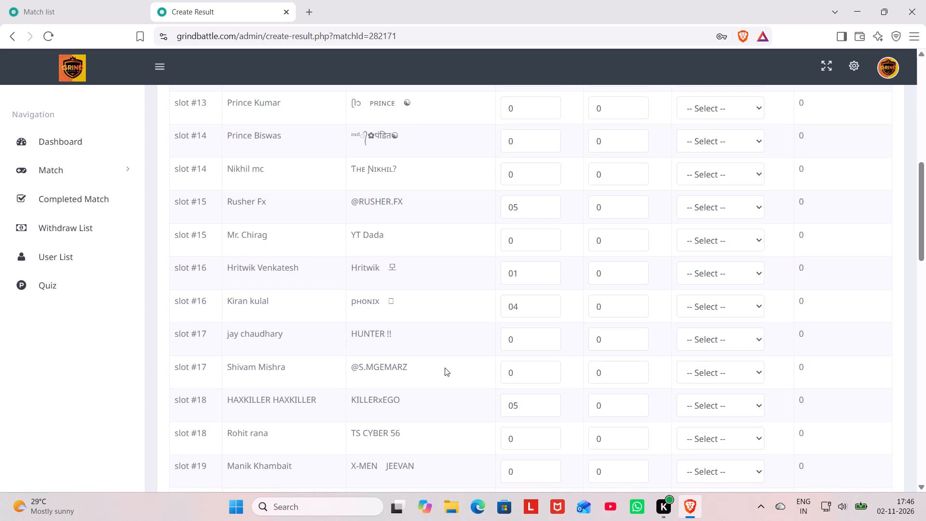
scroll(445, 368, down, 4)
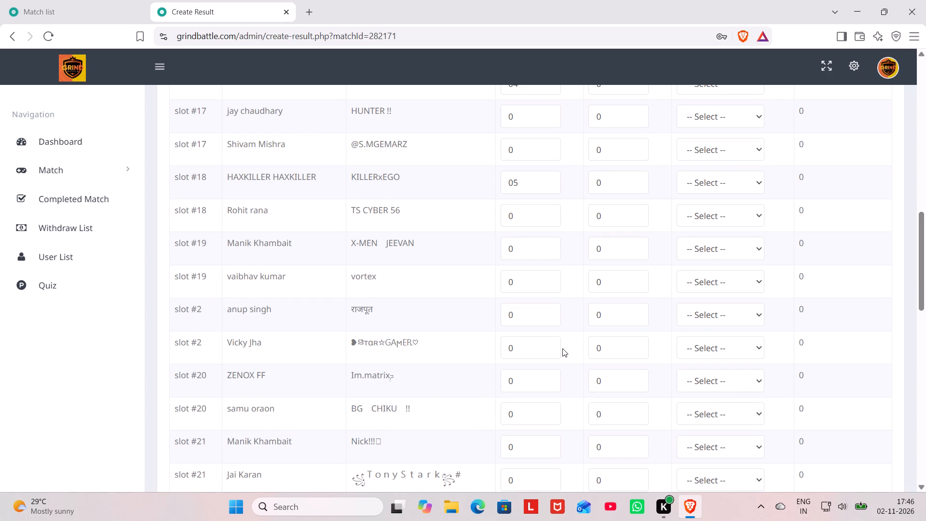
click(536, 352)
key(1)
click(460, 390)
scroll(460, 390, up, 6)
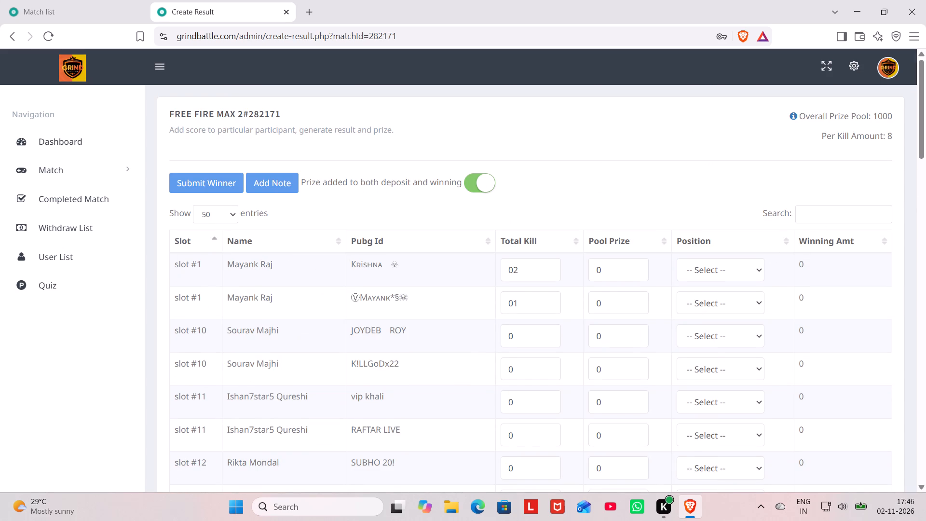
click(830, 209)
text(sah)
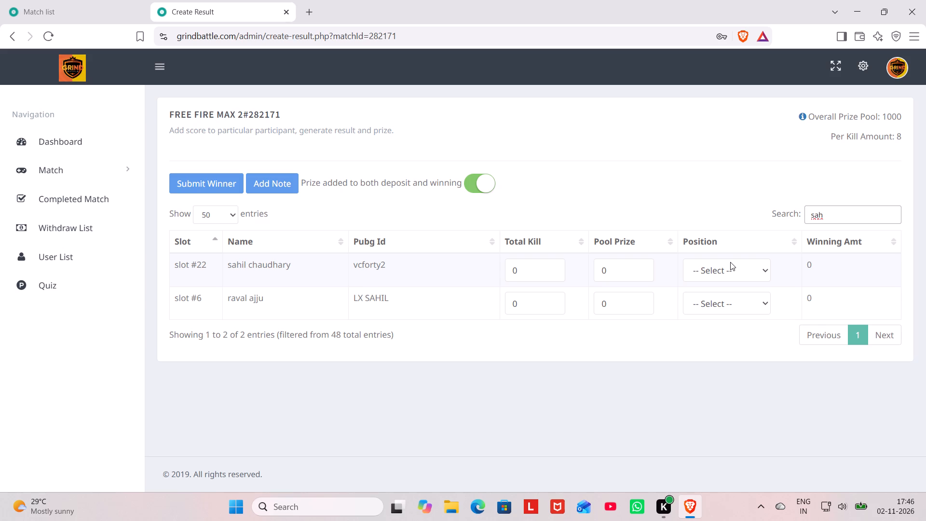
click(538, 296)
key(2)
key(Tab)
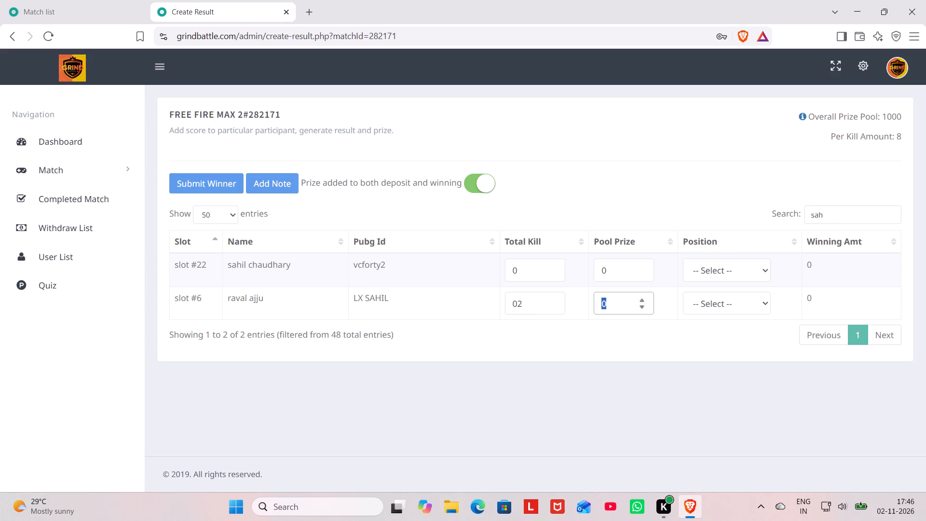
click(831, 216)
key(BackSpace)
key(BackSpace)
key(BackSpace)
key(BackSpace)
key(BackSpace)
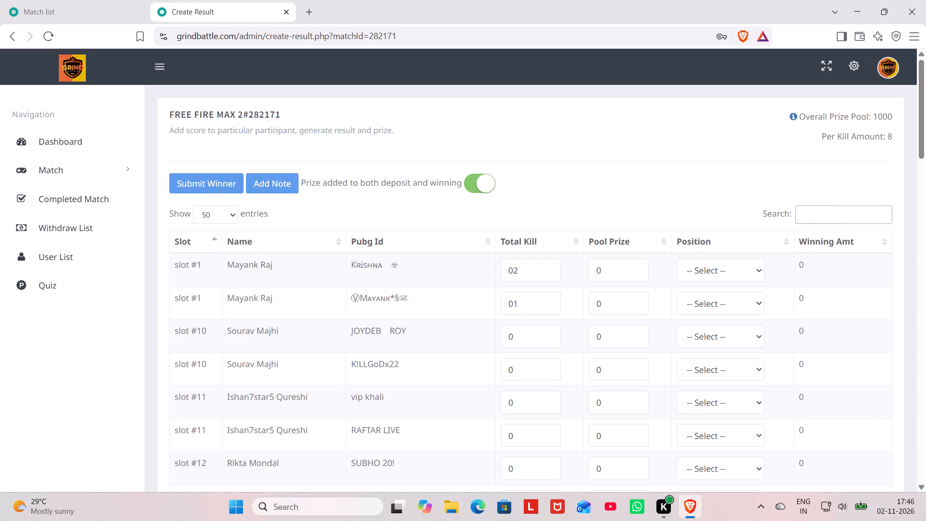
text(hun)
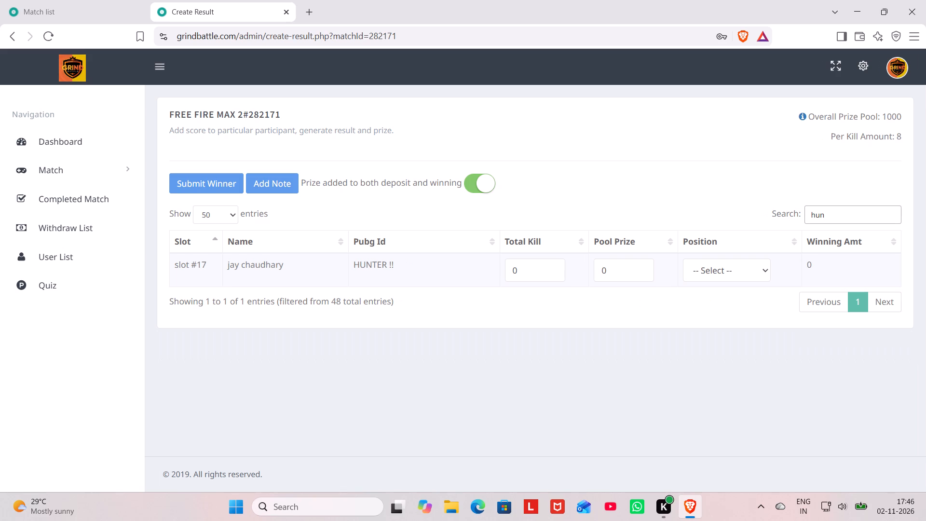
click(537, 276)
key(3)
key(Tab)
Filter participants by "warr" and set the total kills of slot #22 player WARRIOR !! to 1.
click(862, 217)
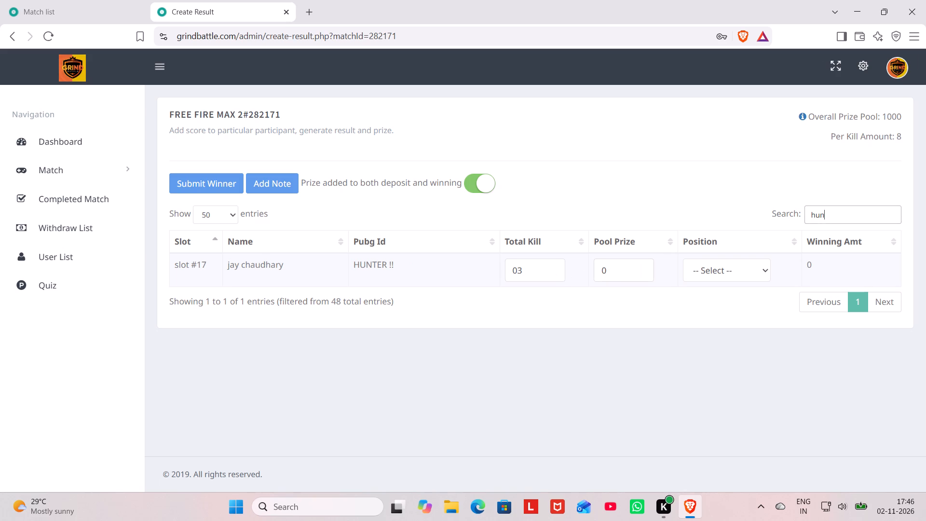
key(BackSpace)
key(BackSpace)
key(BackSpace)
key(BackSpace)
key(BackSpace)
key(BackSpace)
text(warr)
click(540, 262)
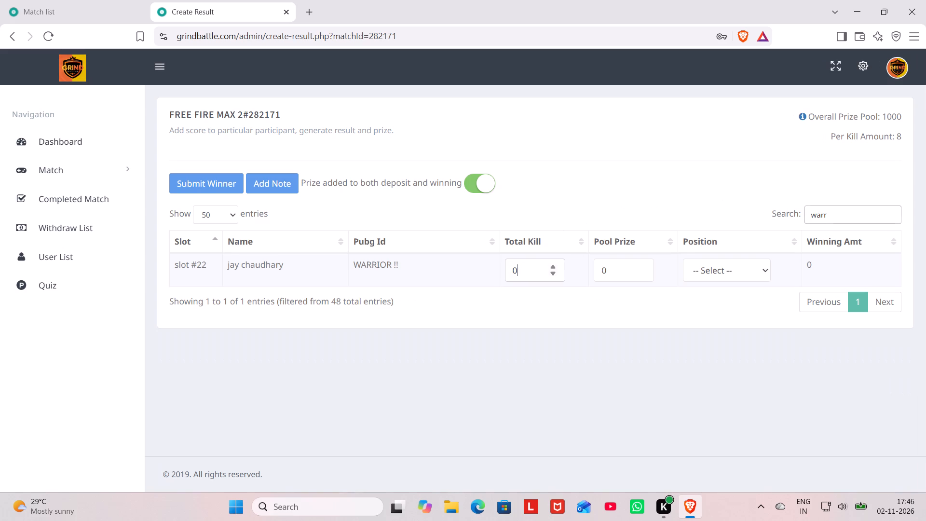
key(1)
key(Tab)
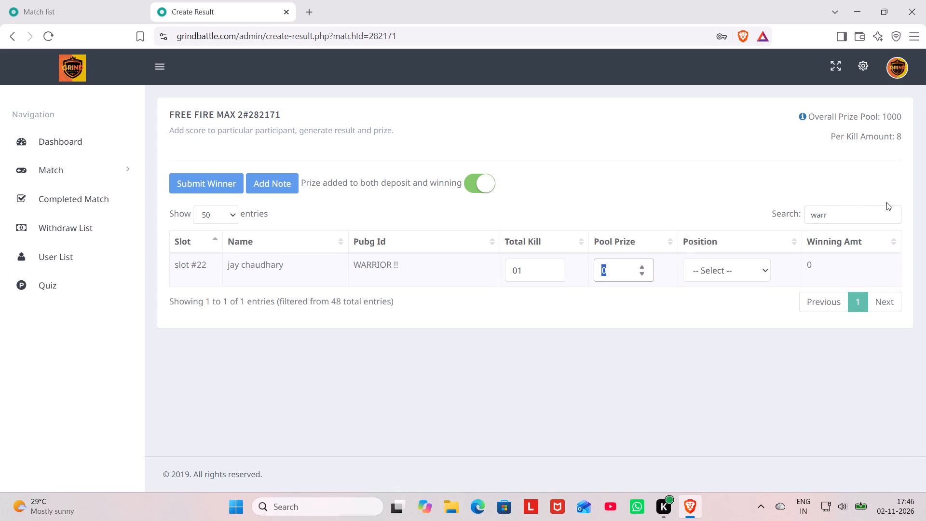
Filter participants by "raf" and set the total kills of slot #11 player RAFTAR LIVE to 1.
click(875, 210)
key(BackSpace)
key(BackSpace)
key(BackSpace)
key(BackSpace)
key(BackSpace)
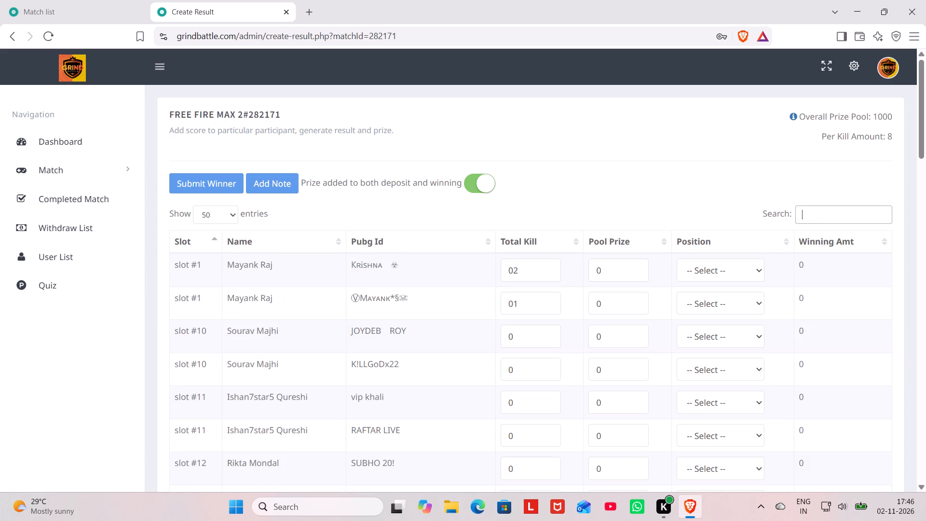
text(raf)
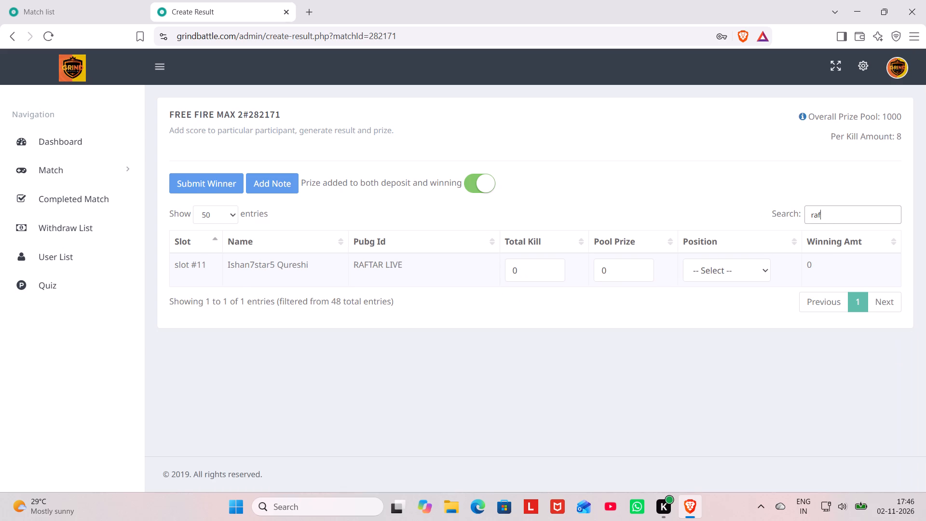
click(519, 277)
key(1)
key(Tab)
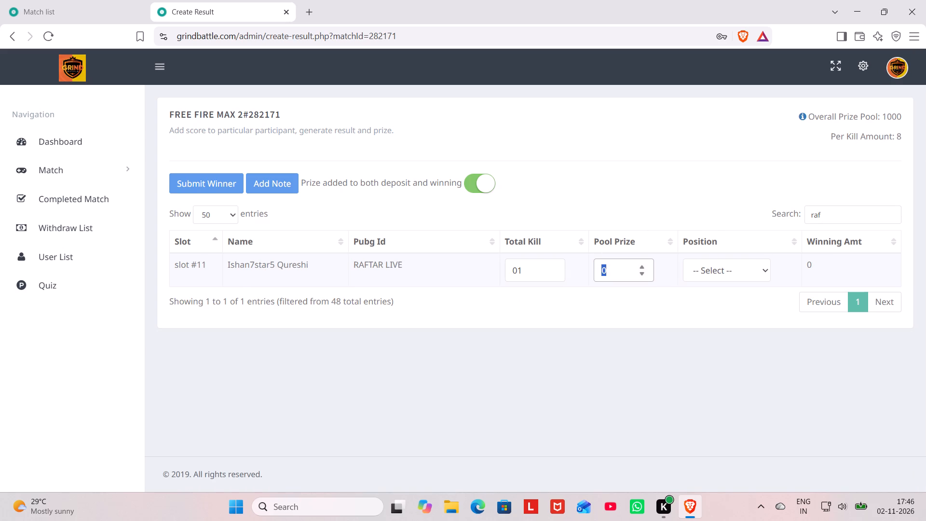
click(842, 213)
key(BackSpace)
key(BackSpace)
key(BackSpace)
key(BackSpace)
text(khaa)
key(BackSpace)
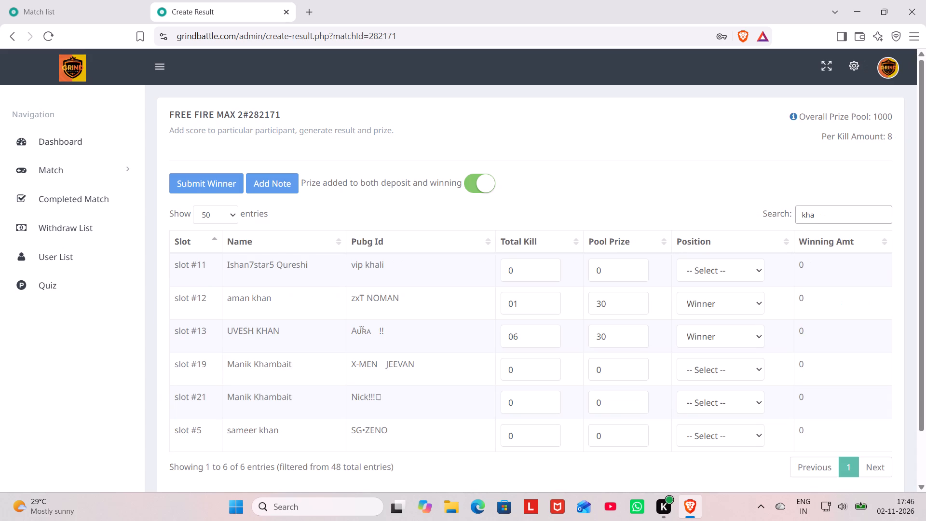
click(531, 264)
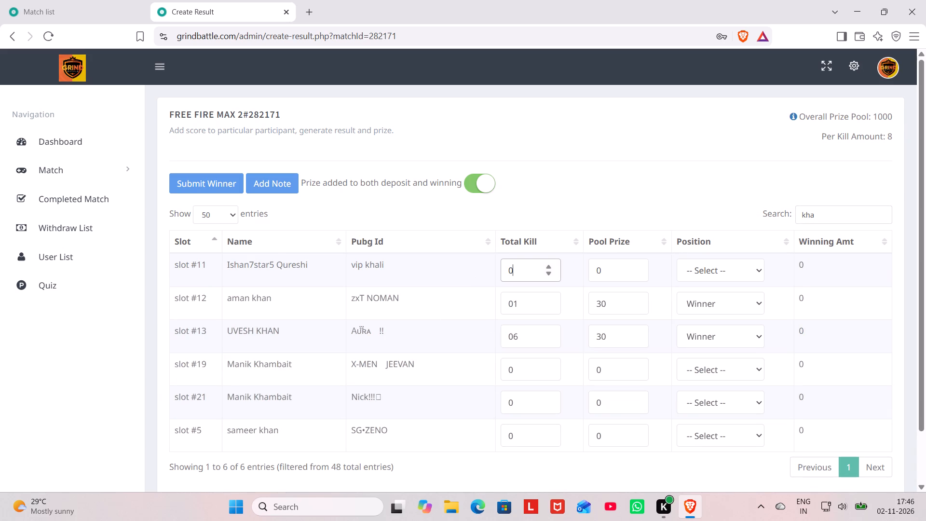
key(2)
key(Tab)
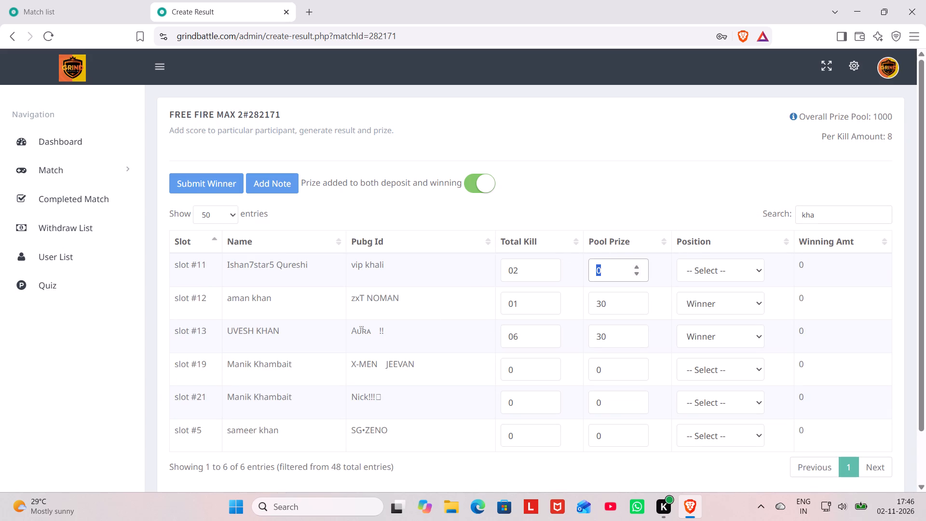
click(824, 217)
key(BackSpace)
key(BackSpace)
key(BackSpace)
key(BackSpace)
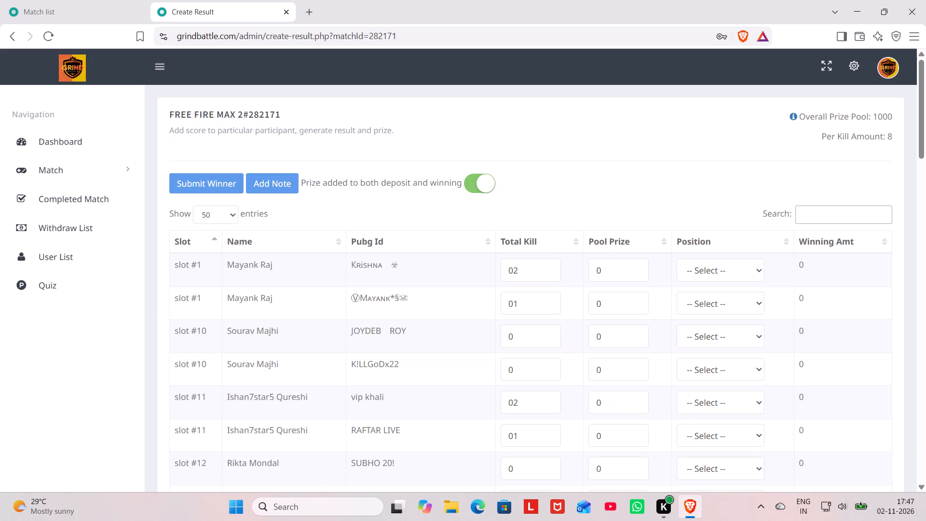
text(ni)
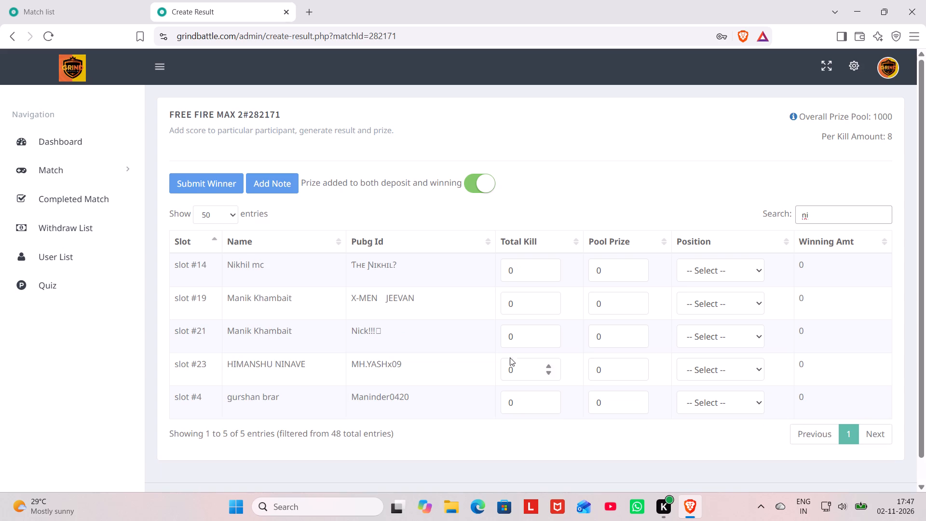
click(517, 341)
key(2)
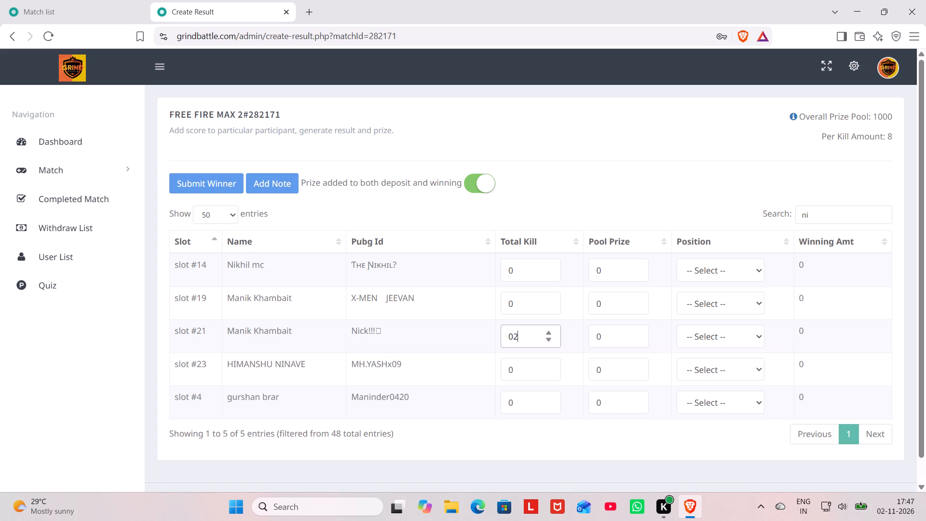
key(Tab)
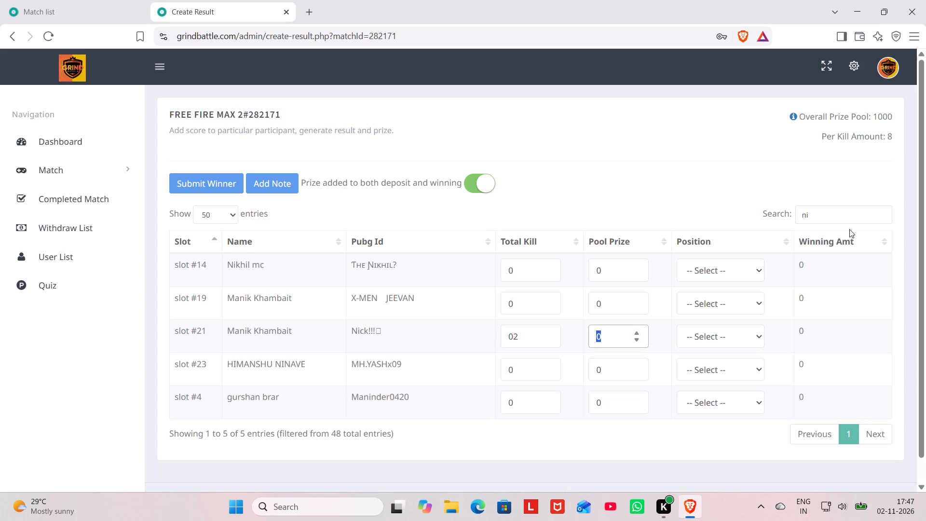
click(848, 219)
key(BackSpace)
key(BackSpace)
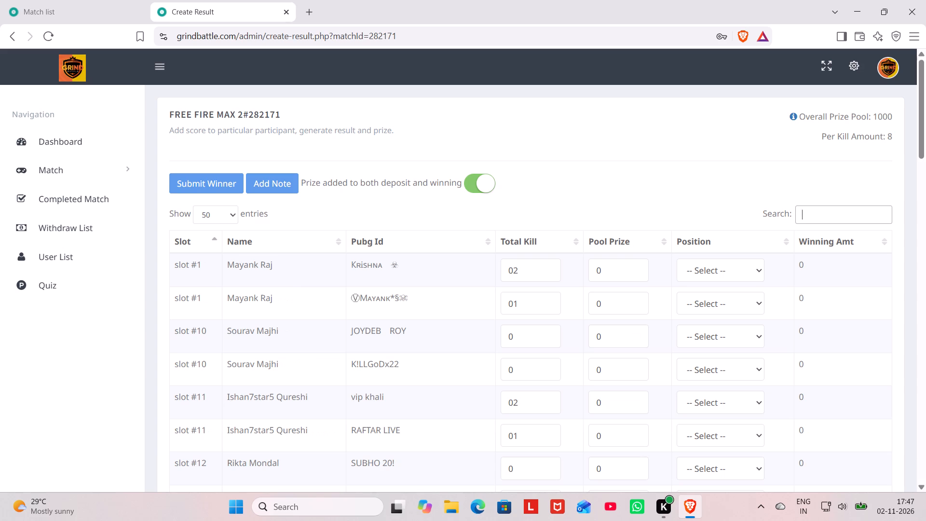
click(457, 368)
scroll(457, 368, down, 1)
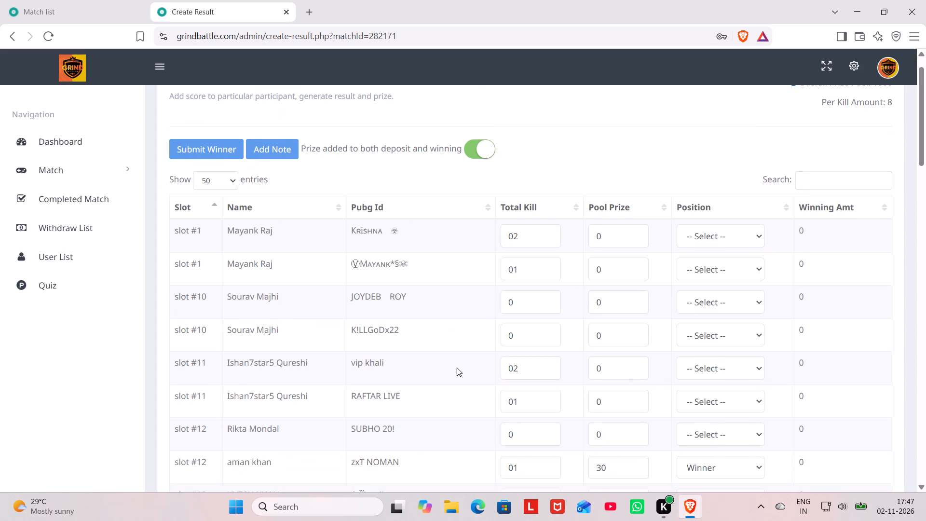
scroll(457, 368, down, 4)
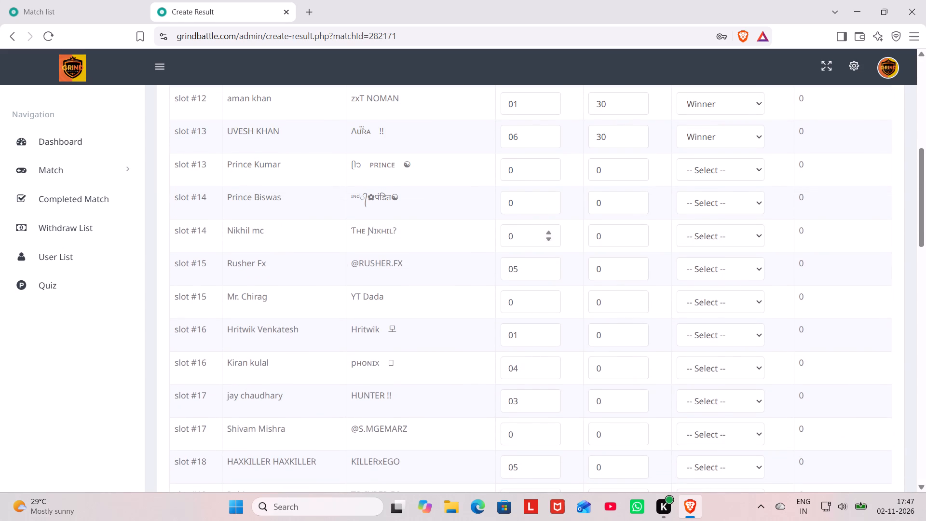
click(531, 208)
key(1)
key(Tab)
click(411, 209)
scroll(411, 209, up, 4)
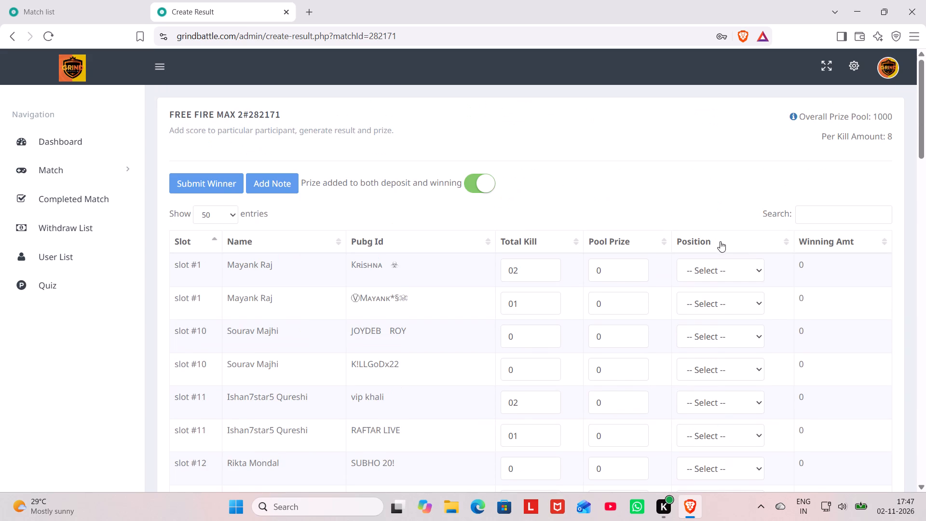
click(825, 220)
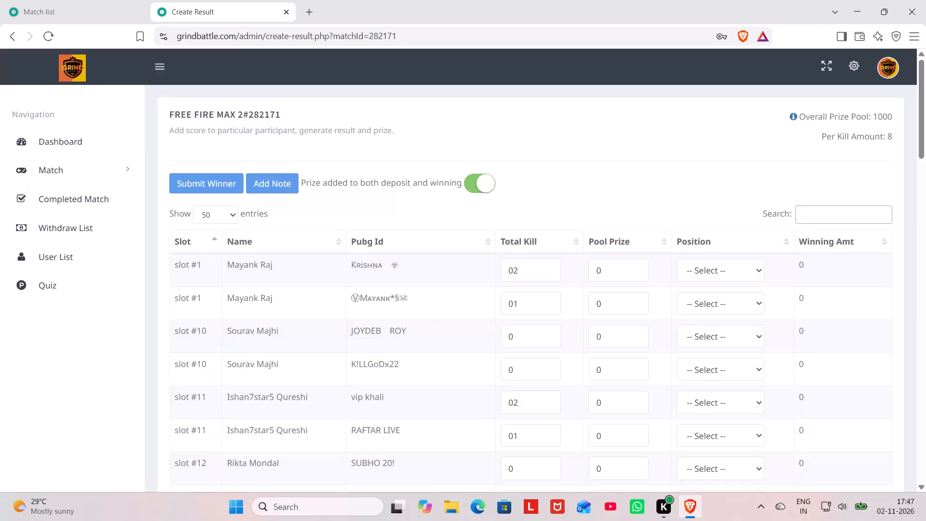
scroll(435, 405, down, 3)
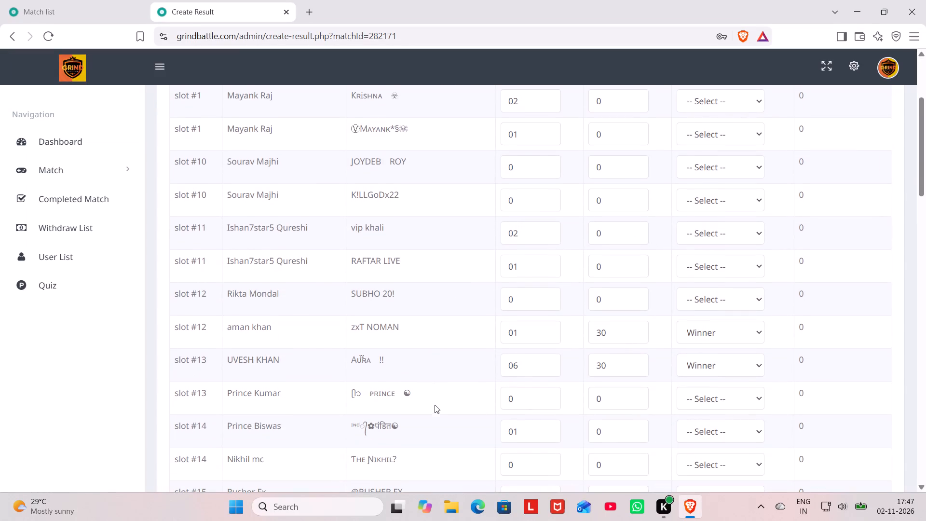
scroll(435, 405, down, 3)
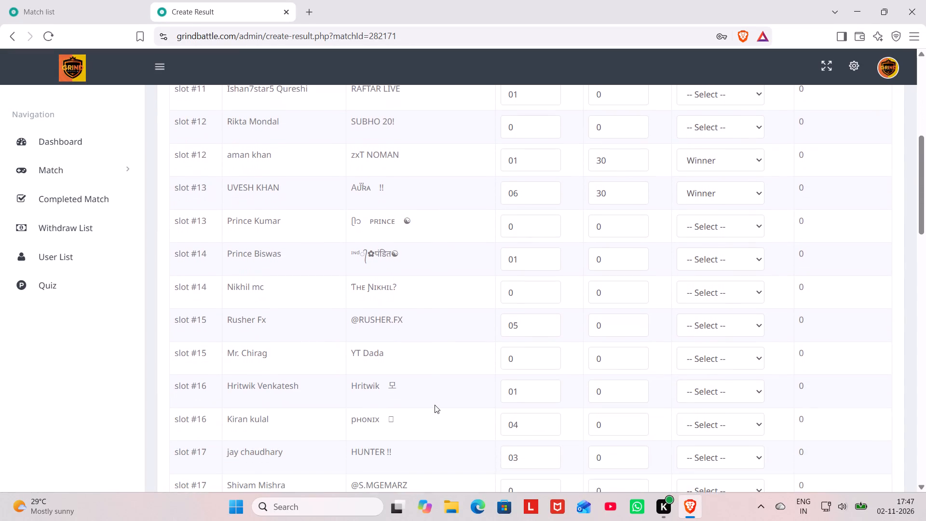
scroll(435, 405, down, 3)
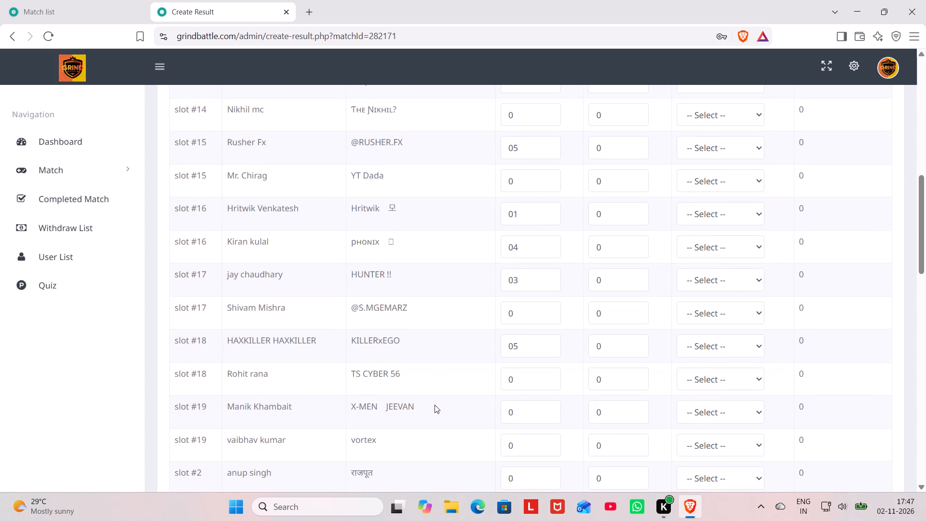
scroll(435, 405, down, 7)
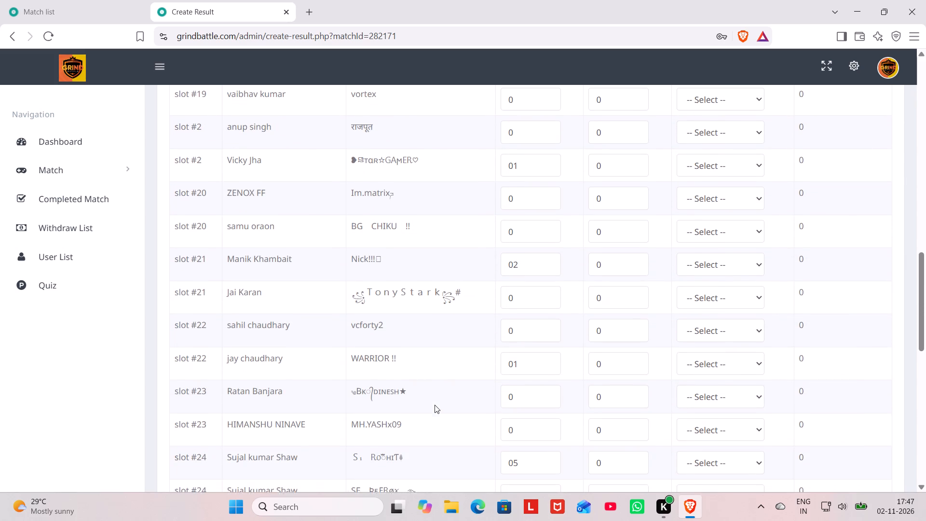
scroll(435, 405, down, 5)
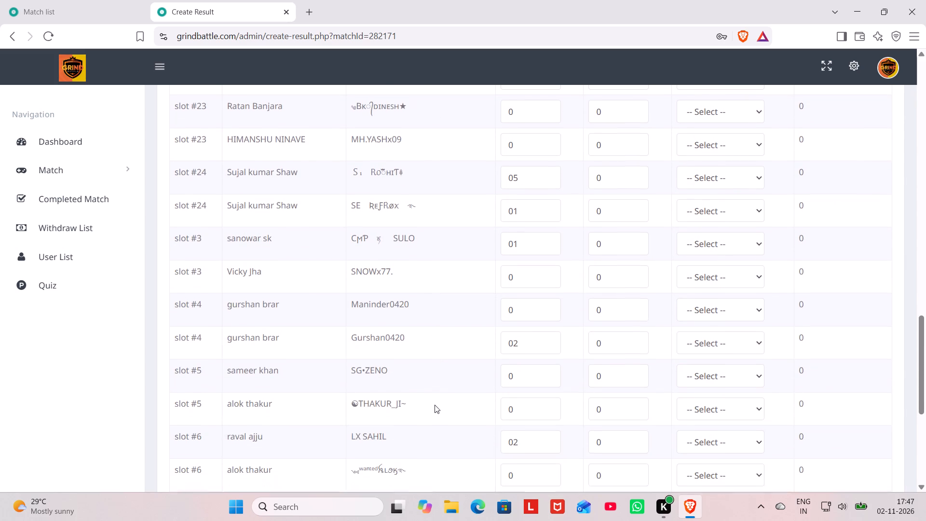
scroll(435, 405, down, 1)
click(525, 402)
key(1)
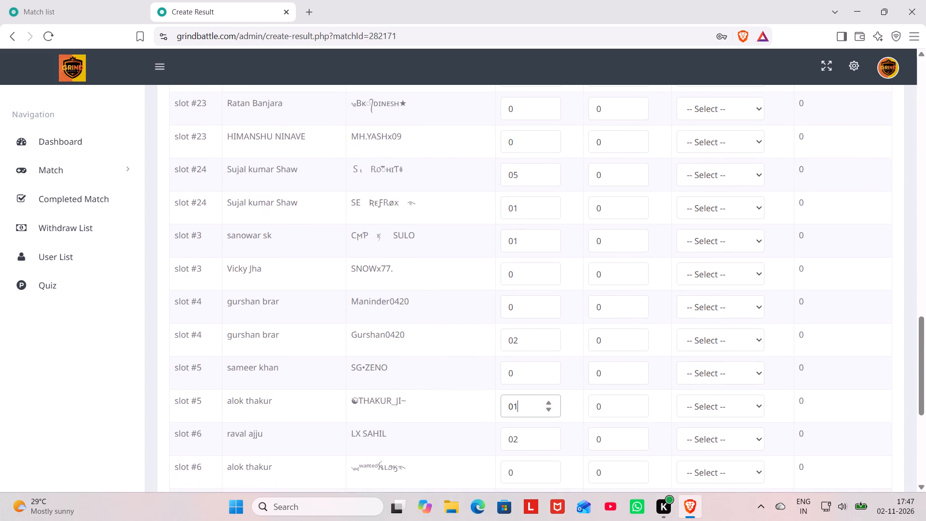
key(Tab)
click(413, 391)
Submit the winners and kill results for match #282171.
scroll(413, 391, up, 4)
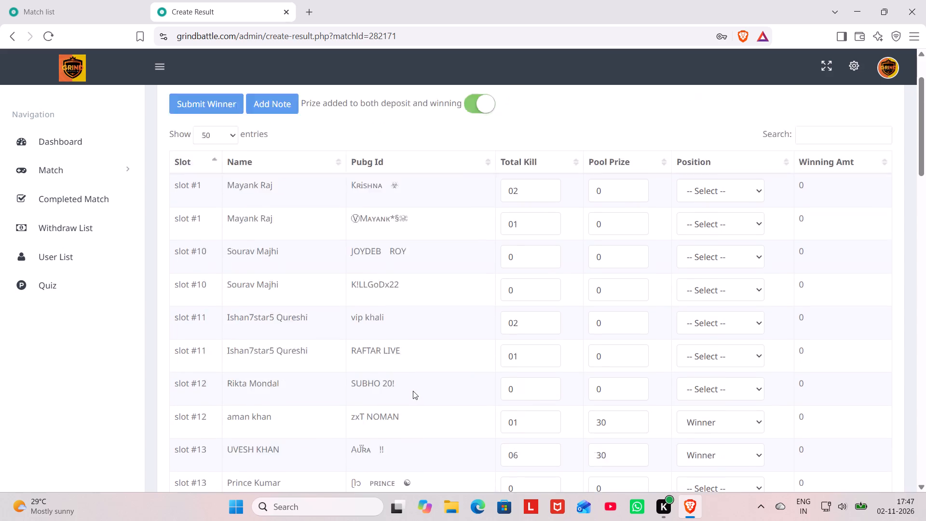
click(227, 185)
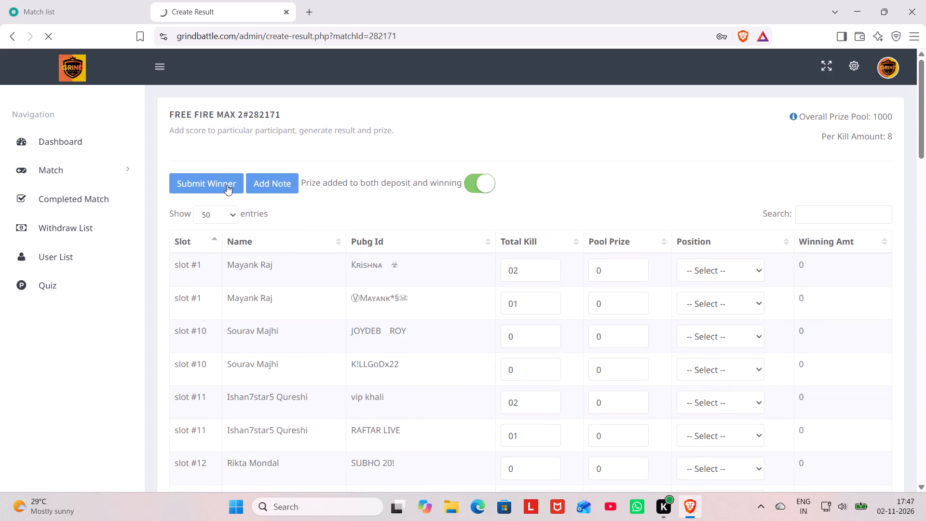
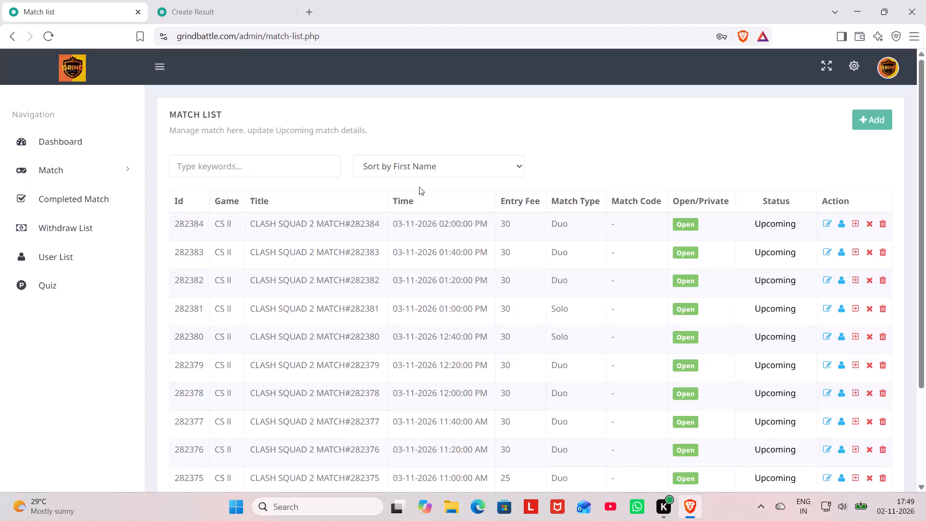
Search the match list for match 282102.
click(277, 167)
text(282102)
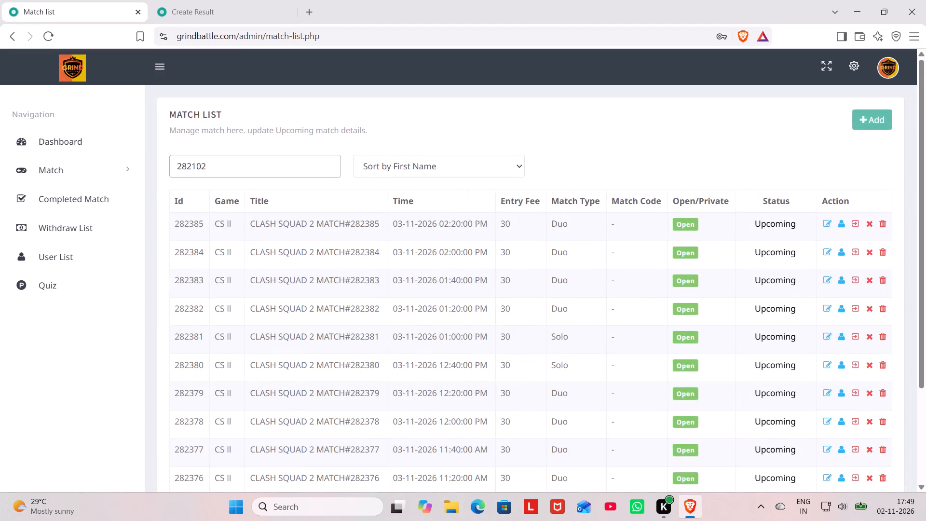
Find match 282101 in the match list and mark it as finished.
click(212, 174)
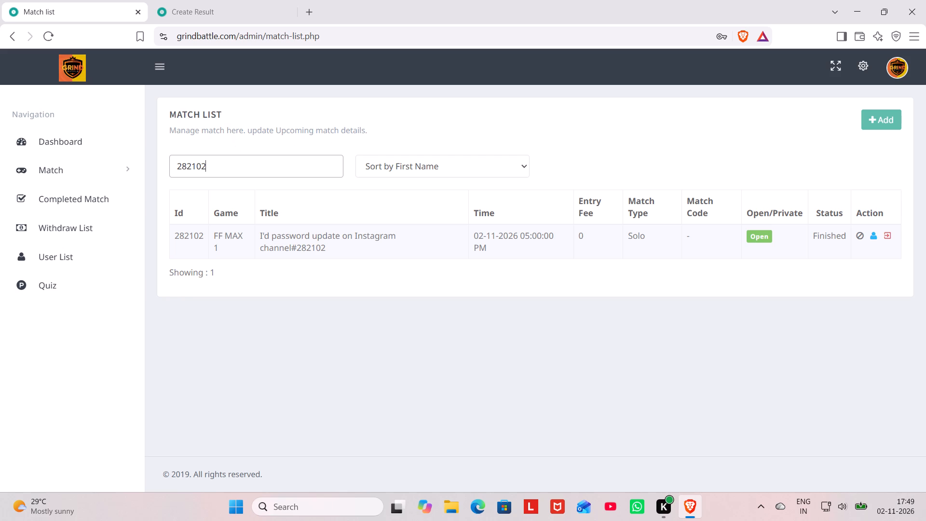
key(BackSpace)
key(1)
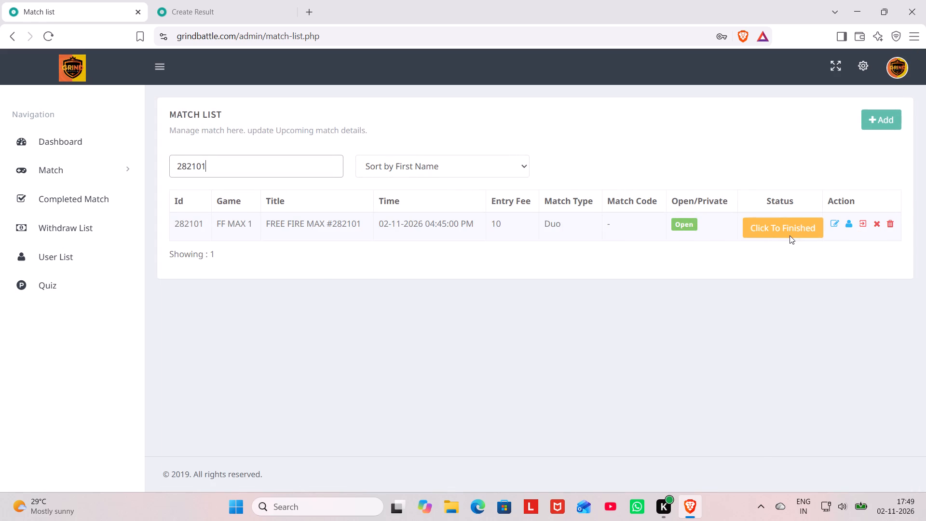
click(790, 235)
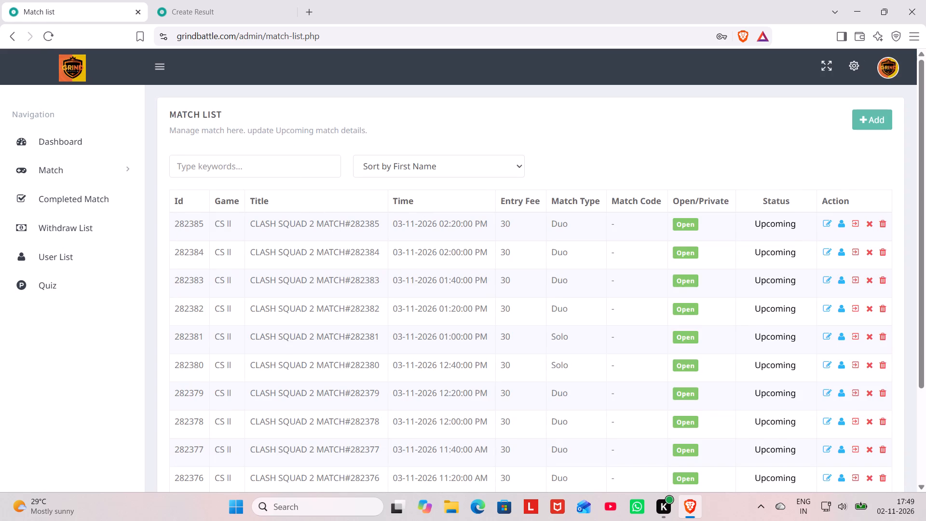
Find match 282103 in the match list and mark it as finished.
click(289, 167)
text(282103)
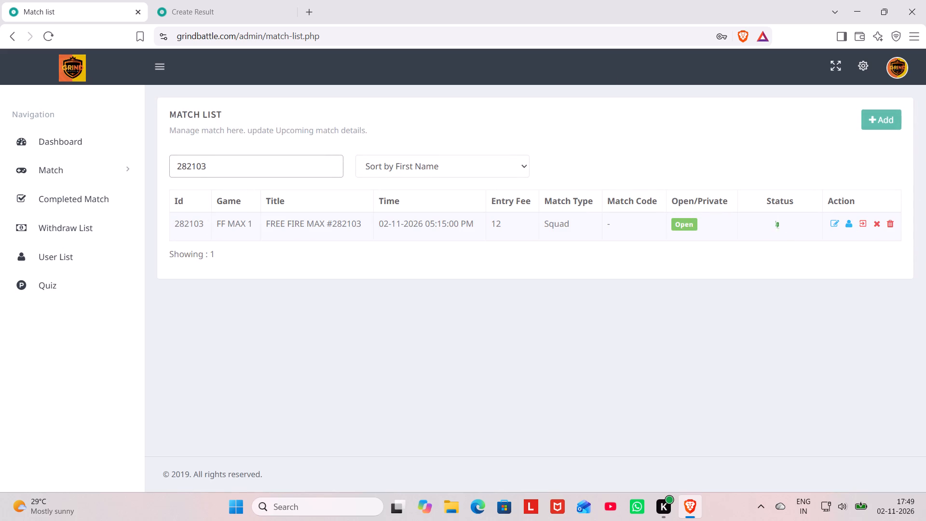
click(780, 226)
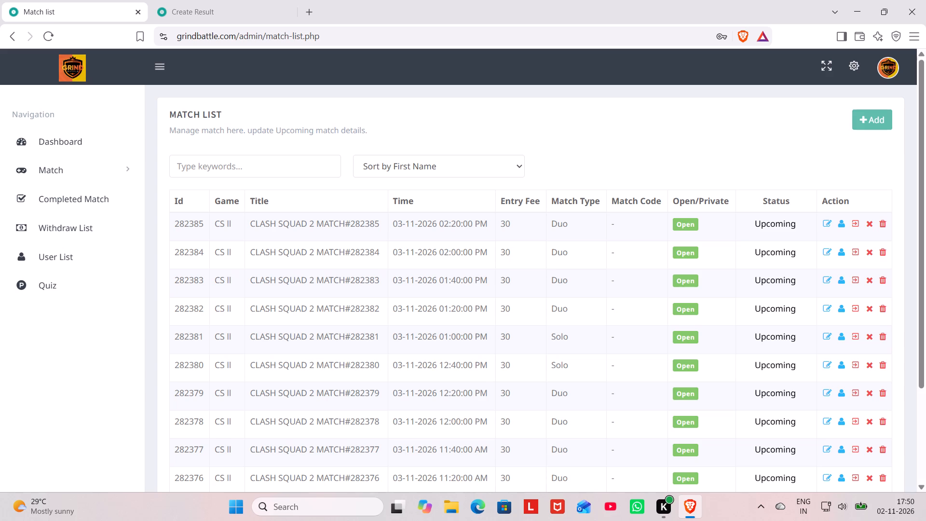
Open the Completed Match list in both the Create Result and Match list browser tabs.
click(233, 1)
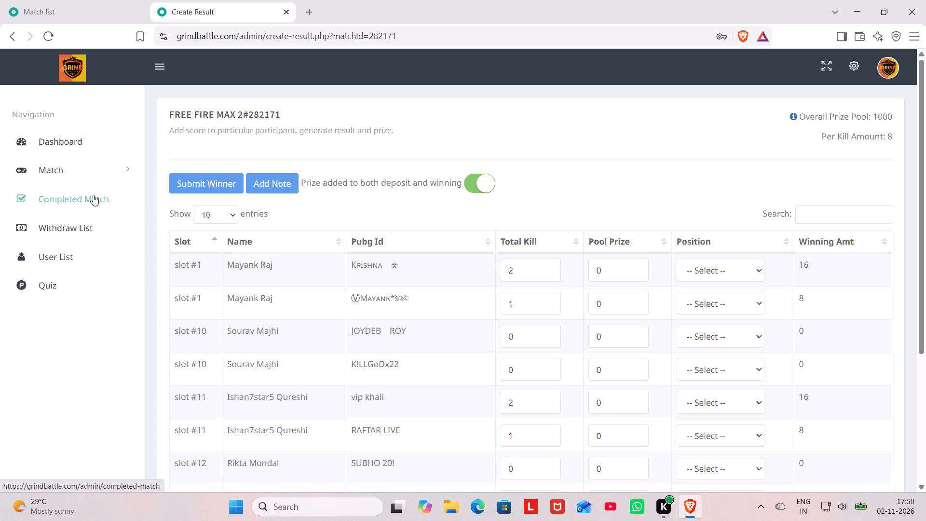
click(93, 195)
click(58, 0)
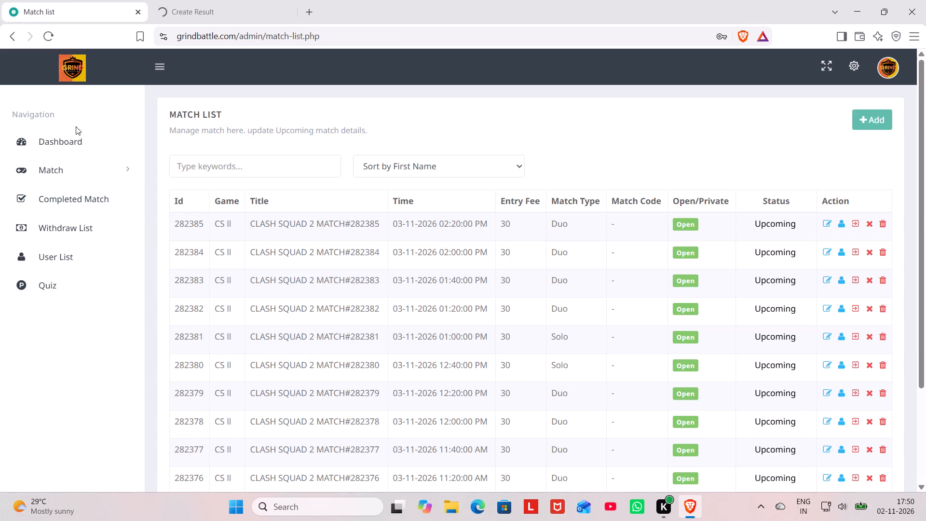
click(78, 190)
In the second browser tab, search the completed match list for match 282102.
click(201, 0)
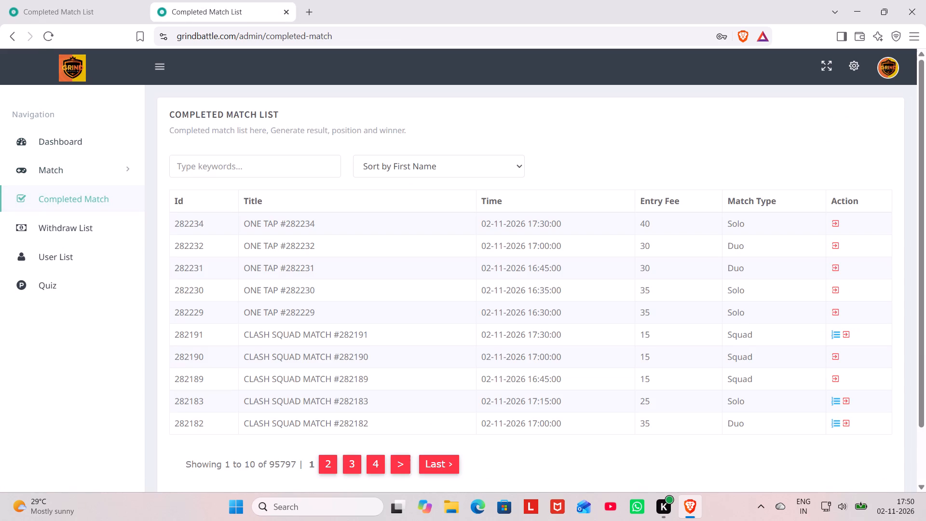
click(207, 165)
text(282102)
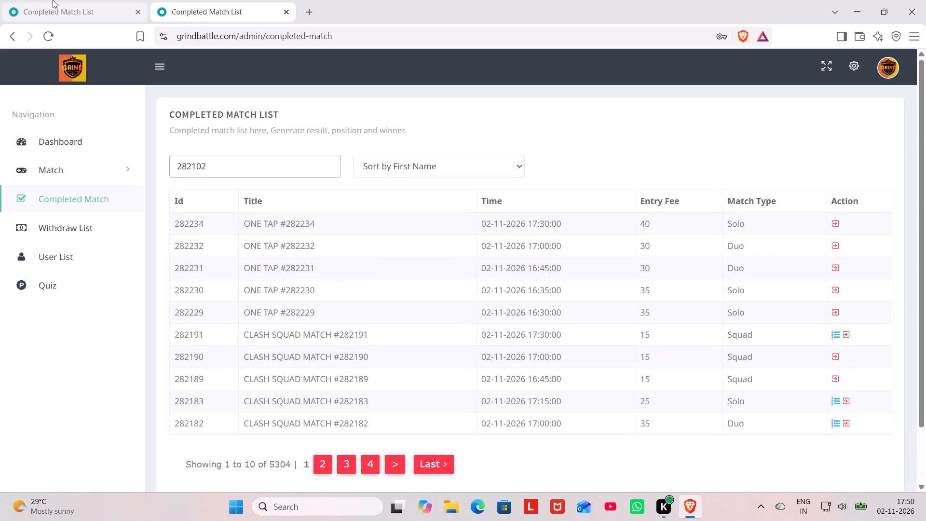
In the first browser tab, find completed match 282101 and open its result entry page.
click(53, 0)
click(196, 167)
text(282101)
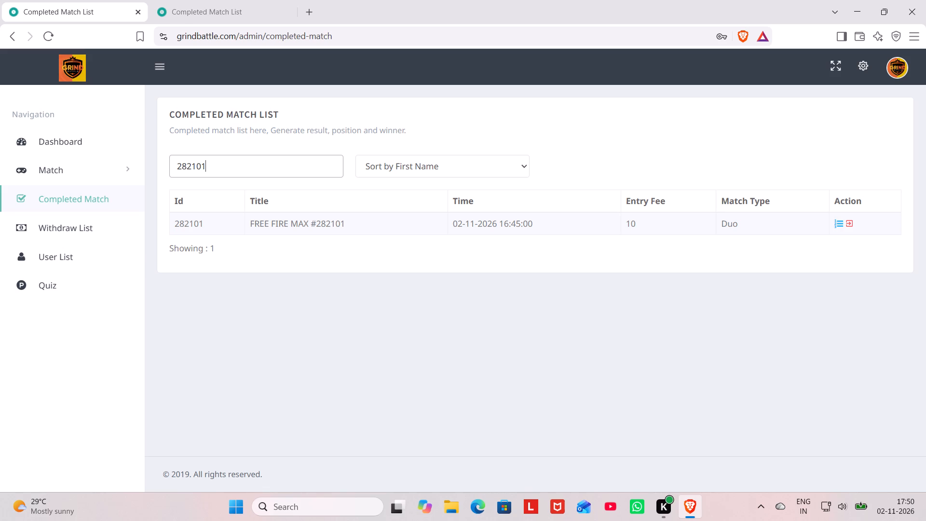
click(835, 222)
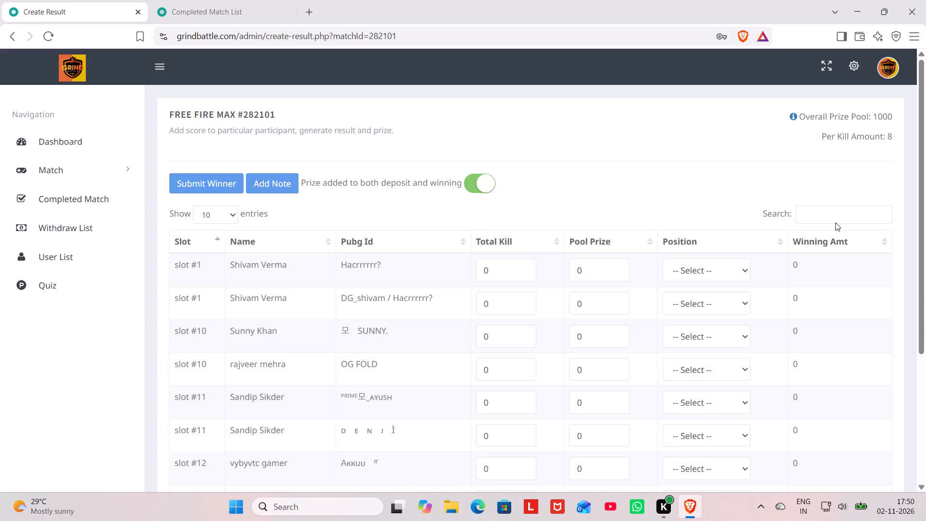
Set the participant table of match 282101 to show 50 entries.
click(220, 208)
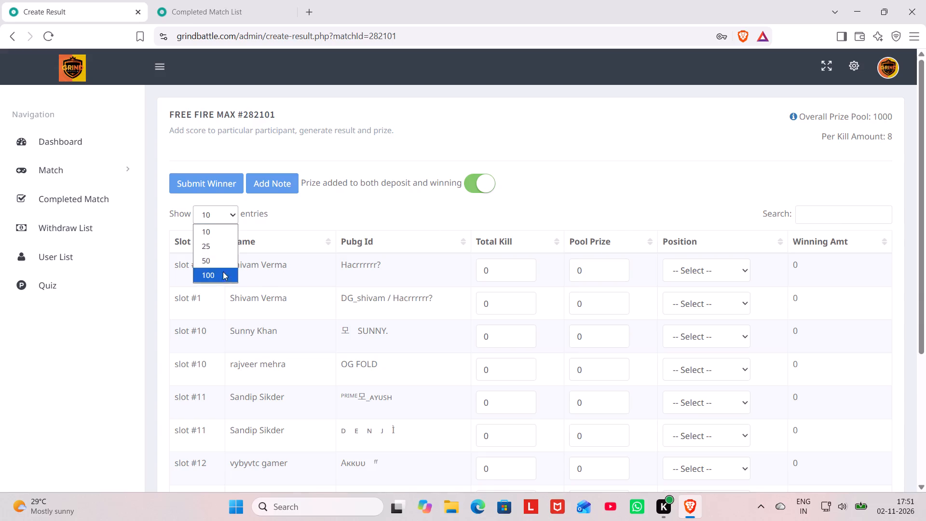
click(233, 260)
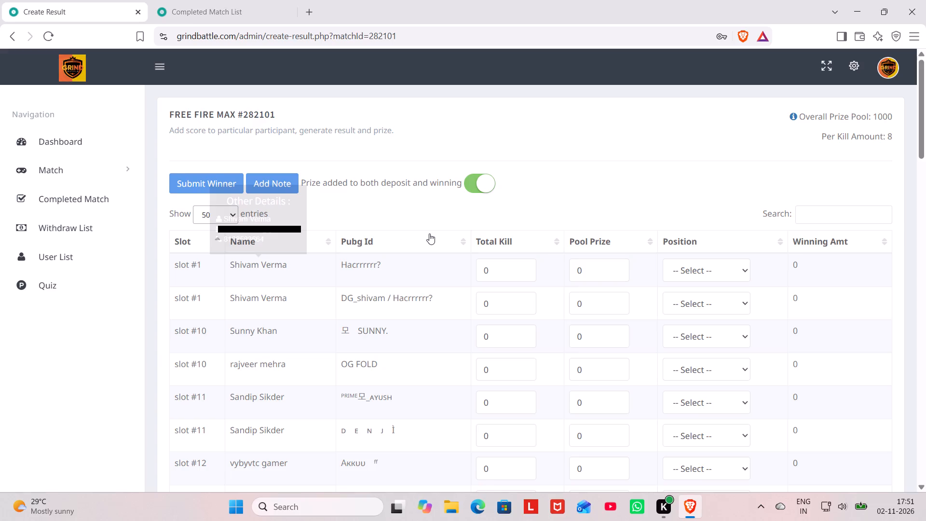
Find the slot #18 VORTEX player with "vo" and enter 5 kills, pool prize 30 and position Winner.
click(837, 207)
text(vo)
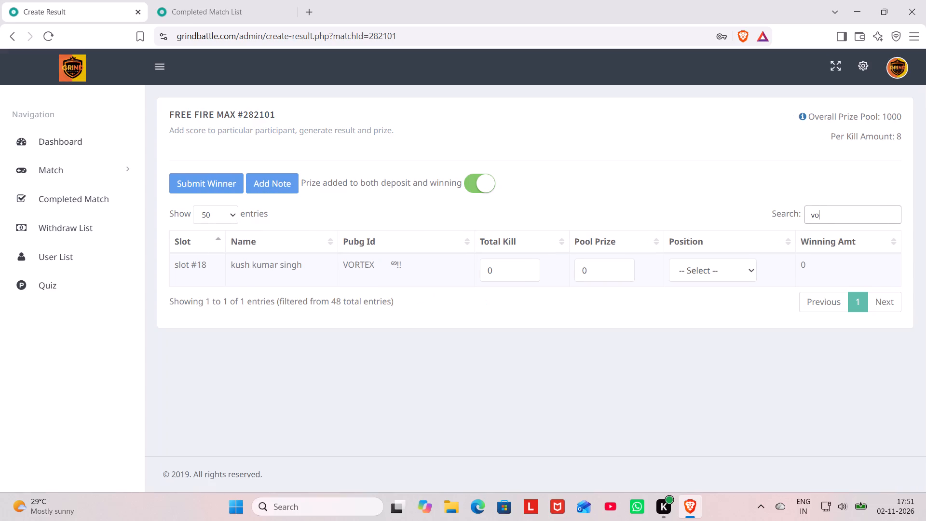
click(519, 273)
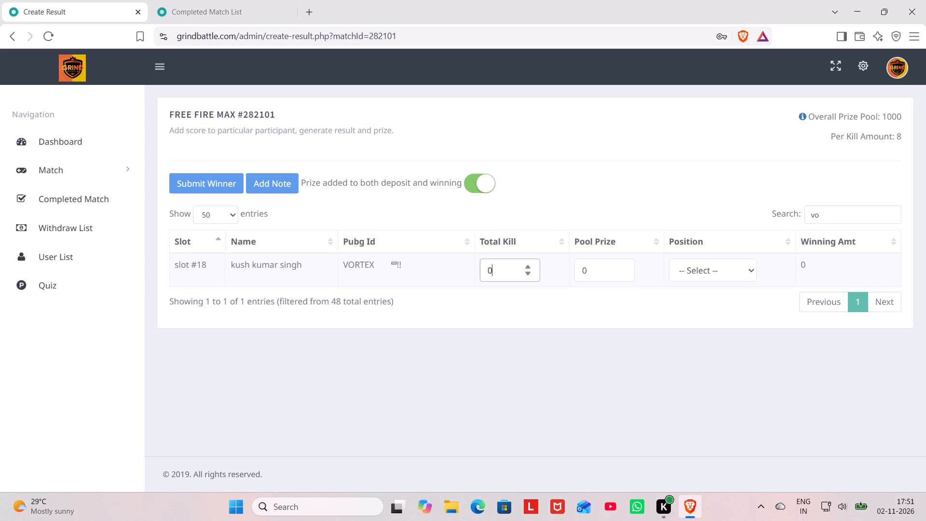
key(5)
key(Tab)
text(30)
key(Tab)
key(Down)
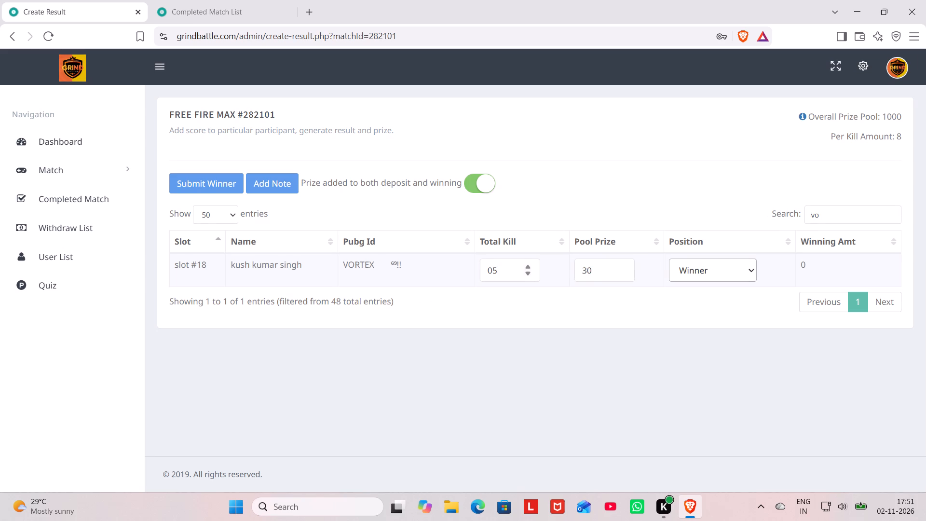
key(Tab)
click(848, 222)
key(BackSpace)
key(BackSpace)
key(BackSpace)
key(BackSpace)
key(BackSpace)
text(lal)
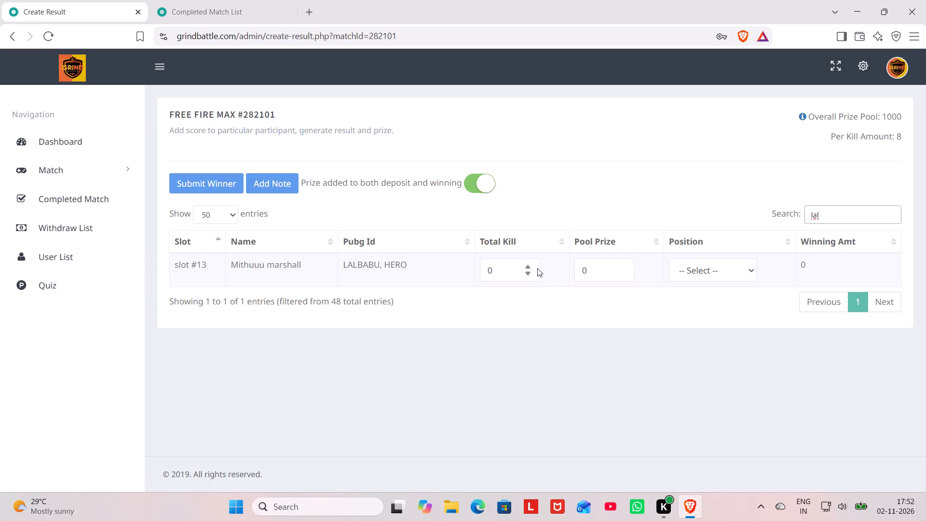
click(503, 274)
key(2)
key(Tab)
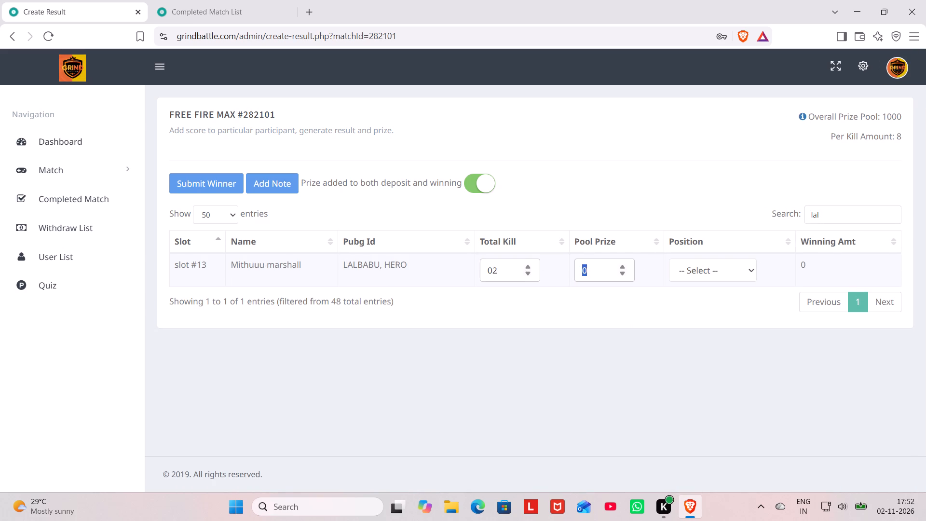
text(30)
key(Tab)
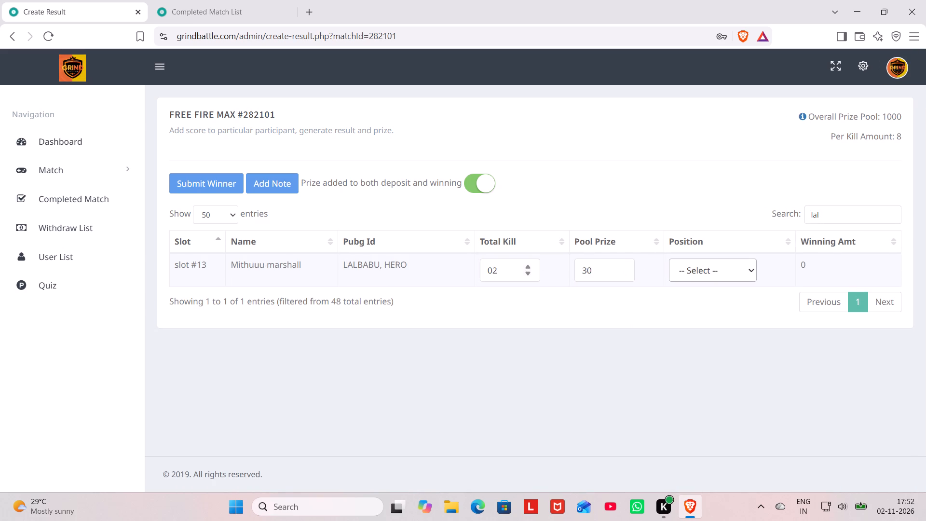
key(Down)
key(Tab)
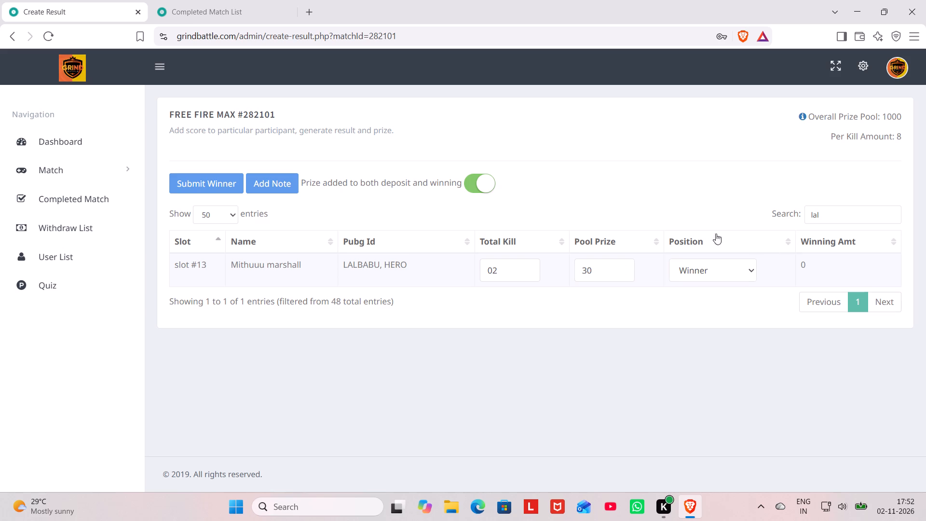
Find the slot #3 SULO player with "sul" and set the total kills to 4.
click(854, 217)
key(BackSpace)
key(BackSpace)
key(BackSpace)
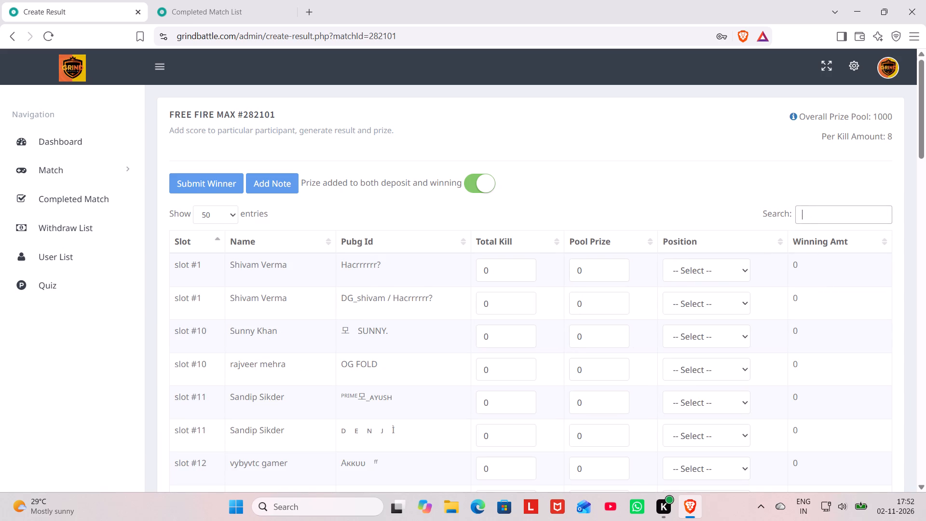
key(BackSpace)
key(s)
key(u)
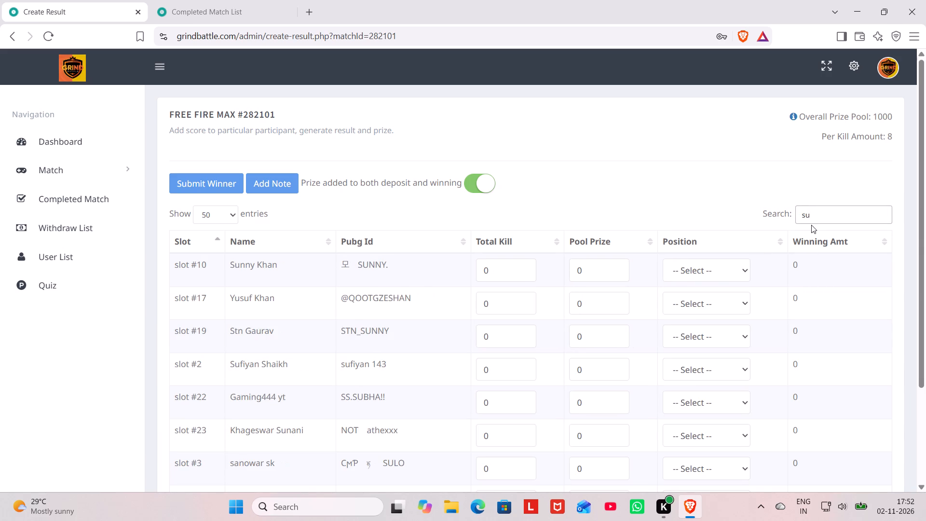
key(l)
click(510, 266)
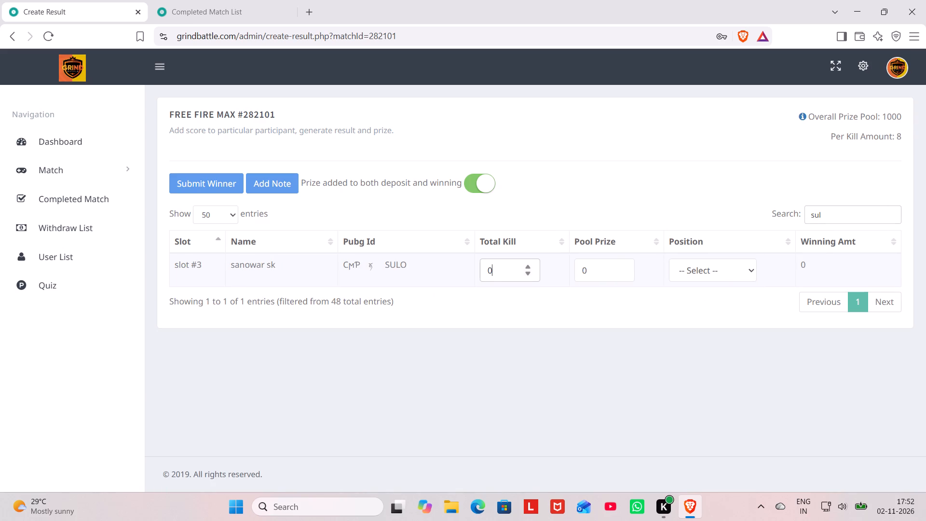
key(3)
key(BackSpace)
key(4)
key(Tab)
click(842, 208)
key(BackSpace)
key(BackSpace)
key(BackSpace)
key(BackSpace)
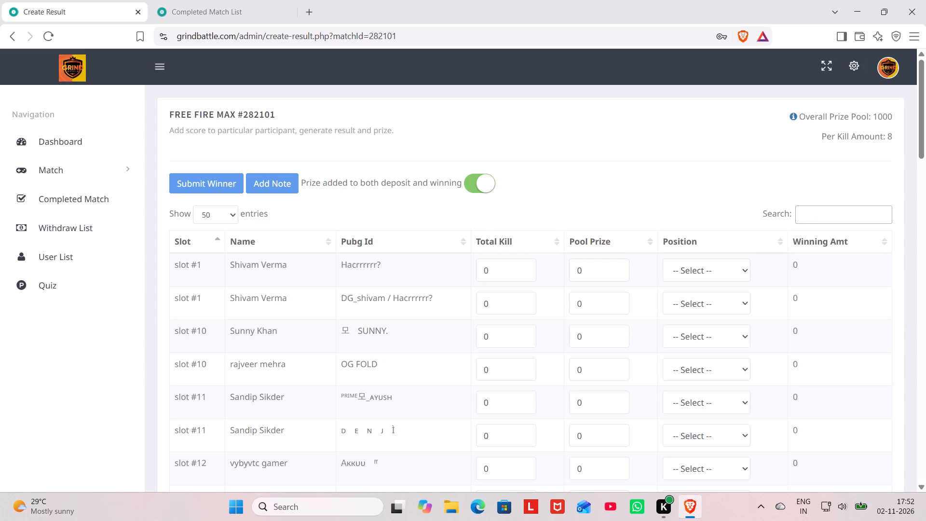
text(dg)
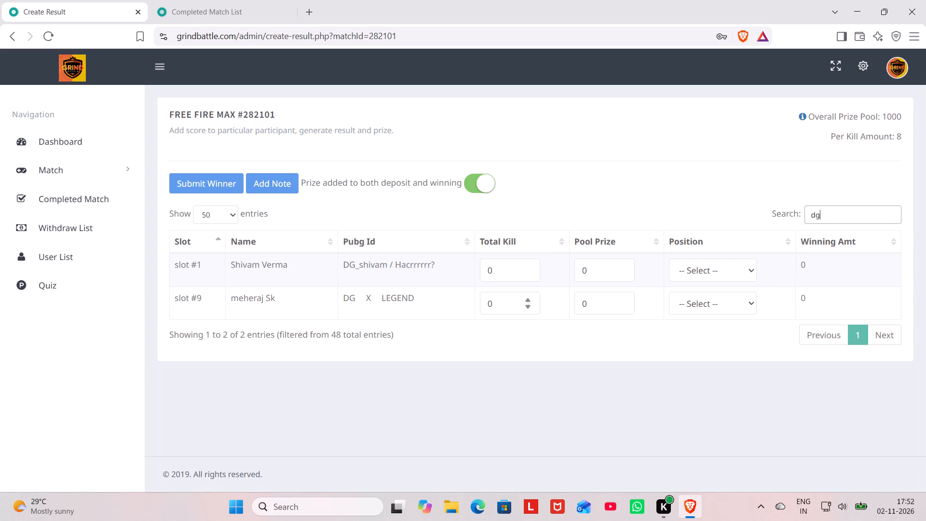
click(510, 303)
key(3)
key(Tab)
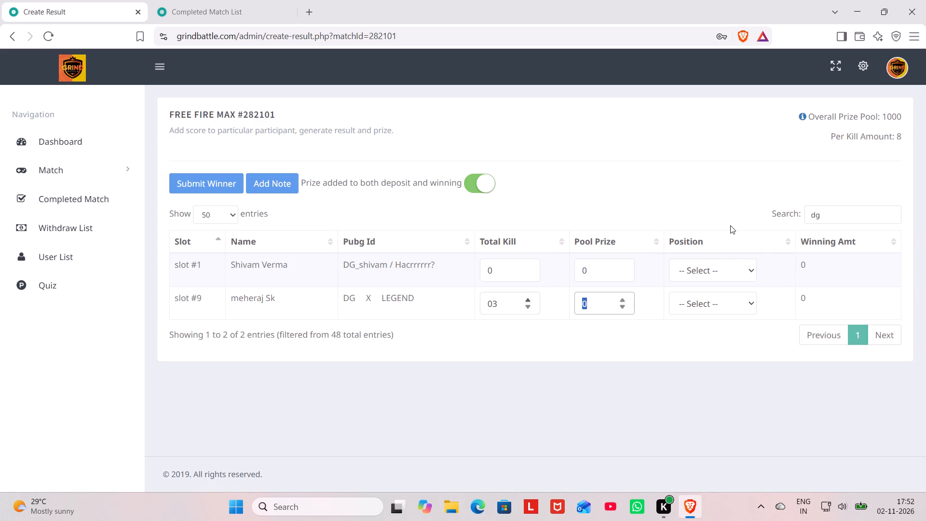
click(835, 211)
key(BackSpace)
key(BackSpace)
key(BackSpace)
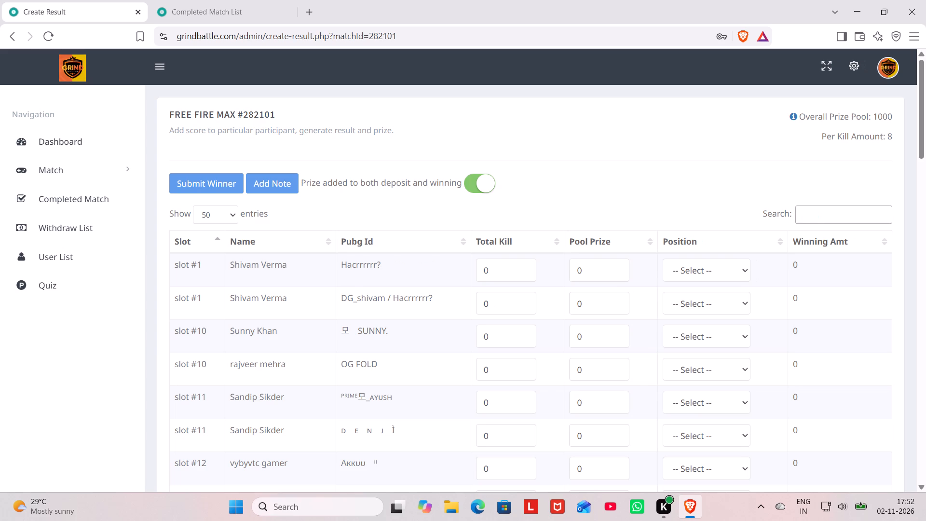
text(og)
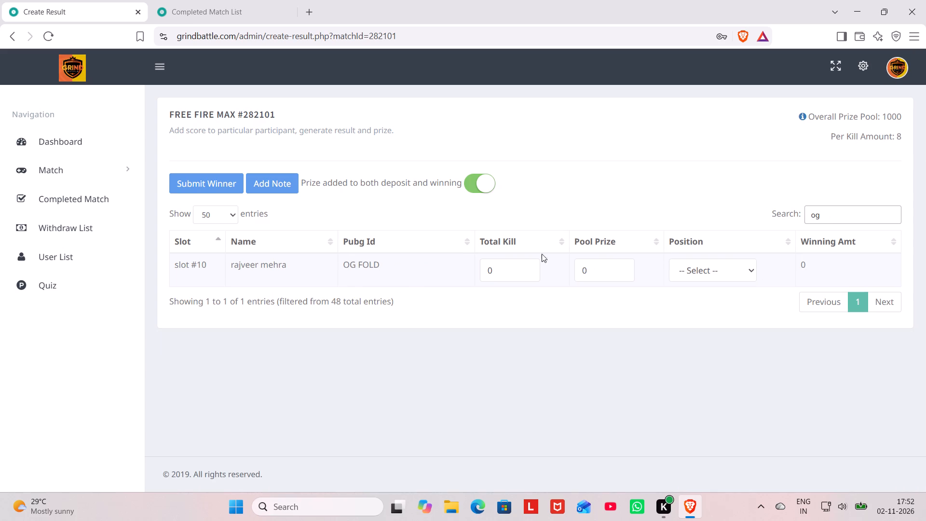
click(501, 273)
key(1)
key(Tab)
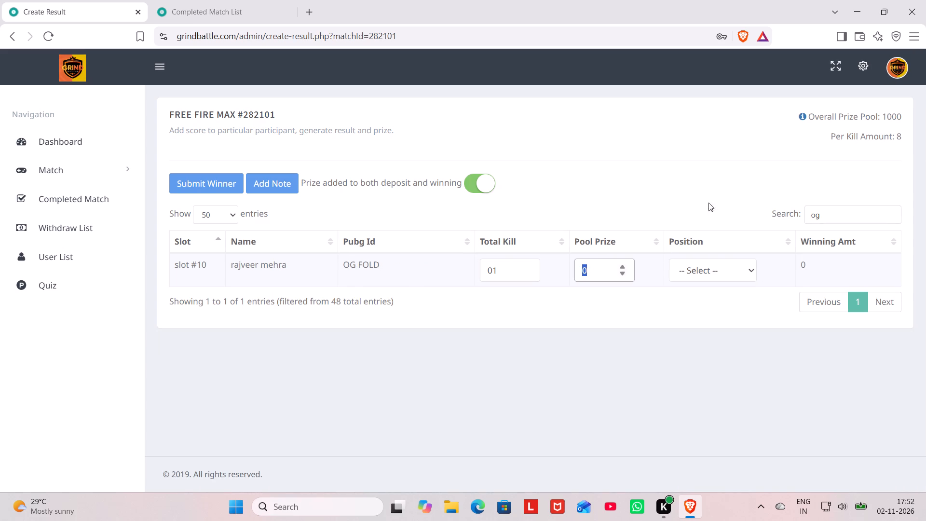
click(844, 220)
key(BackSpace)
key(BackSpace)
key(BackSpace)
key(BackSpace)
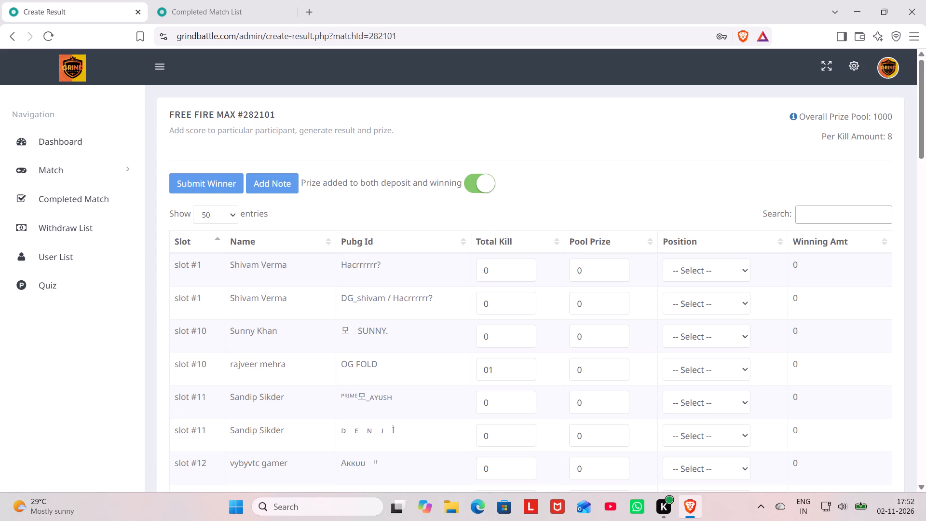
text(for)
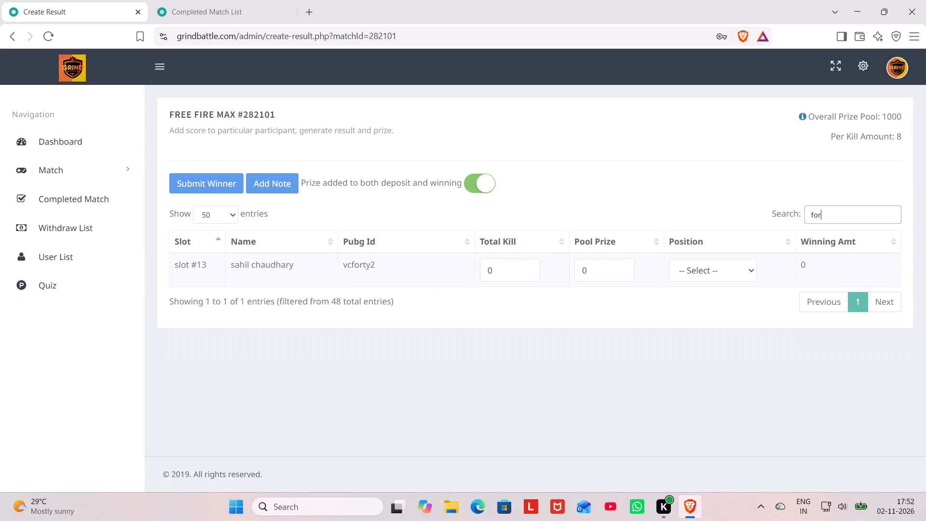
click(497, 268)
key(3)
key(Tab)
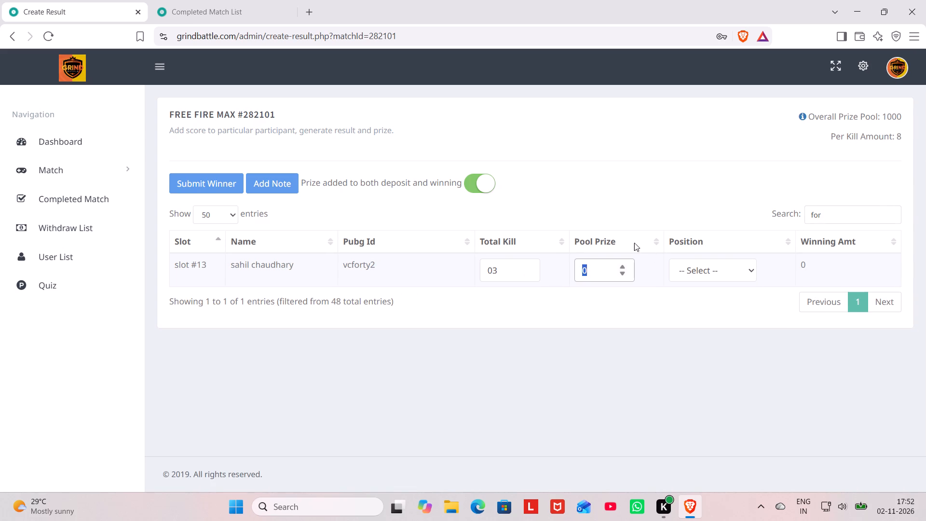
Try filtering the participants by "dc", and clear the filter to restore the full list.
click(876, 214)
key(BackSpace)
key(BackSpace)
key(BackSpace)
key(BackSpace)
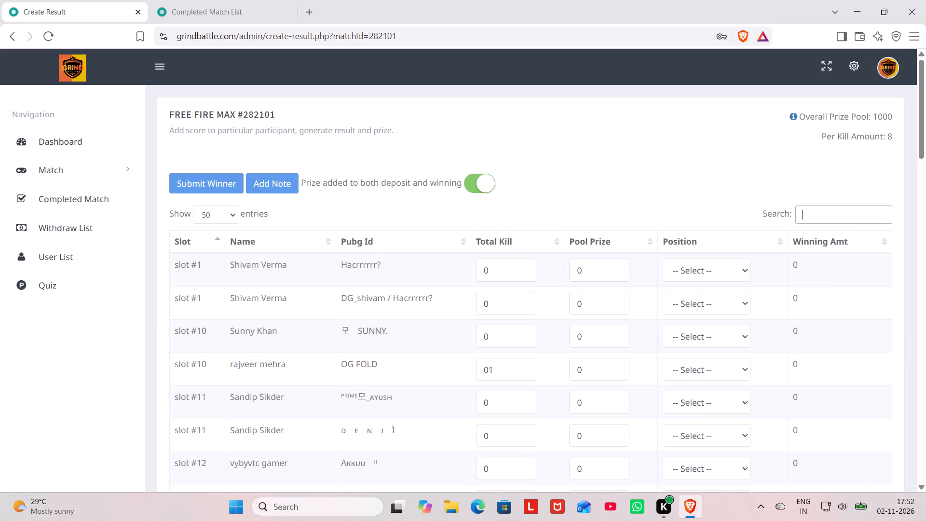
key(BackSpace)
key(BackSpace)
key(BackSpace)
text(dc)
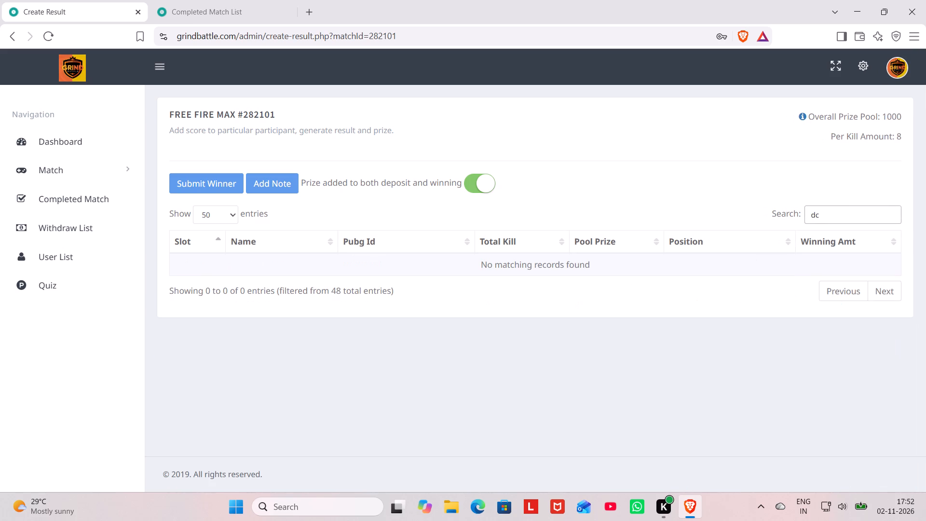
key(BackSpace)
key(BackSpace)
key(BackSpace)
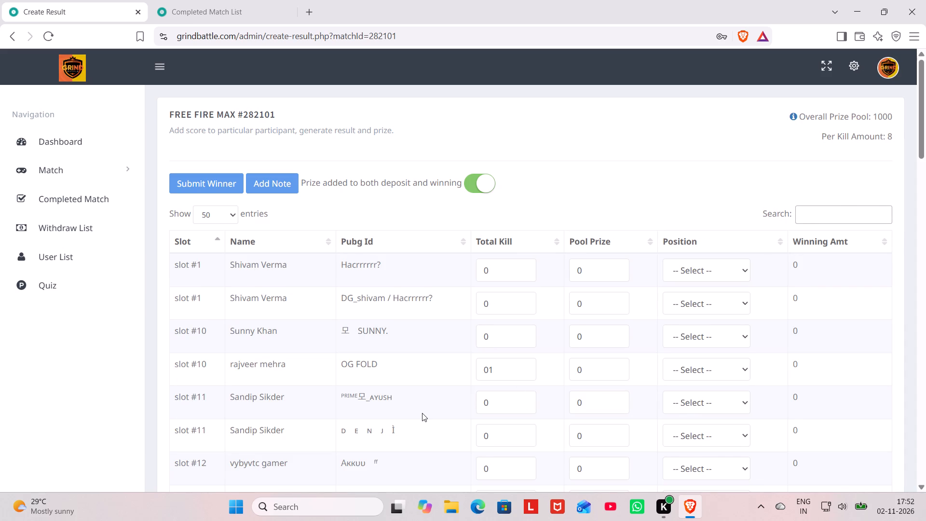
click(422, 413)
scroll(422, 413, down, 4)
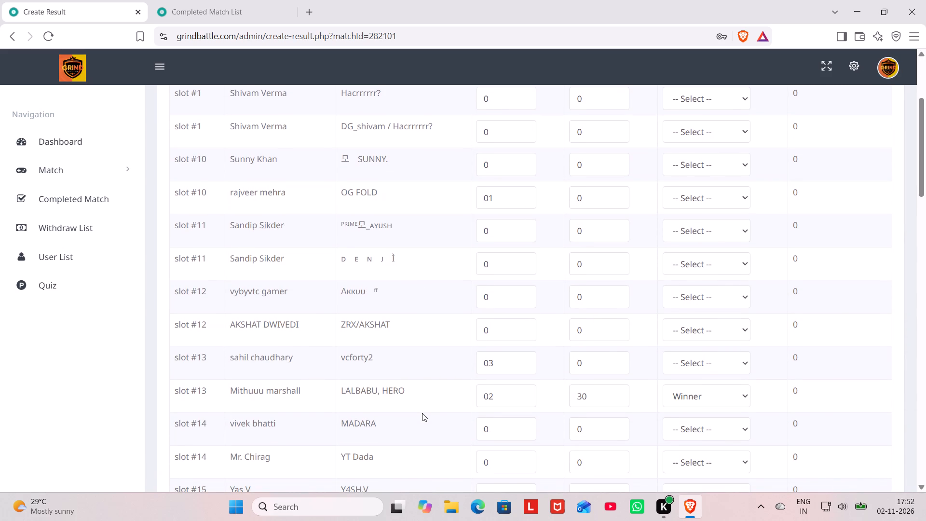
scroll(422, 413, down, 3)
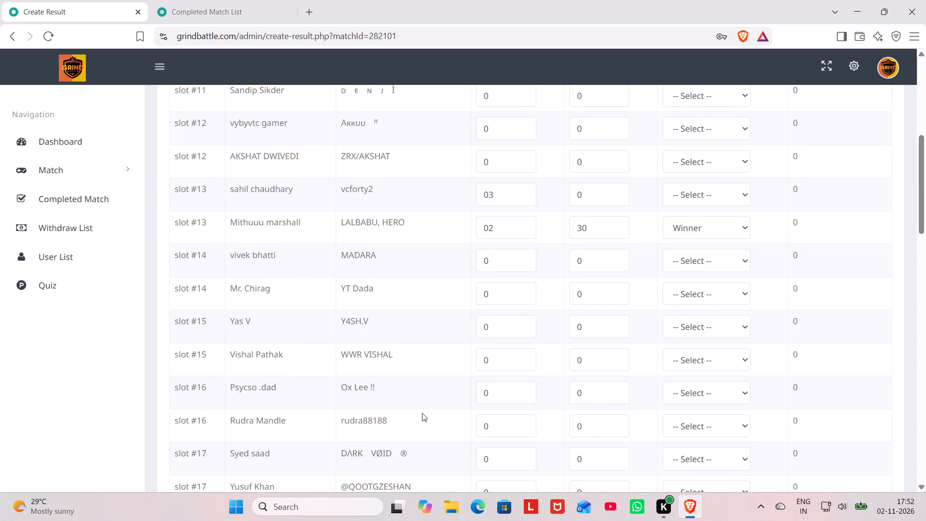
scroll(422, 413, down, 10)
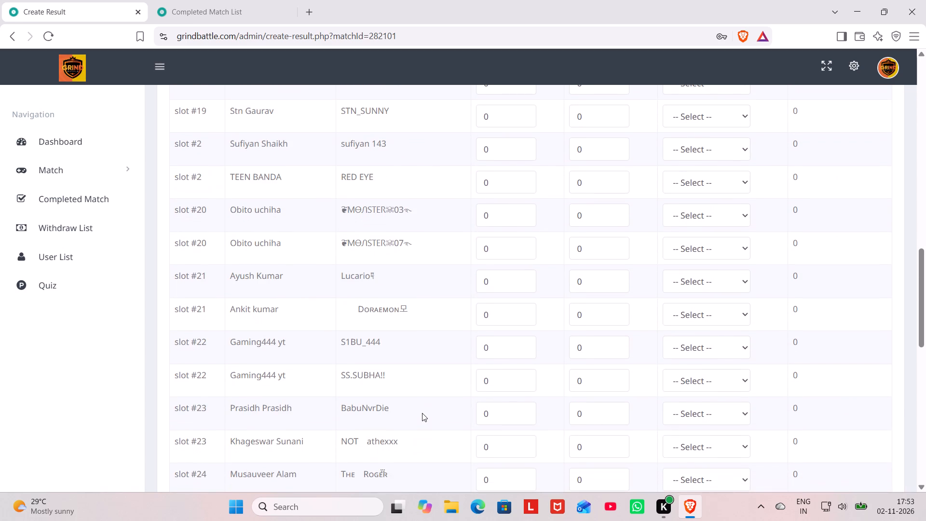
scroll(422, 413, down, 5)
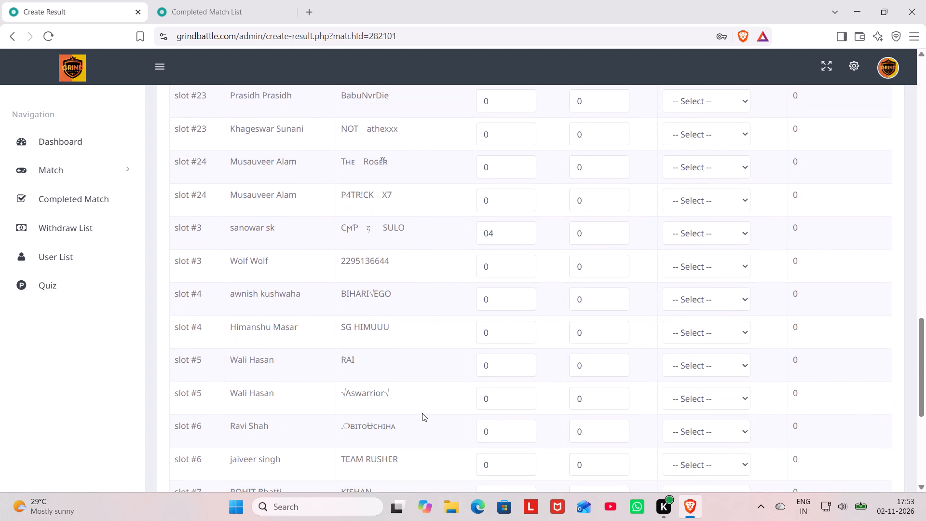
scroll(422, 413, down, 3)
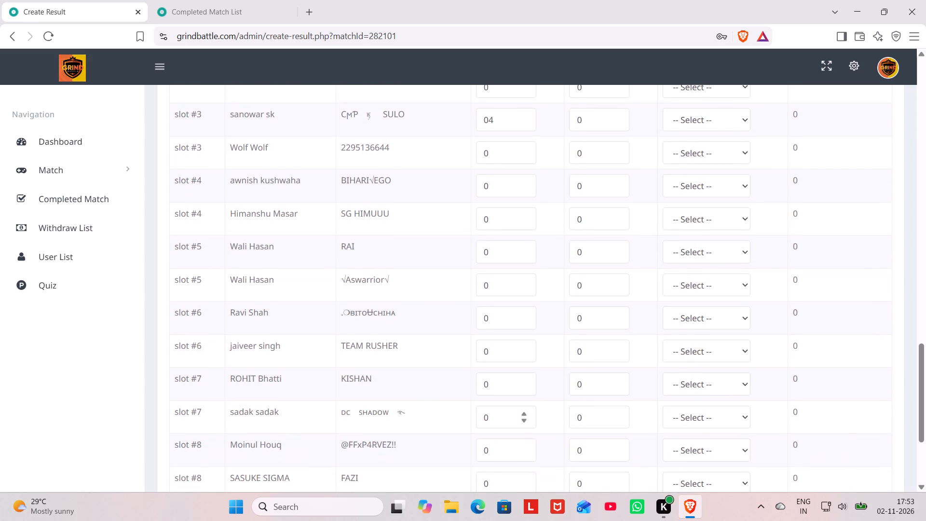
click(500, 415)
key(3)
key(Tab)
Filter the participants by "kis" and set the total kills of the slot #7 player KISHAN to 4.
click(409, 403)
scroll(409, 403, up, 5)
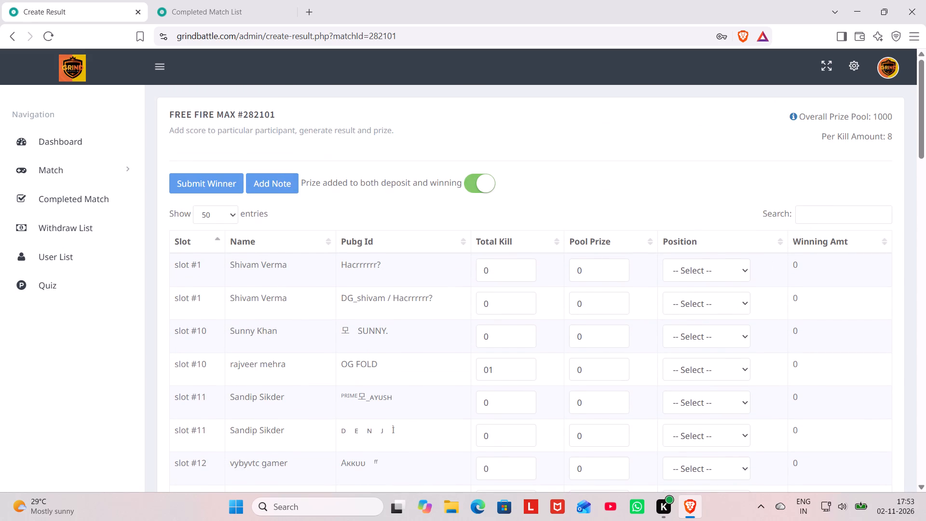
click(808, 208)
text(kis)
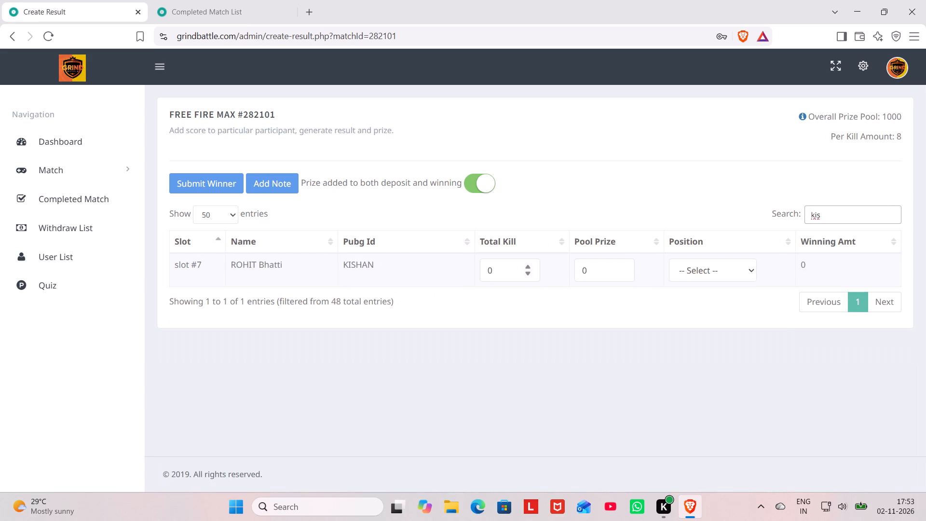
click(519, 276)
key(4)
key(Tab)
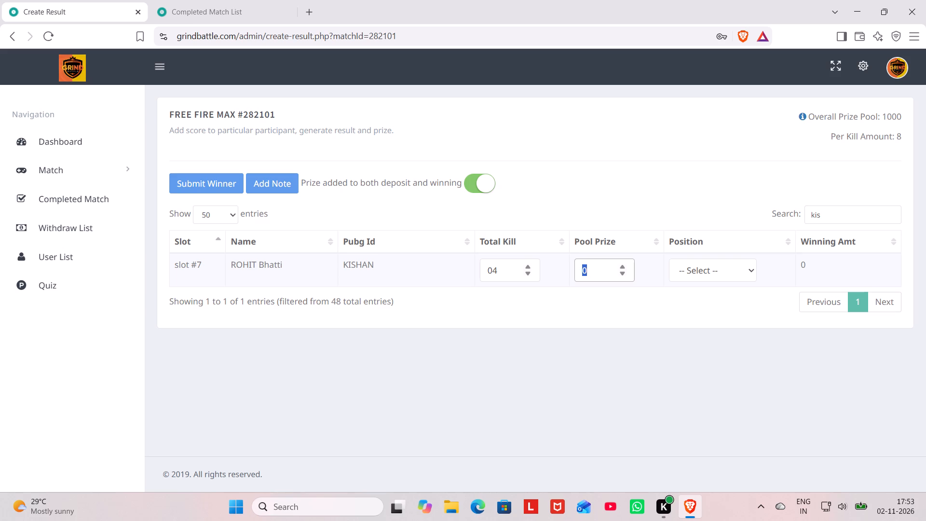
Filter the participants by "rus" and set the total kills of the slot #6 player TEAM RUSHER to 1.
click(832, 212)
key(BackSpace)
key(BackSpace)
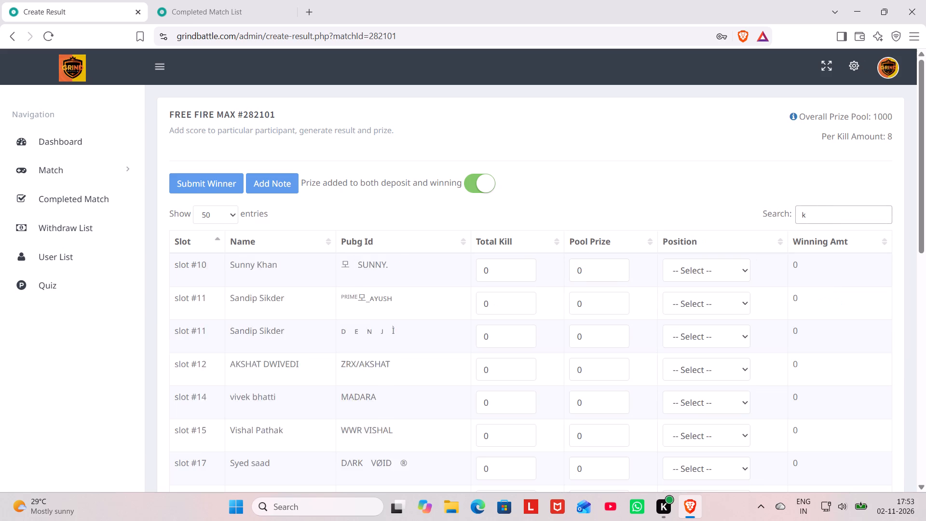
key(BackSpace)
key(BackSpace)
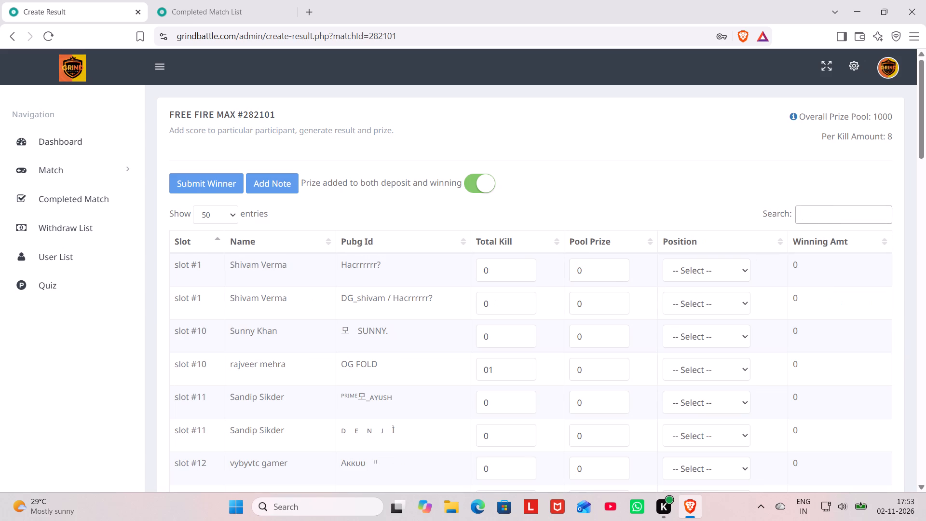
key(r)
text(us)
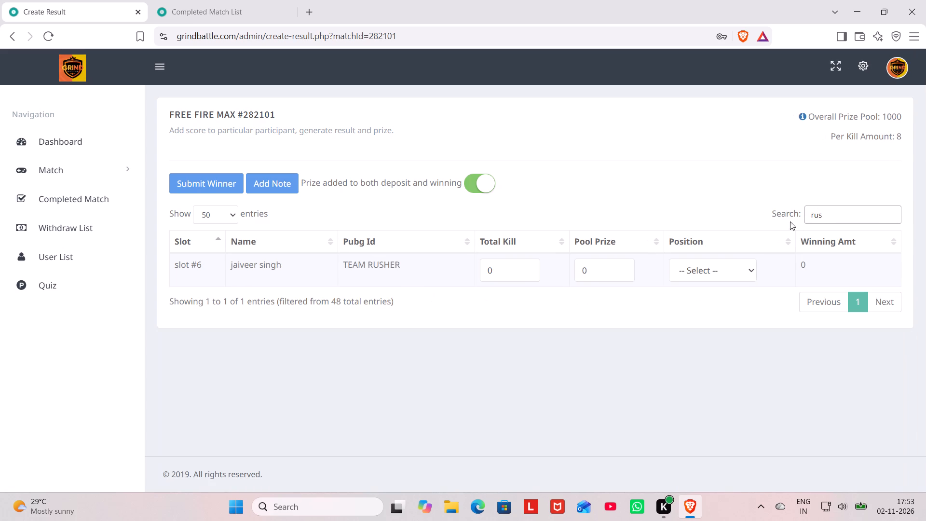
click(492, 275)
key(1)
key(Tab)
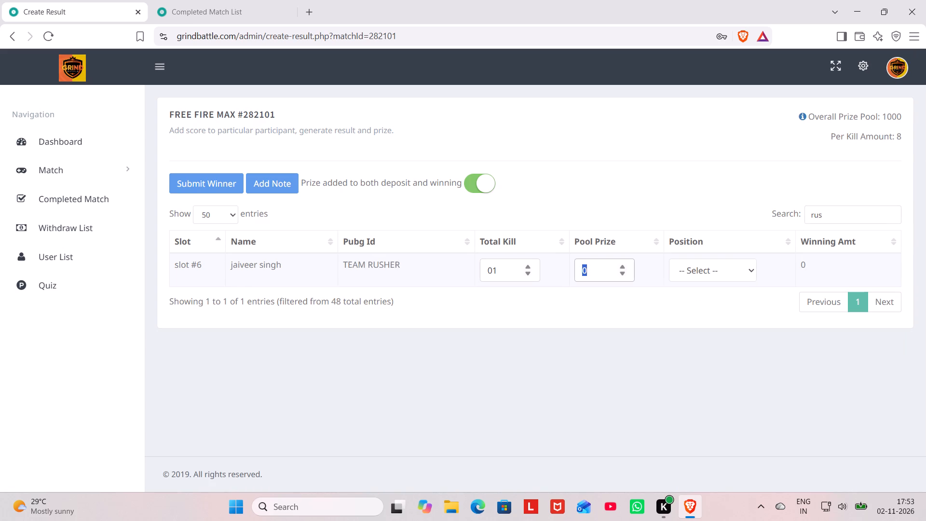
Clear the "rus" filter from the participant list.
click(838, 211)
key(BackSpace)
key(BackSpace)
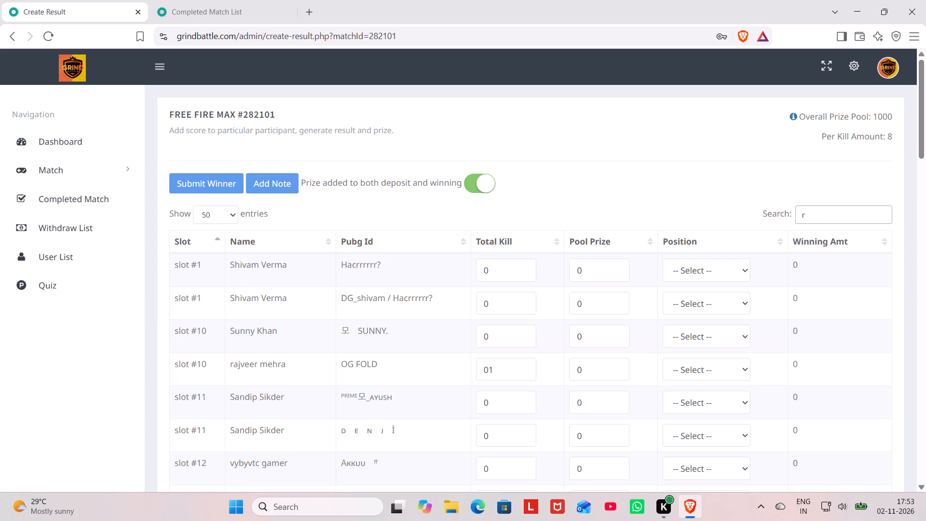
key(BackSpace)
key(BackSpace)
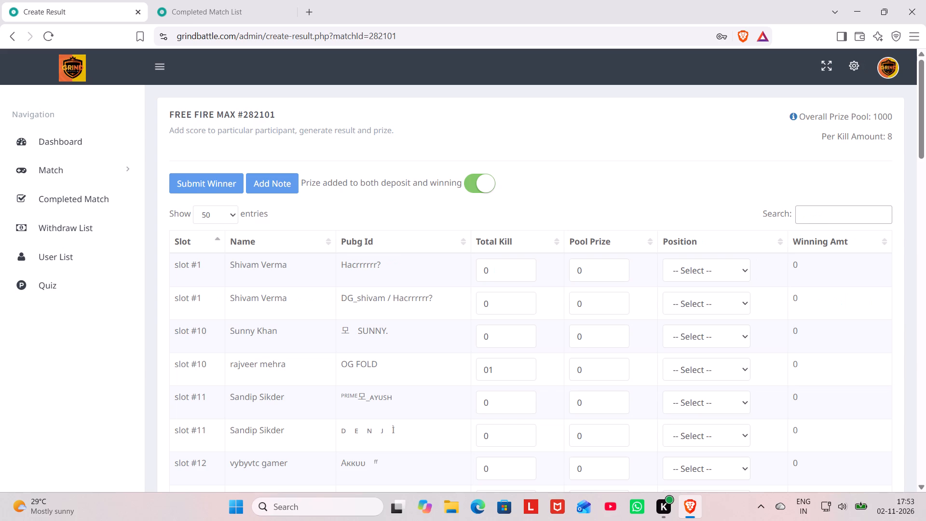
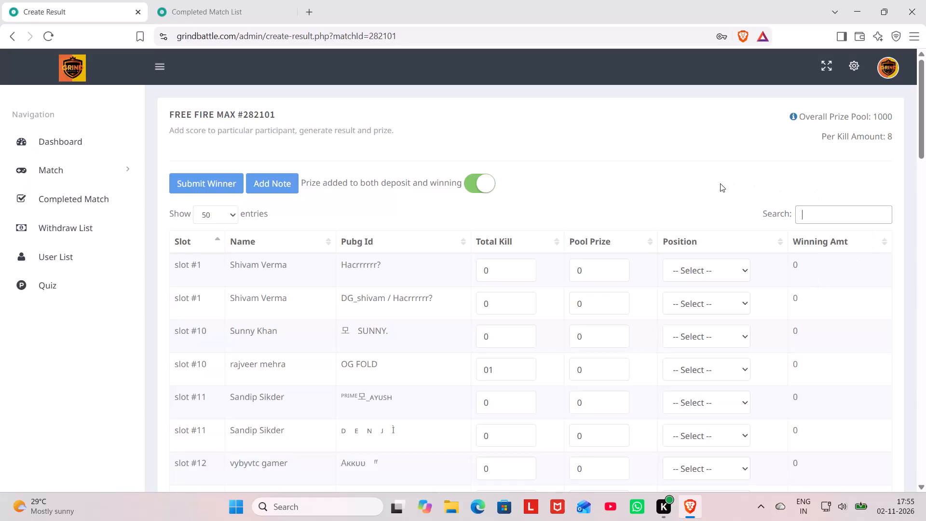
Search the participant list for "te" and clear the filter.
click(717, 185)
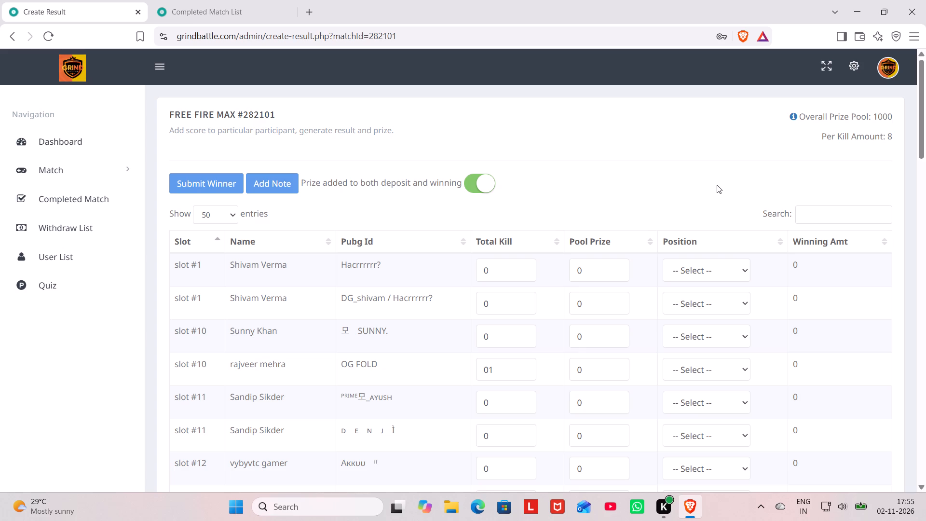
click(849, 211)
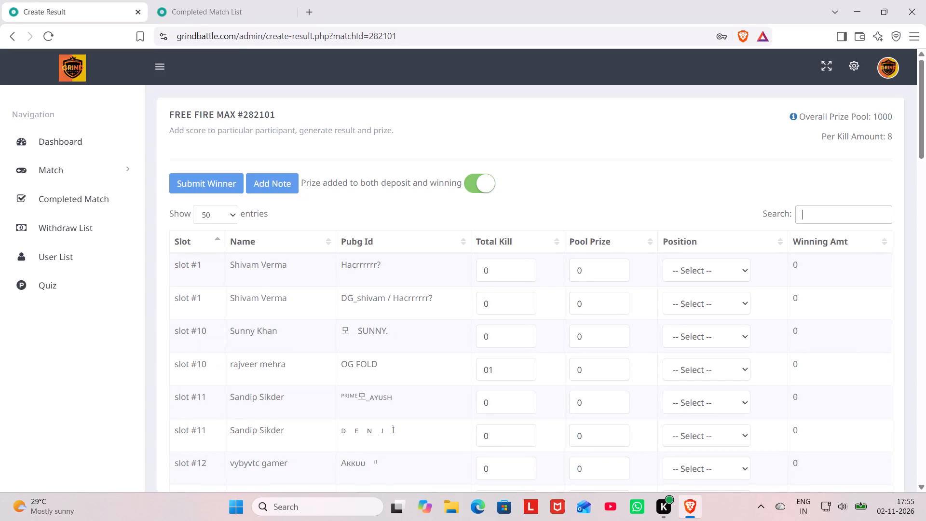
text(te)
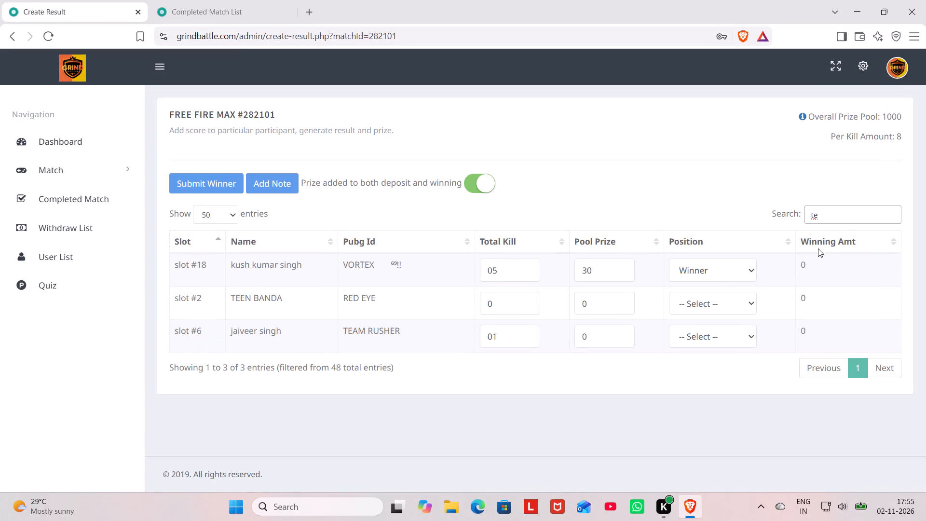
click(850, 212)
key(BackSpace)
key(BackSpace)
key(BackSpace)
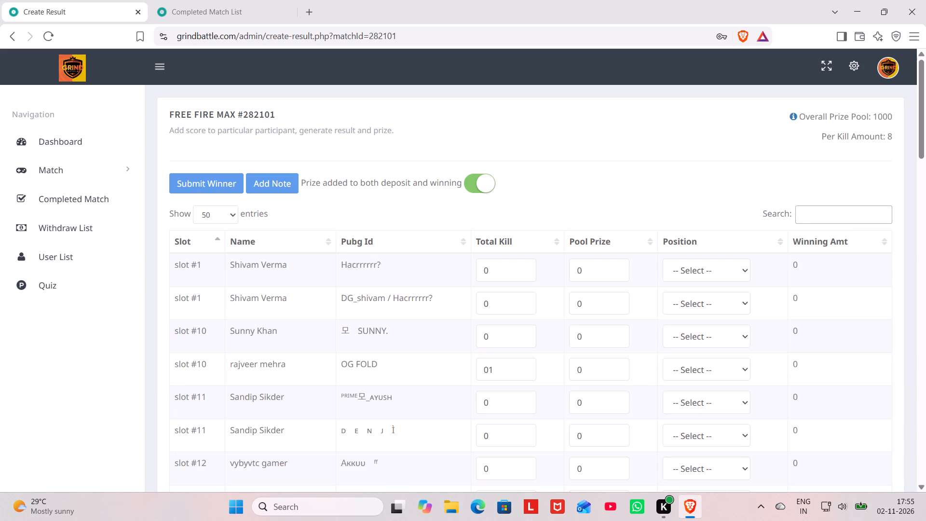
text(as)
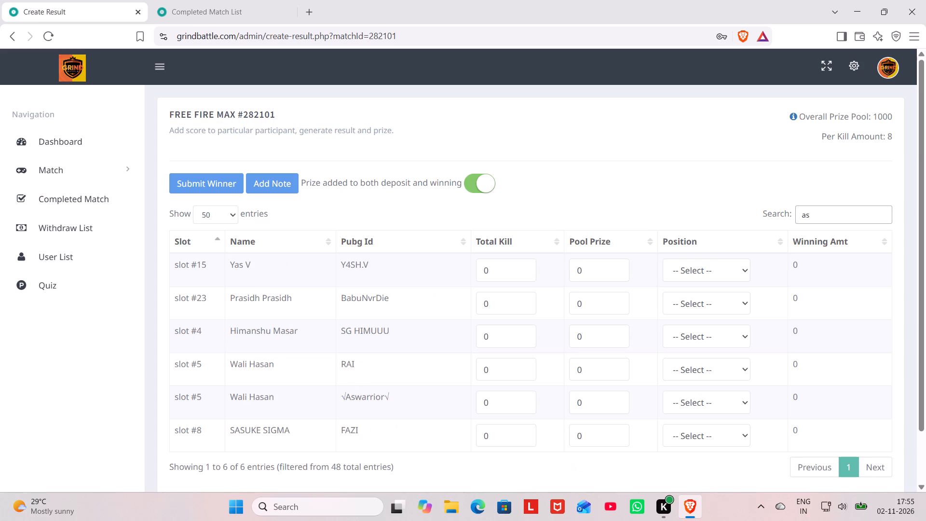
click(501, 400)
key(1)
key(Tab)
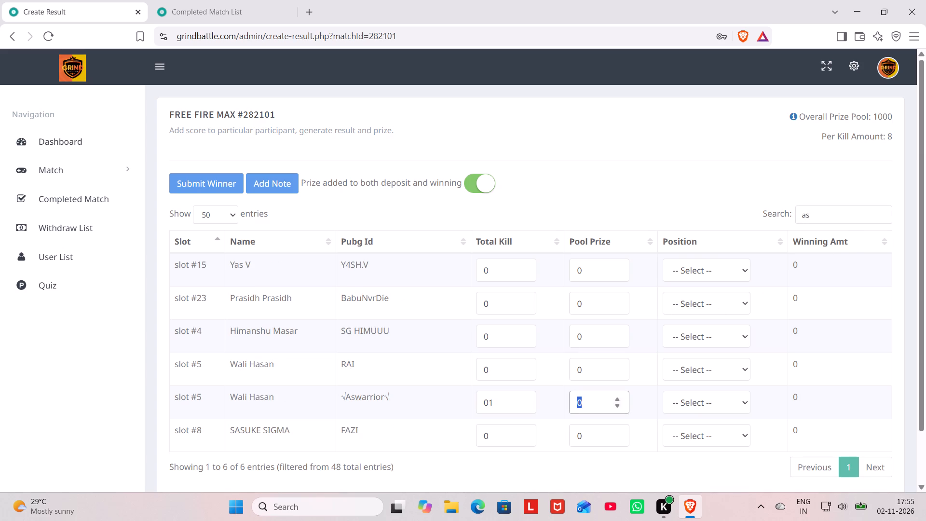
click(839, 222)
key(BackSpace)
key(BackSpace)
key(BackSpace)
key(BackSpace)
key(BackSpace)
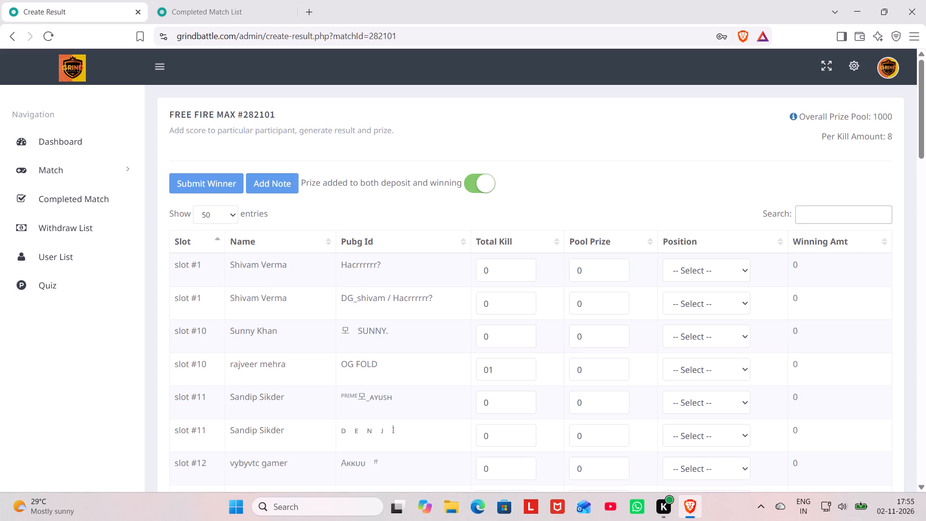
text(vi)
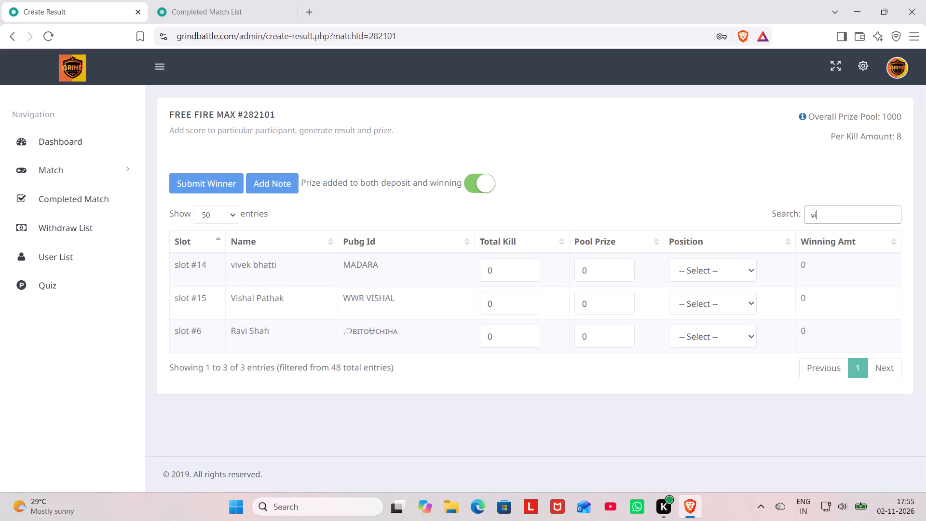
click(511, 305)
key(1)
key(Tab)
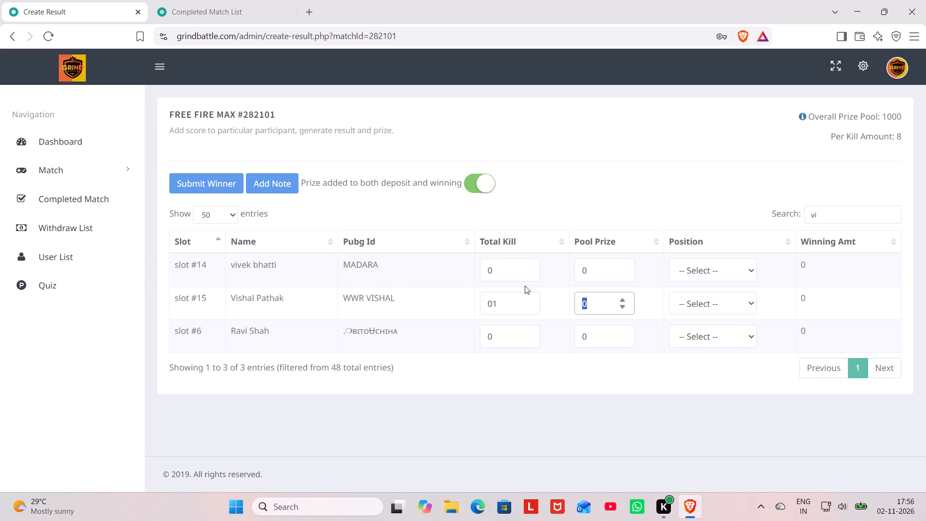
click(508, 266)
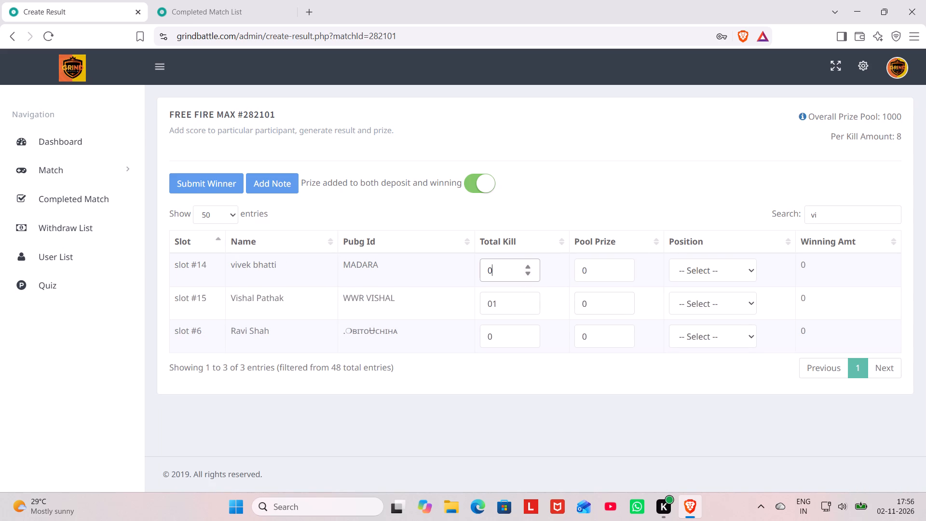
click(827, 214)
key(BackSpace)
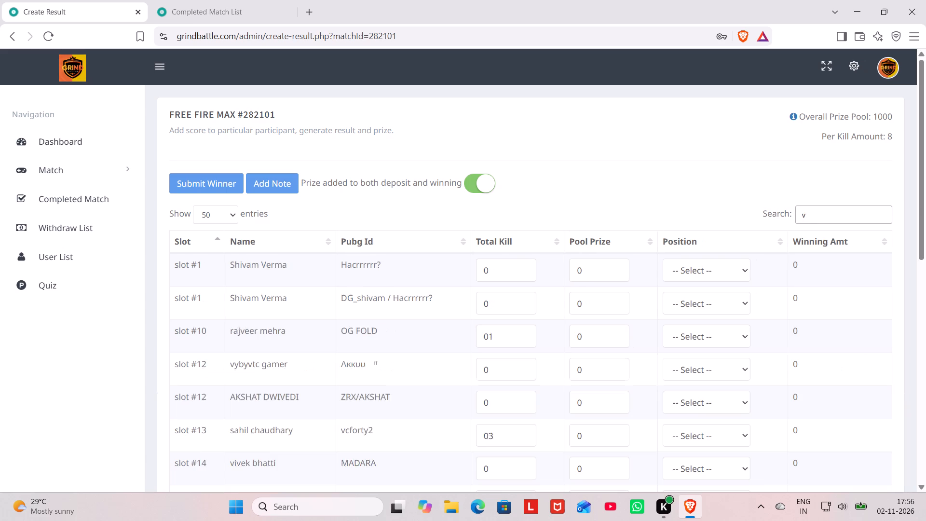
key(BackSpace)
key(BackSpace)
key(BackSpace)
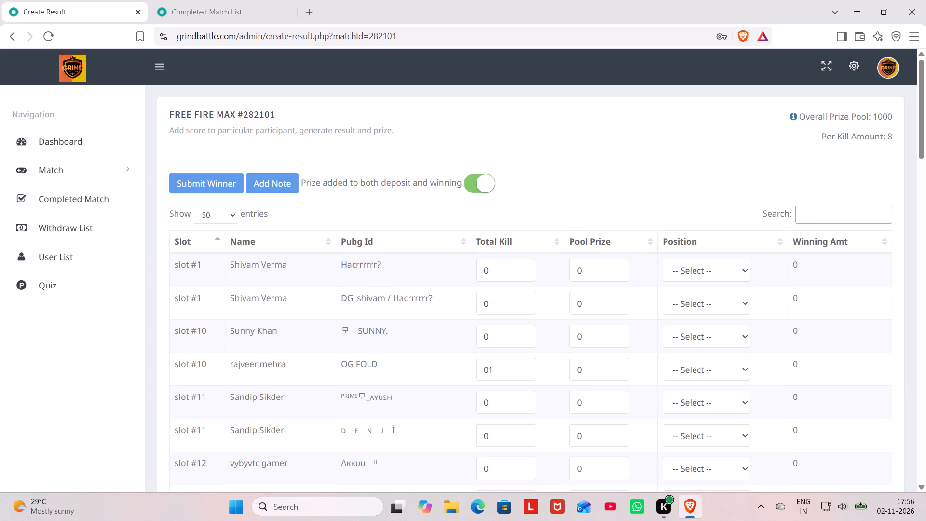
Search the participant list for "rexx", shorten the search to "rex", and clear the filter.
text(rexx)
key(BackSpace)
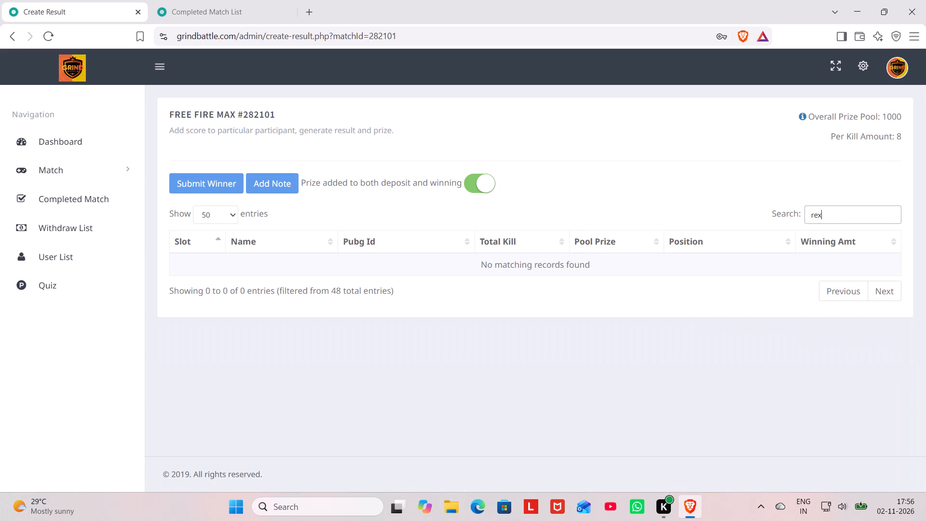
key(BackSpace)
key(BackSpace)
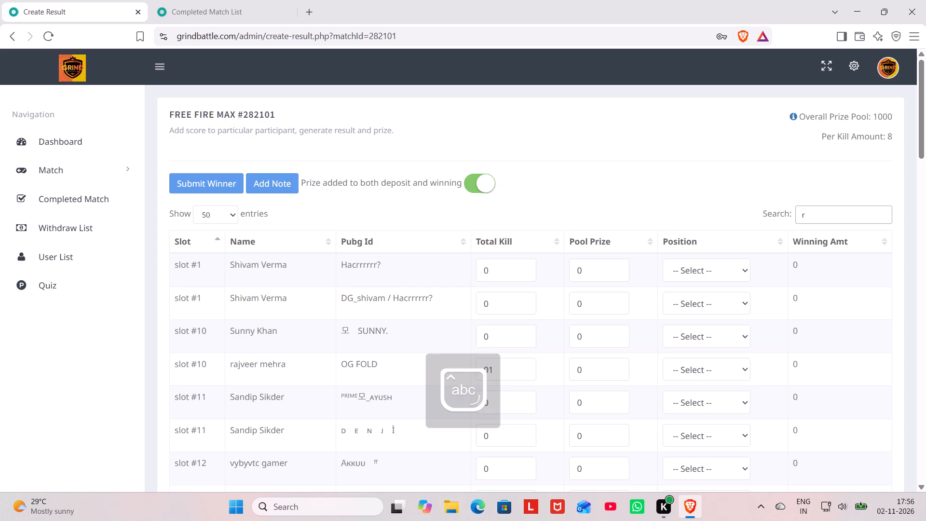
key(BackSpace)
key(shift+at)
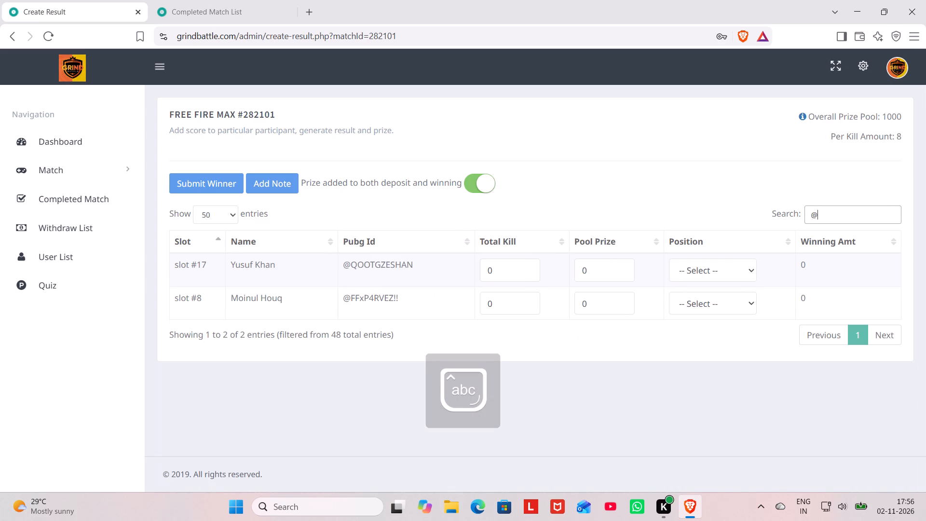
click(514, 301)
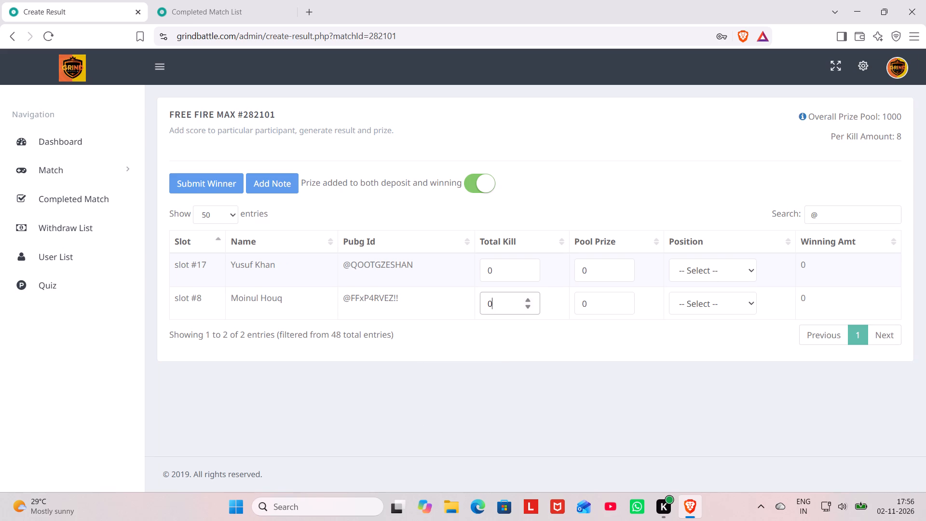
key(5)
key(Tab)
click(833, 219)
key(BackSpace)
text(bab)
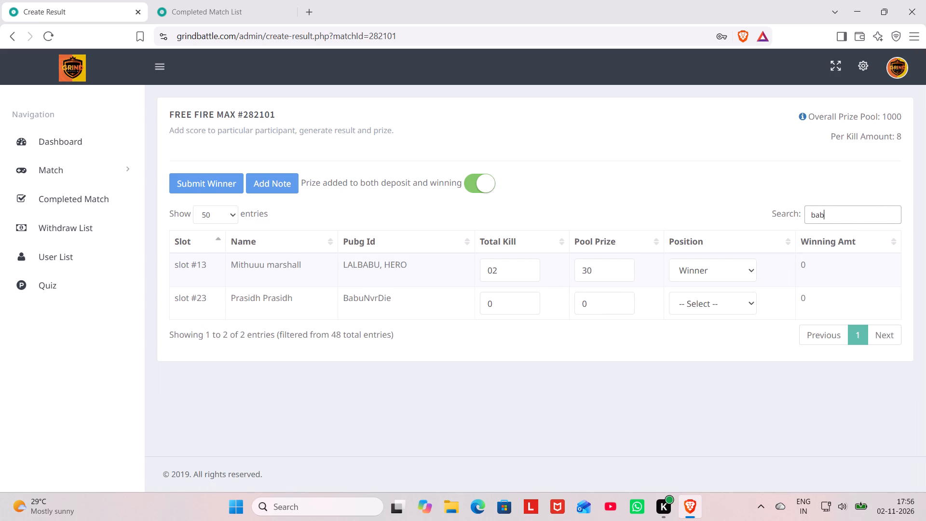
click(516, 298)
key(1)
key(Tab)
click(849, 218)
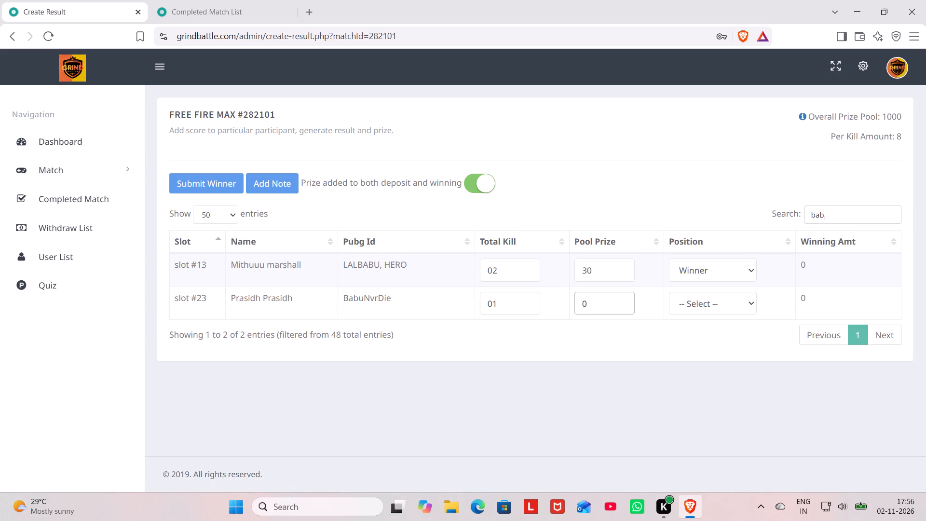
key(backslash)
key(BackSpace)
key(BackSpace)
key(BackSpace)
key(BackSpace)
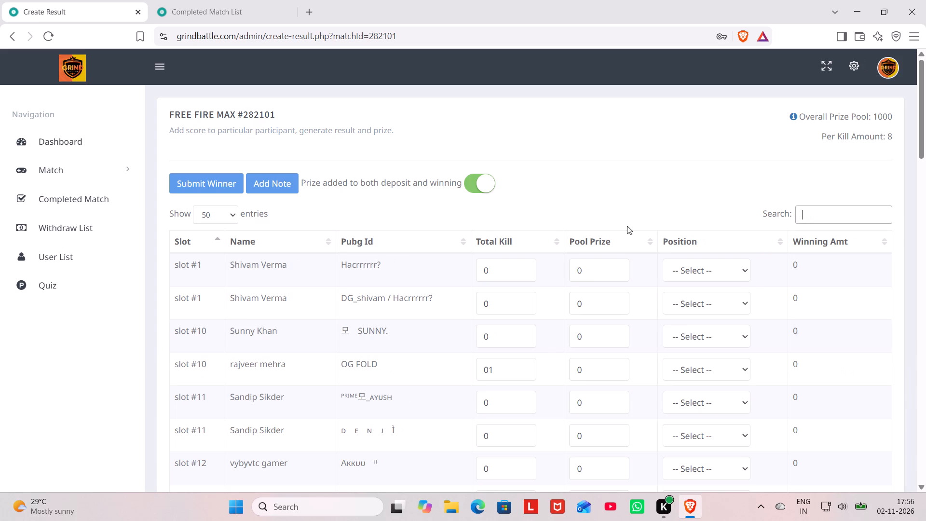
Review the kills, pool prizes and positions entered across the full participant list of match 282101.
click(646, 181)
scroll(430, 373, down, 1)
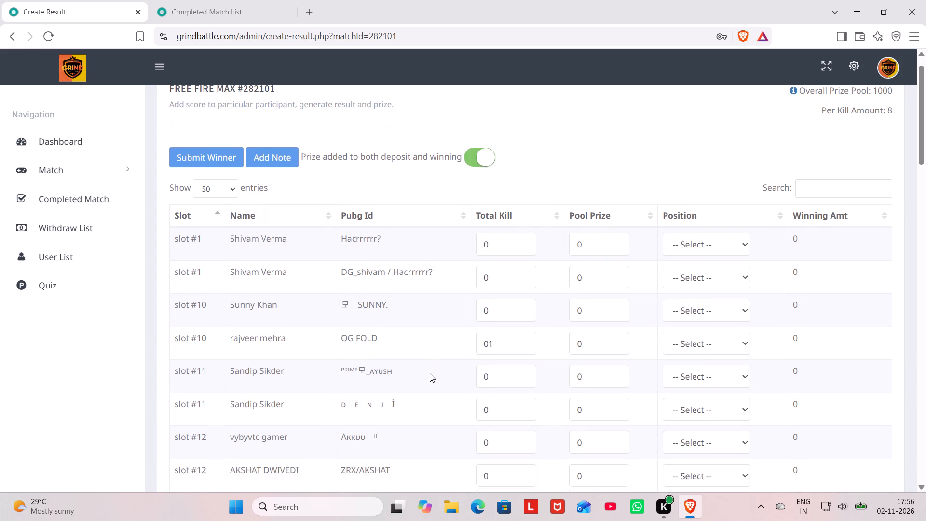
scroll(430, 373, down, 2)
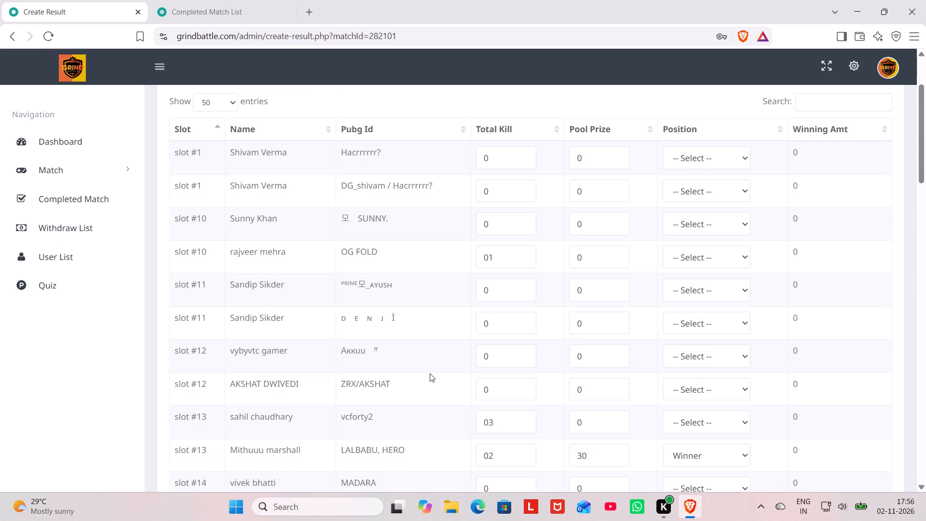
scroll(409, 386, down, 4)
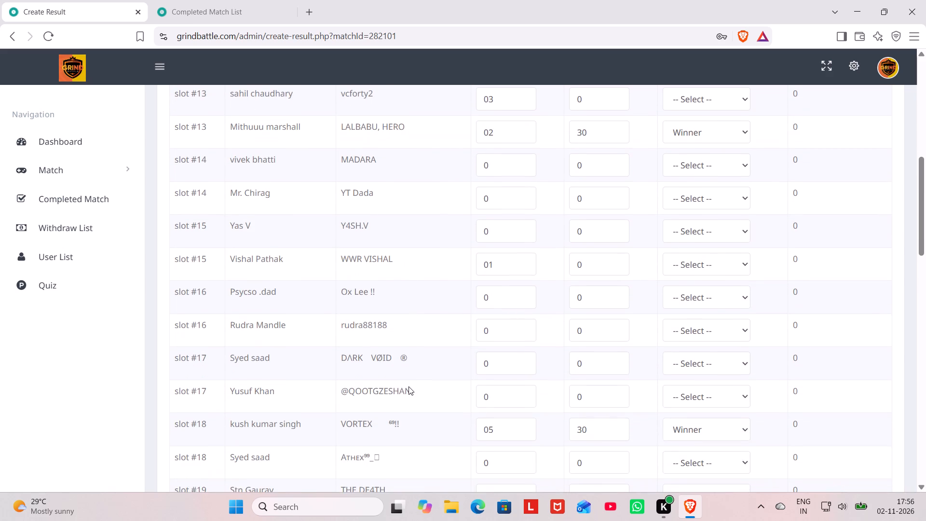
scroll(409, 386, down, 3)
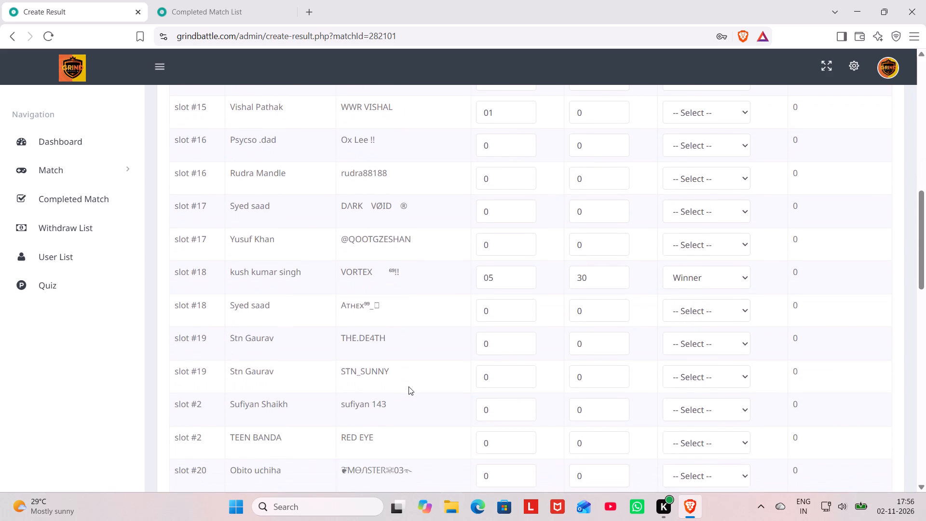
scroll(409, 386, down, 5)
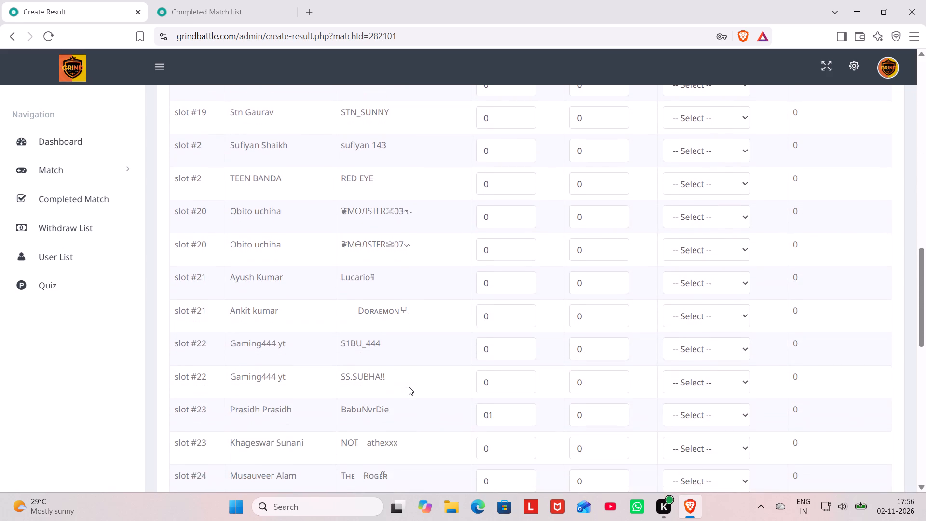
scroll(409, 386, down, 4)
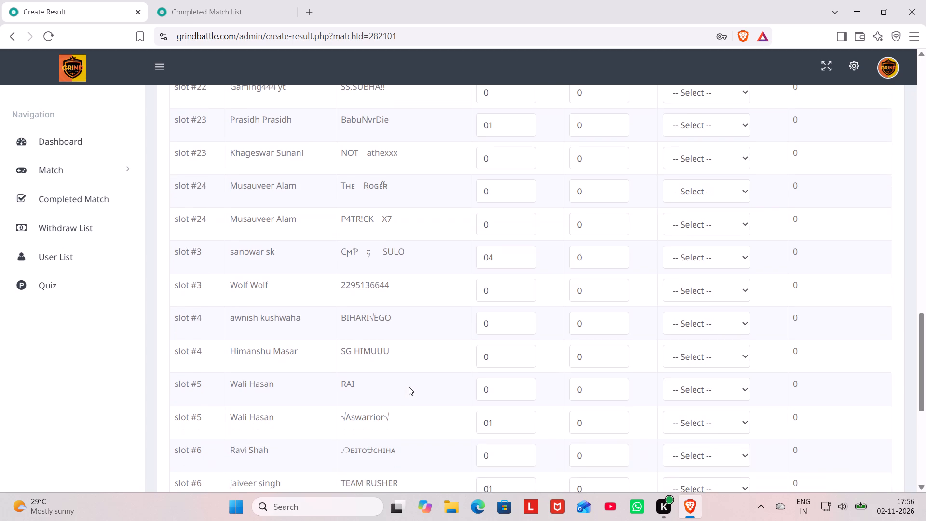
scroll(409, 386, down, 5)
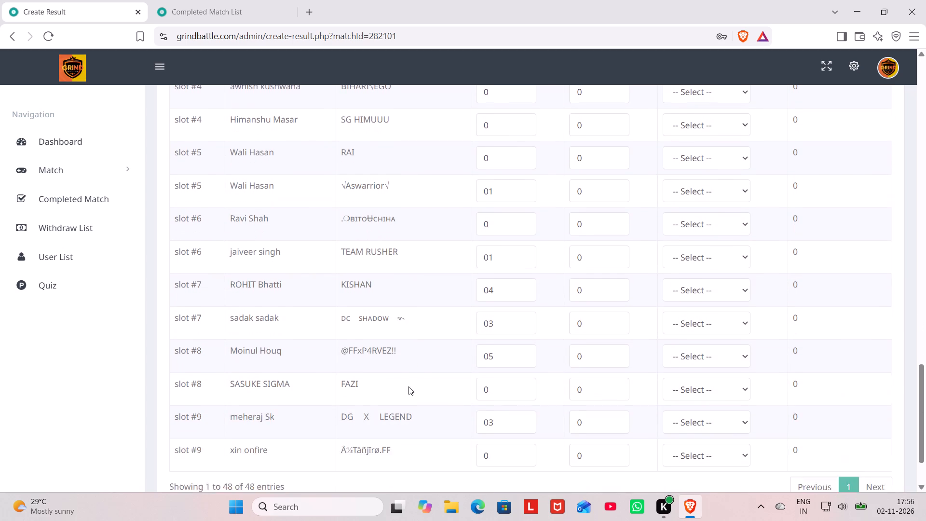
scroll(409, 386, down, 1)
scroll(399, 210, up, 1)
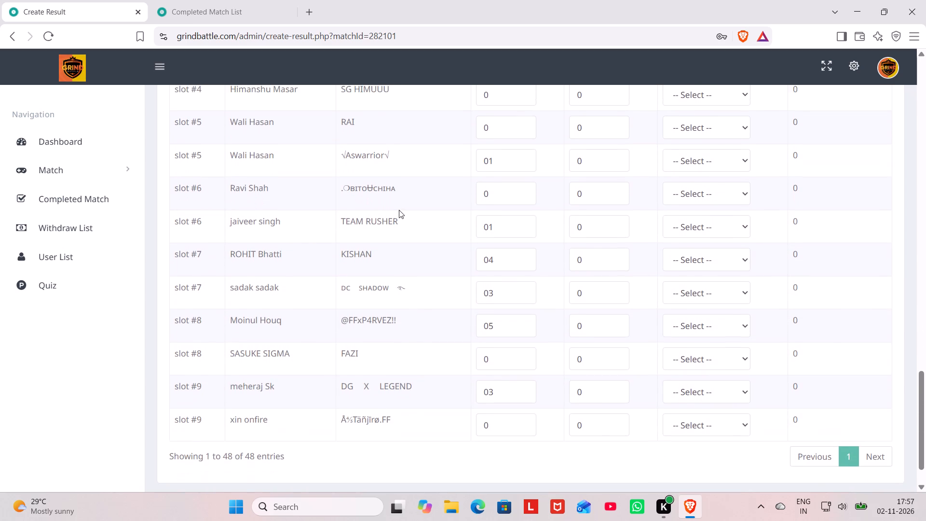
scroll(399, 210, up, 5)
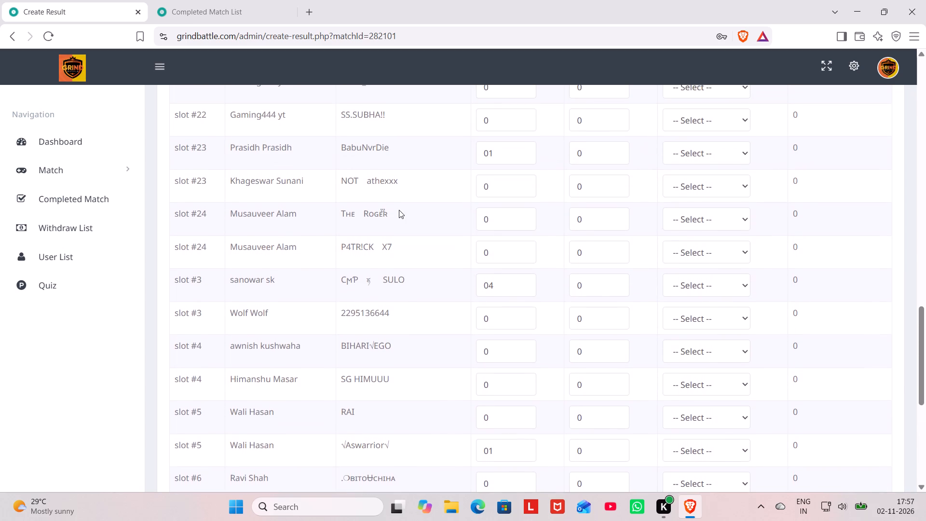
scroll(399, 210, up, 7)
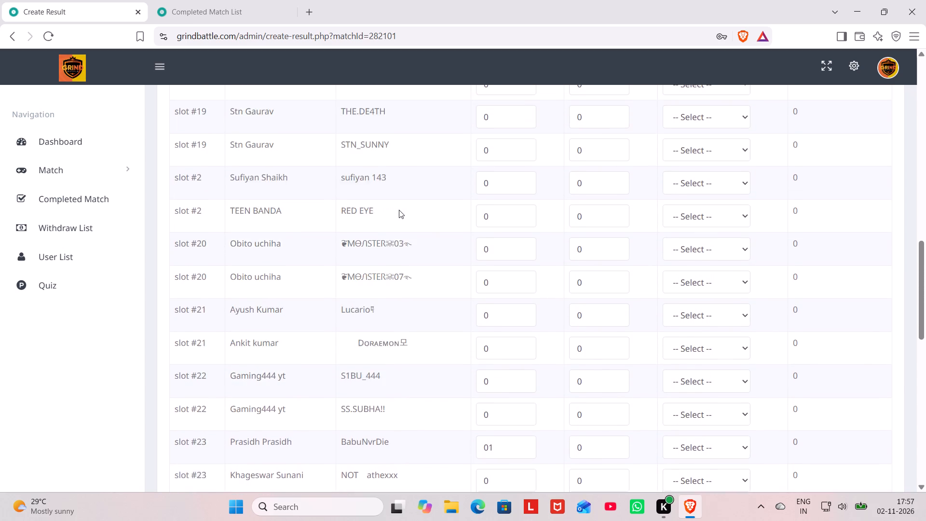
scroll(399, 210, up, 6)
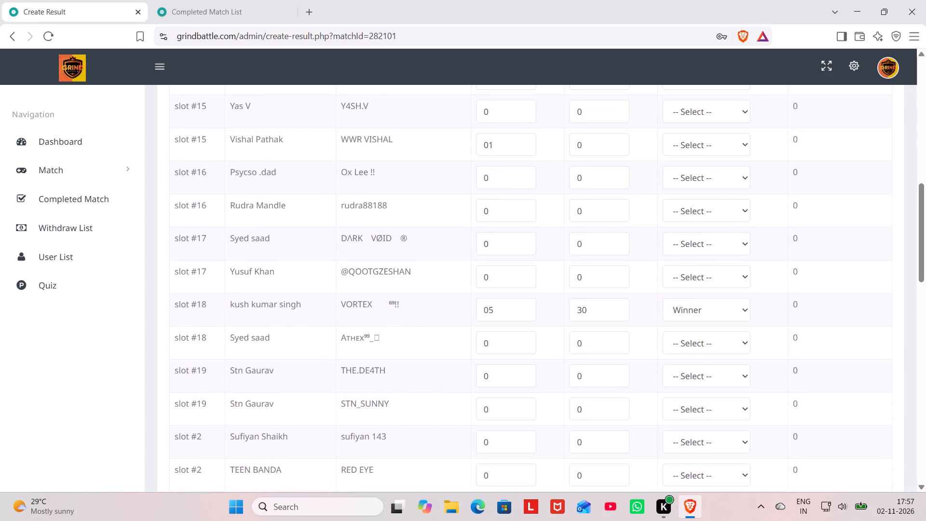
scroll(399, 210, up, 5)
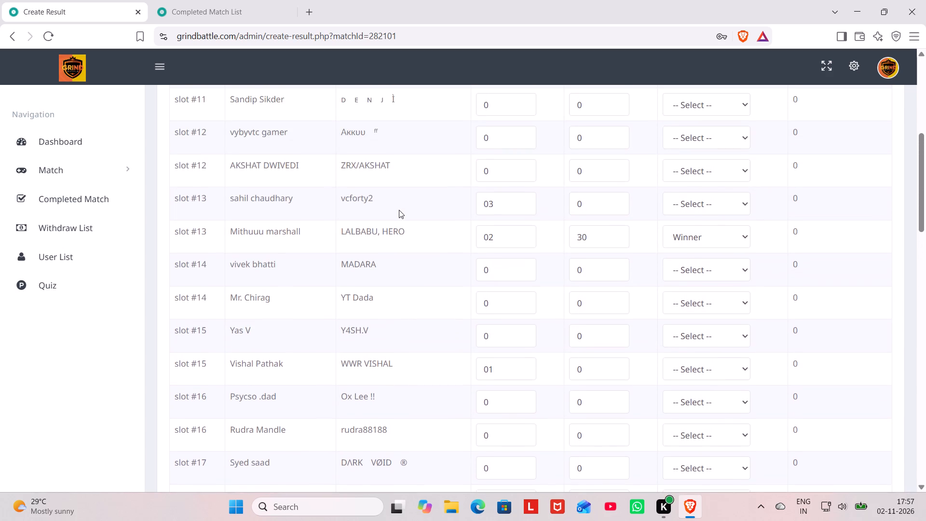
scroll(399, 210, up, 5)
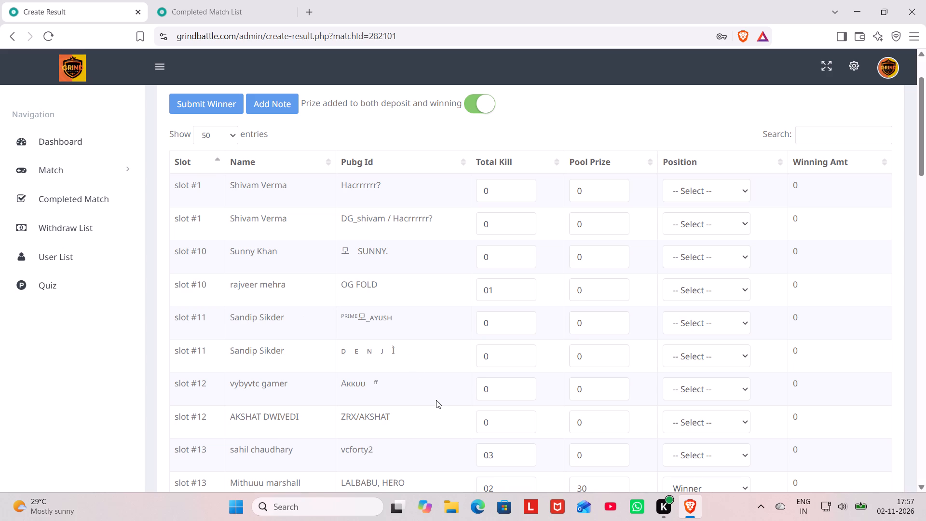
Set the total kills of the slot #9 player whose game ID ends in .FF to 1.
scroll(436, 400, down, 5)
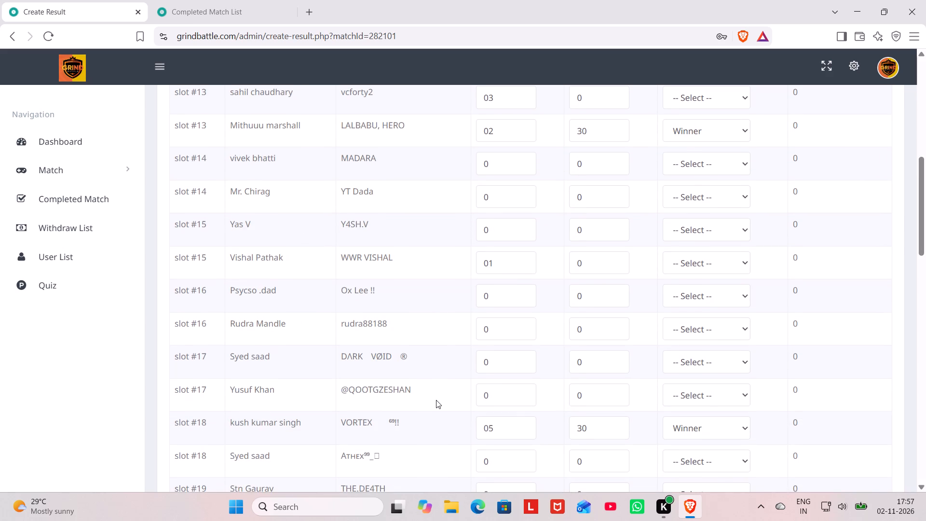
scroll(436, 400, down, 6)
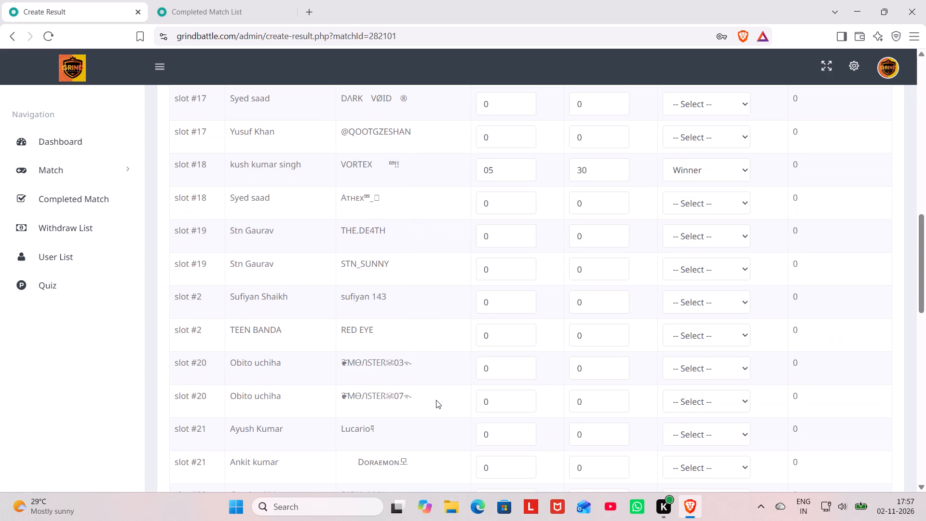
scroll(436, 400, down, 4)
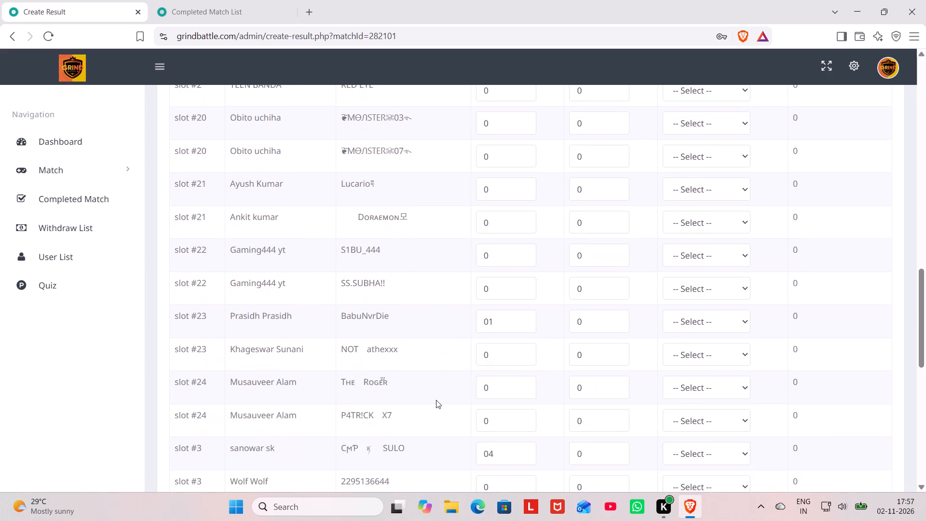
scroll(436, 400, down, 5)
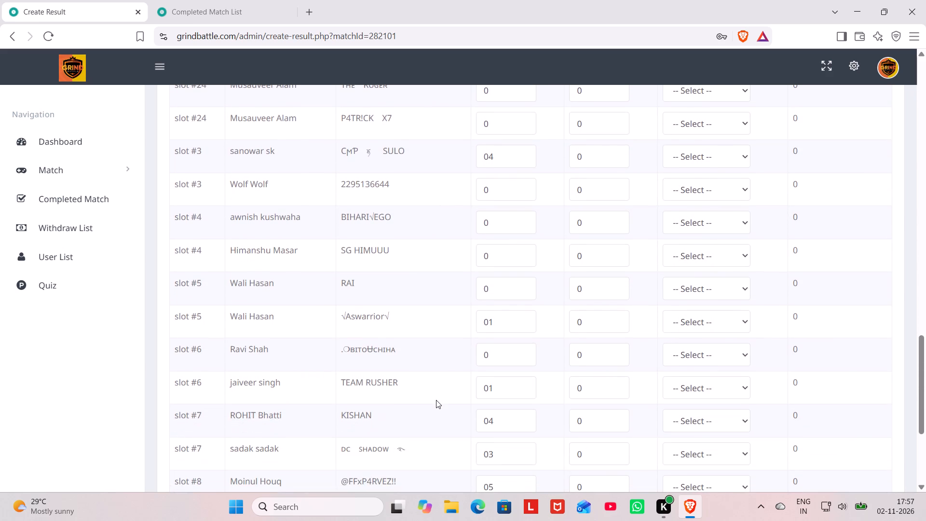
scroll(436, 400, down, 3)
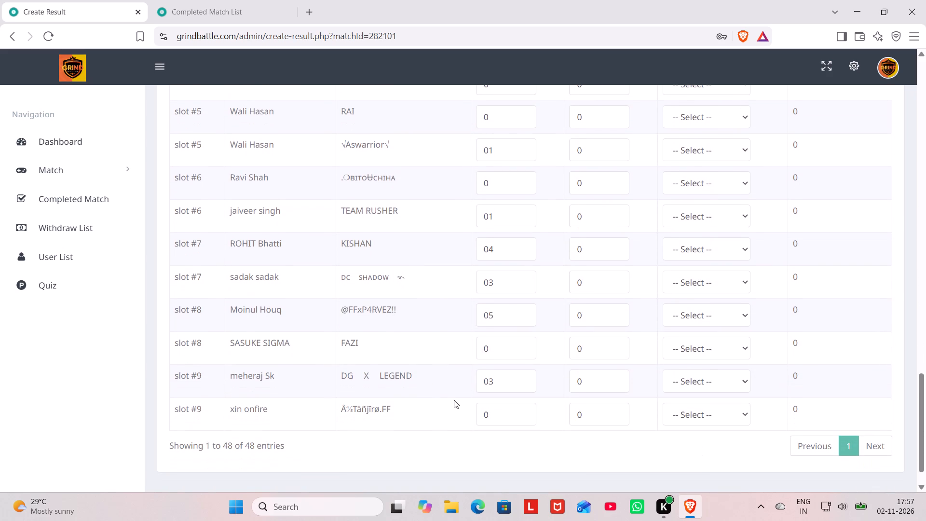
click(509, 409)
key(1)
click(497, 356)
key(1)
key(Tab)
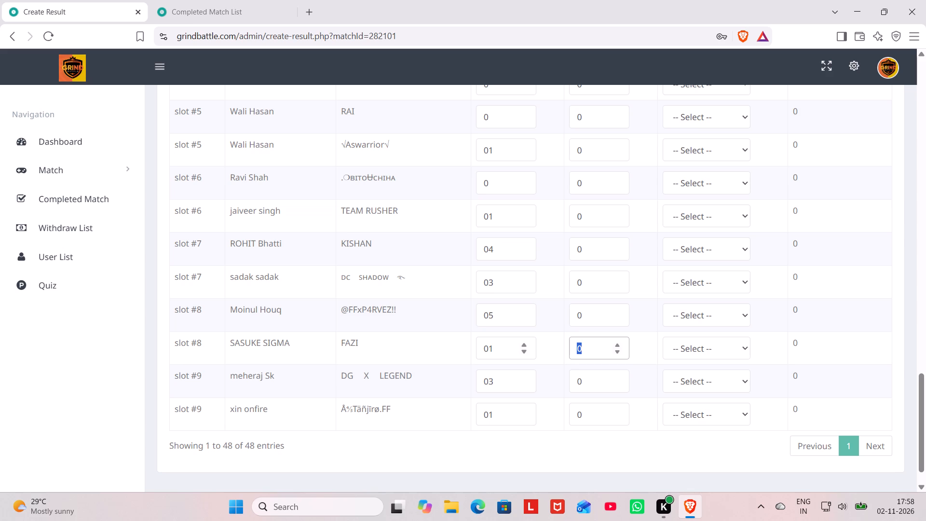
click(384, 352)
scroll(384, 352, up, 8)
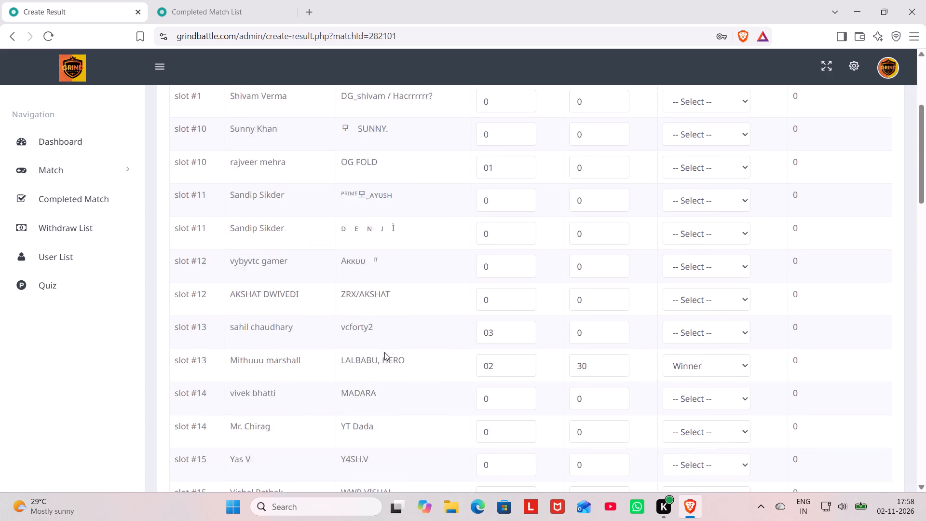
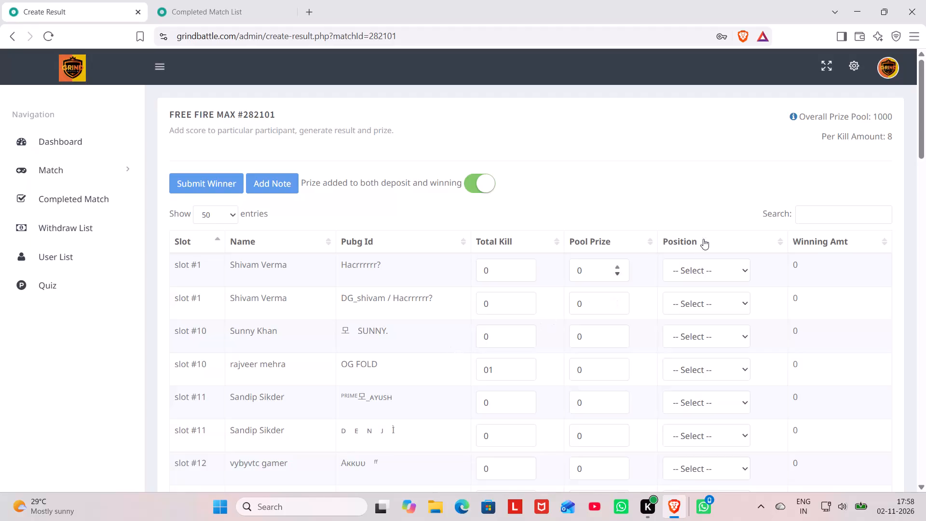
Search the participants of match 282101 for "the" and for "ro", clearing each filter.
click(811, 214)
text(the)
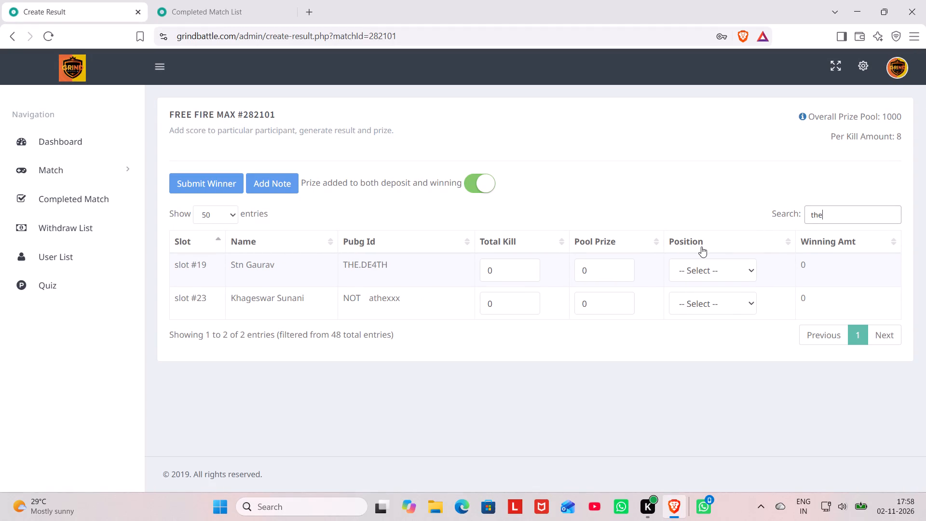
key(BackSpace)
key(BackSpace)
key(BackSpace)
text(ro)
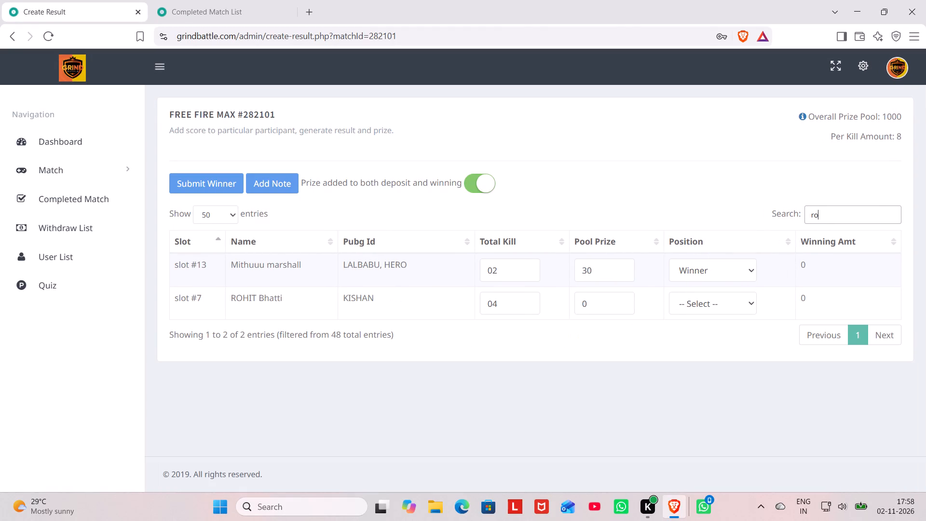
key(BackSpace)
key(BackSpace)
key(BackSpace)
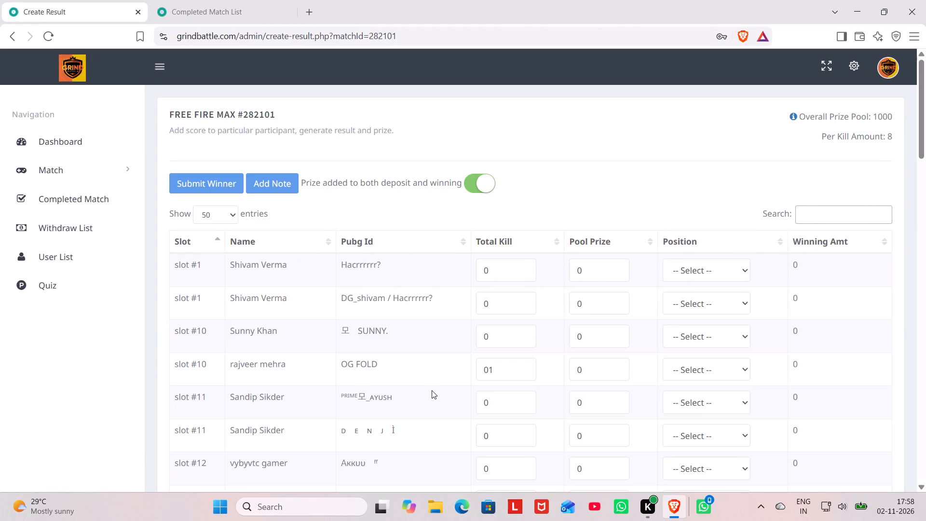
scroll(452, 359, down, 1)
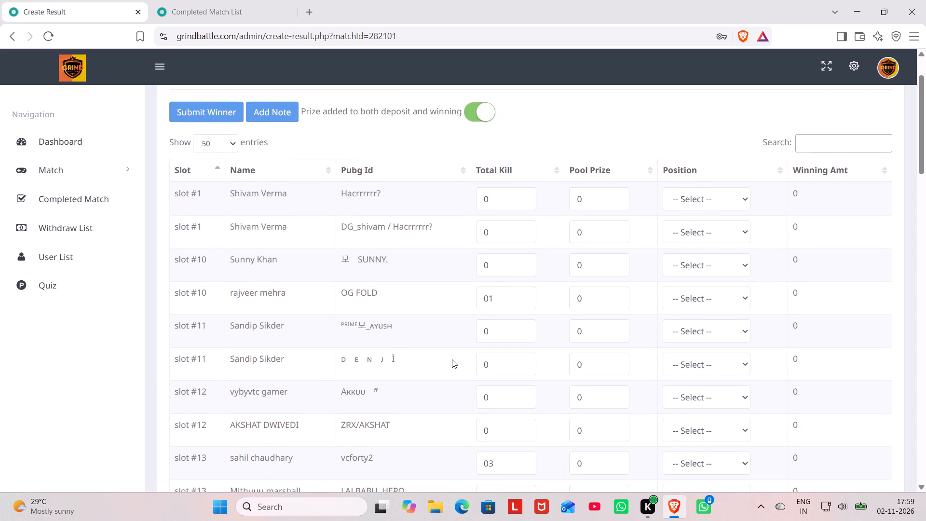
scroll(452, 359, down, 4)
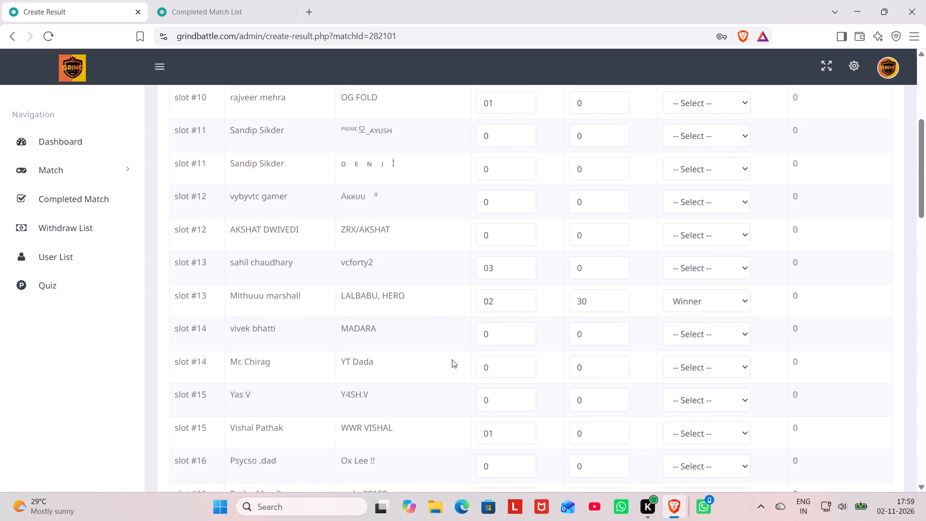
scroll(452, 359, down, 5)
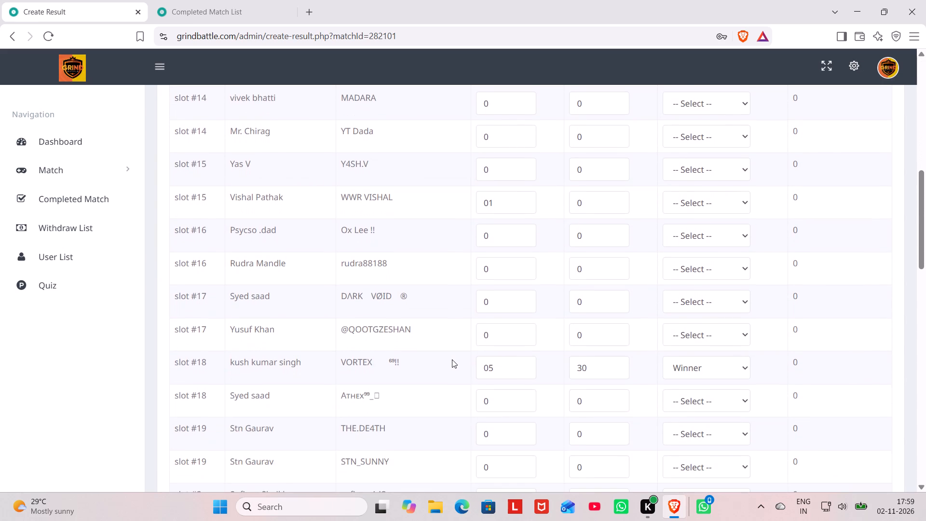
scroll(452, 359, down, 3)
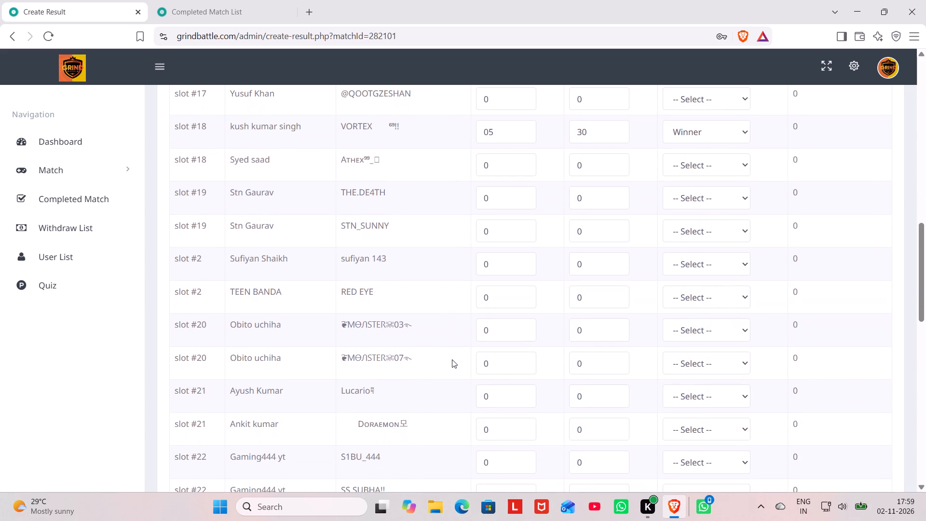
scroll(452, 359, down, 5)
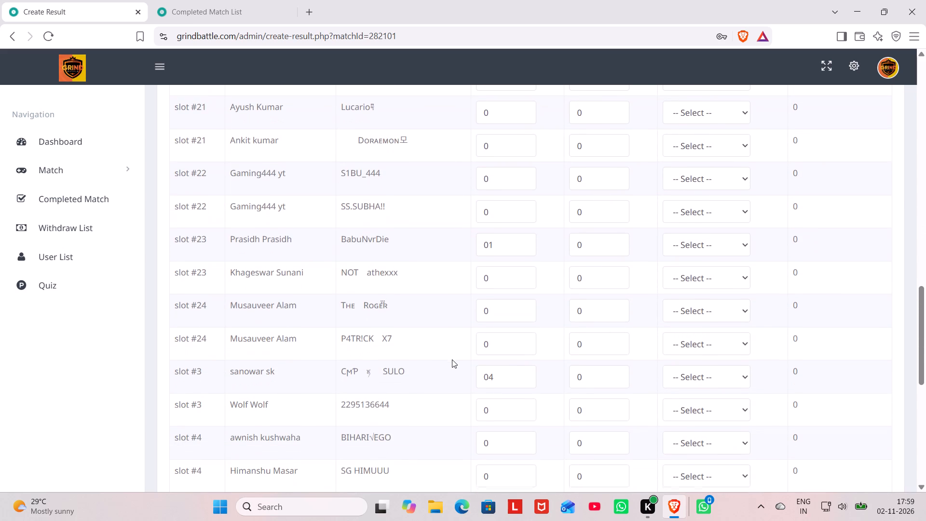
click(493, 306)
key(1)
key(Tab)
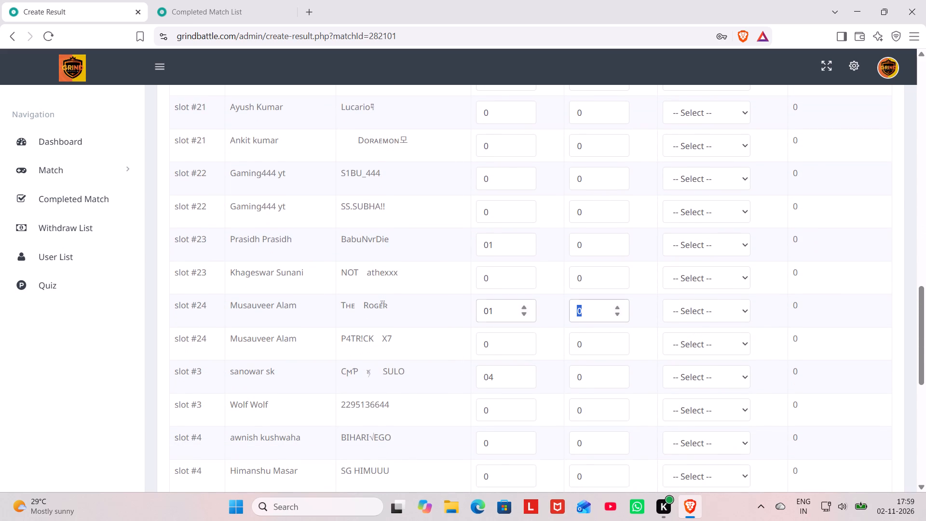
click(437, 469)
Review the kills entered for the remaining participants down to the end of the list.
scroll(437, 469, down, 1)
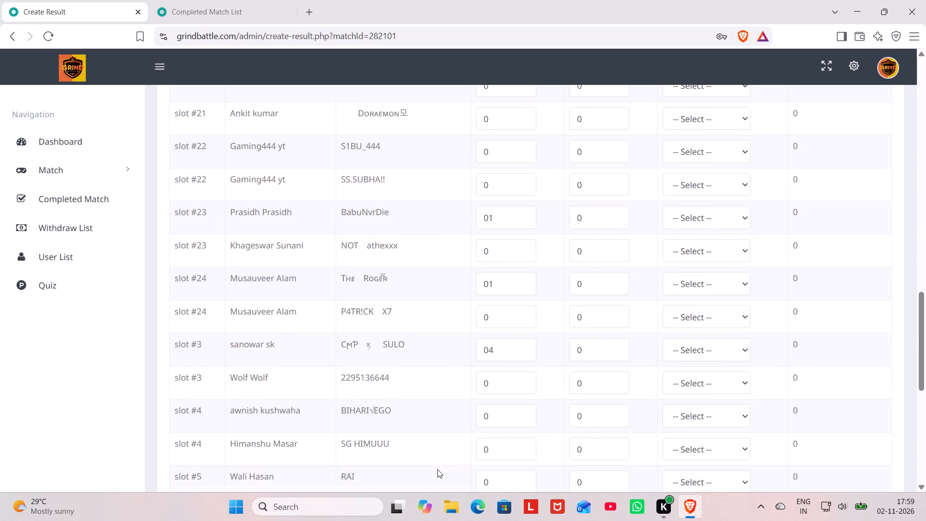
scroll(437, 469, down, 3)
scroll(462, 403, down, 1)
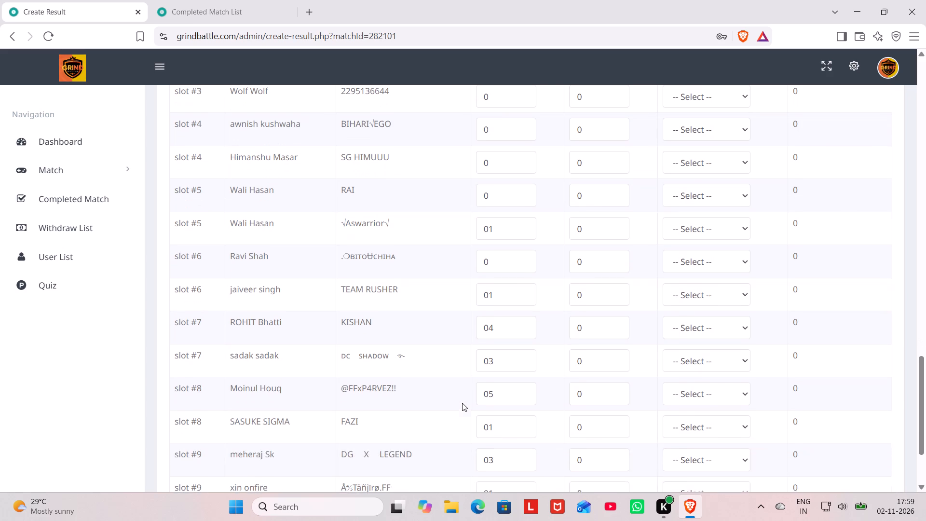
scroll(462, 403, down, 3)
scroll(462, 403, up, 6)
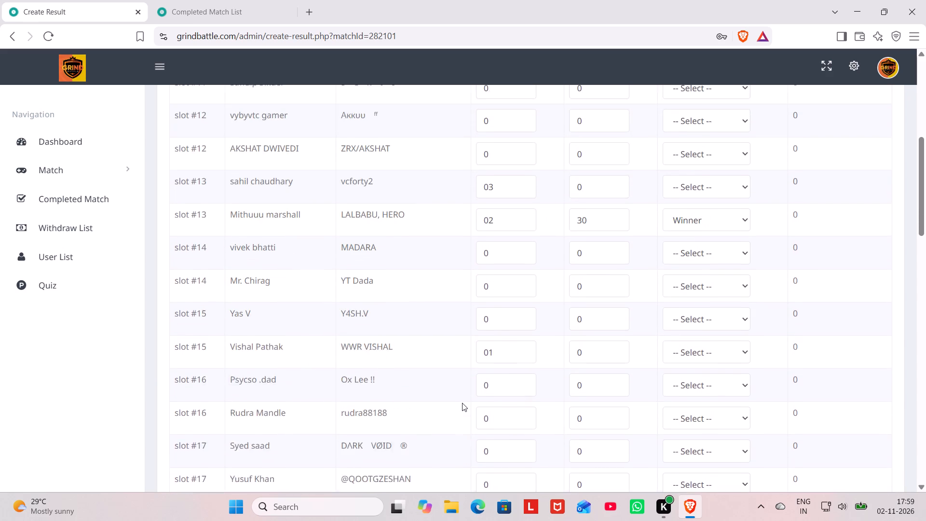
scroll(851, 202, up, 4)
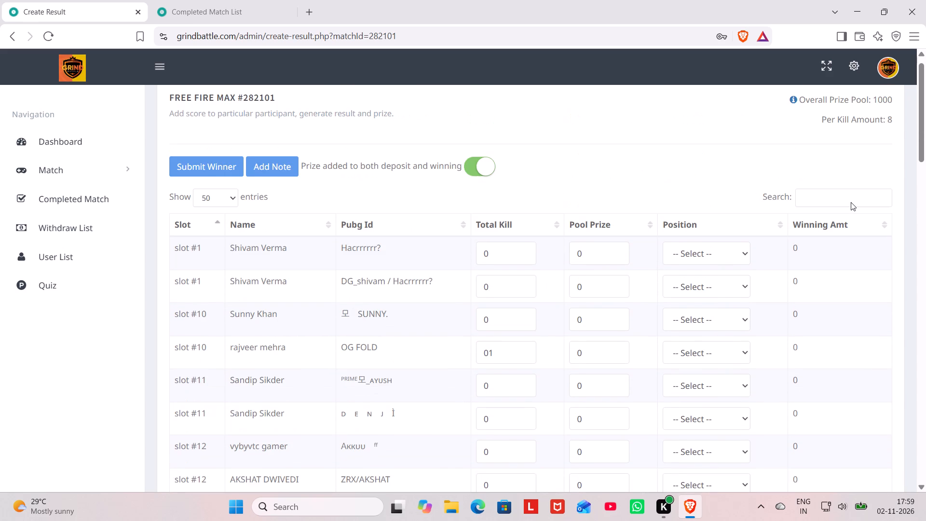
click(835, 214)
text(ya)
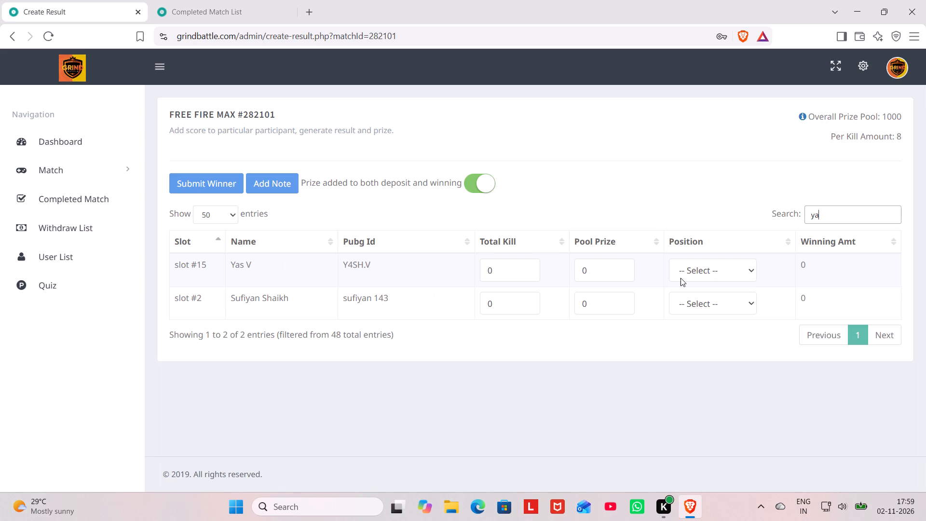
key(BackSpace)
key(BackSpace)
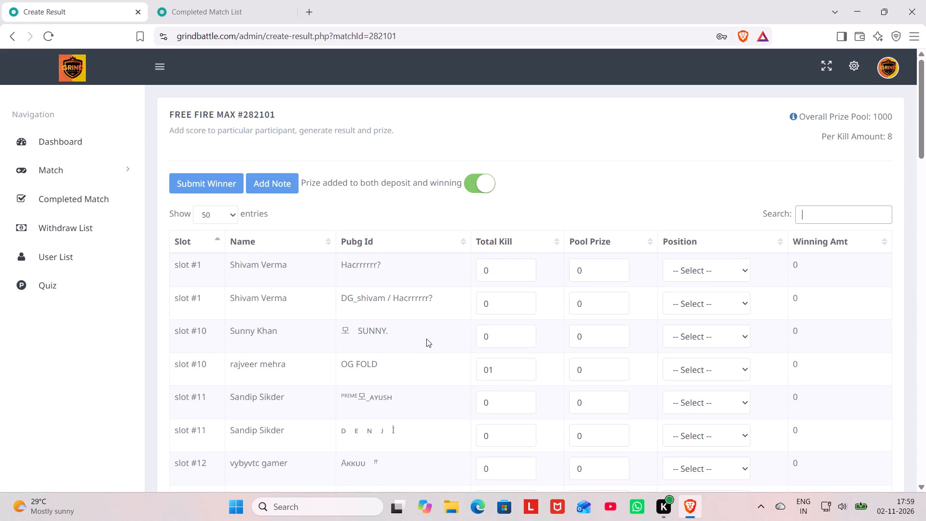
click(426, 339)
scroll(442, 407, down, 2)
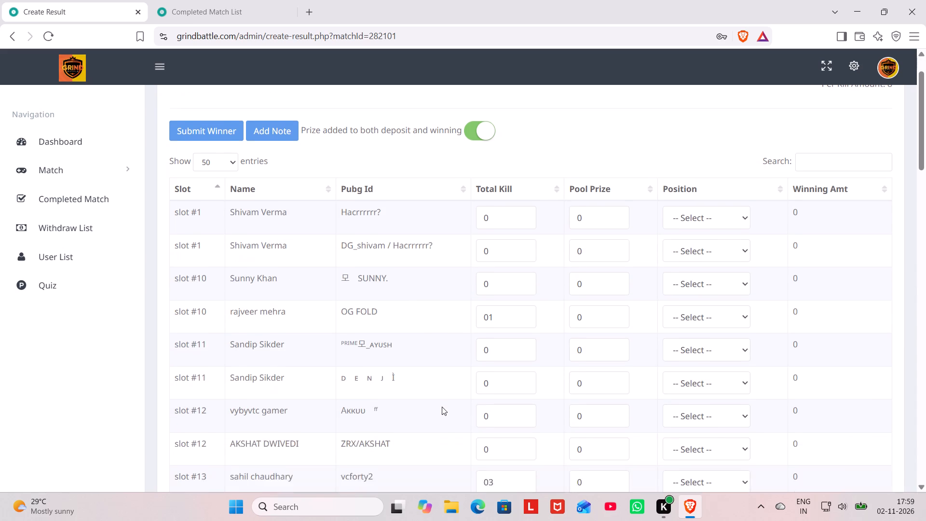
scroll(442, 407, down, 1)
click(499, 357)
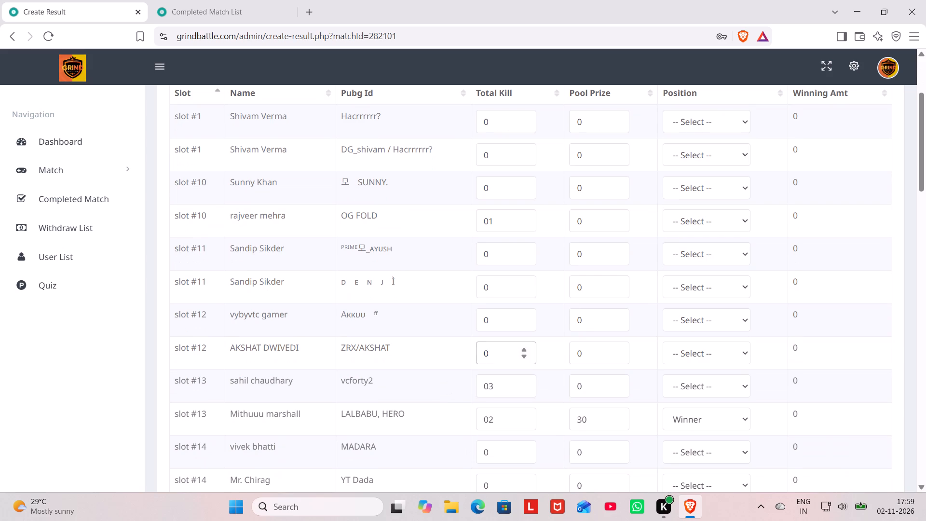
key(1)
key(Tab)
click(421, 360)
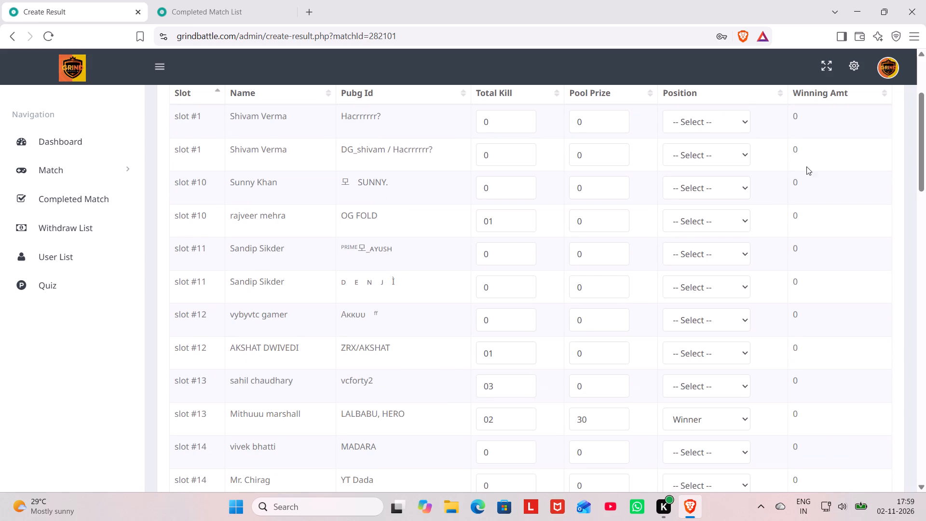
Filter the participants by "lu", set the total kills of the slot #21 player Lucario to 2, and clear the filter.
scroll(853, 165, up, 4)
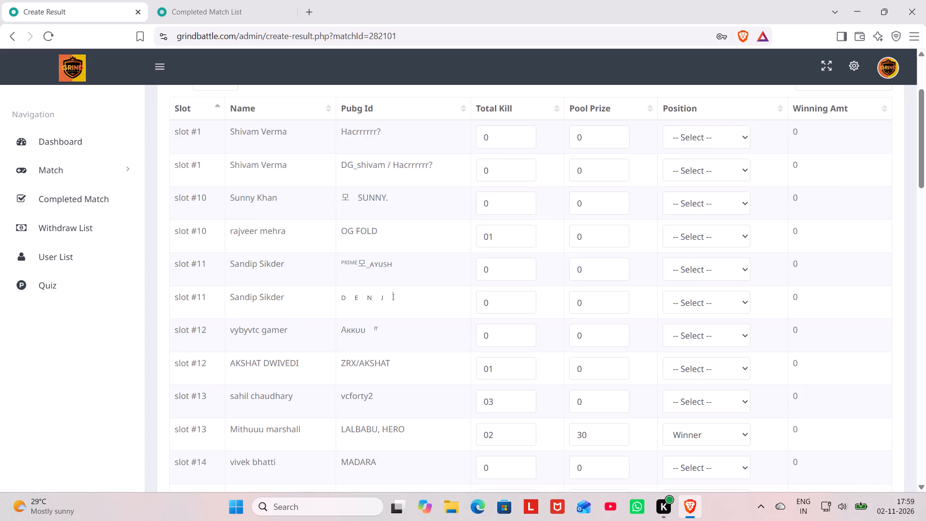
click(823, 218)
text(lu)
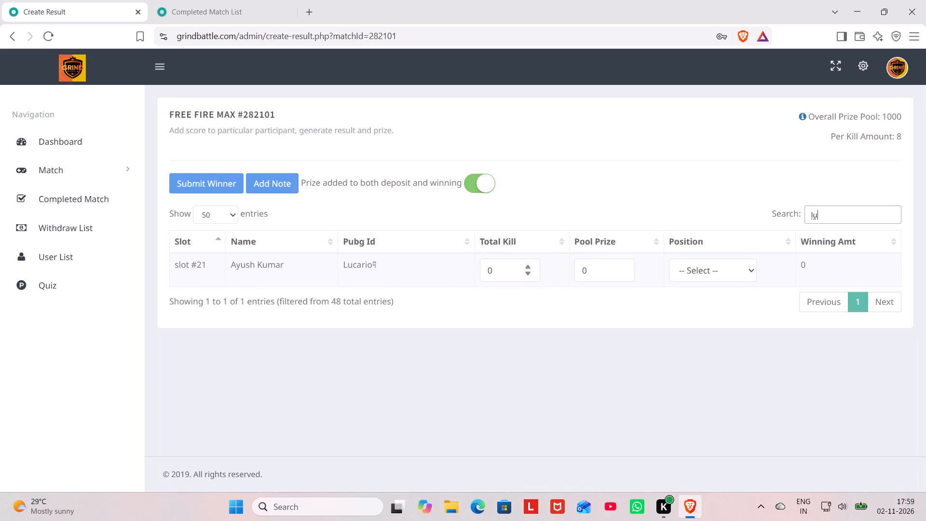
click(515, 275)
key(2)
key(Tab)
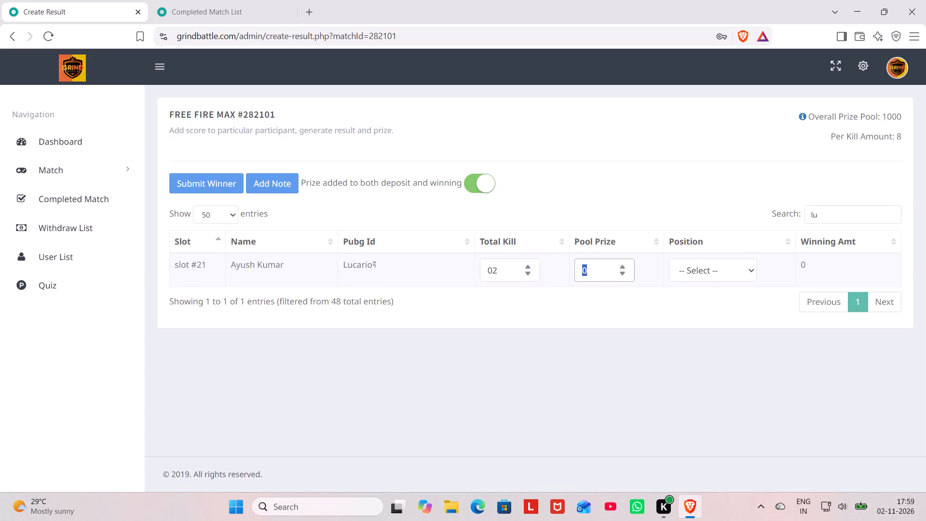
click(832, 218)
key(BackSpace)
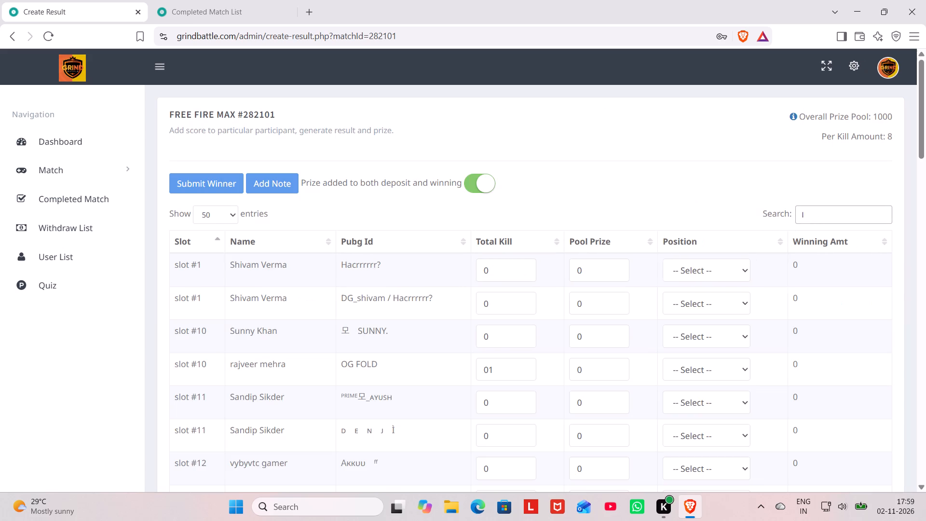
key(BackSpace)
key(BackSpace)
Filter the participants by "mad", set the total kills of the slot #14 player MADARA to 1, and clear the filter.
text(mad)
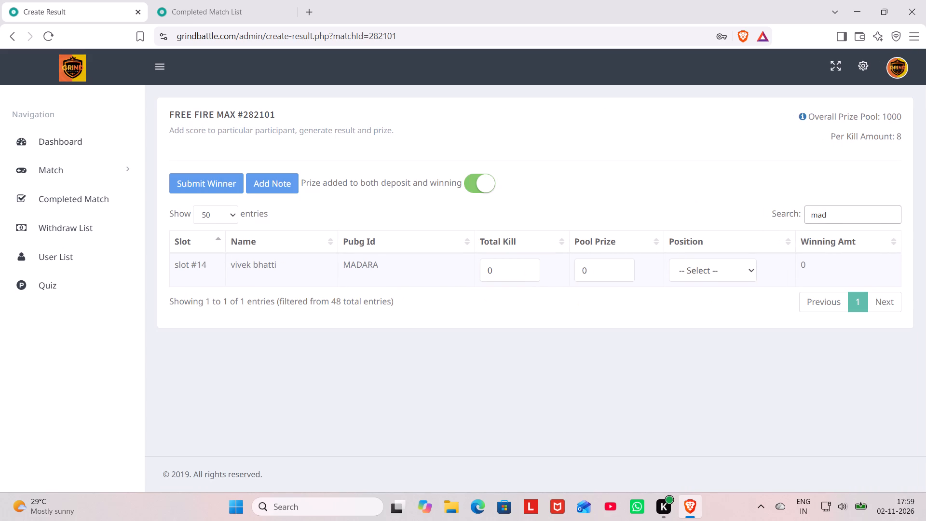
click(508, 277)
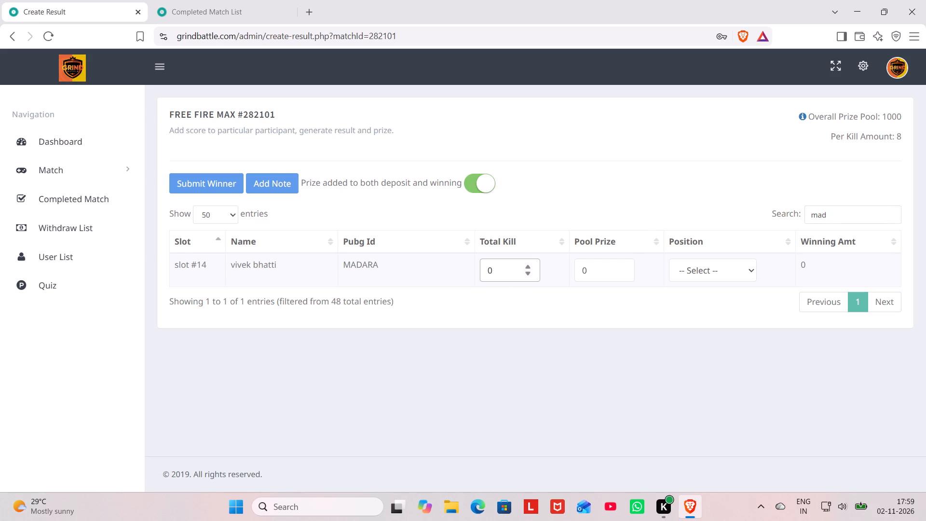
key(1)
key(Tab)
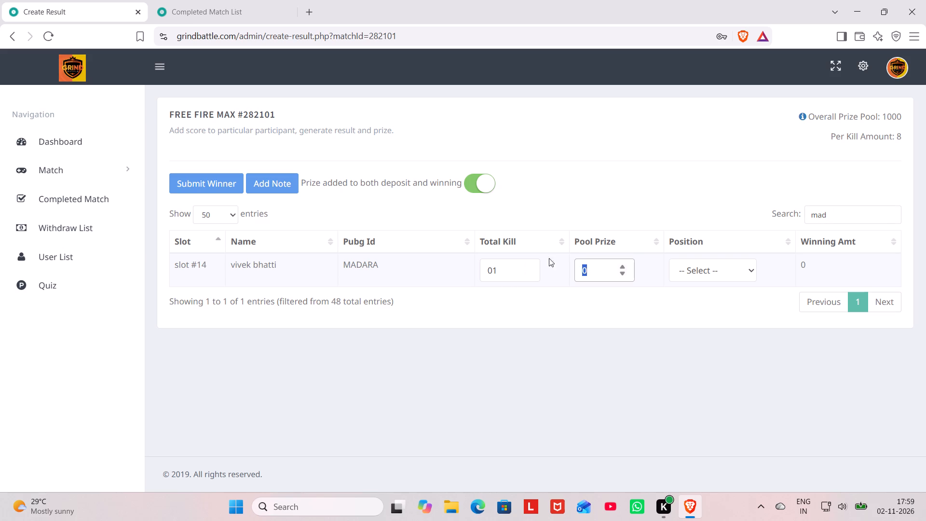
click(831, 217)
key(BackSpace)
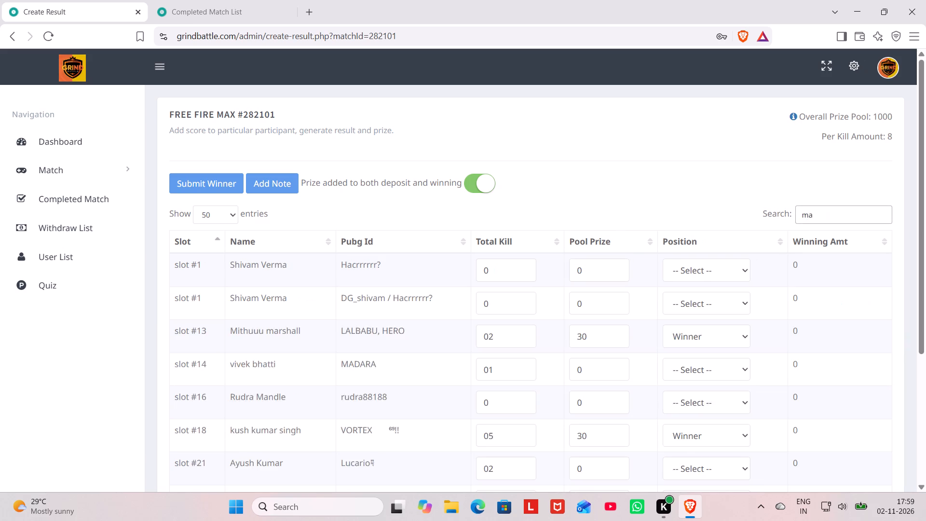
key(BackSpace)
key(BackSpace)
key(BackSpace)
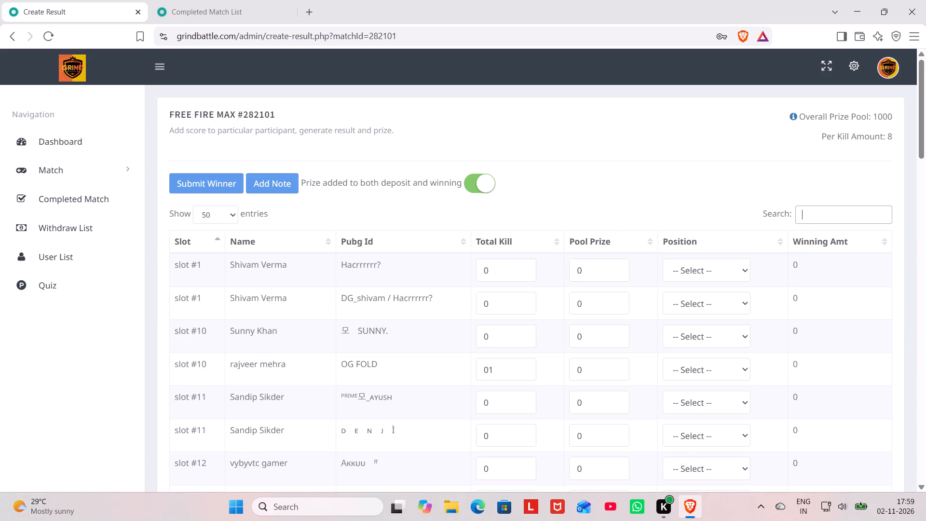
text(su)
key(f)
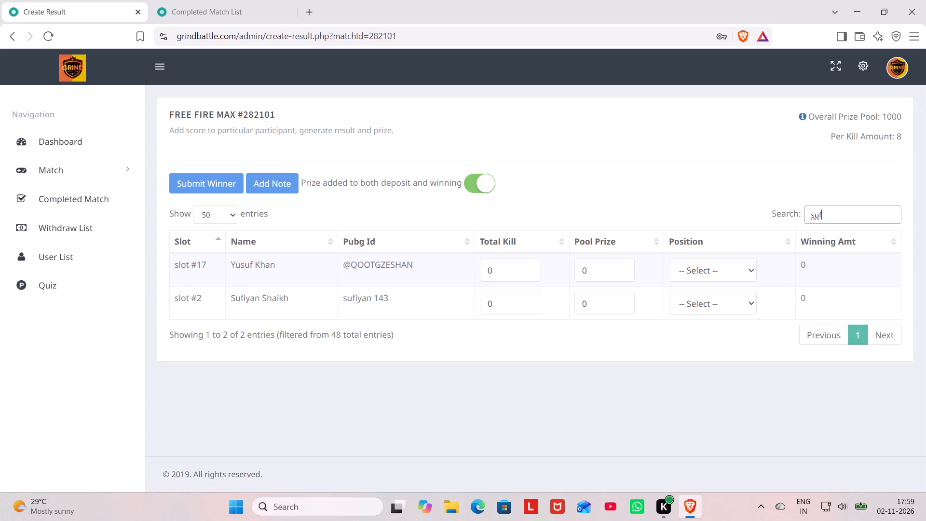
click(502, 305)
key(1)
key(Tab)
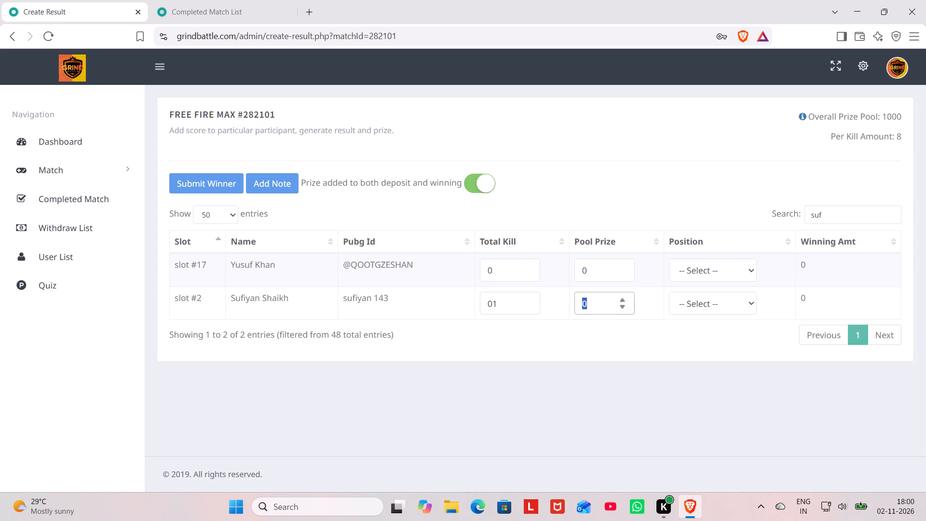
click(845, 220)
key(BackSpace)
key(BackSpace)
key(BackSpace)
key(BackSpace)
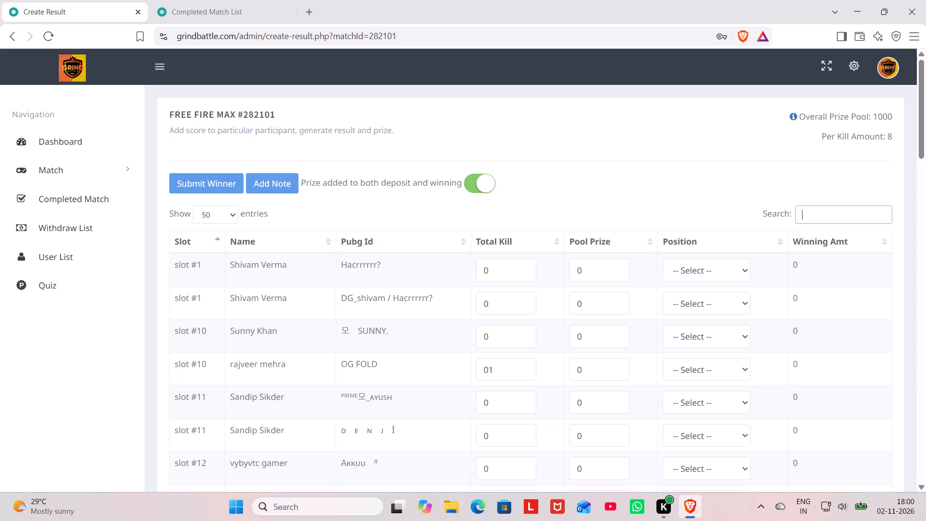
text(su)
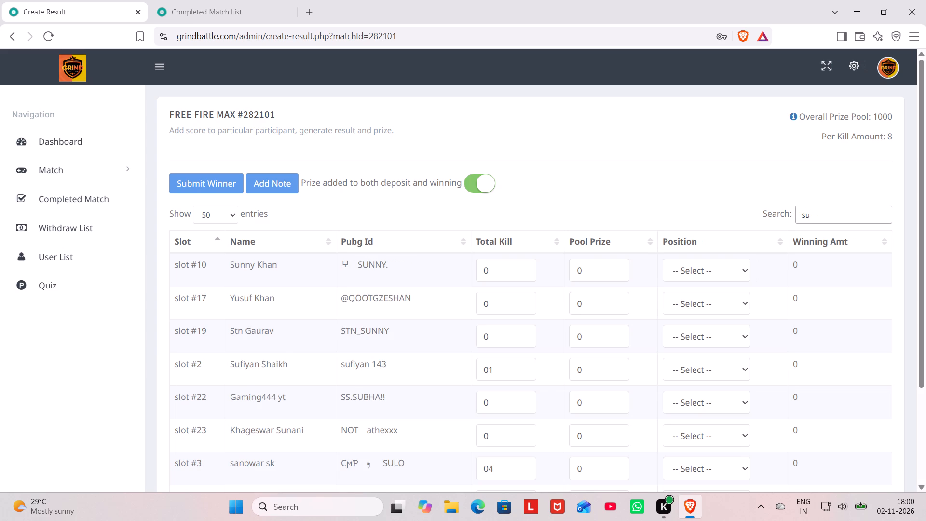
click(505, 332)
key(1)
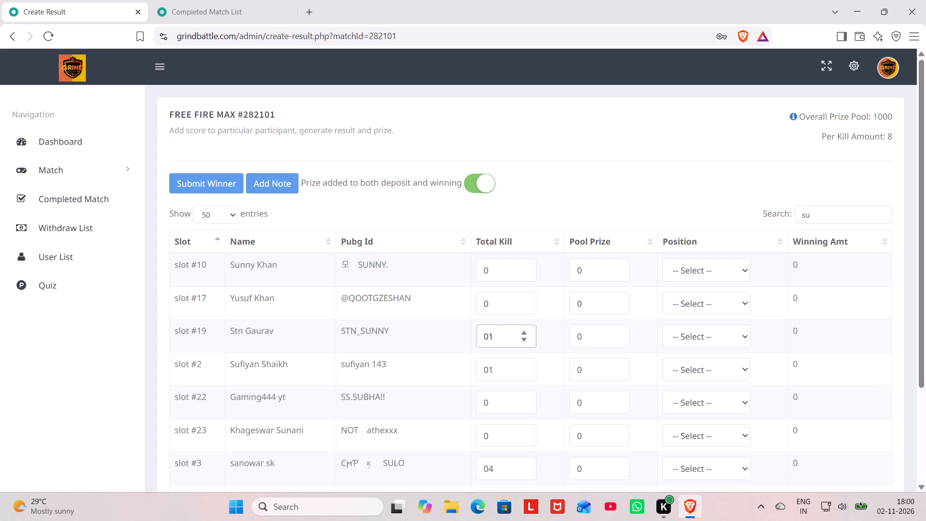
key(Tab)
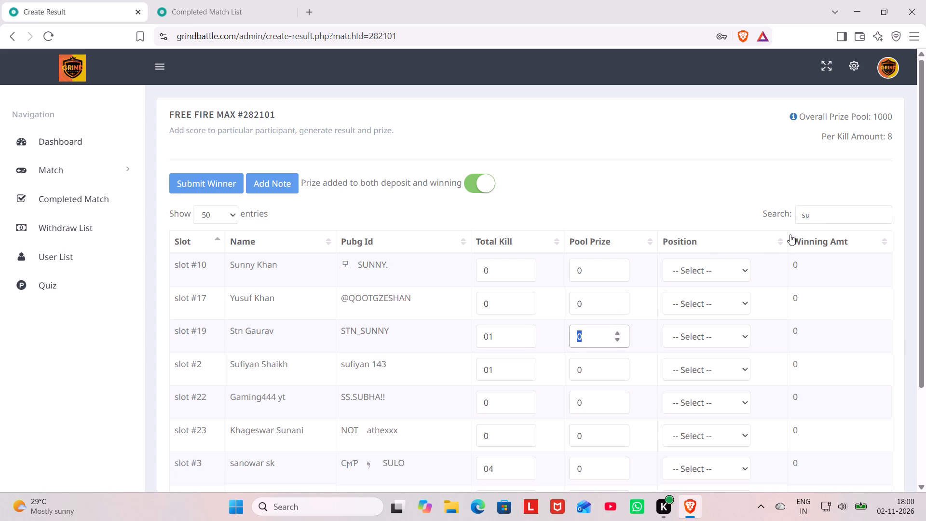
click(837, 213)
key(BackSpace)
key(BackSpace)
key(BackSpace)
text(the)
click(518, 270)
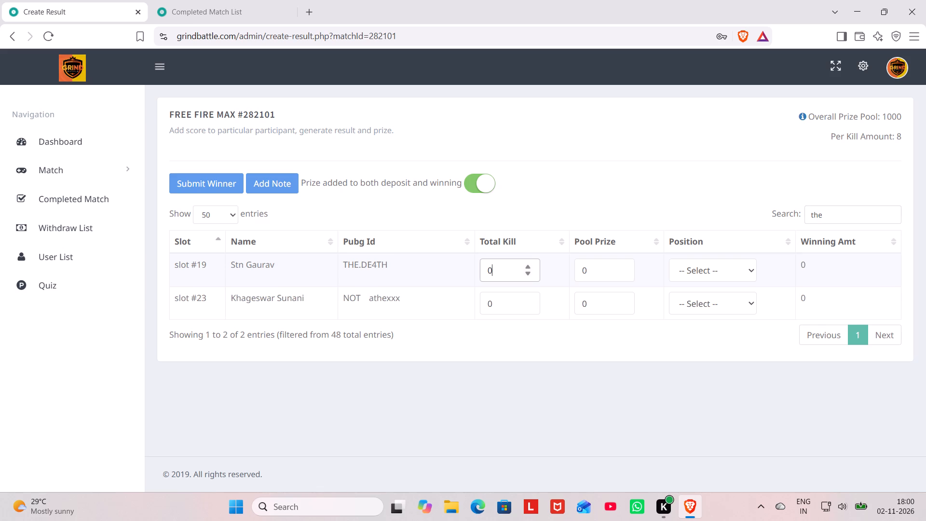
key(1)
key(Tab)
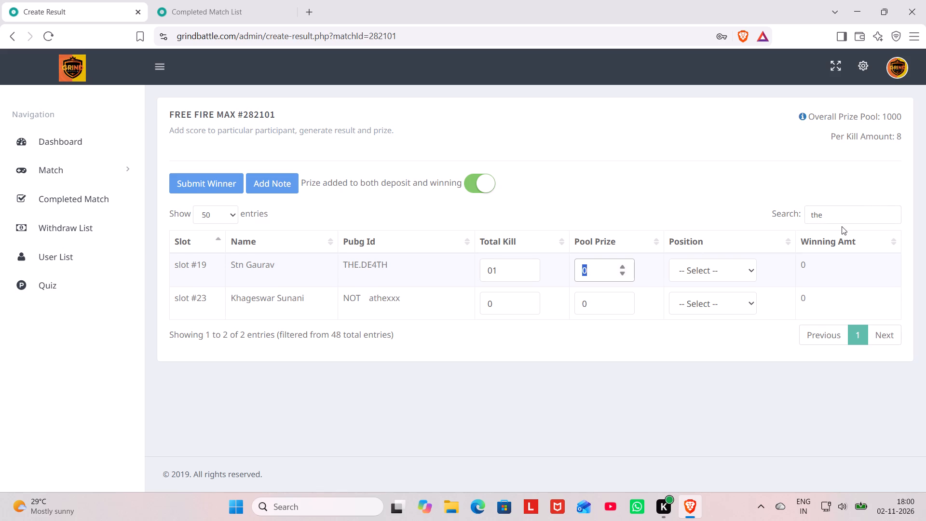
click(857, 216)
key(BackSpace)
key(BackSpace)
key(BackSpace)
key(BackSpace)
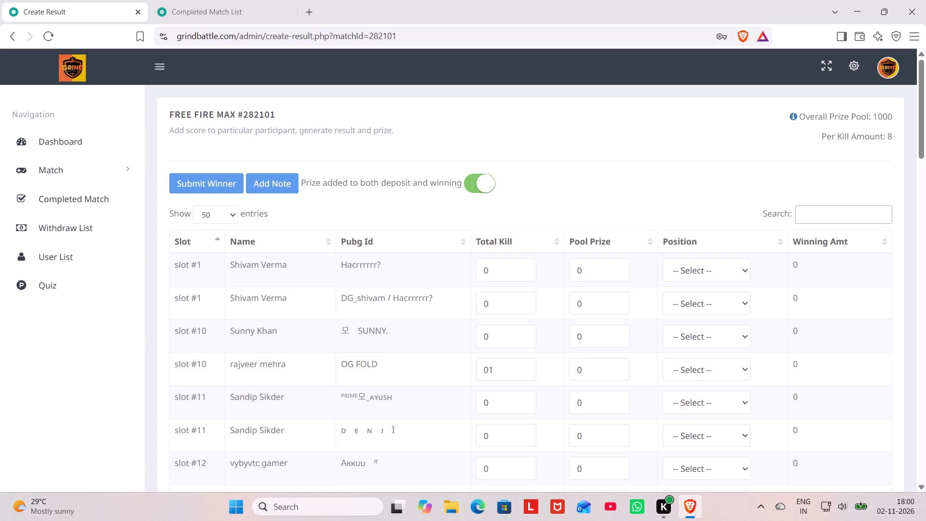
click(694, 150)
Submit the winner results of match 282101 with the prize added to both deposit and winning.
click(218, 186)
Switch to the completed match list and open the result entry page for Free Fire Max match 282173.
click(264, 0)
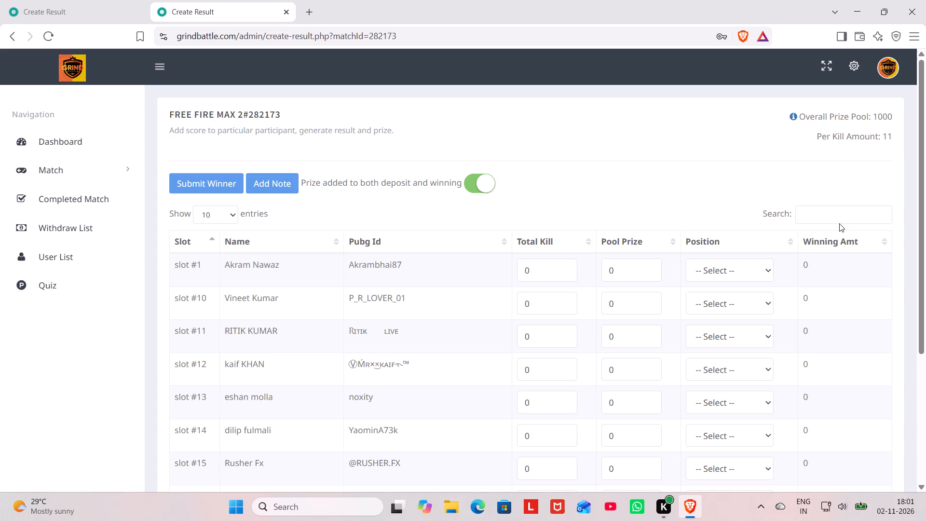
click(558, 409)
key(2)
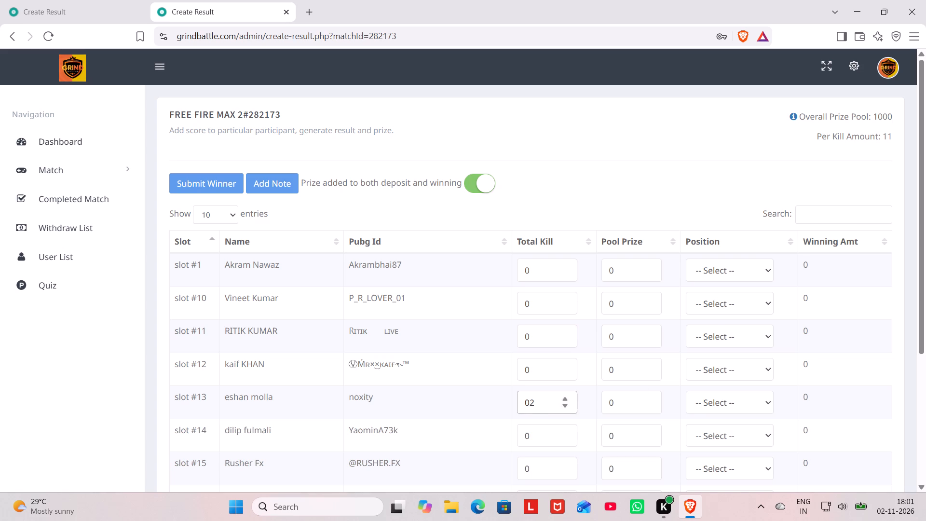
key(Tab)
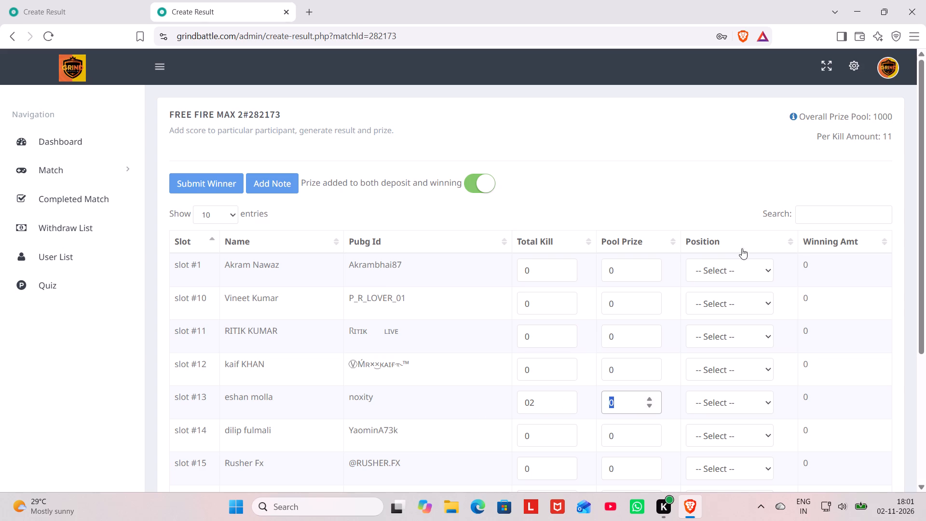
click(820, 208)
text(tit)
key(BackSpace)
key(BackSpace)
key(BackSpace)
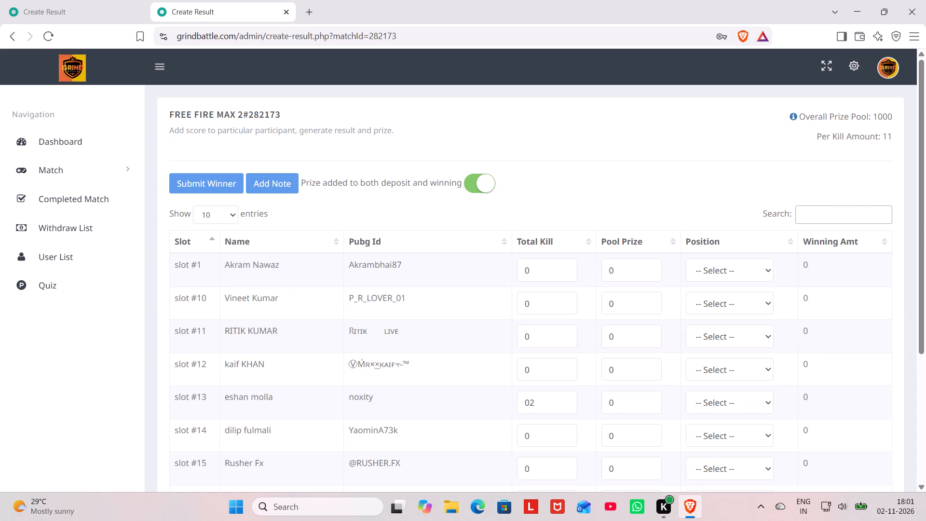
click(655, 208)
Set the participant table of match 282173 to show 50 entries.
scroll(467, 339, down, 3)
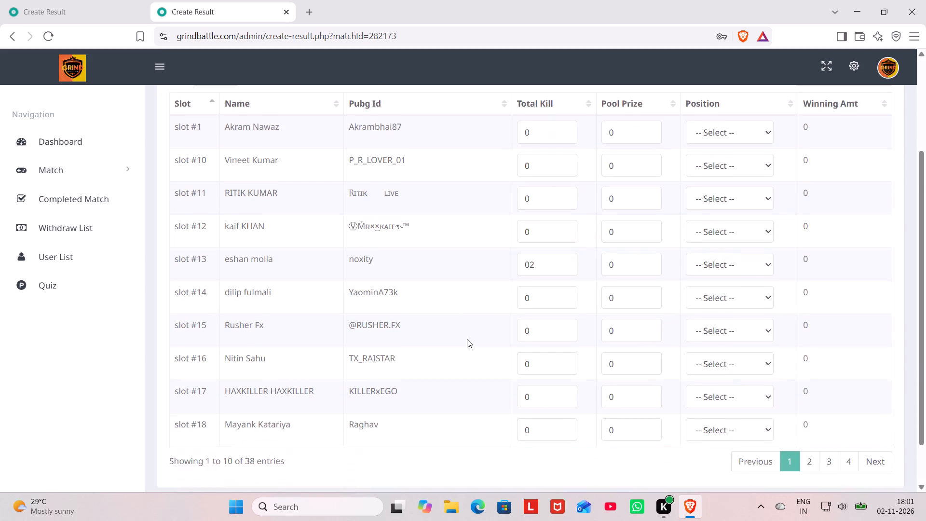
scroll(467, 339, down, 2)
scroll(313, 290, up, 1)
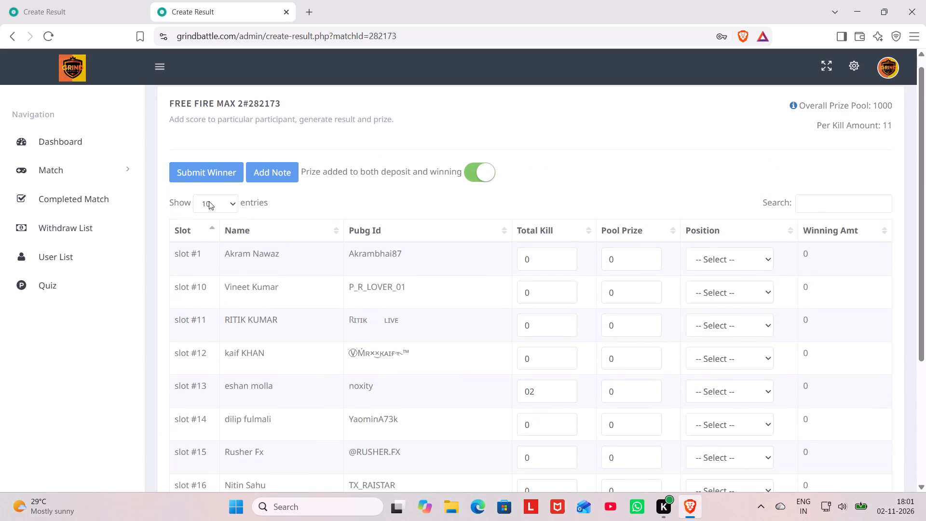
click(209, 201)
click(221, 248)
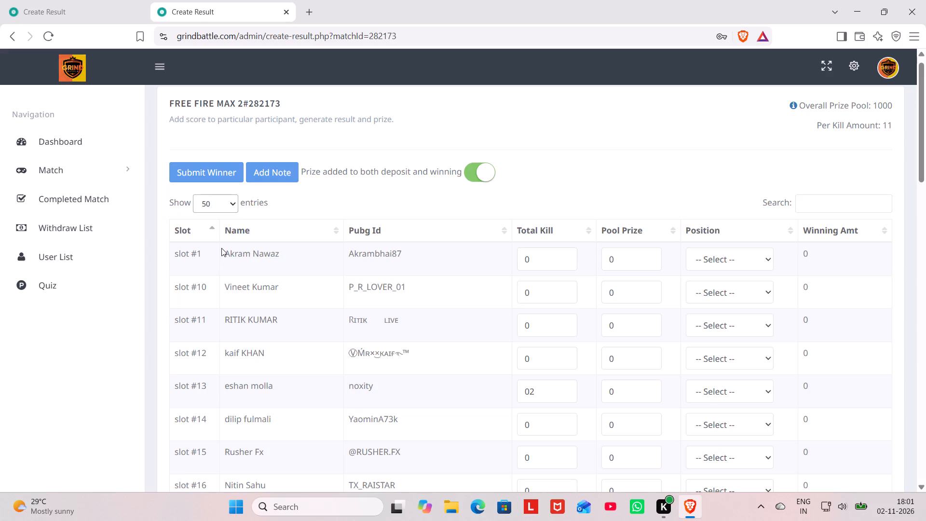
click(337, 333)
Set the total kills of the slot #21 player Titan SP to 1.
scroll(337, 333, down, 2)
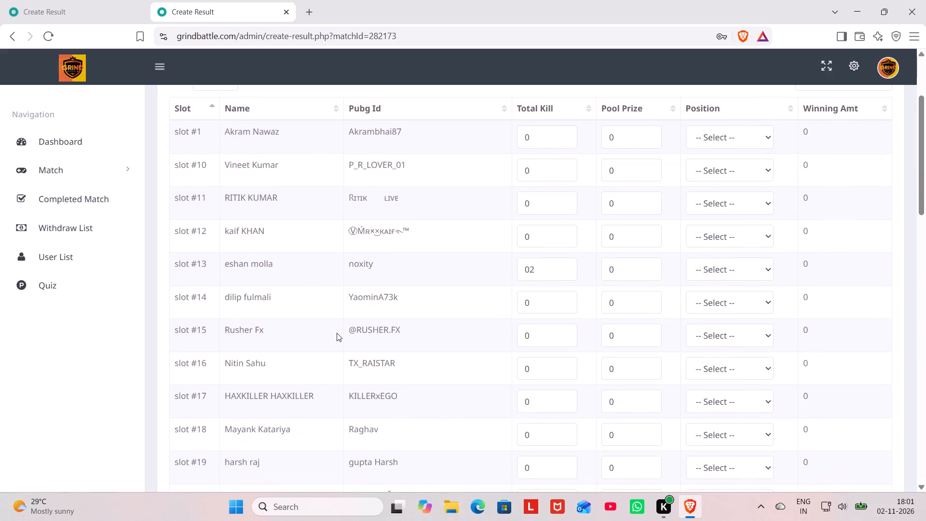
scroll(445, 436, down, 2)
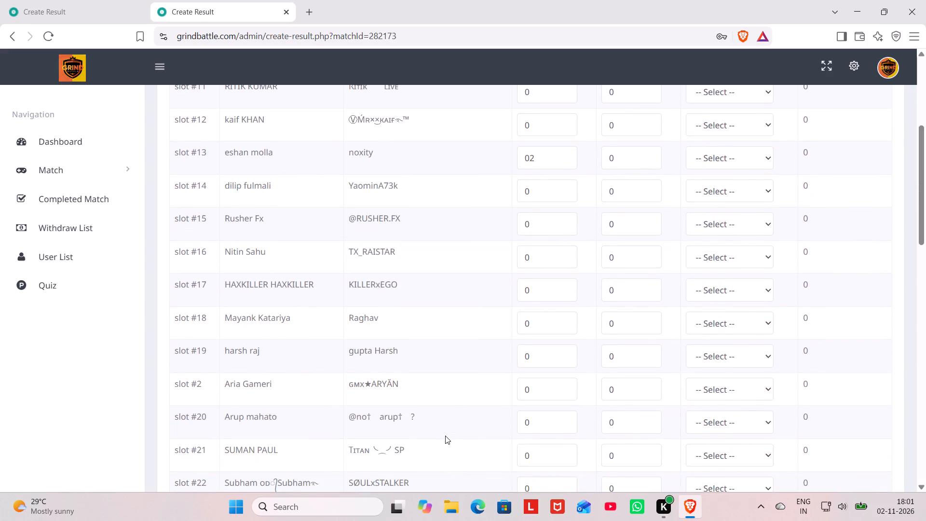
scroll(445, 436, down, 1)
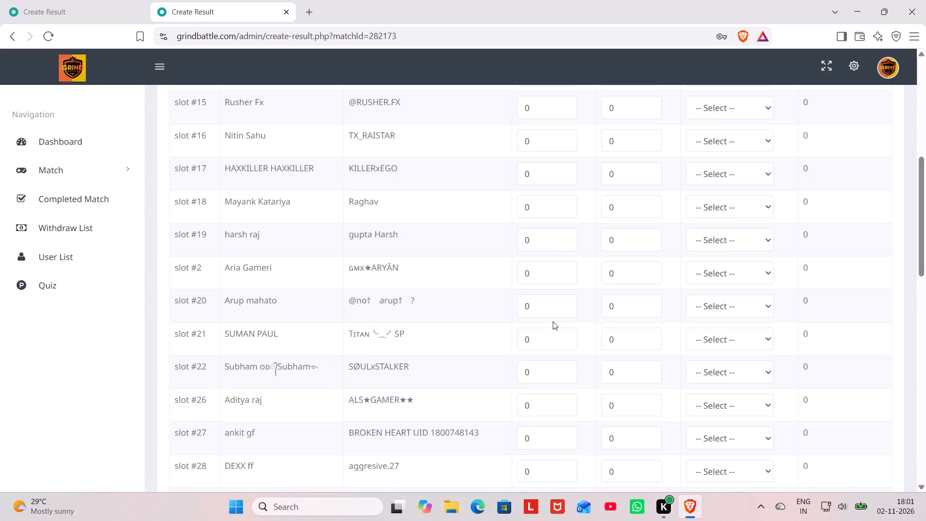
click(539, 340)
key(1)
key(Tab)
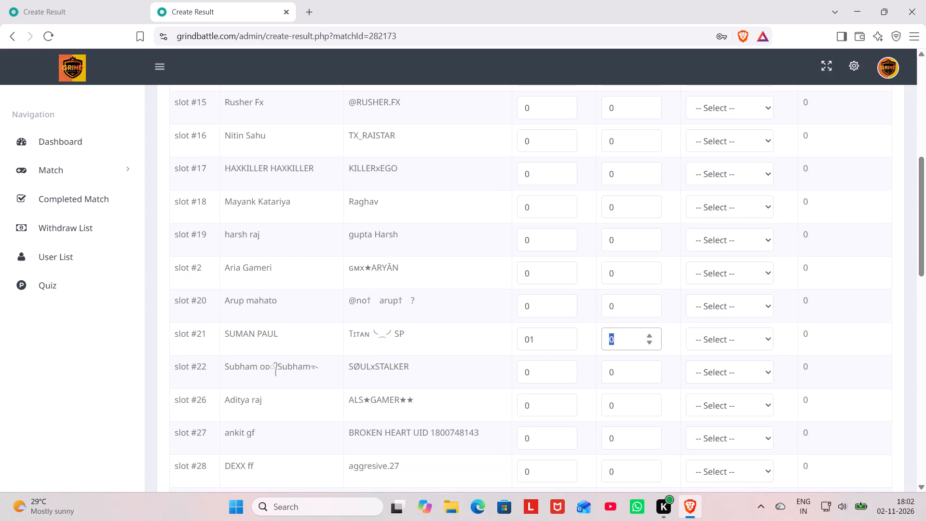
scroll(524, 387, up, 3)
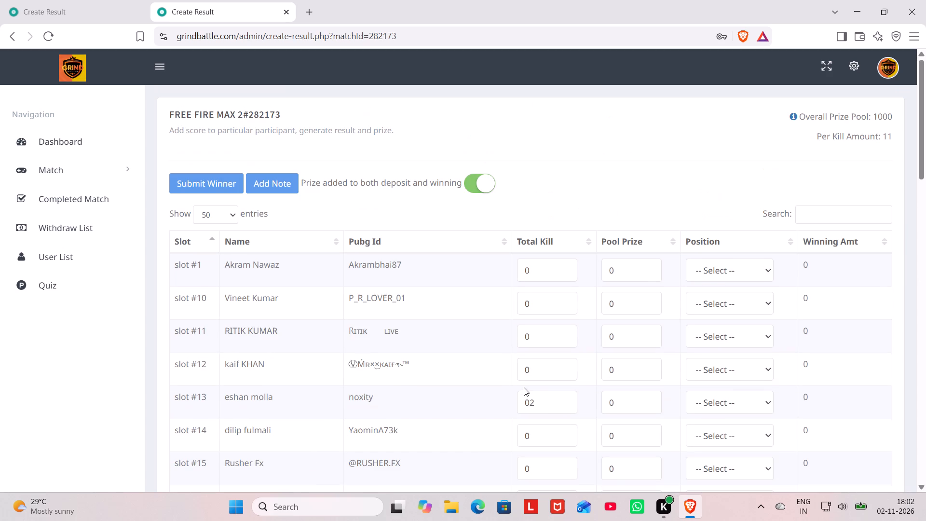
click(816, 209)
text(sub)
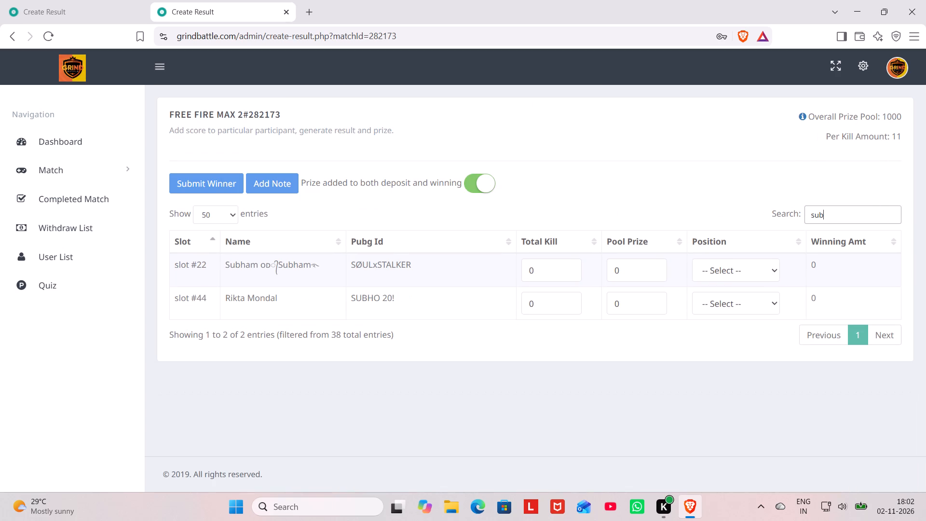
click(547, 300)
key(7)
click(841, 213)
key(BackSpace)
key(BackSpace)
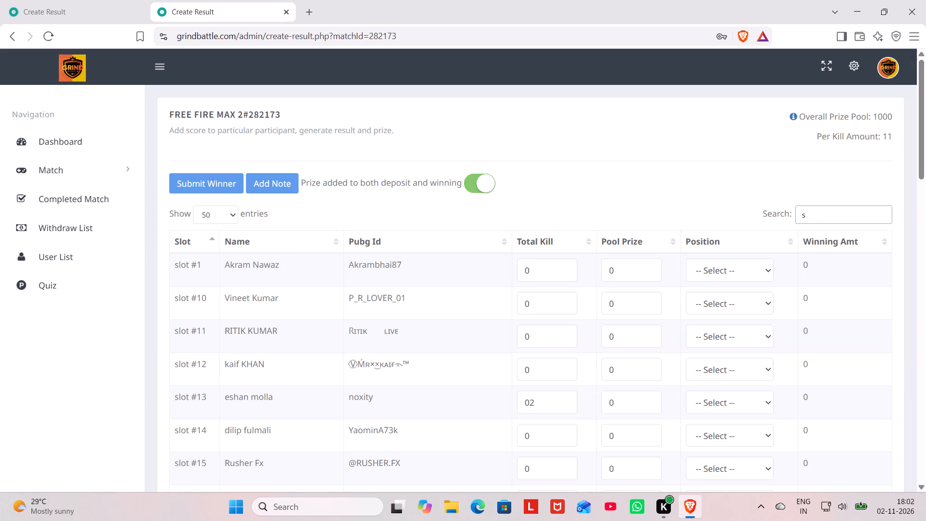
key(BackSpace)
key(BackSpace)
key(BackSpace)
text(lo)
click(559, 311)
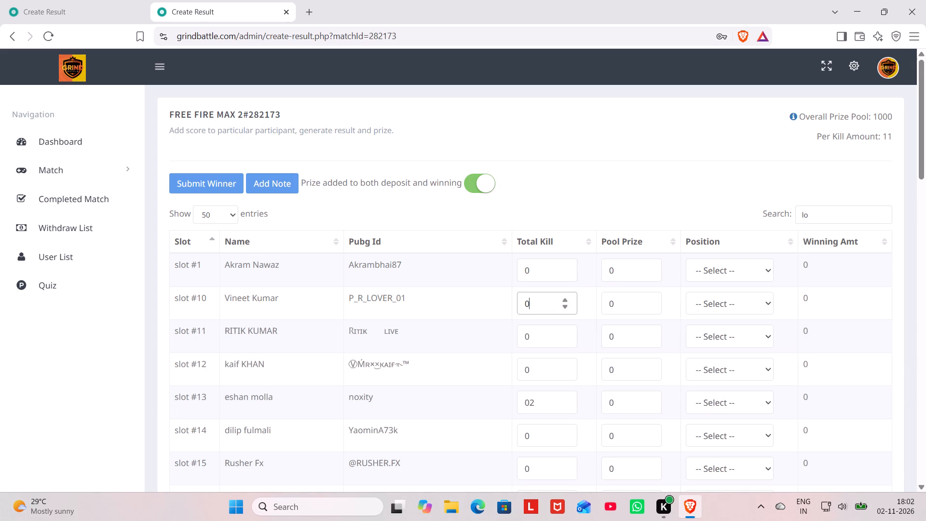
key(2)
key(Tab)
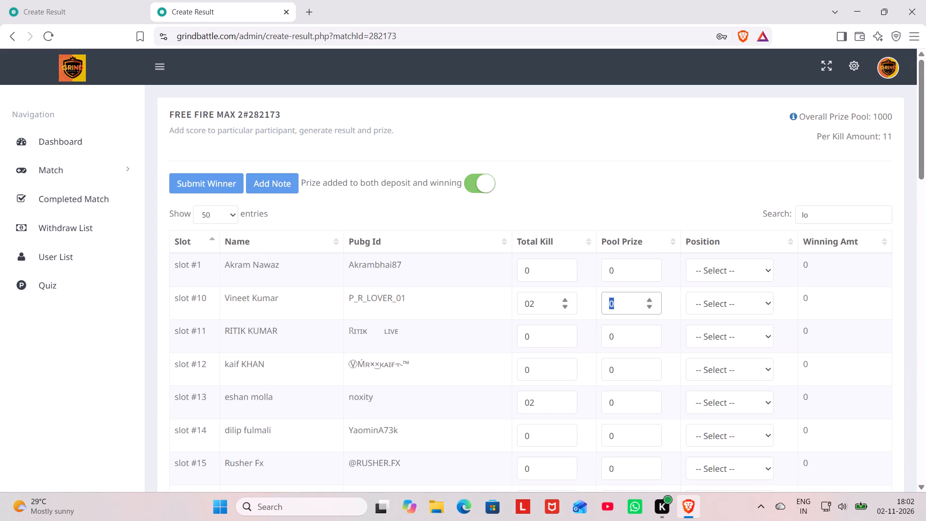
click(838, 214)
key(BackSpace)
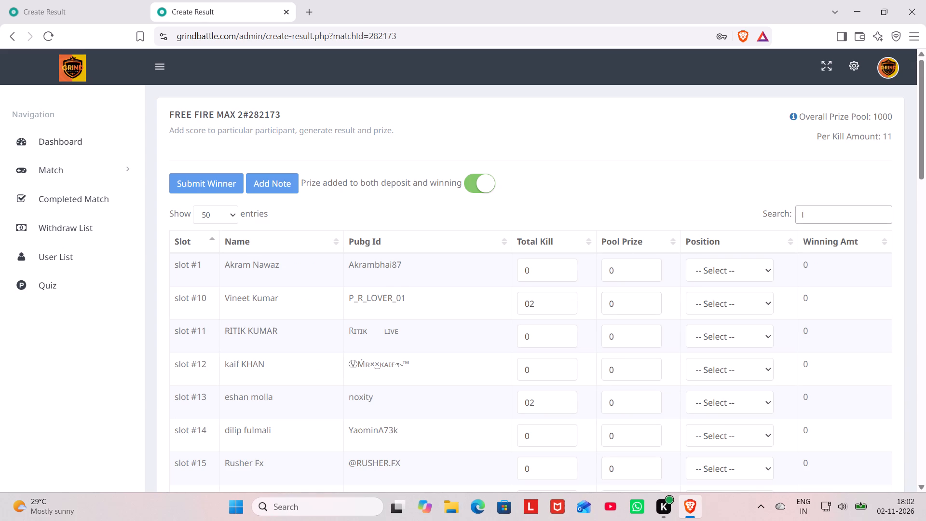
key(BackSpace)
key(BackSpace)
text(sr)
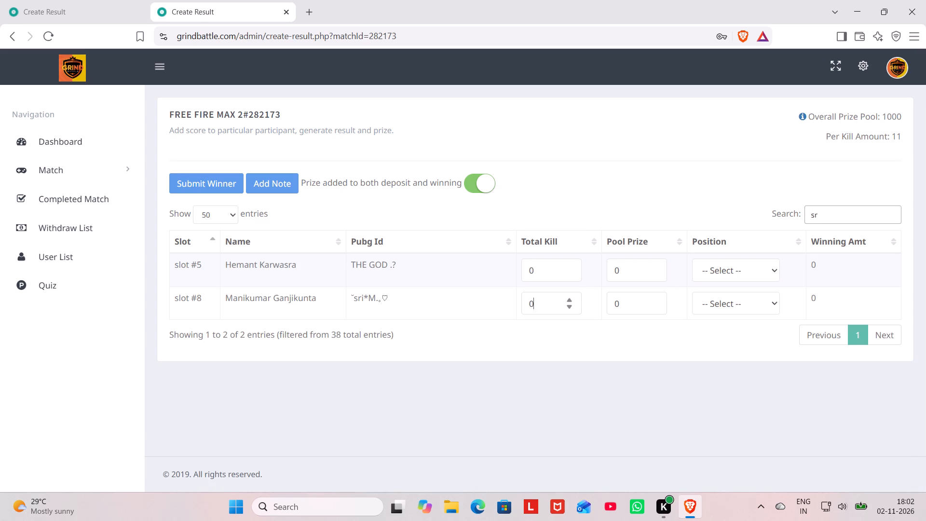
click(558, 308)
key(1)
key(Tab)
click(827, 211)
key(BackSpace)
key(BackSpace)
key(BackSpace)
key(BackSpace)
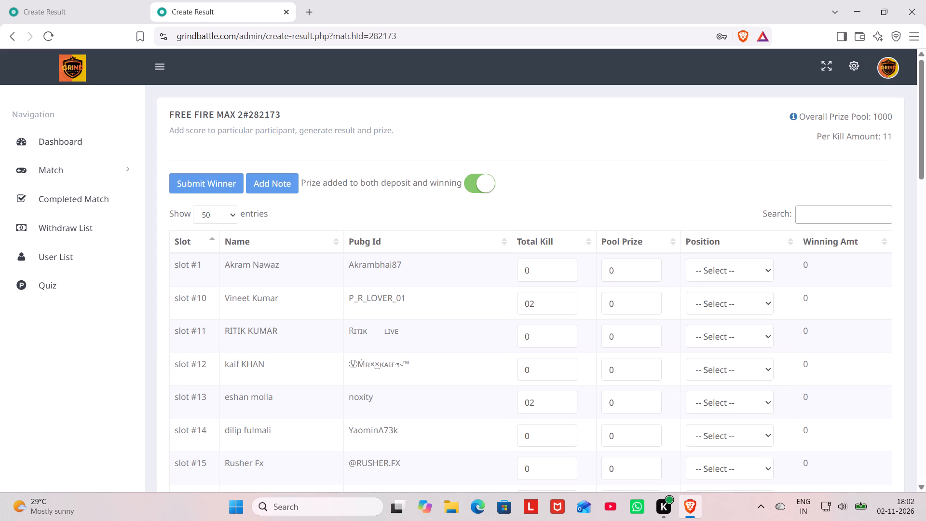
key(r)
key(i)
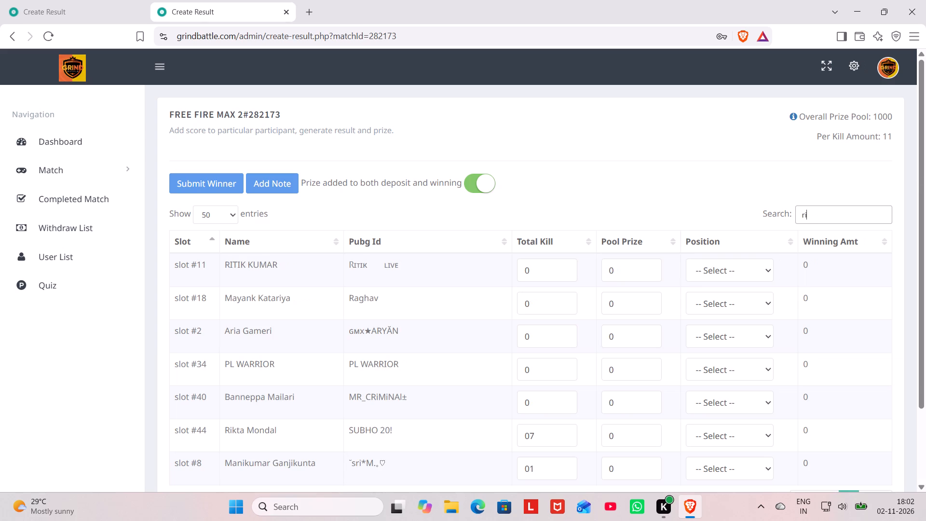
click(552, 268)
key(2)
key(Tab)
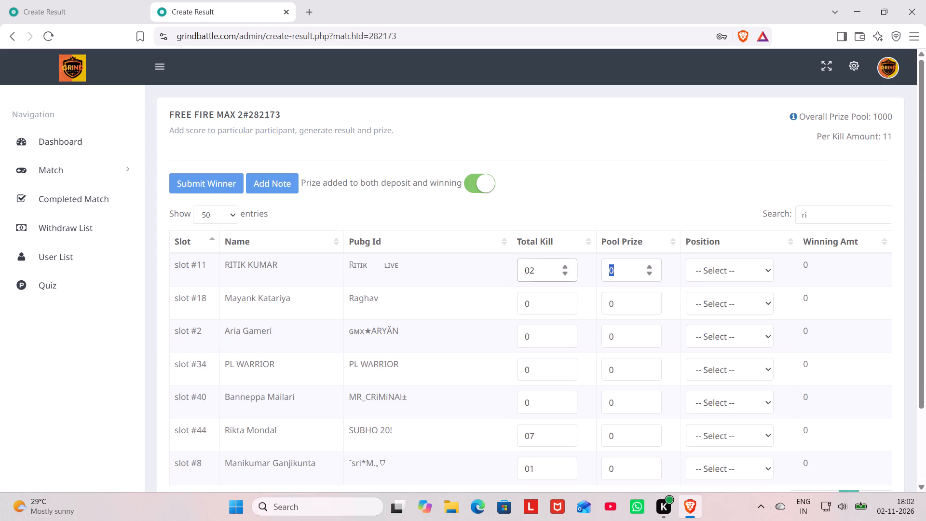
click(811, 223)
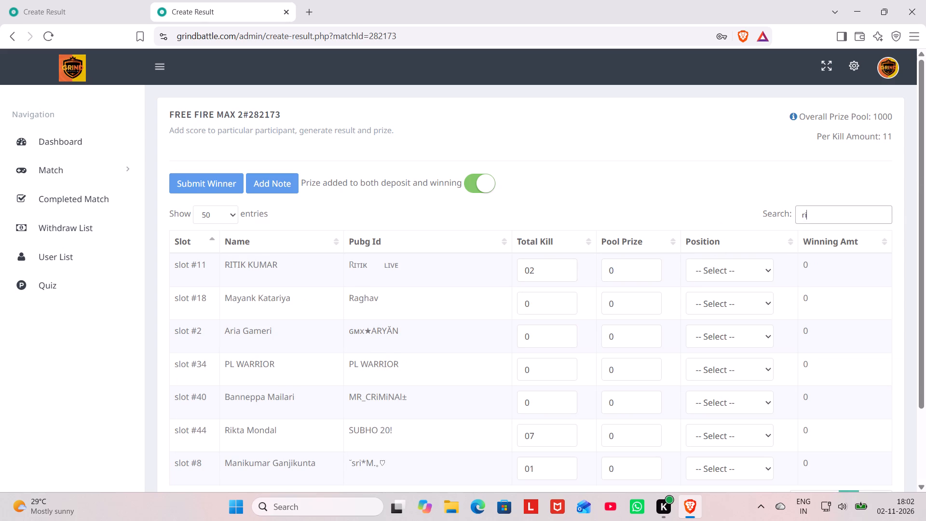
key(BackSpace)
key(BackSpace)
key(BackSpace)
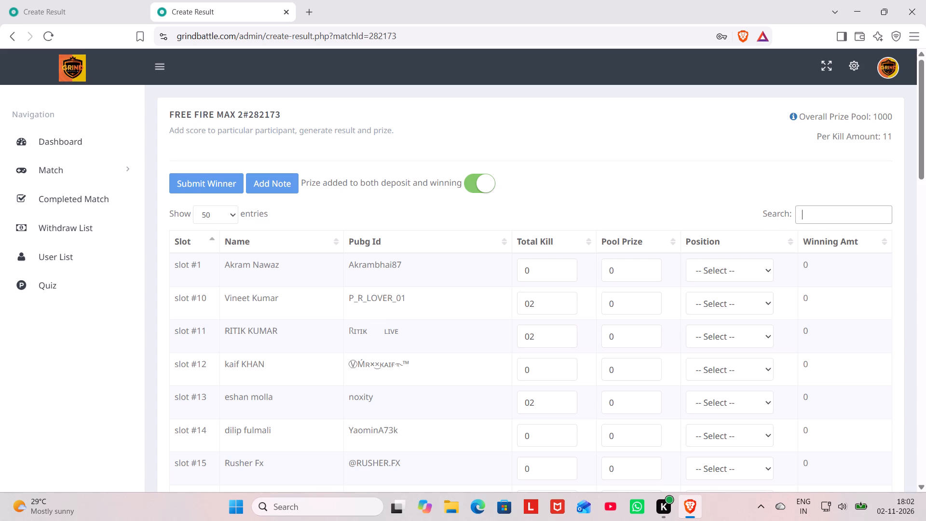
text(als)
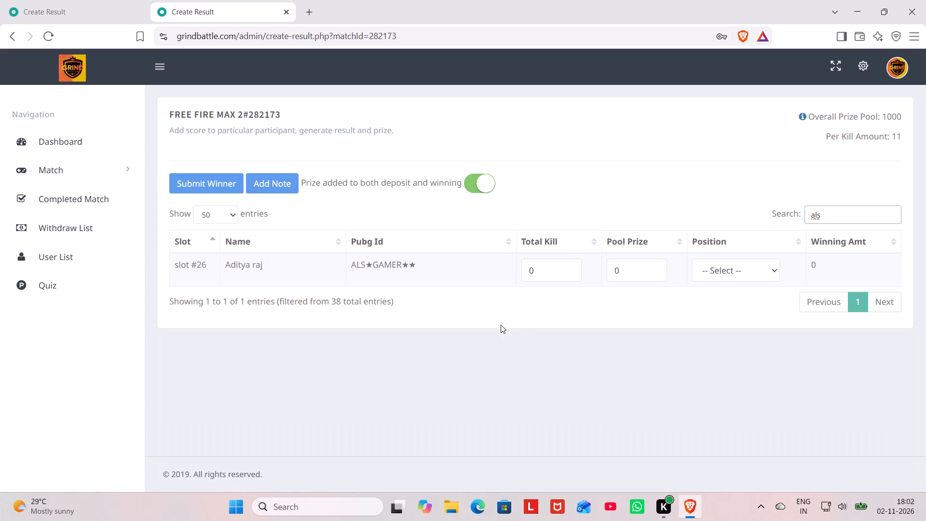
click(547, 274)
key(2)
key(Tab)
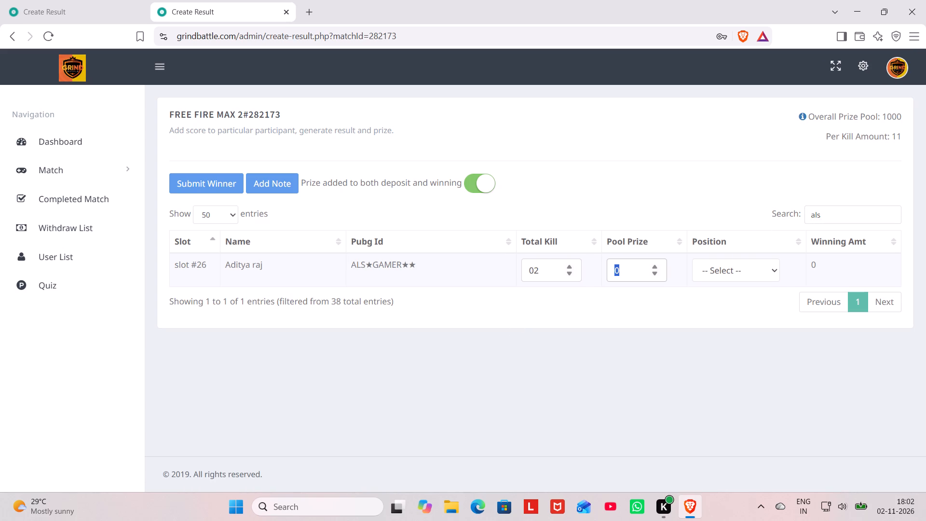
click(846, 216)
key(BackSpace)
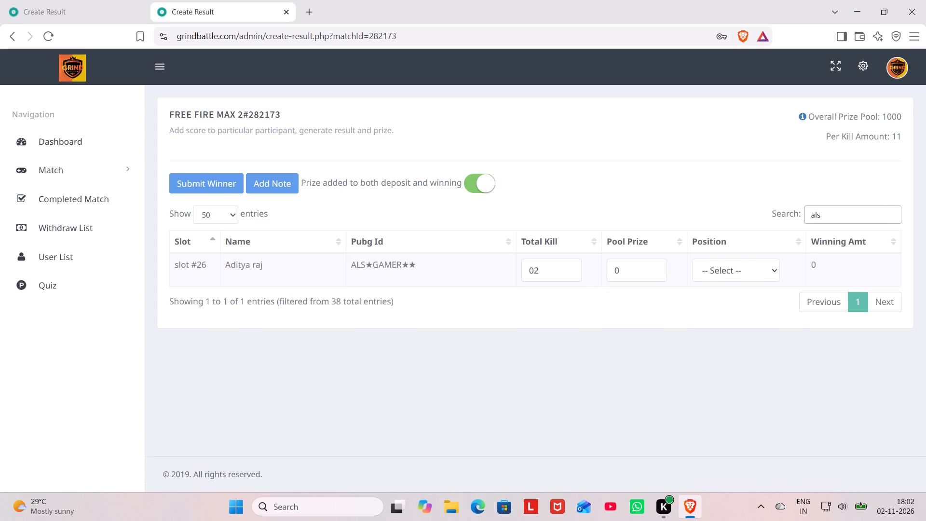
key(BackSpace)
key(BackSpace)
key(BackSpace)
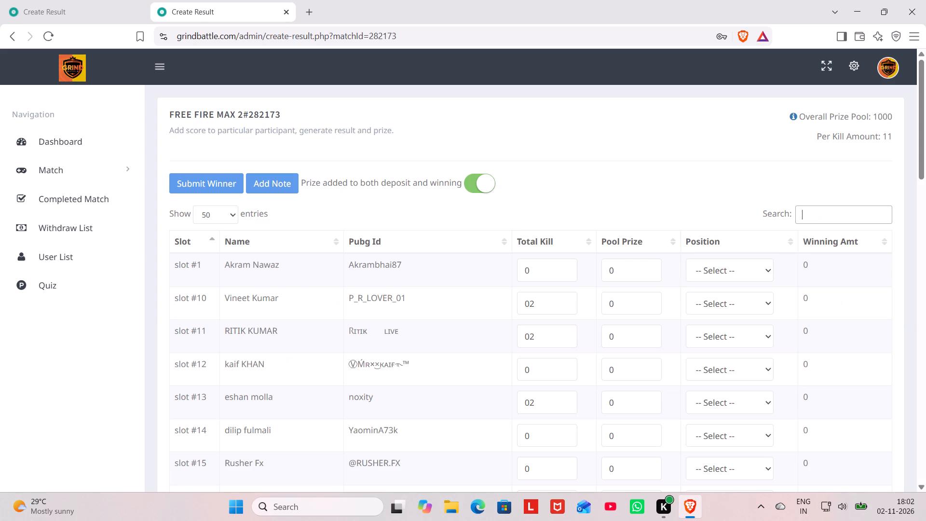
text(kill)
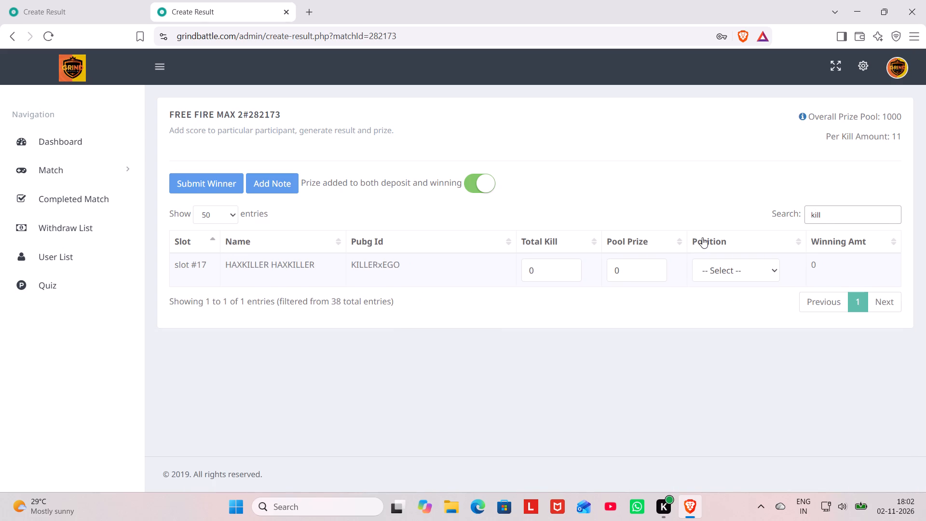
click(556, 266)
key(5)
key(Tab)
click(824, 215)
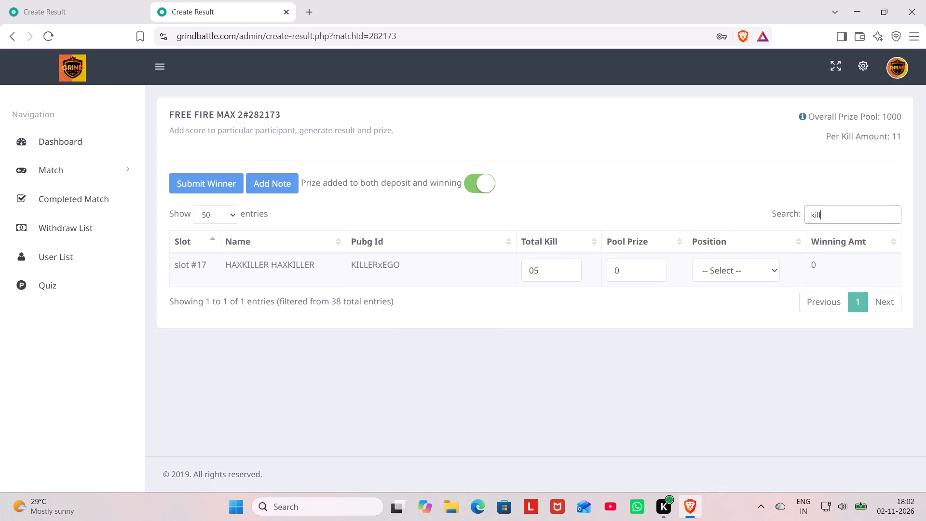
key(BackSpace)
key(BackSpace)
key(BackSpace)
key(BackSpace)
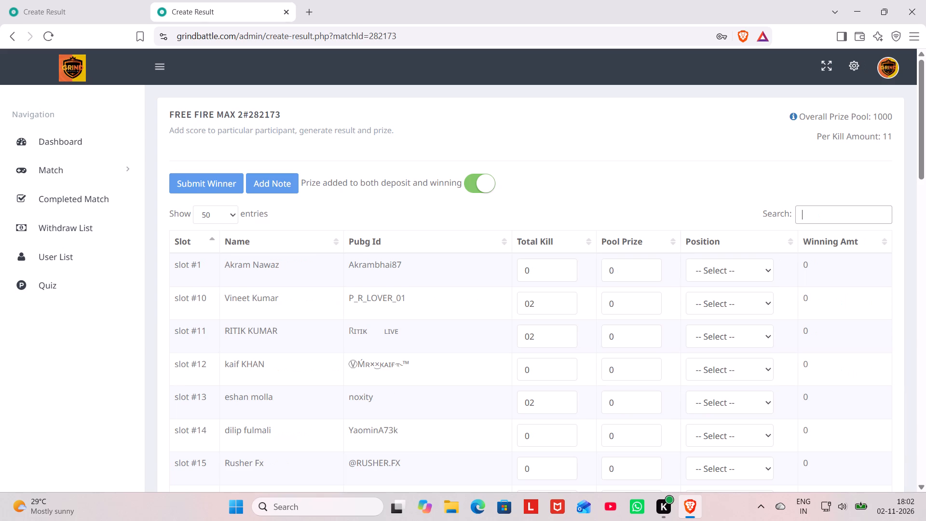
text(mr)
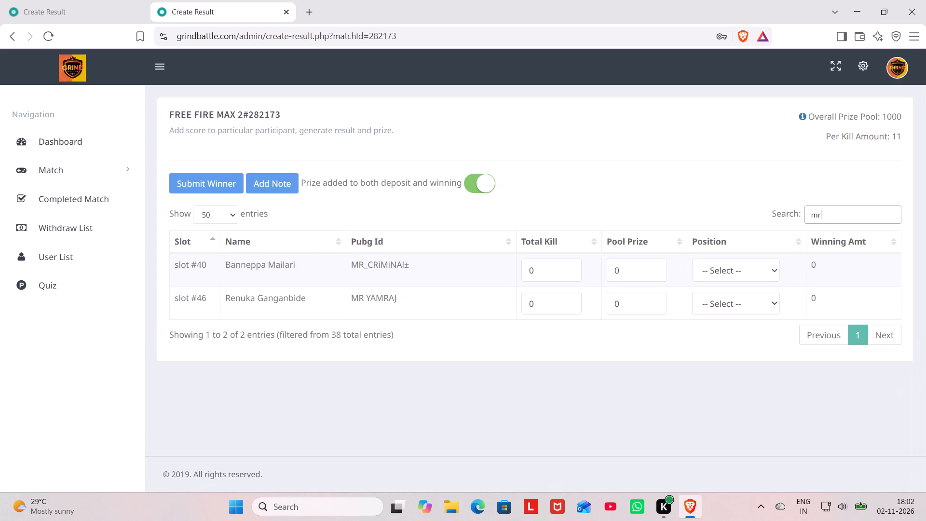
click(568, 271)
click(553, 274)
key(BackSpace)
key(BackSpace)
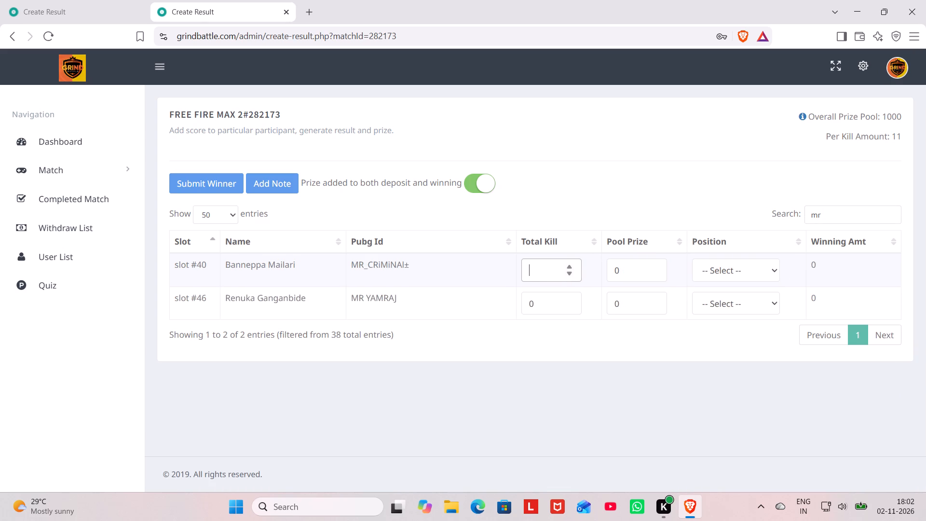
text(01)
key(Tab)
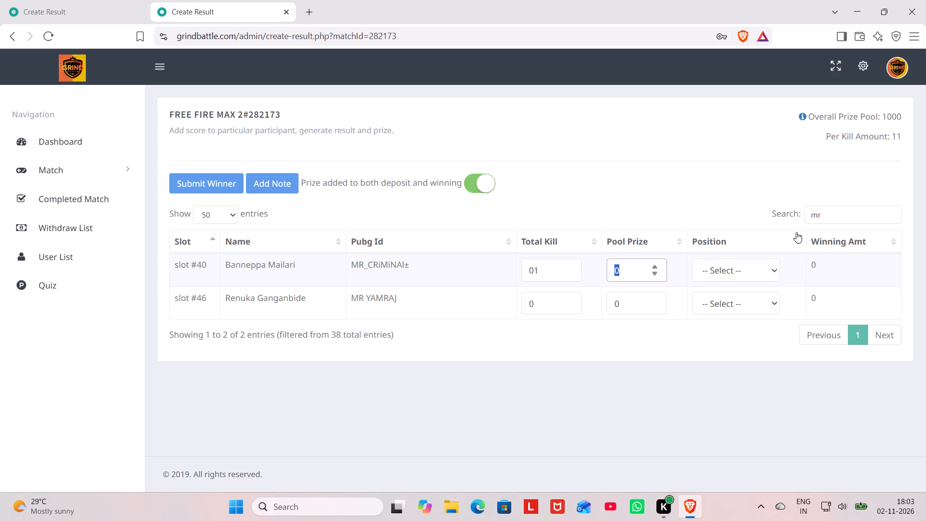
click(823, 221)
key(BackSpace)
key(BackSpace)
key(BackSpace)
key(BackSpace)
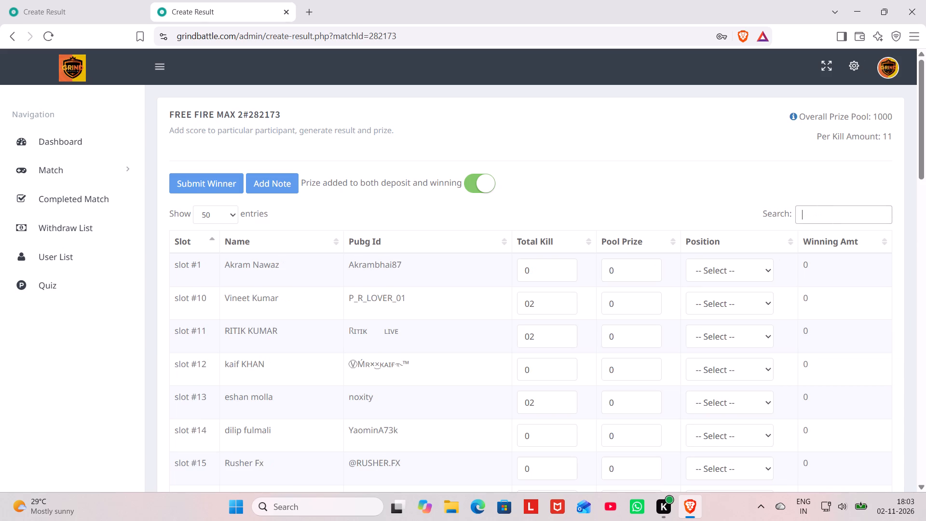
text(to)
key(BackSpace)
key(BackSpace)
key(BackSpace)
click(476, 350)
scroll(476, 350, down, 3)
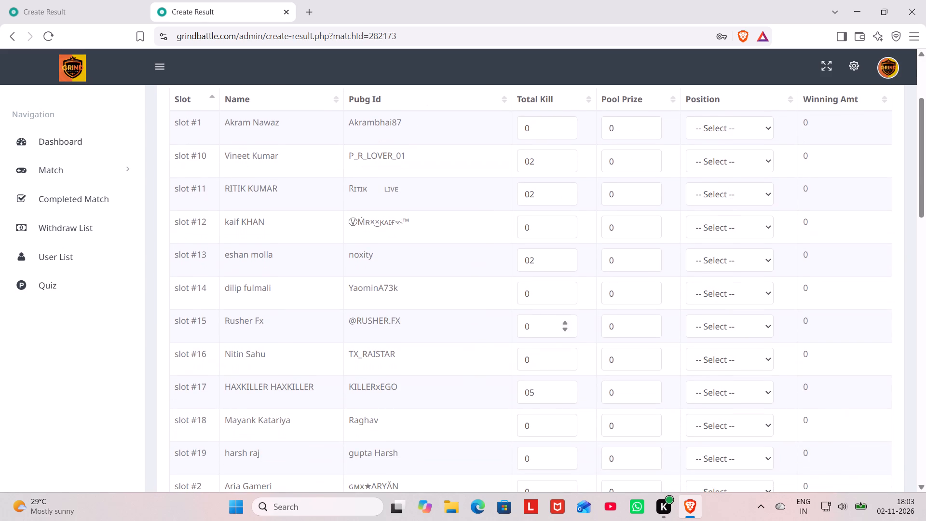
scroll(478, 323, up, 3)
scroll(453, 387, down, 1)
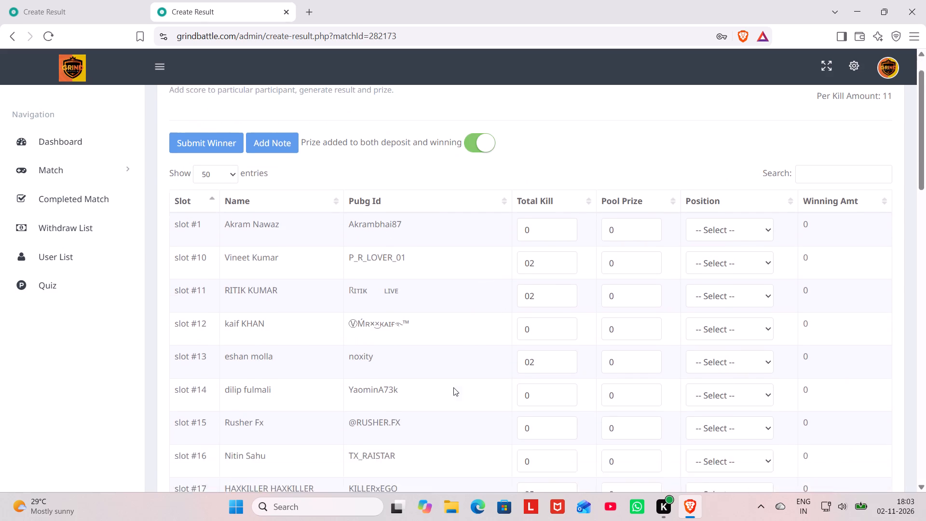
scroll(453, 387, down, 1)
click(535, 368)
key(5)
key(Tab)
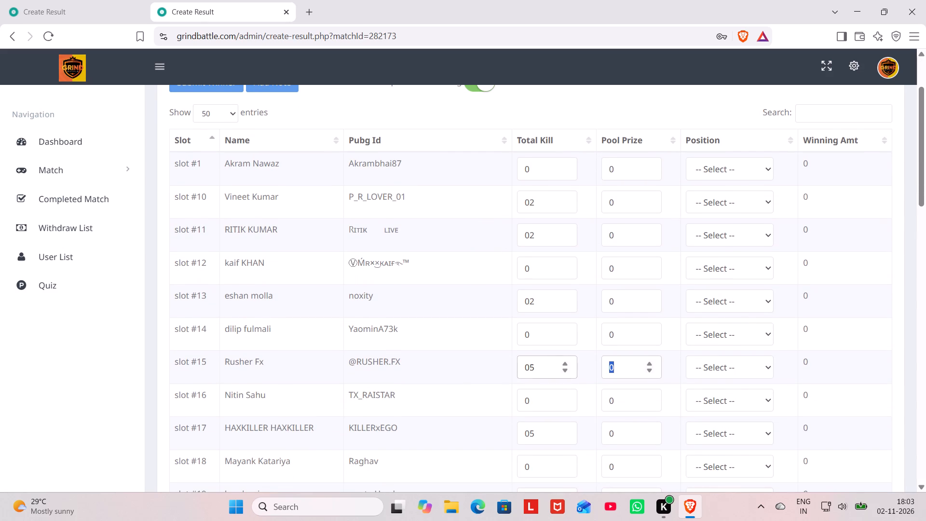
click(473, 392)
scroll(473, 392, down, 3)
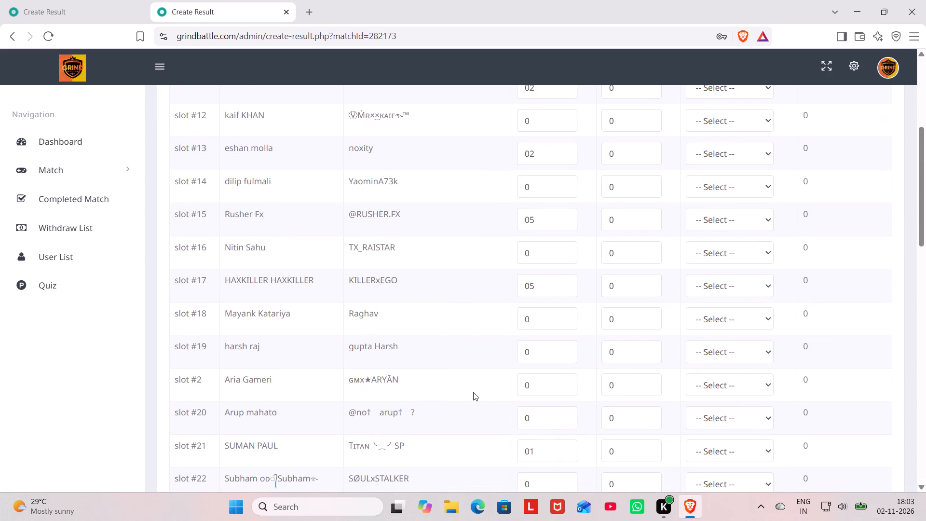
scroll(473, 392, down, 4)
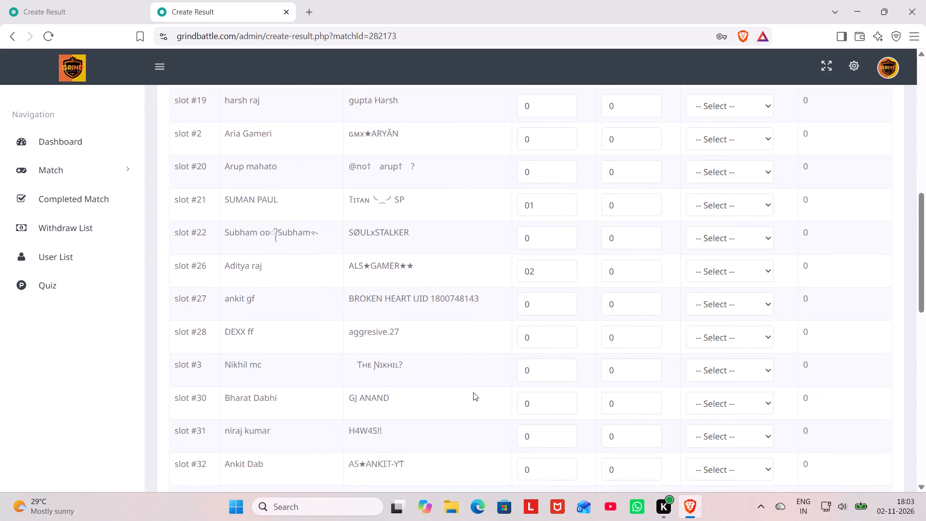
scroll(473, 392, down, 4)
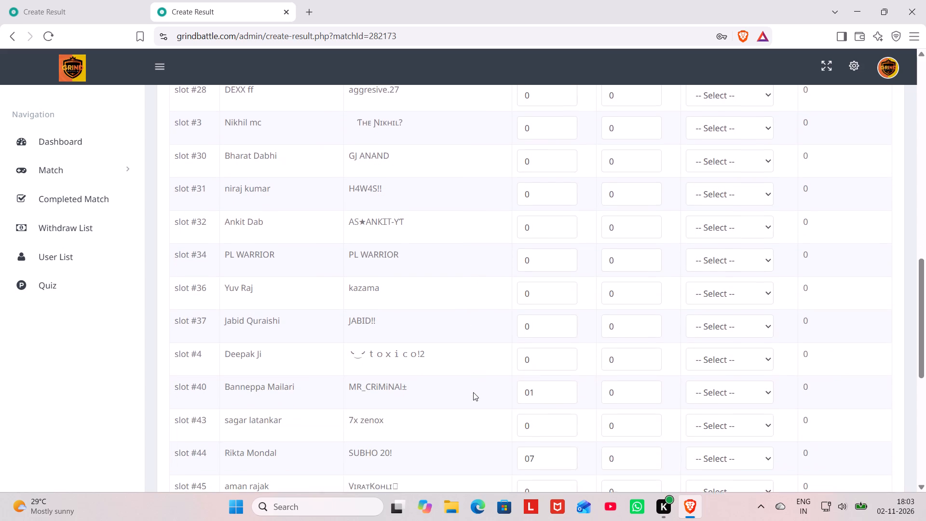
scroll(473, 392, down, 3)
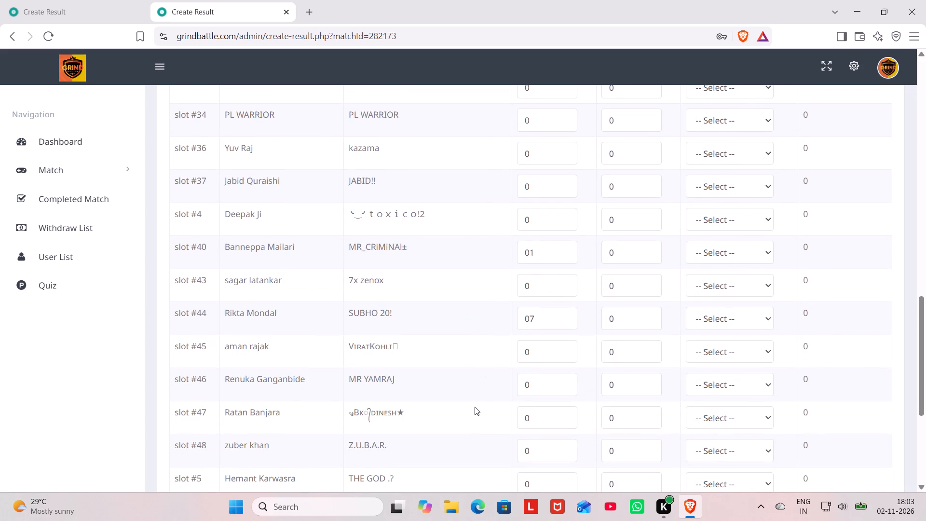
scroll(475, 410, down, 5)
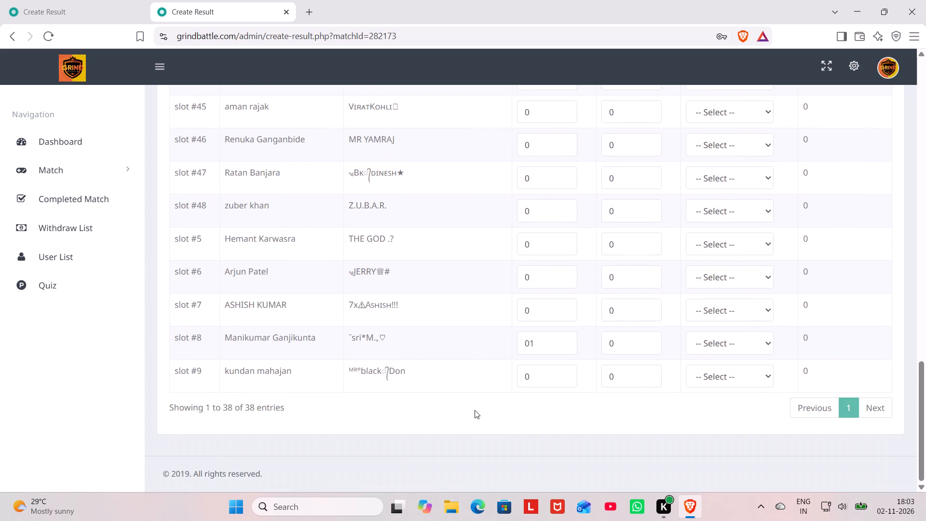
scroll(485, 288, up, 5)
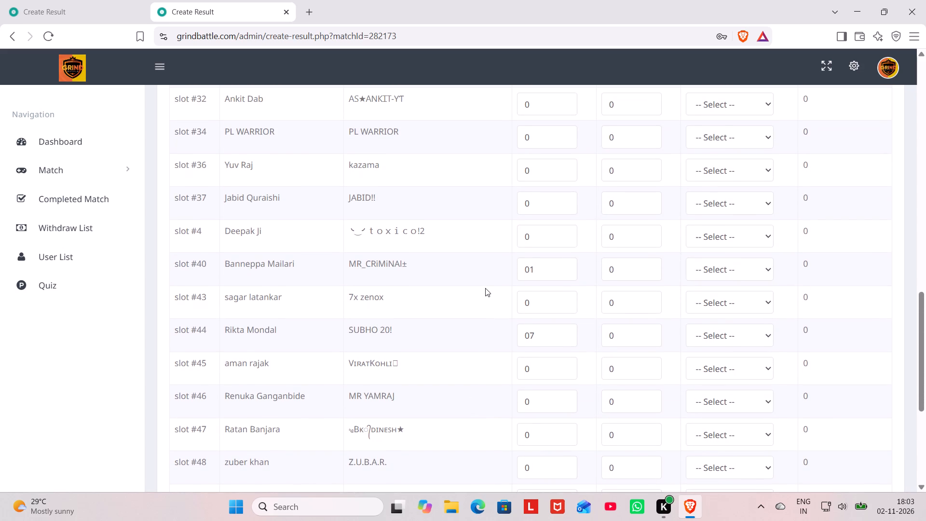
scroll(485, 288, up, 1)
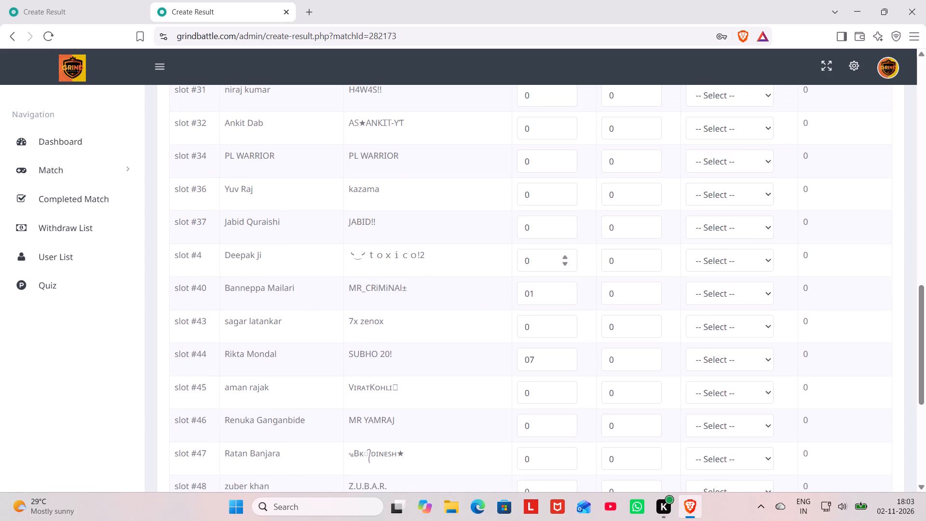
click(547, 254)
key(1)
key(Tab)
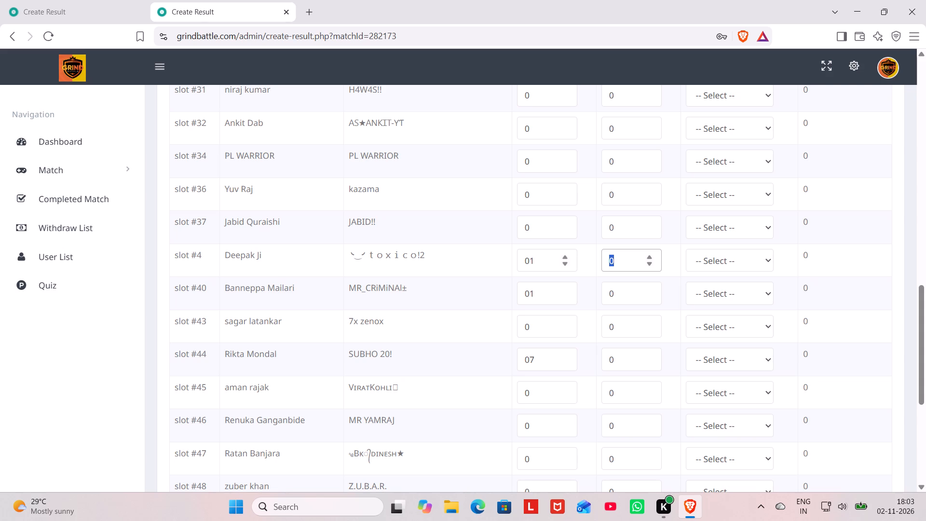
click(466, 236)
scroll(466, 236, up, 5)
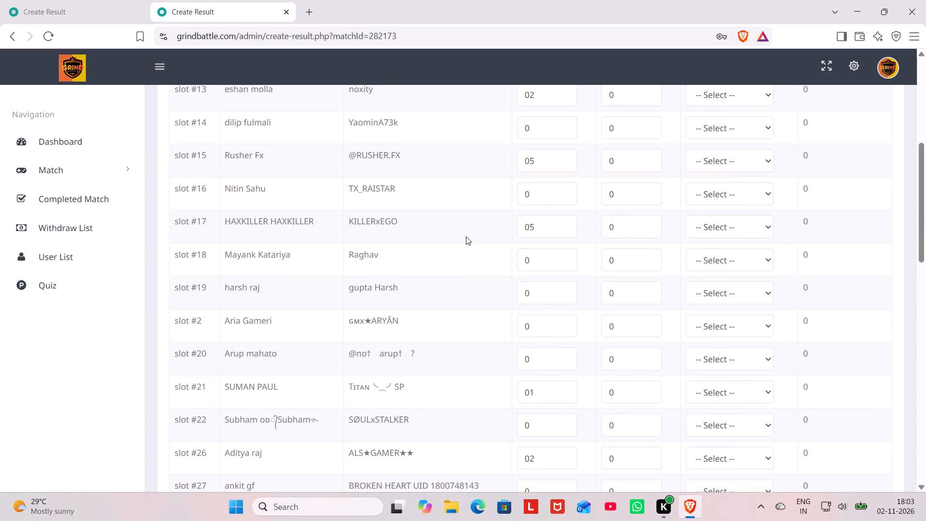
scroll(466, 236, up, 3)
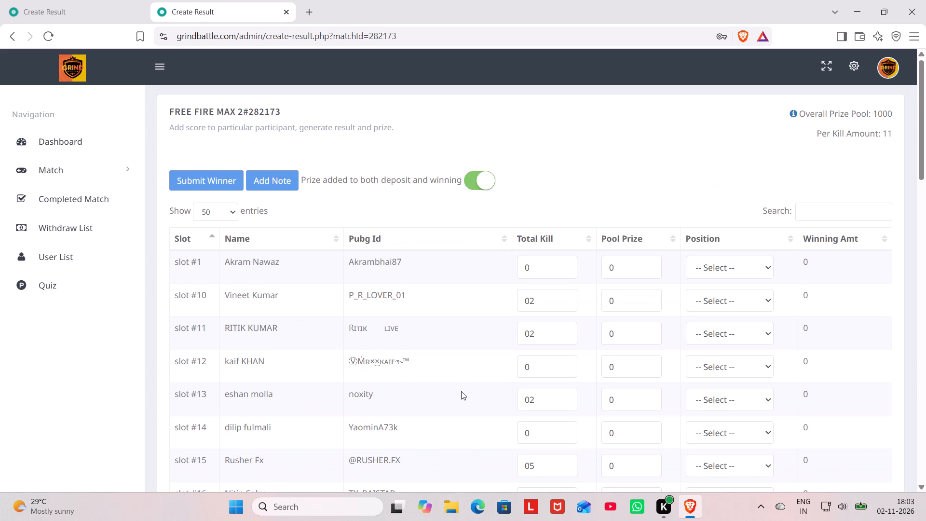
scroll(461, 391, down, 4)
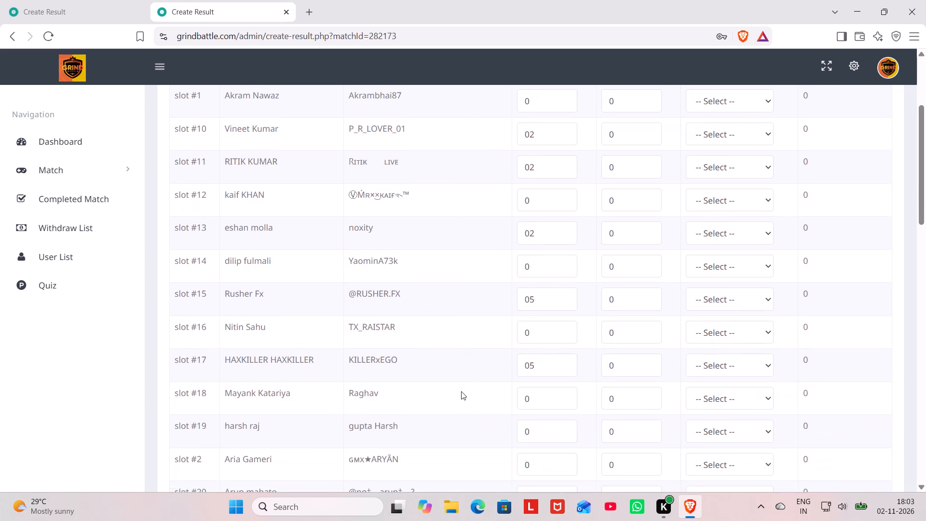
scroll(461, 391, down, 3)
click(529, 378)
key(1)
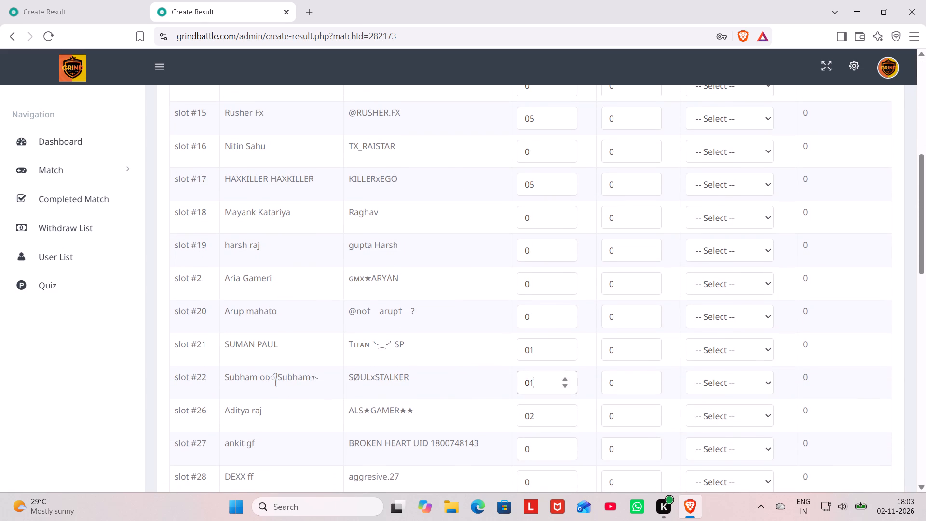
key(Tab)
click(529, 378)
click(499, 394)
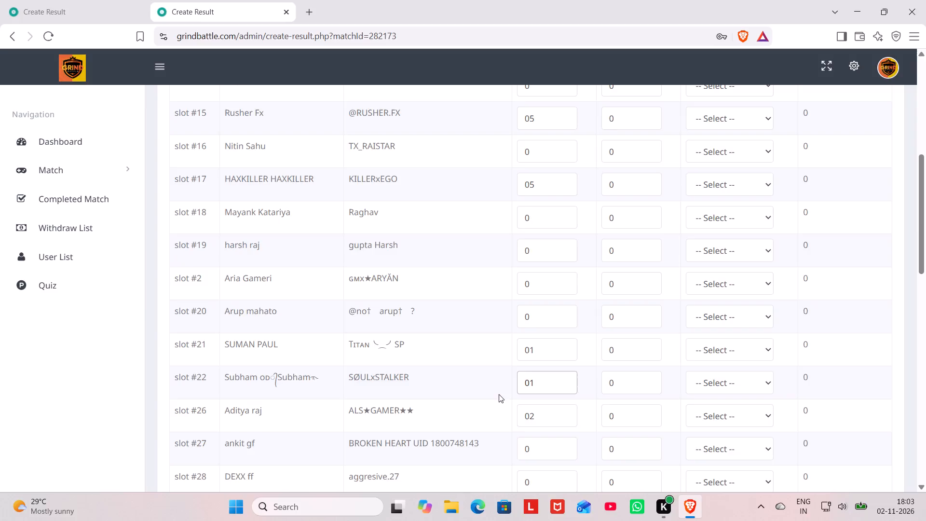
Find the slot #45 player ViratKohli in the participant list and set the total kills to 2.
scroll(499, 394, down, 5)
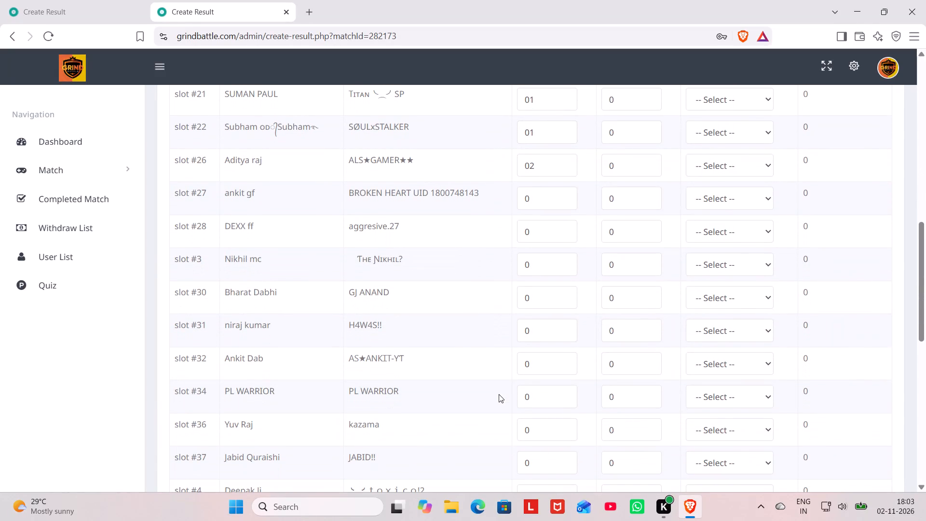
scroll(499, 394, down, 3)
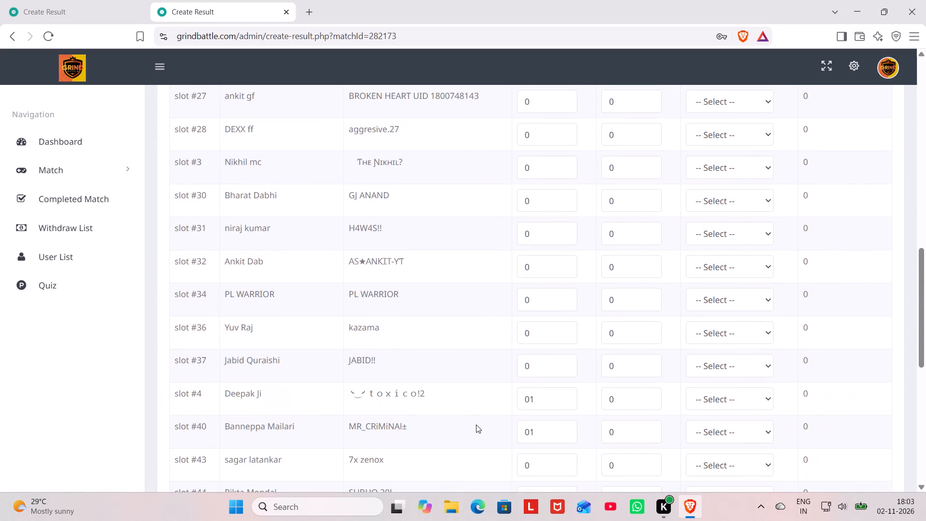
scroll(476, 425, down, 2)
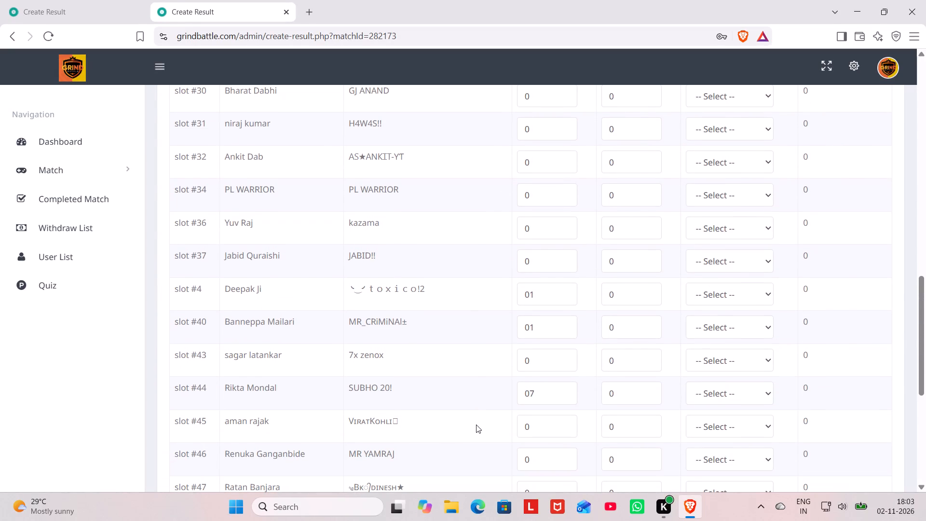
scroll(476, 425, down, 1)
click(539, 407)
key(2)
key(Tab)
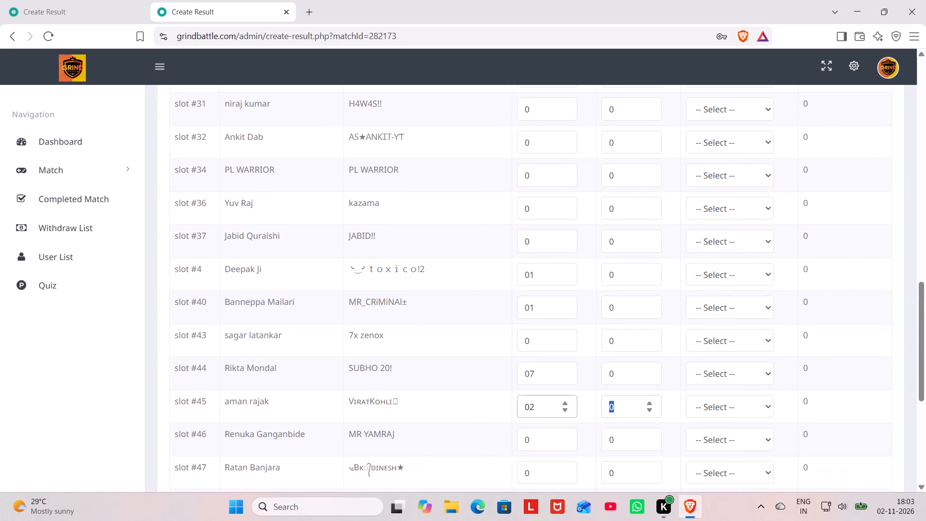
click(512, 422)
scroll(512, 422, down, 3)
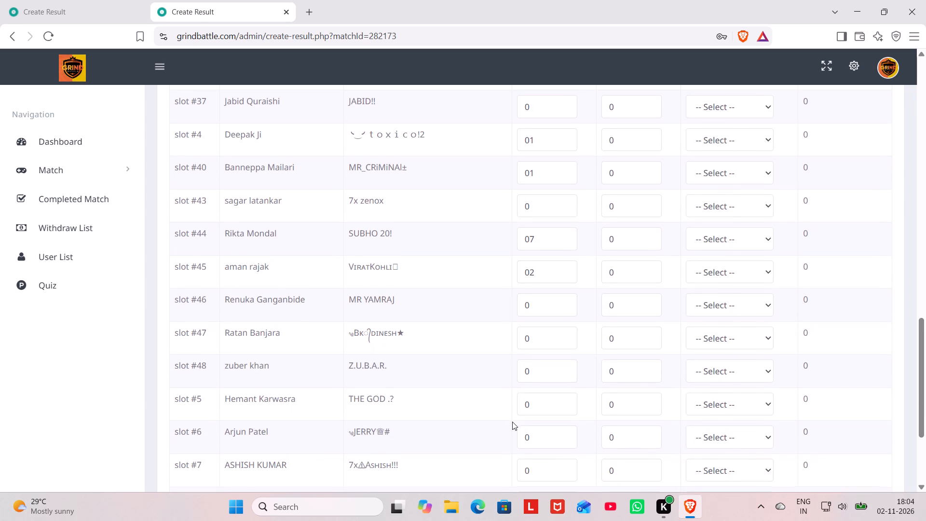
scroll(512, 422, down, 1)
click(549, 384)
key(1)
key(Tab)
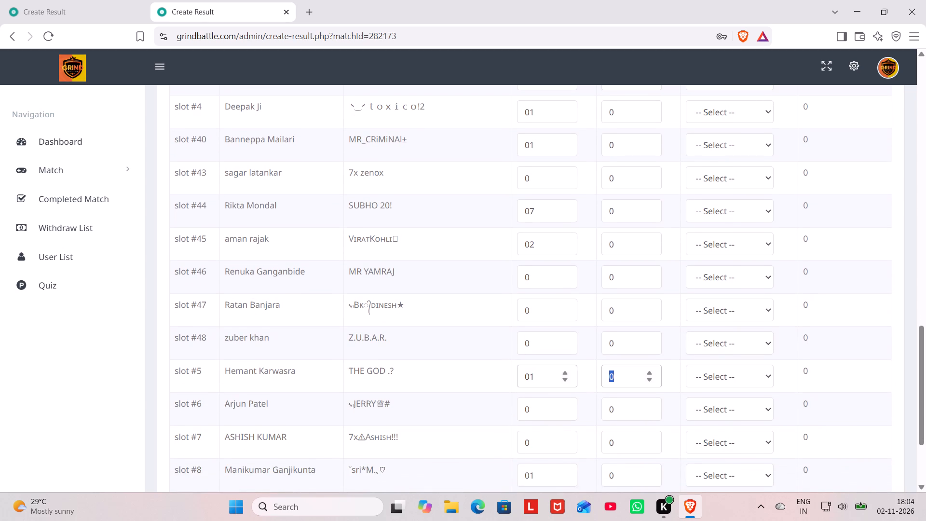
click(464, 384)
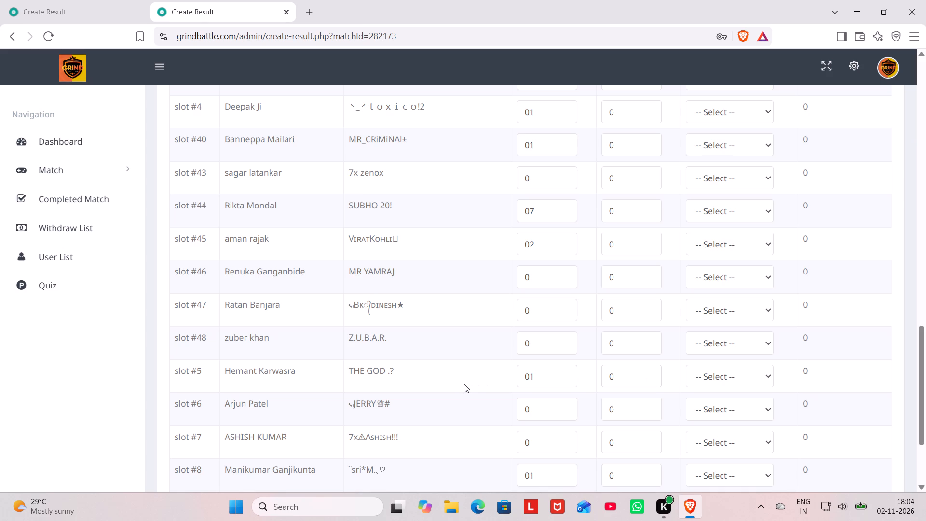
Search the participant list for "haw", then clear the search.
scroll(464, 385, down, 4)
scroll(464, 385, up, 7)
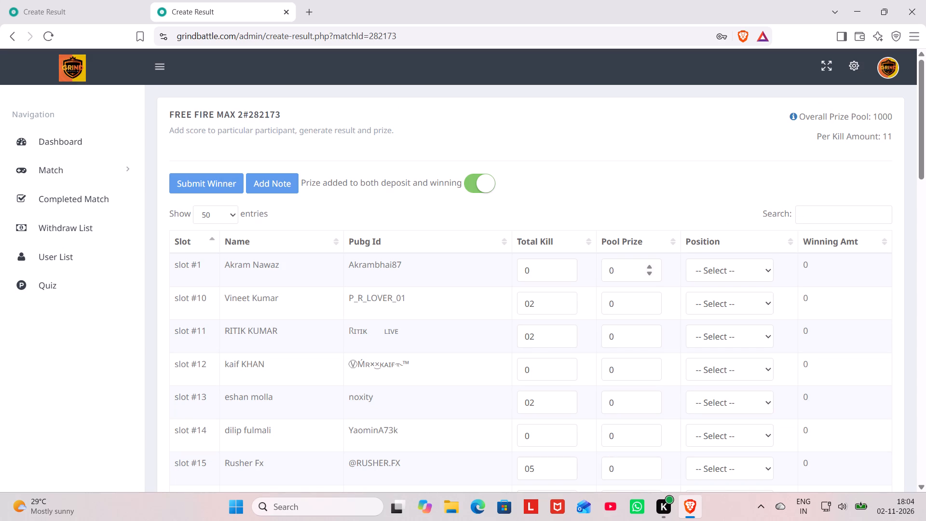
click(817, 214)
text(haw)
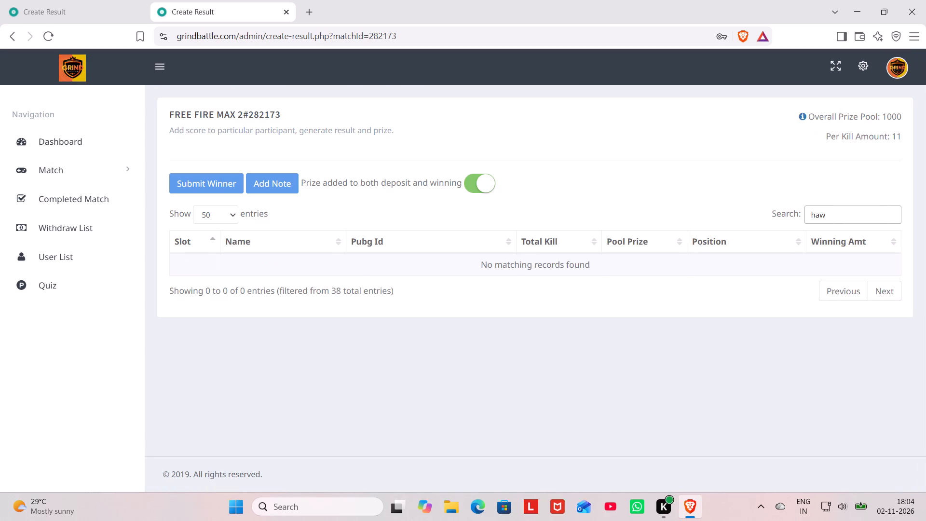
key(BackSpace)
key(BackSpace)
key(BackSpace)
key(BackSpace)
key(BackSpace)
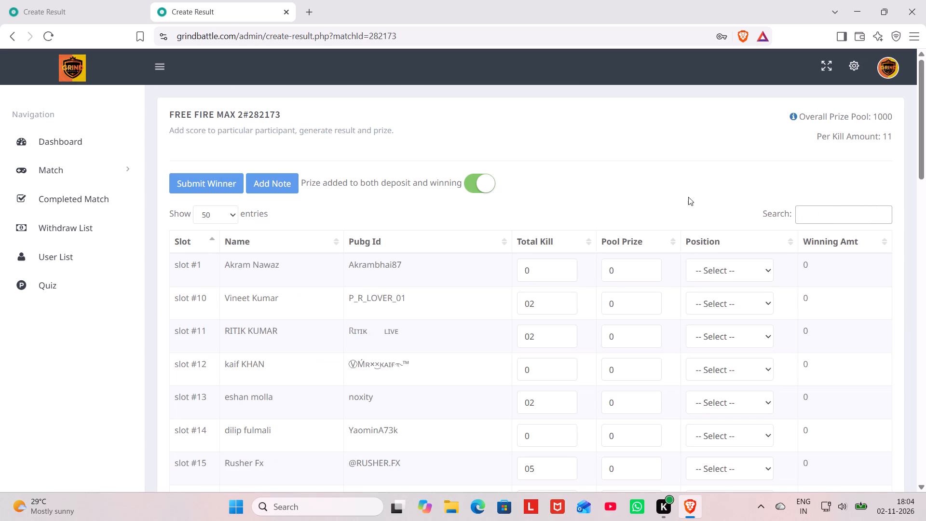
click(651, 188)
scroll(419, 406, down, 4)
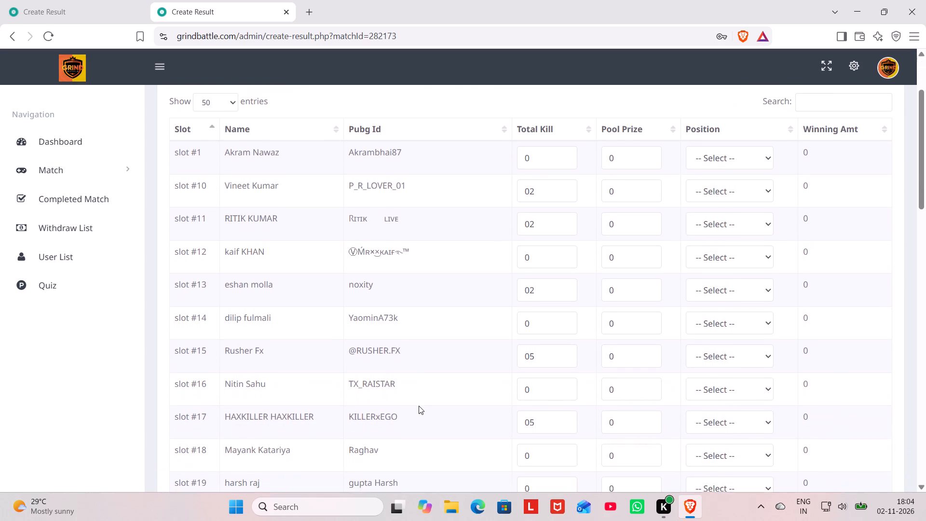
scroll(419, 406, down, 5)
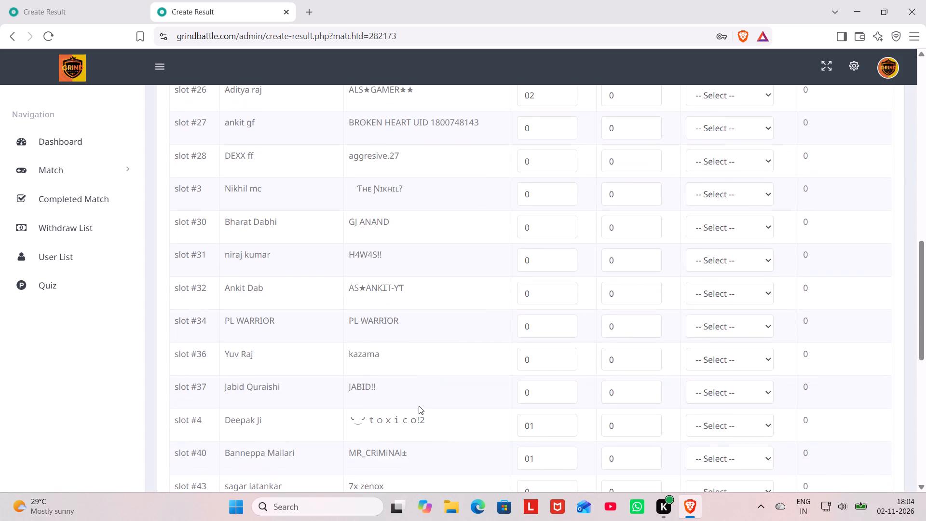
click(542, 259)
key(1)
key(Tab)
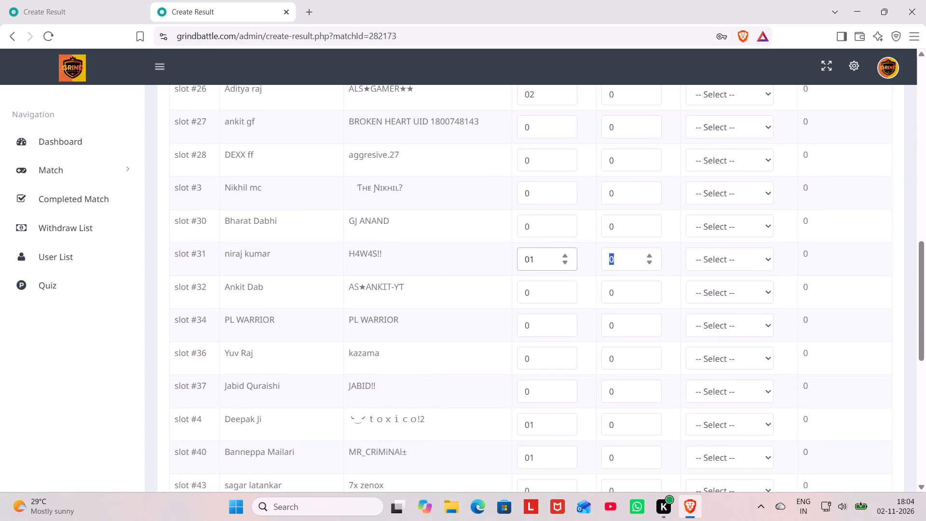
click(480, 288)
Submit the winner results for match 282173 and dismiss the site's alert.
scroll(480, 288, up, 4)
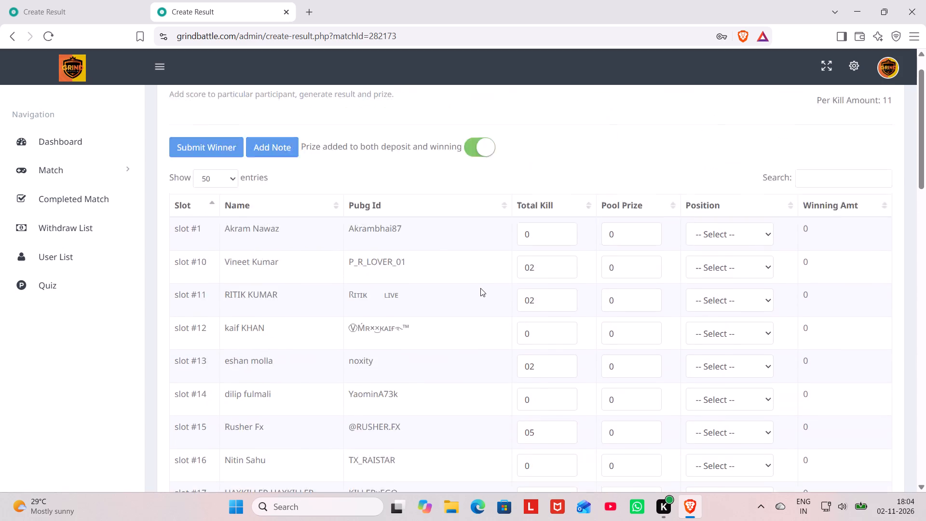
click(180, 182)
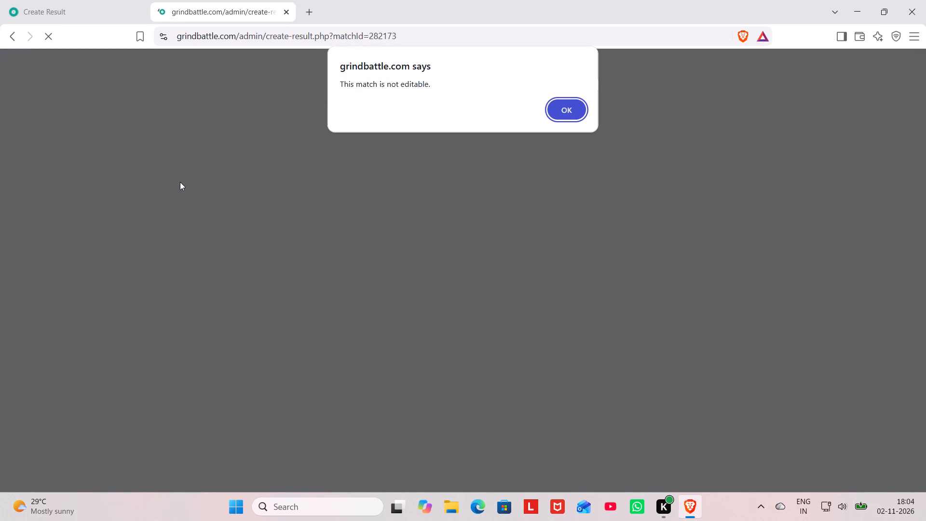
click(563, 116)
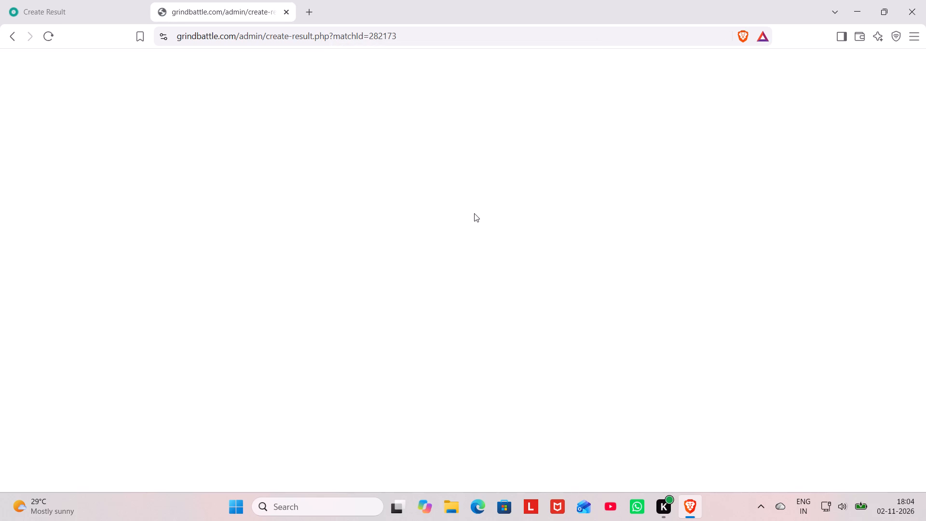
Go back to match 282173's result form and save the user note "7x Zenox send your POV to customer support.".
click(5, 38)
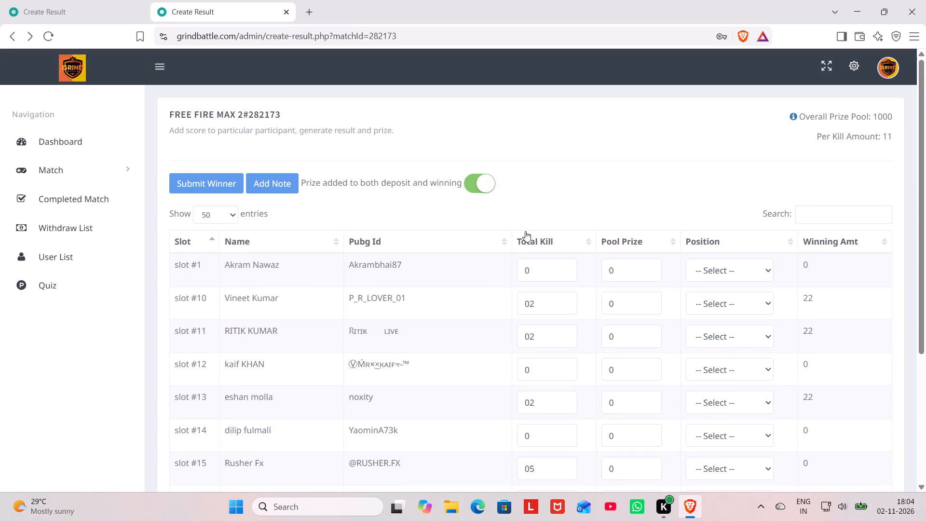
click(270, 190)
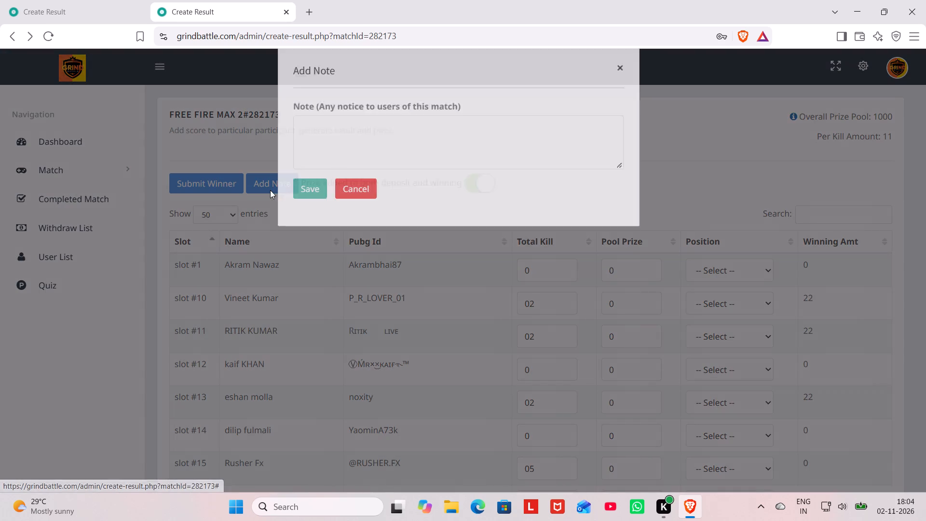
click(363, 155)
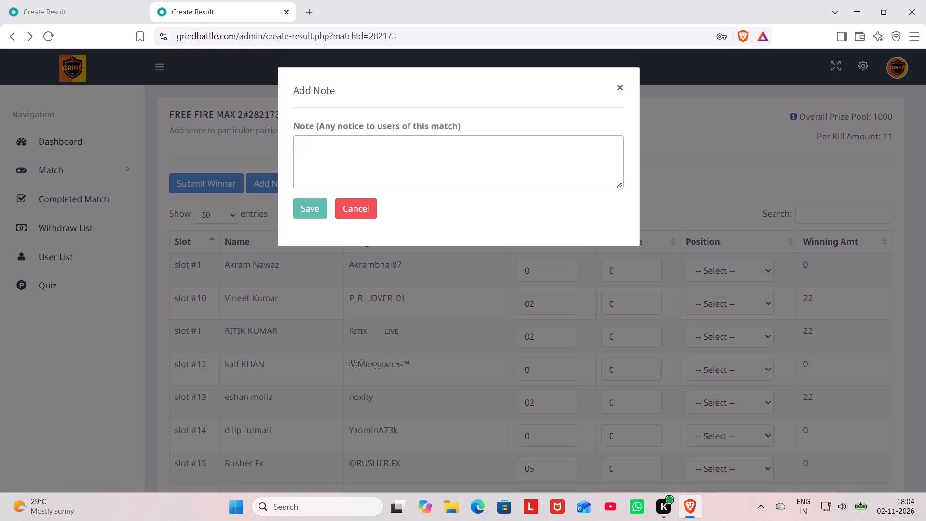
text(7x Zenox)
key(space)
text(send)
key(space)
text(your)
key(space)
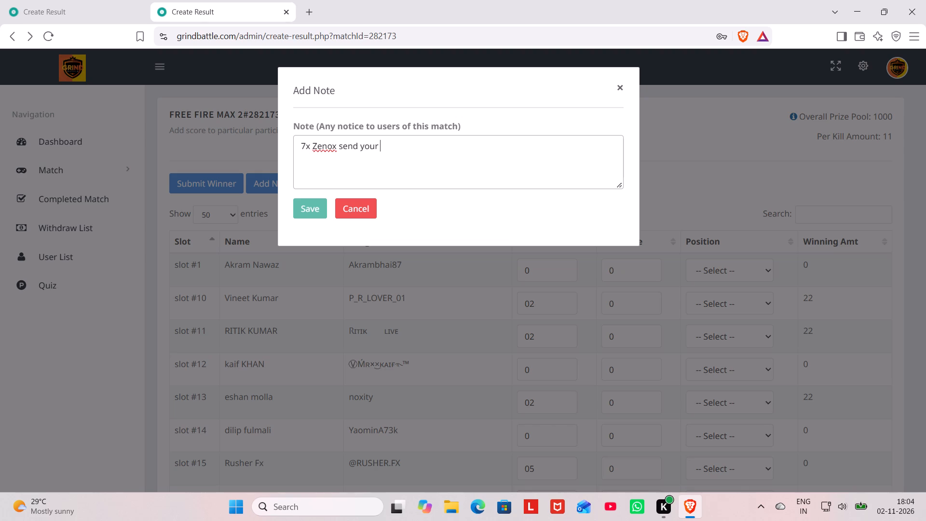
text(POV)
key(space)
text(to cusr)
key(BackSpace)
text(tomer support)
key(period)
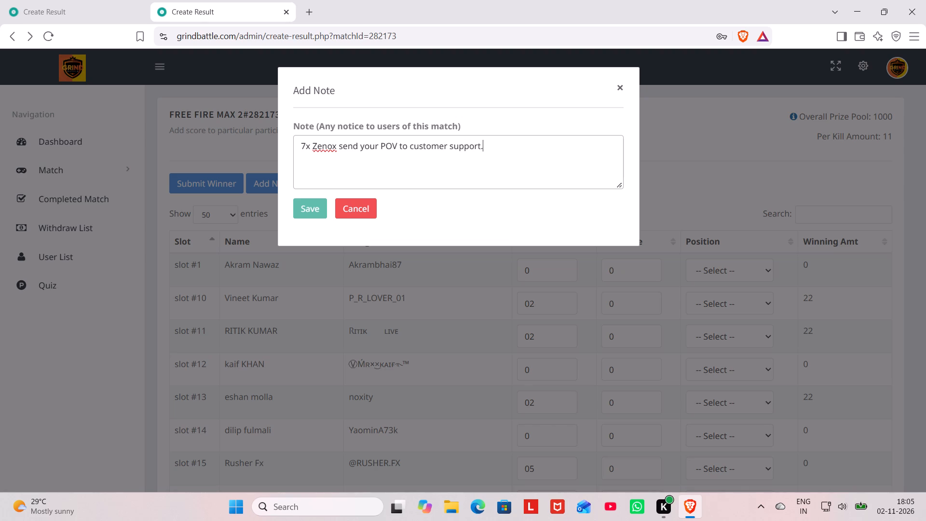
click(301, 211)
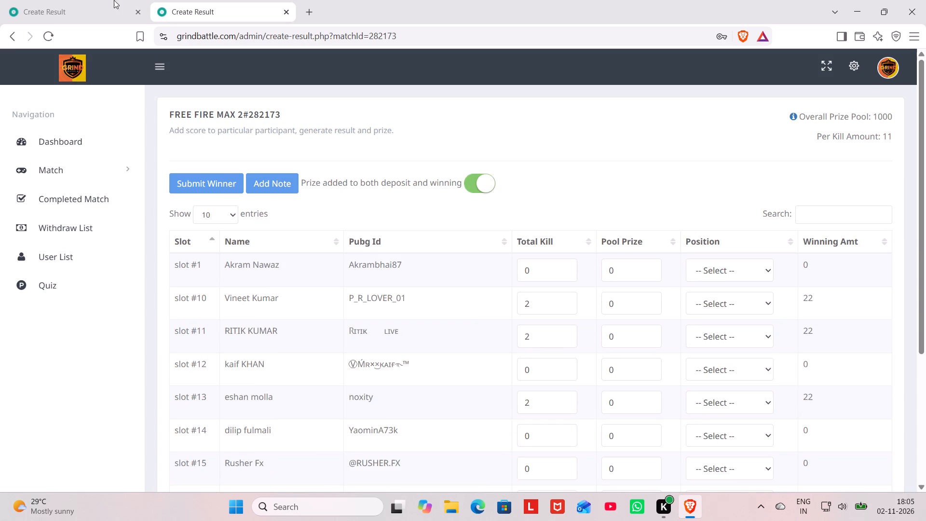
Switch to the result page of match 282101 and open the match list from there.
click(102, 3)
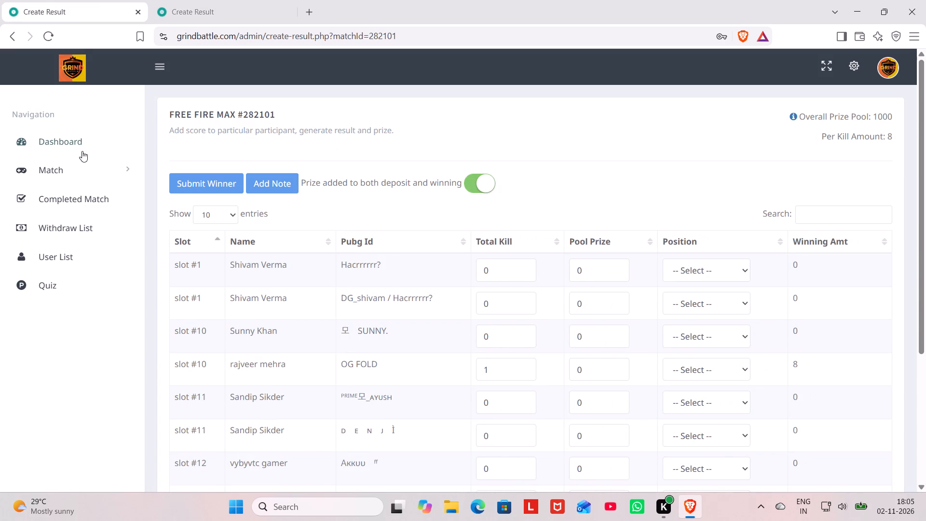
click(82, 167)
click(88, 214)
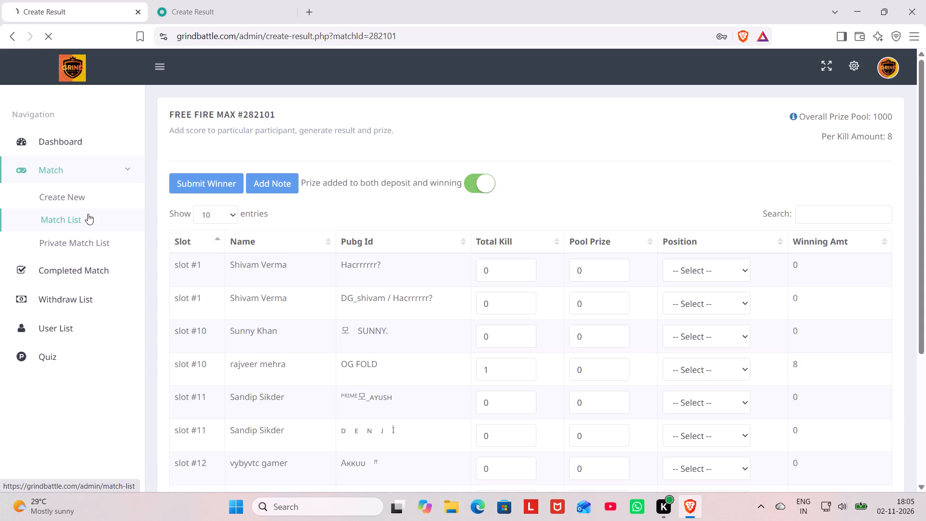
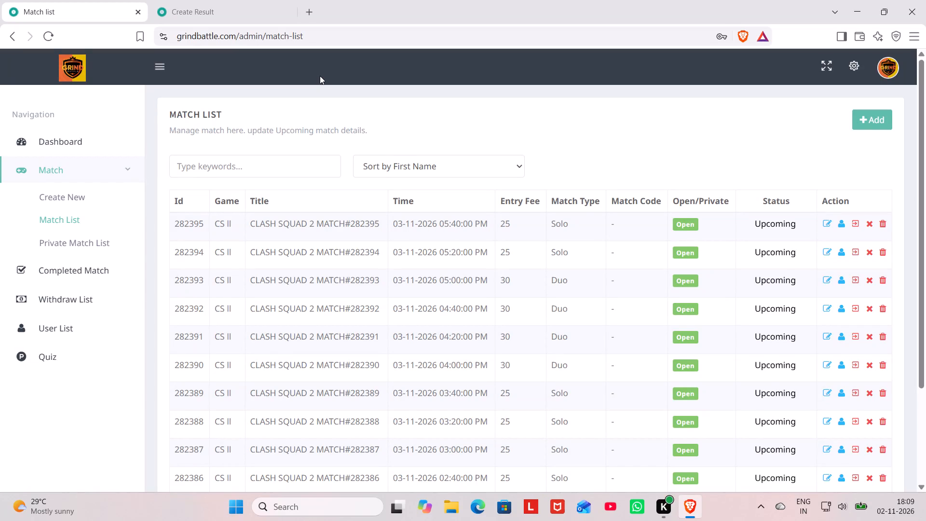
Review the kills and winning amounts on match 282173's result page, and return to the match list.
click(227, 0)
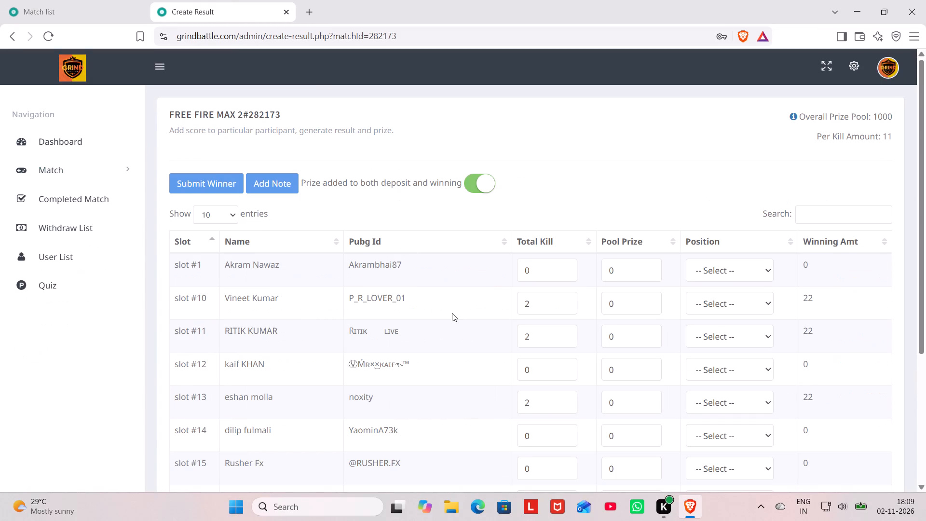
scroll(452, 313, down, 1)
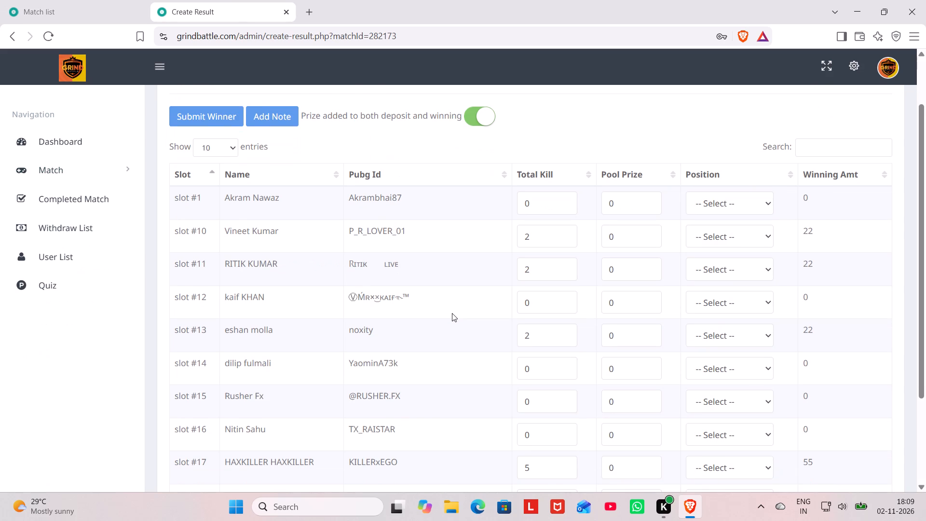
scroll(452, 313, up, 2)
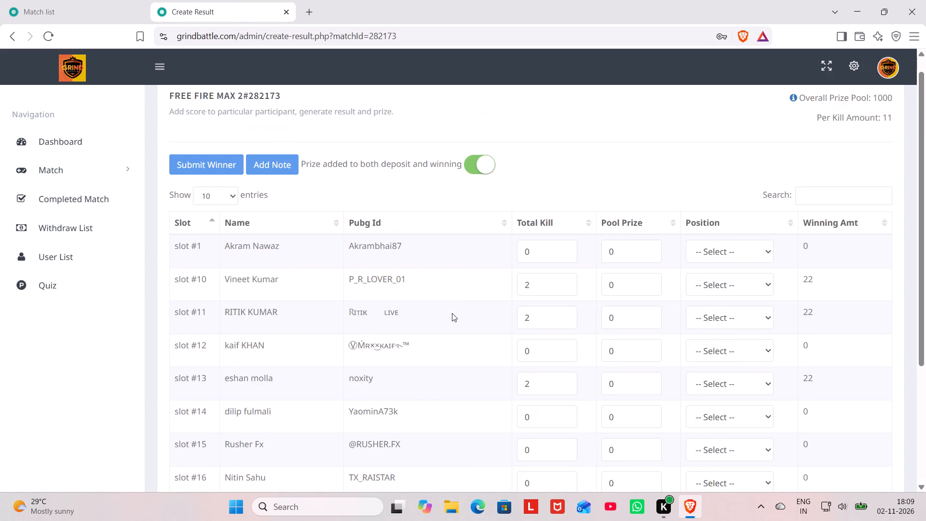
scroll(452, 313, down, 1)
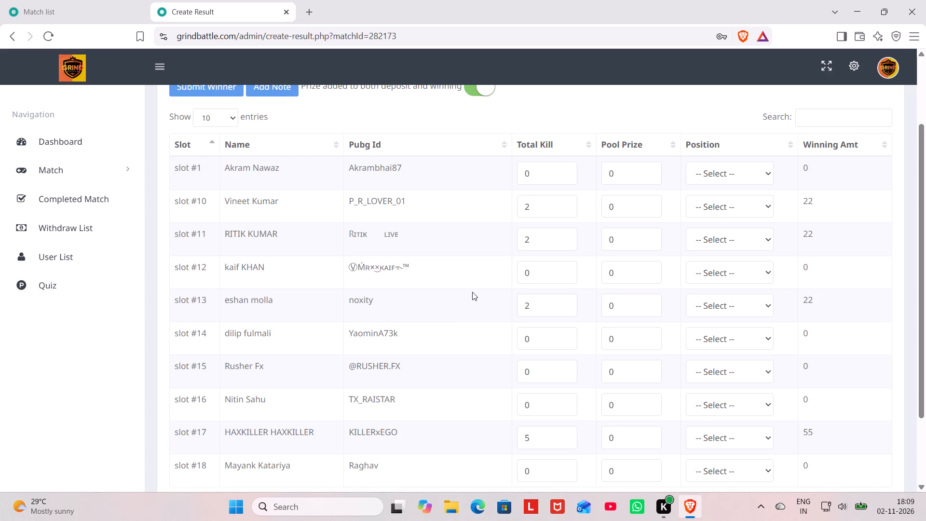
scroll(472, 292, up, 3)
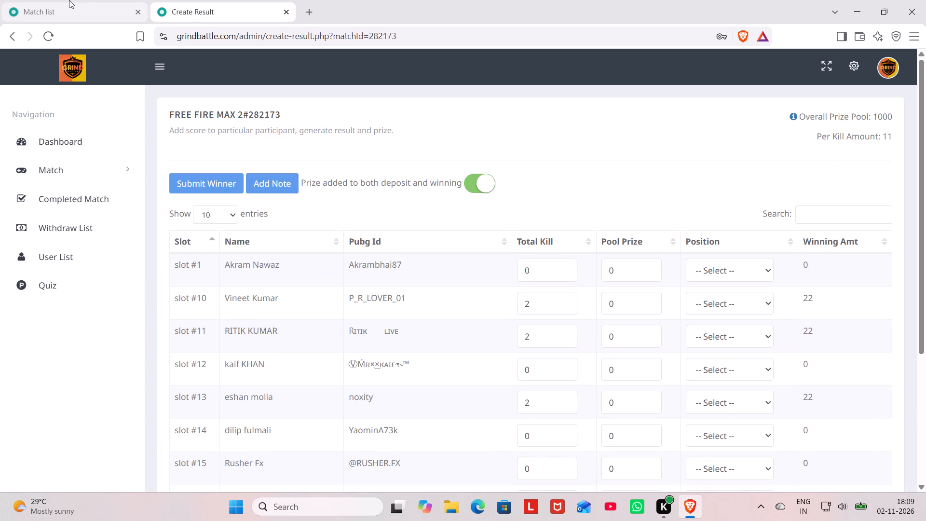
click(67, 0)
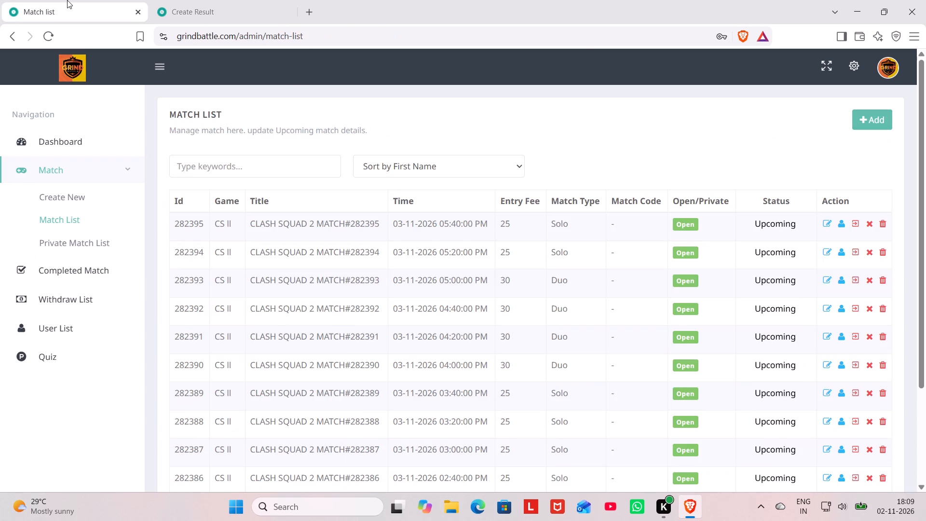